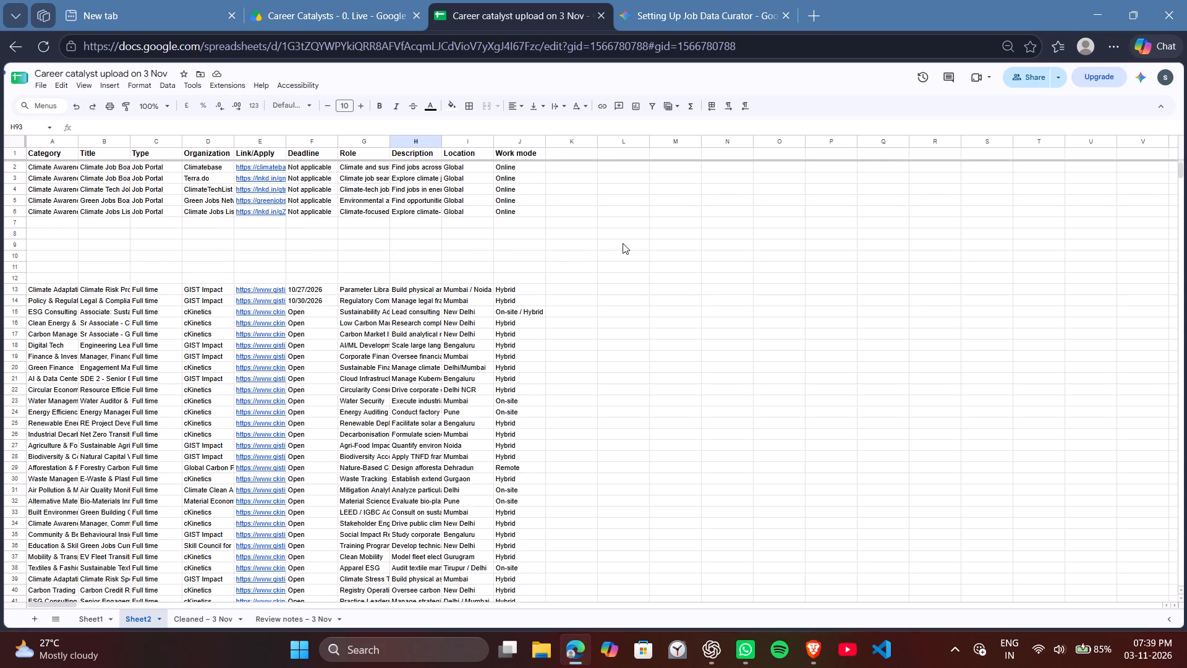
left_click_drag(543, 236, 35, 178)
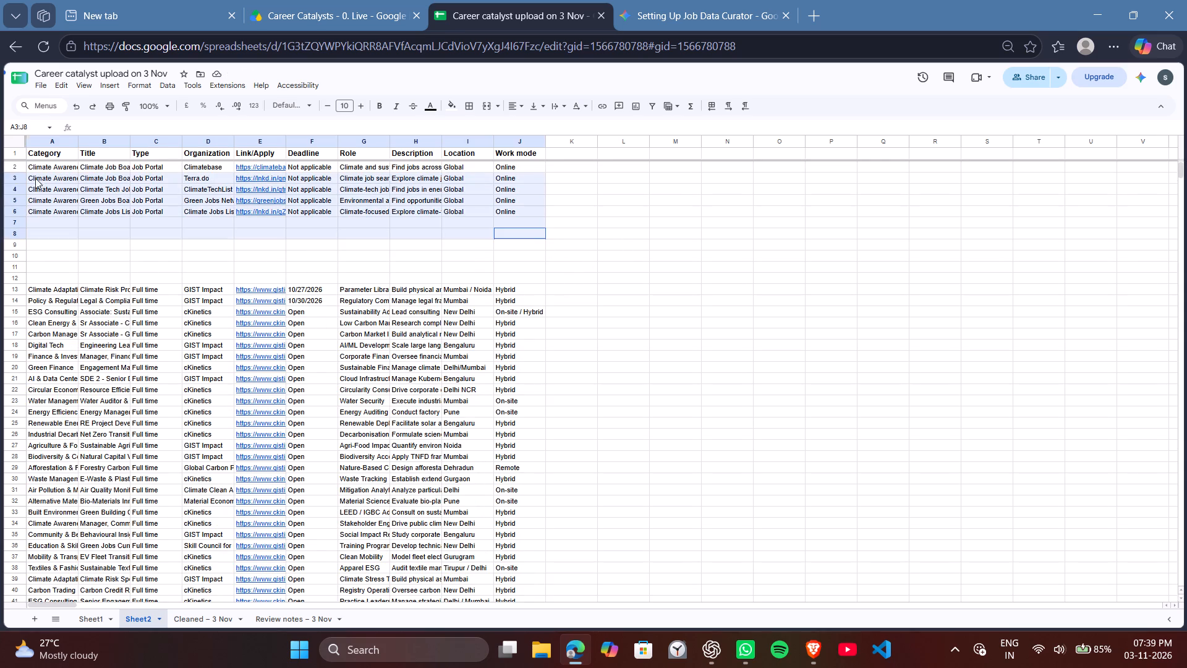
left_click_drag(35, 178, 26, 178)
left_click(615, 271)
left_click_drag(550, 233, 0, 103)
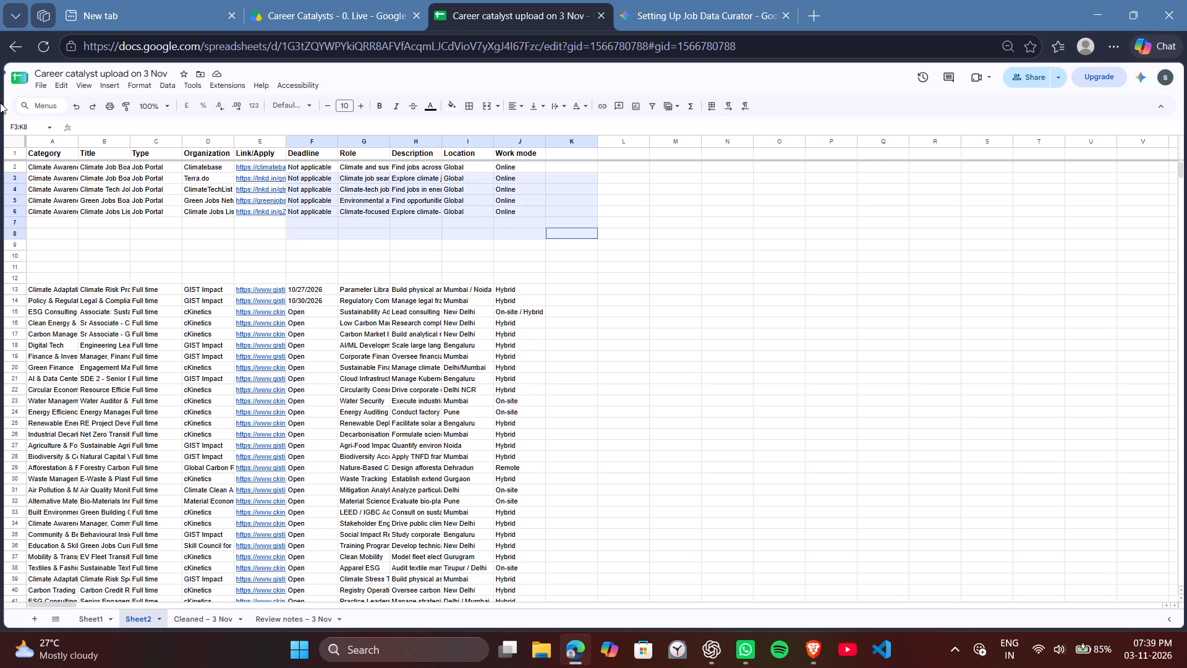
left_click_drag(0, 103, 13, 156)
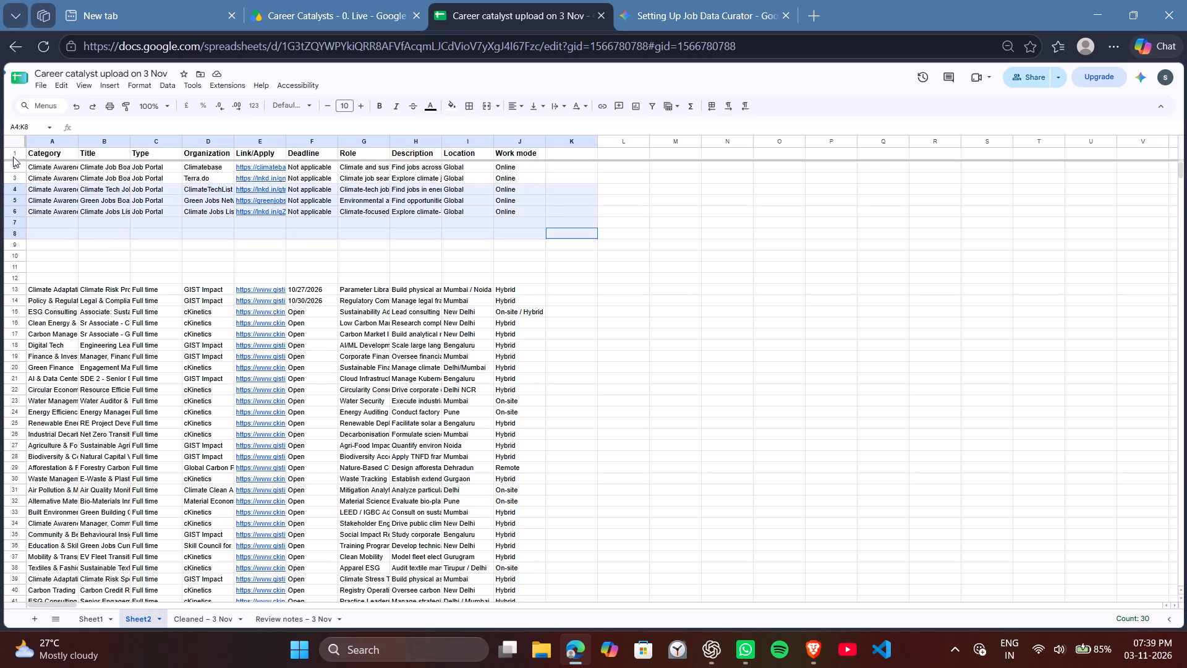
left_click_drag(13, 156, 23, 158)
key("Delete")
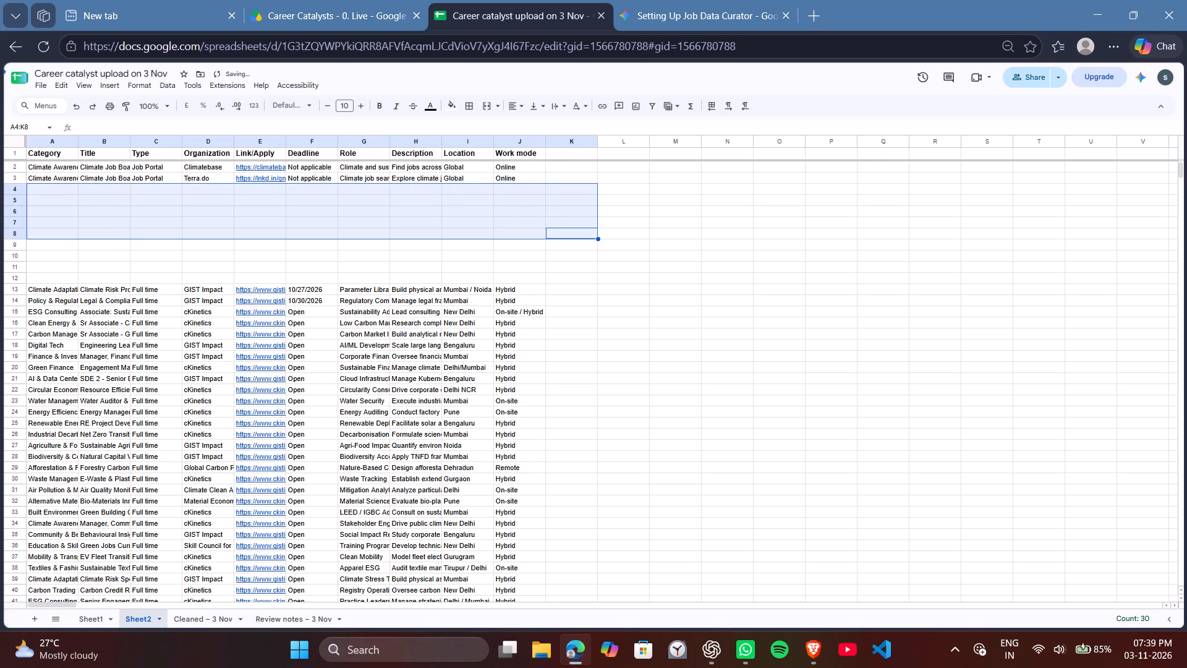
Clear the remaining job portal entries, Climatebase and Terra.do, from rows 2 and 3 of Sheet2.
left_click(18, 170)
key("Delete")
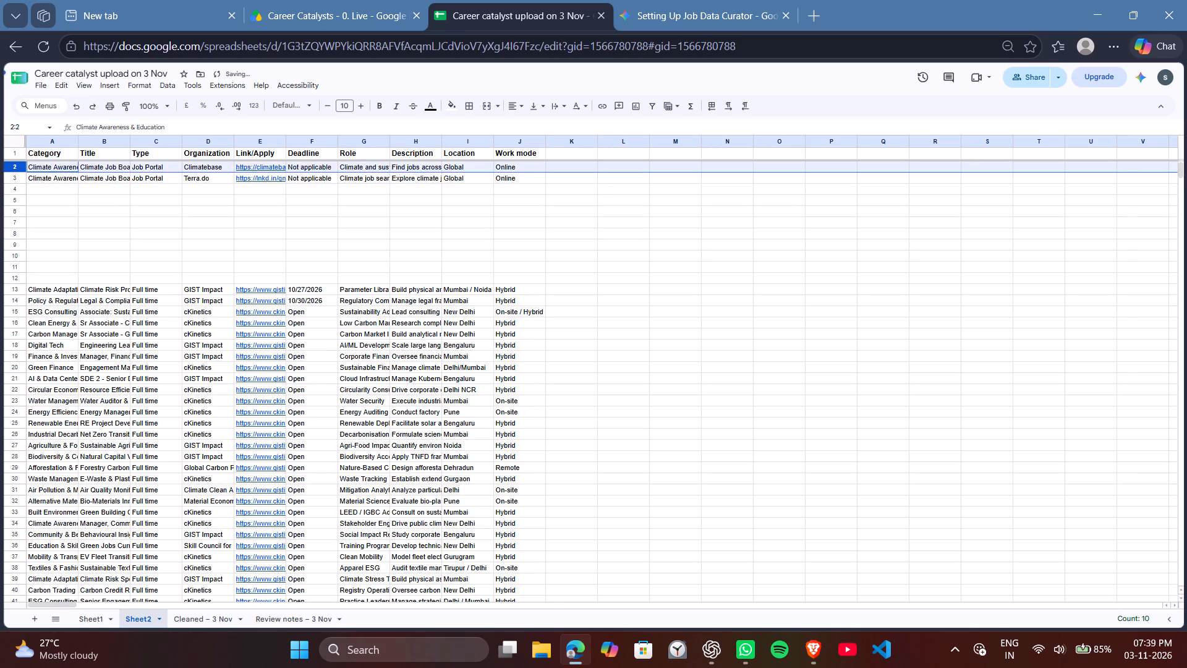
left_click(15, 181)
key("Delete")
left_click(182, 209)
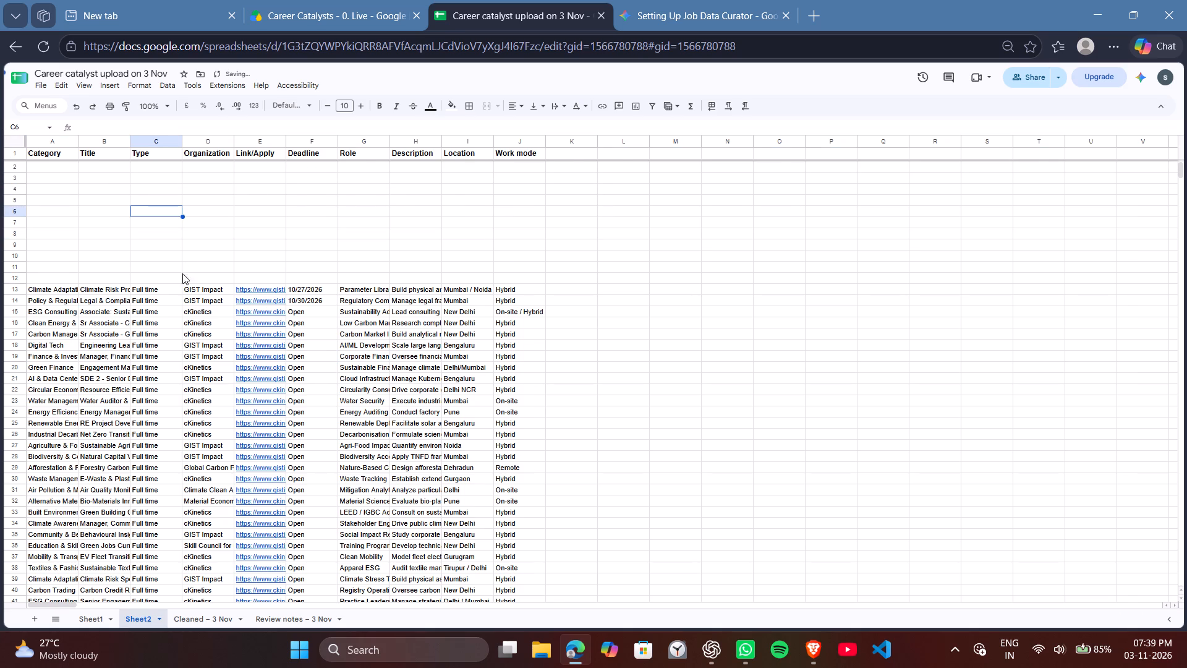
Move the GIST Impact climate risk job from row 13 up to row 2, directly below the header.
left_click(17, 291)
left_click_drag(21, 289, 16, 165)
left_click(16, 302)
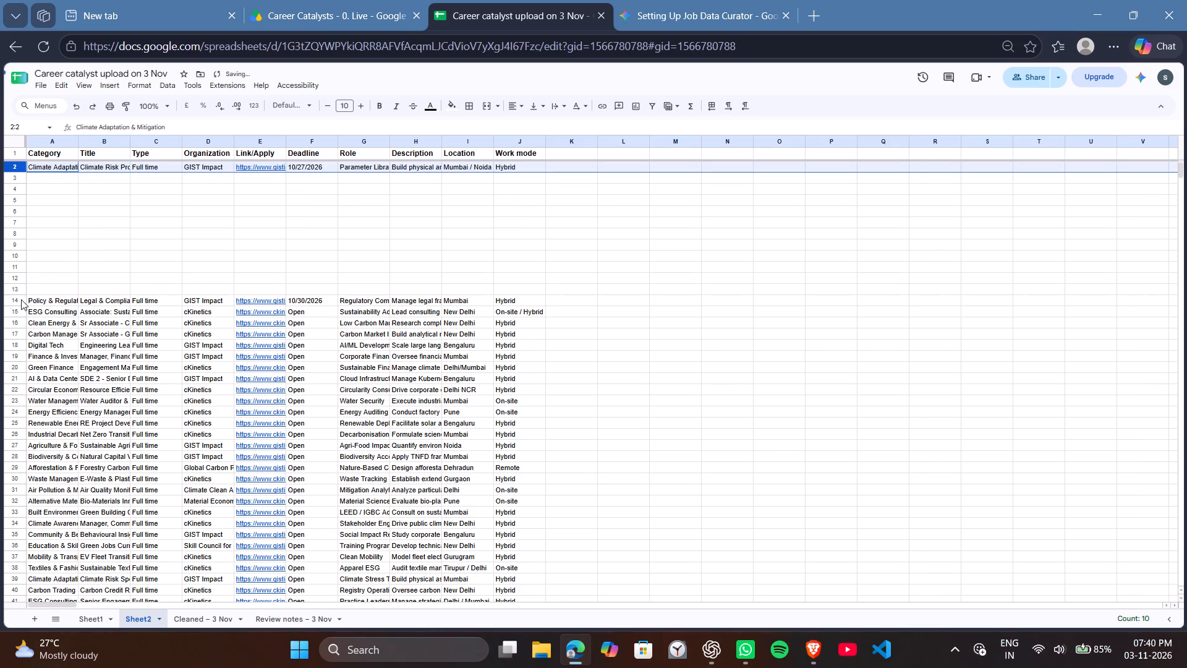
Open the GIST Impact website from the Link/Apply cell E2.
left_click(277, 168)
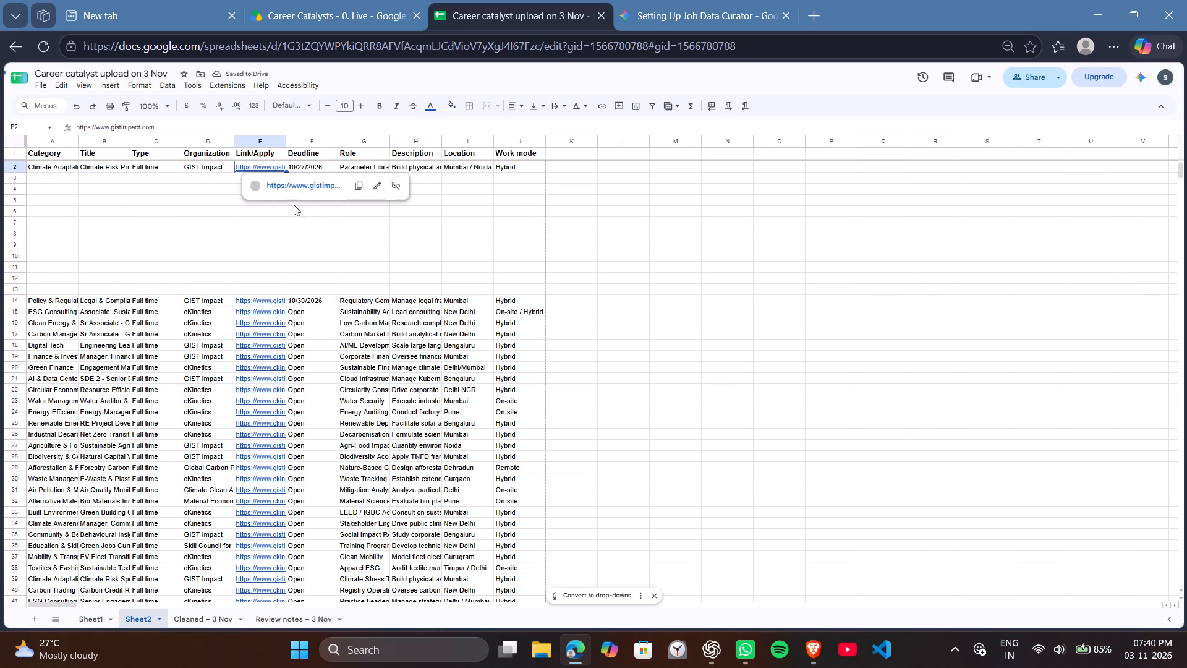
left_click(300, 183)
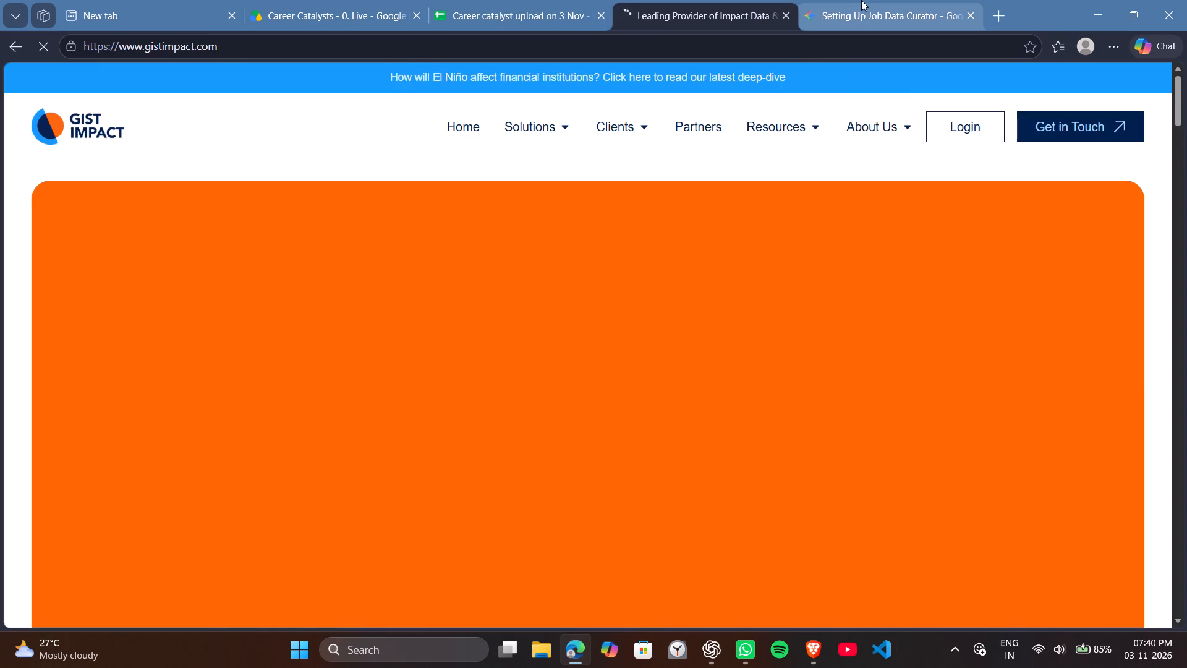
Move the Gemini chat tab ahead of the Career Catalysts Drive tab.
left_click_drag(857, 1, 304, 0)
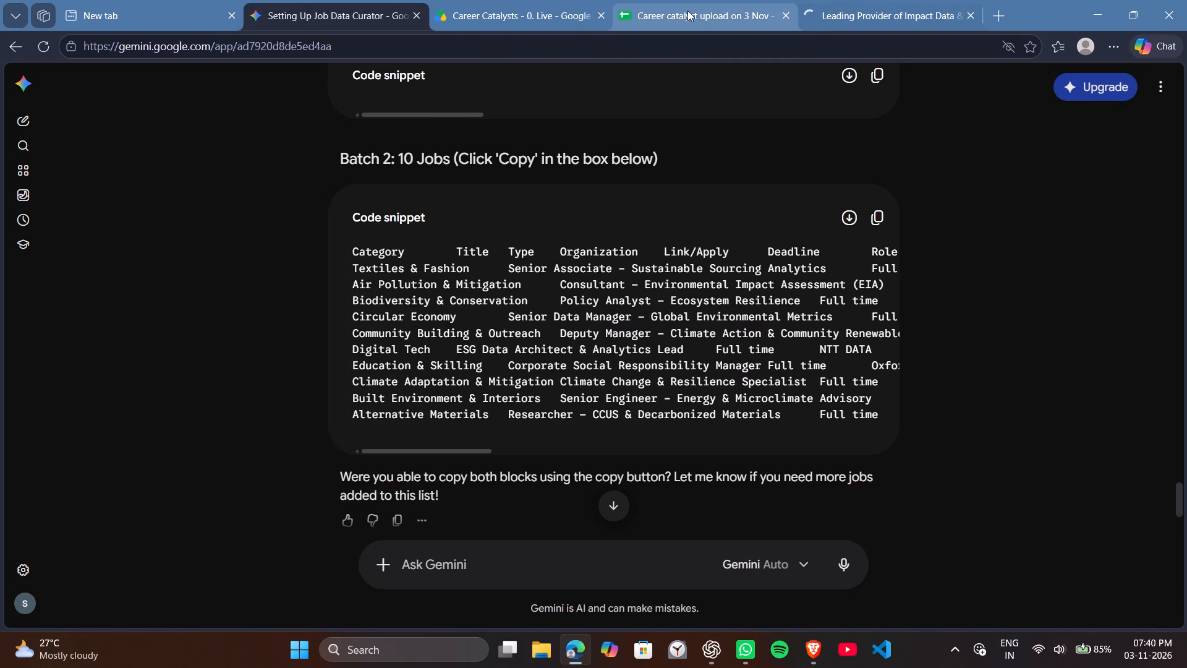
left_click(684, 9)
Open the careers page from the Join Us section of the GIST Impact website and go to its current openings.
left_click(851, 1)
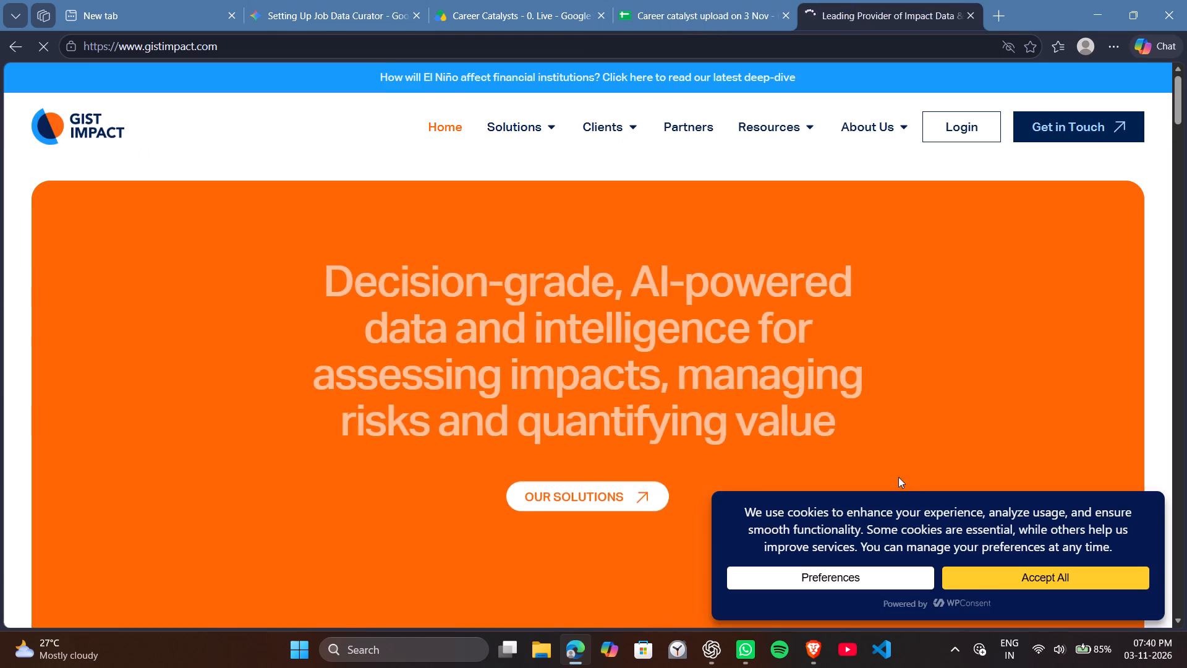
scroll(767, 355, "down", 4)
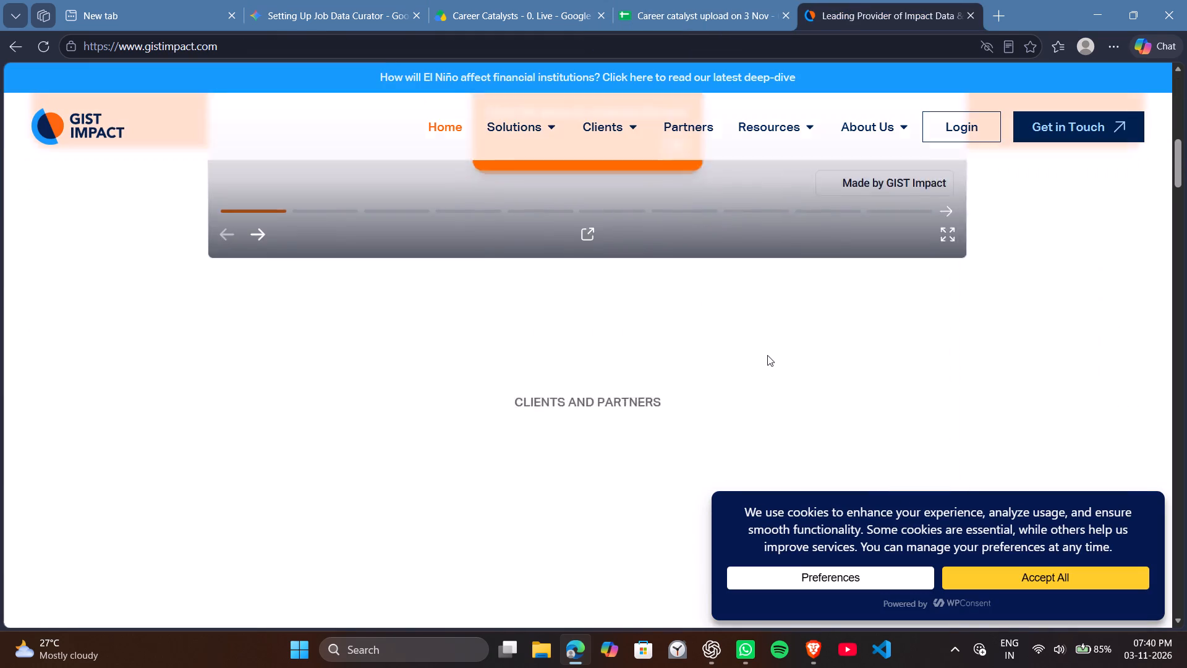
scroll(767, 355, "down", 3)
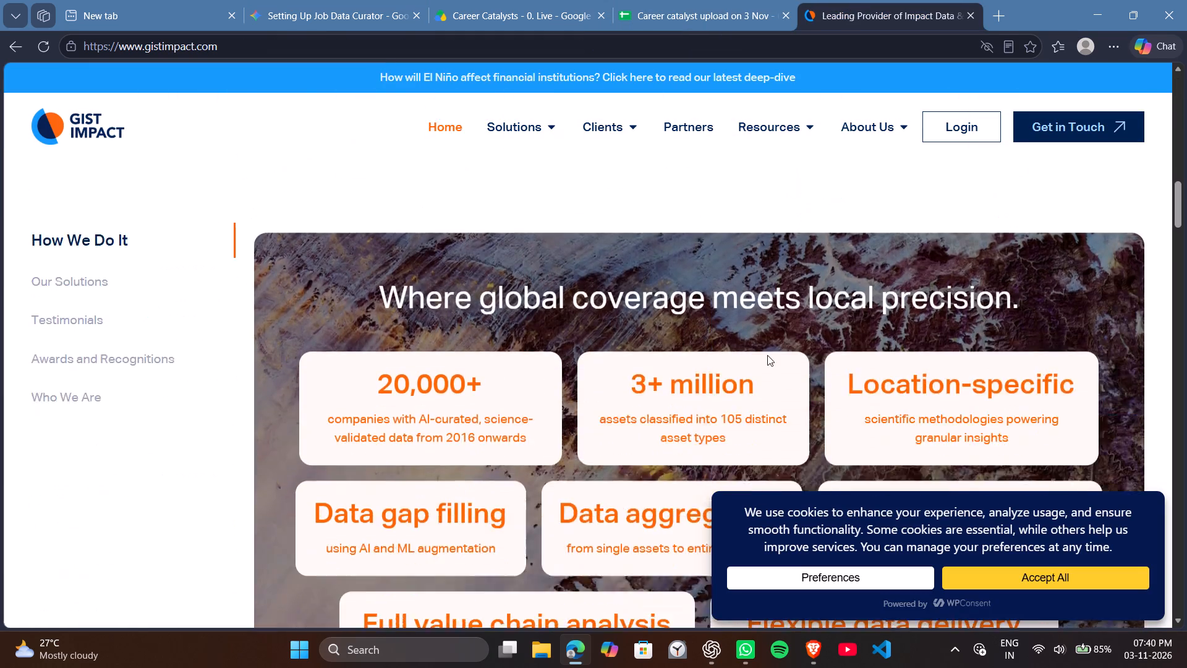
scroll(767, 355, "down", 3)
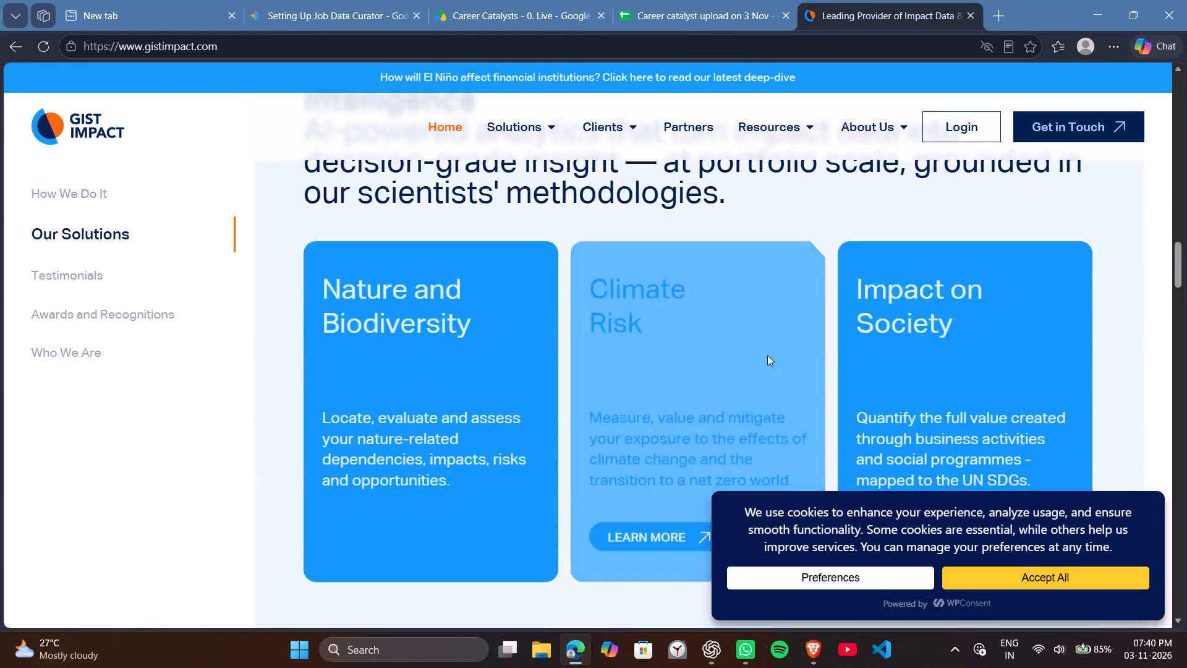
scroll(767, 355, "down", 3)
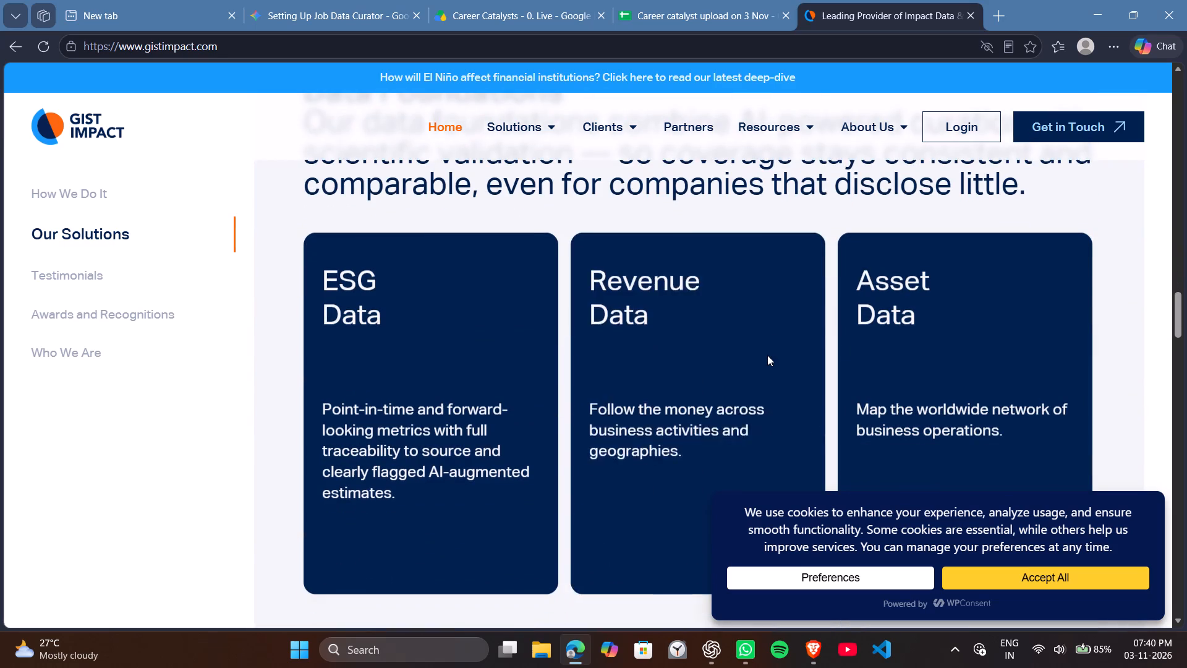
scroll(767, 355, "down", 4)
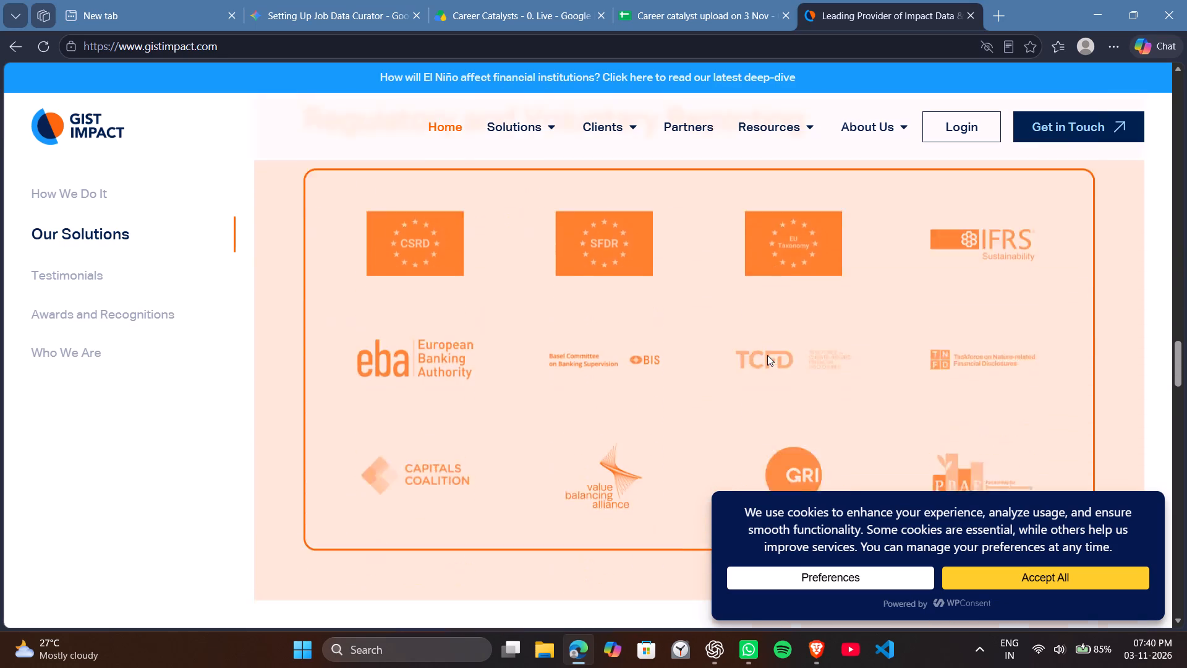
scroll(767, 355, "down", 2)
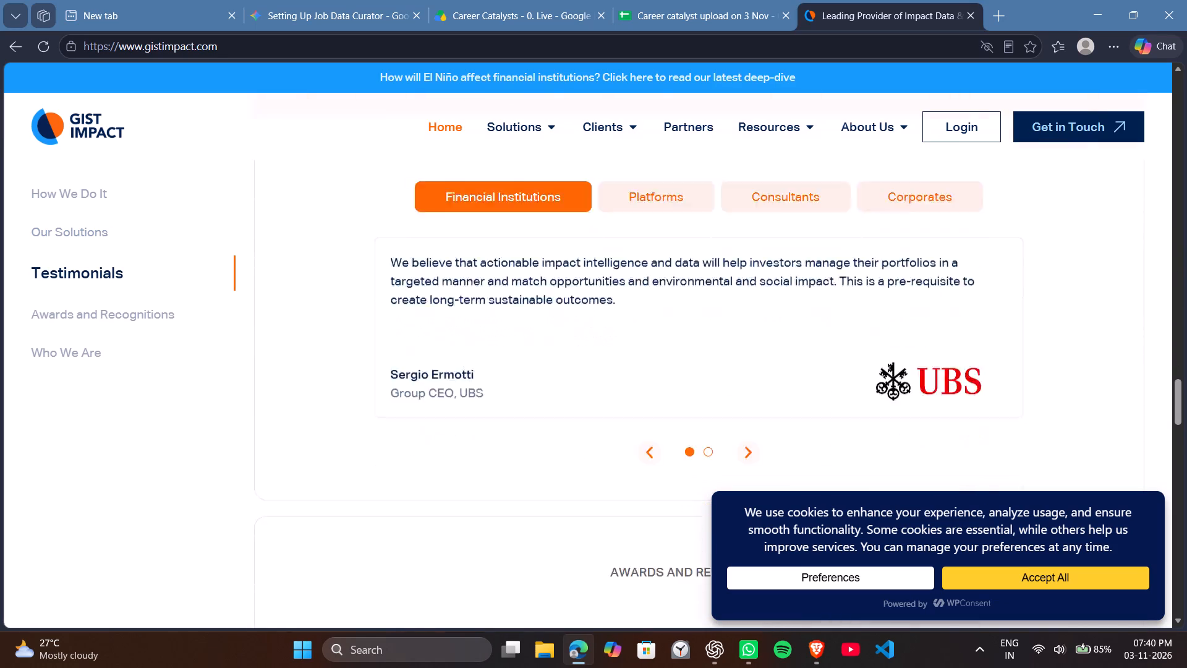
scroll(767, 355, "down", 3)
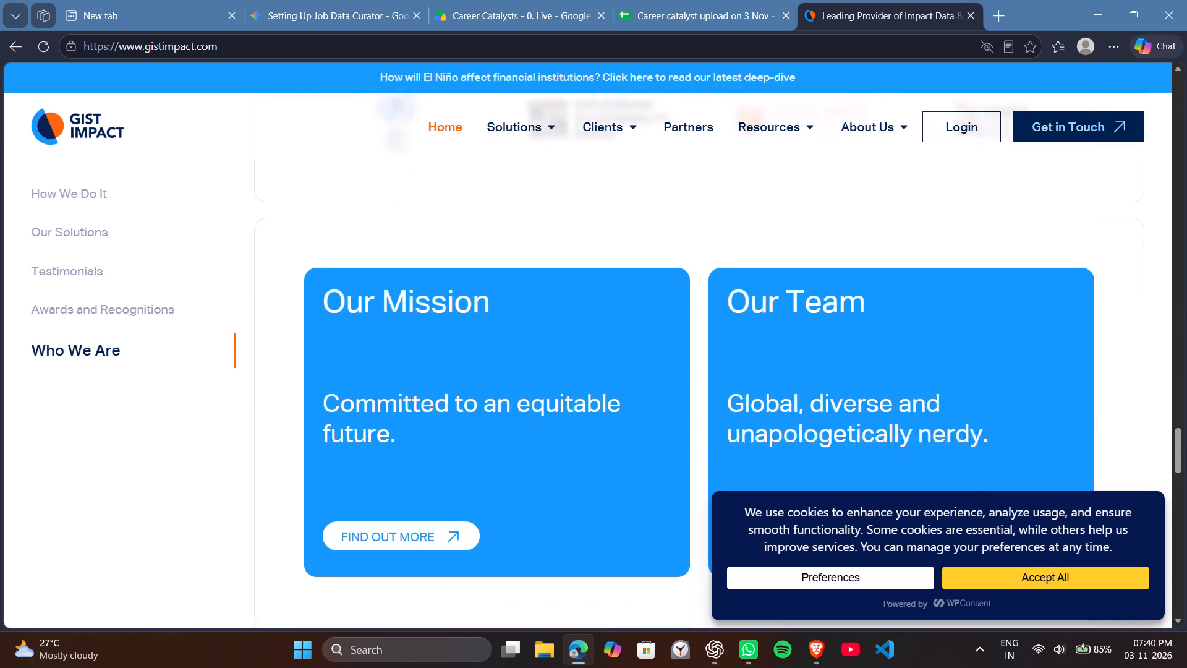
scroll(767, 355, "down", 2)
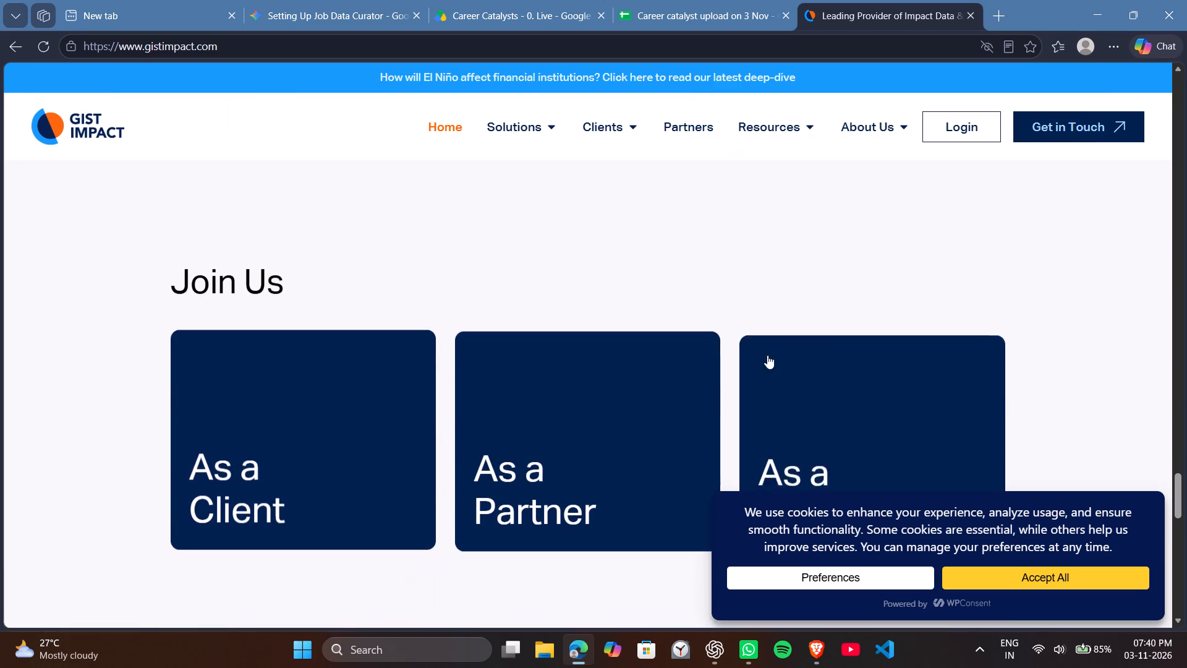
left_click(767, 355)
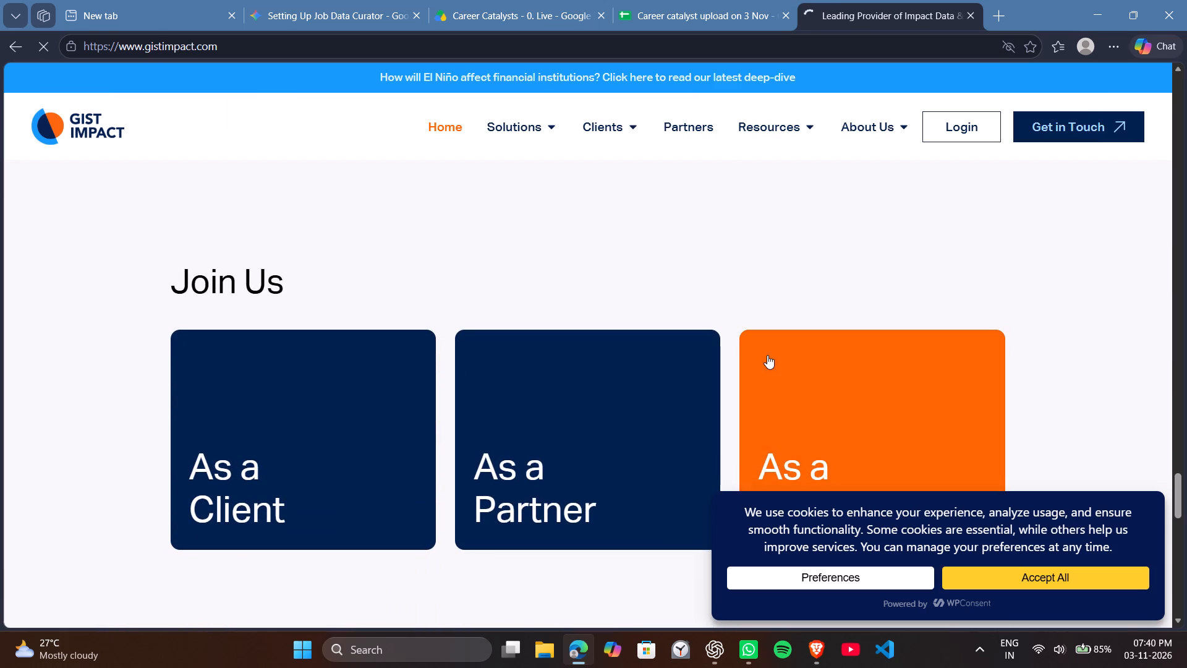
scroll(767, 355, "down", 1)
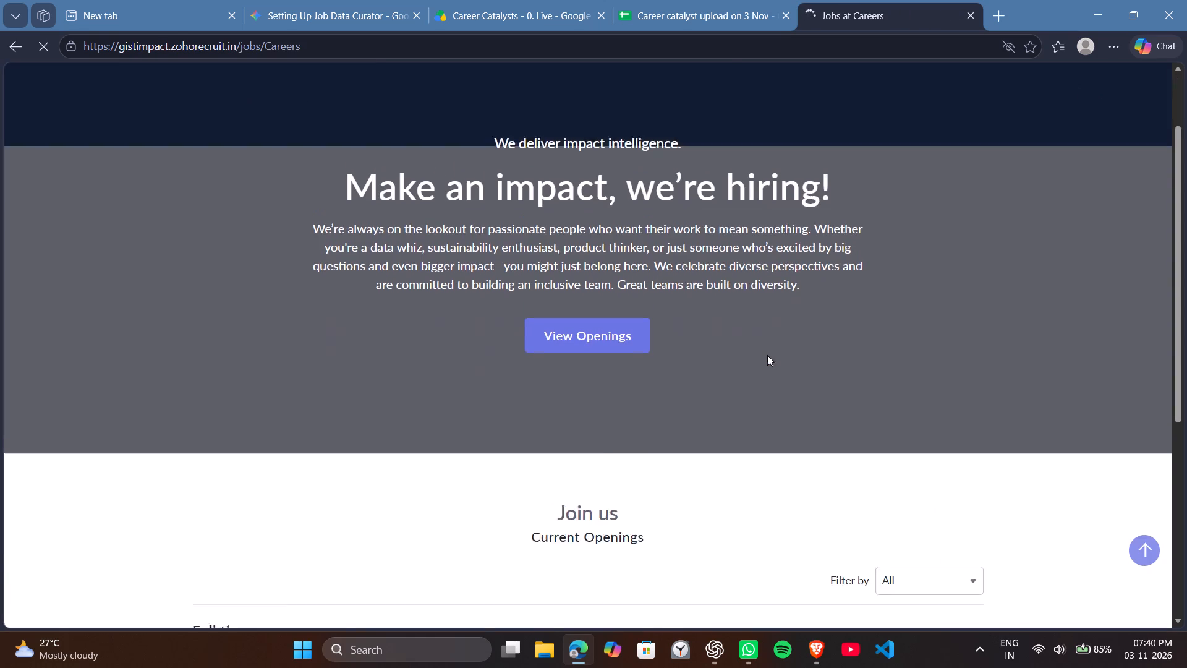
left_click(579, 240)
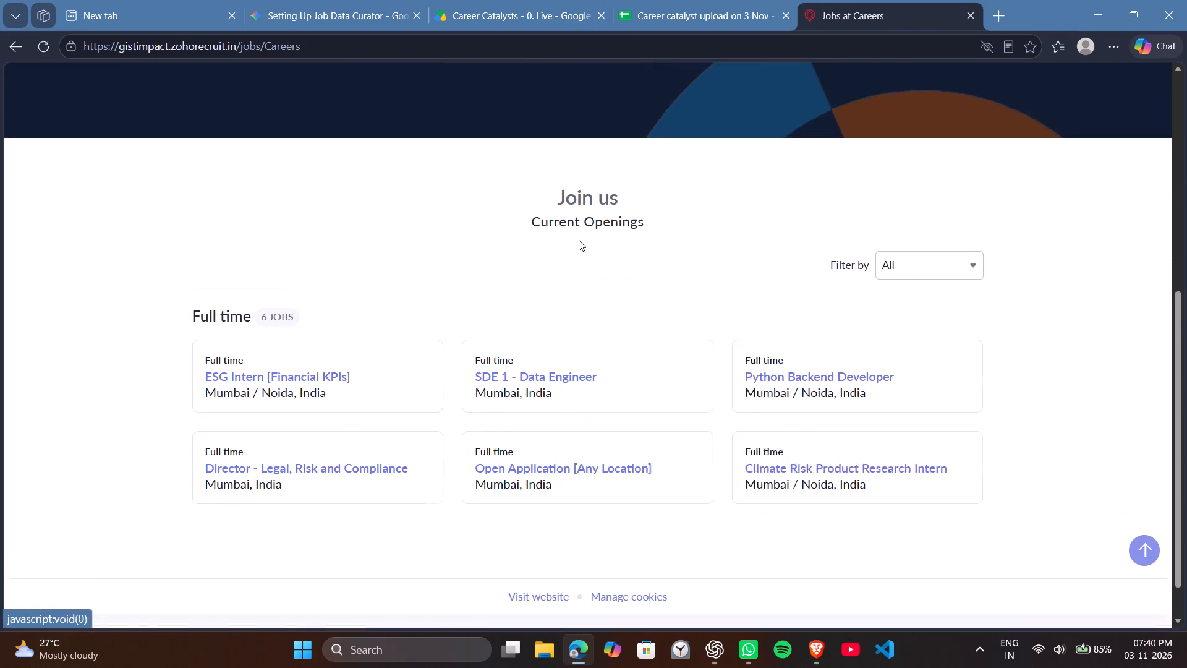
Check the job title in cell B2 of Sheet2 and open the matching Climate Risk Product Research Intern posting on the GIST Impact careers page.
left_click(636, 24)
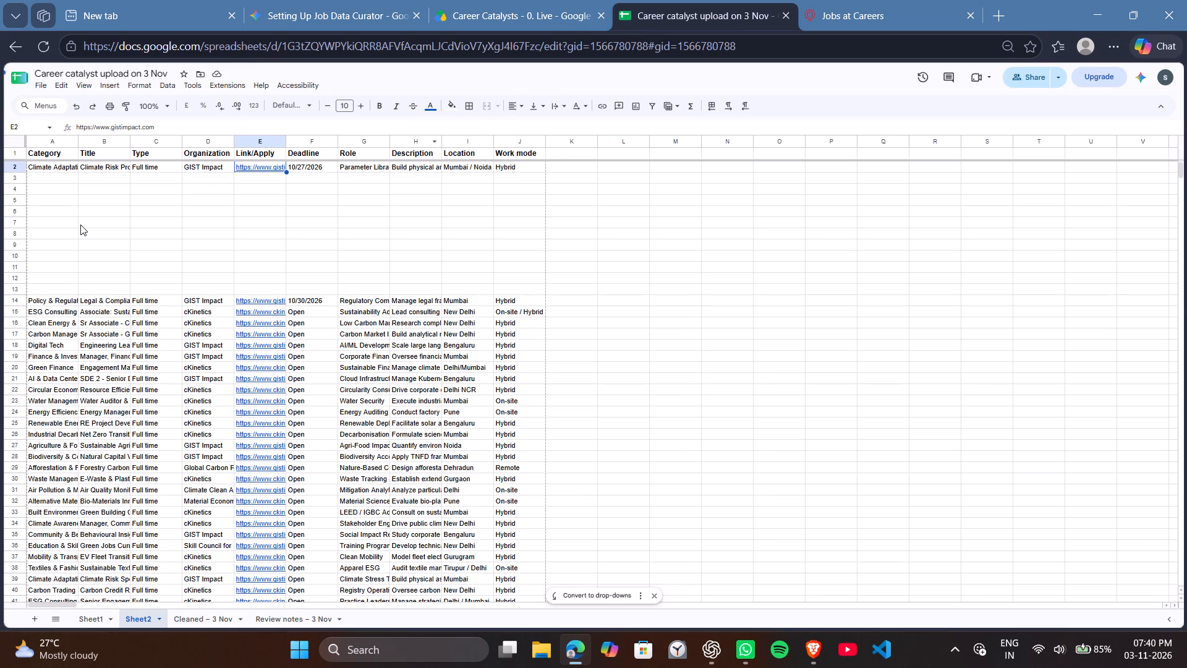
left_click(100, 165)
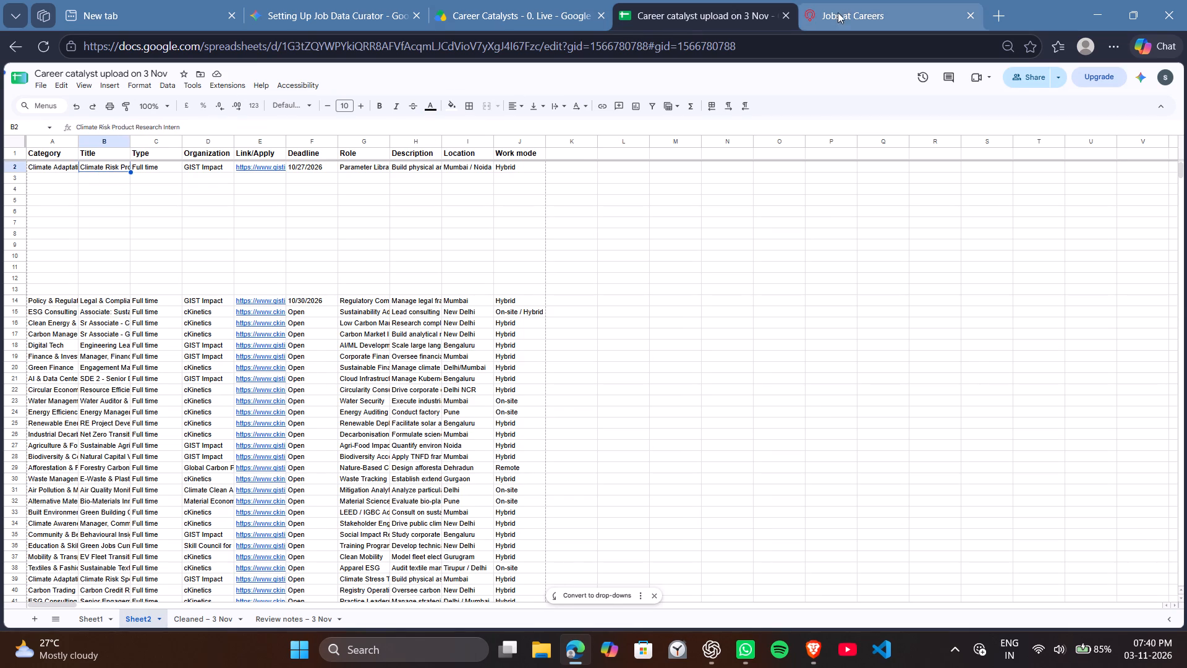
left_click(838, 12)
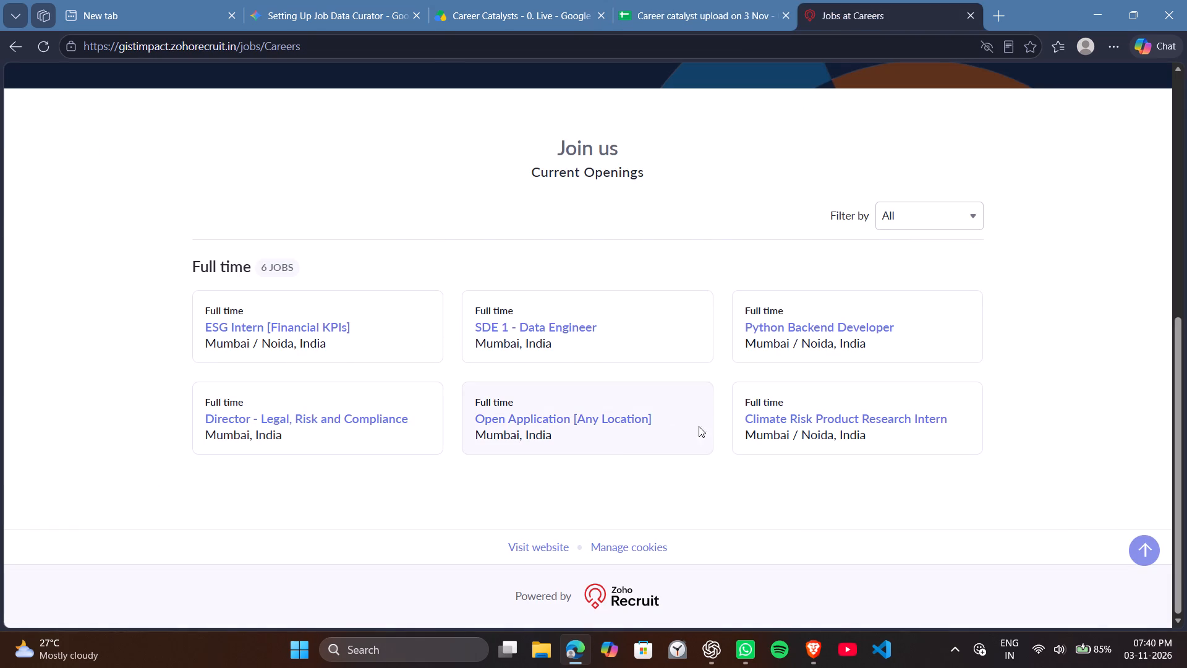
left_click(814, 417)
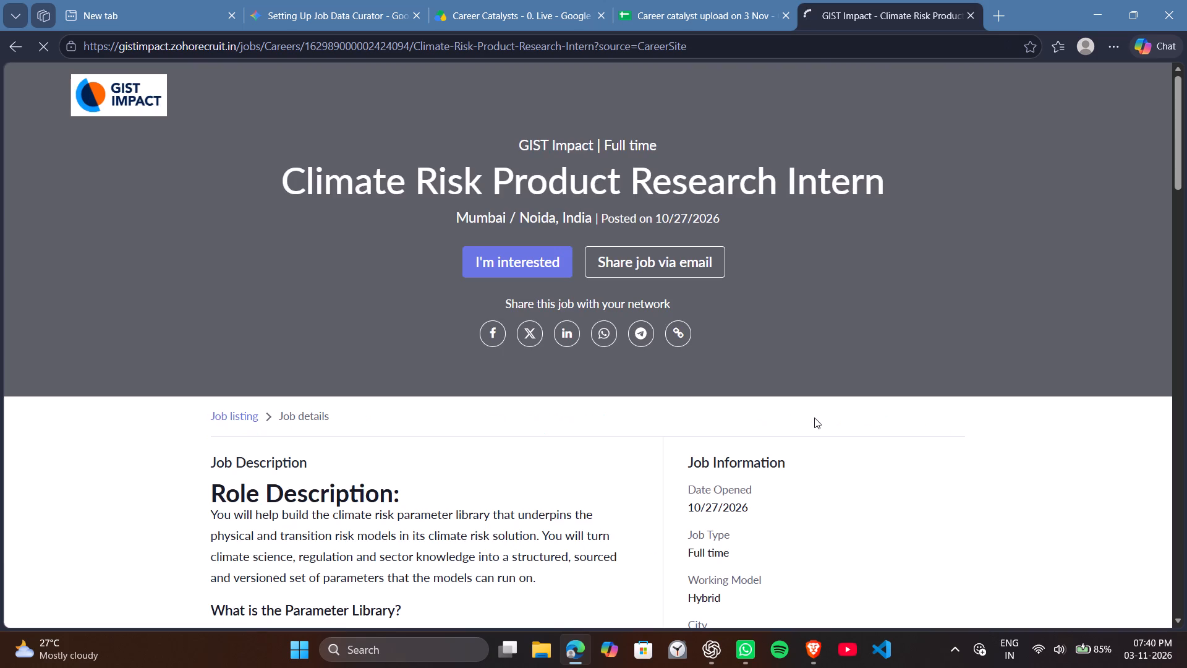
Replace the Link/Apply entry in cell E2 with the URL of the Climate Risk Product Research Intern posting.
left_click(721, 41)
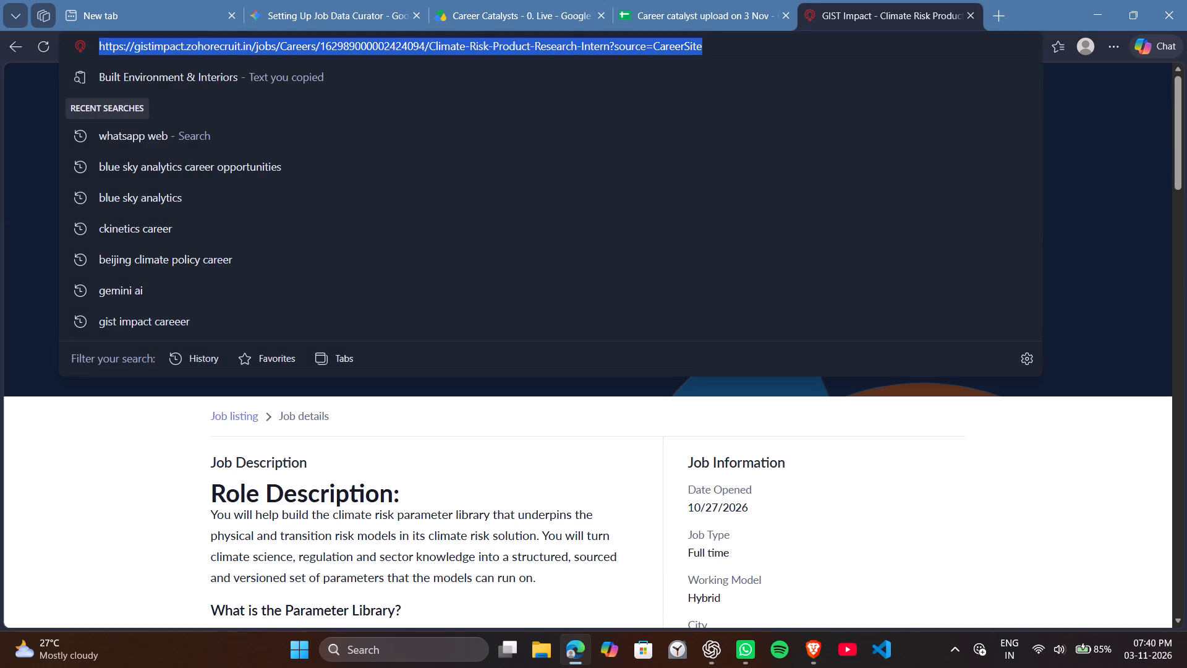
key("ctrl+c")
left_click(456, 2)
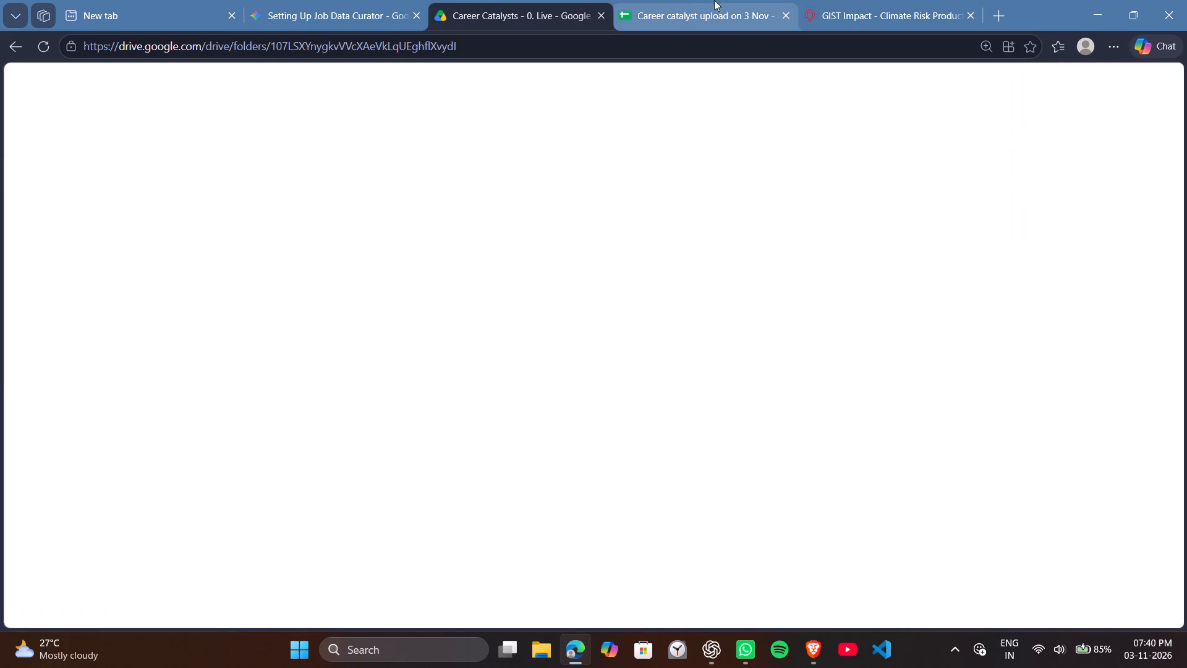
left_click(707, 0)
left_click(234, 166)
left_click(245, 163)
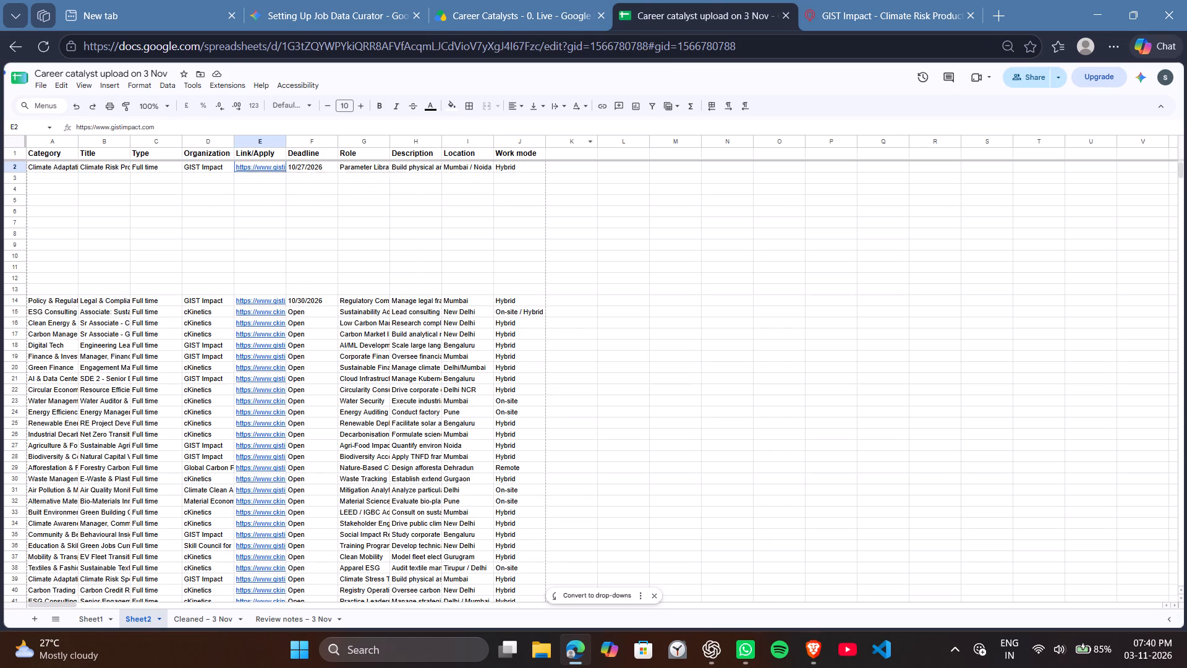
left_click_drag(163, 125, 0, 124)
key("BackSpace")
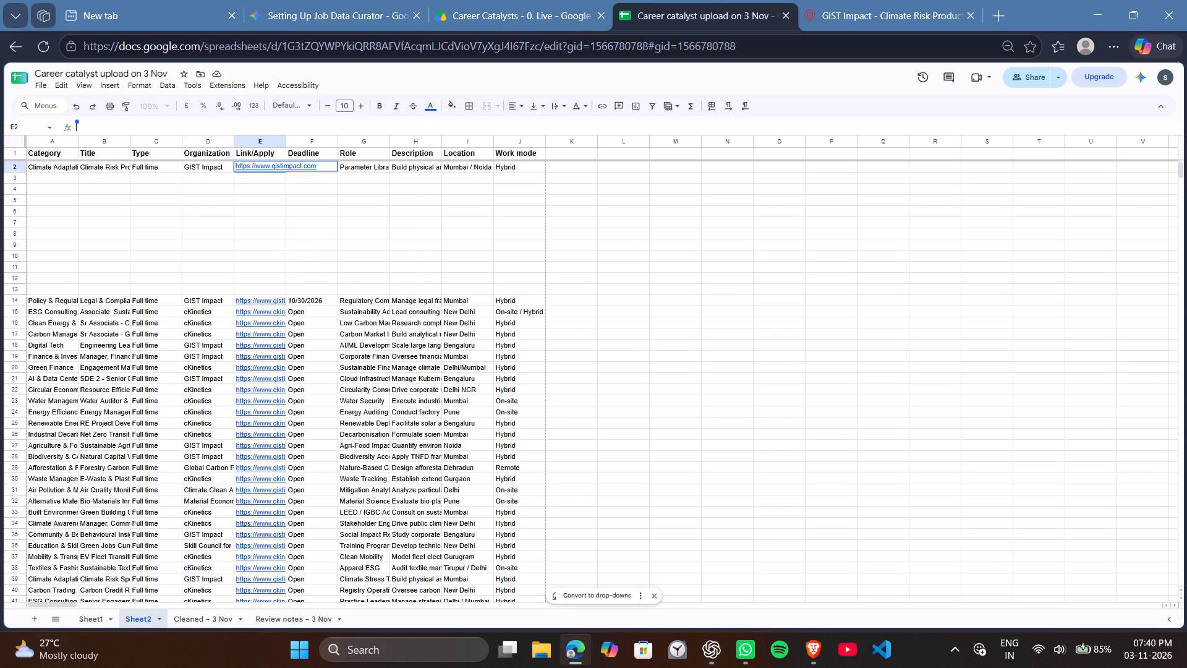
key("ctrl+v")
key("Return")
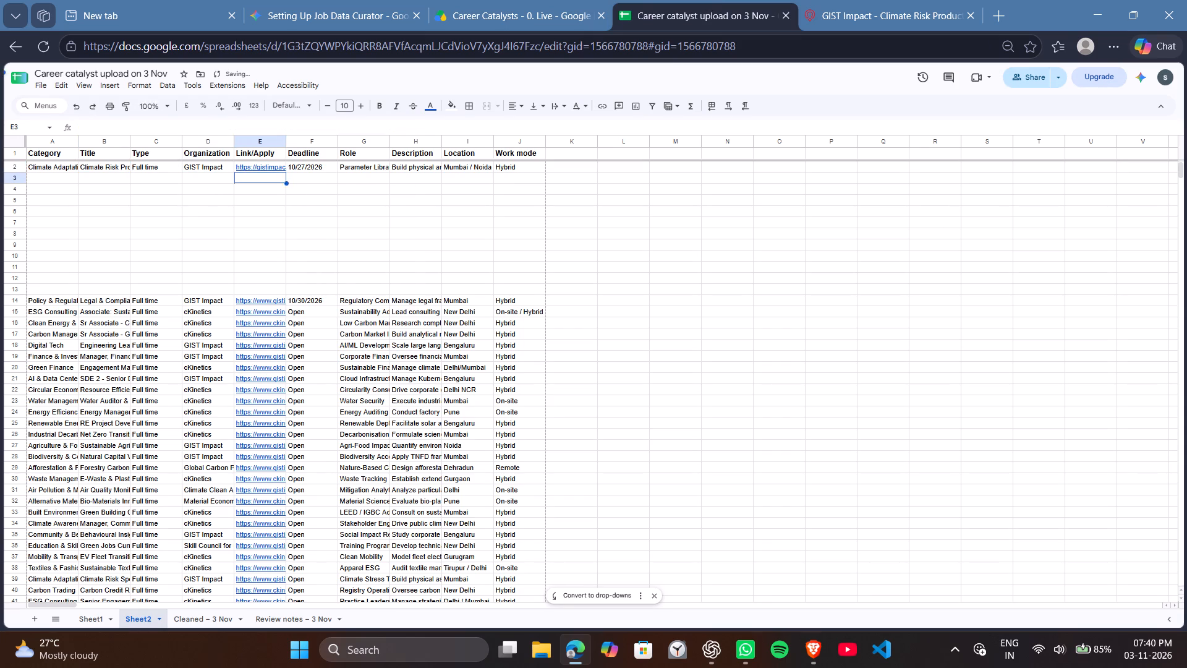
Move the GIST Impact Policy & Regulation job from row 14 up to row 3 of Sheet2.
left_click(36, 295)
left_click(22, 301)
left_click_drag(22, 301, 33, 188)
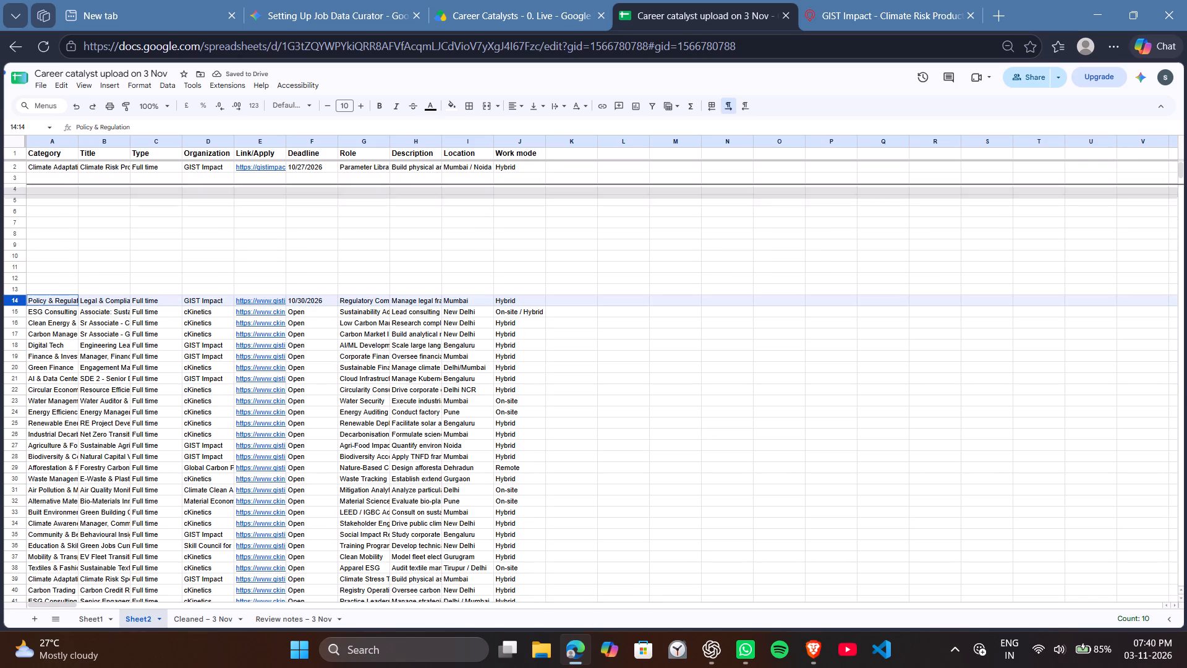
left_click_drag(33, 188, 33, 176)
left_click(248, 191)
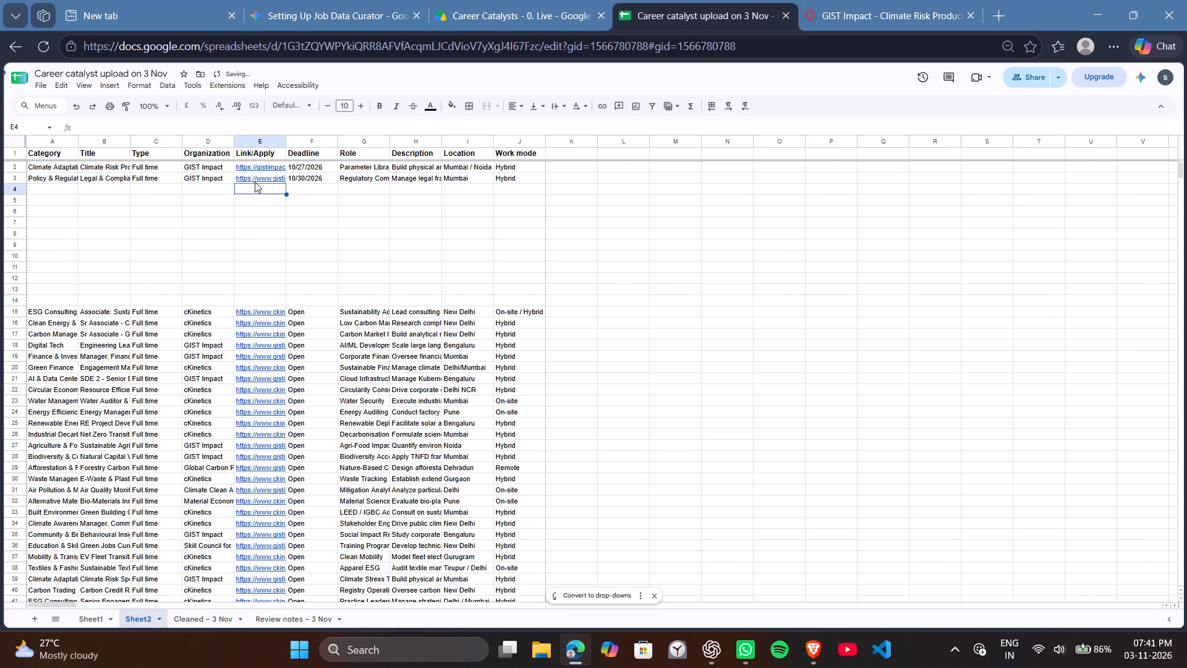
Return to the GIST Impact job list and open the Director - Legal, Risk and Compliance posting.
left_click(823, 0)
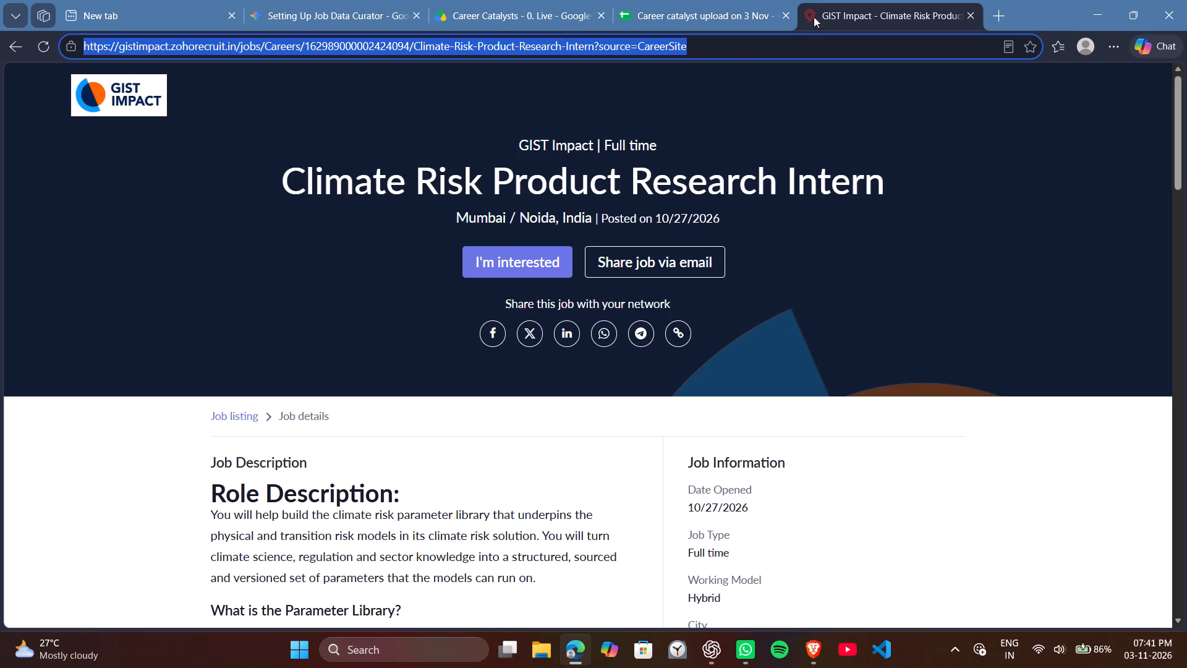
left_click(5, 37)
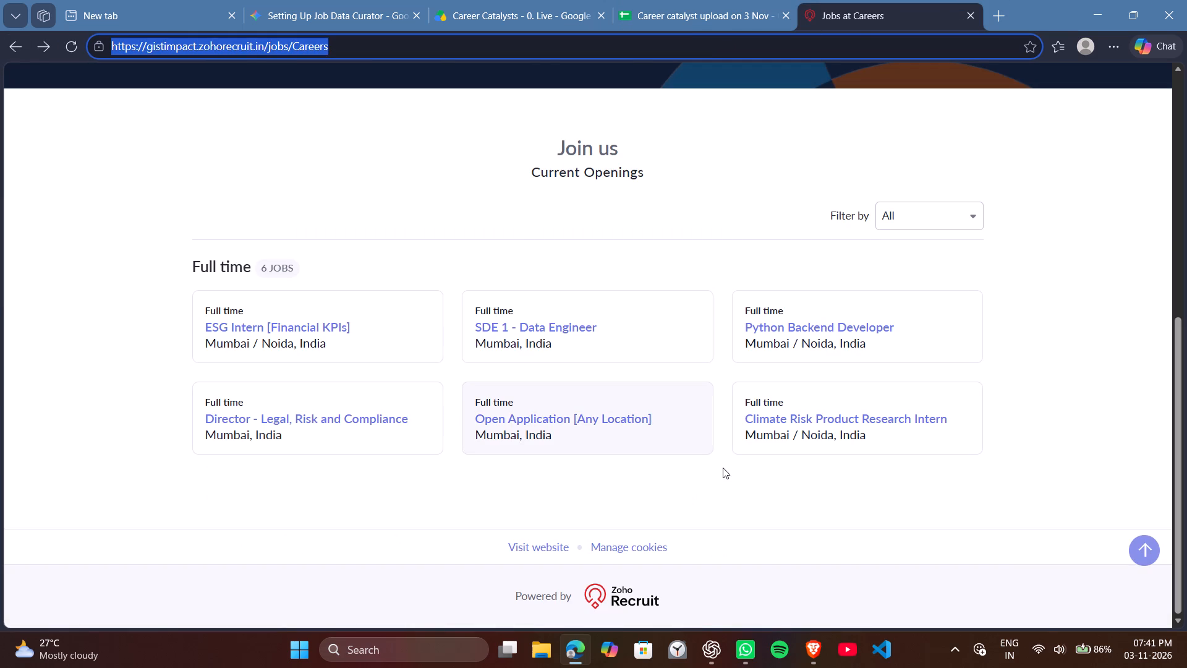
left_click(397, 421)
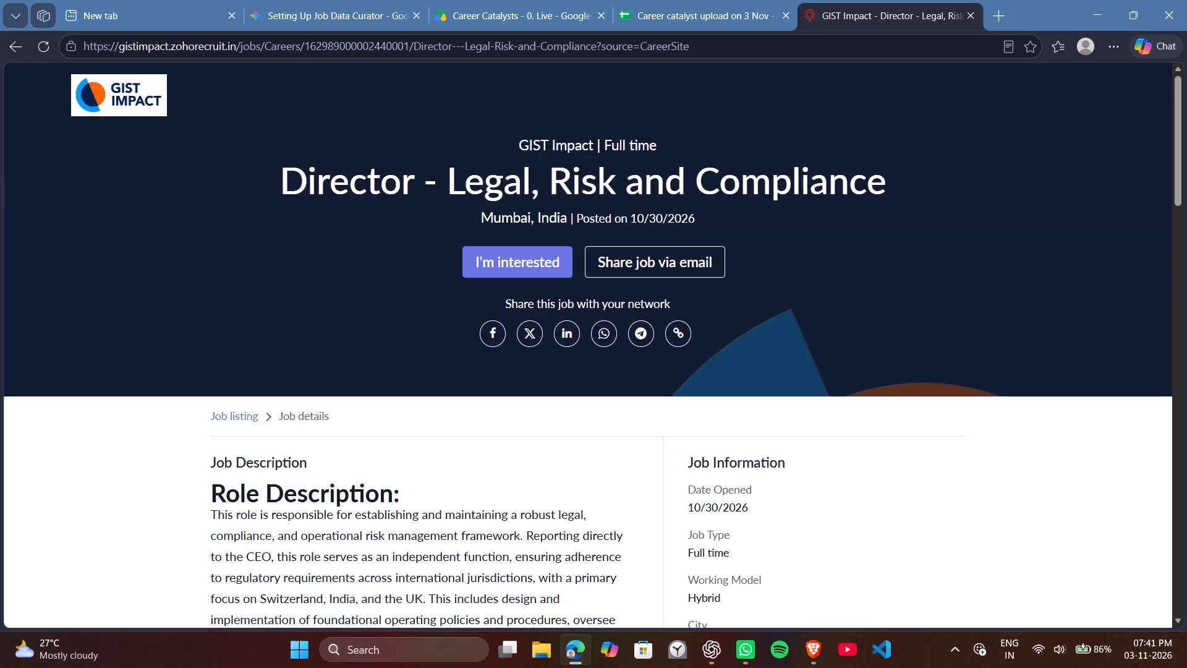
Replace the Link/Apply entry in cell E3 with the URL of the Director - Legal, Risk and Compliance posting.
left_click(726, 45)
key("ctrl+c")
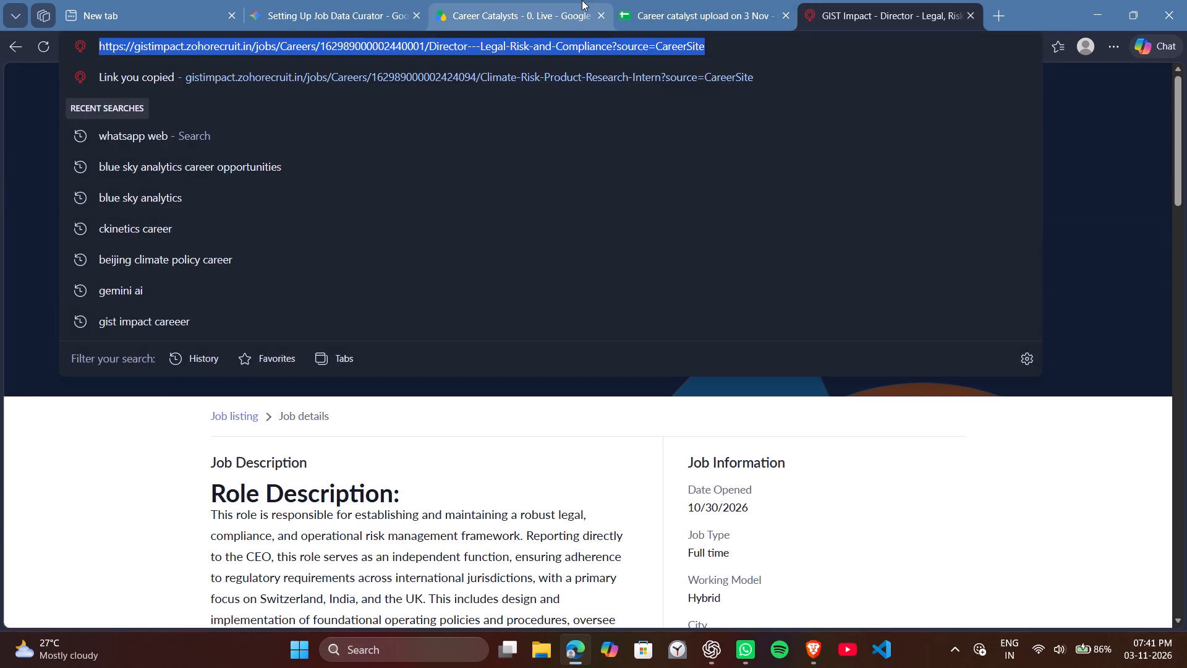
left_click(636, 0)
left_click(244, 177)
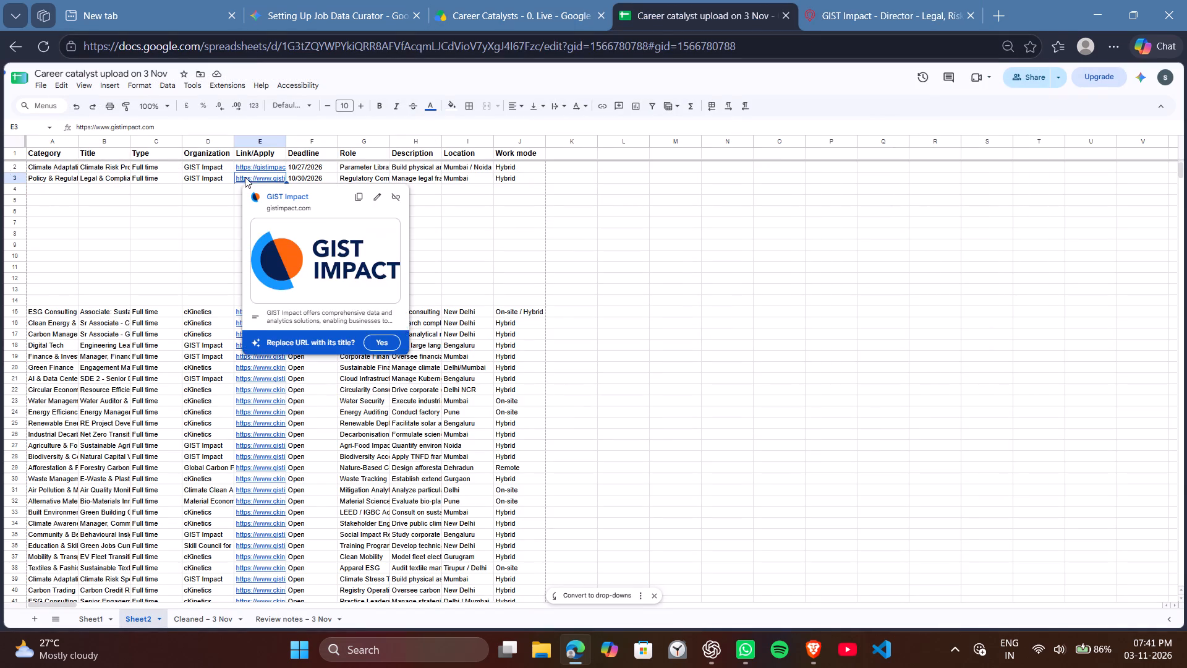
left_click_drag(164, 127, 0, 113)
key("BackSpace")
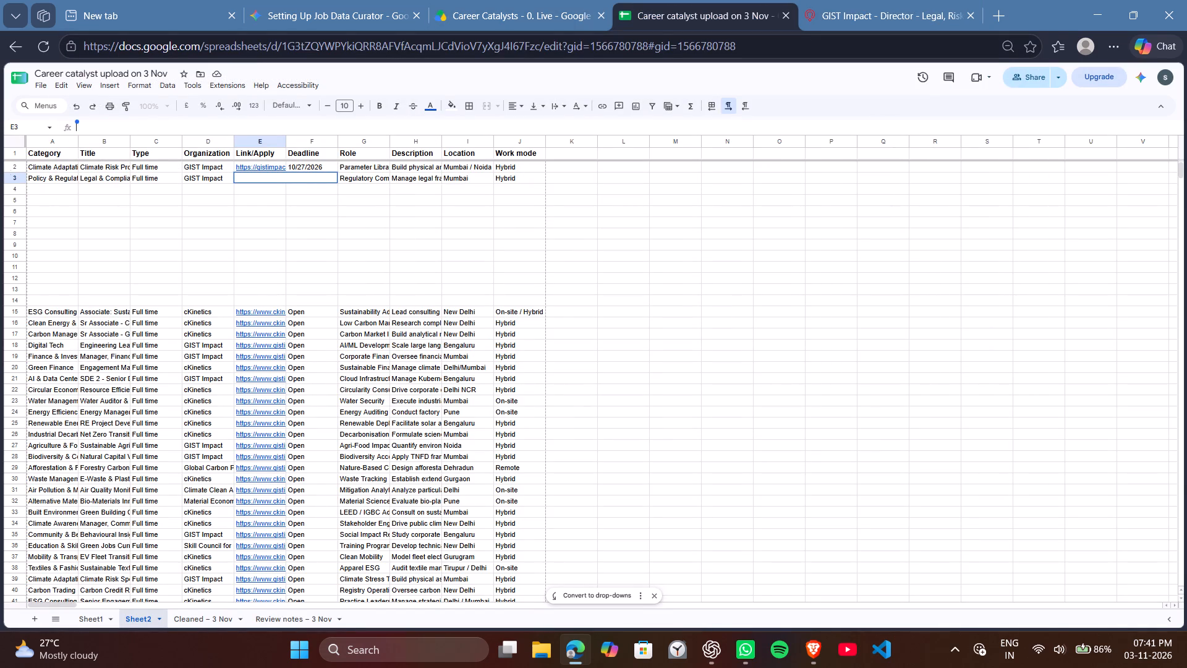
key("ctrl+v")
key("Return")
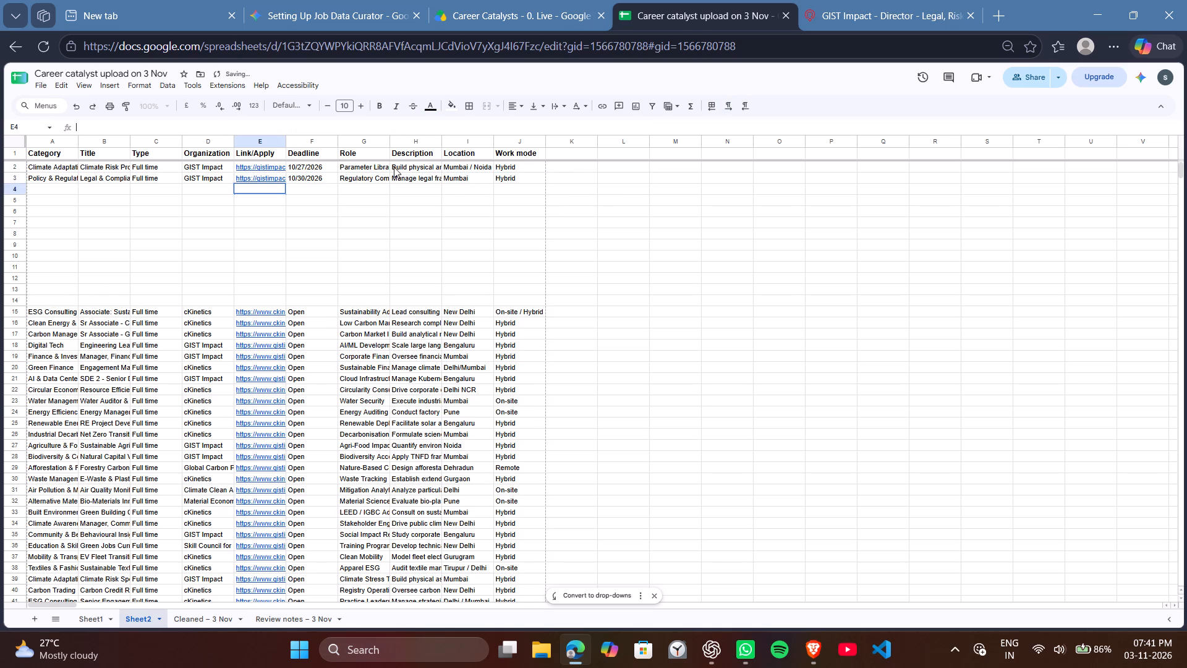
Move the cKinetics ESG Consulting job from row 15 up to row 4 of Sheet2.
left_click(10, 309)
left_click_drag(18, 309, 20, 216)
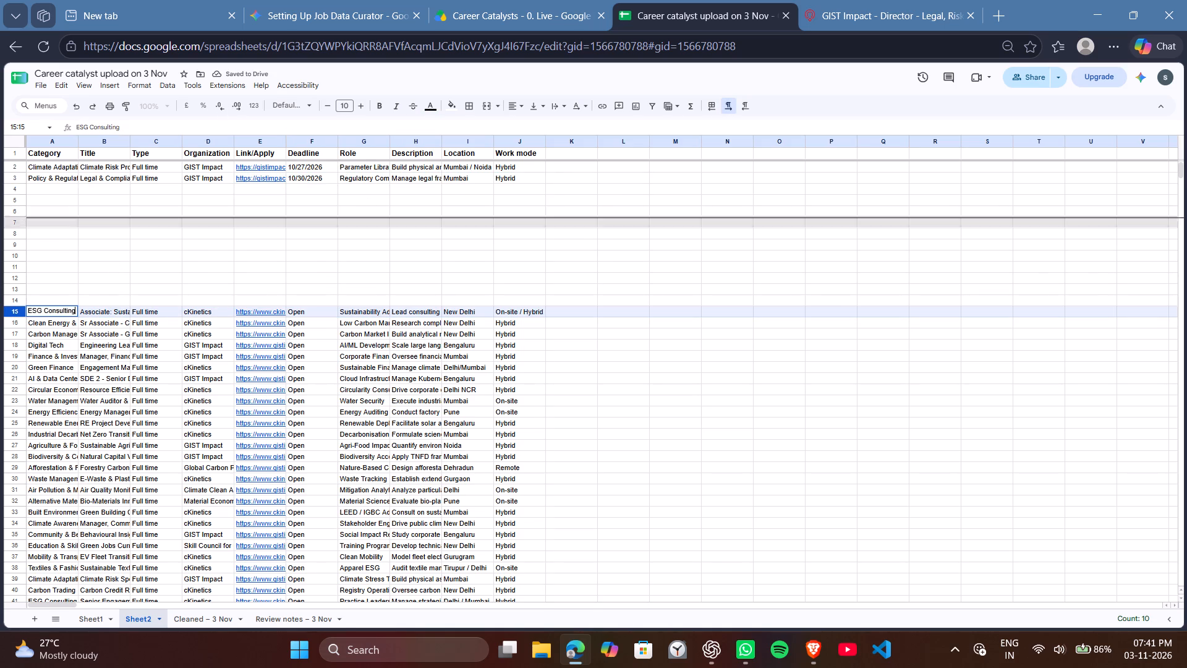
left_click_drag(20, 216, 21, 187)
left_click(108, 236)
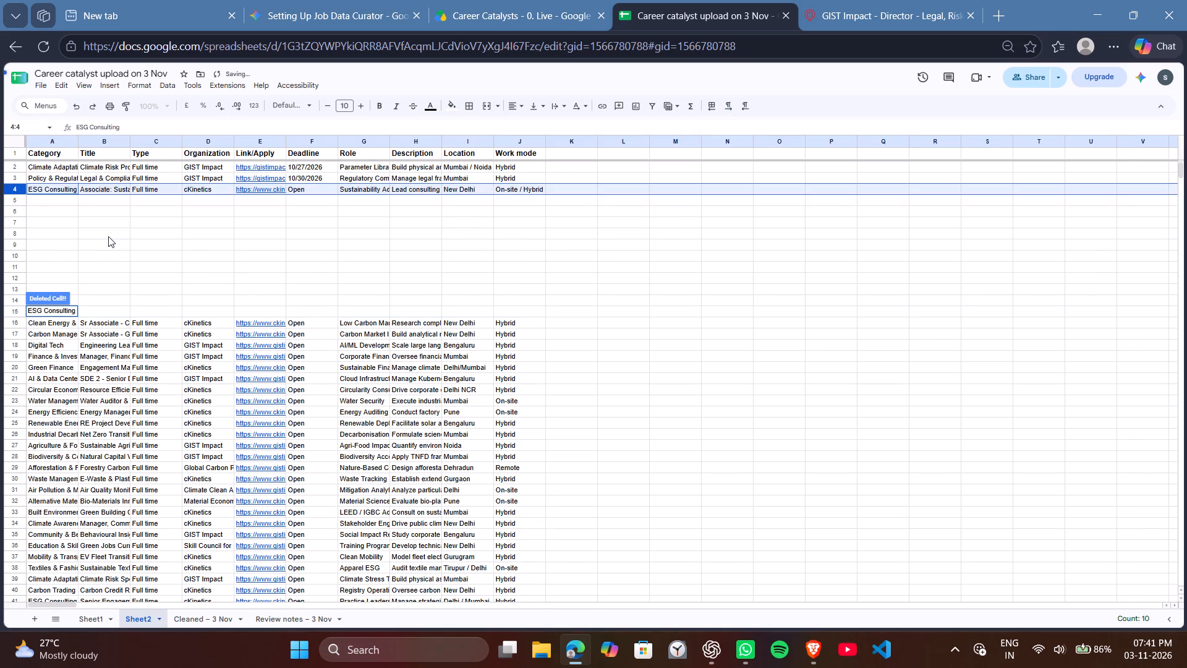
left_click(697, 361)
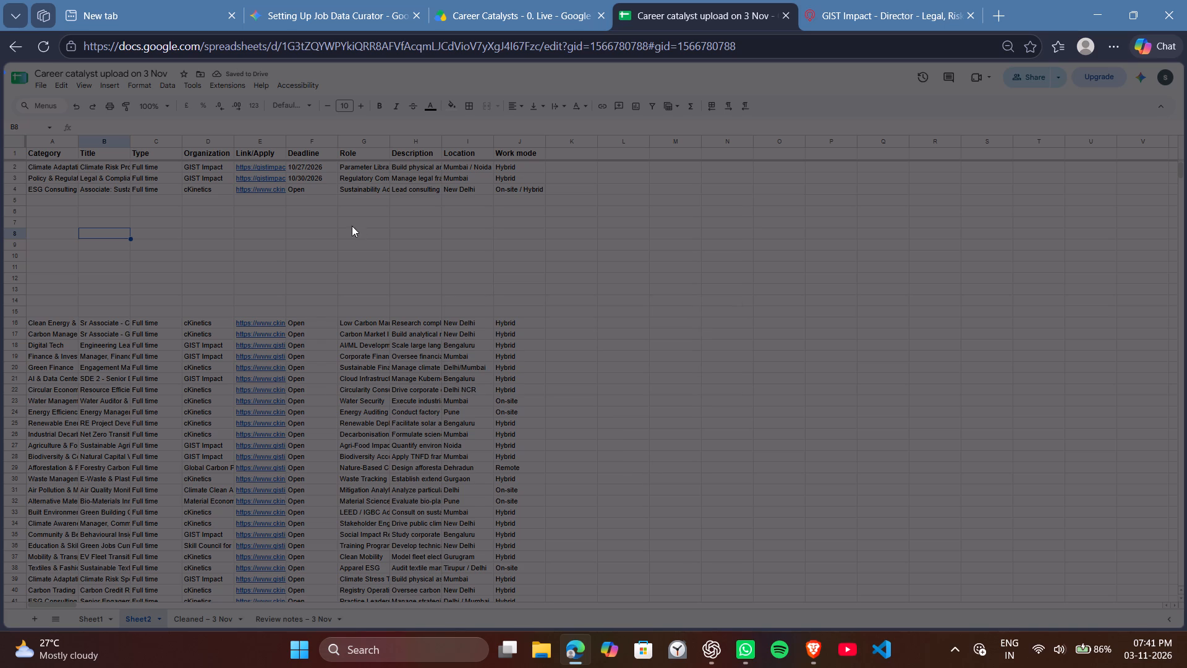
Open the cKinetics website from the Link/Apply cell E4 and close the GIST Impact posting.
left_click(260, 193)
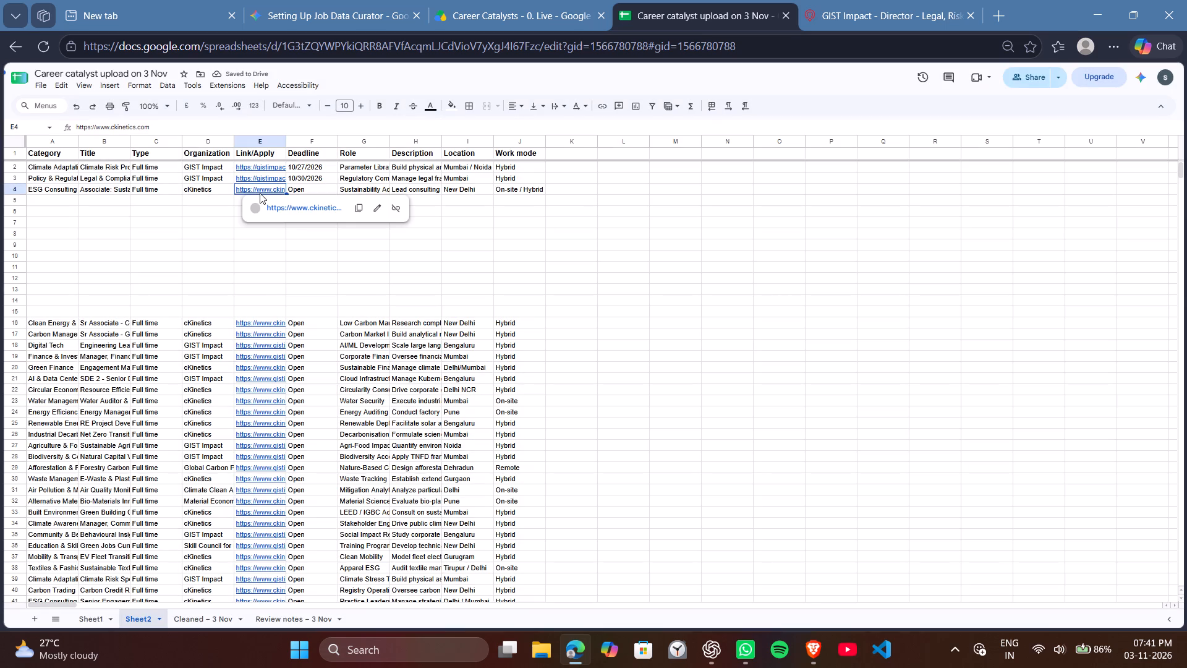
left_click(247, 295)
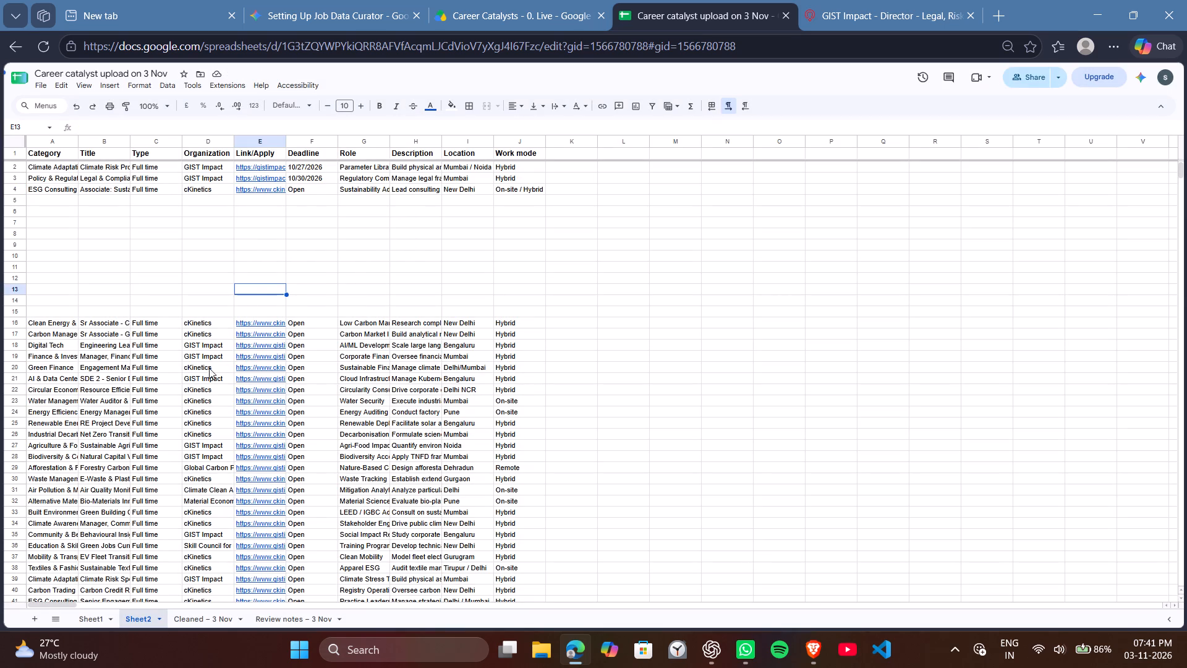
left_click(277, 192)
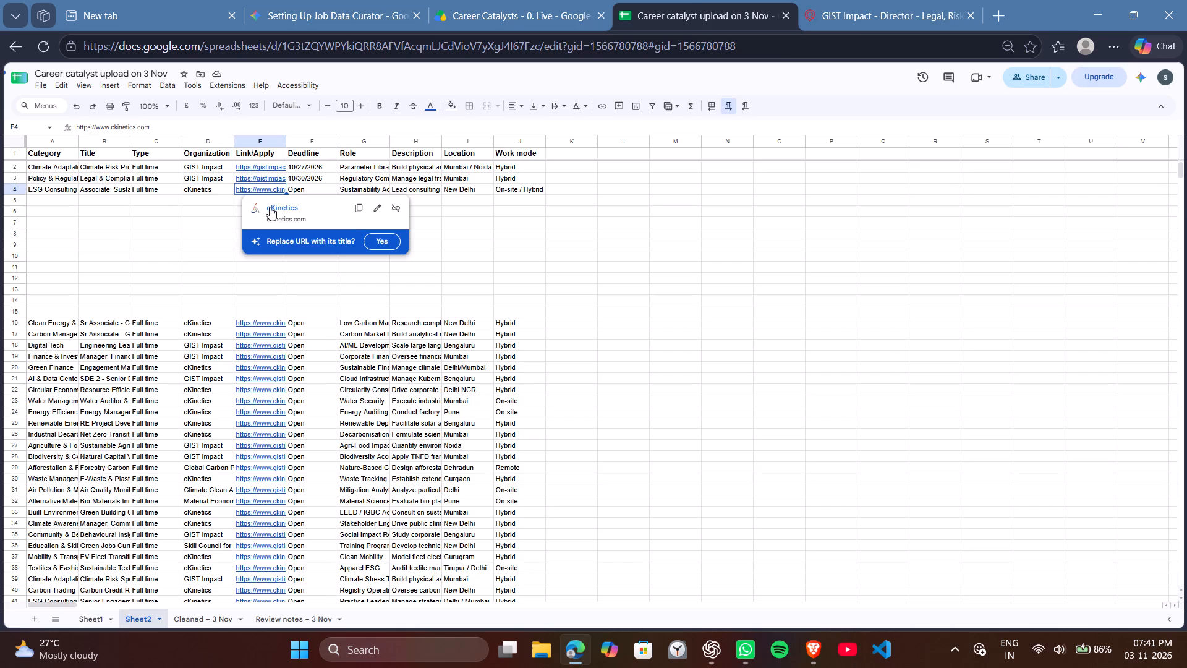
left_click(270, 207)
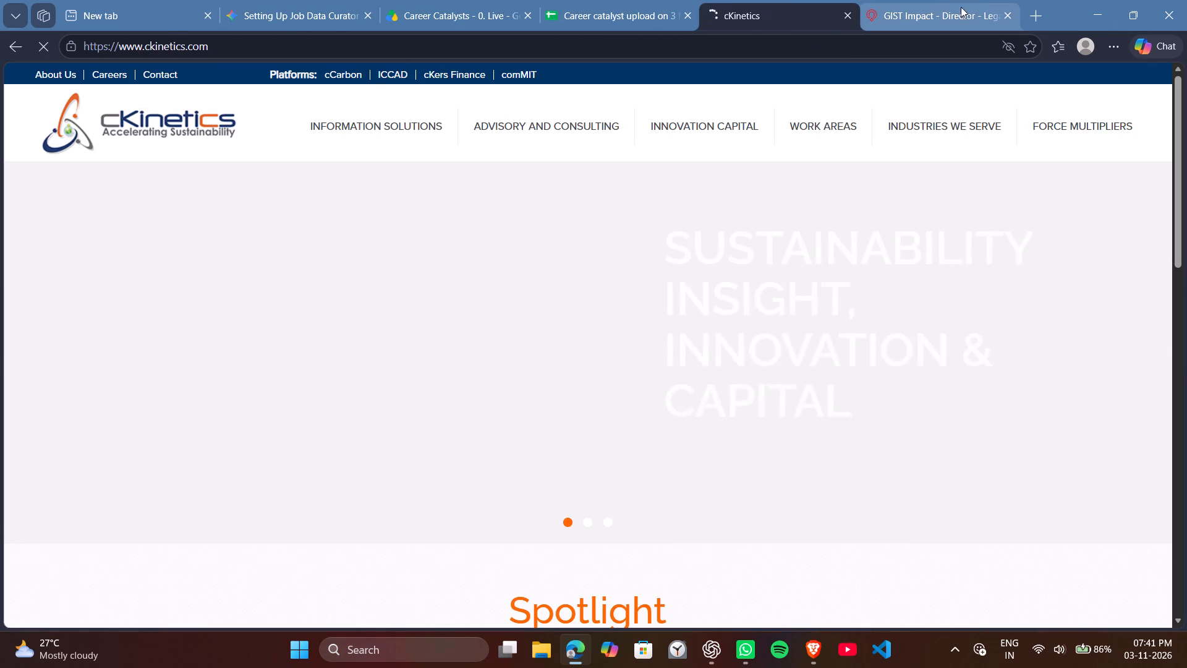
left_click(1007, 13)
Find the Careers section of the cKinetics website and open its Current Openings page.
scroll(880, 240, "down", 1)
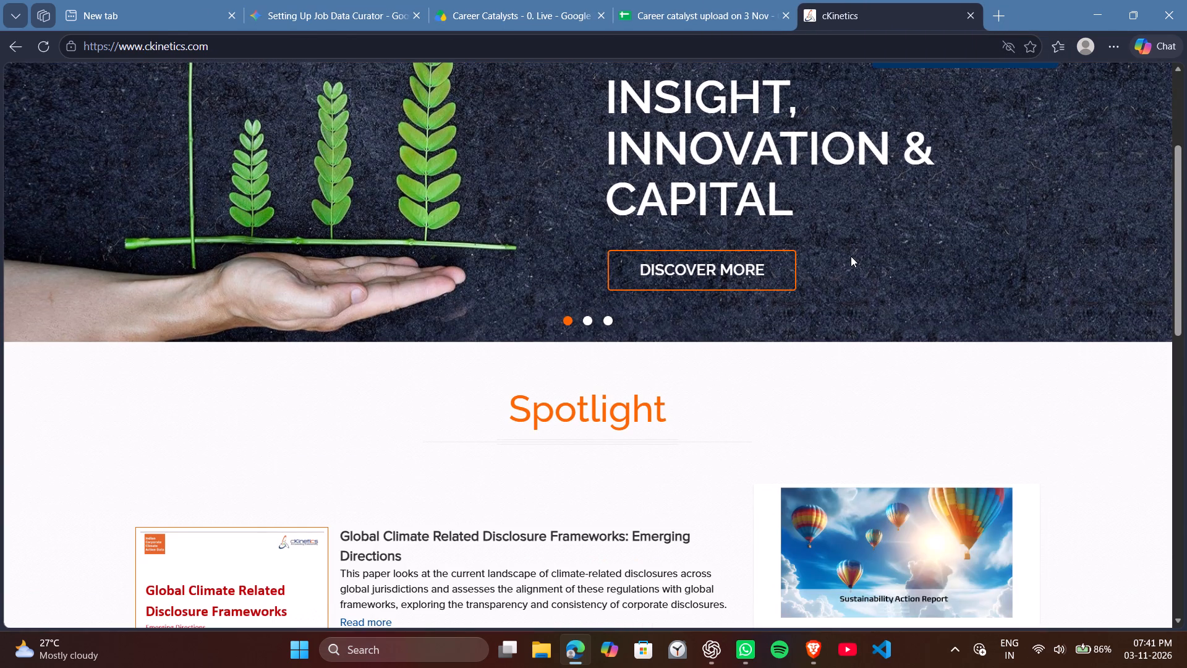
scroll(851, 256, "down", 2)
scroll(851, 256, "up", 3)
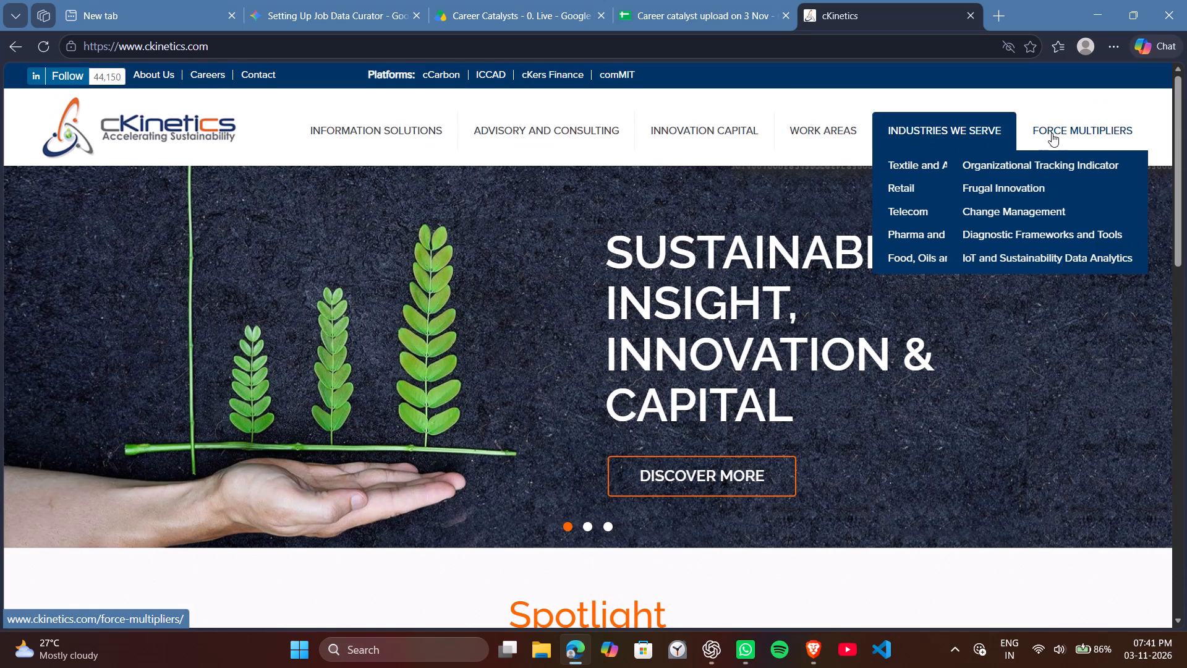
left_click(213, 80)
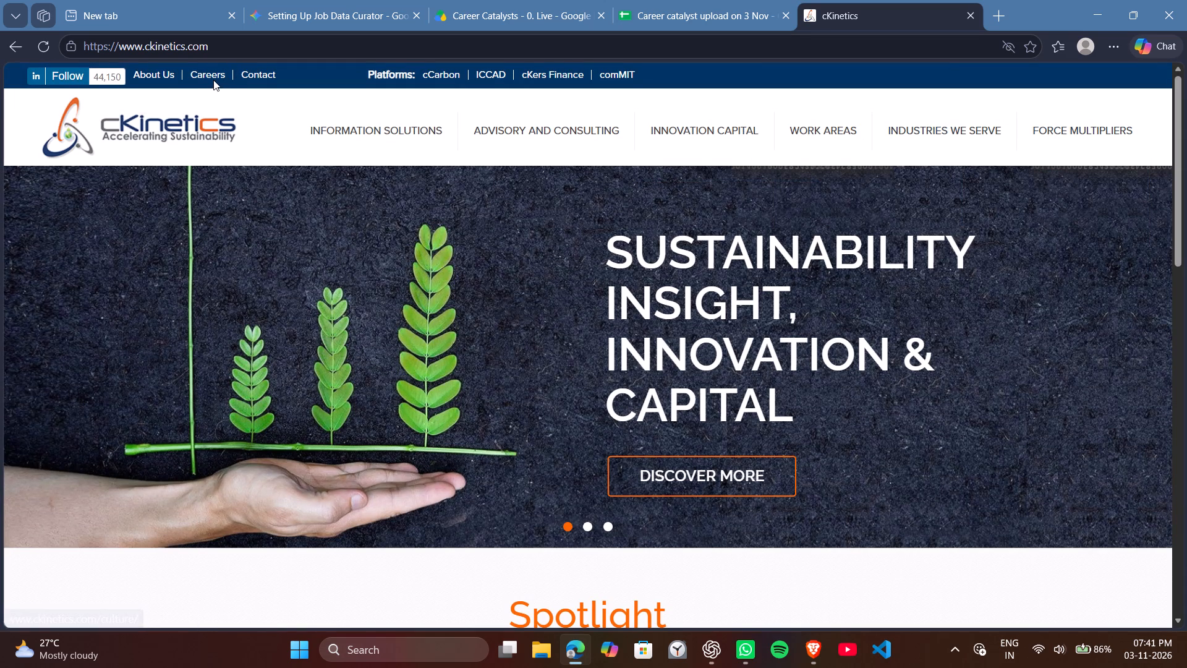
left_click(203, 72)
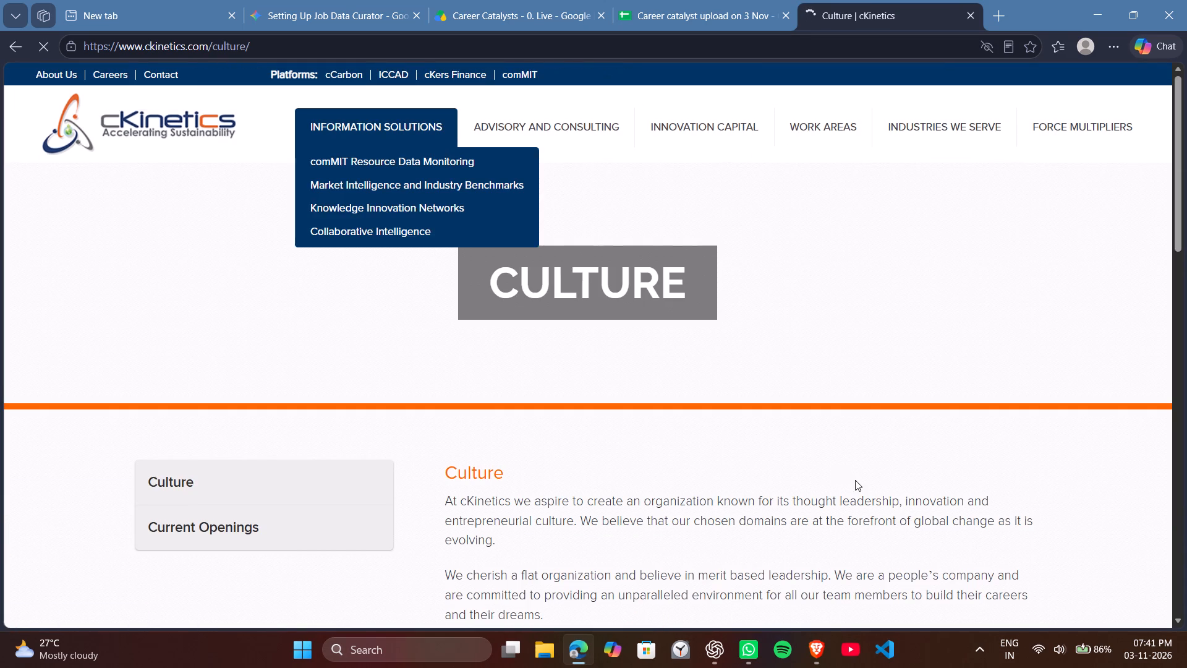
scroll(819, 456, "down", 2)
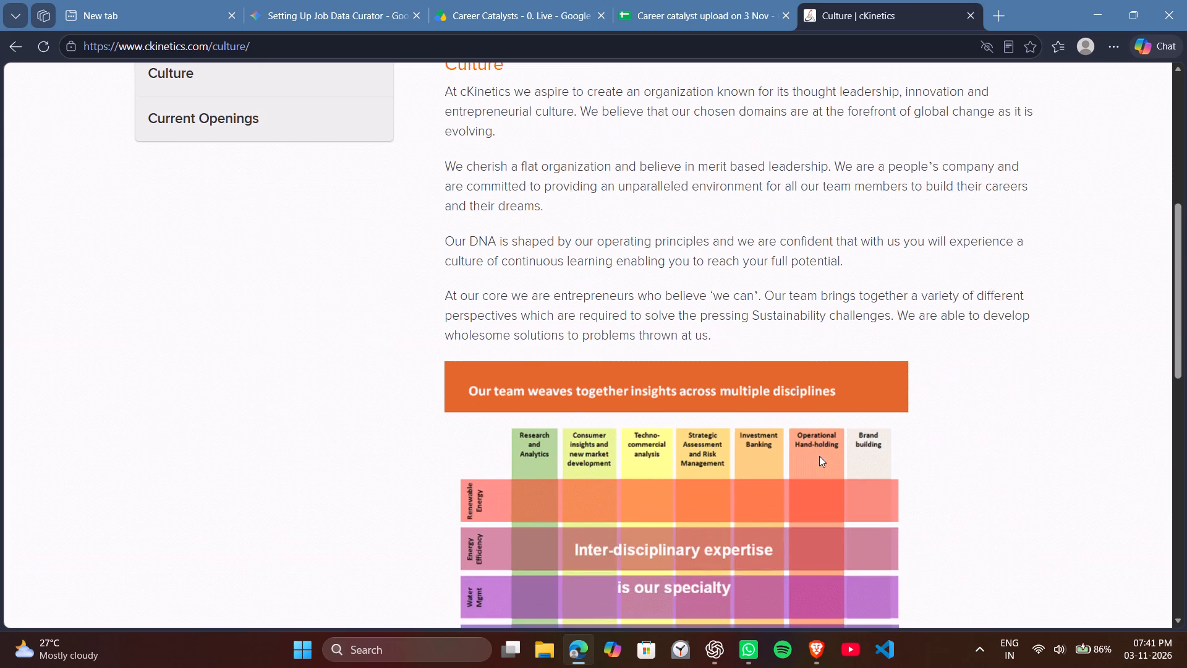
scroll(819, 456, "down", 3)
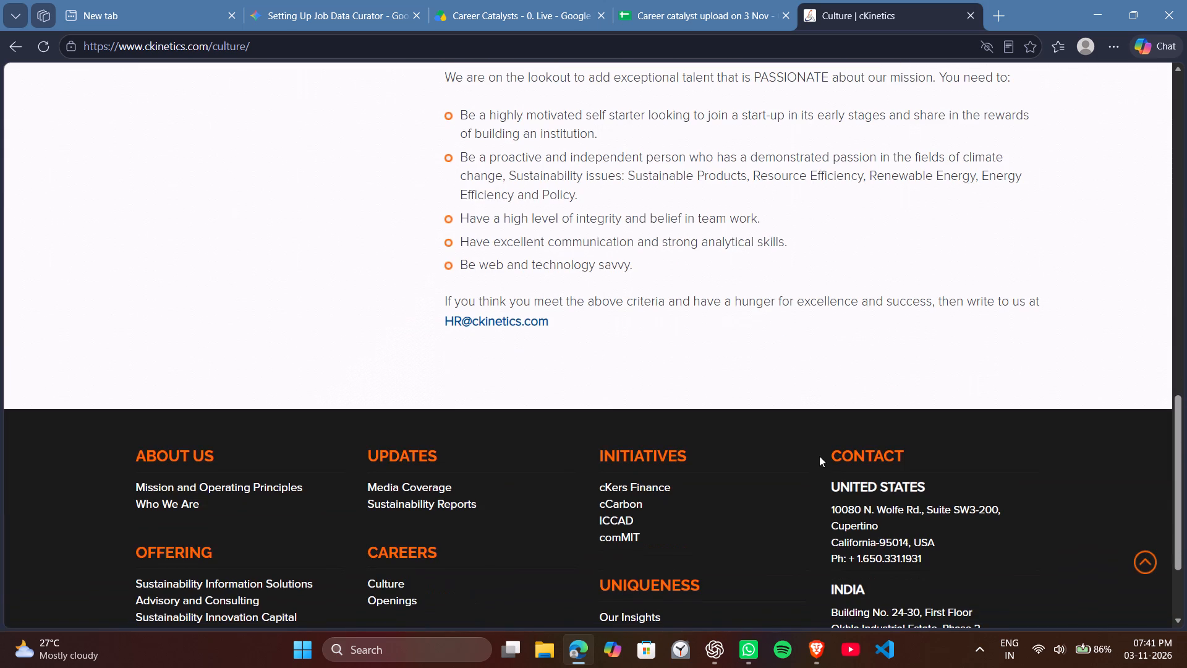
scroll(819, 456, "up", 5)
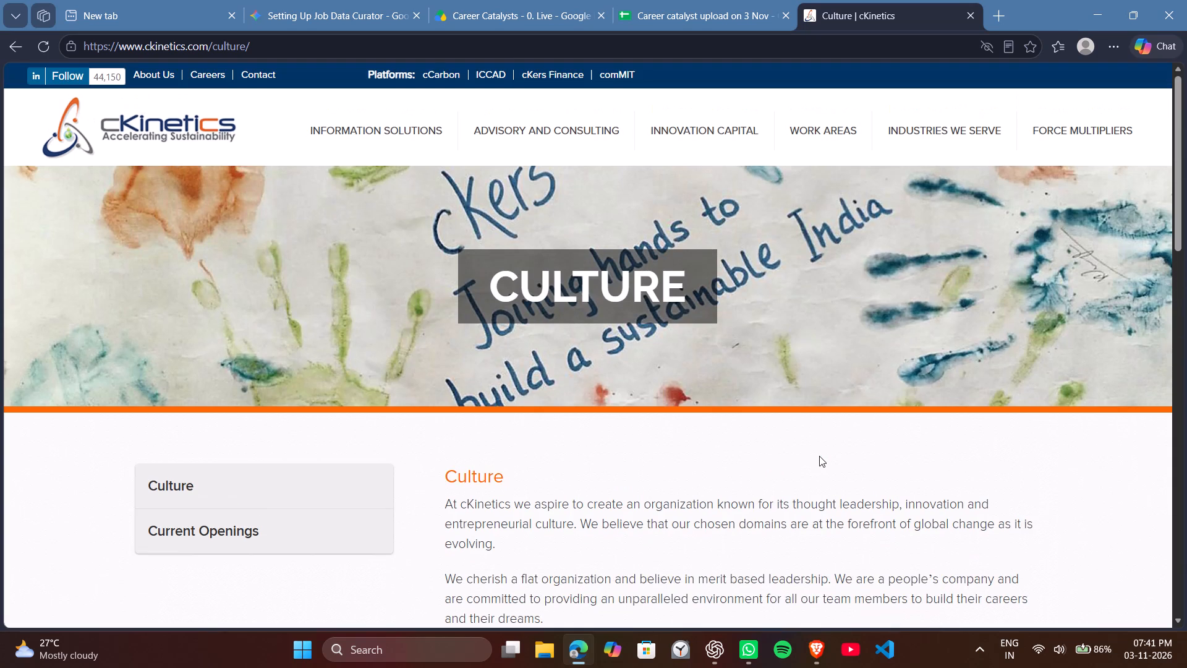
scroll(819, 456, "down", 1)
left_click(205, 319)
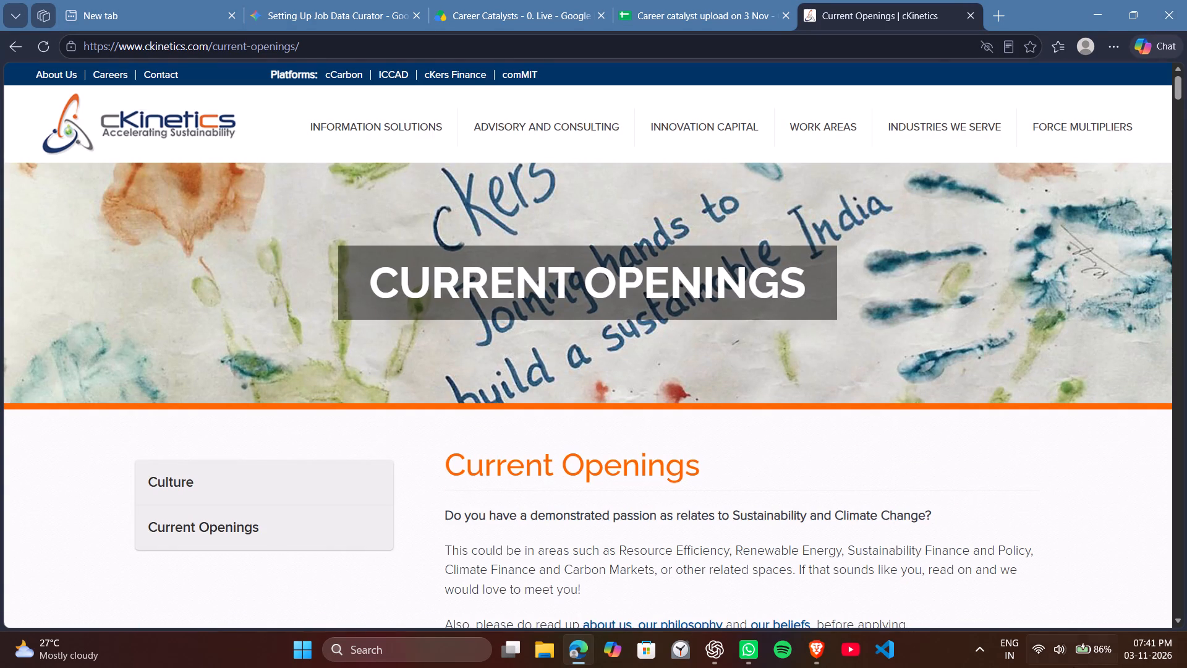
Match the job title in B4 to the Sr Associate- Sustainability Strategy & Business Advisory opening and go to its application contact.
scroll(1037, 667, "down", 1)
scroll(815, 456, "down", 1)
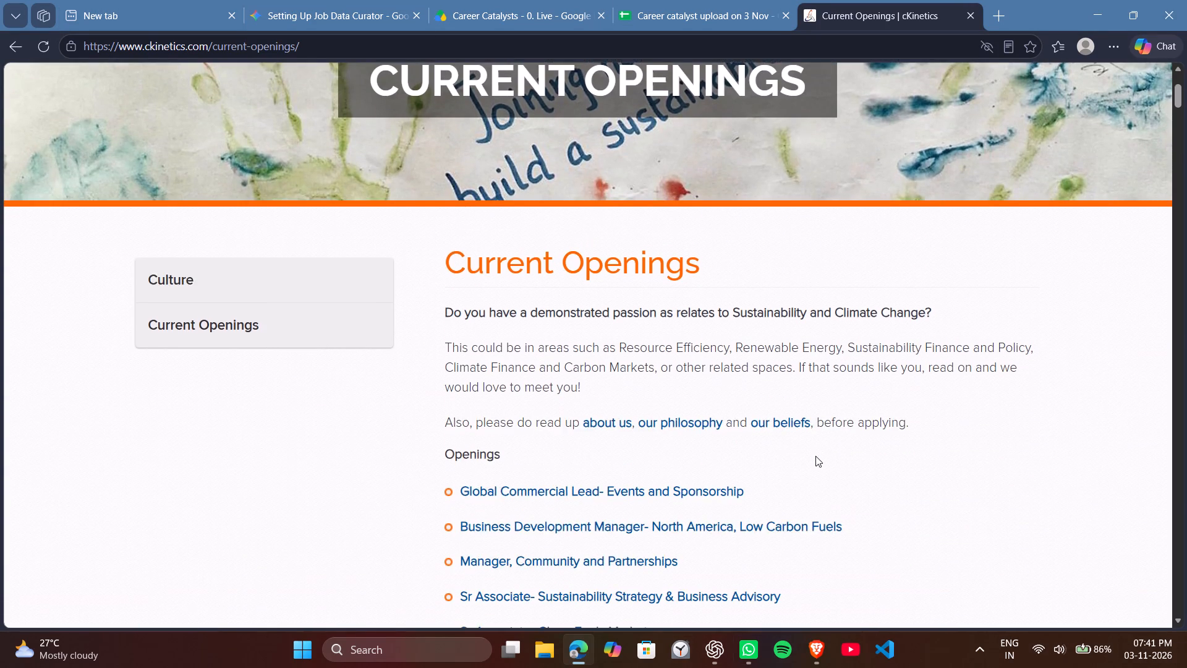
scroll(815, 456, "down", 2)
scroll(822, 443, "up", 1)
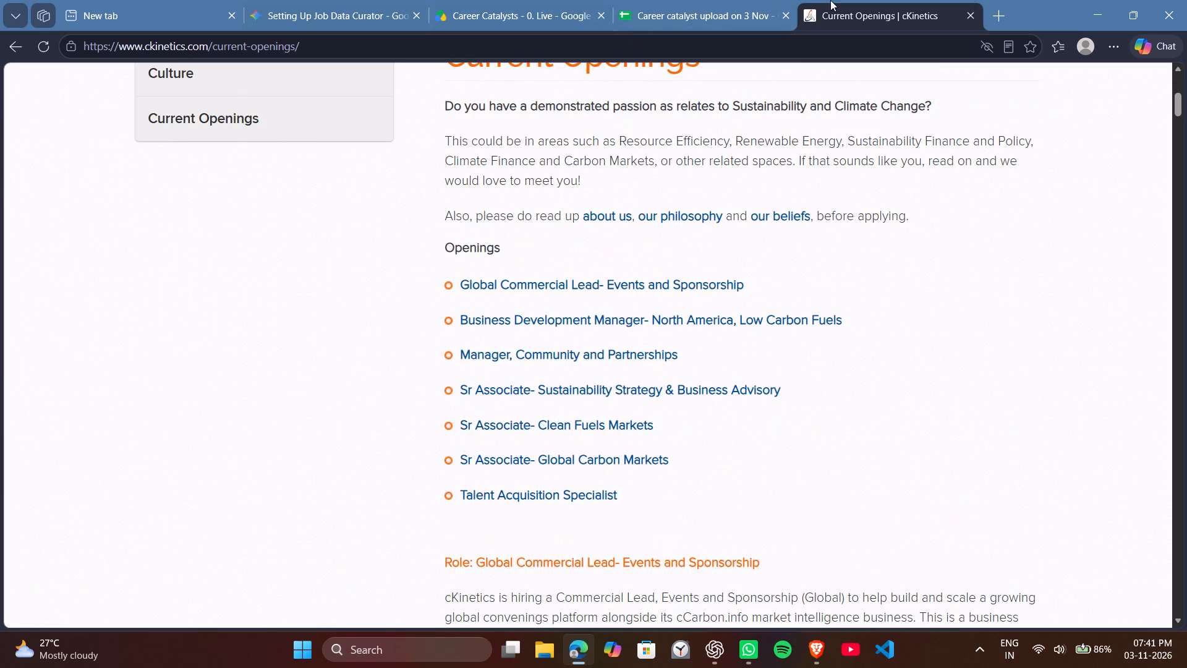
left_click(667, 4)
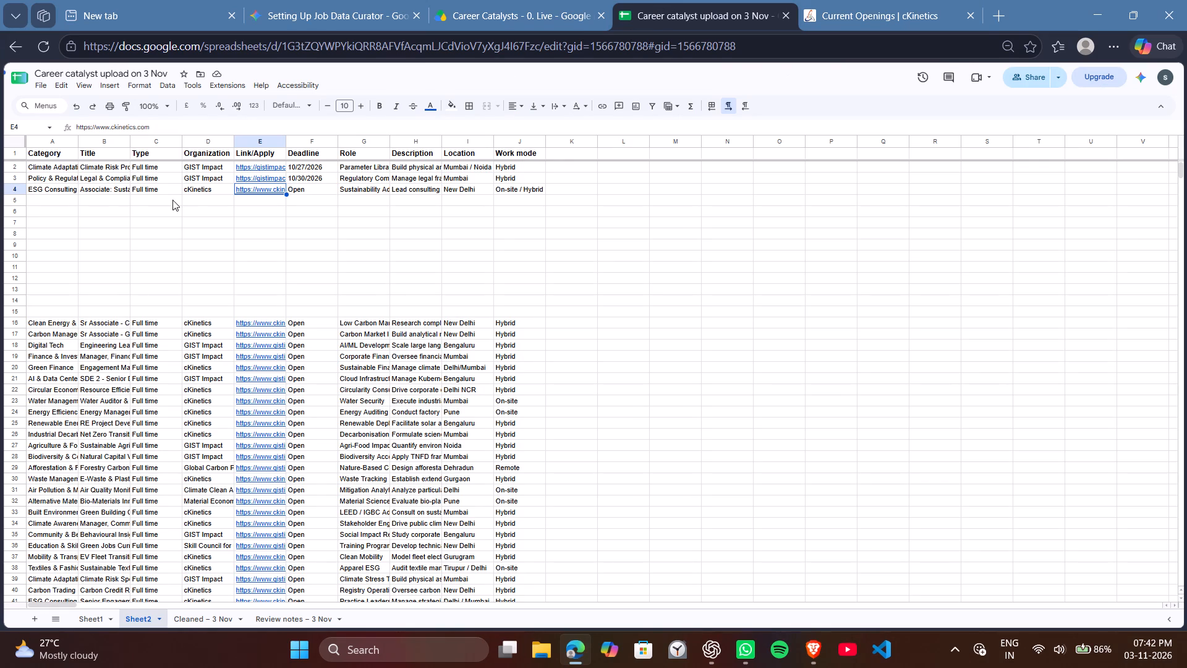
left_click(122, 192)
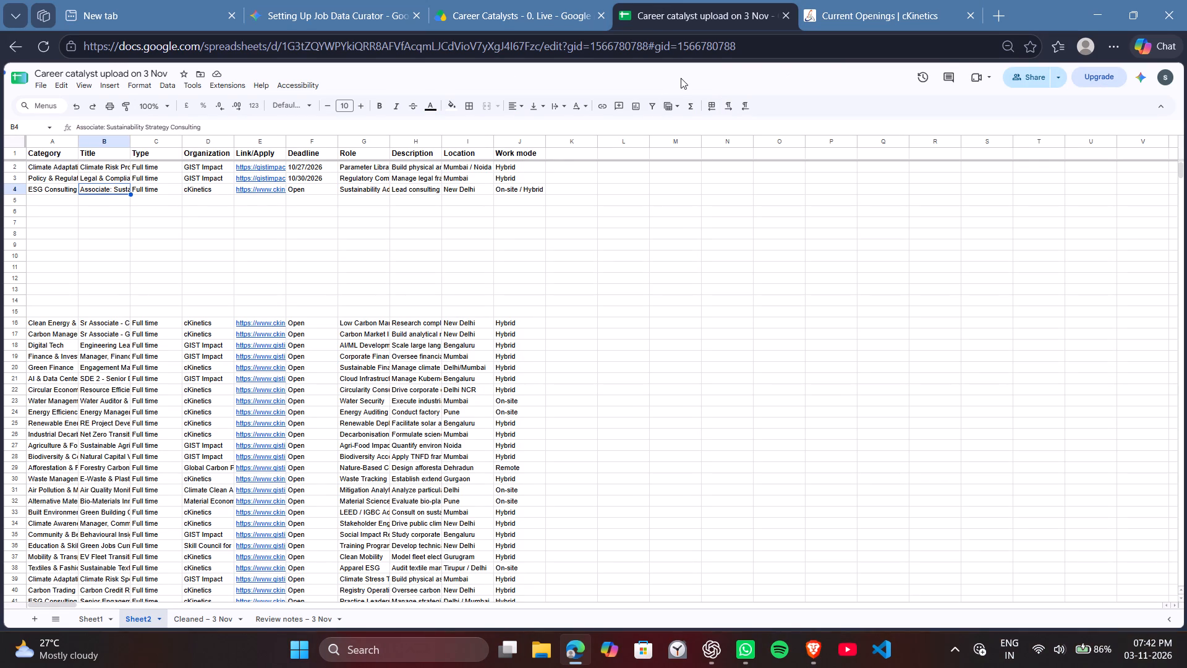
left_click(819, 24)
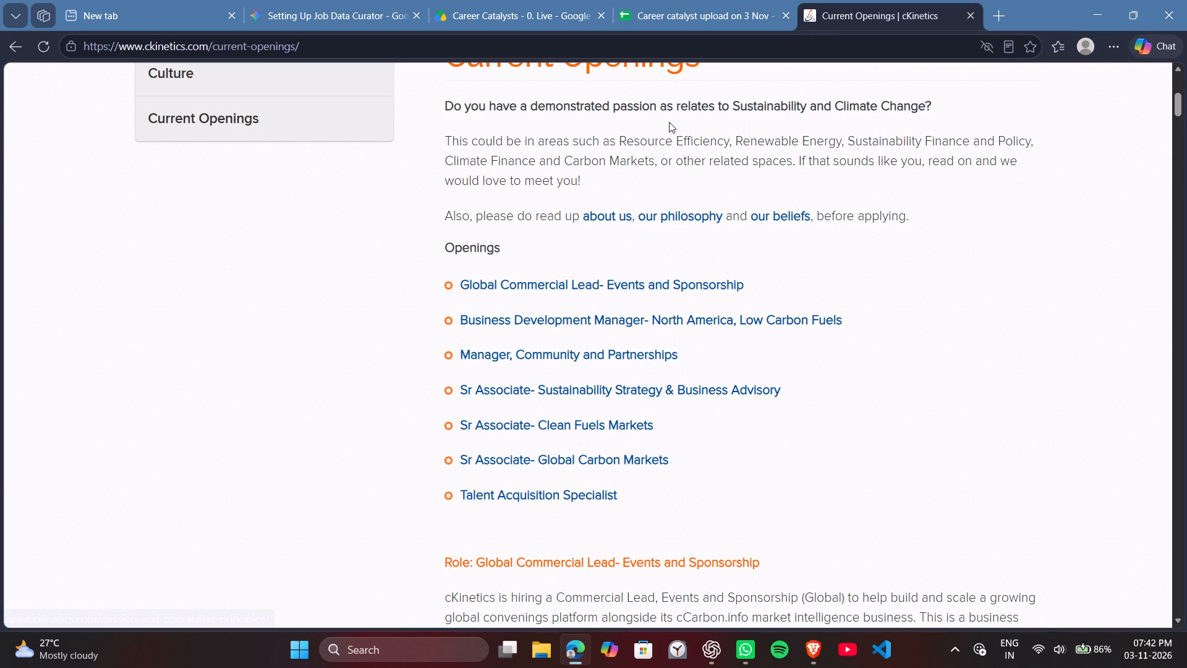
left_click(702, 0)
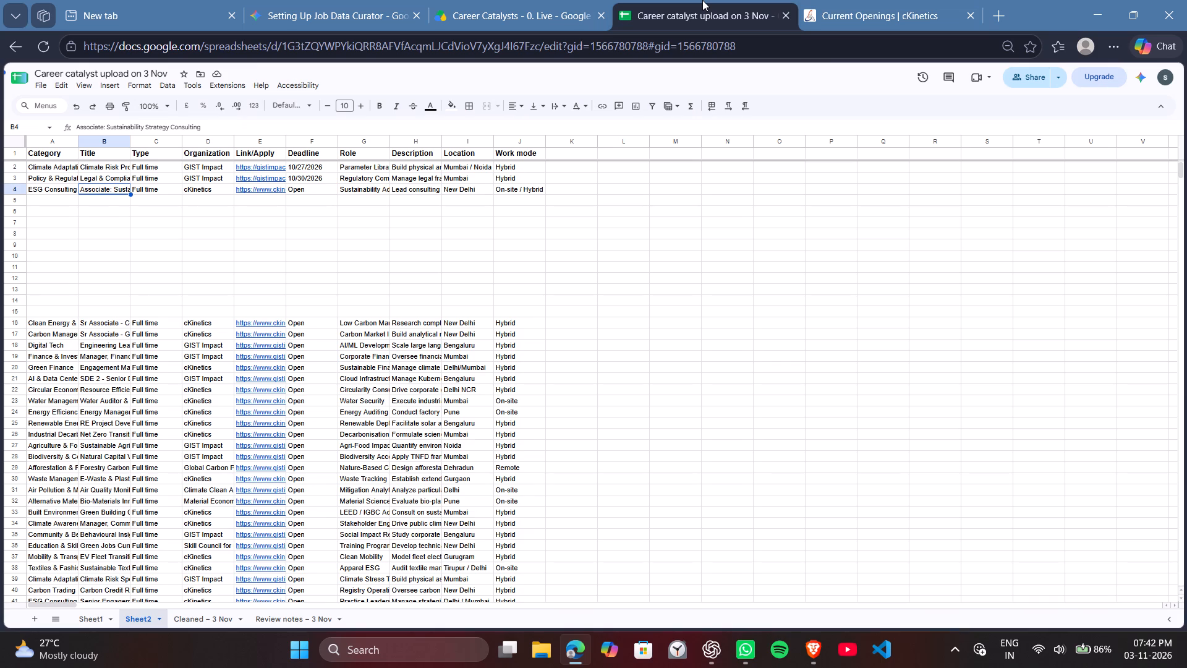
left_click(856, 0)
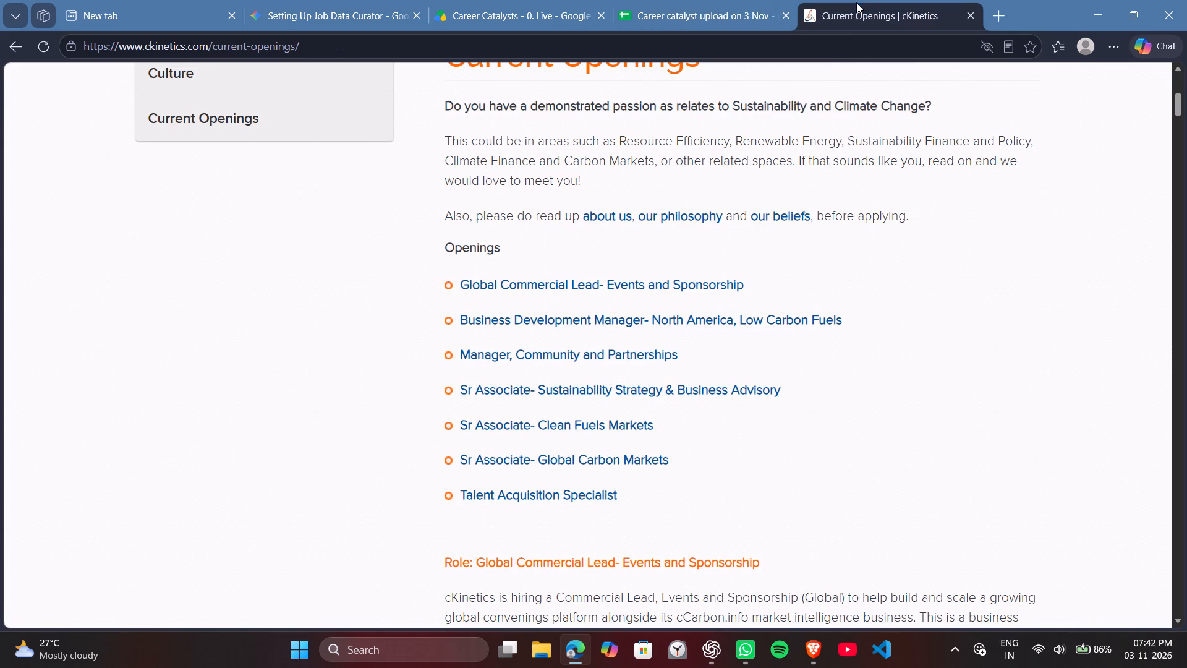
left_click(648, 388)
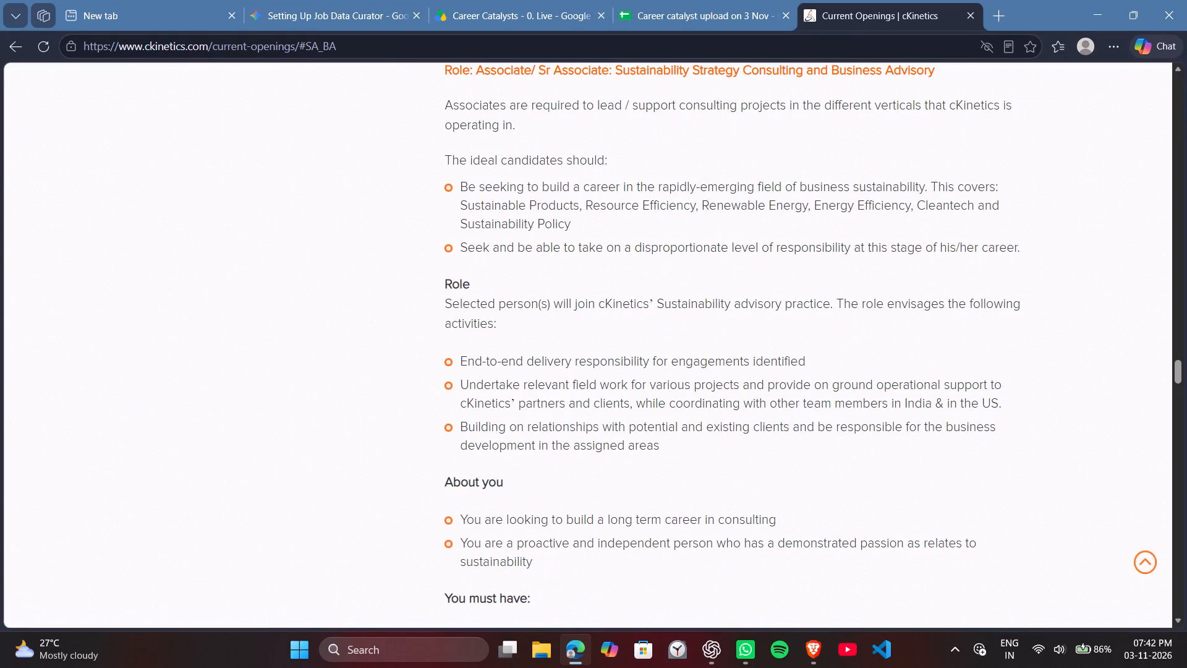
scroll(648, 386, "up", 1)
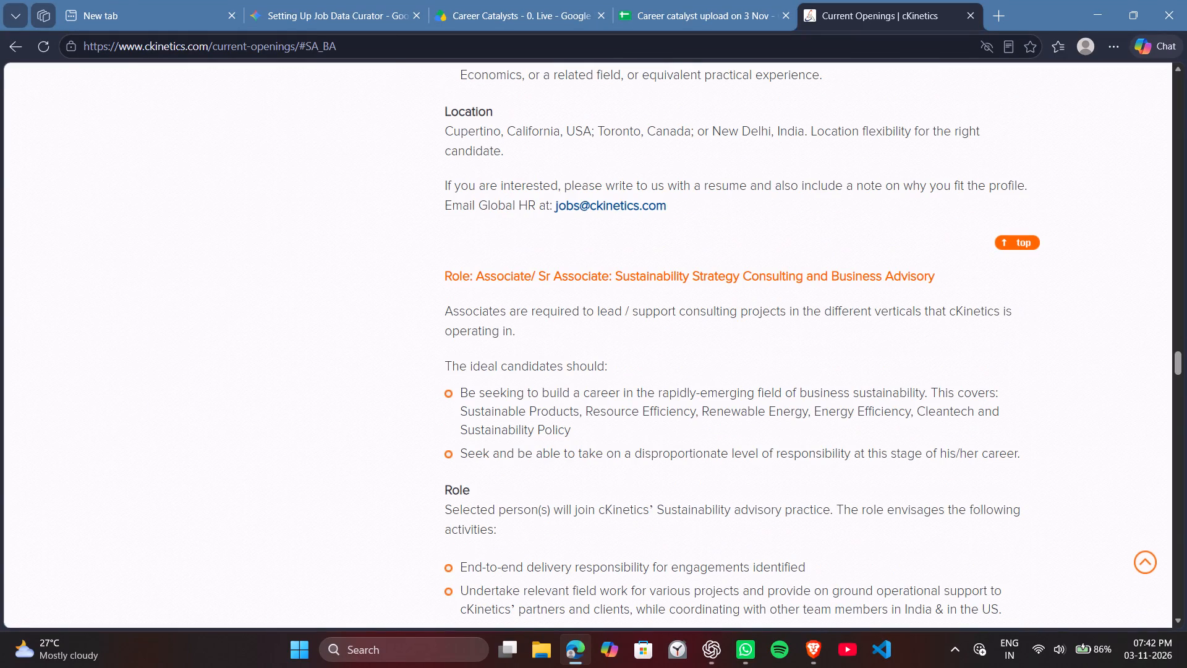
left_click(730, 276)
scroll(720, 308, "down", 1)
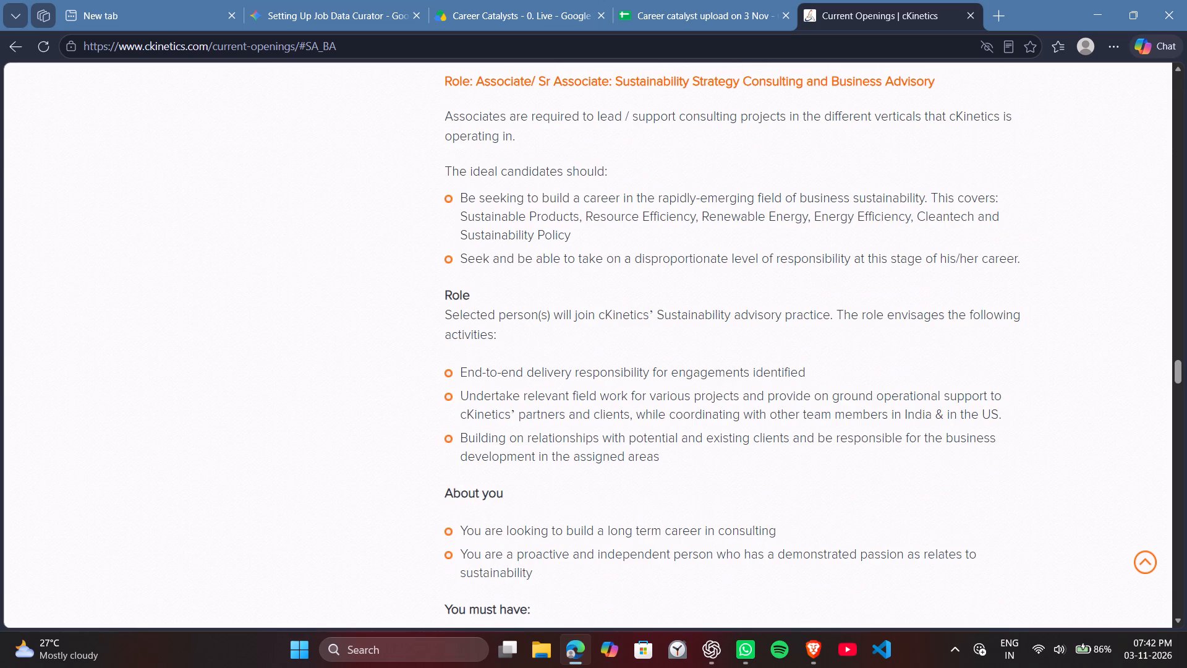
scroll(720, 308, "down", 2)
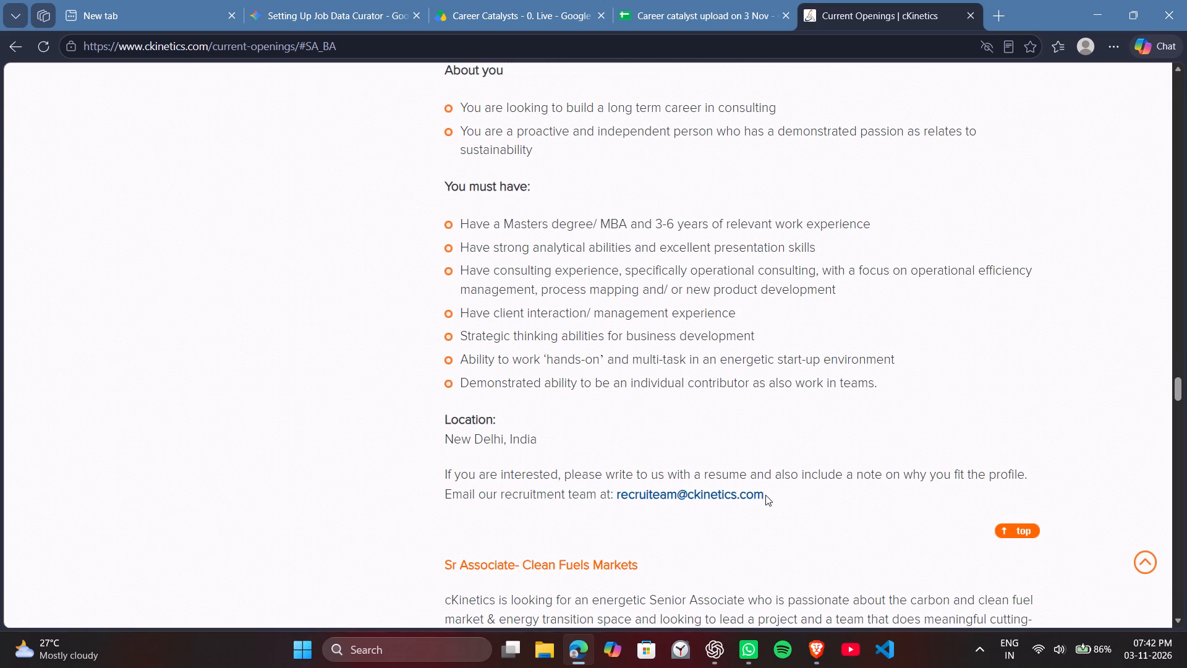
Replace the Link/Apply entry in E4 with a mailto: link to the recruitment team e-mail address from the opening.
left_click_drag(765, 495, 617, 491)
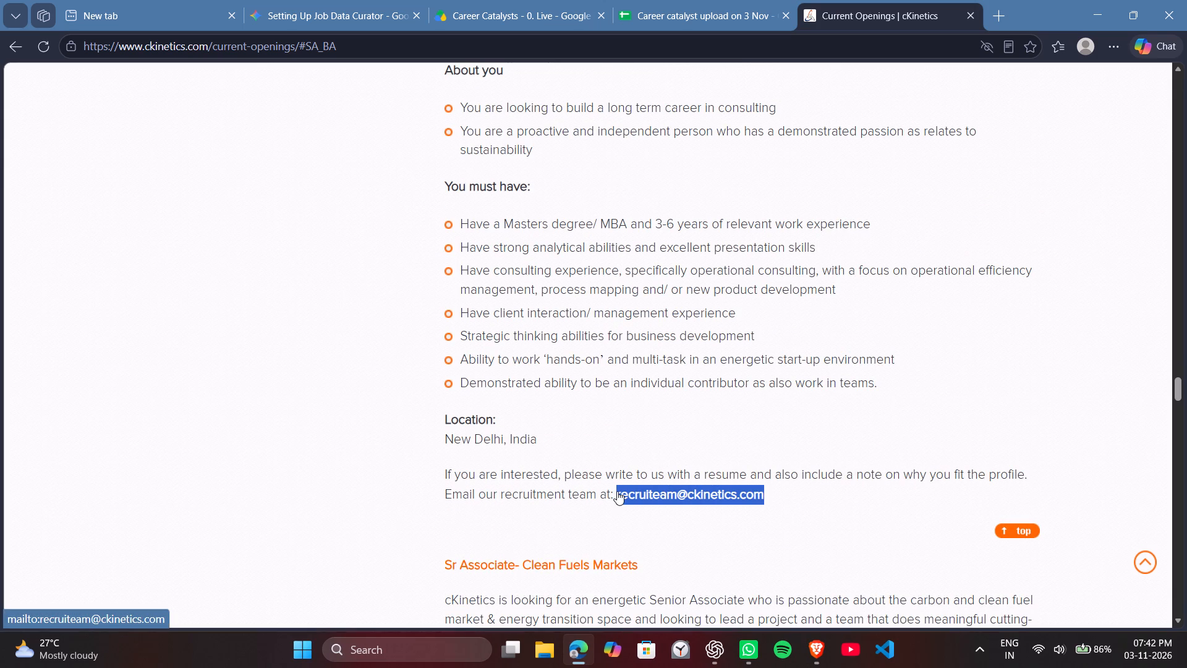
key("ctrl+c")
left_click(616, 0)
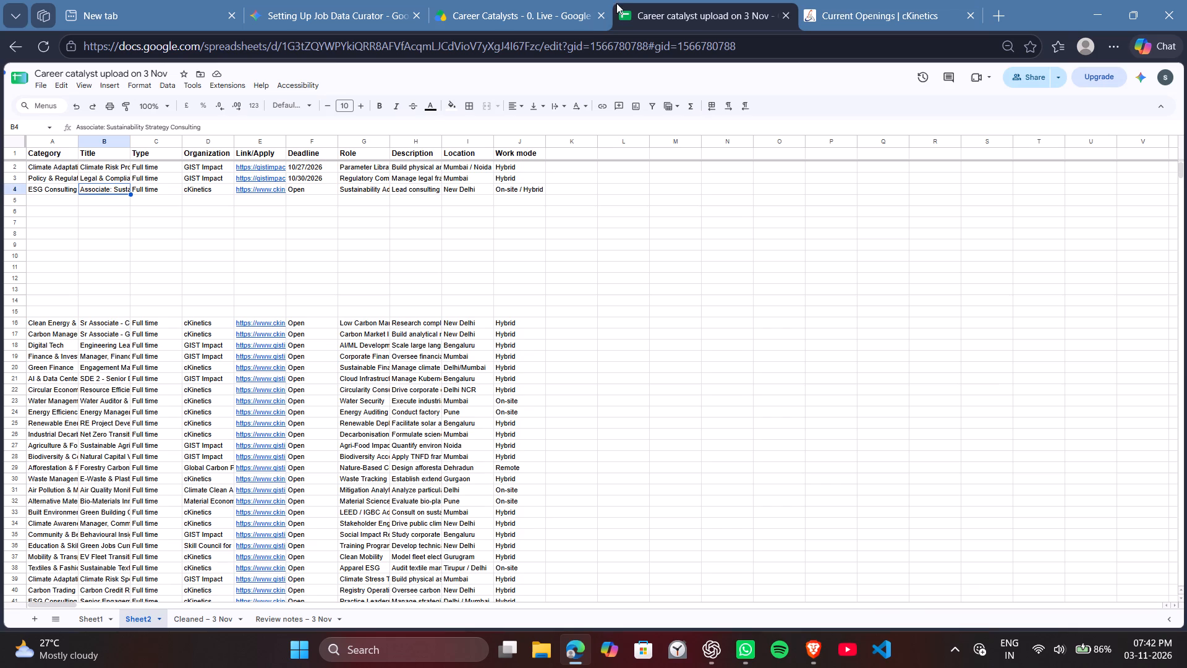
left_click(240, 192)
left_click_drag(161, 126, 0, 127)
key("BackSpace")
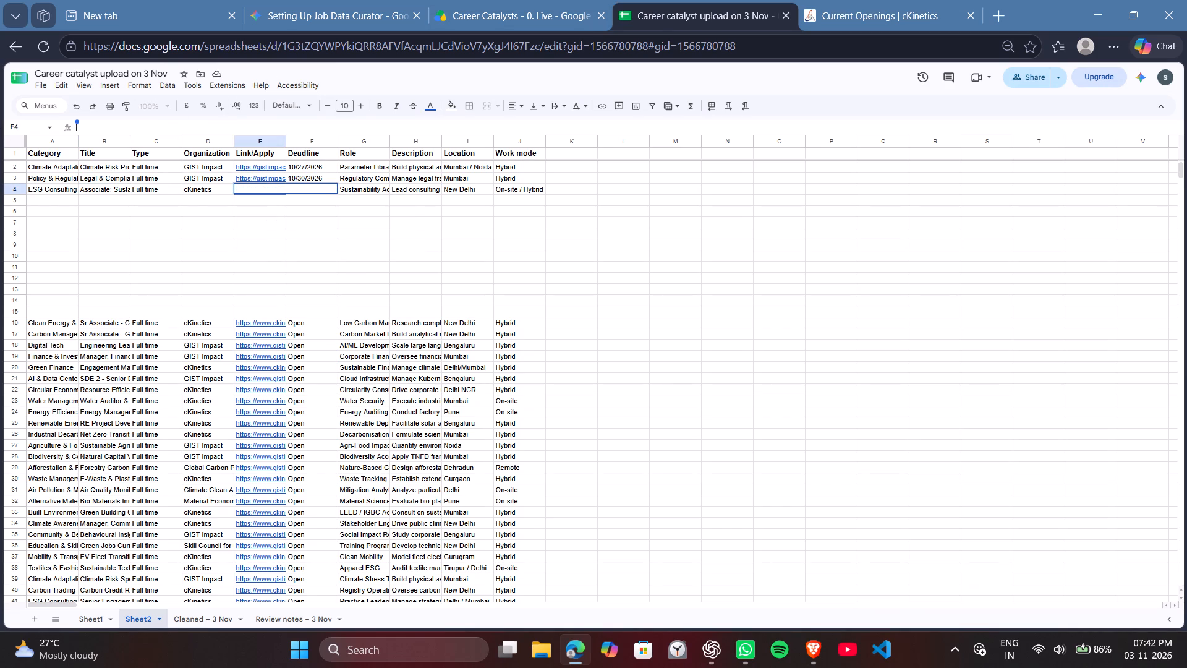
type("mailto")
key("shift+colon")
key("ctrl+v")
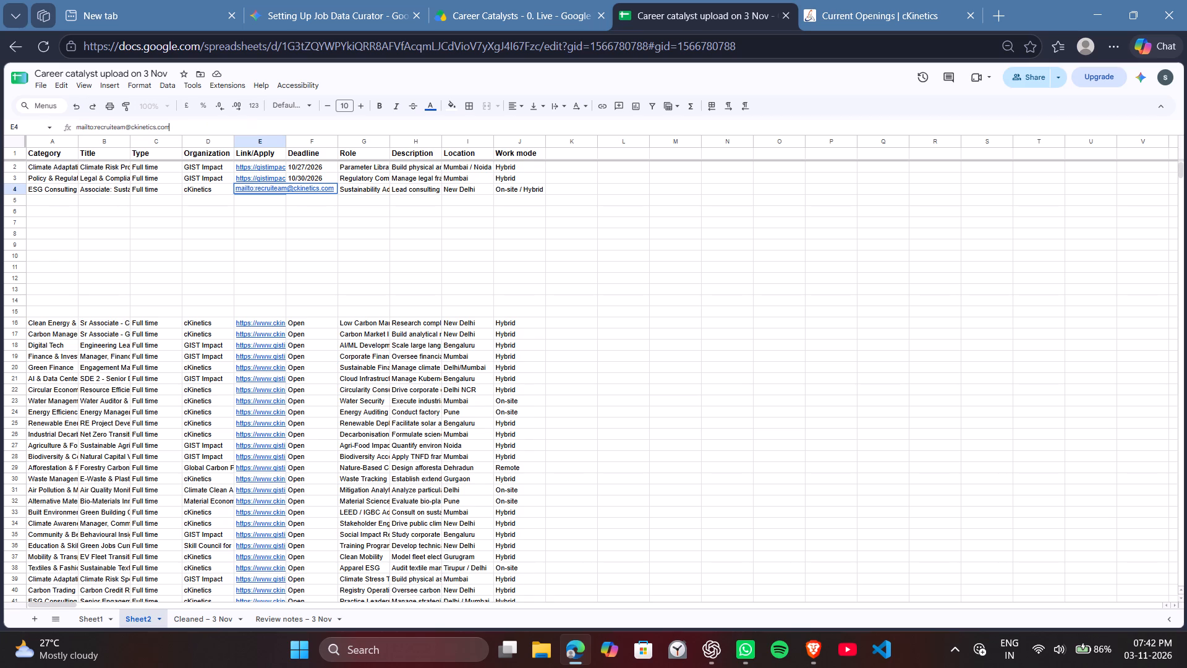
key("Return")
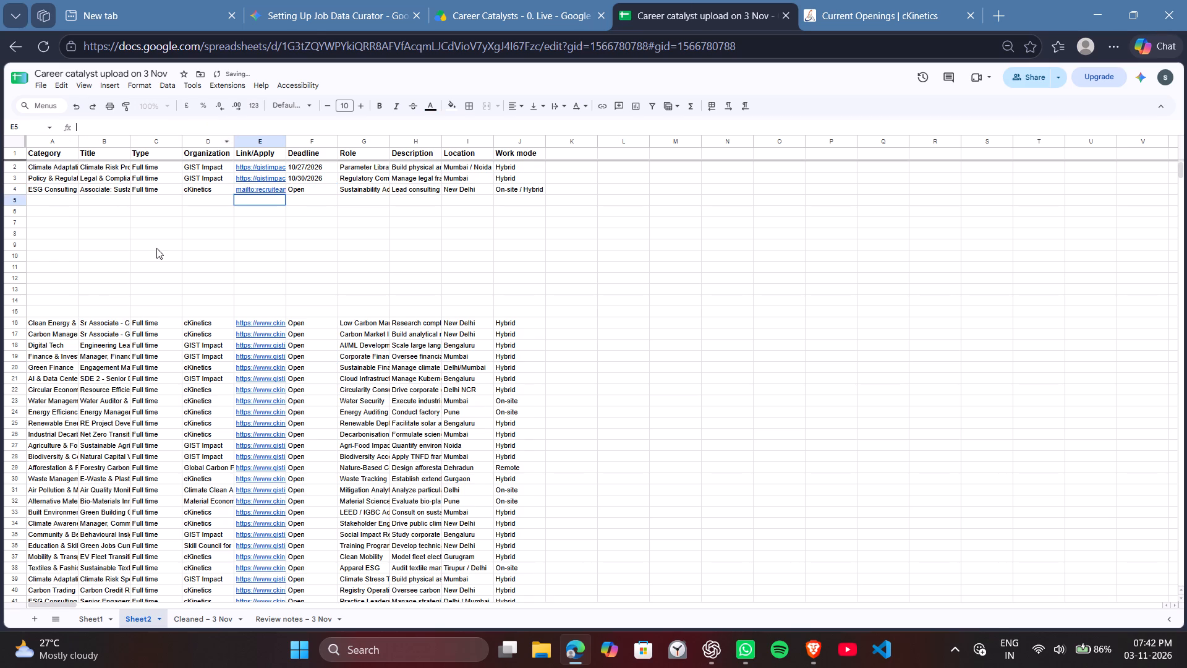
Move the cKinetics Clean Energy job from row 16 up to row 5 of Sheet2.
left_click(20, 322)
left_click_drag(20, 322, 6, 206)
left_click(225, 209)
left_click_drag(317, 327, 317, 322)
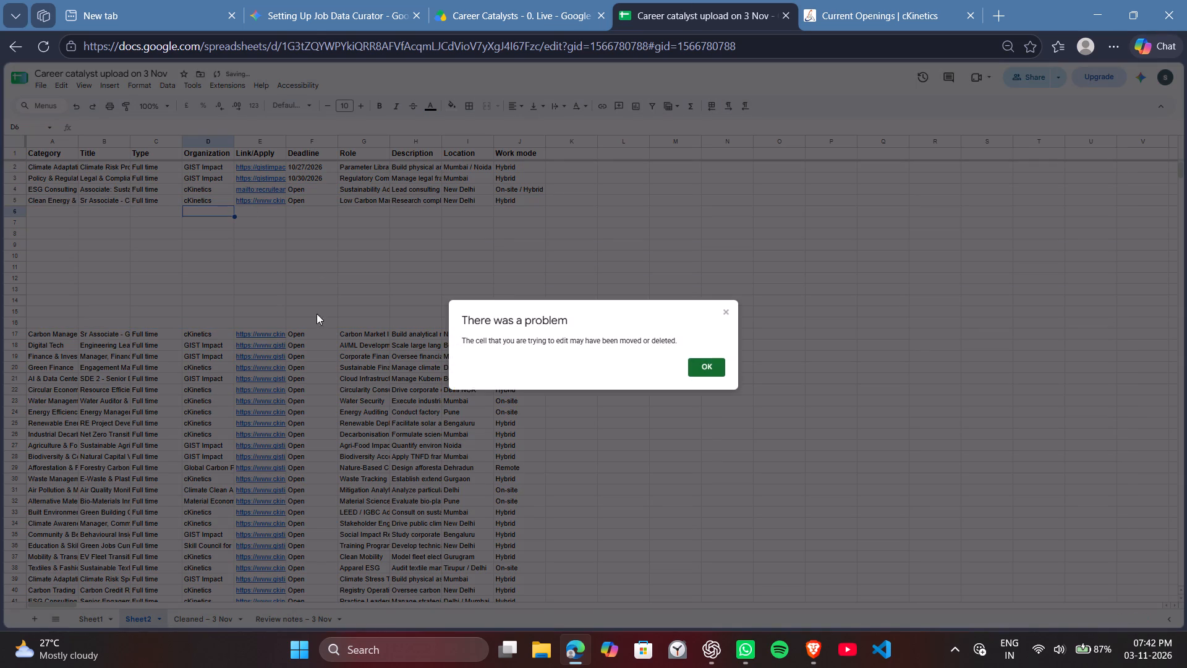
left_click(716, 369)
Recheck the cKinetics Sustainability Strategy Consulting opening against the Deadline entry in F4.
left_click(854, 0)
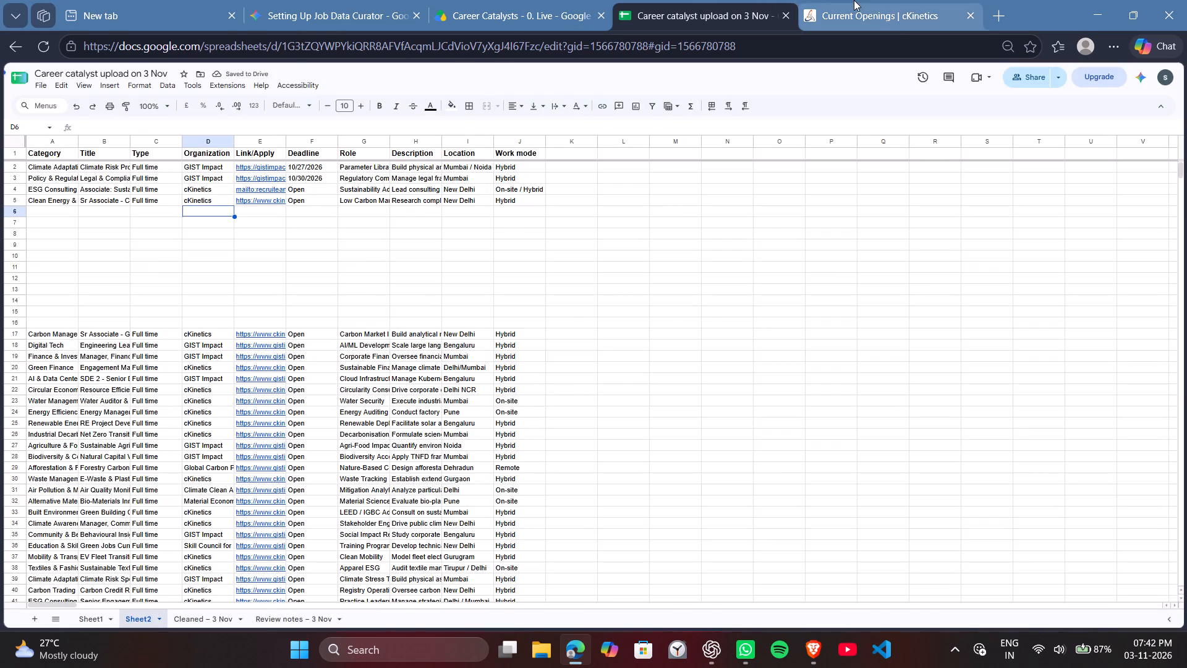
scroll(849, 257, "up", 3)
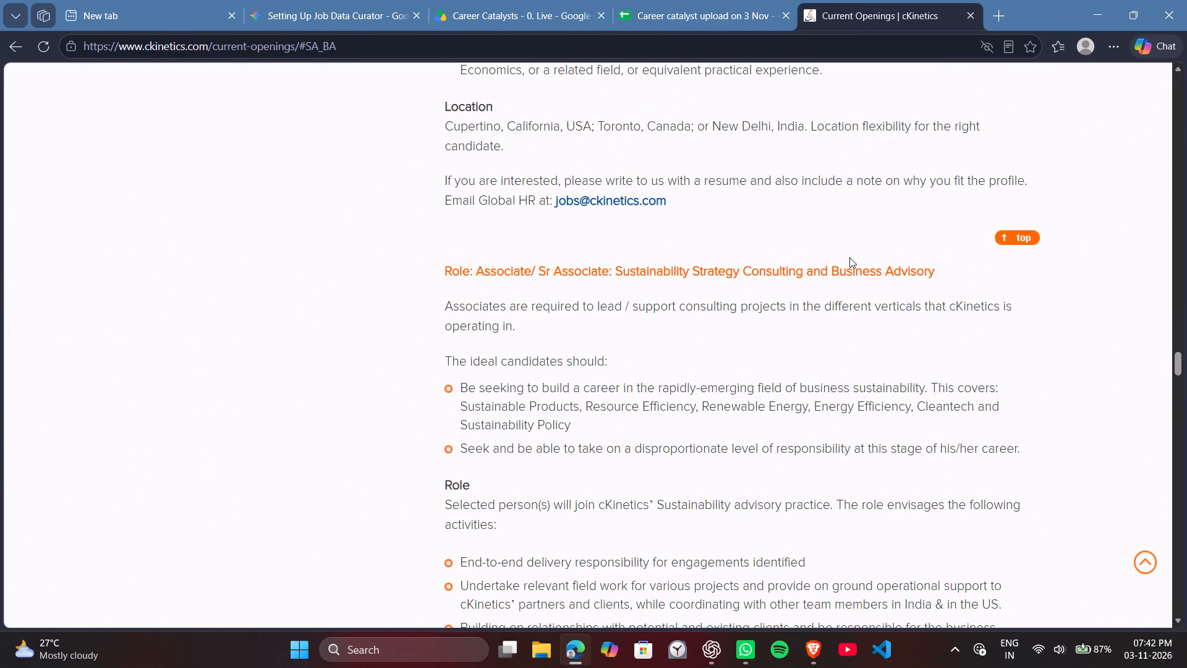
left_click(717, 2)
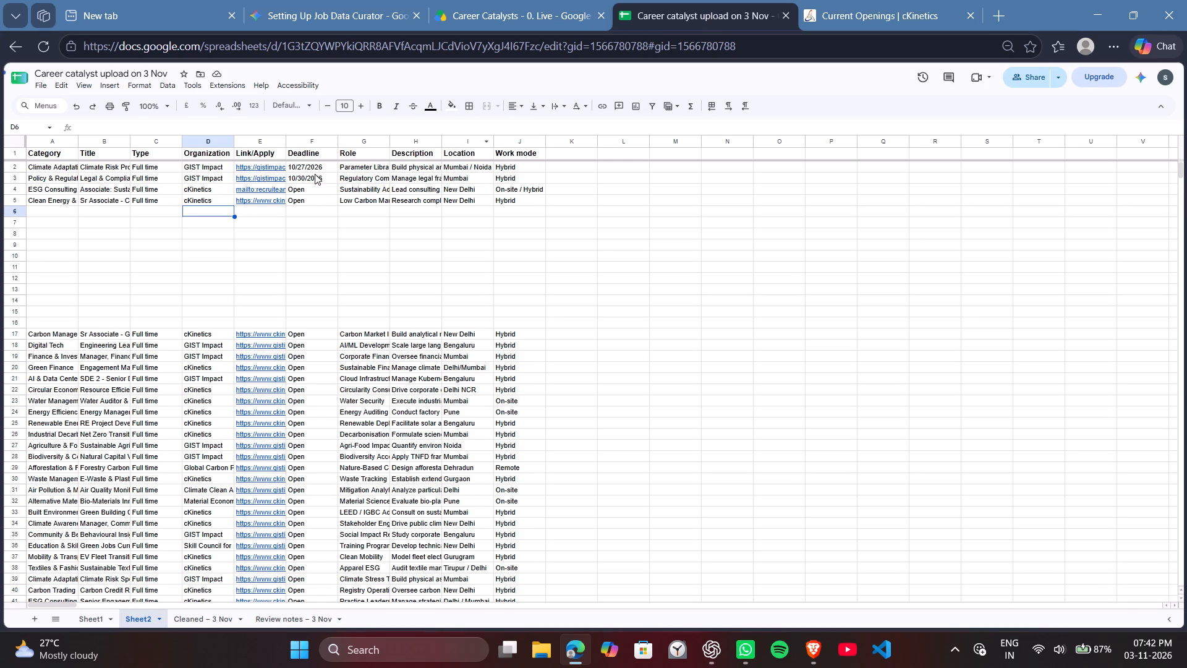
left_click(315, 184)
left_click(315, 191)
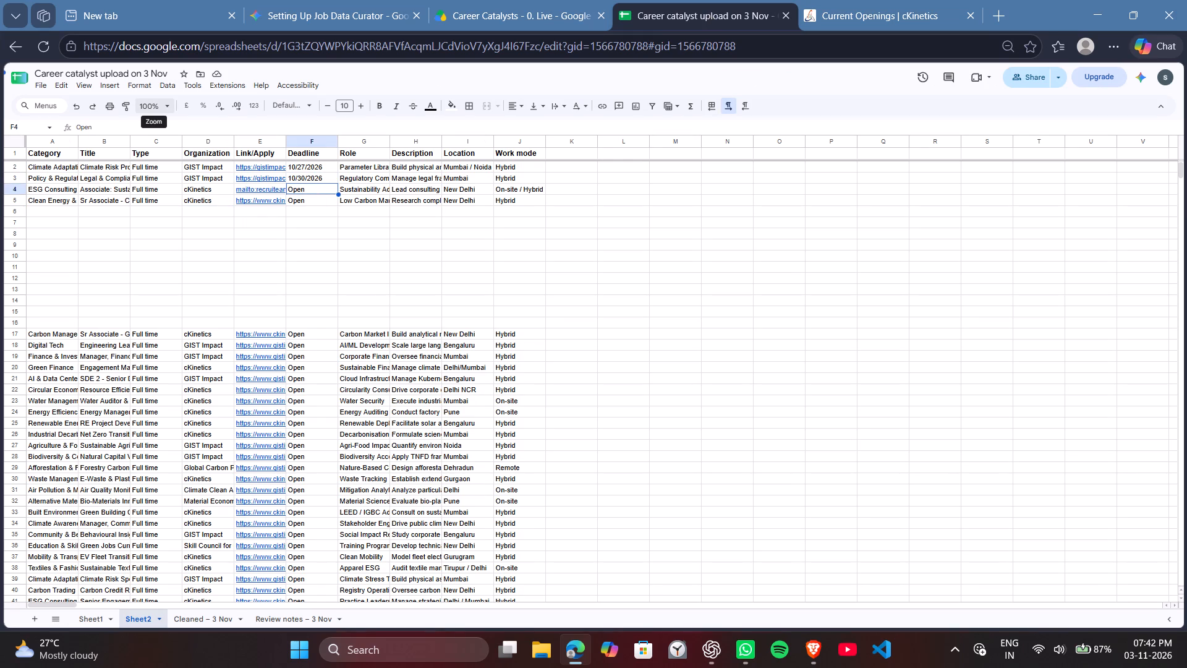
Open the GIST Impact Climate Risk posting linked in E2 and examine its job information.
left_click(255, 165)
left_click(289, 183)
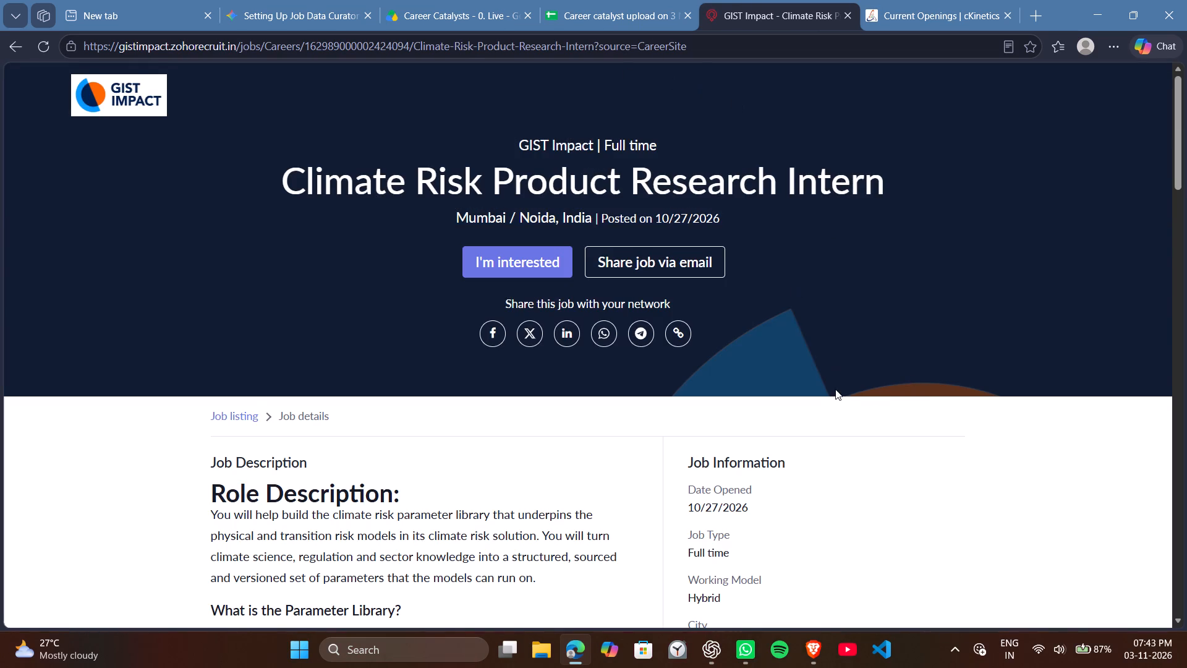
scroll(835, 389, "down", 1)
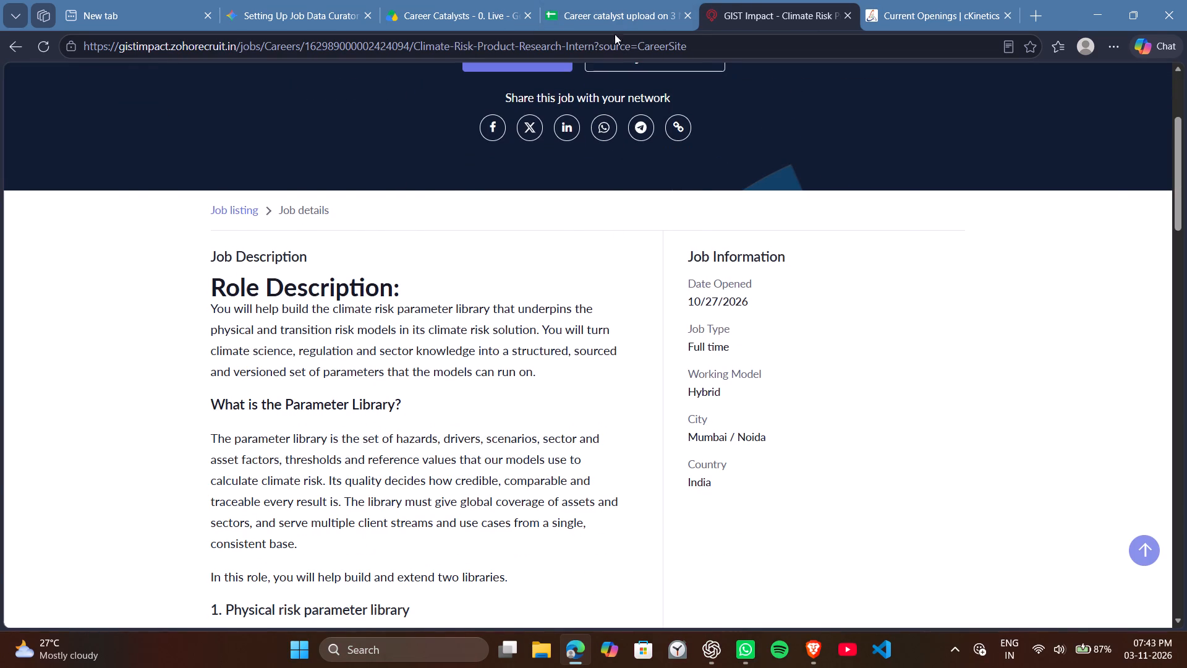
Return to the Career catalyst spreadsheet and set the Climate Risk job's Deadline in F2 to Not Specified.
left_click(615, 6)
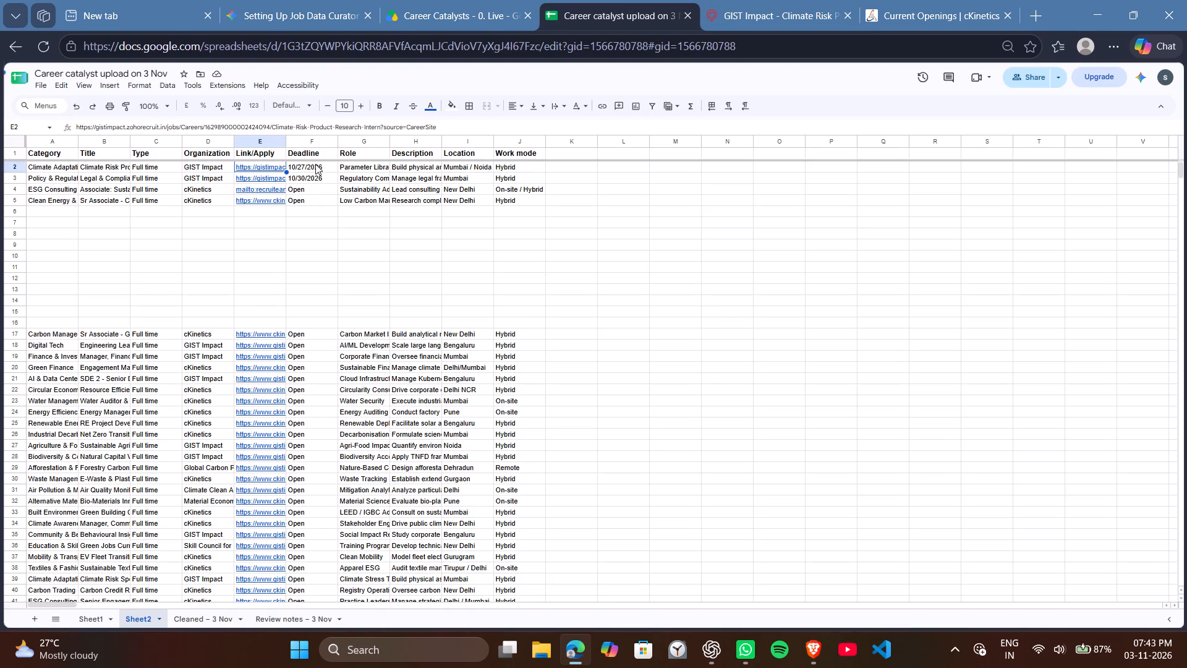
left_click(315, 164)
left_click_drag(117, 127, 4, 121)
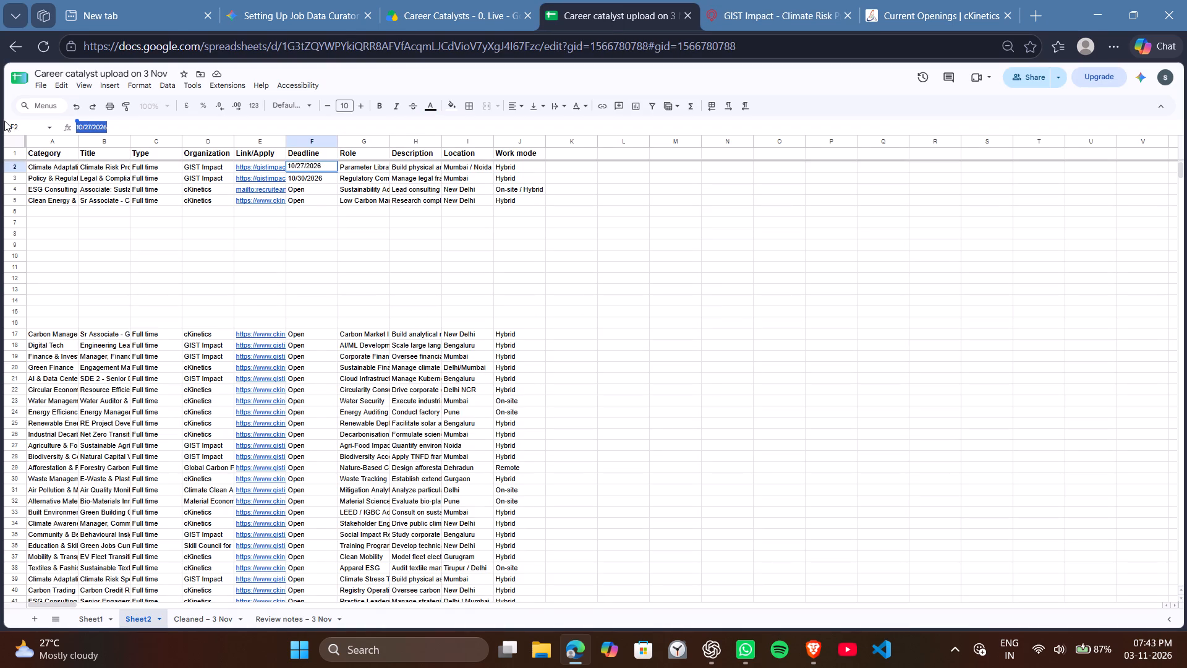
key("BackSpace")
type("Not")
key("space")
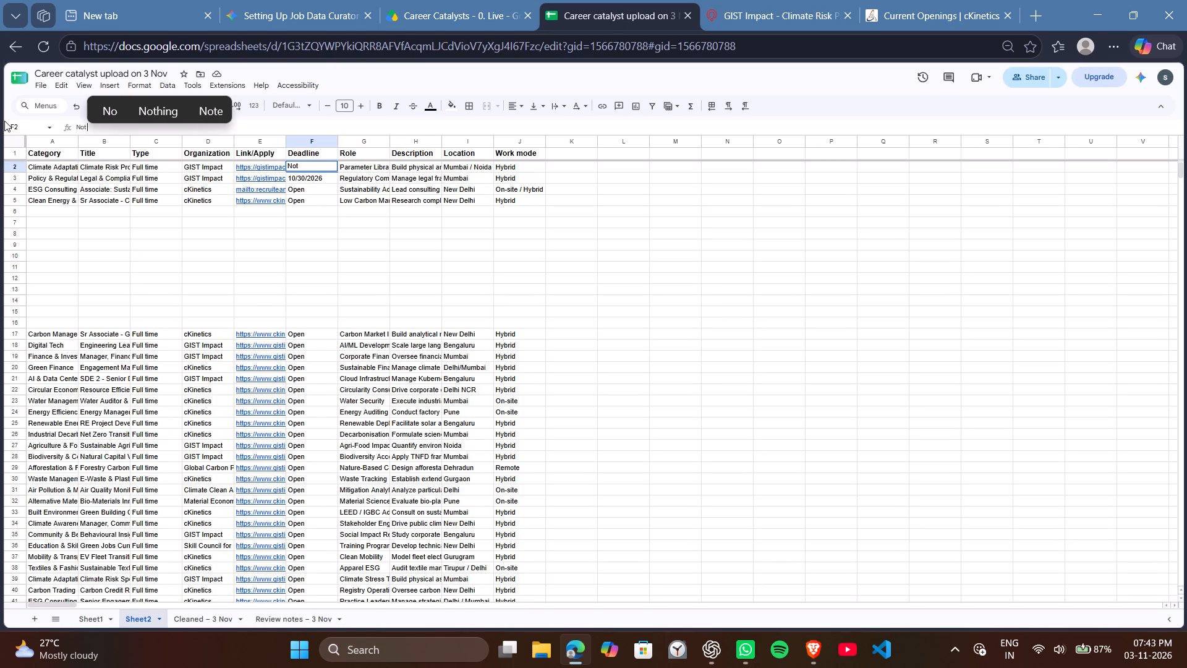
type("Spe")
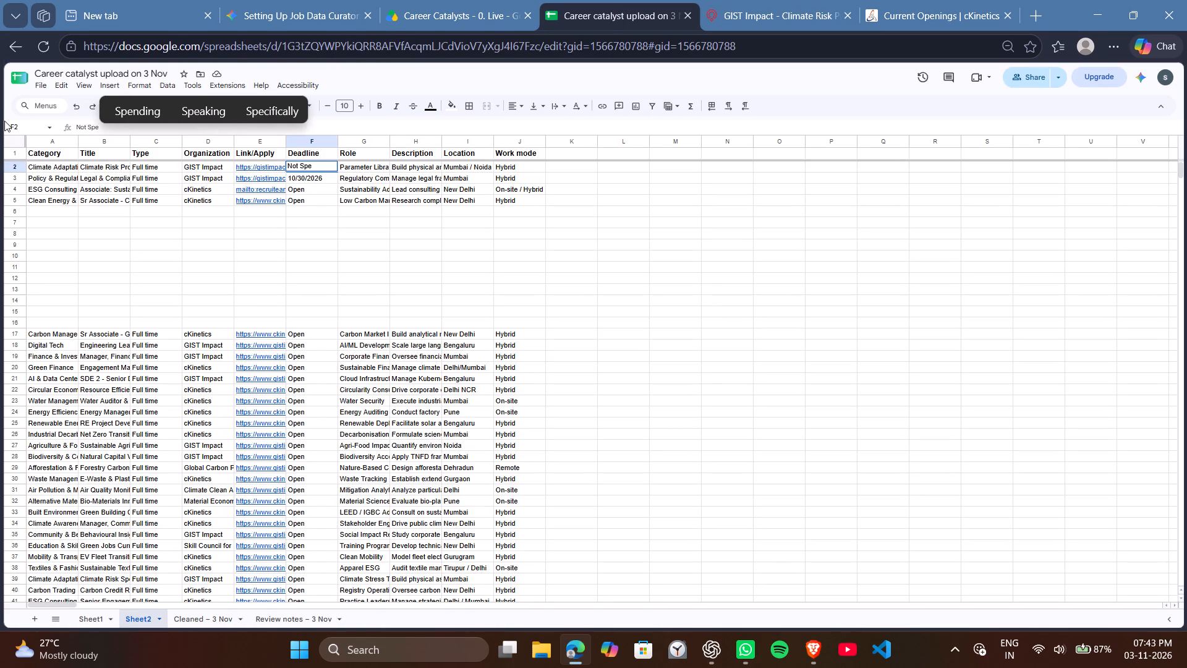
type("cified")
key("Return")
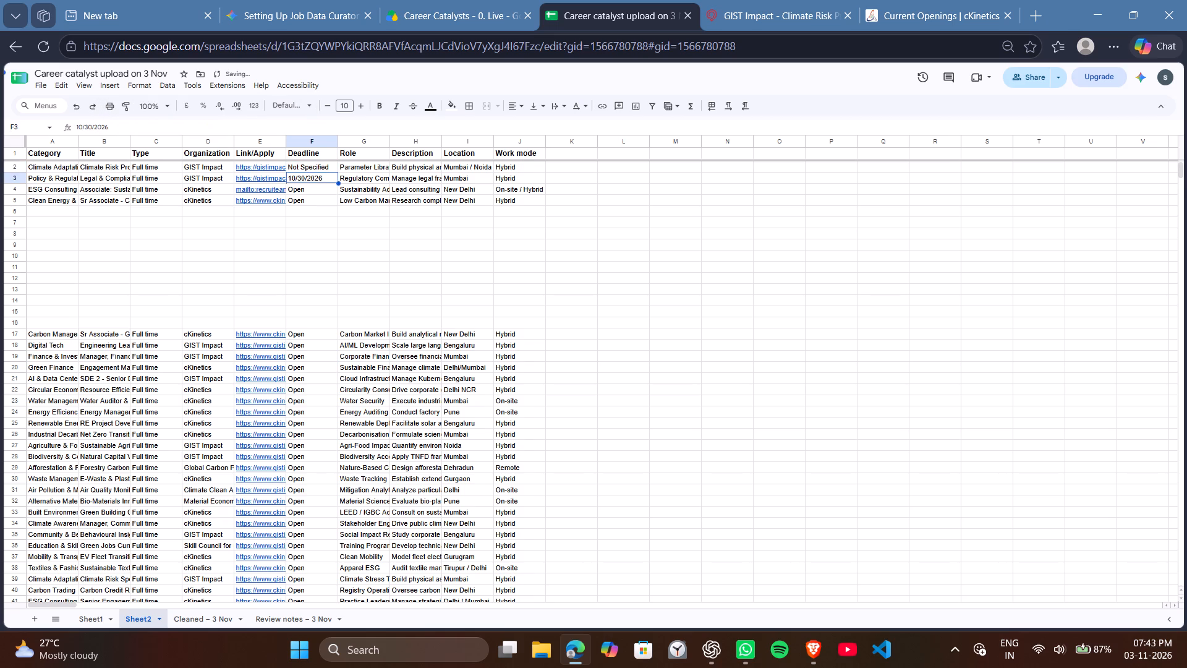
Fill the Not Specified deadline from F2 down through F5.
left_click(324, 165)
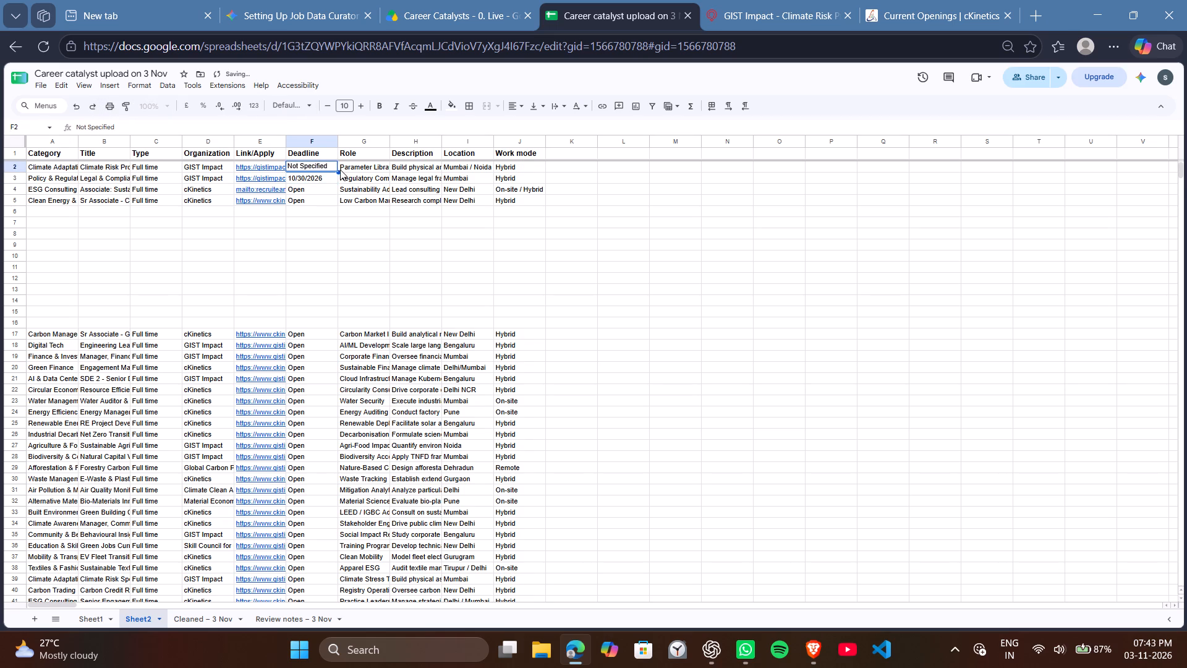
left_click_drag(338, 171, 336, 203)
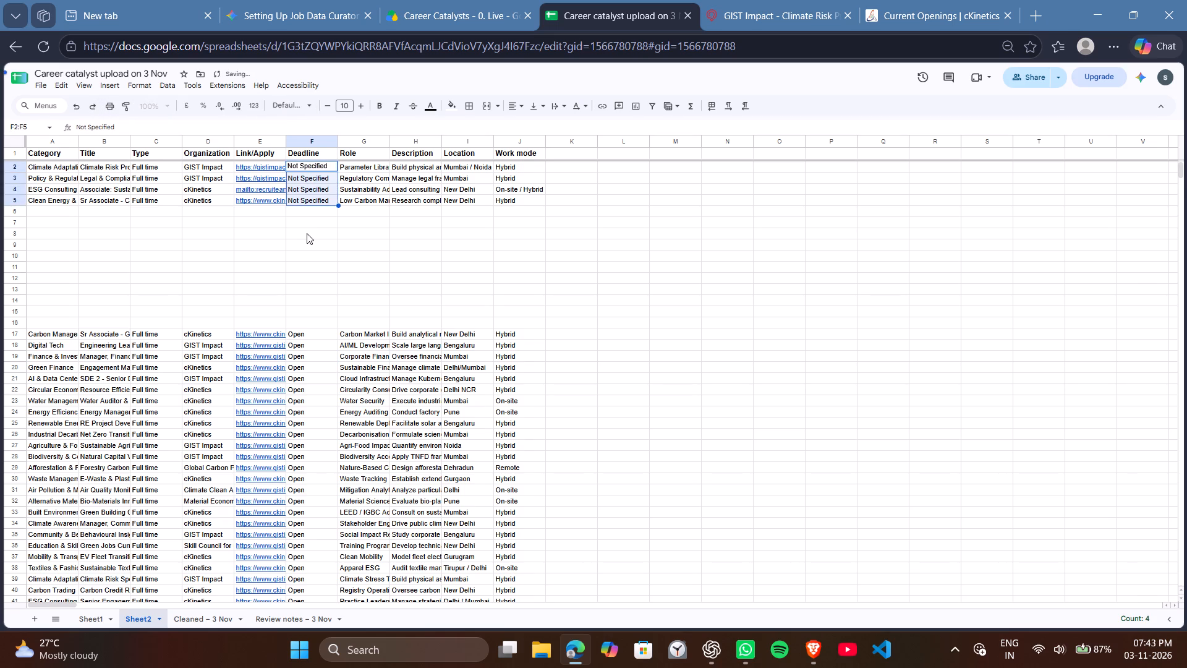
left_click(307, 233)
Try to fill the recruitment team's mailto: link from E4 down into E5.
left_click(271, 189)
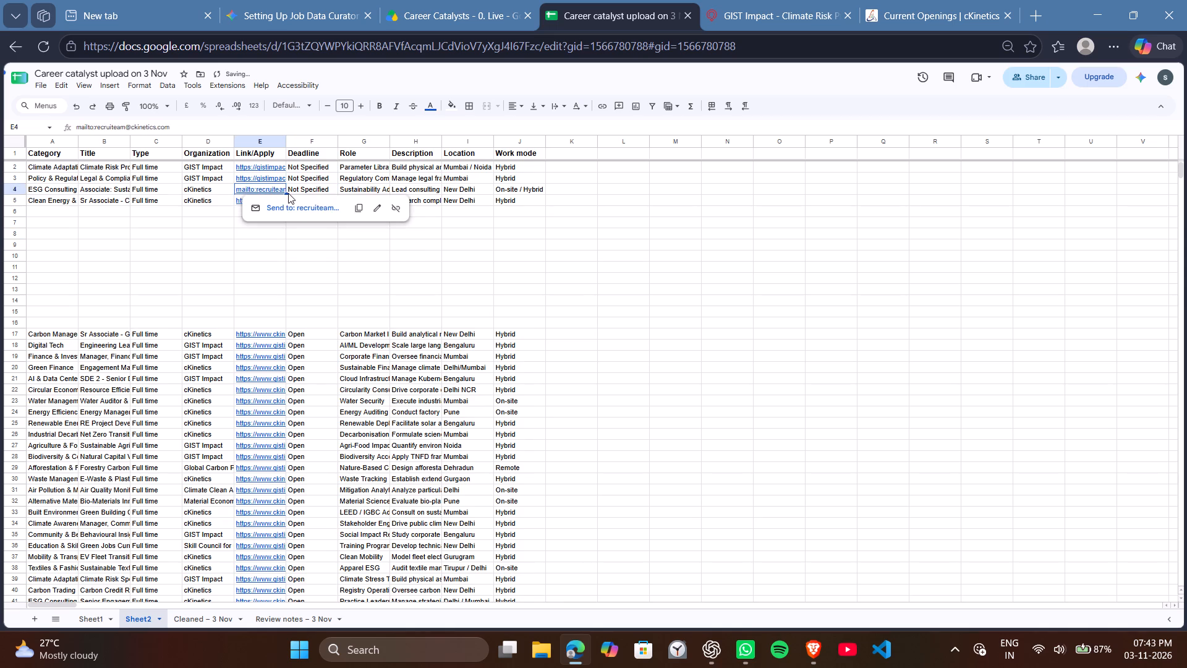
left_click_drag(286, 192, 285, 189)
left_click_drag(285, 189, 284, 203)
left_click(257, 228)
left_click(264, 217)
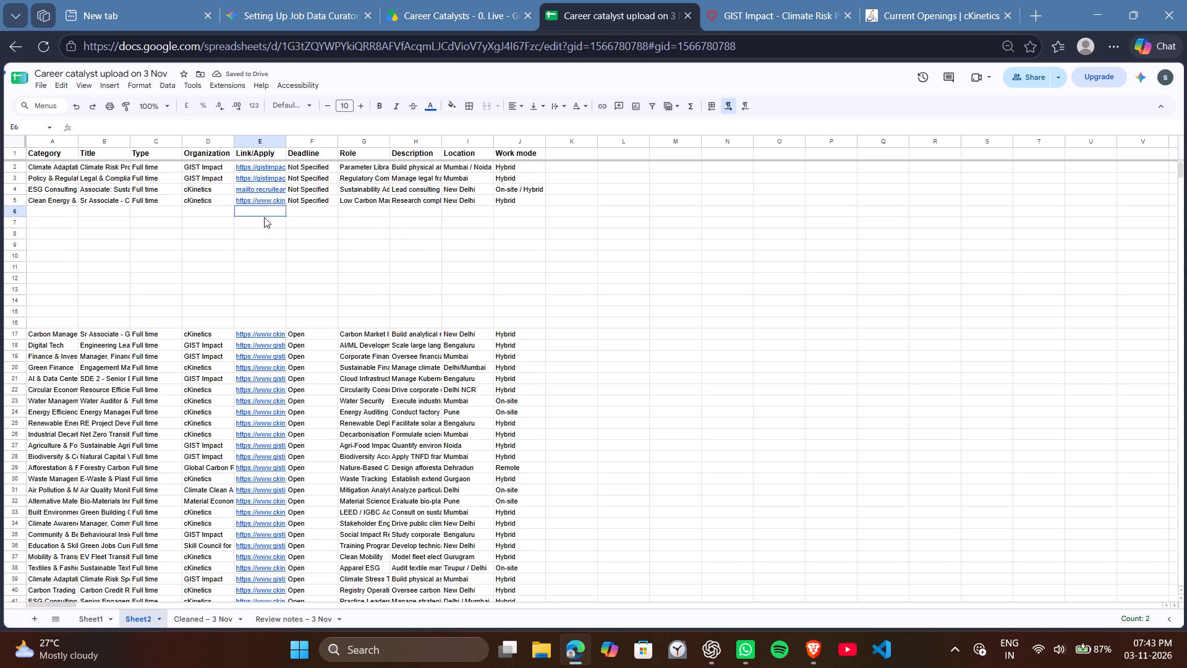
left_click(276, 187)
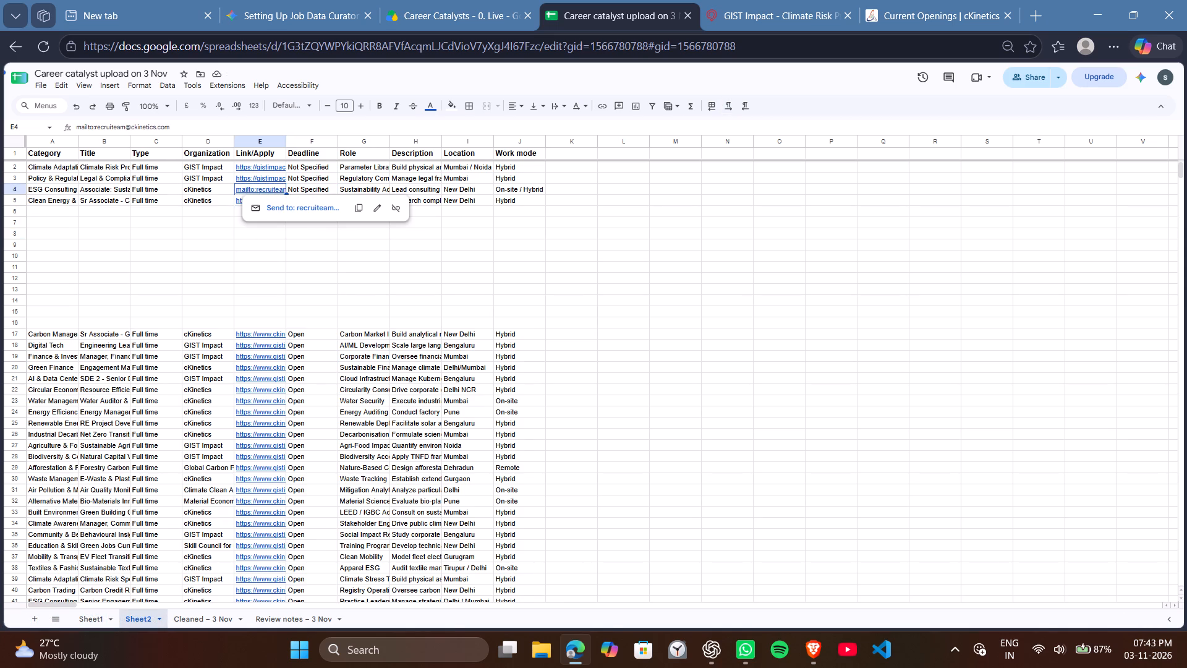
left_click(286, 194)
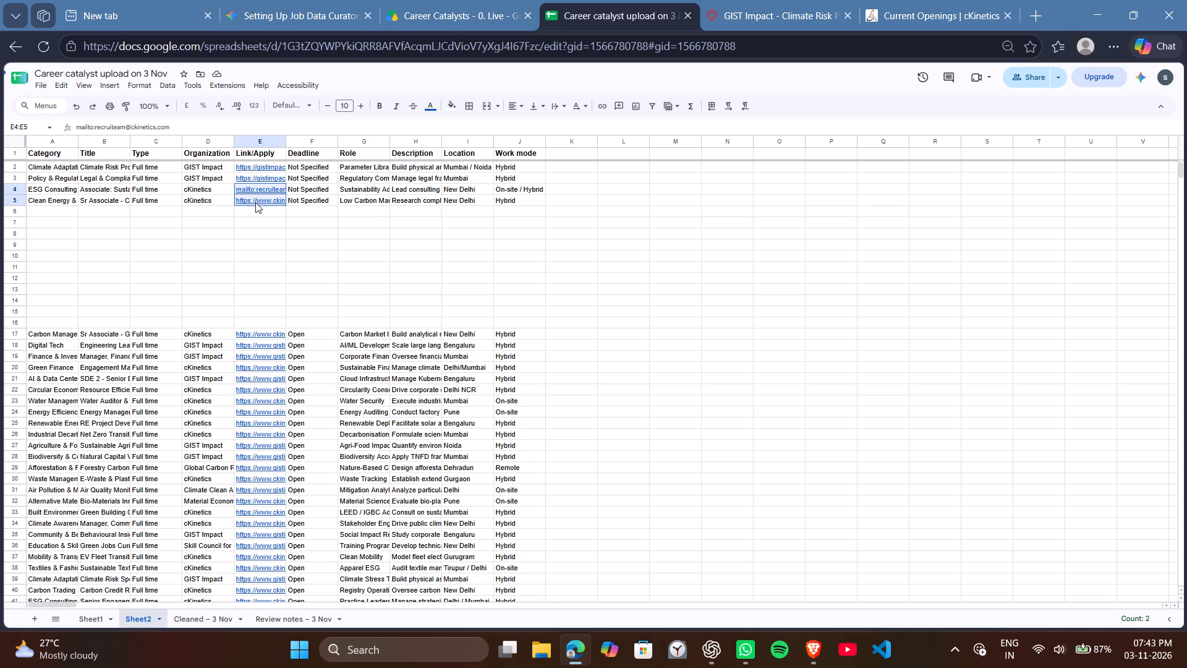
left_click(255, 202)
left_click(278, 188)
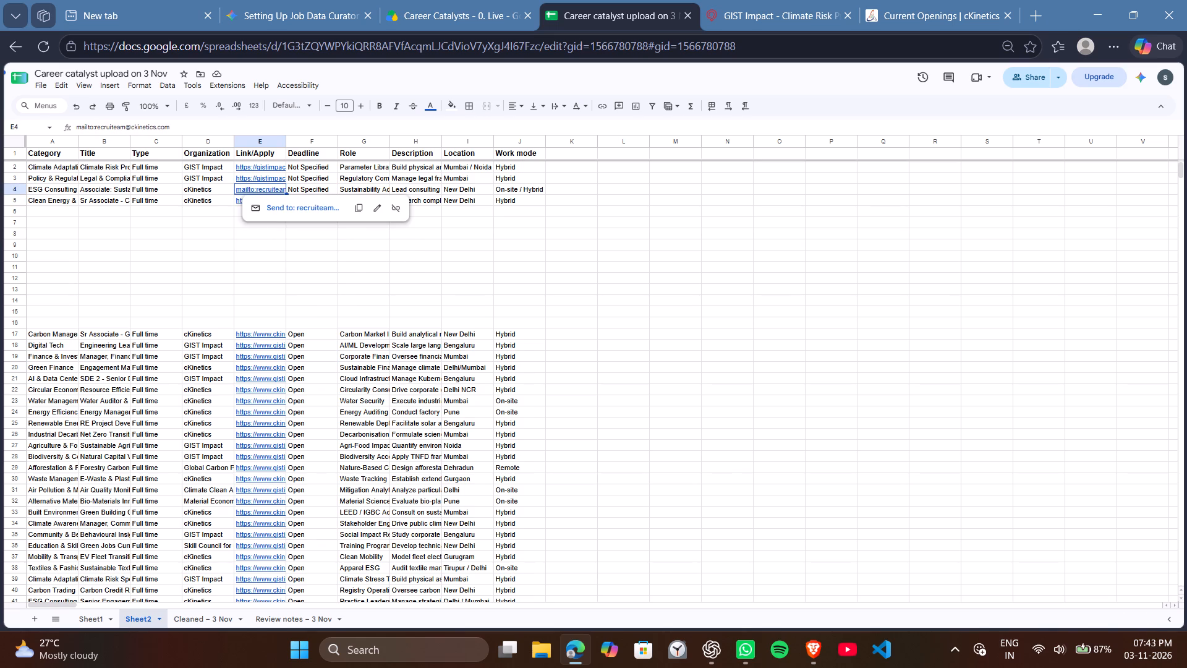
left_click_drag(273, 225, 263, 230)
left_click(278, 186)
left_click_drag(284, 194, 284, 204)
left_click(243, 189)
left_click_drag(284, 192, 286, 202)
Replace the Link/Apply entry in E5 with the recruitment team's mailto: link copied from E4.
left_click(245, 190)
left_click_drag(186, 127, 28, 126)
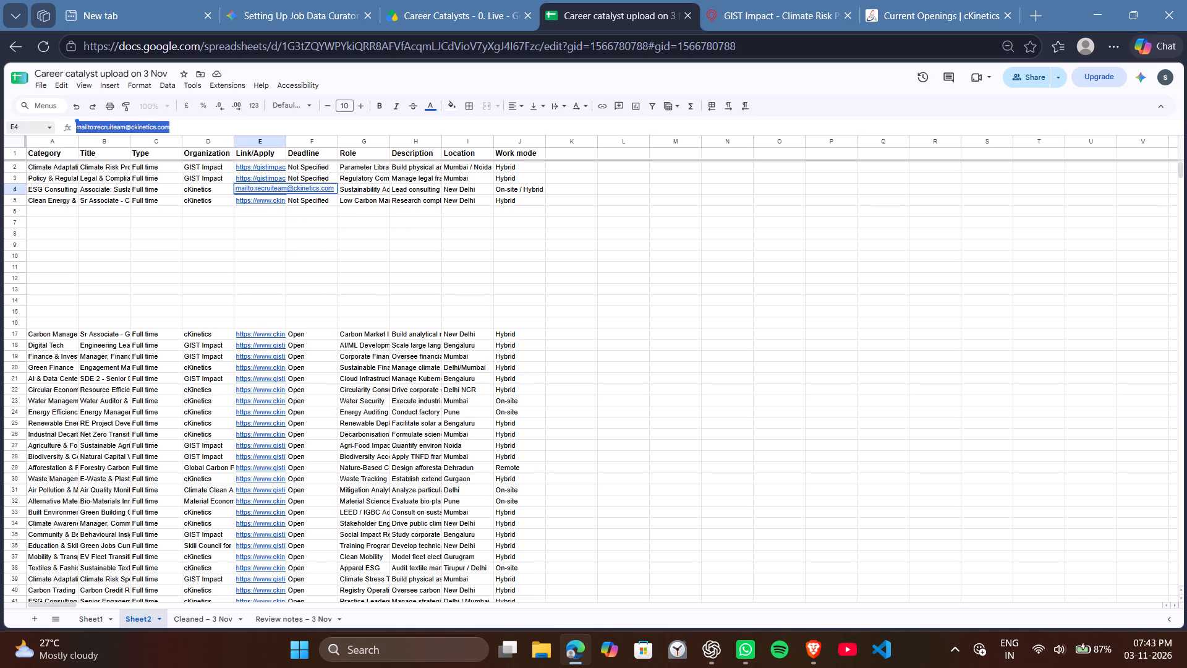
key("ctrl+c")
left_click(255, 203)
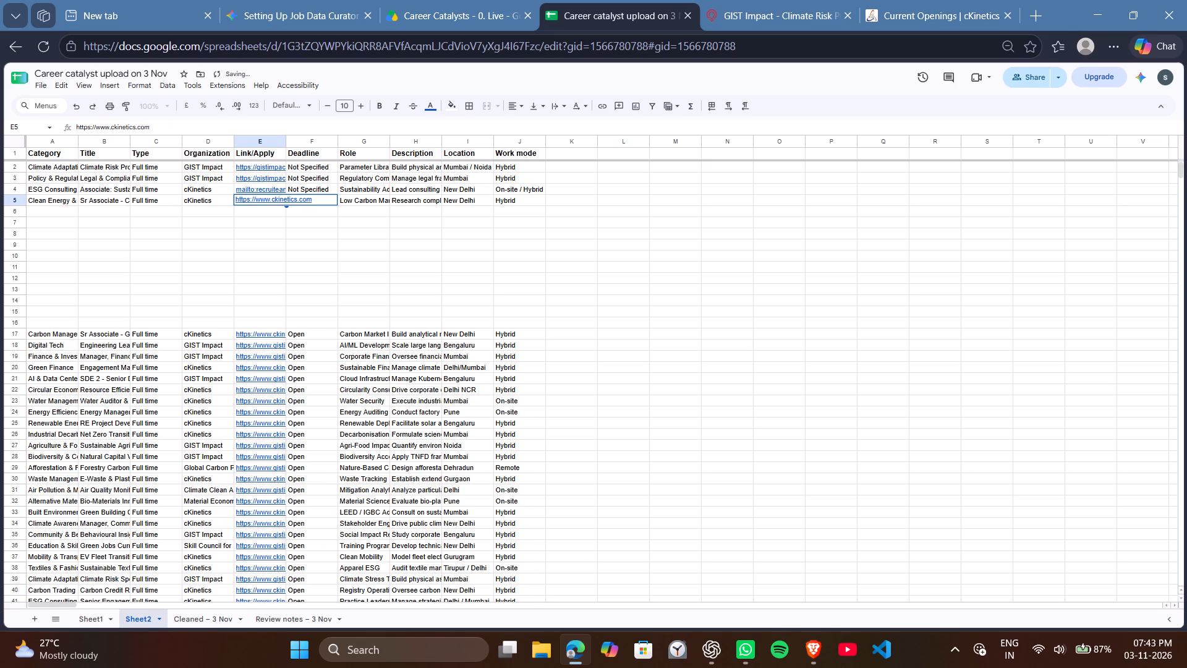
left_click_drag(155, 129, 26, 113)
key("BackSpace")
key("ctrl+v")
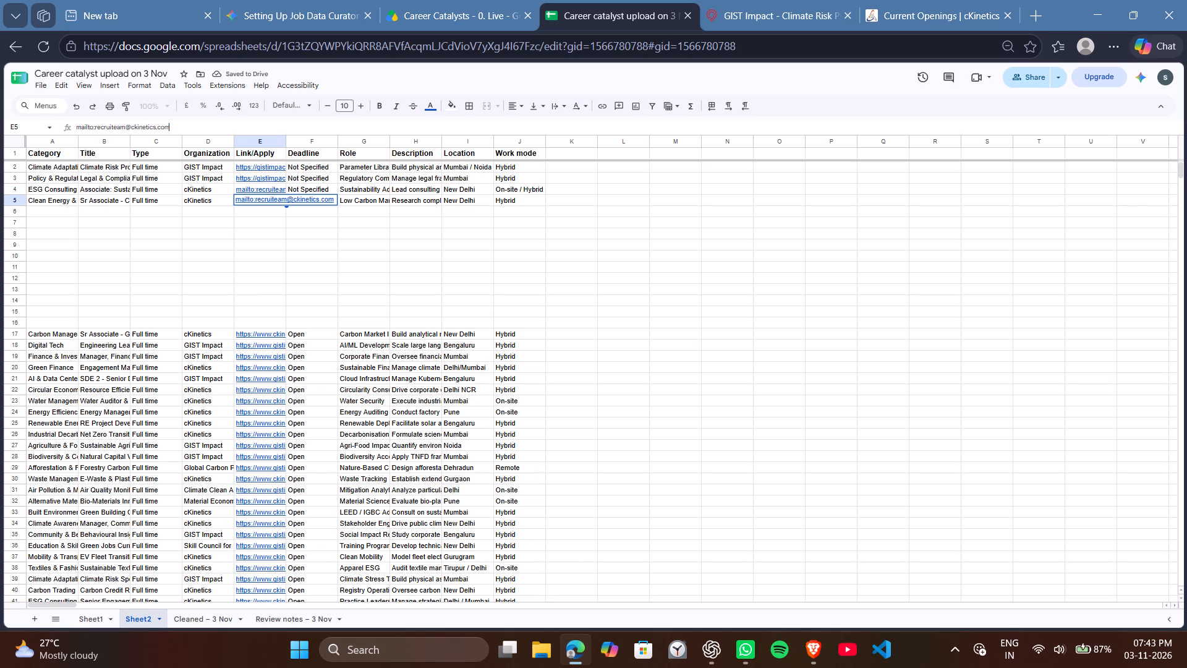
key("Return")
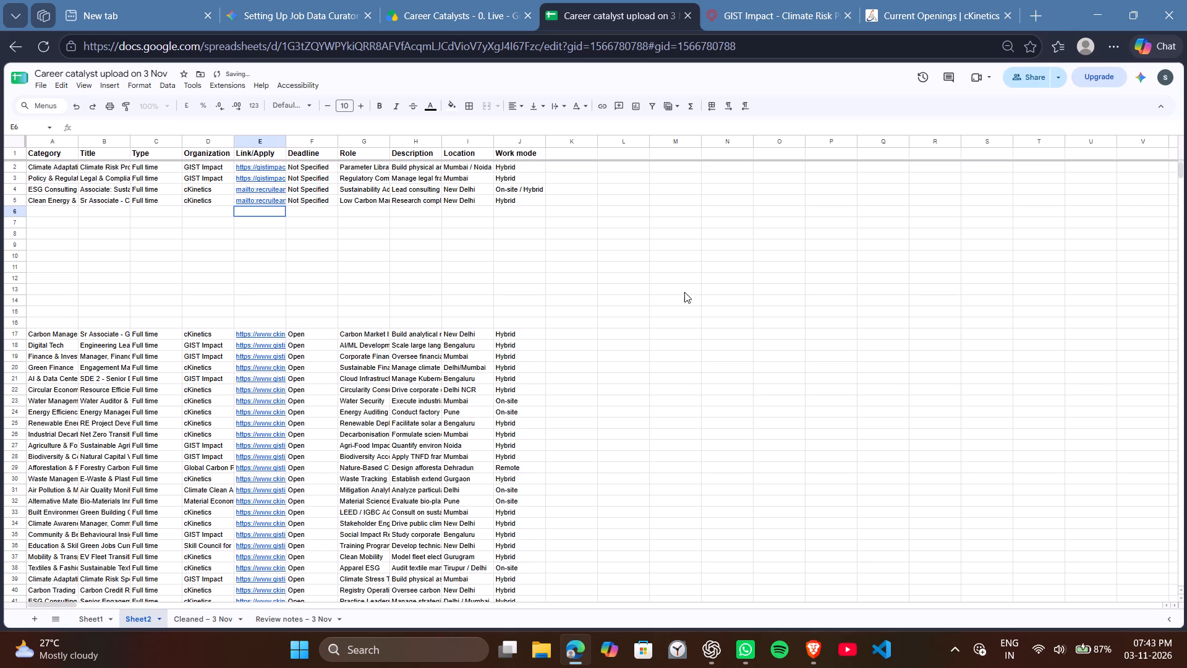
Move the cKinetics Carbon Management job from row 17 up to row 6 of Sheet2.
left_click(27, 334)
left_click_drag(20, 332, 38, 209)
Replace the Link/Apply entry in E6 with the copied mailto: link for the cKinetics recruitment team.
left_click(238, 212)
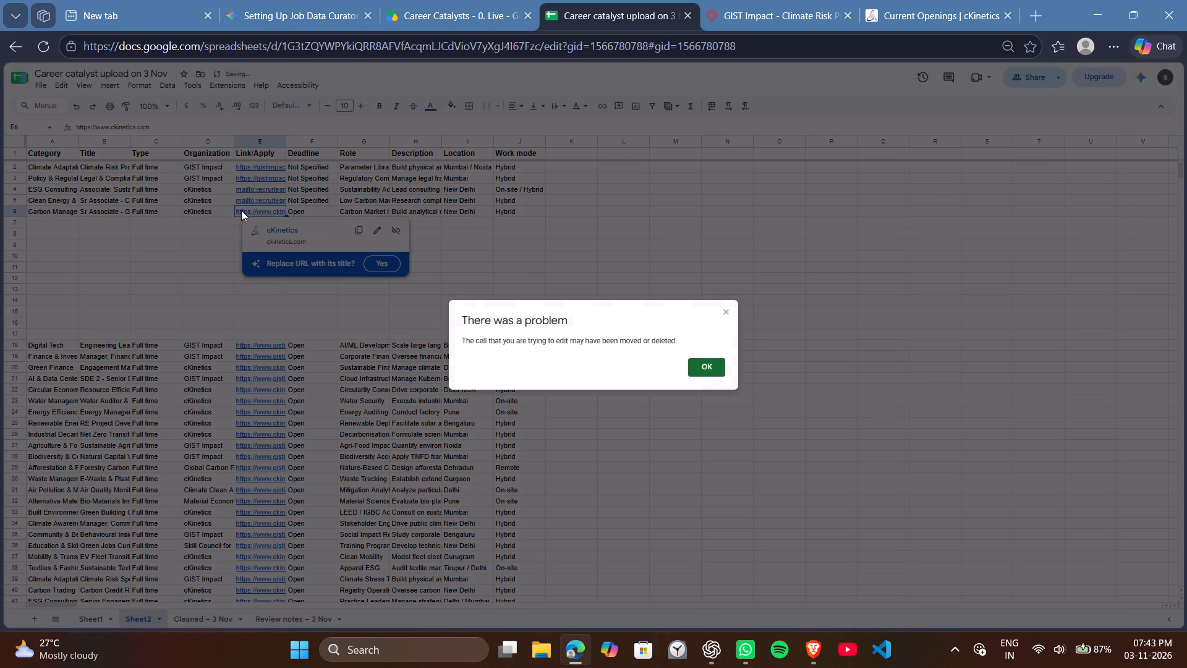
left_click(708, 370)
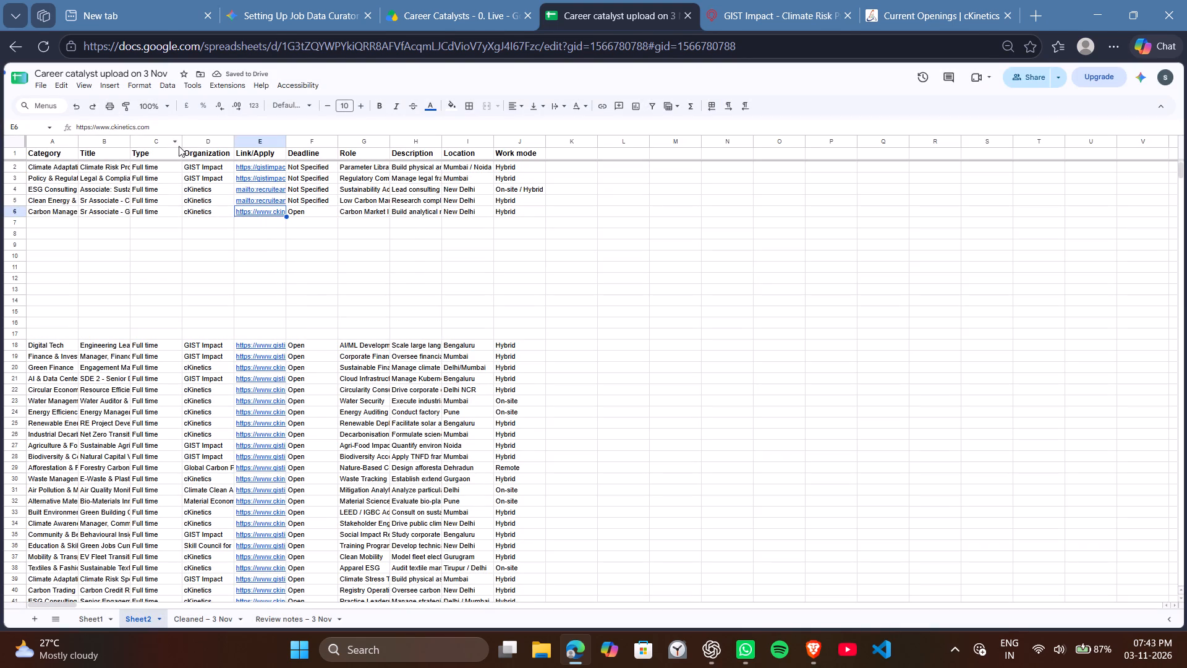
left_click_drag(168, 130, 28, 144)
key("BackSpace")
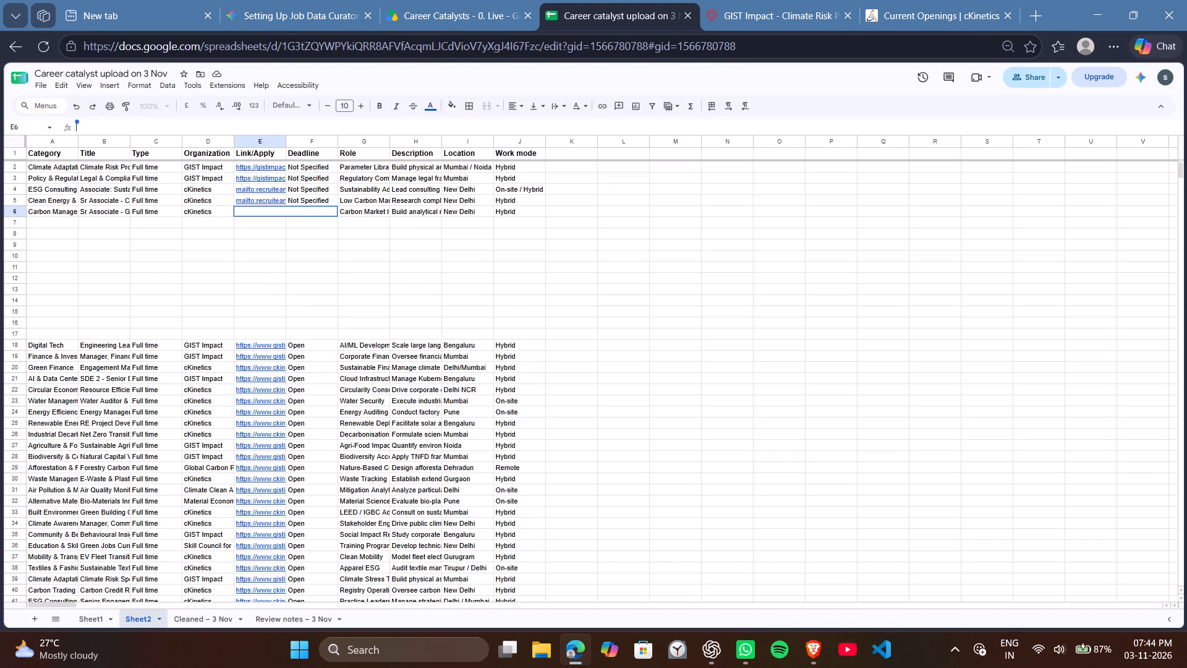
key("ctrl+v")
key("Return")
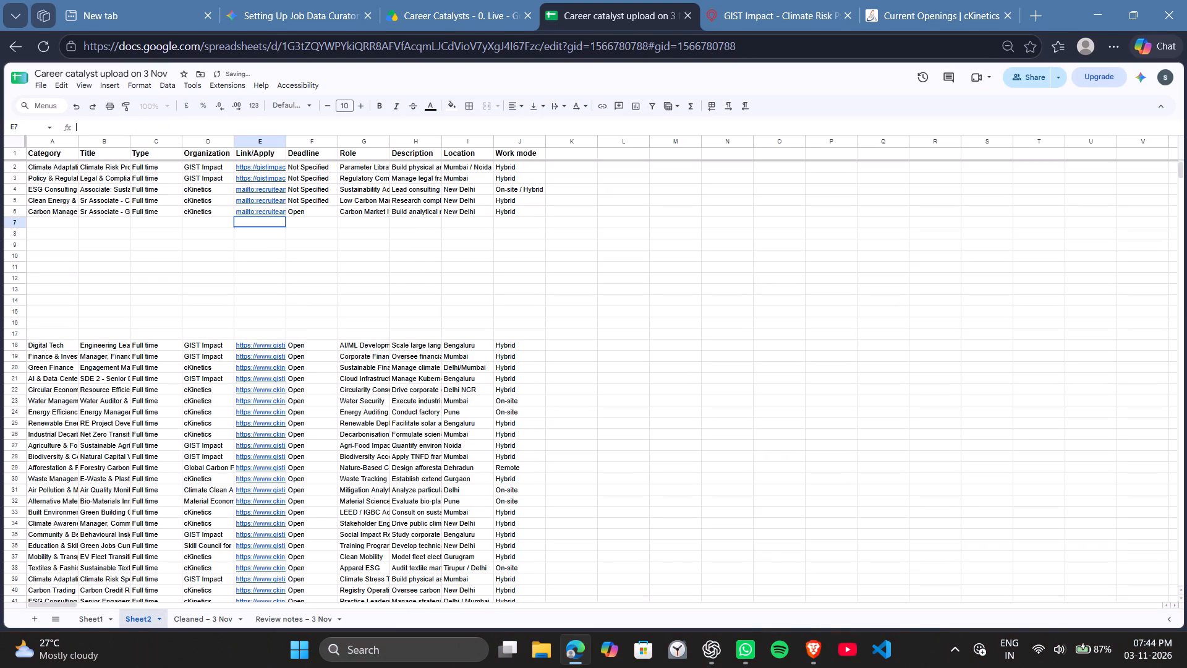
Fill the Not Specified deadline from F5 down into F6 for the Carbon Management job.
double_click(310, 208)
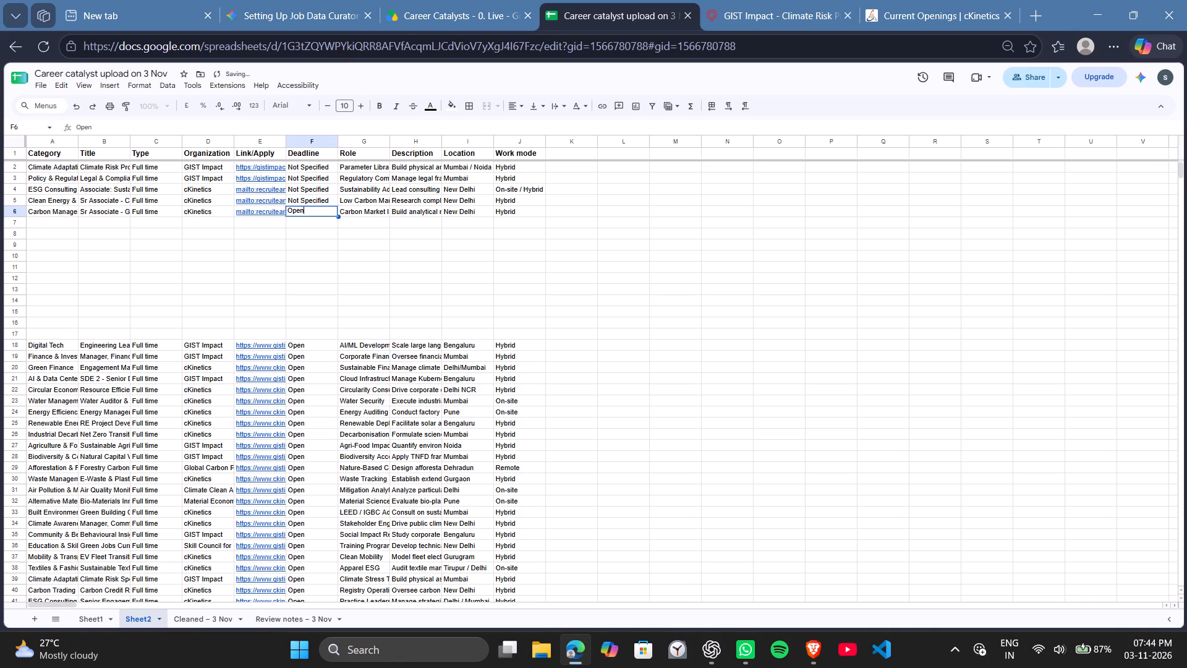
left_click(338, 194)
left_click_drag(339, 195, 338, 207)
left_click(322, 259)
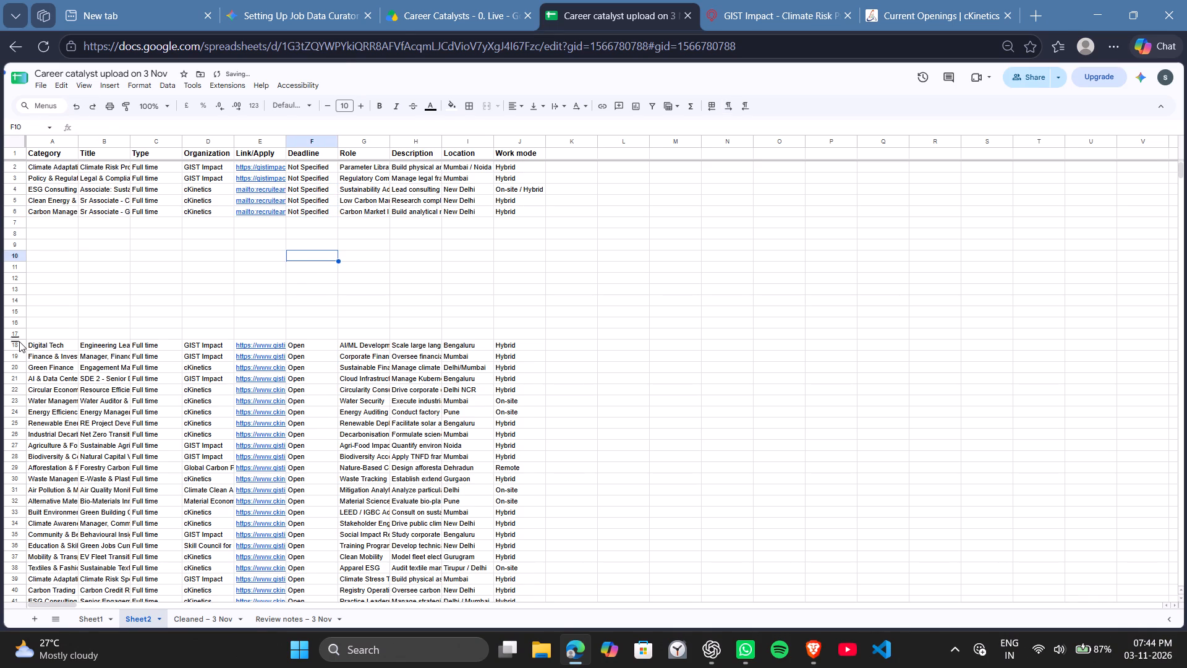
Move the GIST Impact Digital Tech job from row 18 up to row 7 of Sheet2.
left_click(19, 345)
left_click_drag(19, 345, 13, 224)
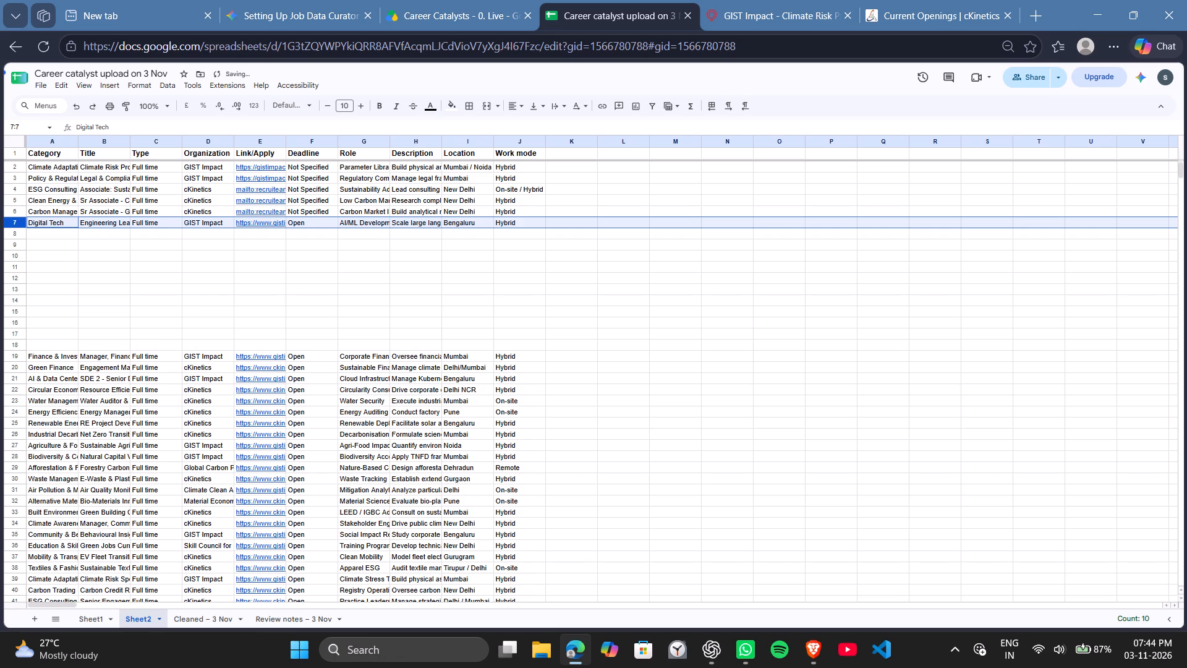
Open the GIST Impact website linked in E7 for the Digital Tech job and look through its home page.
left_click(267, 225)
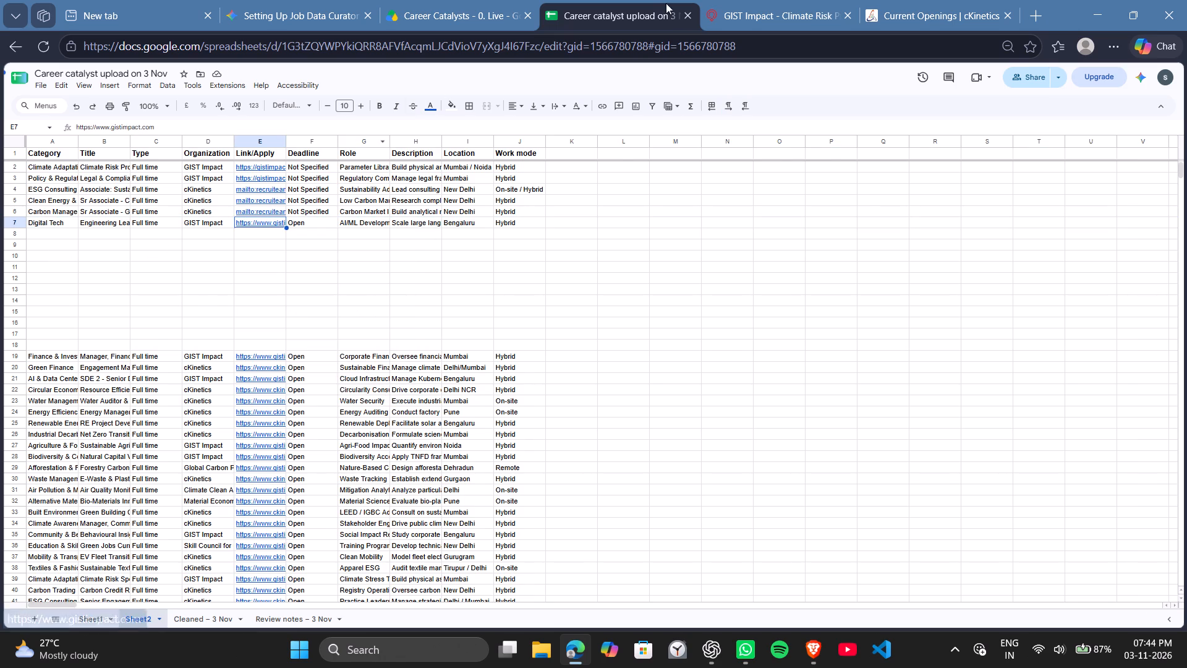
left_click(781, 14)
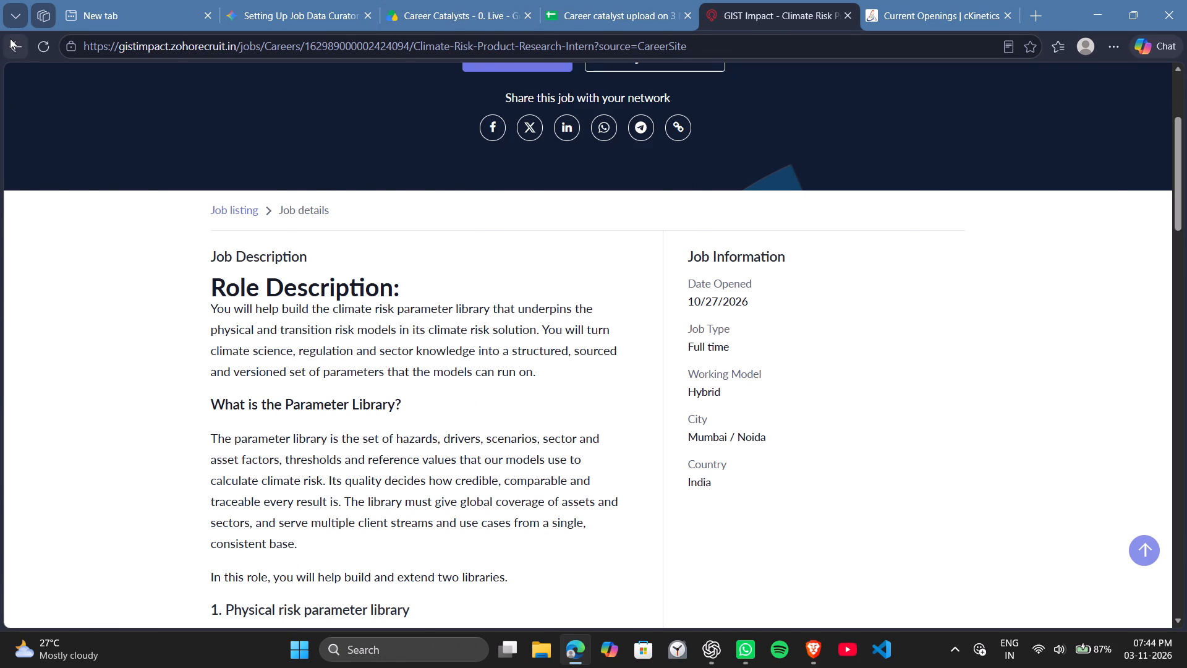
left_click(10, 38)
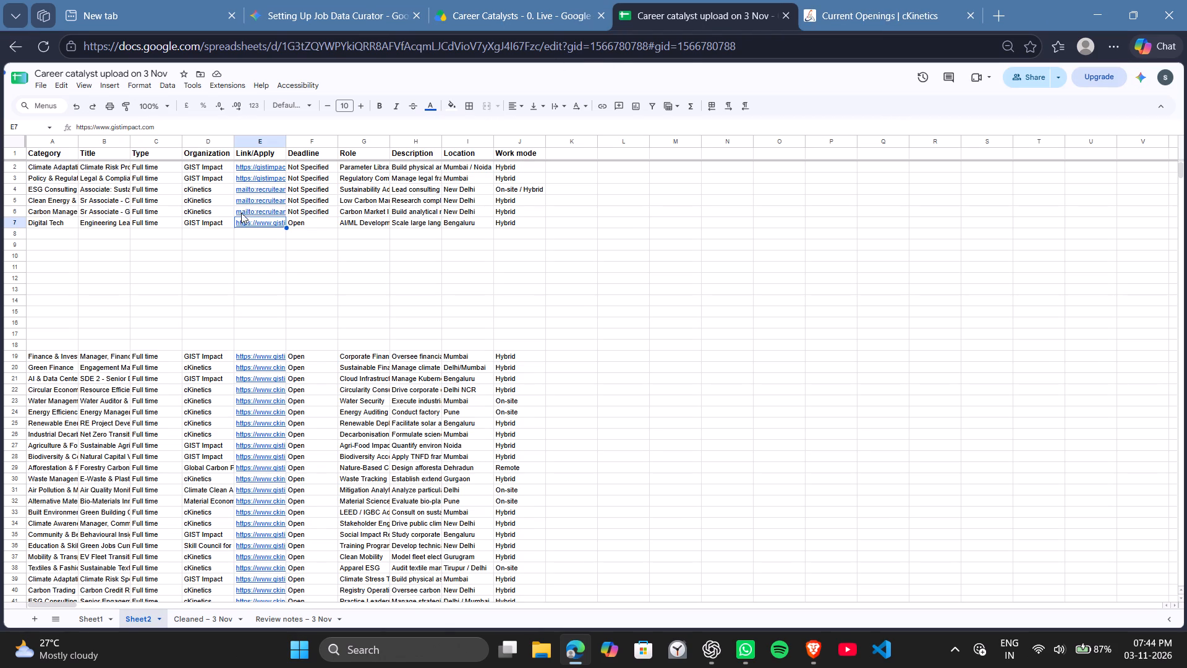
left_click(278, 267)
left_click(265, 223)
left_click(291, 238)
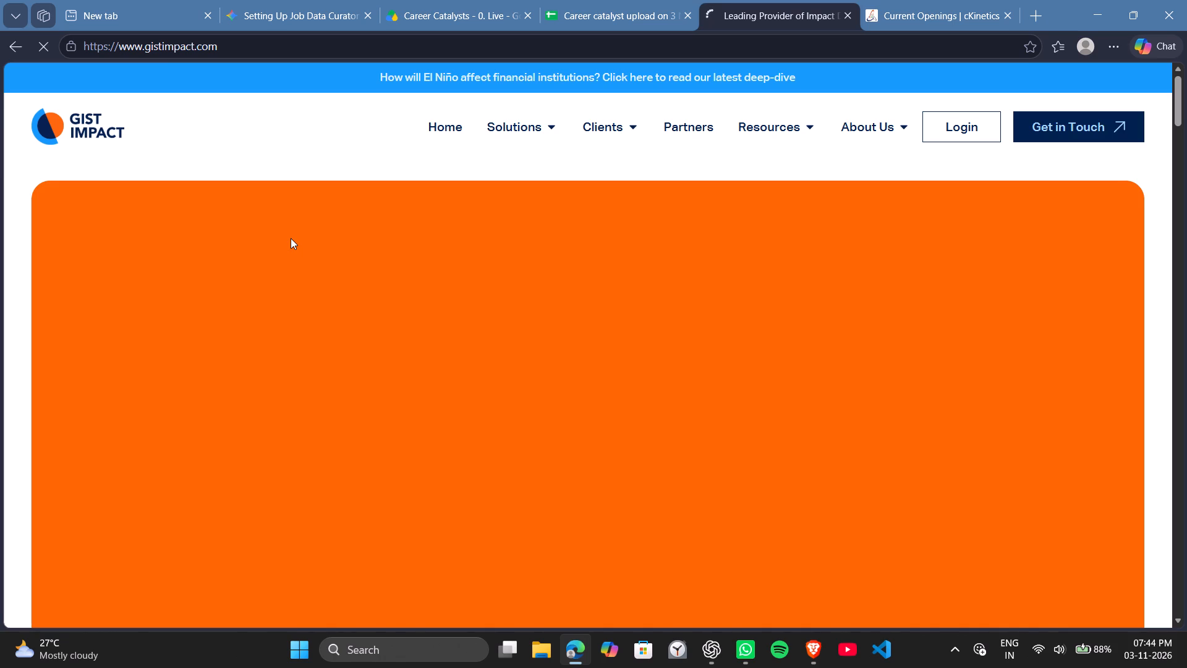
scroll(832, 164, "down", 4)
scroll(876, 299, "down", 17)
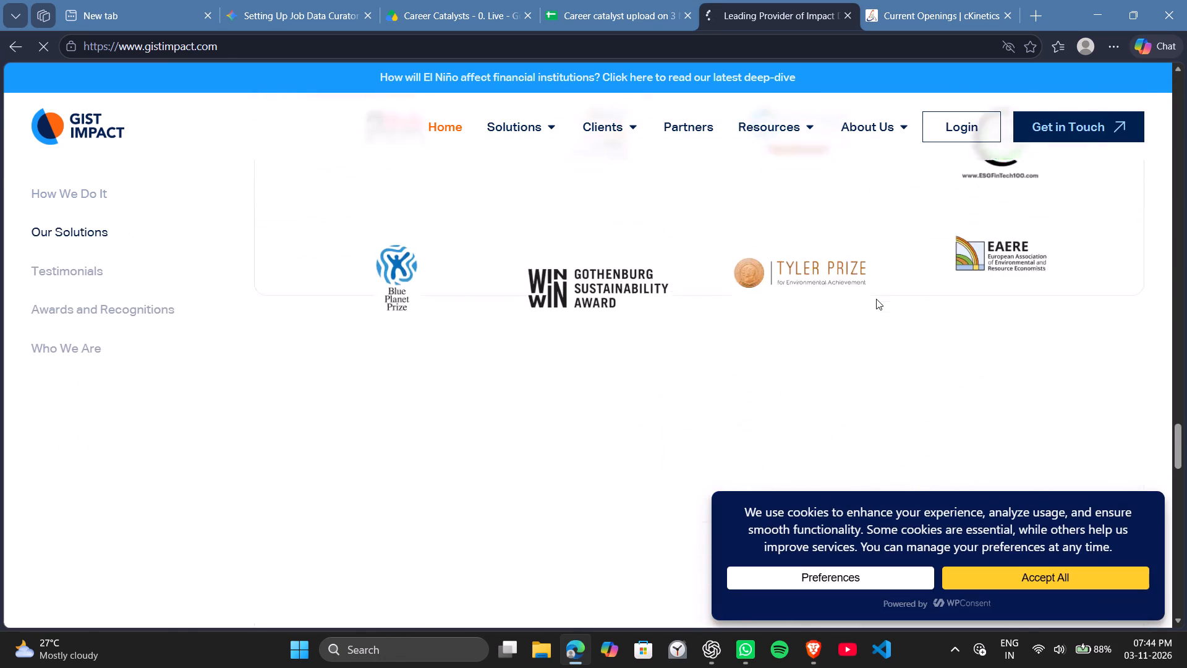
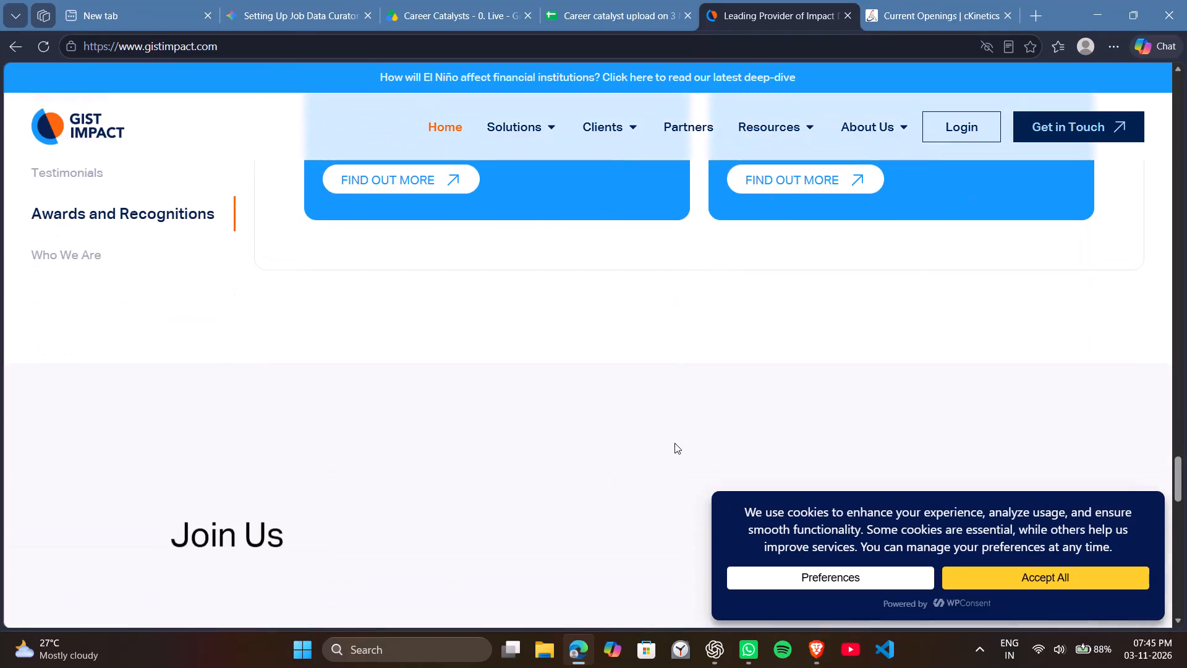
Find the careers site through Join Us on the GIST Impact home page and show its current openings.
scroll(689, 440, "down", 7)
scroll(694, 444, "up", 2)
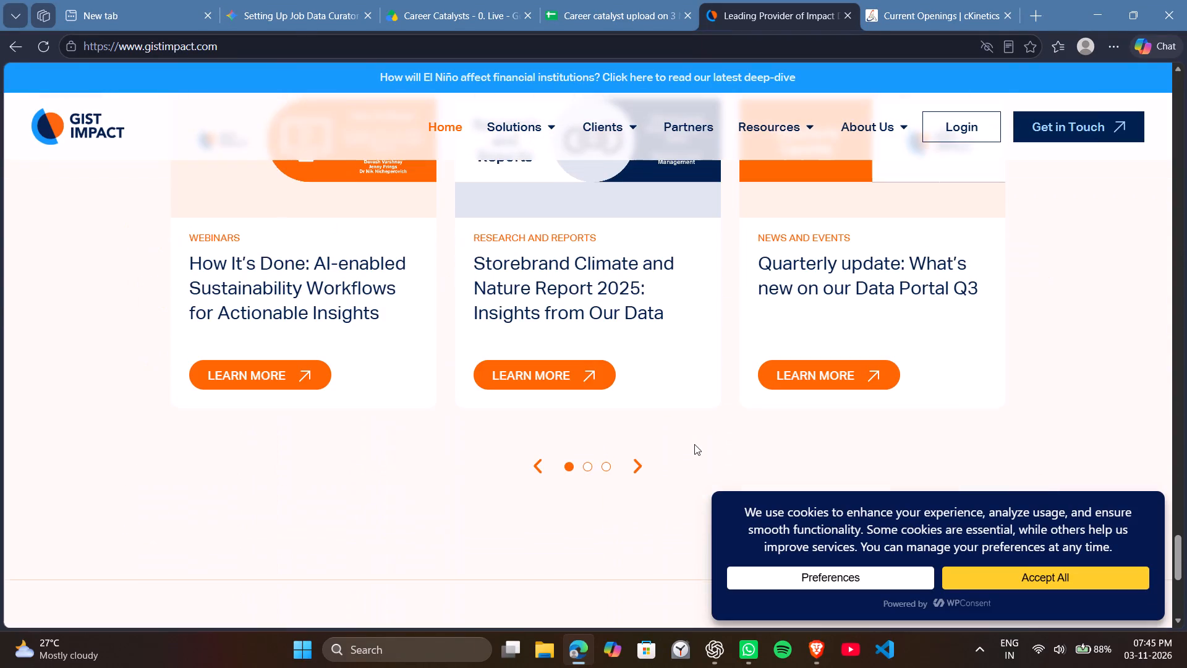
scroll(694, 444, "up", 3)
left_click(766, 335)
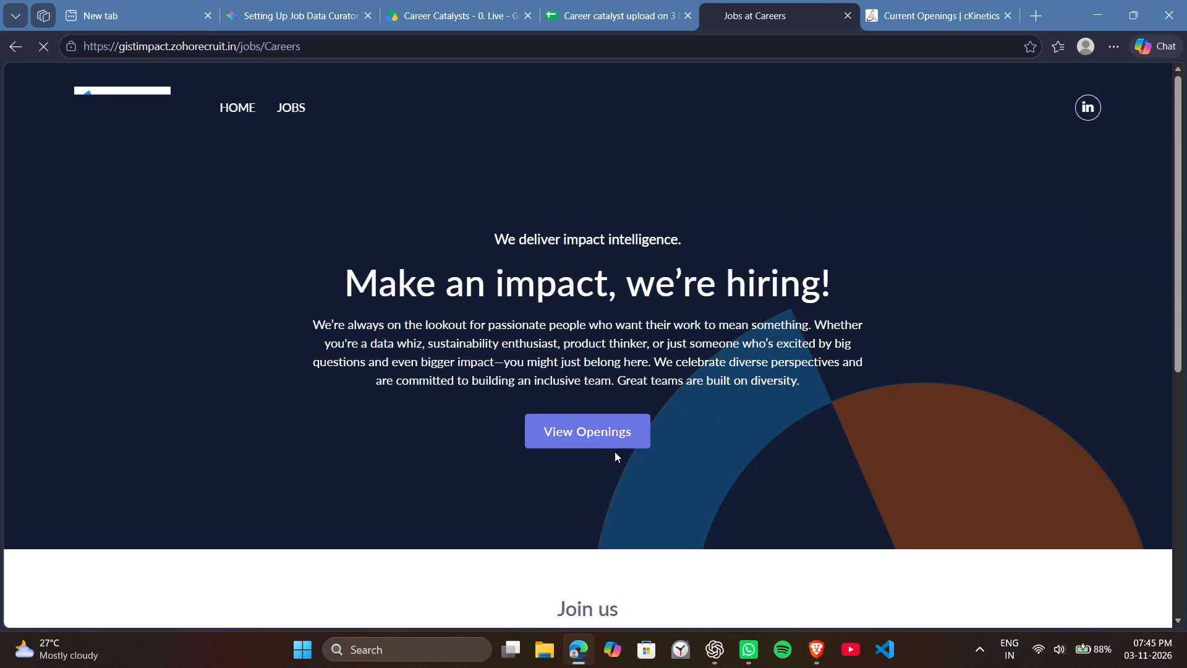
left_click(589, 435)
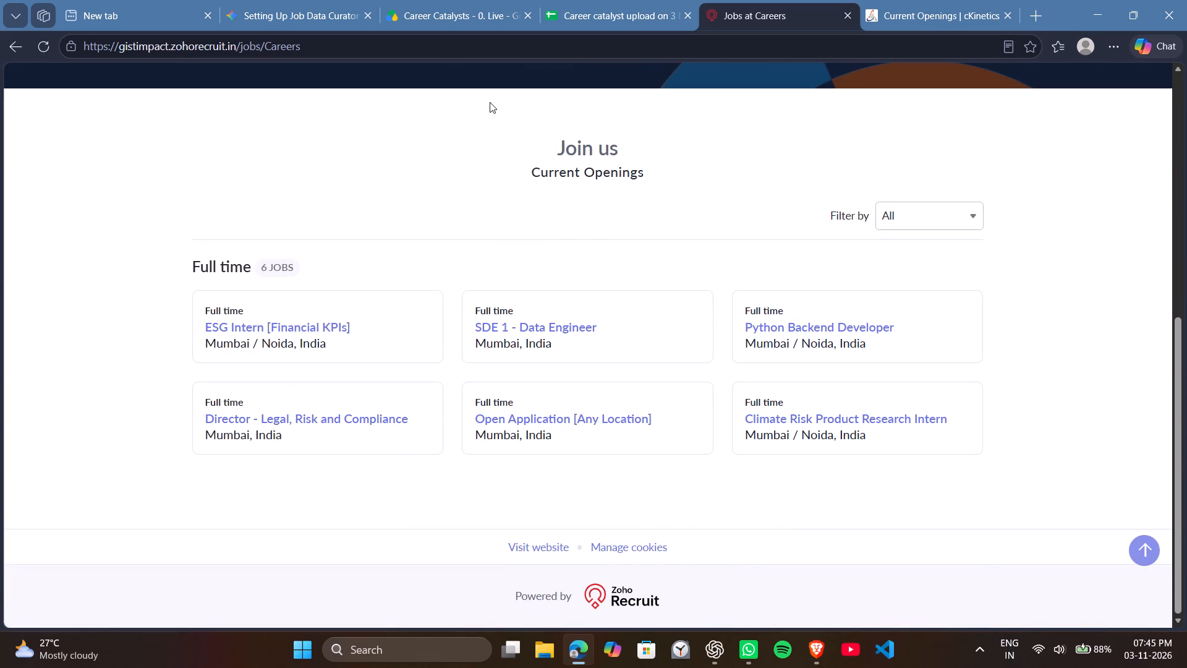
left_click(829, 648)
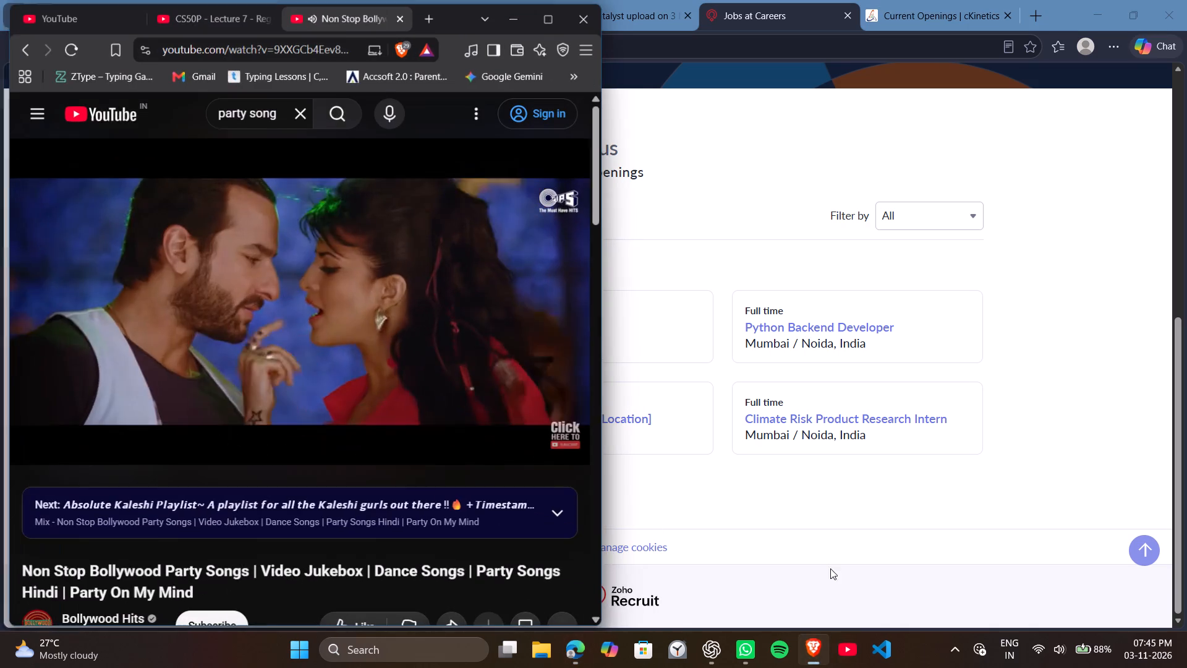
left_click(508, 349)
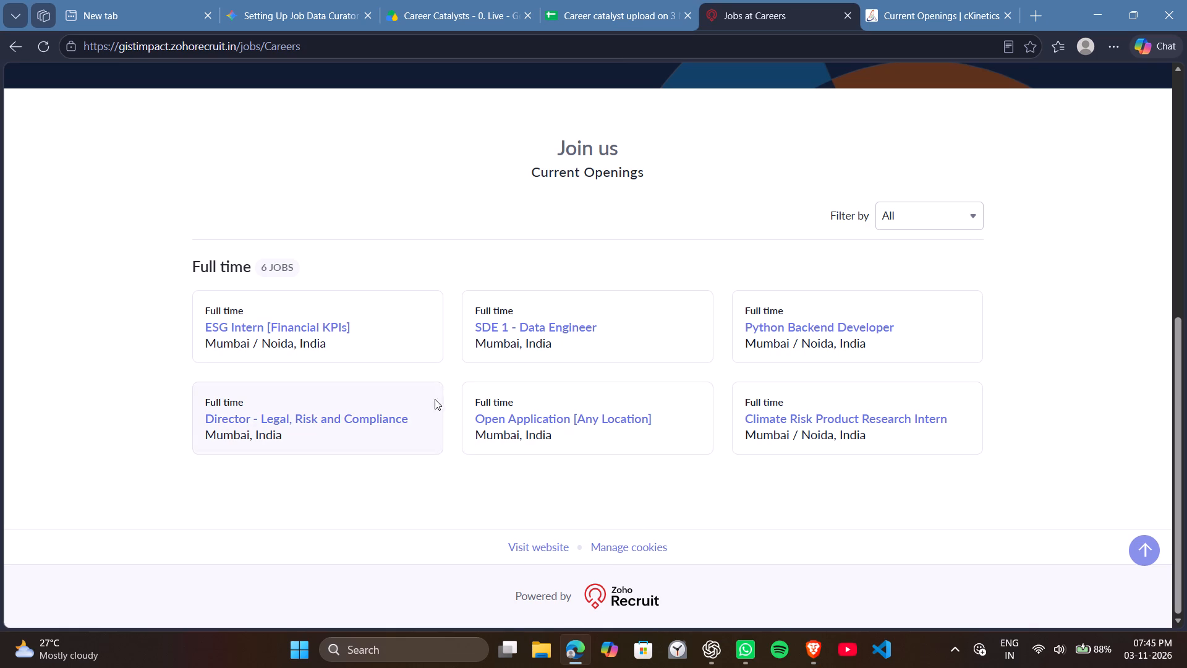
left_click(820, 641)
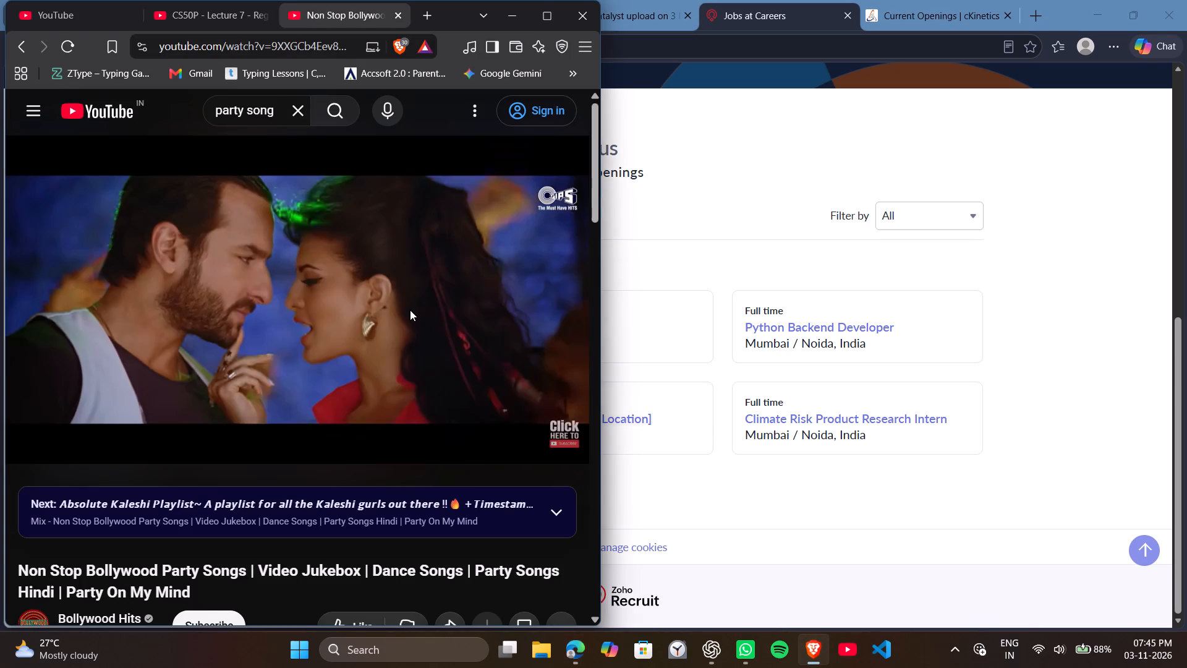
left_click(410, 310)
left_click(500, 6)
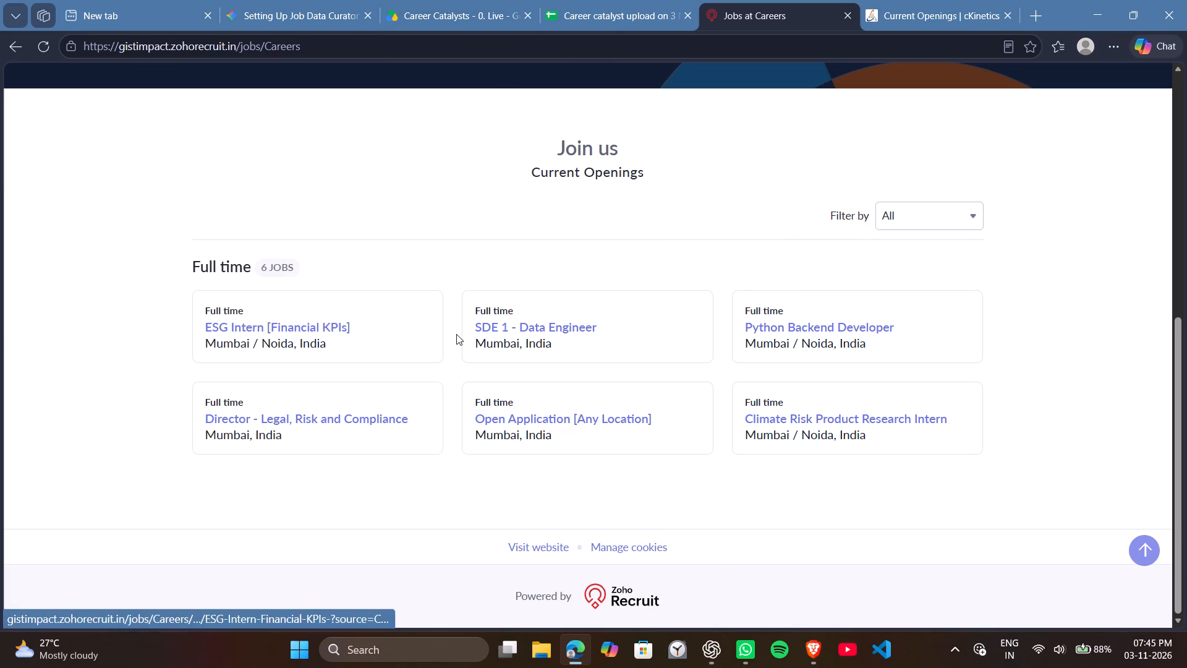
Open GIST Impact's Python Backend Developer posting and examine its job description and job information.
left_click(783, 320)
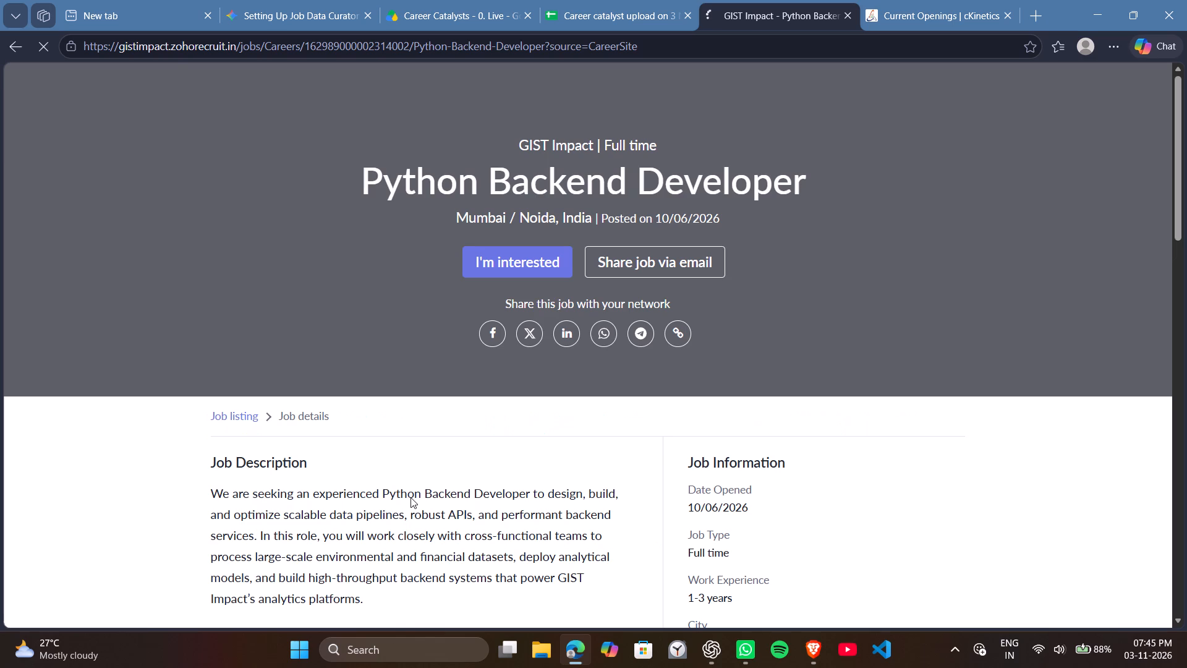
scroll(411, 497, "down", 1)
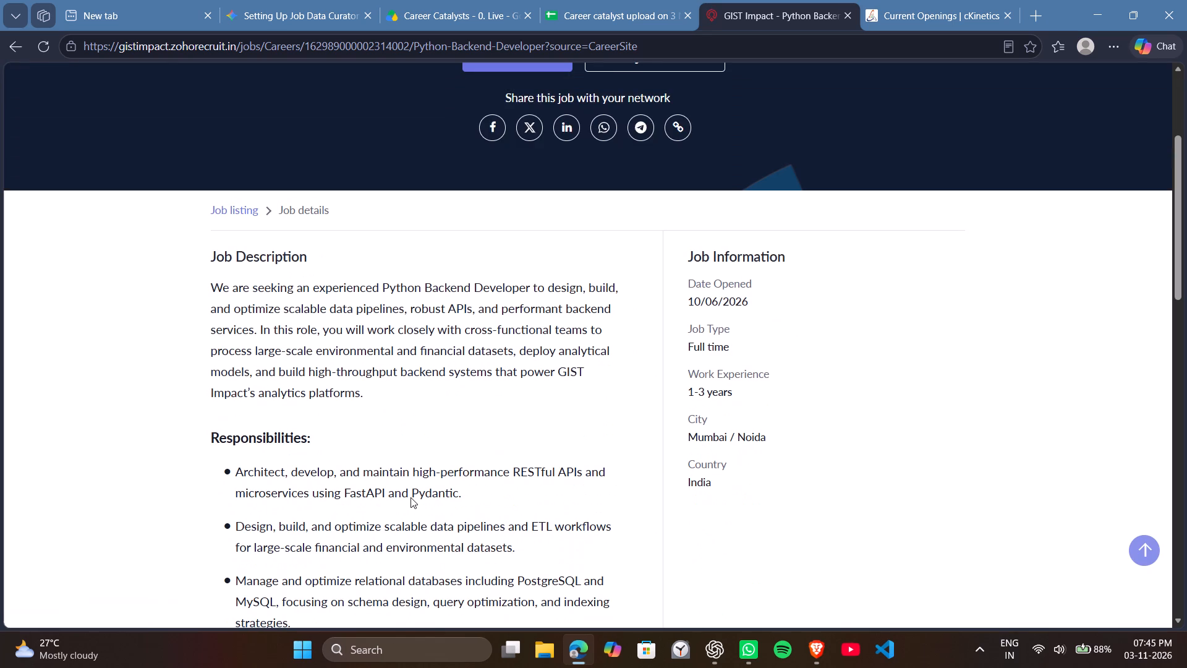
Clear the contents of row 7, the GIST Impact Digital Tech job, in Sheet2.
left_click(588, 0)
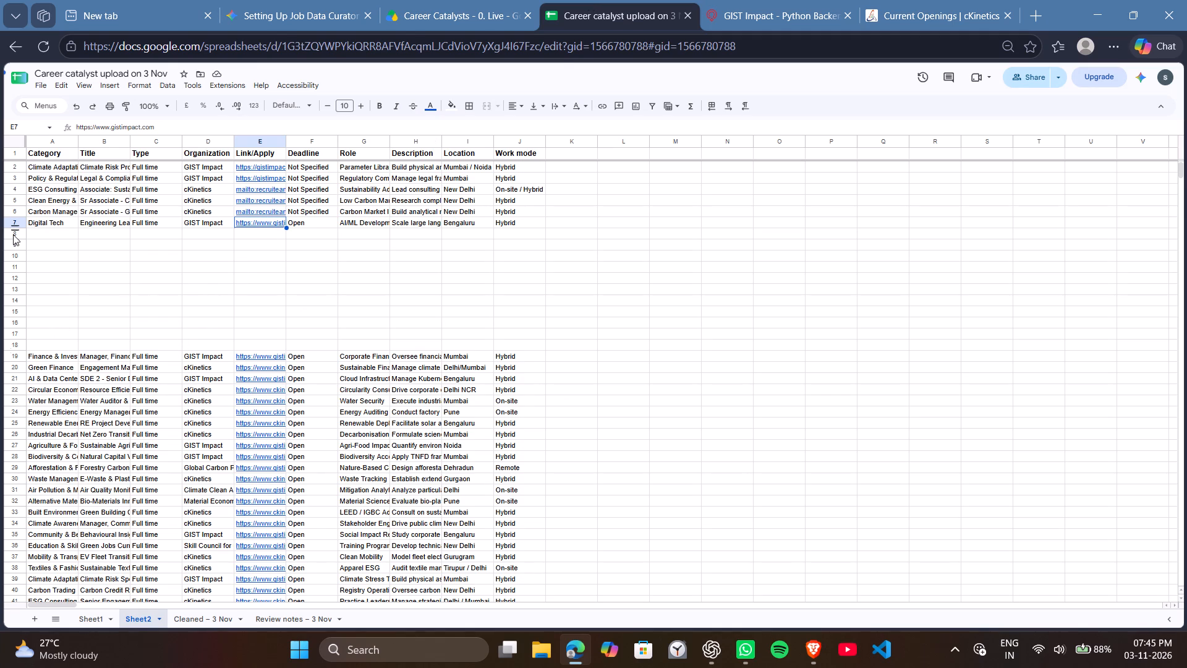
left_click(21, 221)
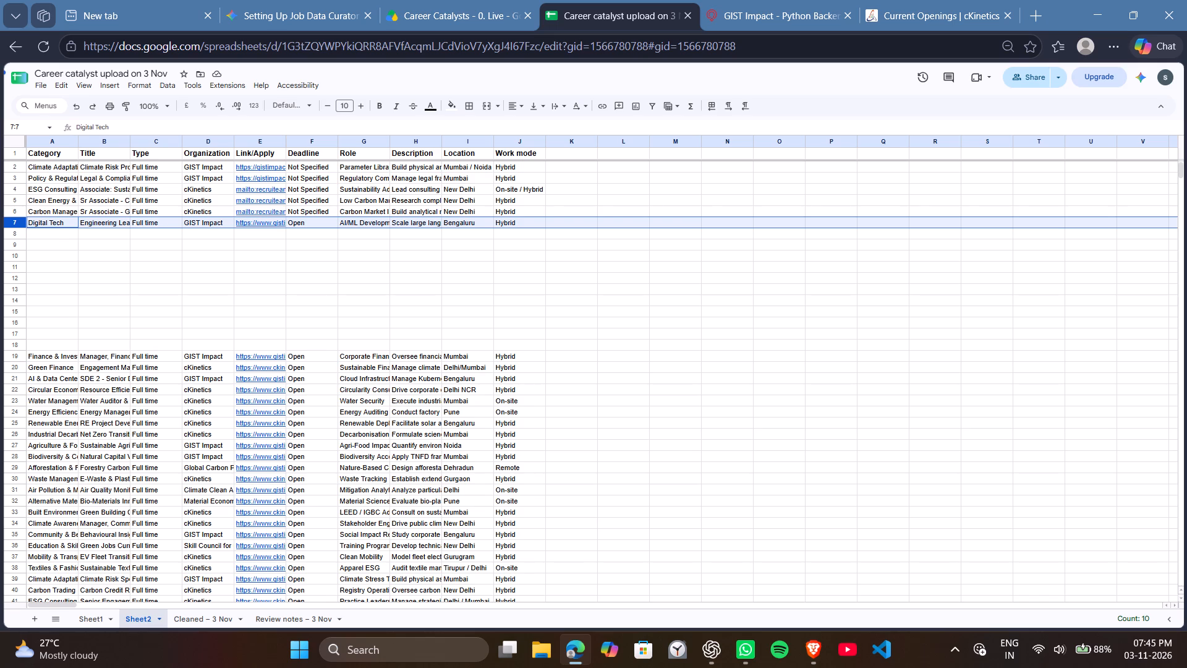
key("Delete")
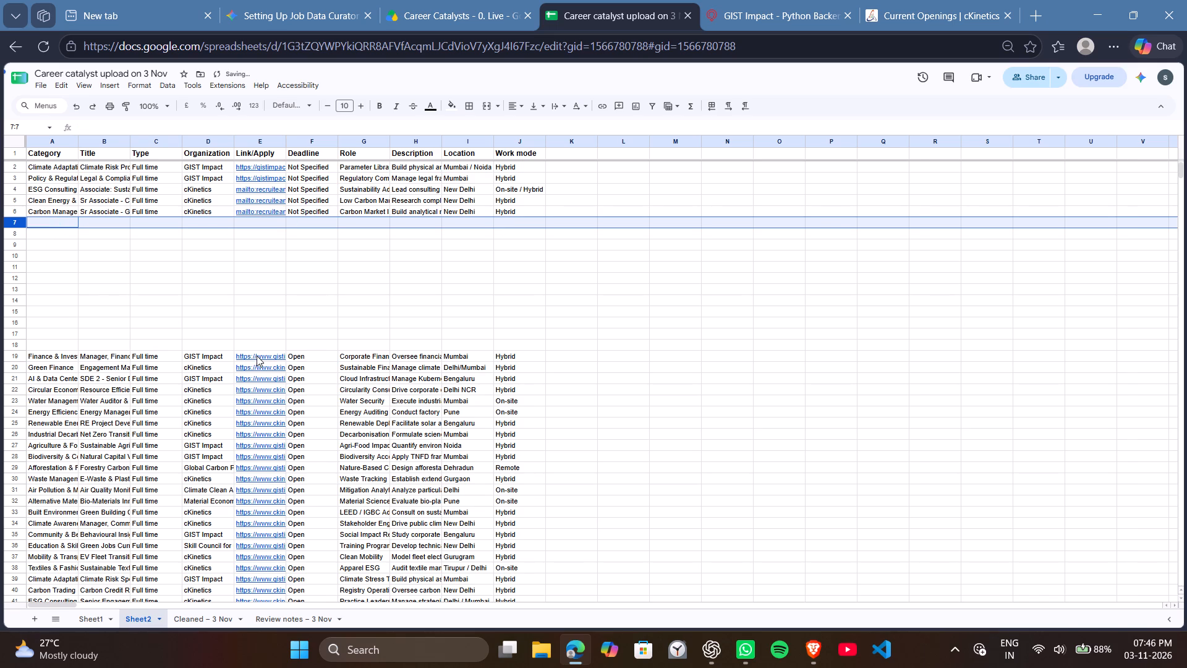
left_click(240, 308)
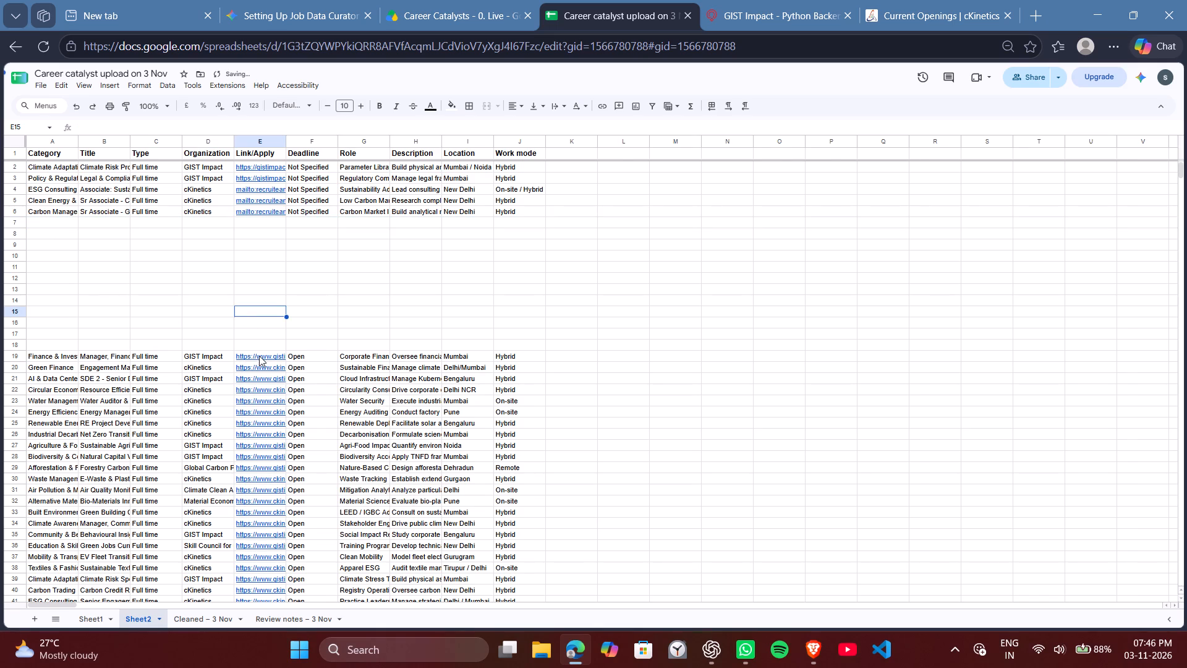
Check the Manager, Finance job in row 19 against GIST Impact's current openings, trying the Full time and All filters.
left_click(263, 357)
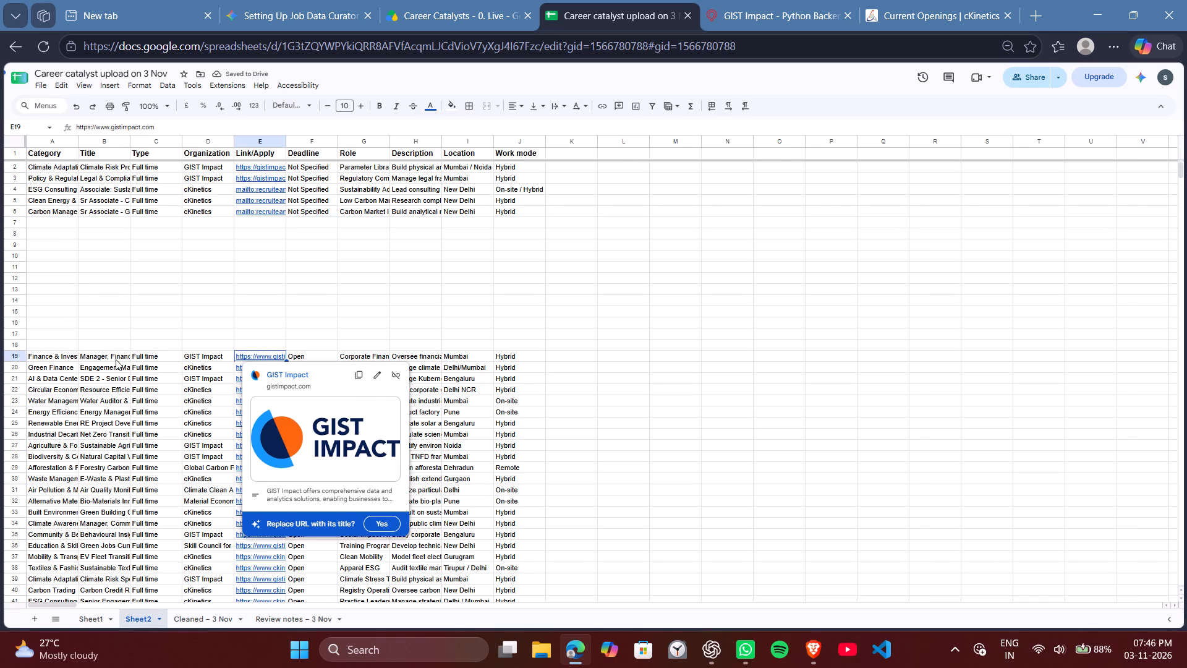
left_click(108, 358)
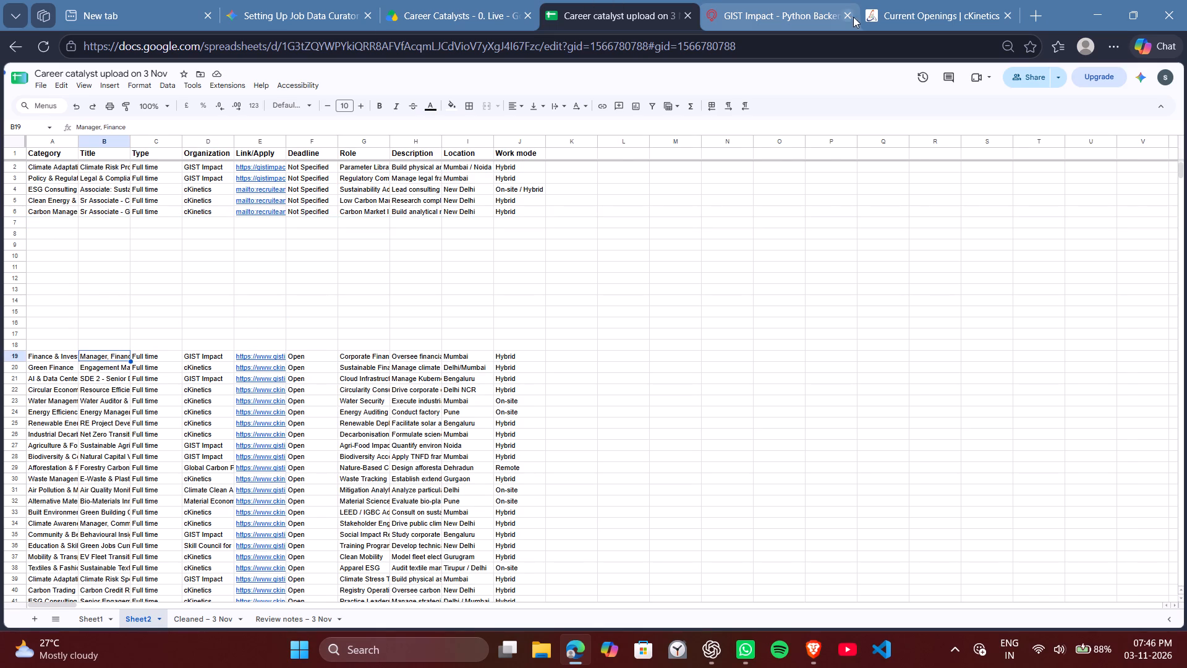
left_click(817, 17)
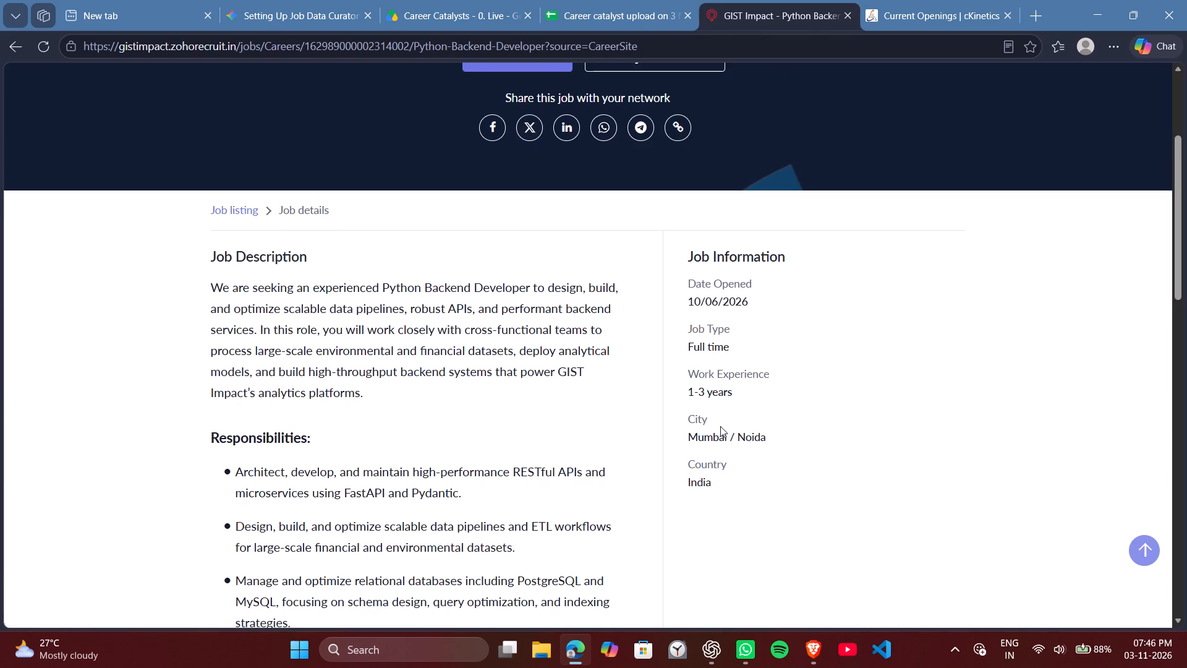
scroll(720, 426, "up", 2)
left_click(9, 45)
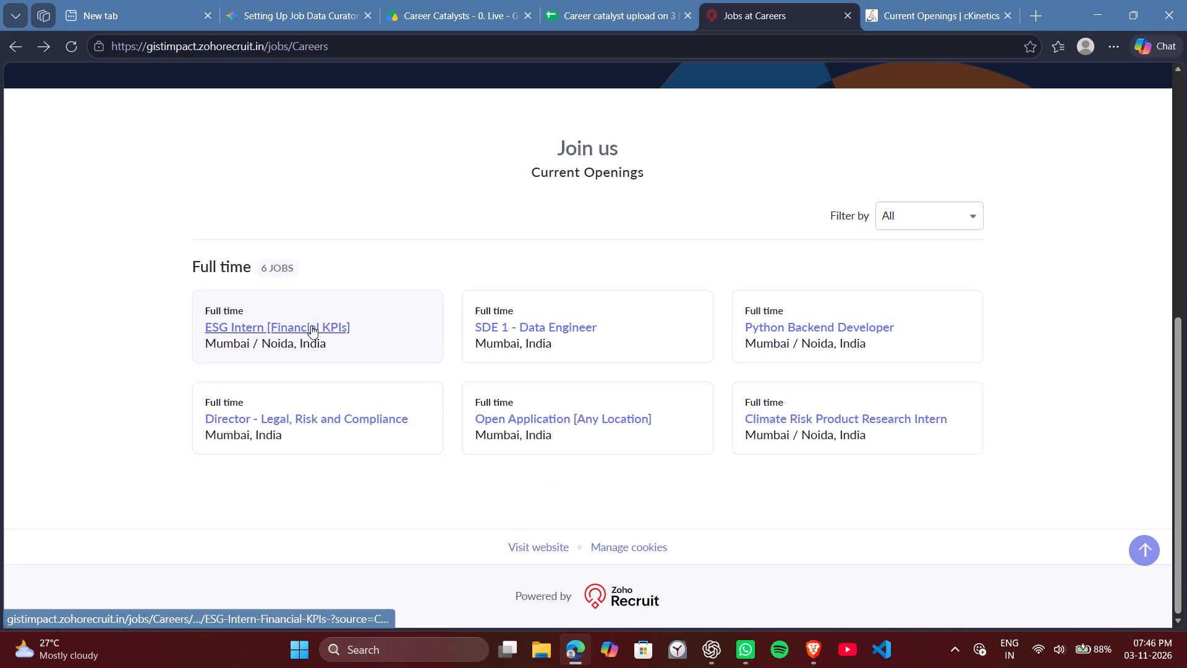
scroll(331, 325, "up", 2)
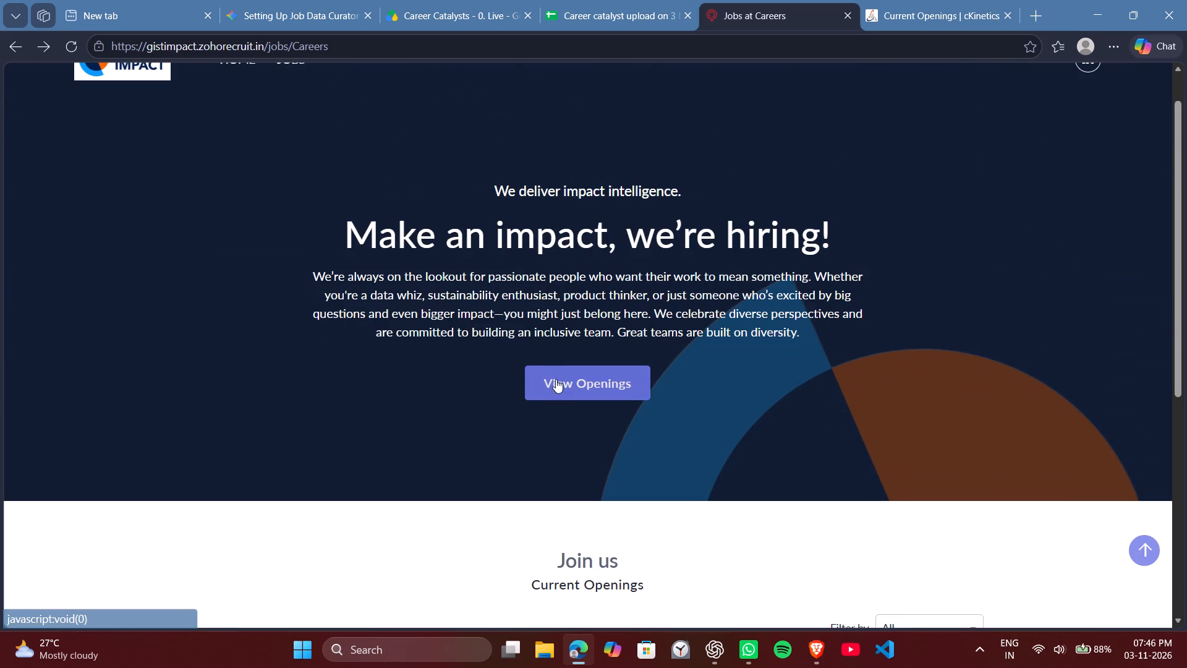
left_click(558, 381)
left_click(929, 207)
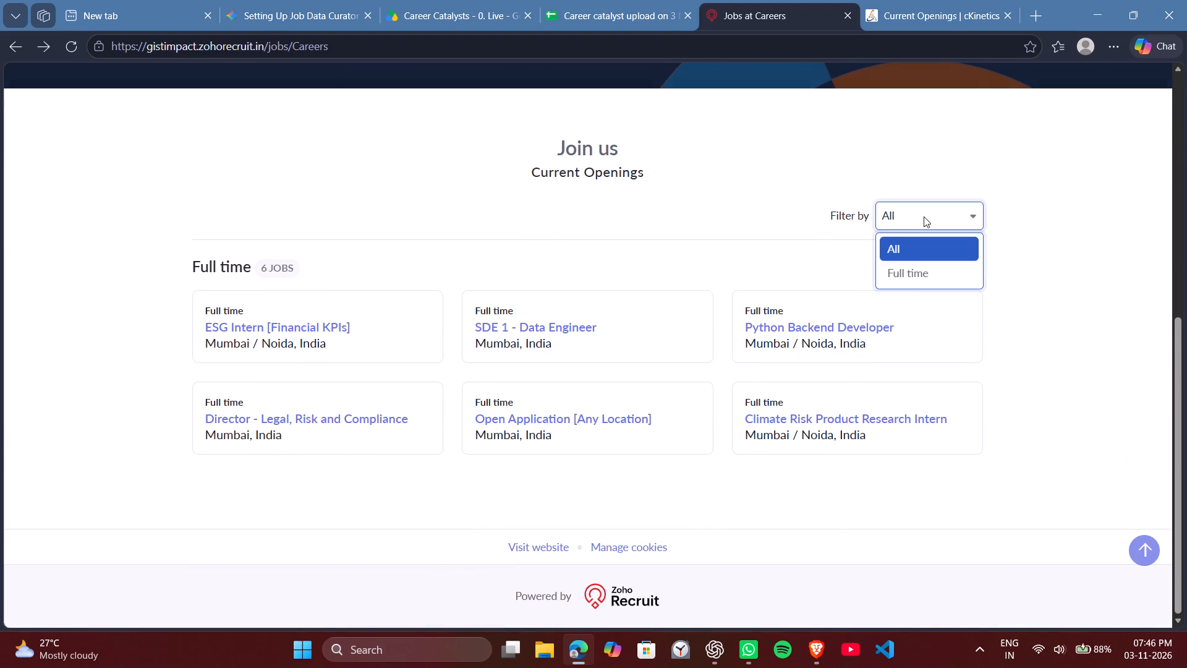
left_click(915, 269)
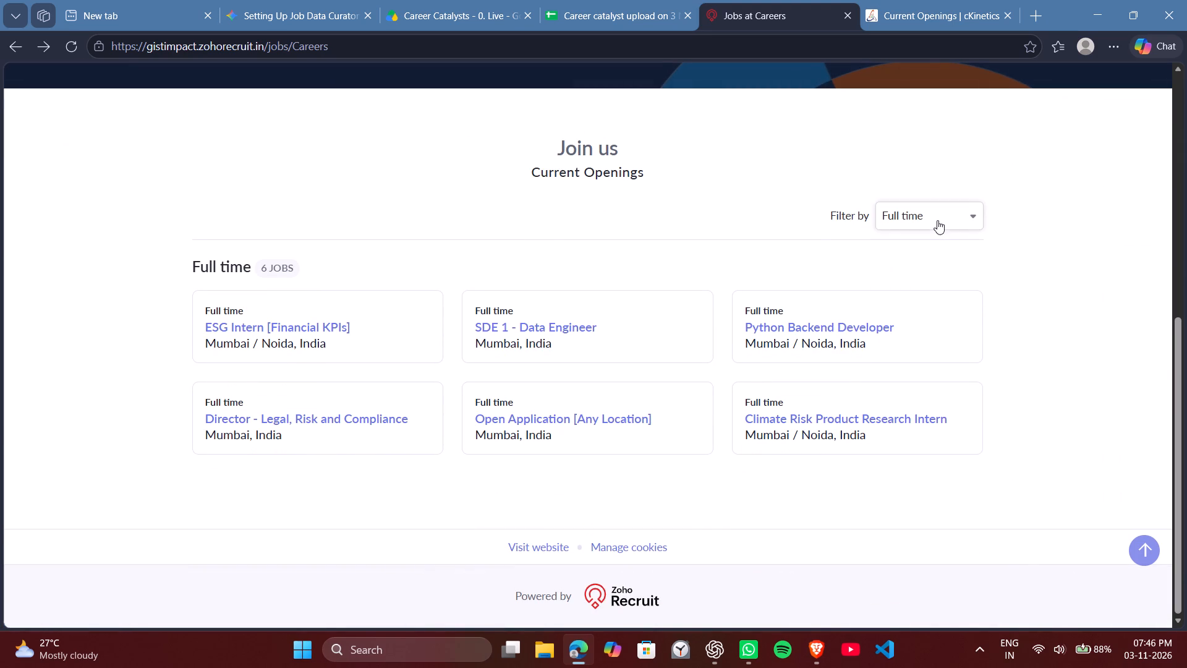
left_click(937, 220)
left_click(928, 241)
left_click(266, 262)
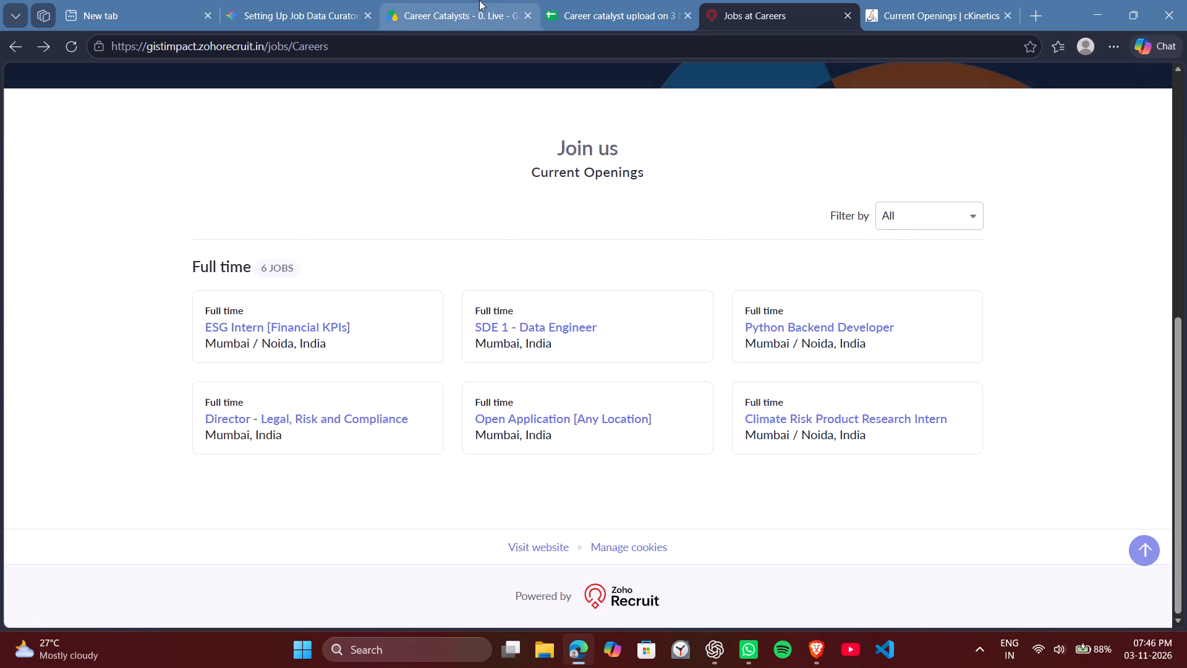
Clear the contents of the GIST Impact job rows 19, 21, 27, 28, 35 and 39 in Sheet2.
left_click(592, 9)
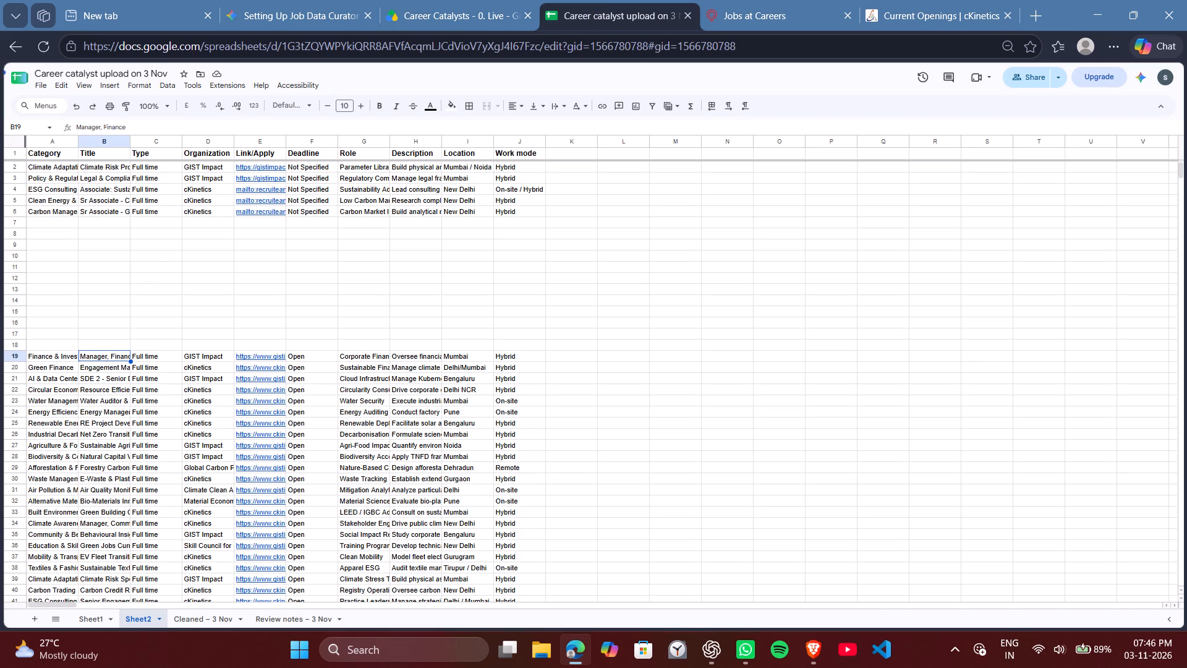
left_click(22, 358)
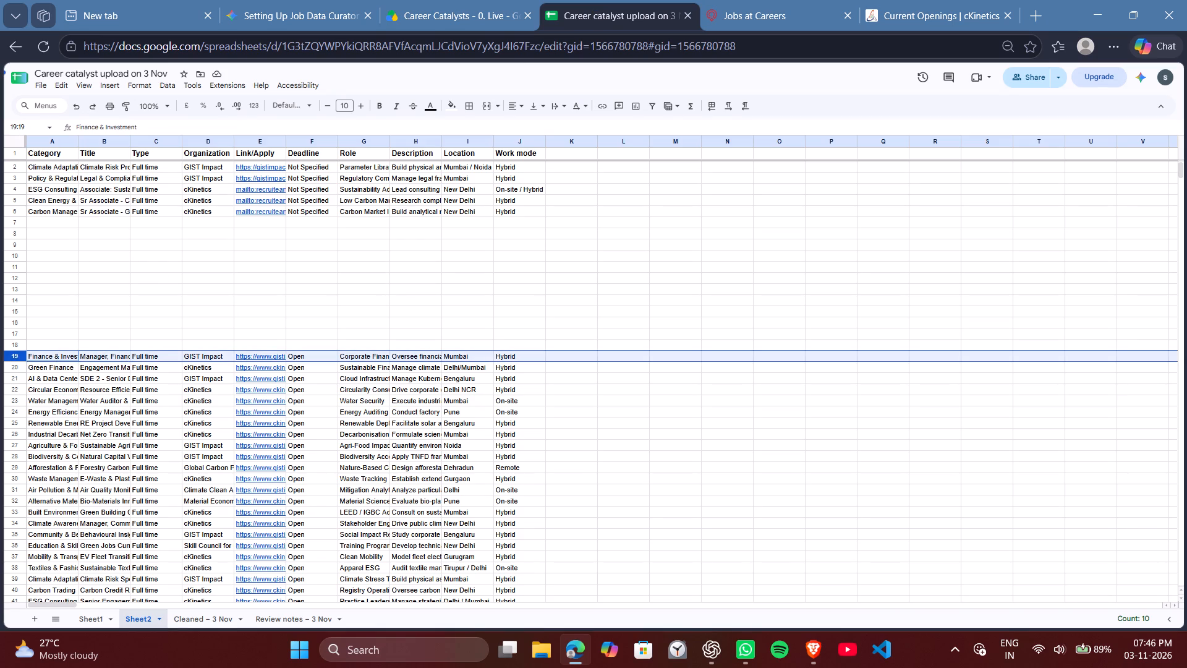
key("Delete")
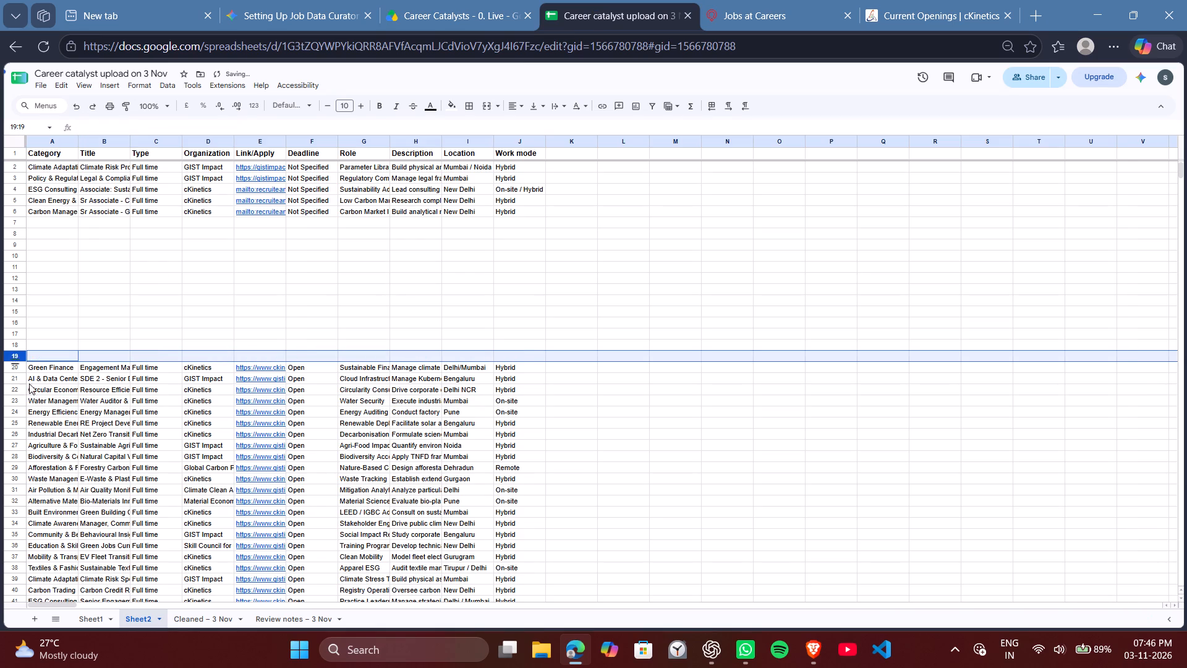
left_click(13, 376)
key("Delete")
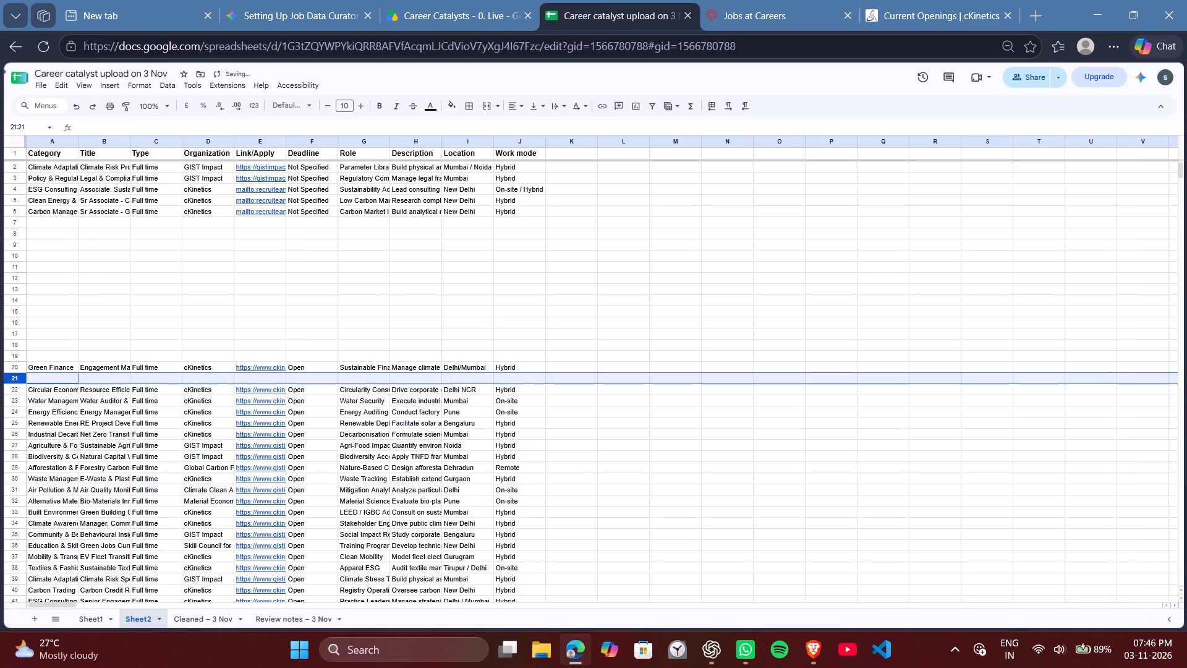
left_click(7, 446)
key("Delete")
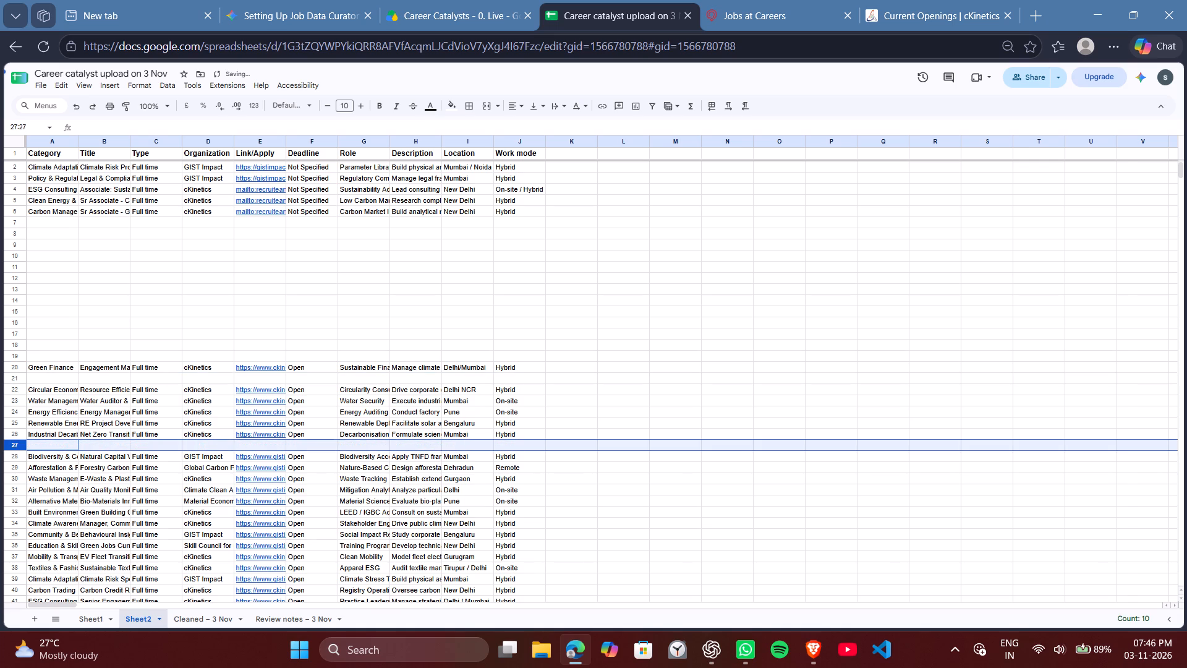
left_click(11, 458)
key("Delete")
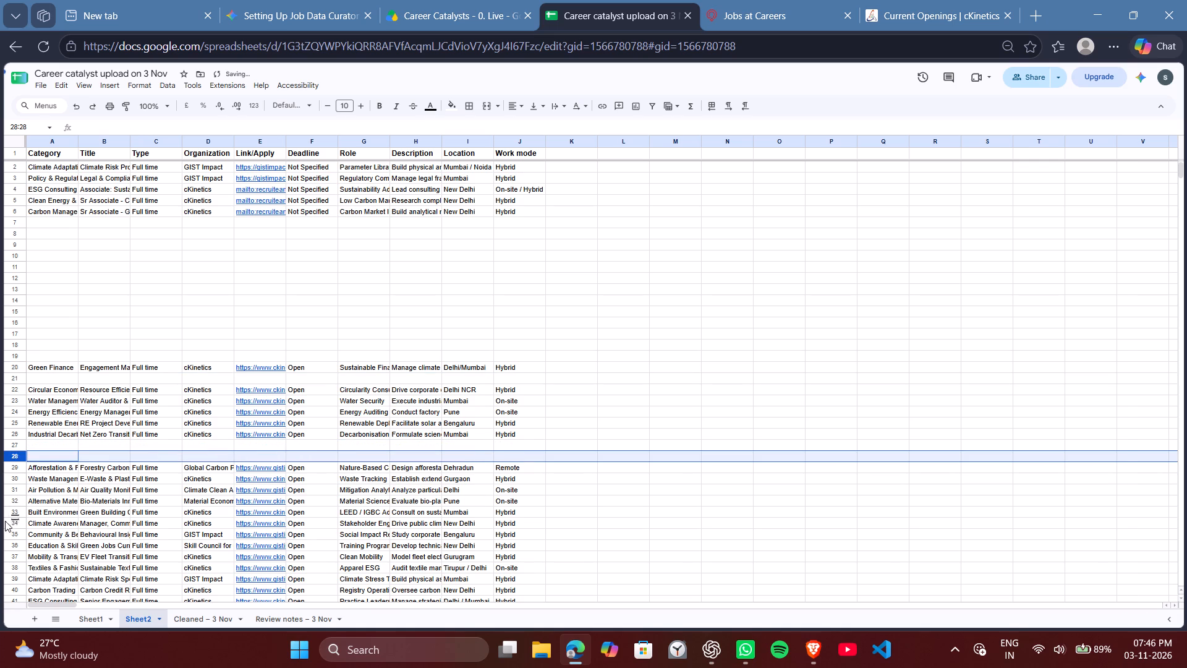
left_click(7, 540)
key("Delete")
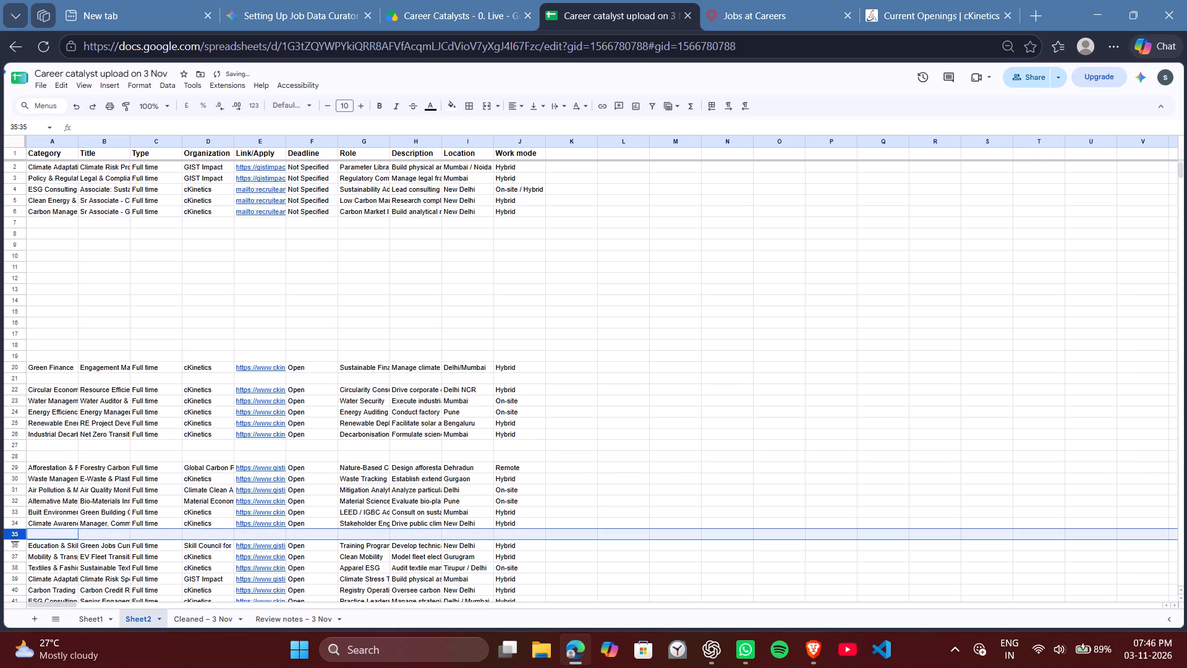
left_click(7, 579)
key("Delete")
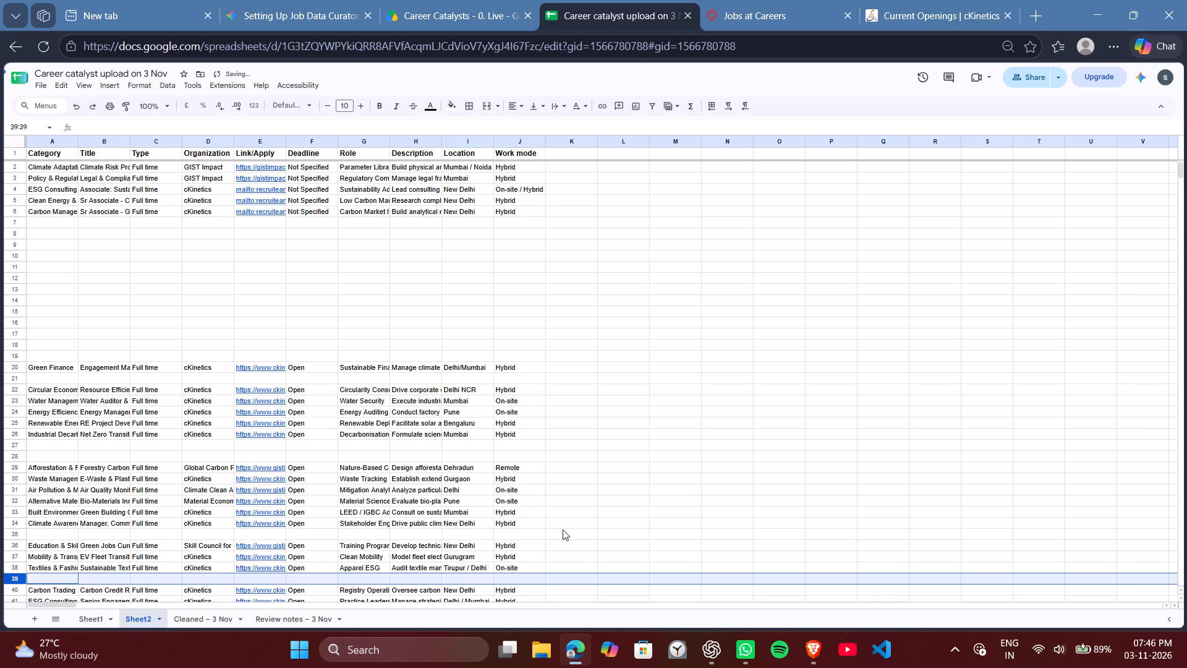
left_click(853, 412)
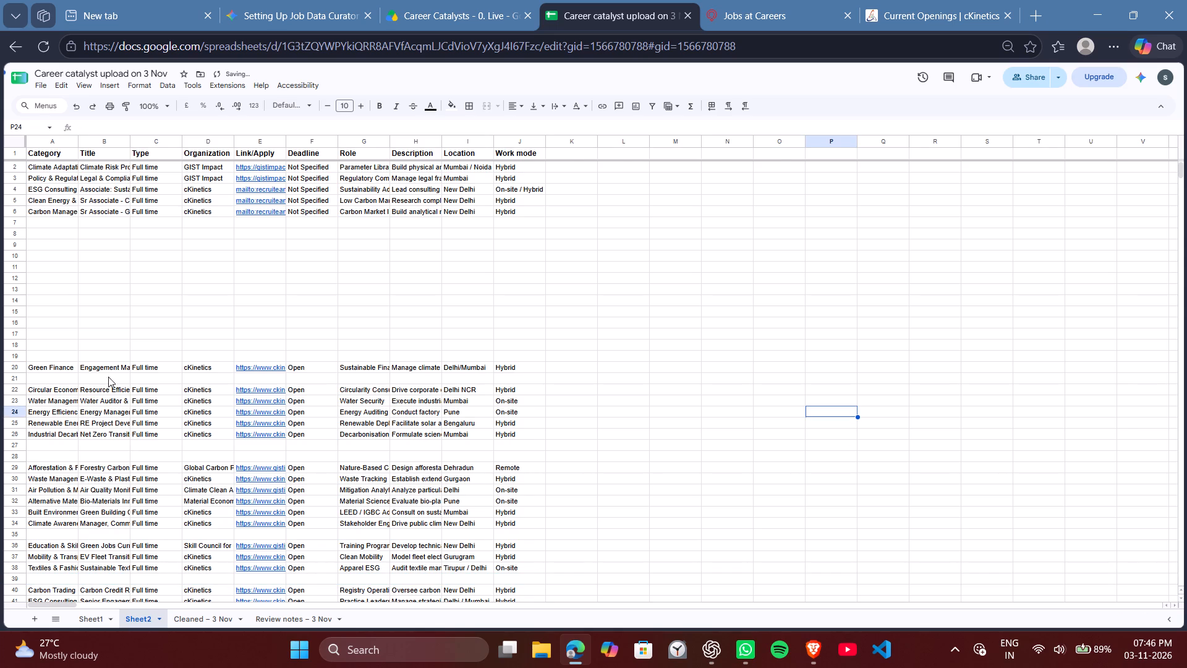
Check the Engagement Manager - Sustainability Finance job in row 20 against the openings list on the cKinetics website.
left_click(114, 369)
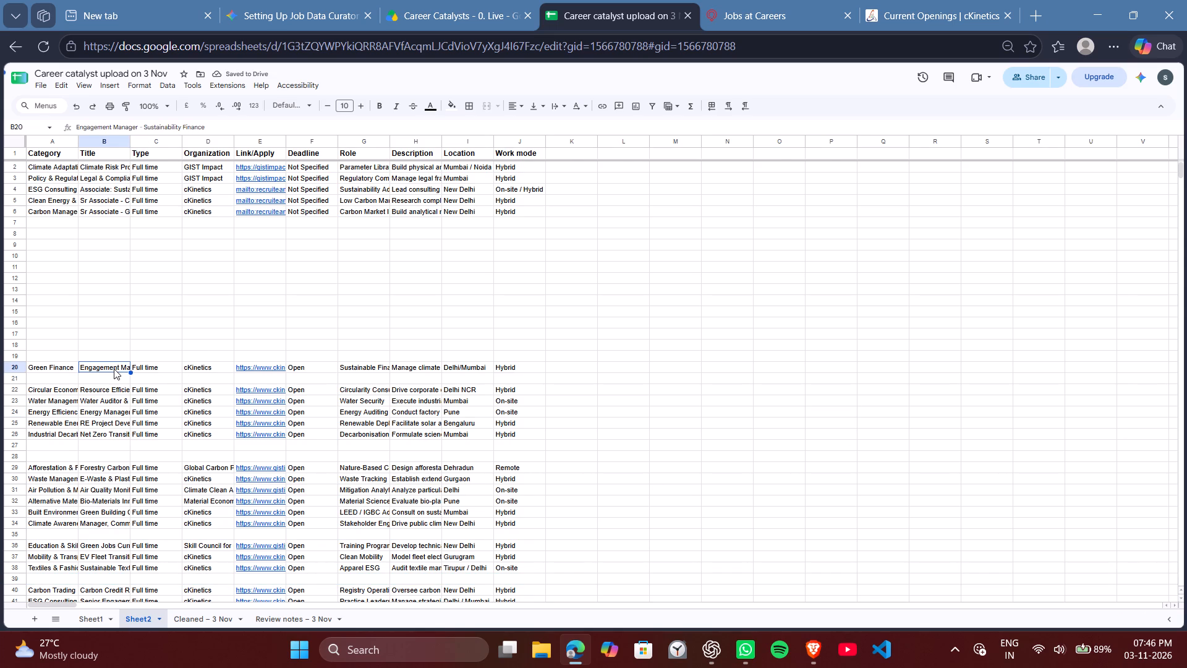
left_click(921, 0)
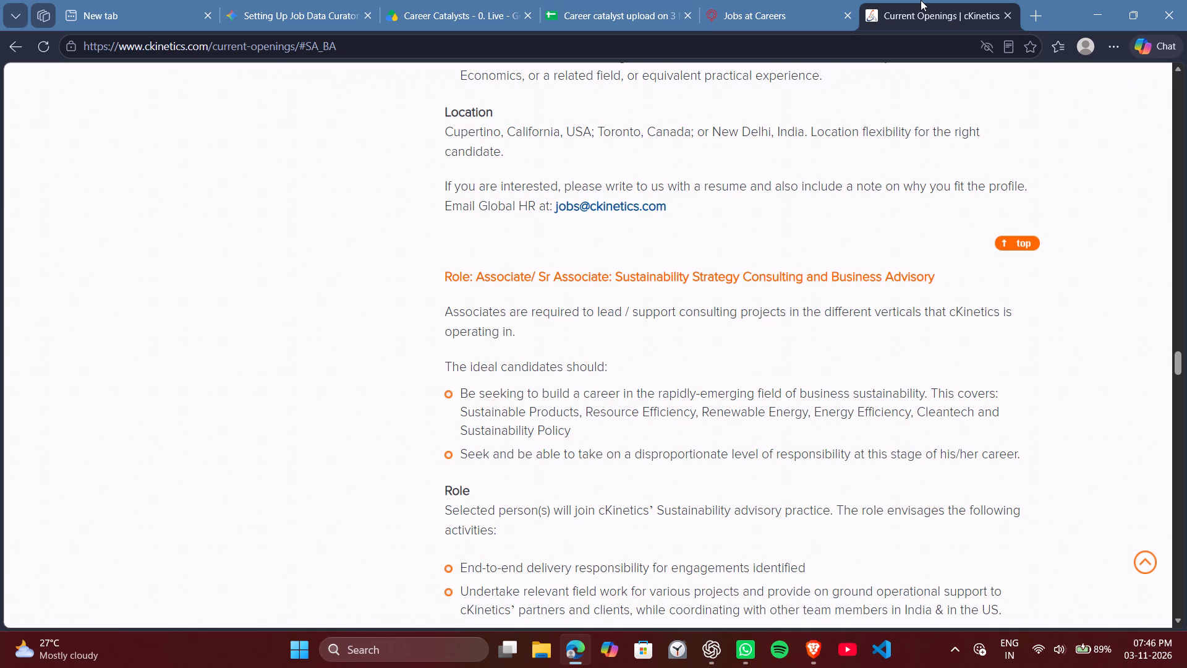
scroll(613, 186, "up", 20)
scroll(613, 186, "up", 5)
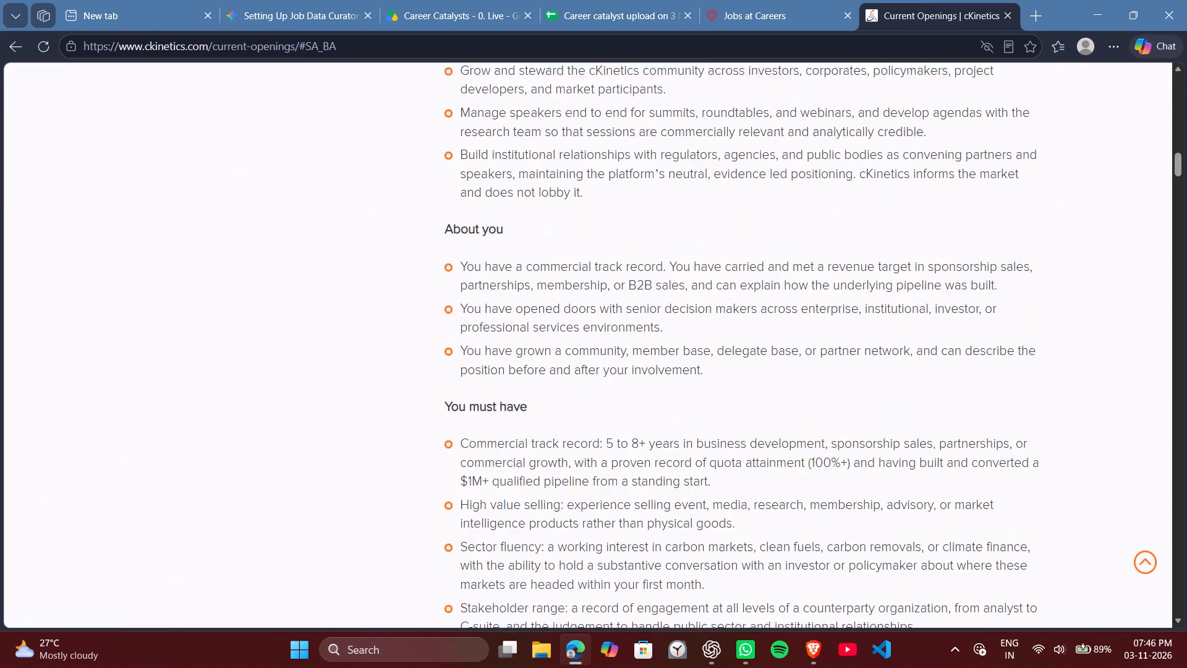
scroll(613, 186, "up", 7)
scroll(613, 186, "down", 3)
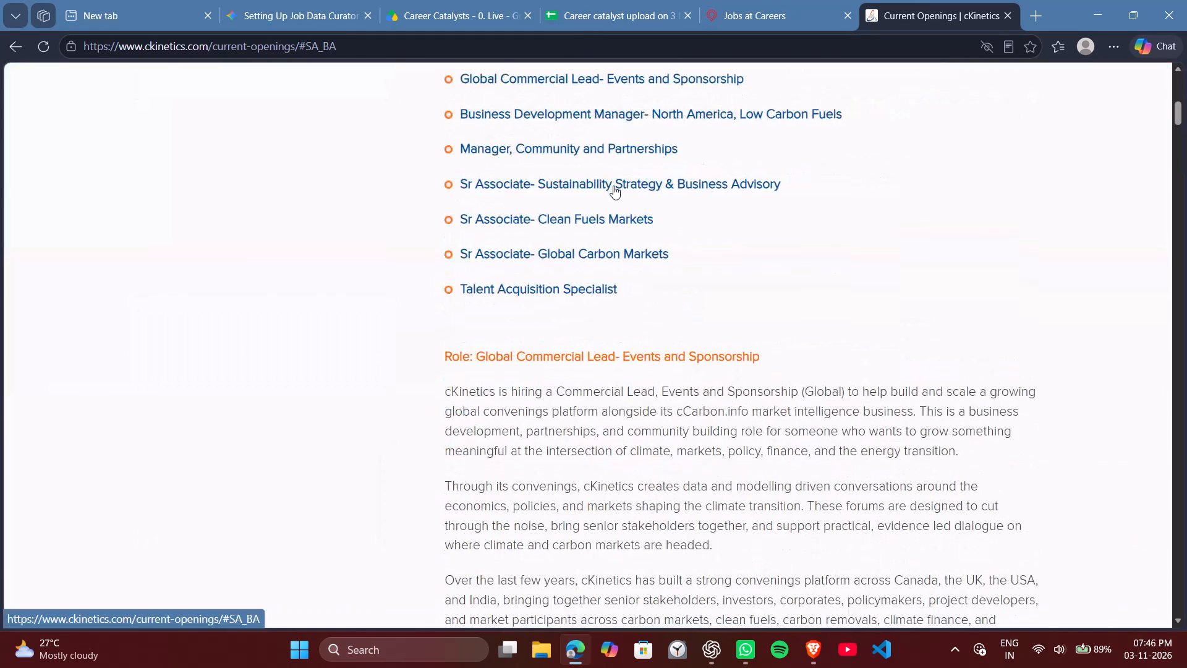
scroll(613, 186, "up", 1)
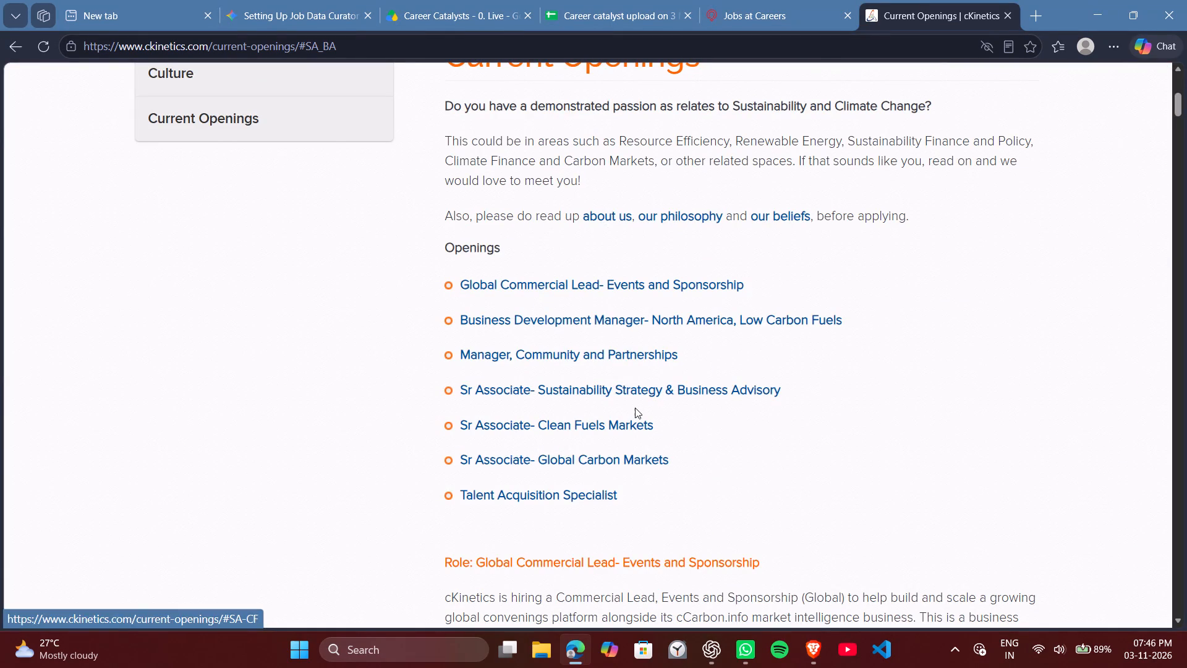
Close the GIST Impact careers page.
left_click(745, 0)
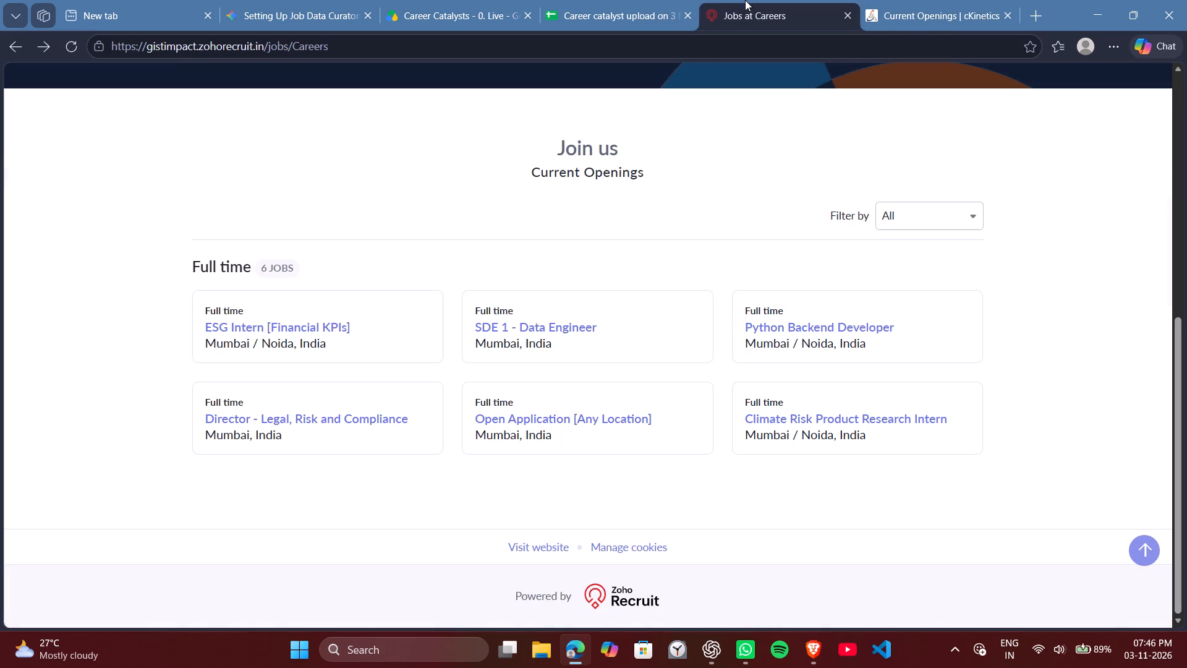
left_click(843, 16)
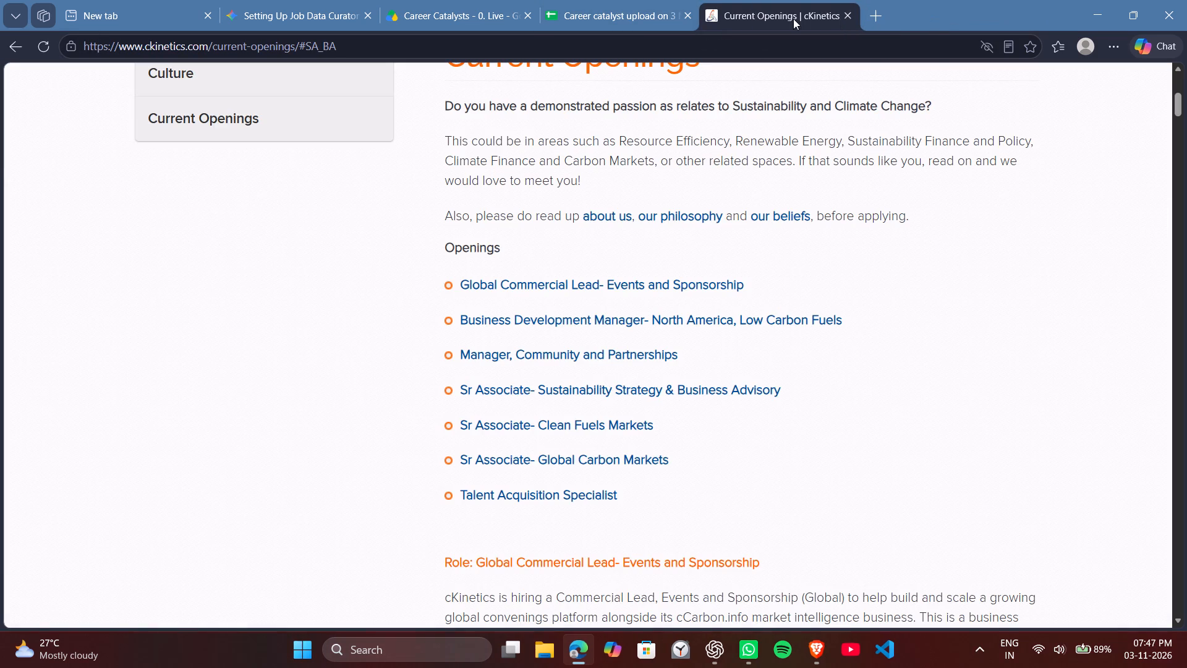
Check the Engagement Manager - Sustainability Finance job in row 20 and the Resource Efficiency Project Manager job in row 22 against cKinetics' reloaded current openings.
left_click(626, 0)
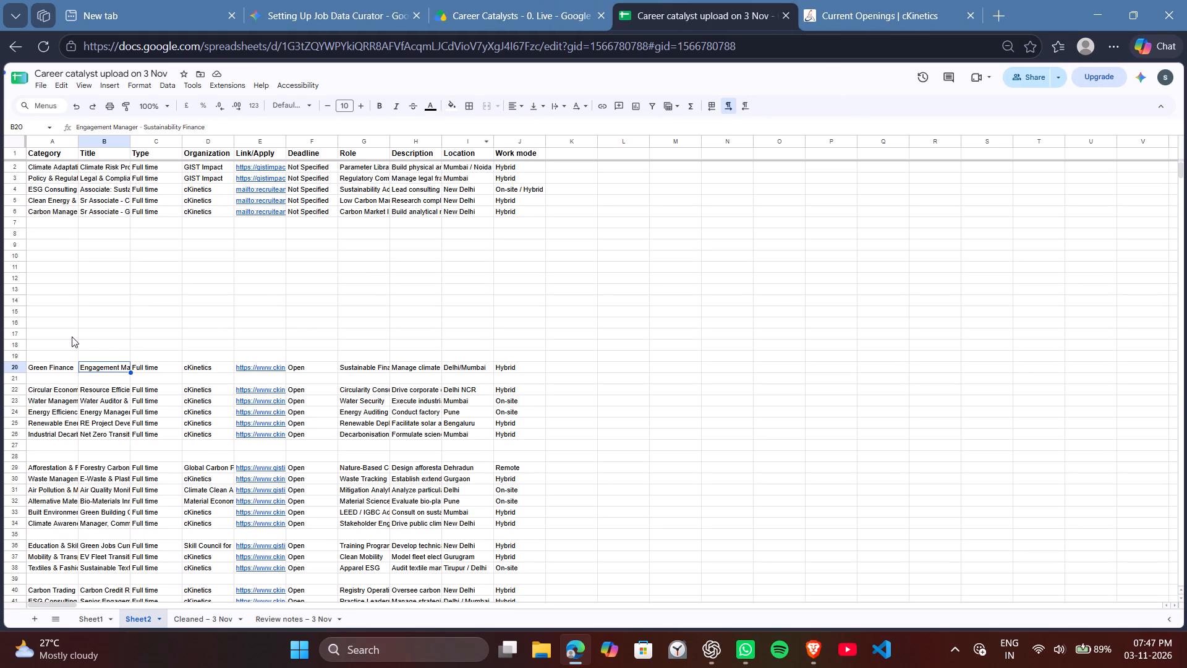
left_click(855, 25)
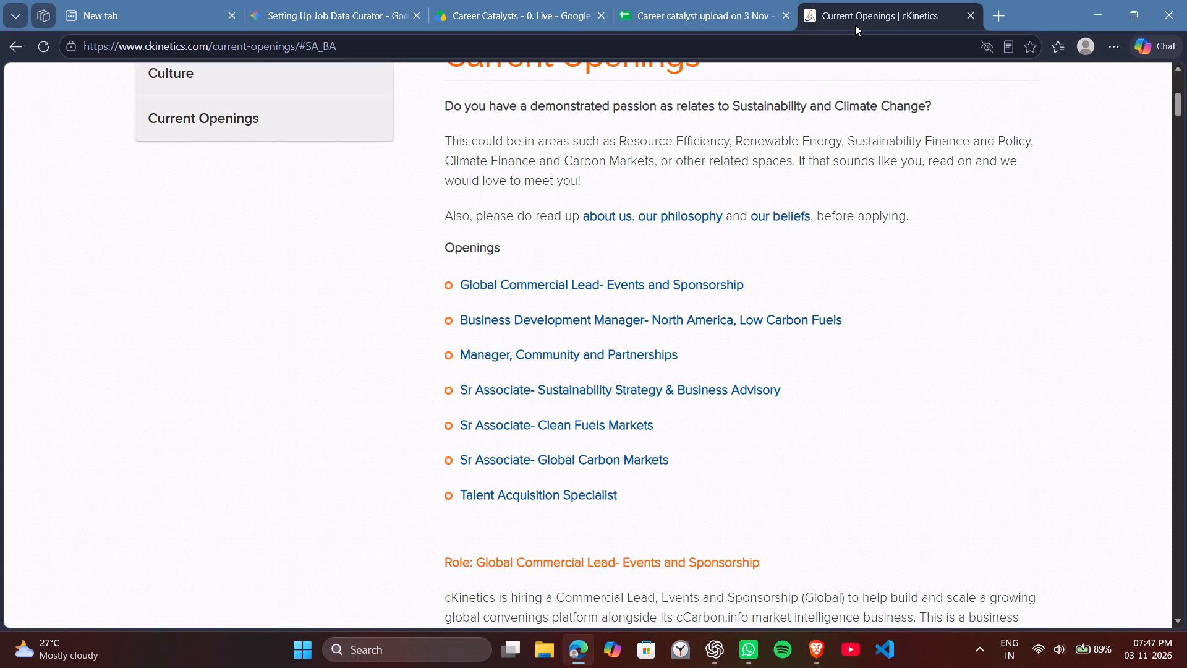
left_click(192, 119)
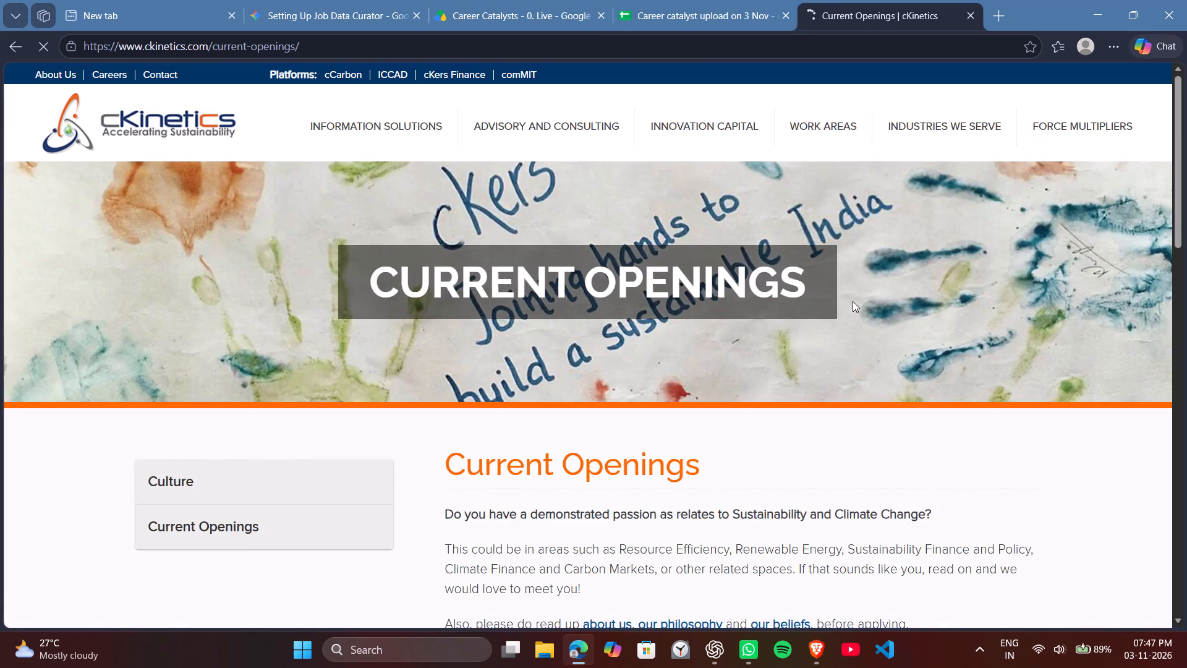
scroll(853, 301, "down", 2)
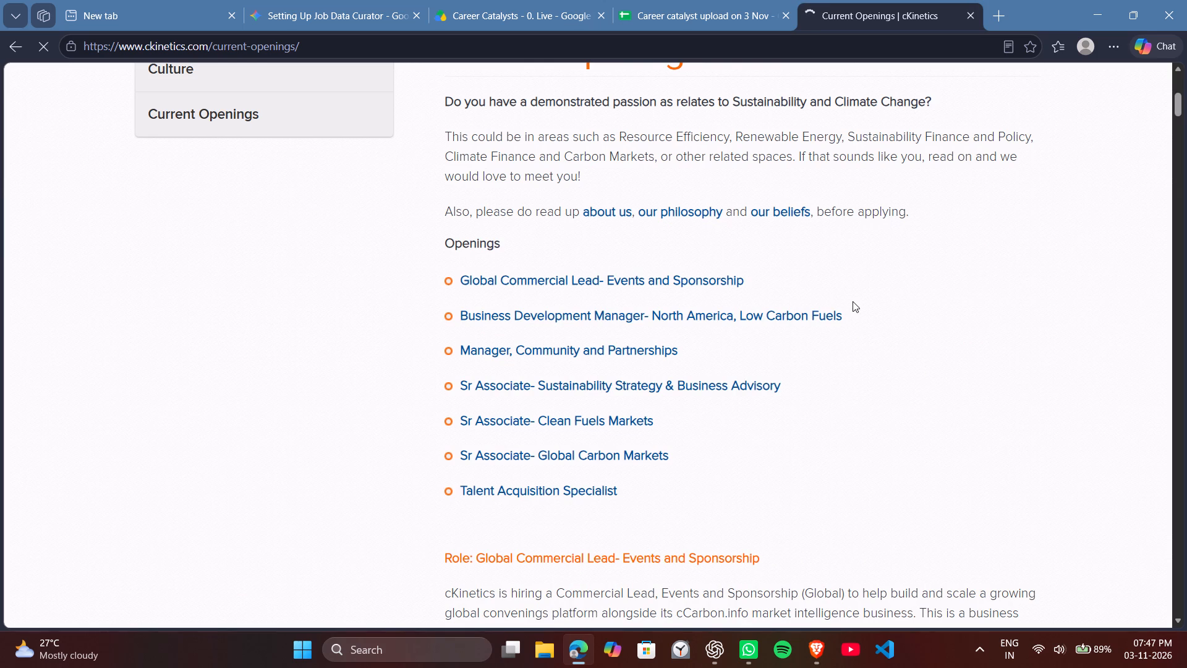
left_click(658, 0)
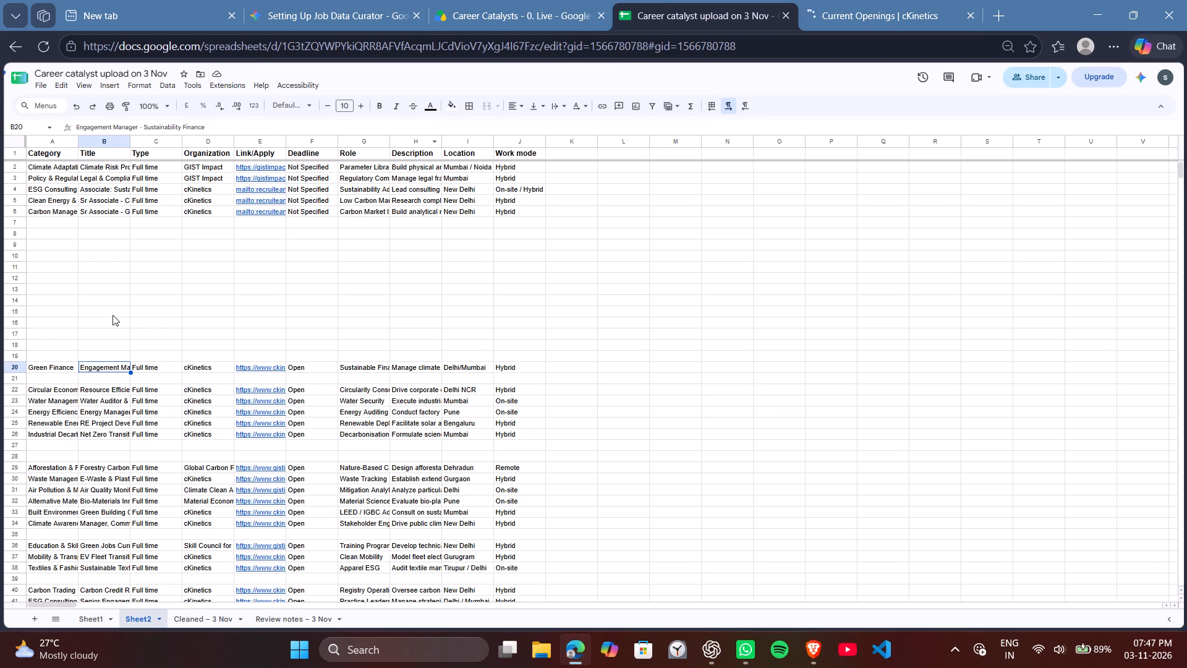
left_click(89, 392)
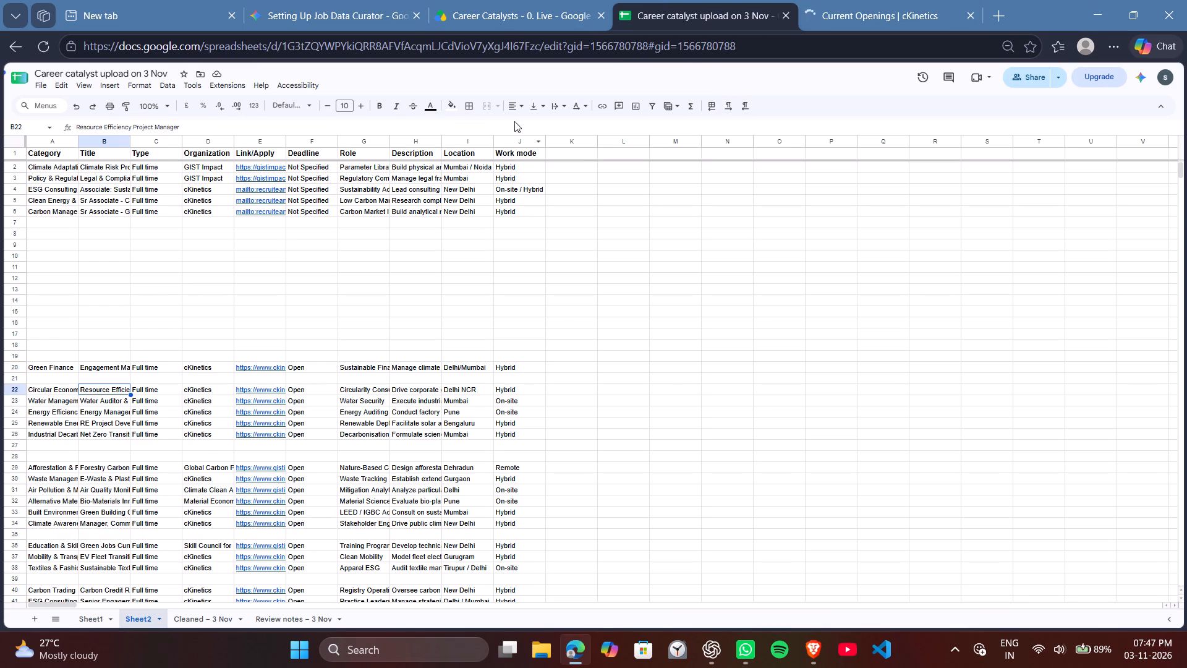
left_click(812, 10)
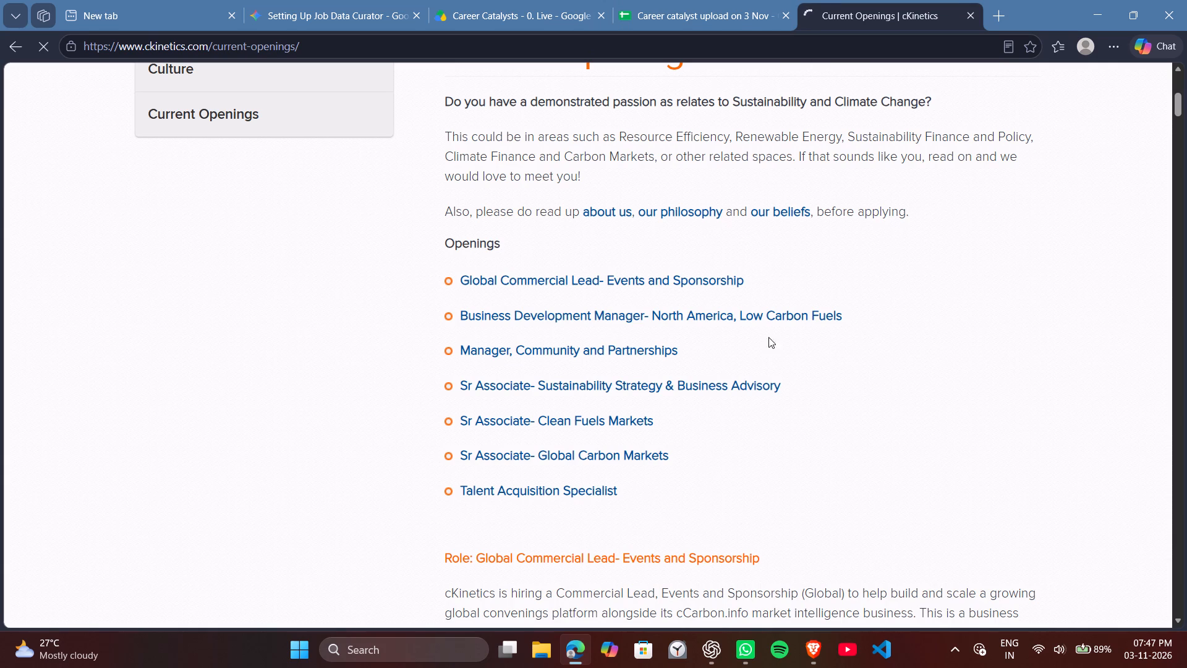
scroll(776, 419, "down", 1)
scroll(776, 419, "up", 2)
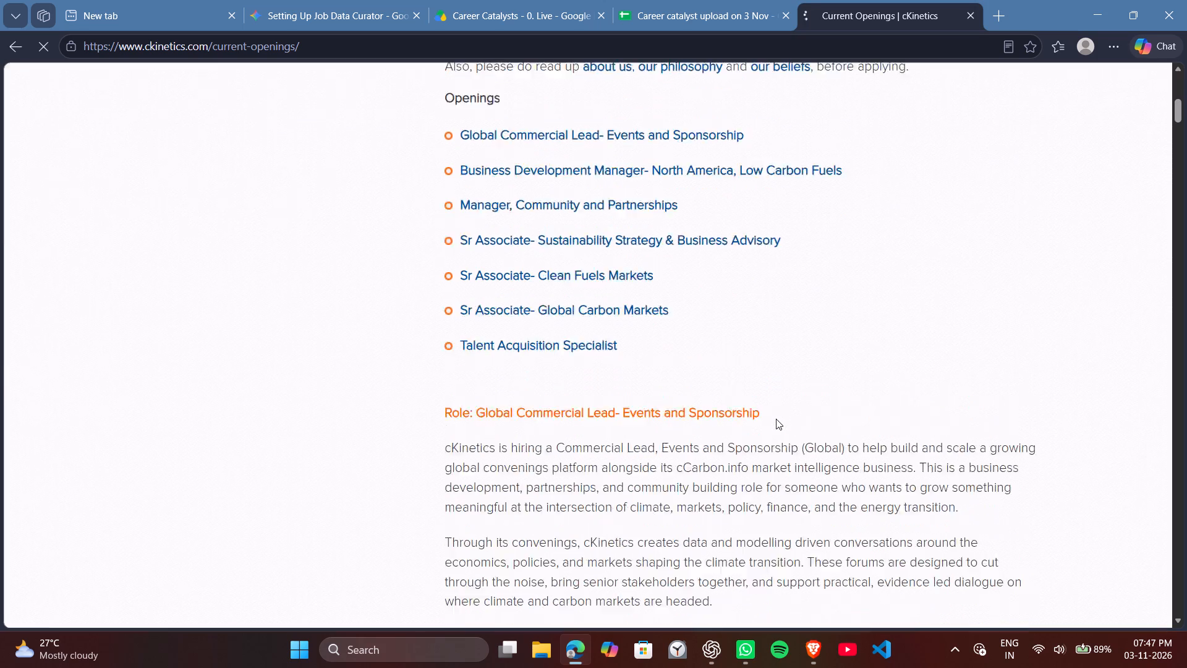
scroll(776, 419, "up", 4)
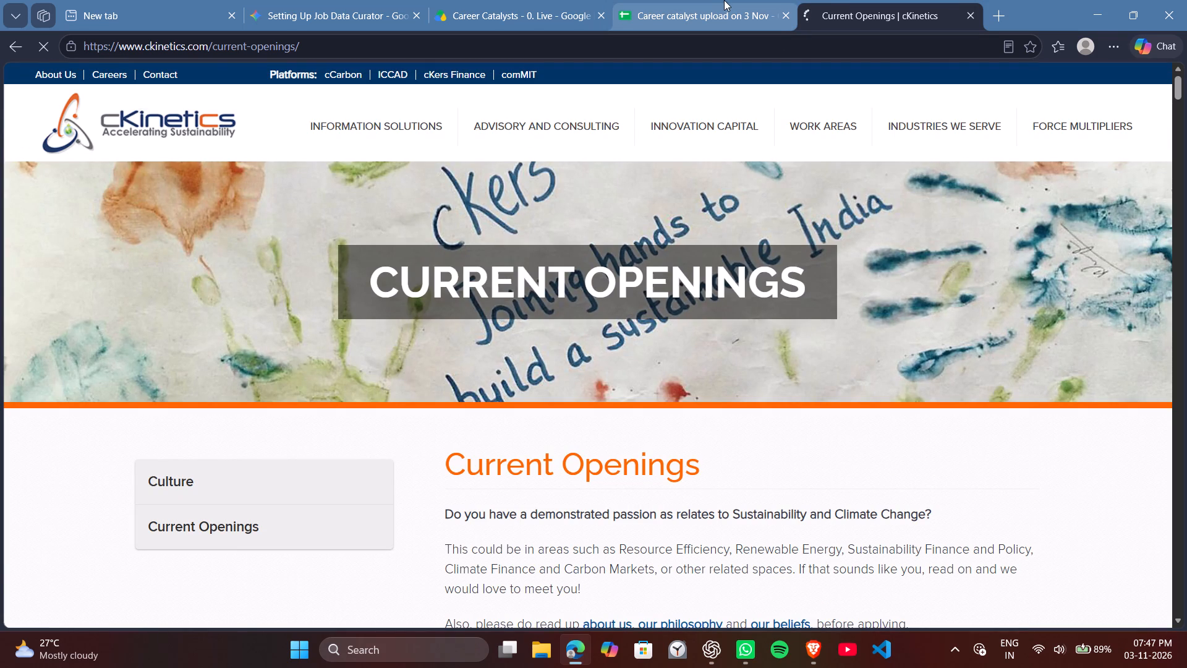
Clear the contents of the cKinetics job rows 20 and 22 in Sheet2.
left_click(724, 0)
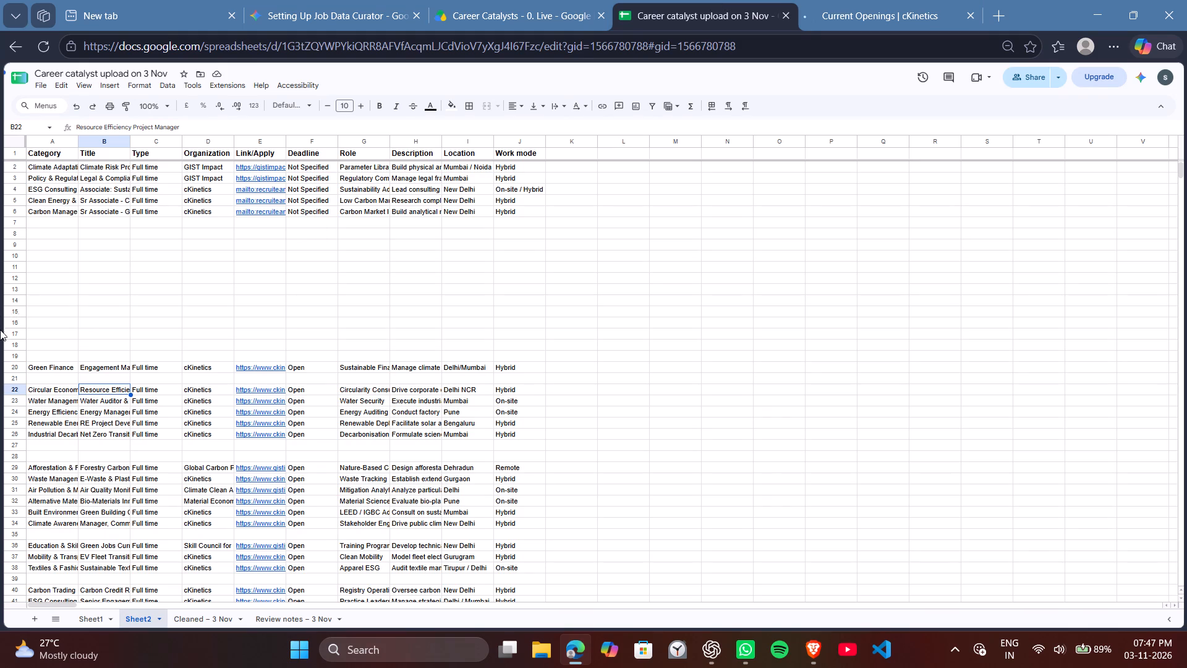
left_click(14, 373)
left_click(21, 372)
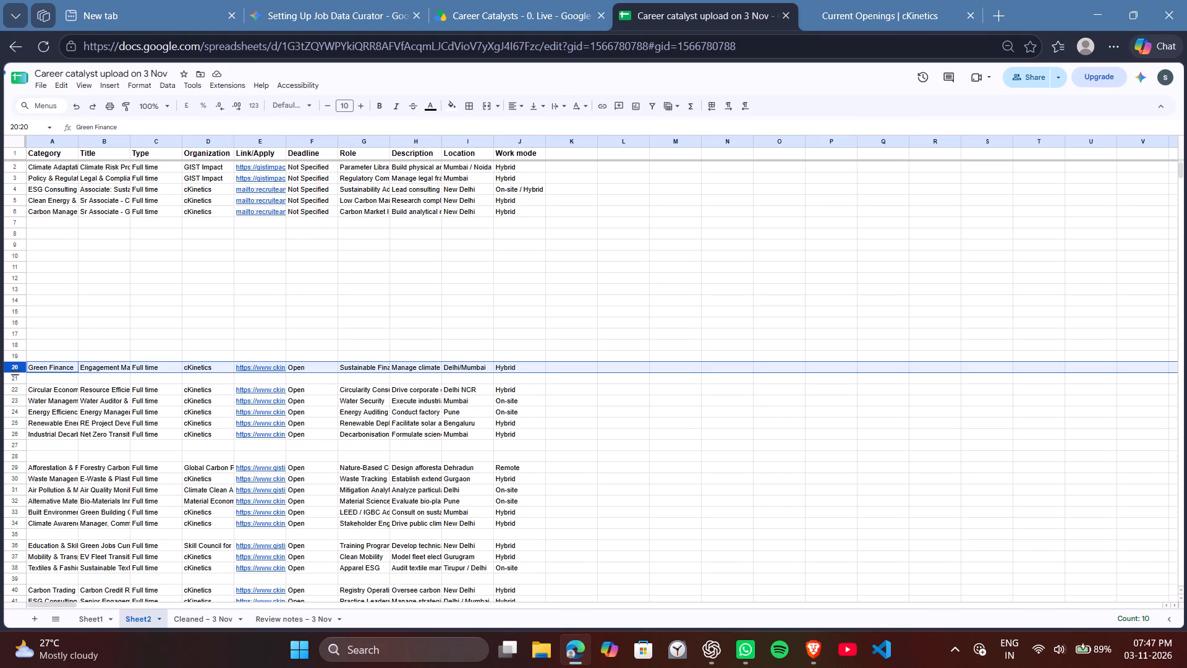
key("Delete")
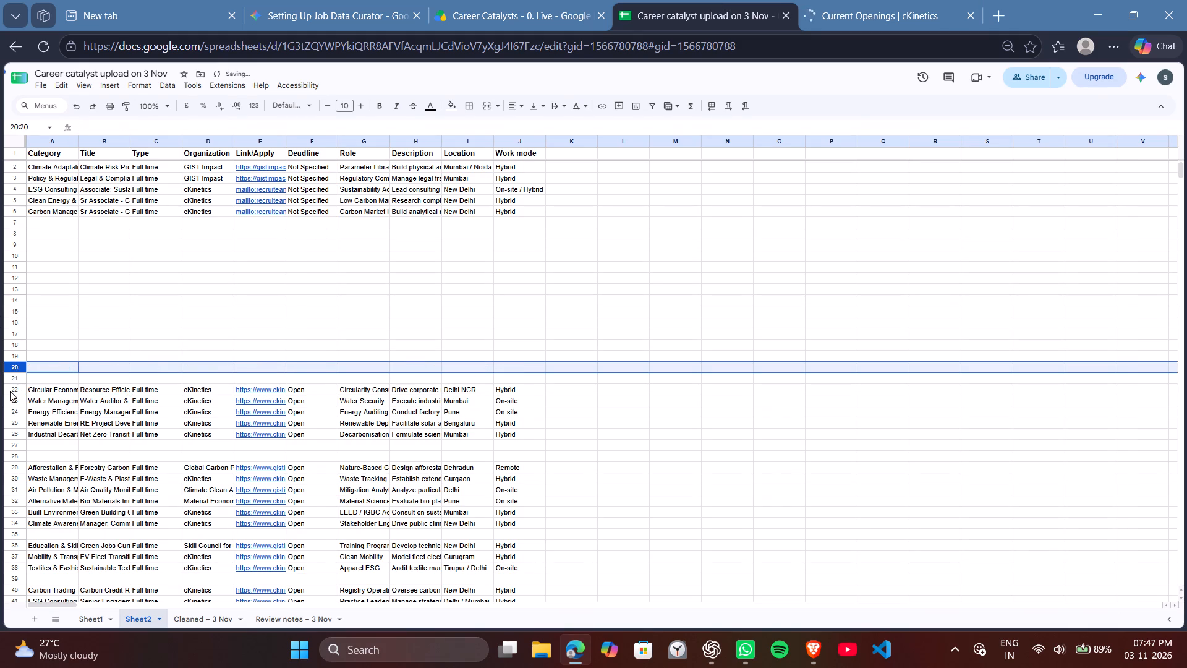
left_click(8, 392)
key("Delete")
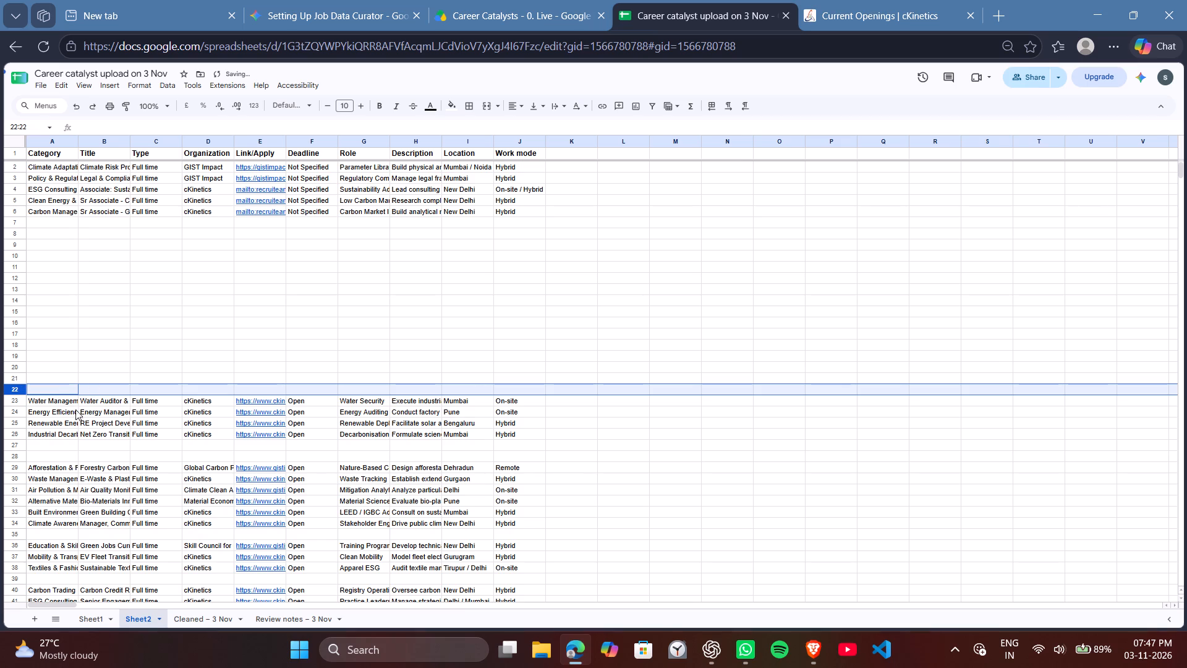
Read the full job title in row 23 of Sheet2.
left_click(90, 406)
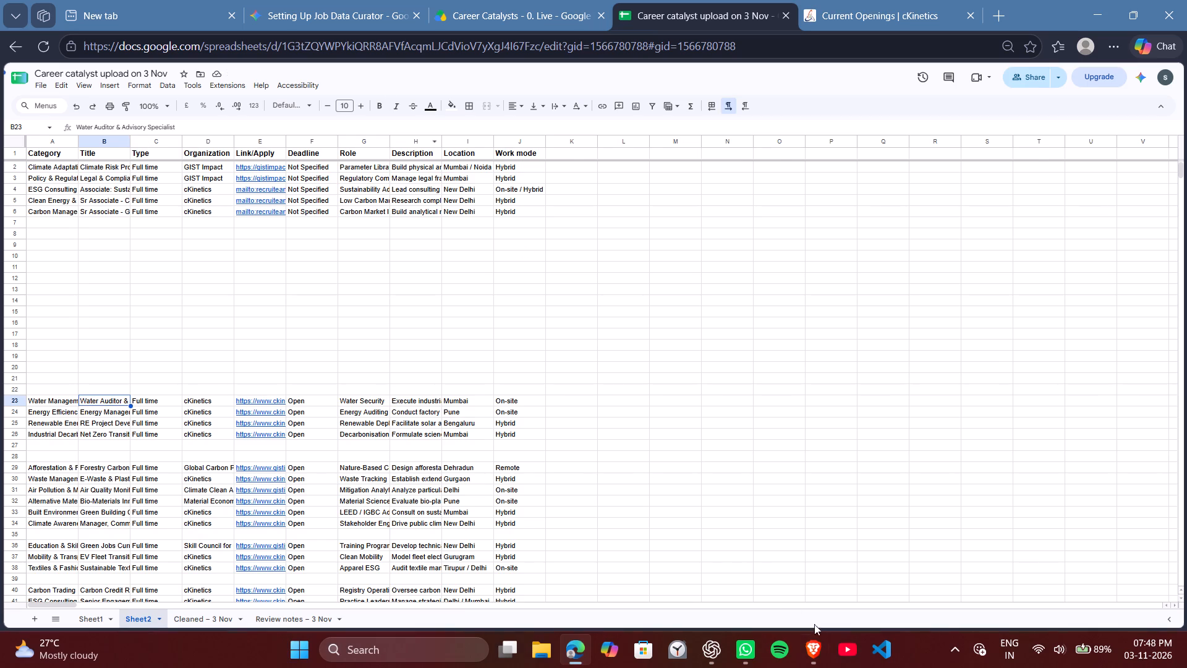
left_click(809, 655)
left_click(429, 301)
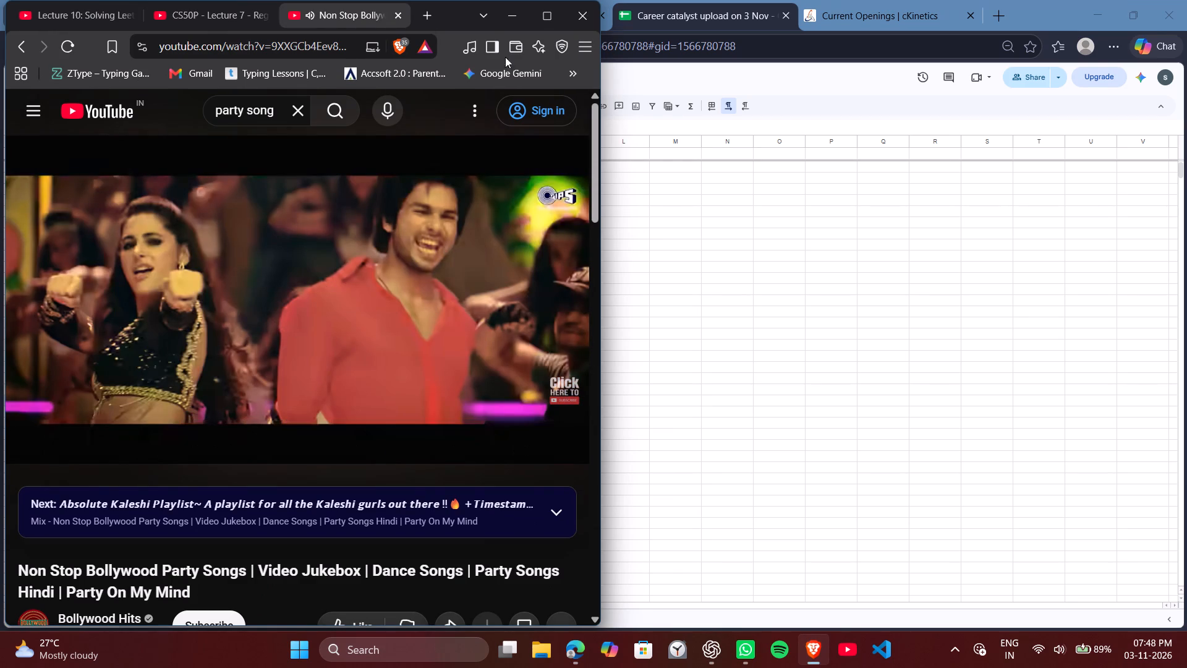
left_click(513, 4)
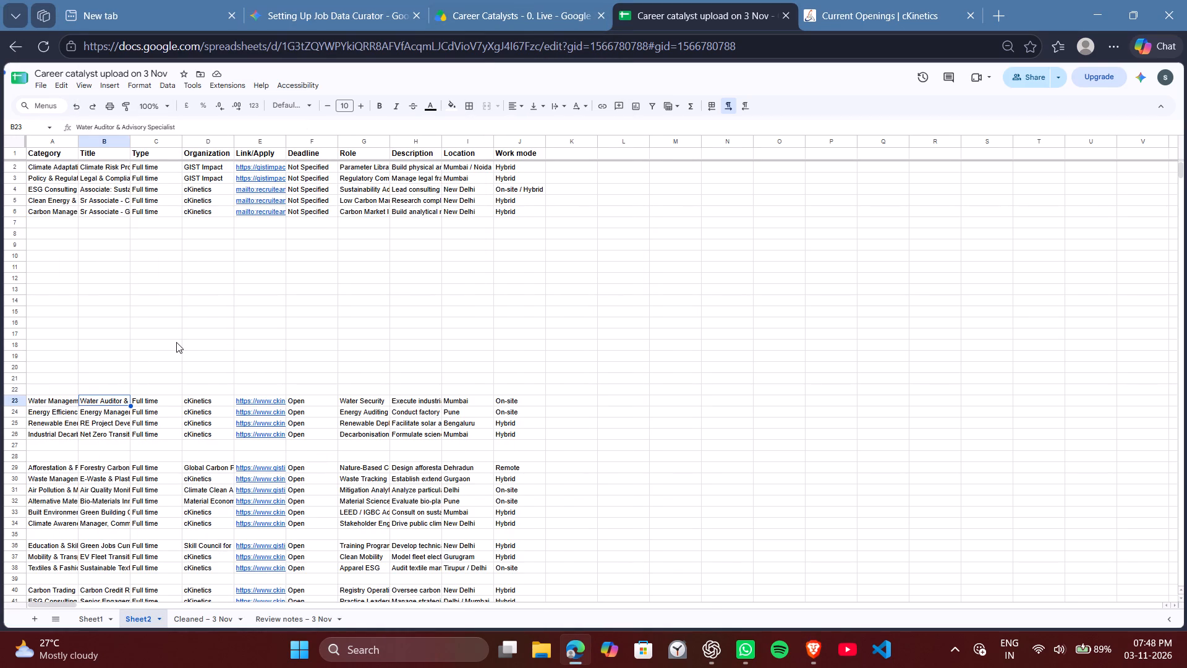
Look through all the role descriptions on cKinetics' current openings page for the Water Auditor & Advisory Specialist job from row 23.
left_click(922, 0)
scroll(757, 362, "down", 1)
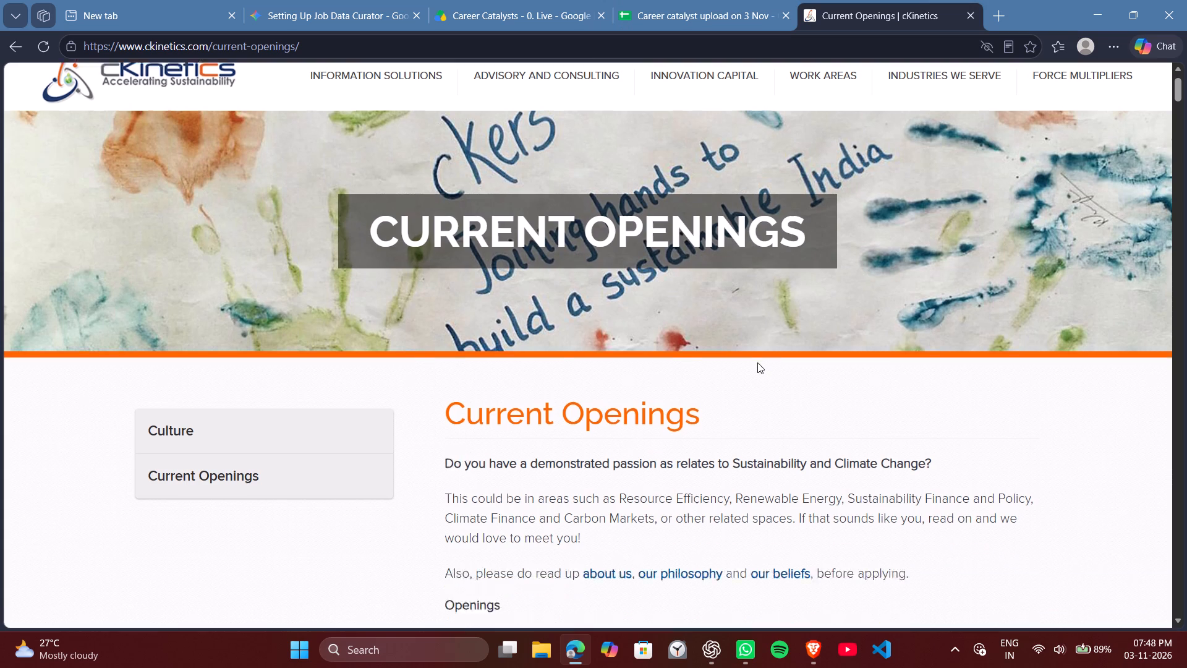
scroll(757, 362, "down", 2)
scroll(757, 362, "up", 1)
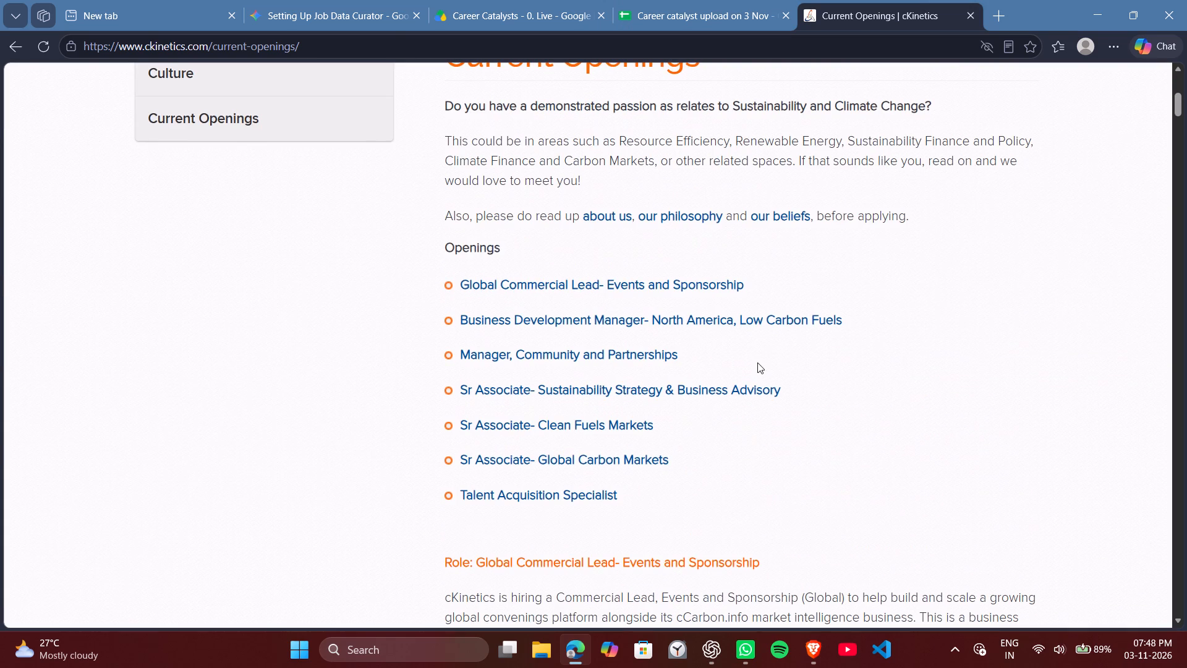
scroll(757, 362, "down", 3)
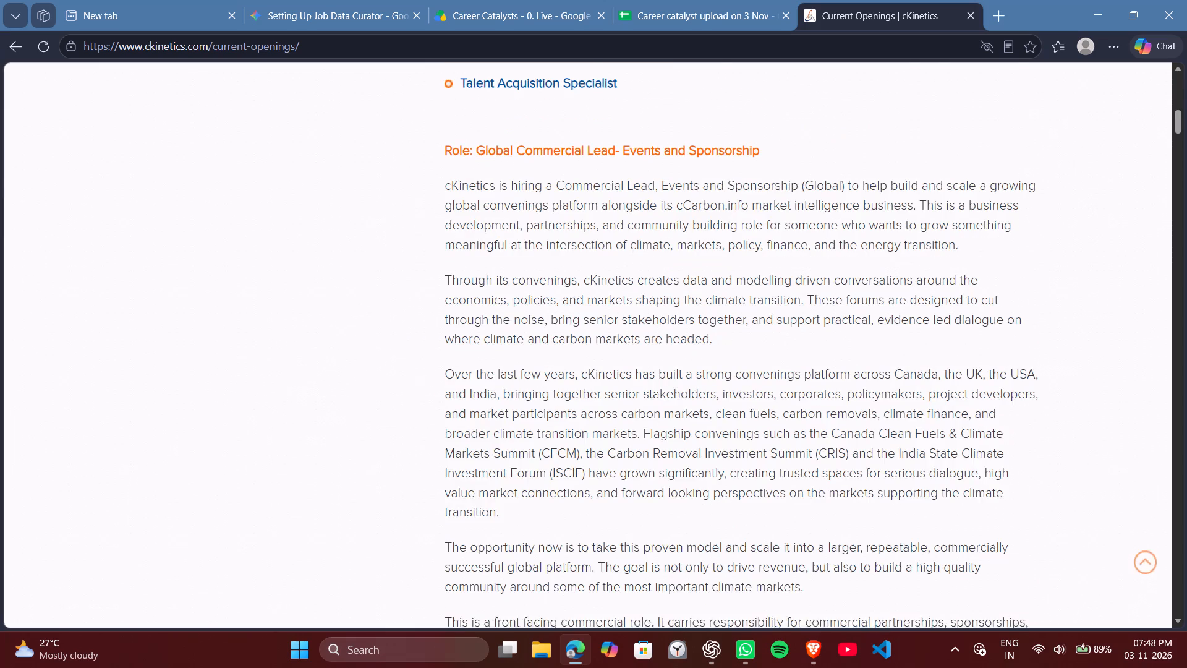
scroll(757, 362, "down", 6)
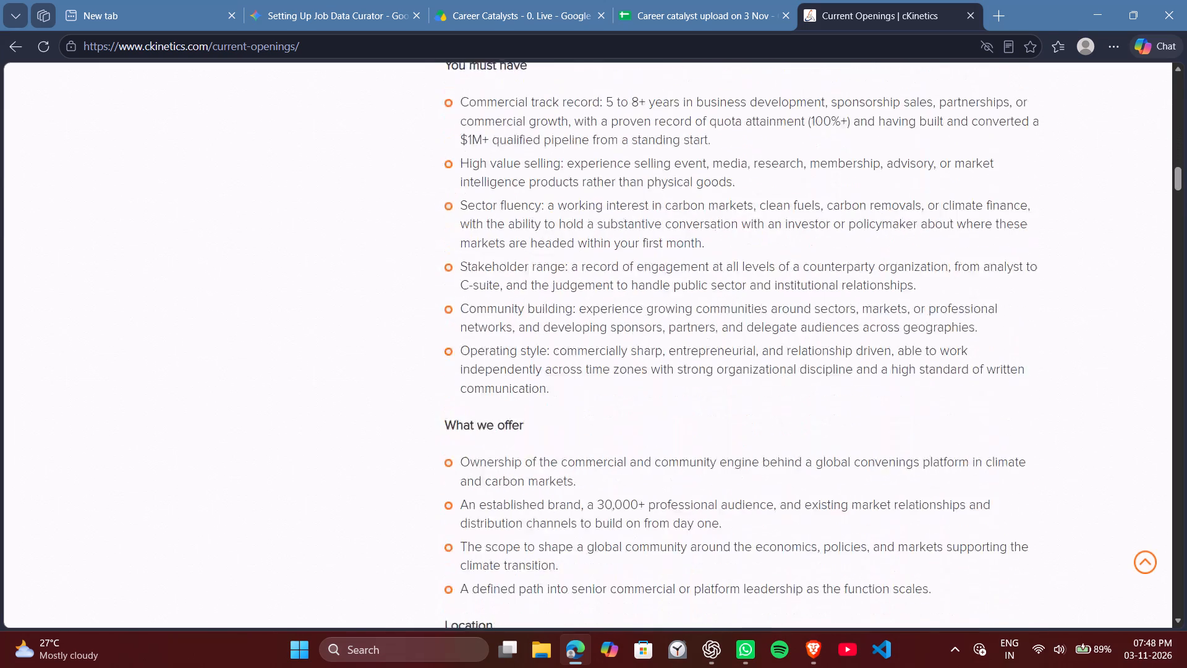
scroll(757, 362, "down", 2)
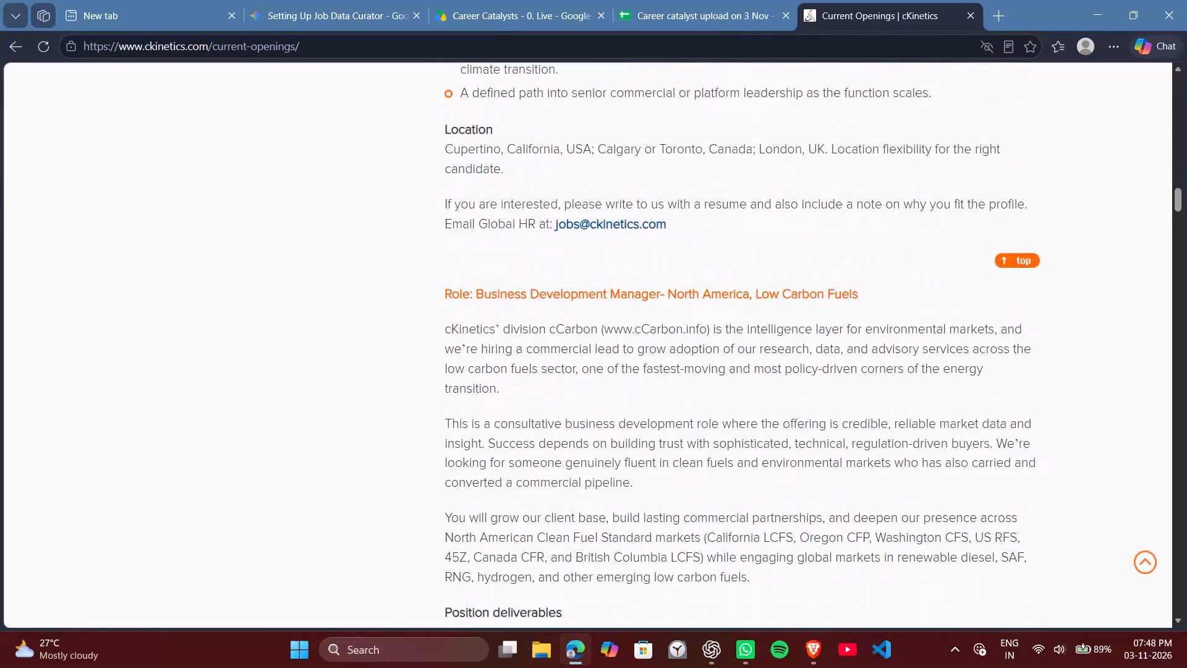
scroll(757, 362, "down", 2)
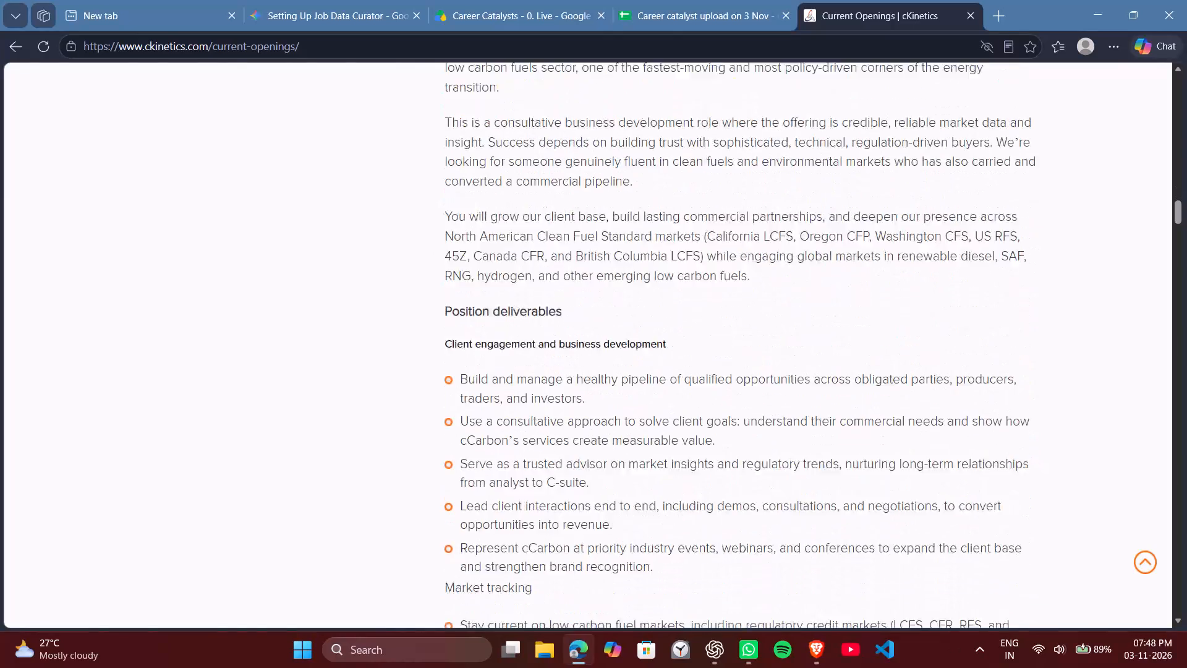
scroll(757, 362, "down", 7)
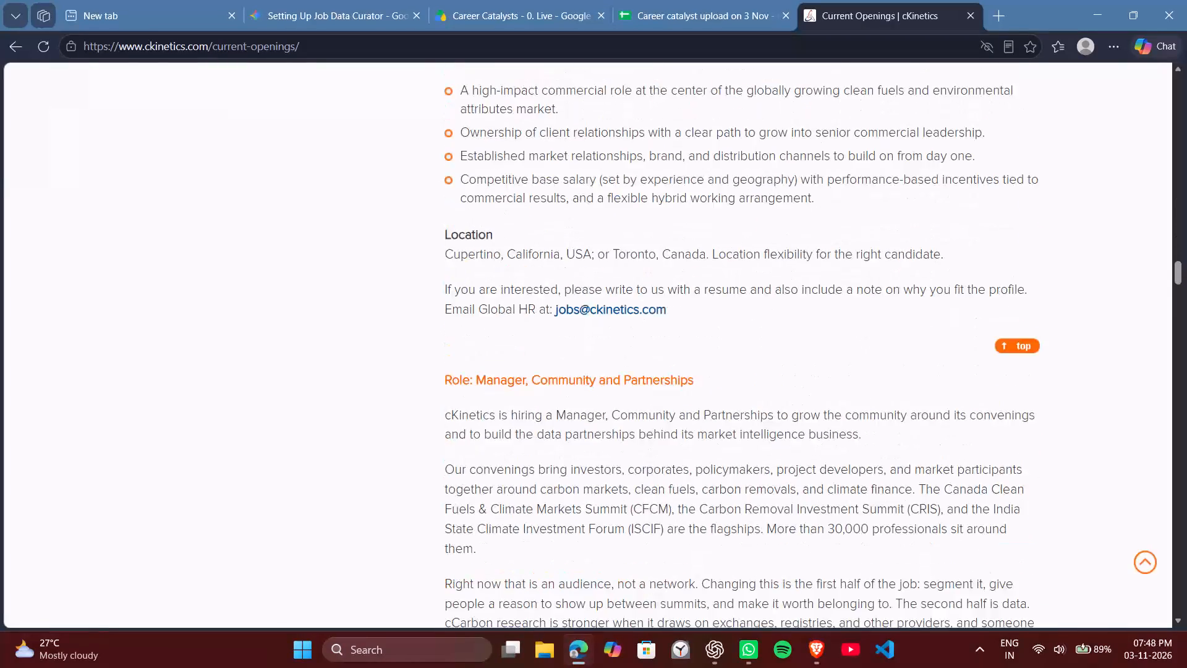
scroll(757, 362, "down", 1)
scroll(757, 362, "up", 1)
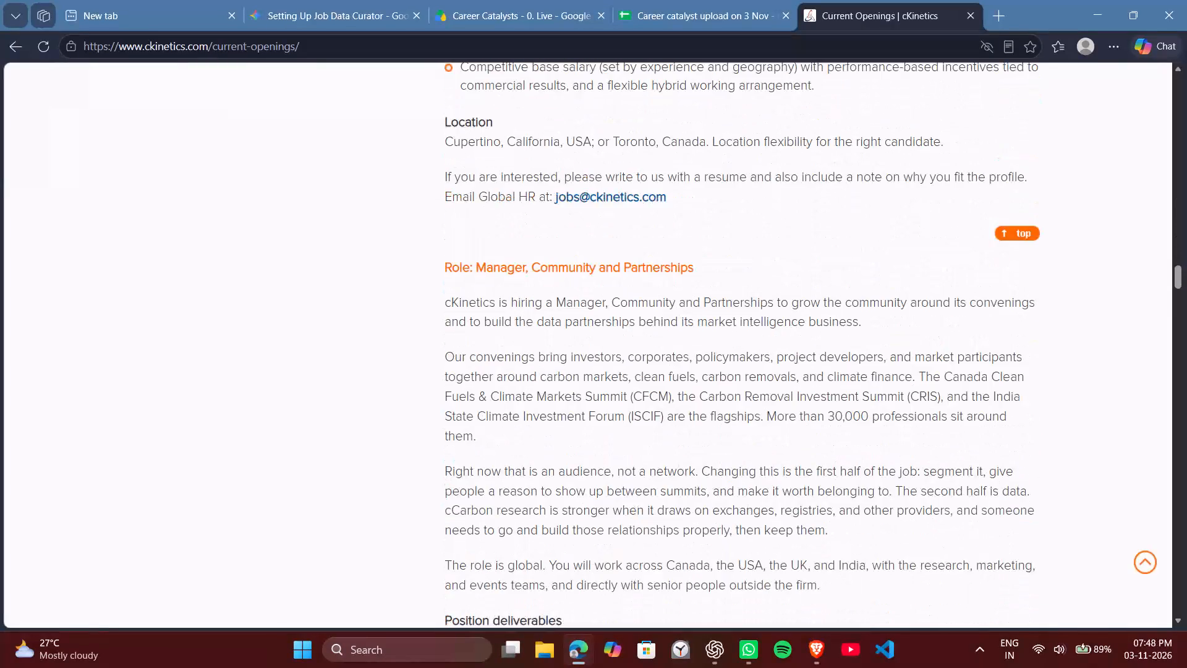
scroll(757, 362, "down", 2)
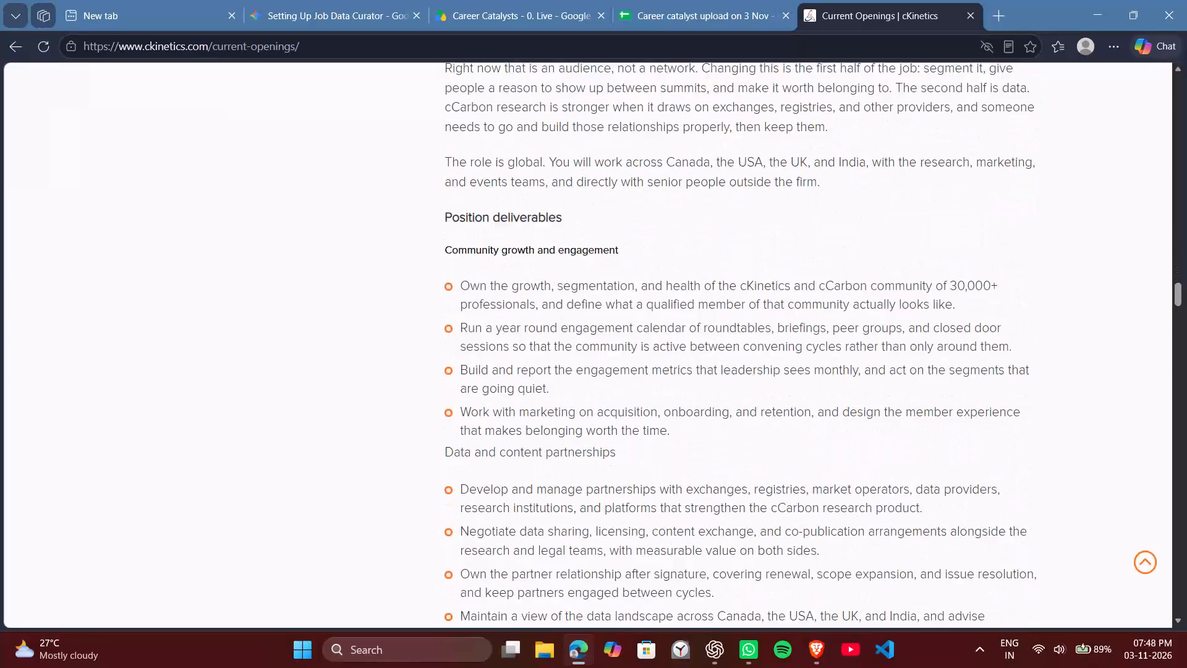
scroll(757, 362, "down", 8)
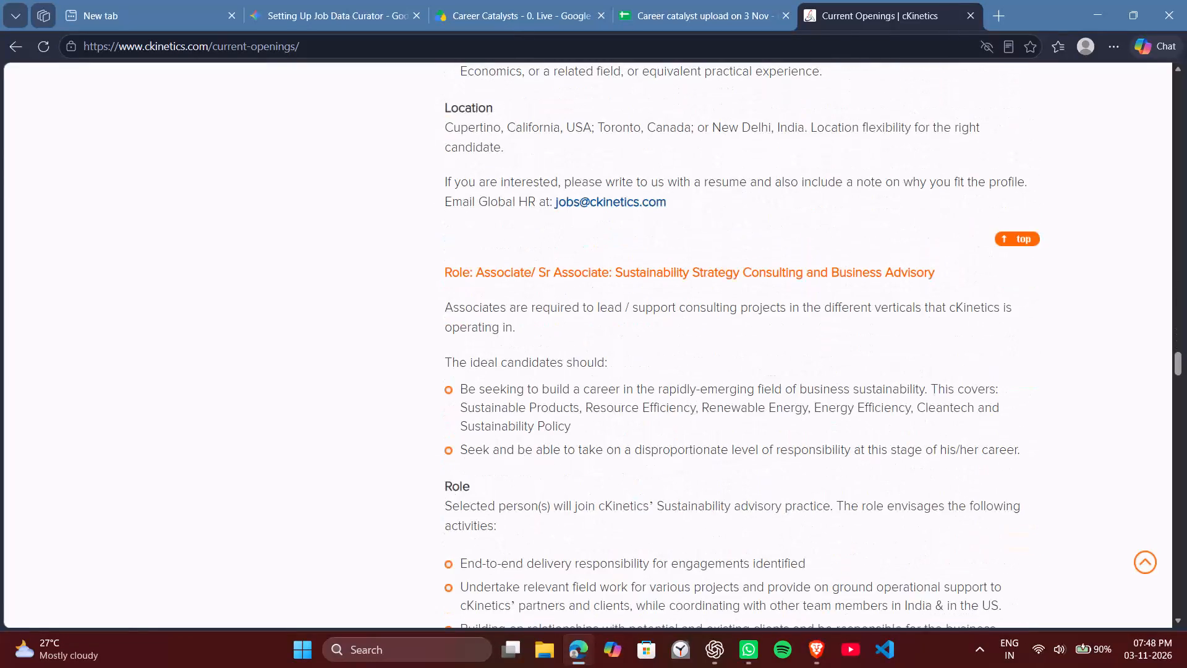
scroll(757, 362, "down", 1)
scroll(757, 362, "up", 1)
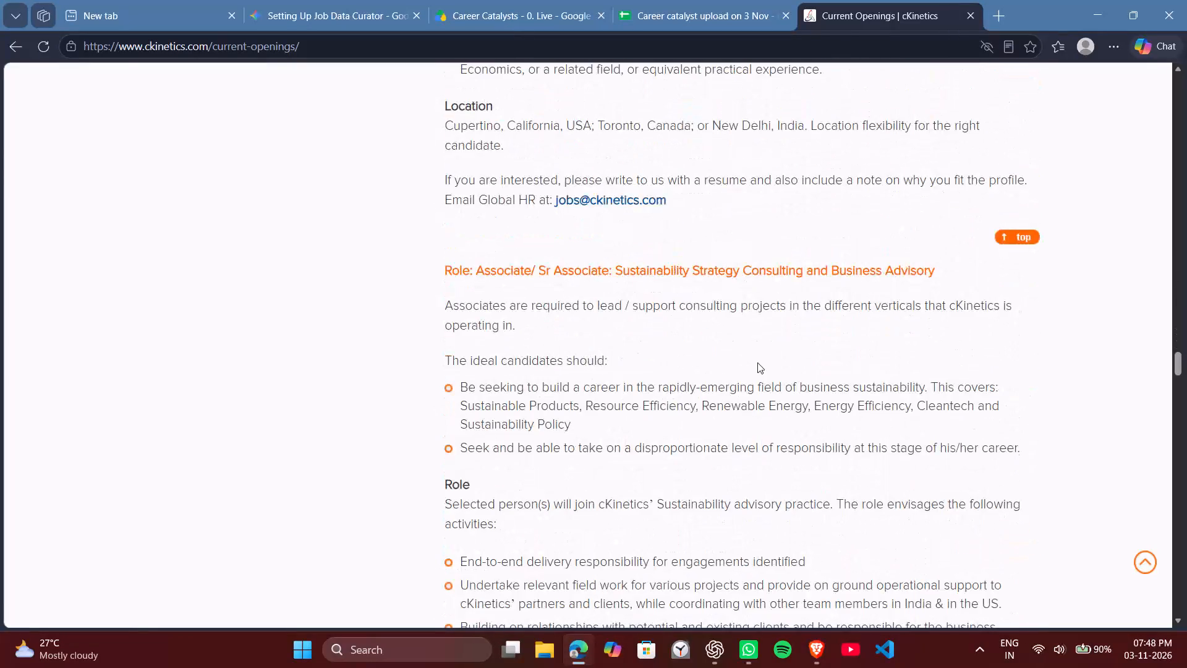
scroll(757, 362, "down", 4)
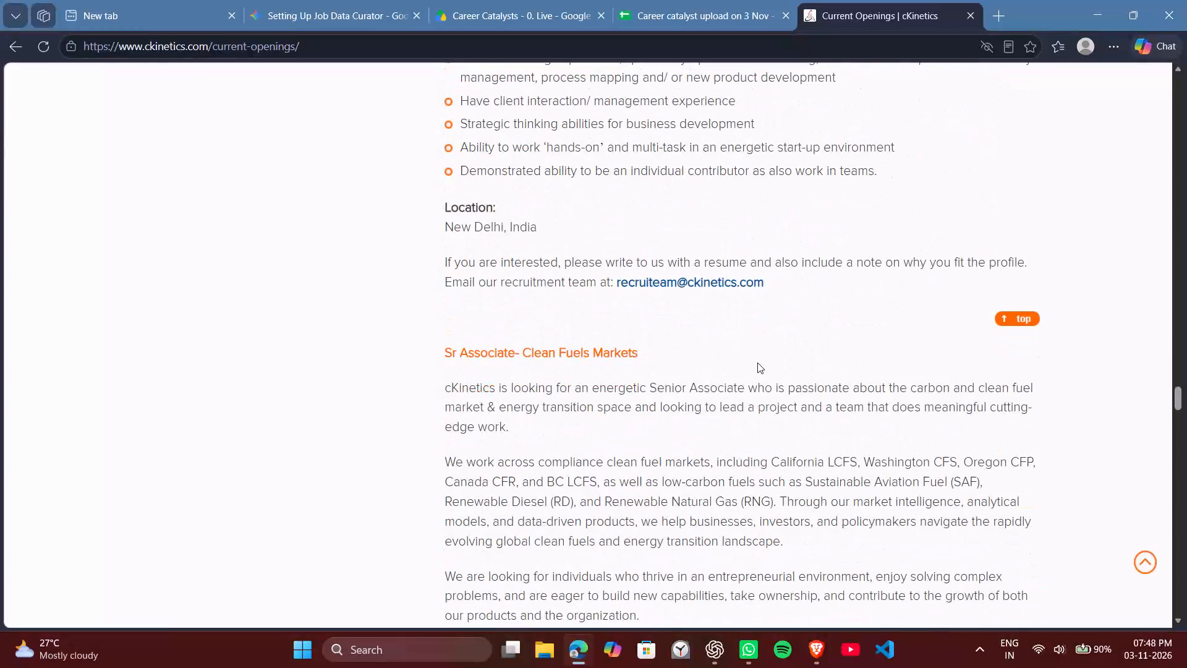
scroll(757, 362, "down", 3)
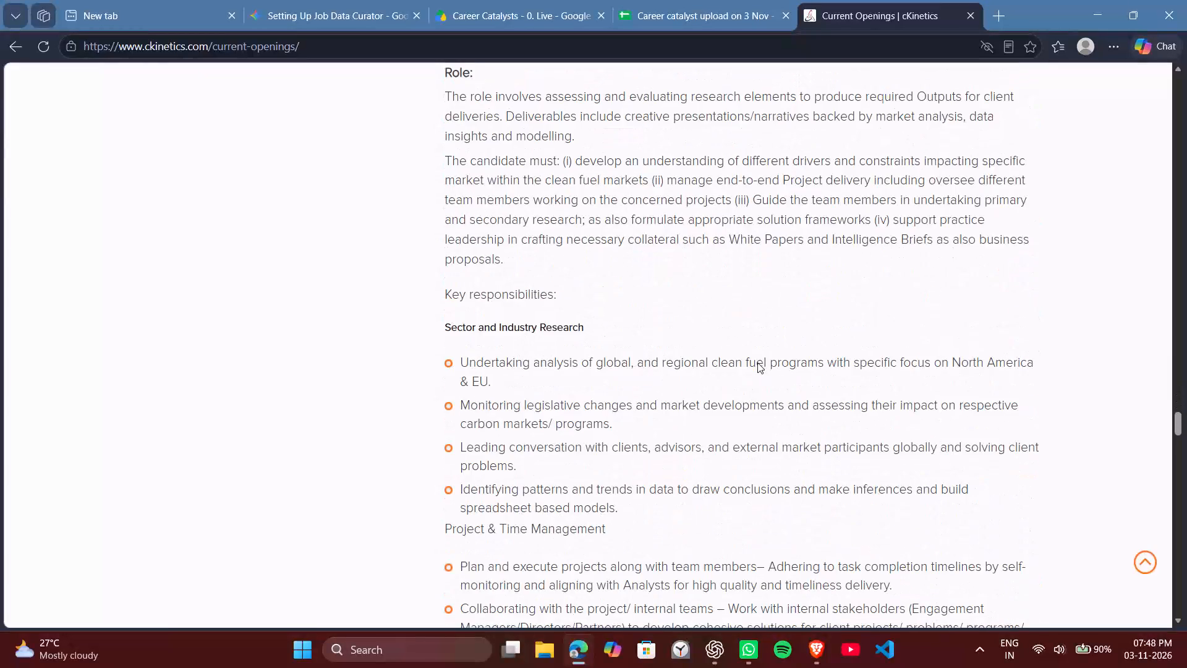
scroll(757, 362, "down", 12)
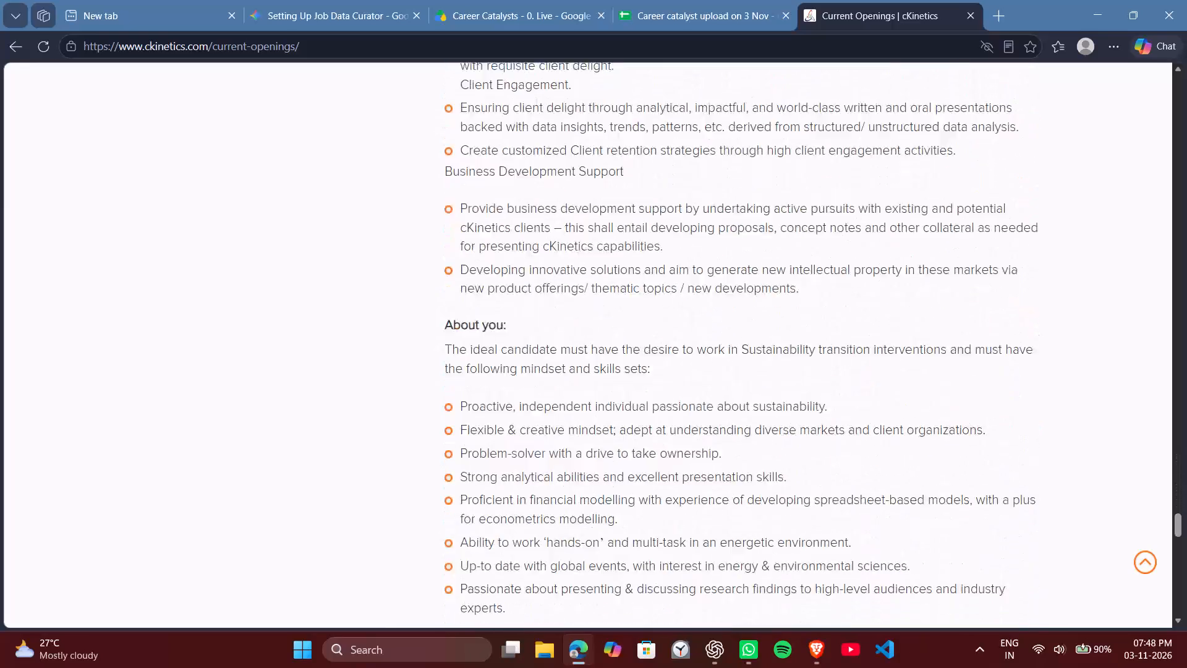
scroll(757, 362, "down", 4)
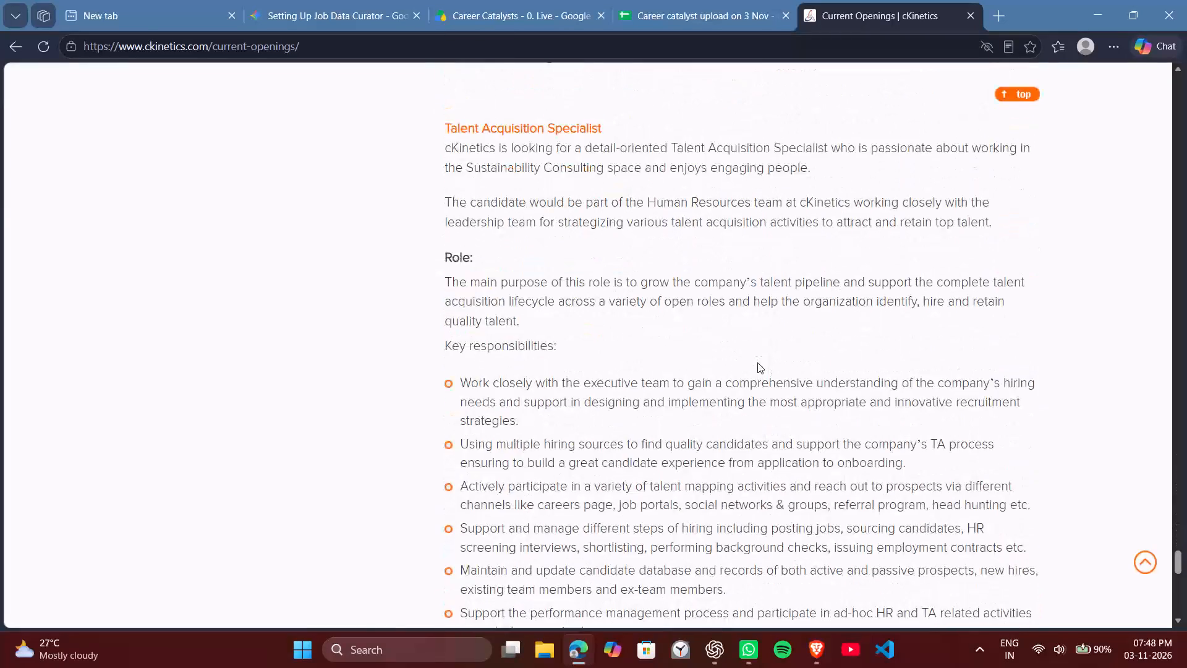
scroll(757, 362, "down", 4)
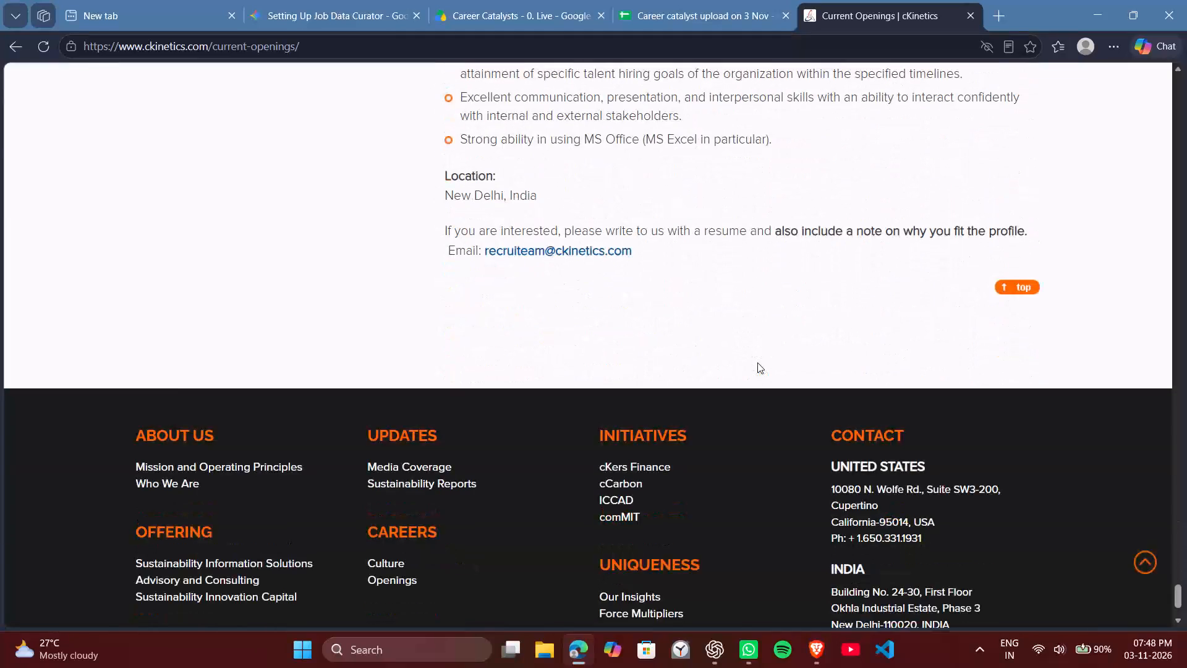
scroll(757, 362, "down", 1)
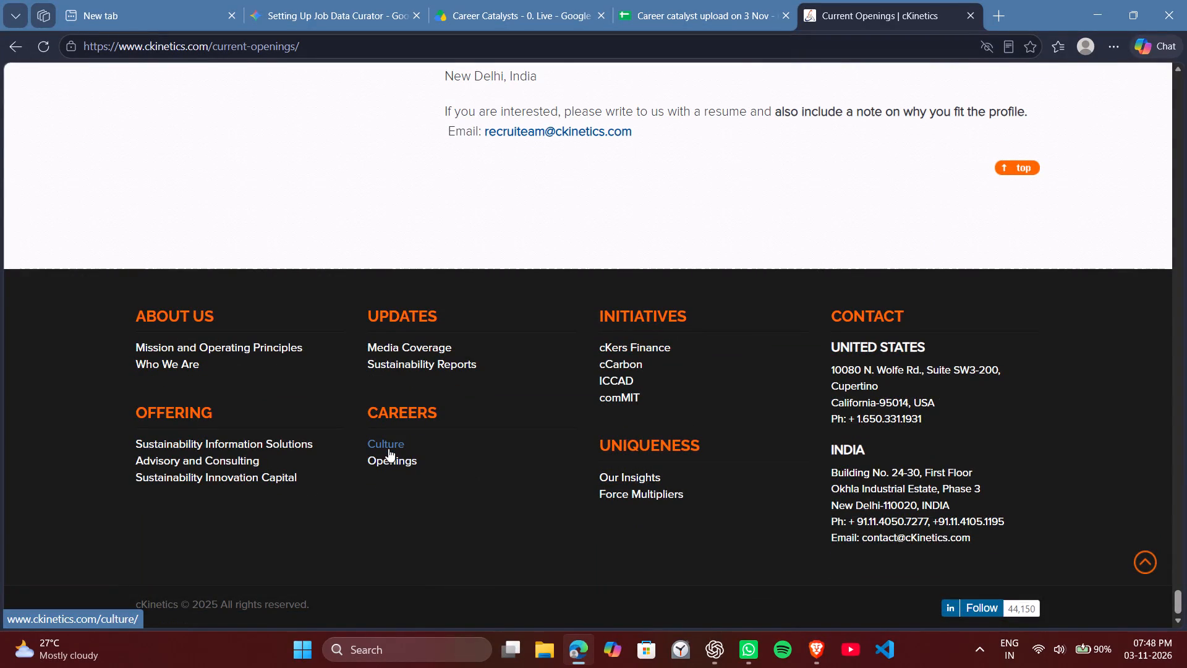
Look through cKinetics' Culture page and its current openings list again for the remaining cKinetics jobs in Sheet2.
left_click(393, 444)
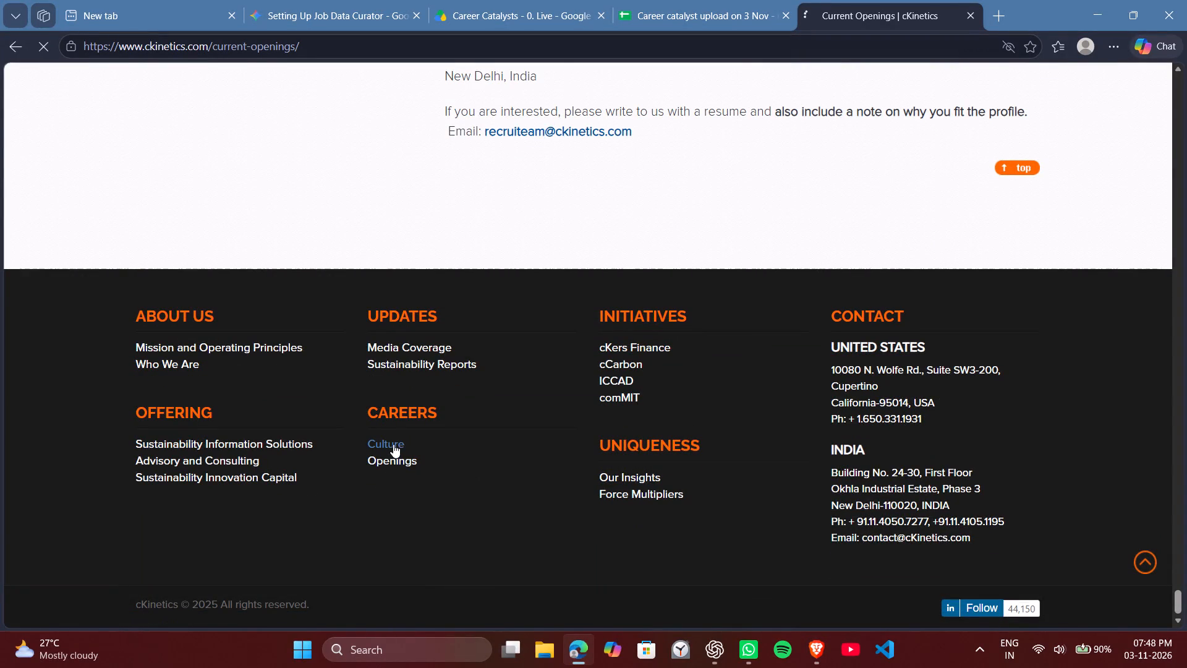
scroll(644, 495, "down", 2)
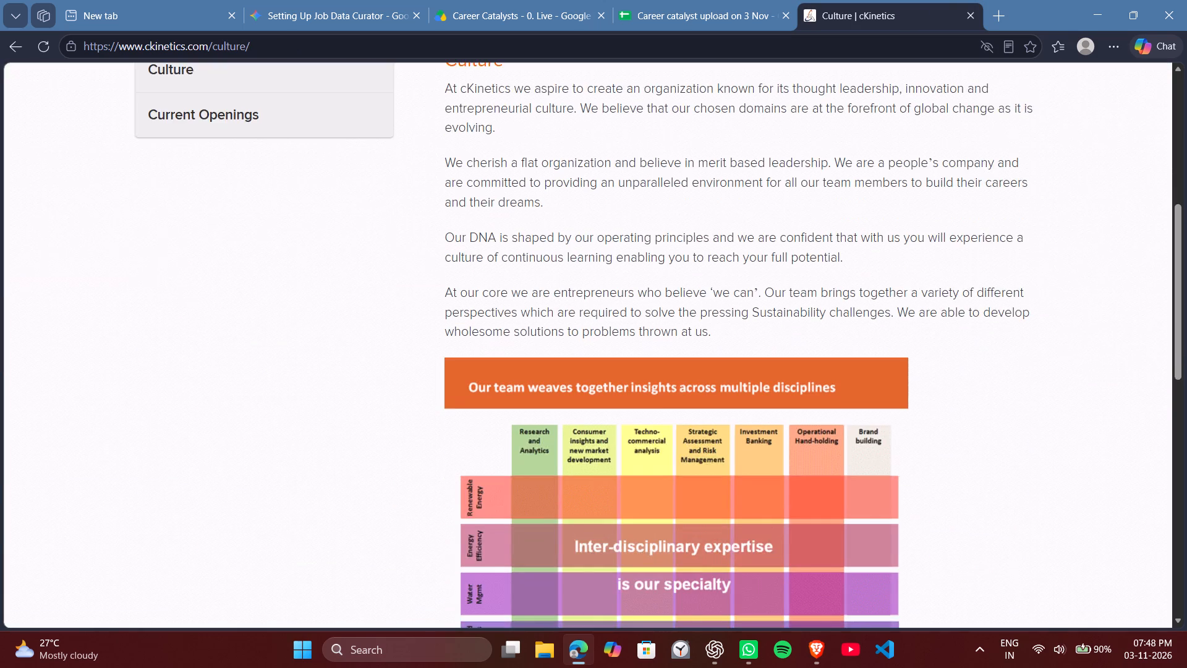
scroll(644, 495, "down", 3)
scroll(644, 495, "up", 4)
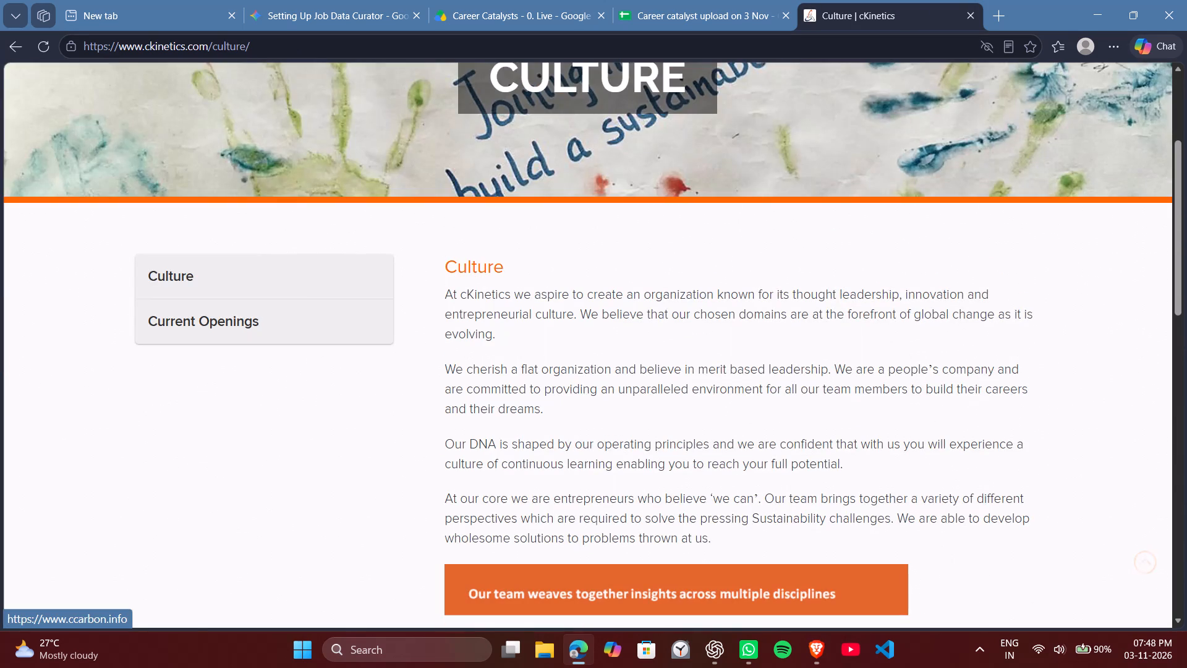
left_click(171, 316)
scroll(637, 434, "down", 2)
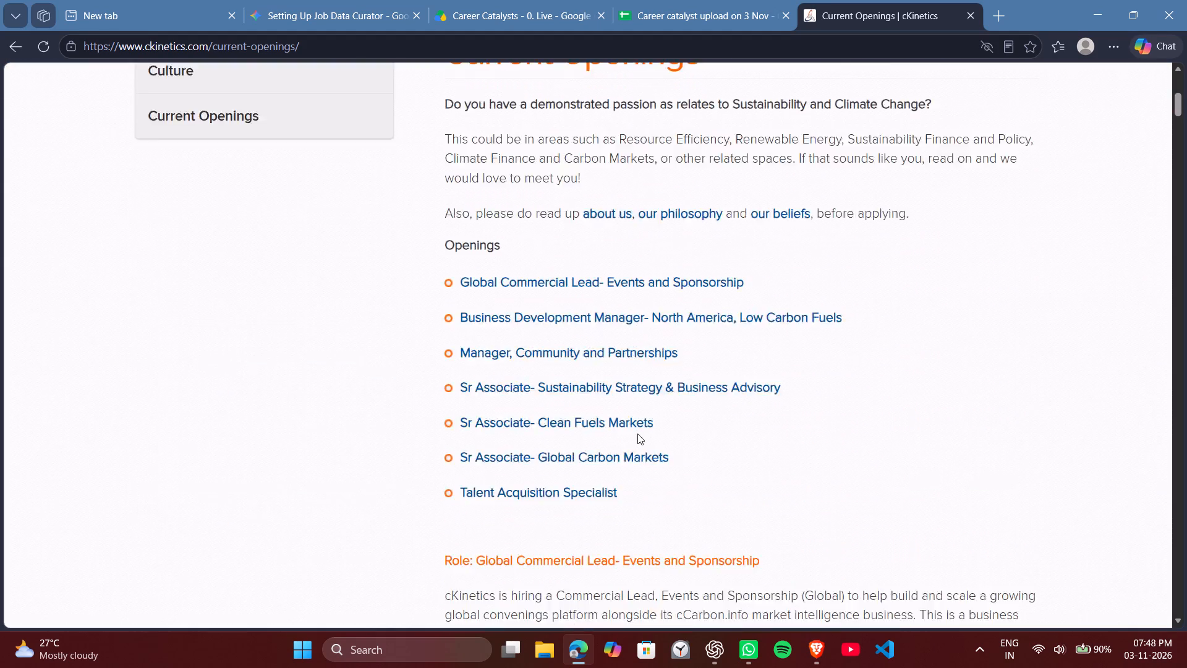
scroll(637, 434, "down", 10)
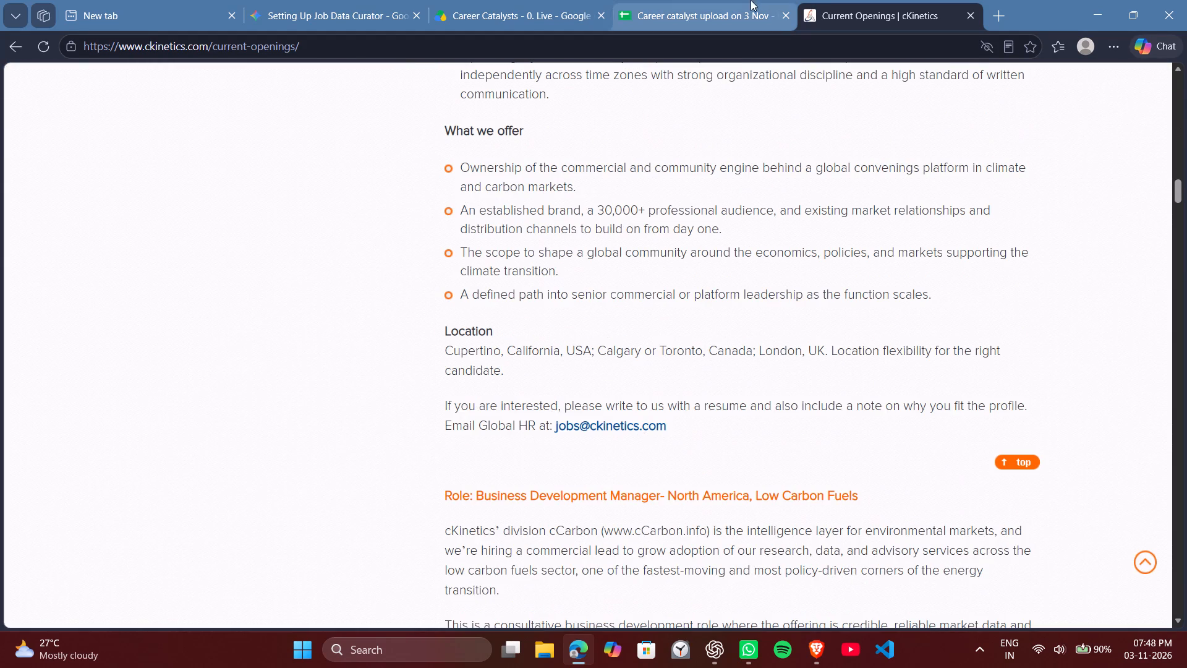
Clear the contents of the cKinetics job rows 23 to 26 in Sheet2.
left_click(761, 0)
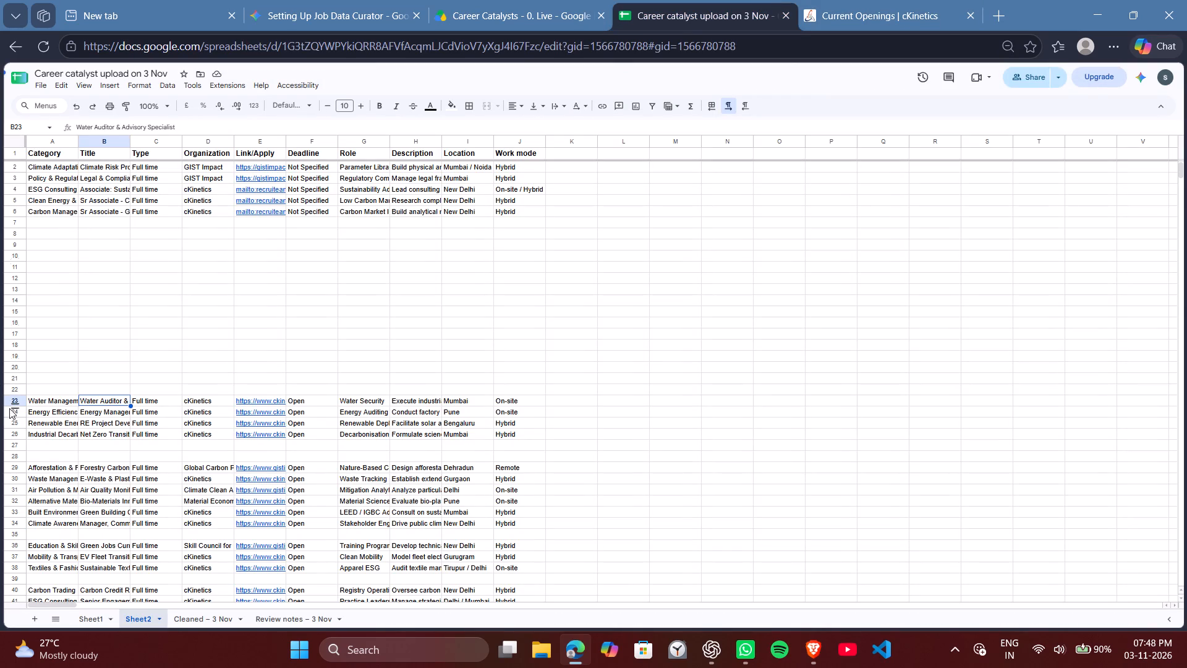
left_click_drag(11, 394, 6, 405)
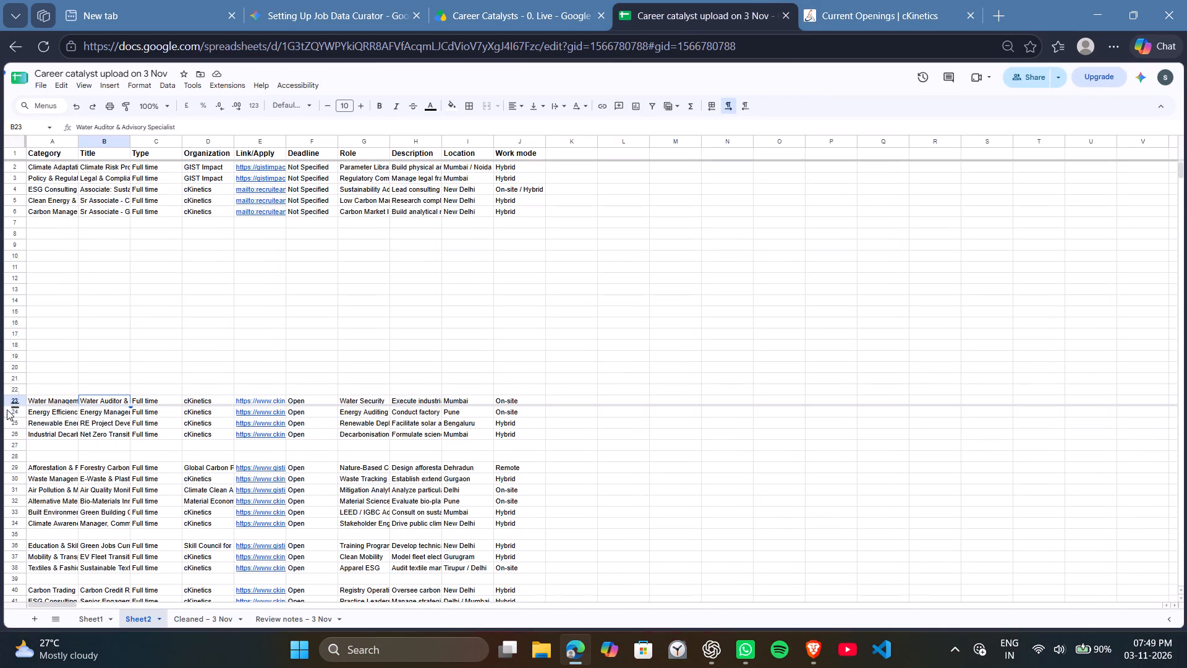
left_click_drag(7, 443, 7, 414)
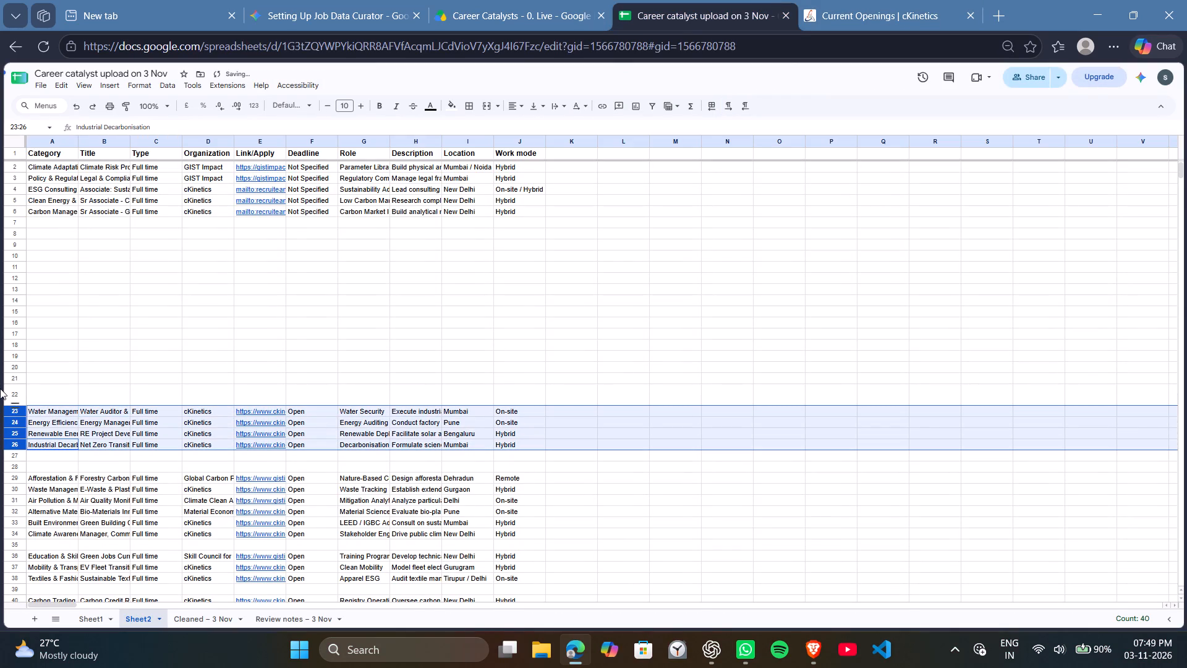
key("Delete")
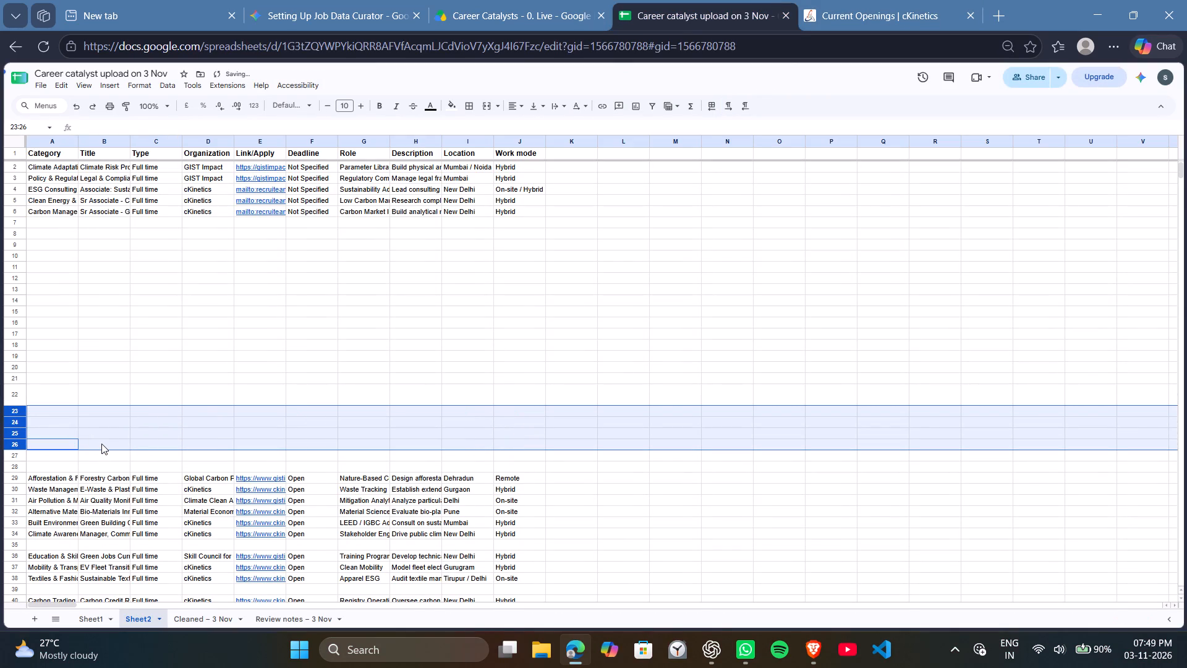
Check the organization and link of the forestry carbon job in row 29 by opening the GIST Impact site, closing the cKinetics openings page.
left_click(271, 484)
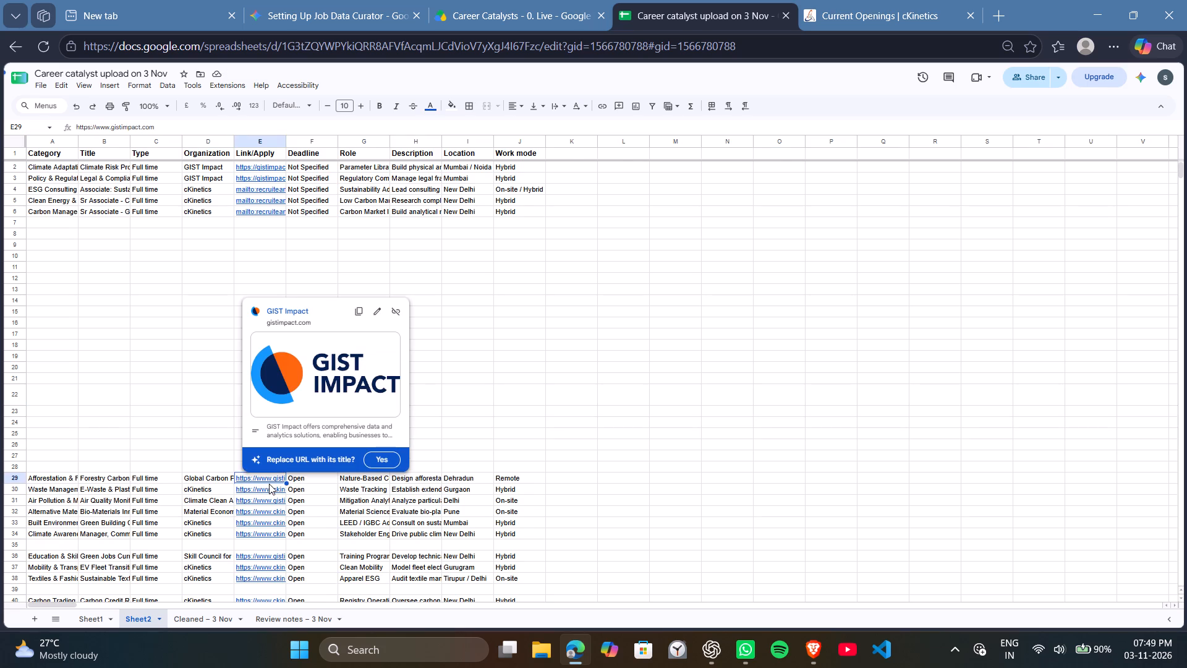
left_click(219, 480)
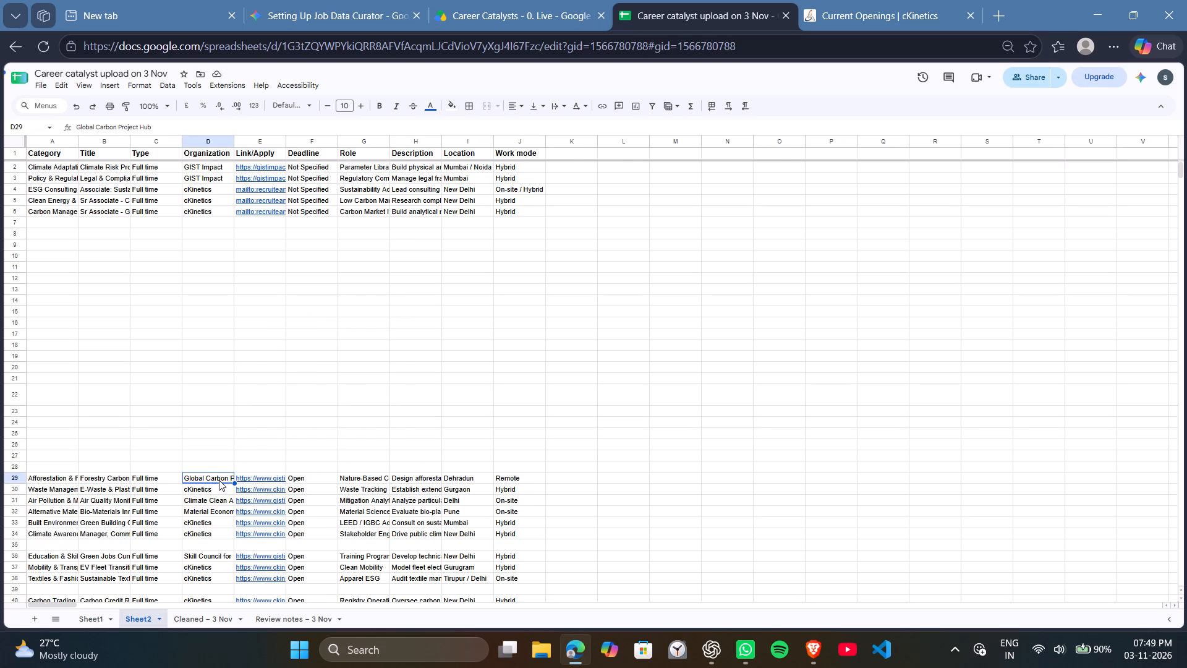
left_click(250, 479)
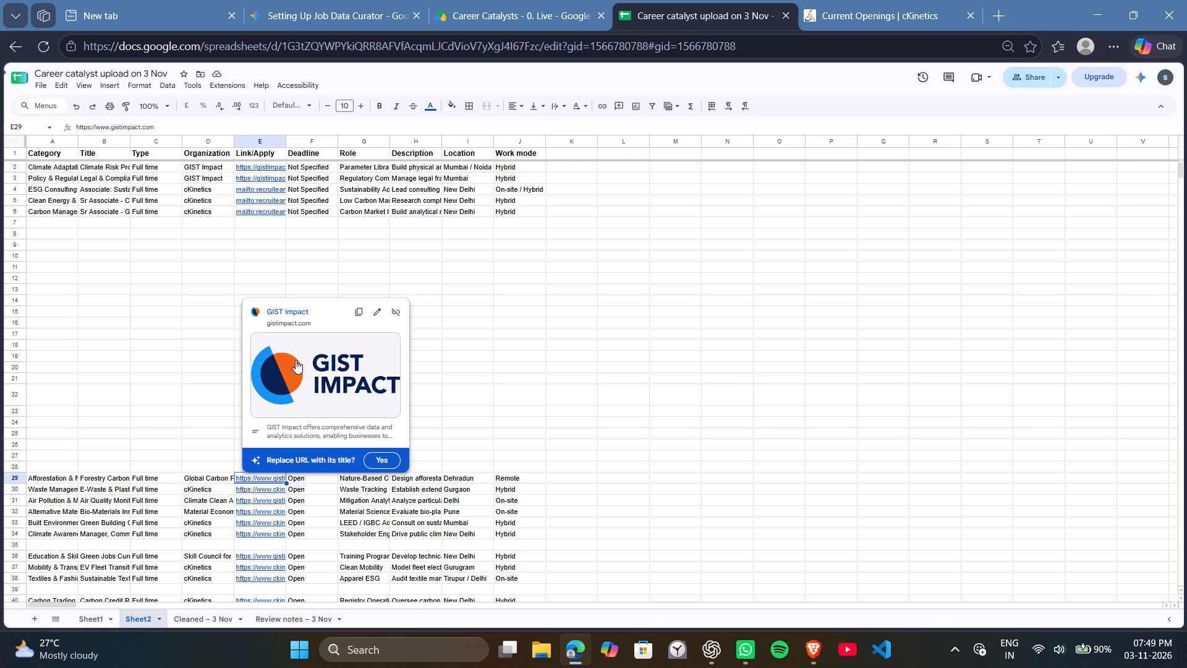
left_click(293, 310)
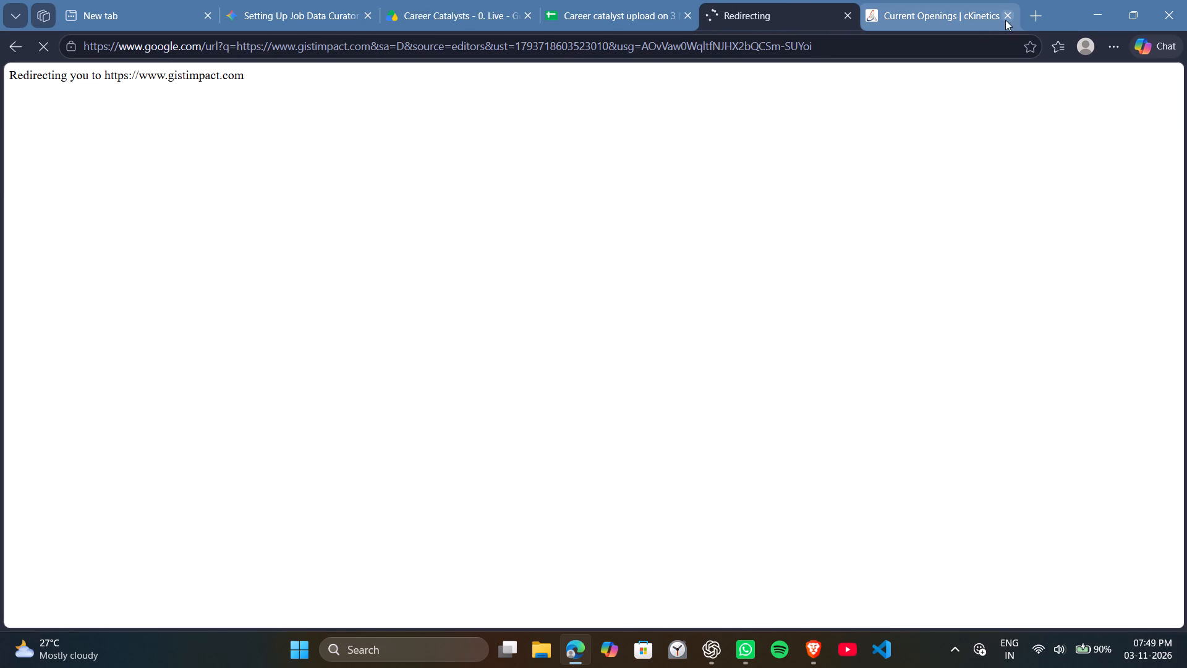
left_click(1007, 18)
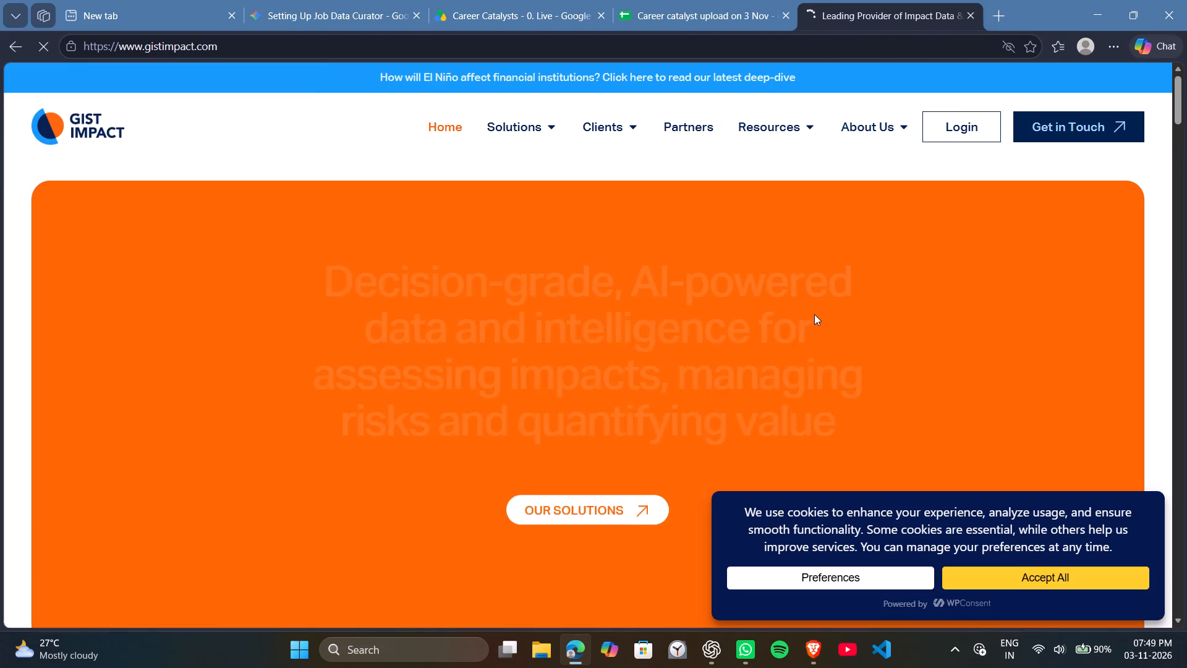
scroll(814, 314, "down", 3)
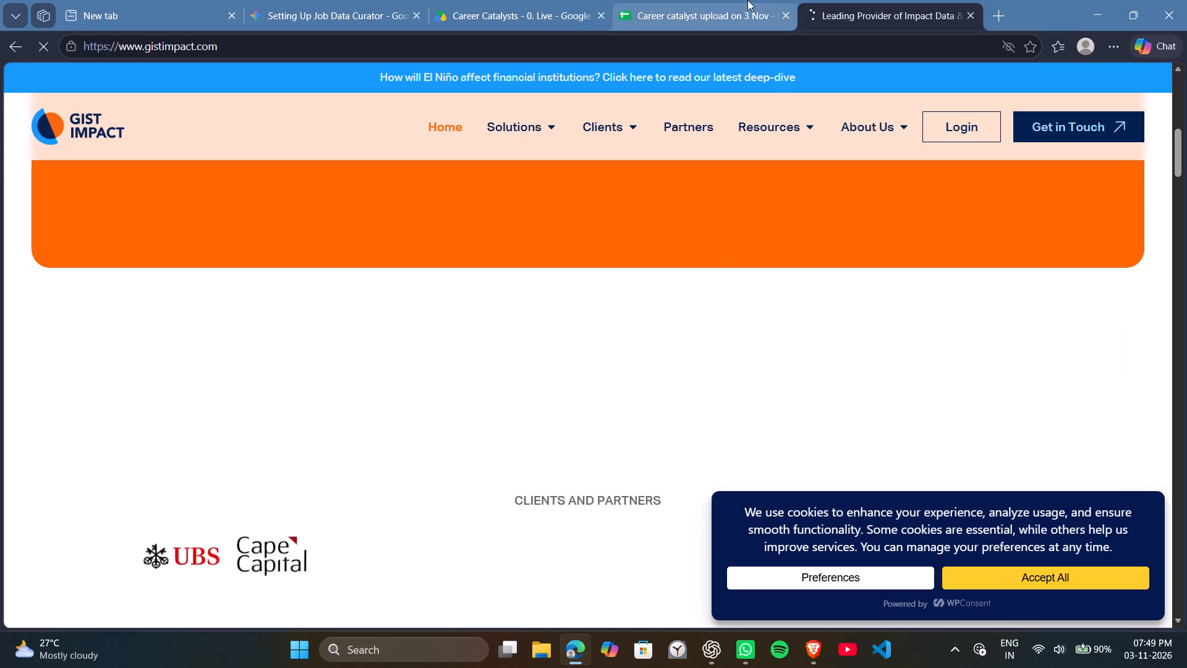
Clear the contents of job rows 29 and 30 in Sheet2.
left_click(746, 0)
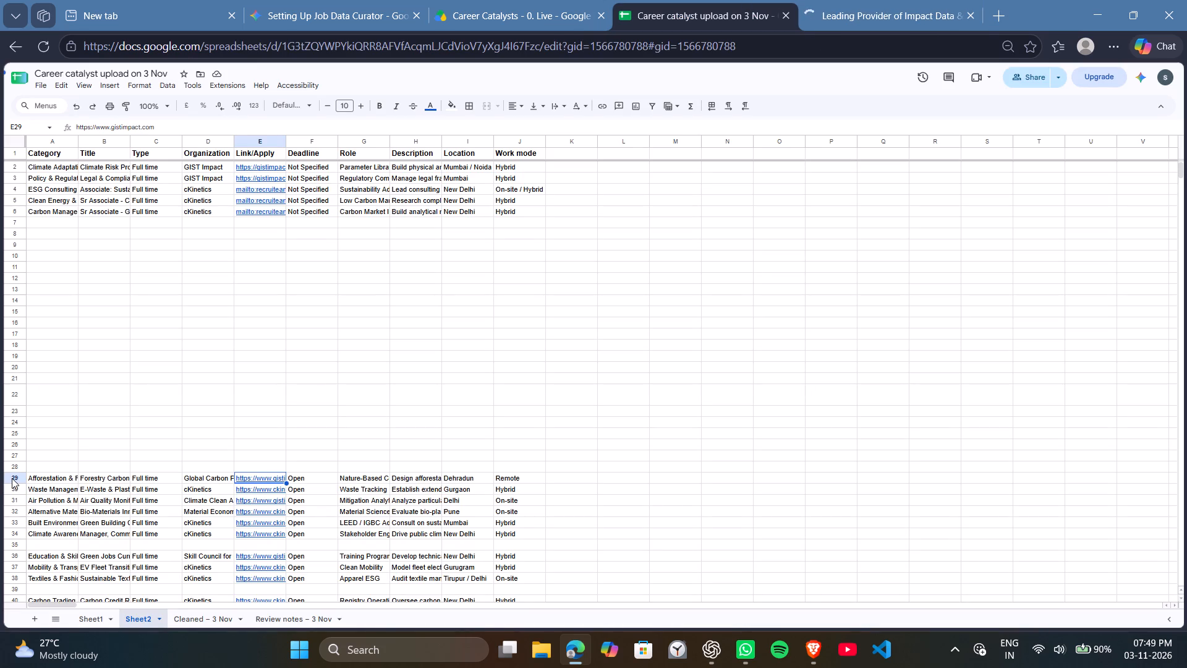
left_click_drag(12, 478, 6, 494)
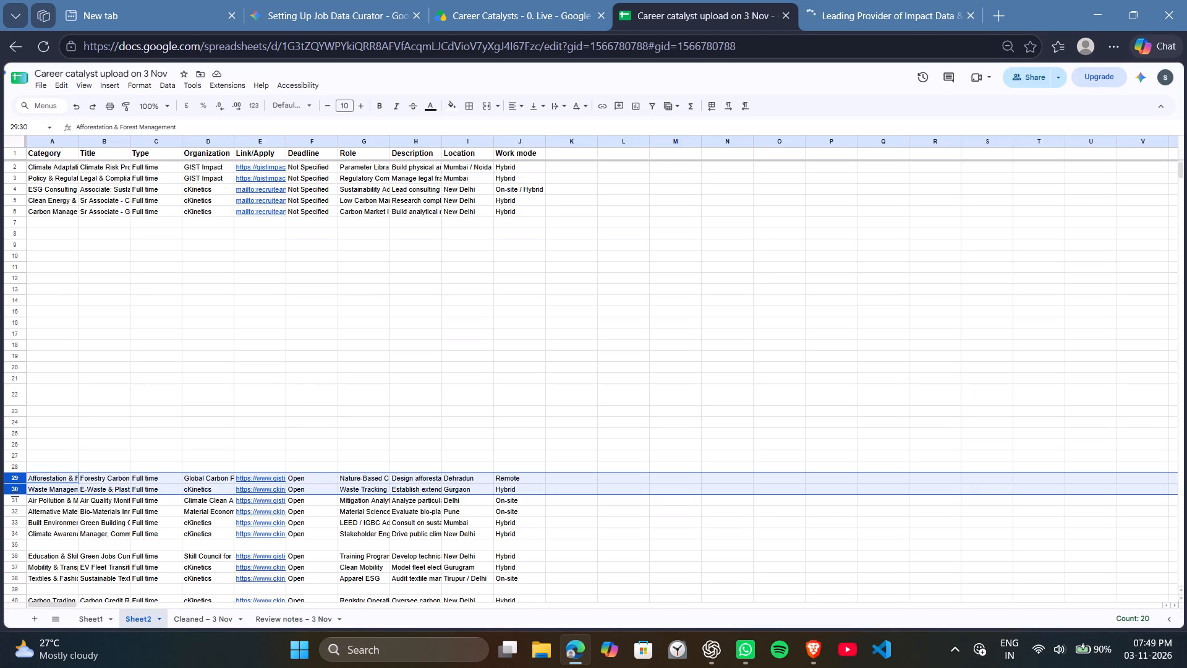
key("Delete")
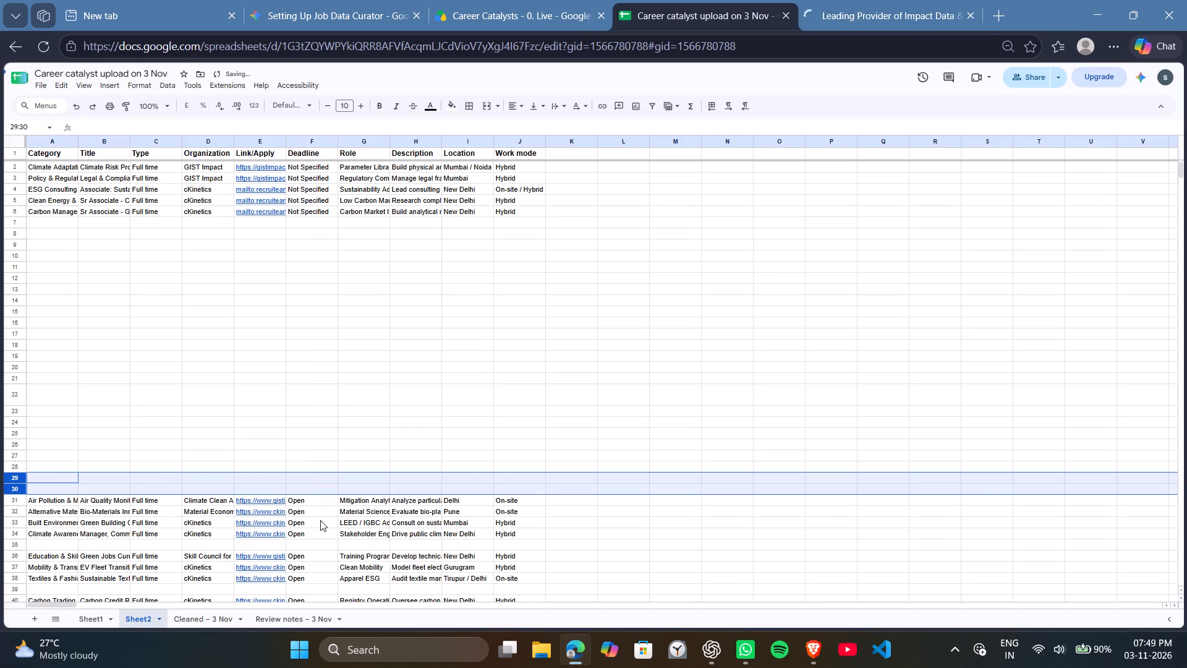
Check the organization and link of the air quality job in row 31, and clear that row's contents.
left_click(202, 503)
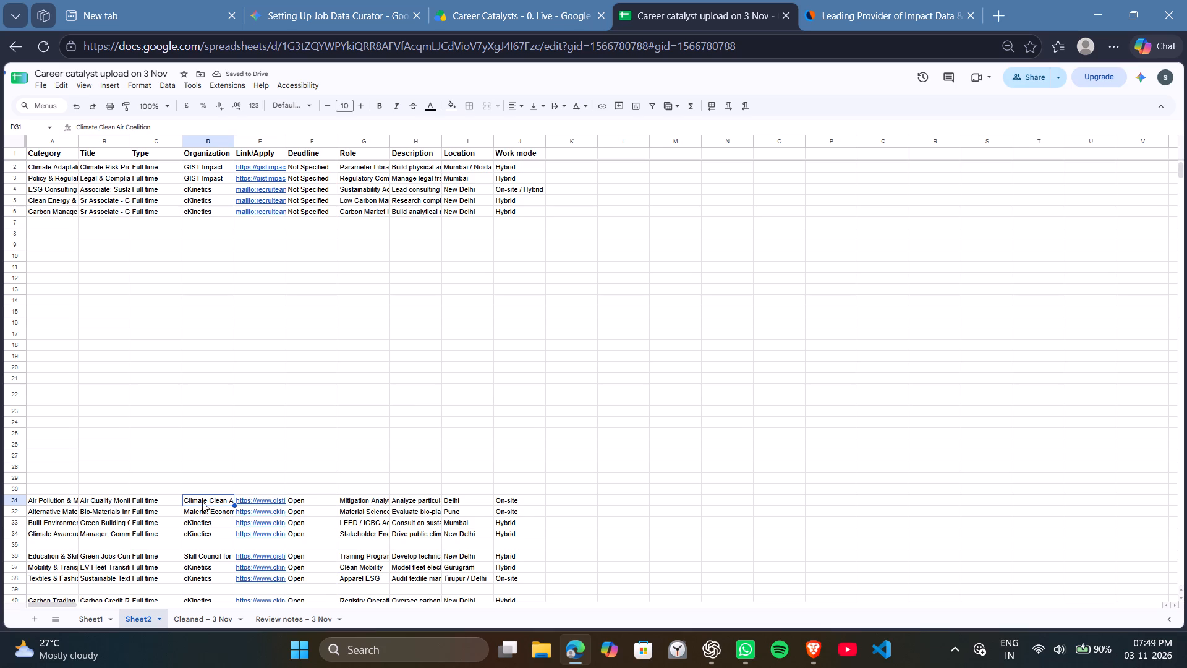
left_click(249, 499)
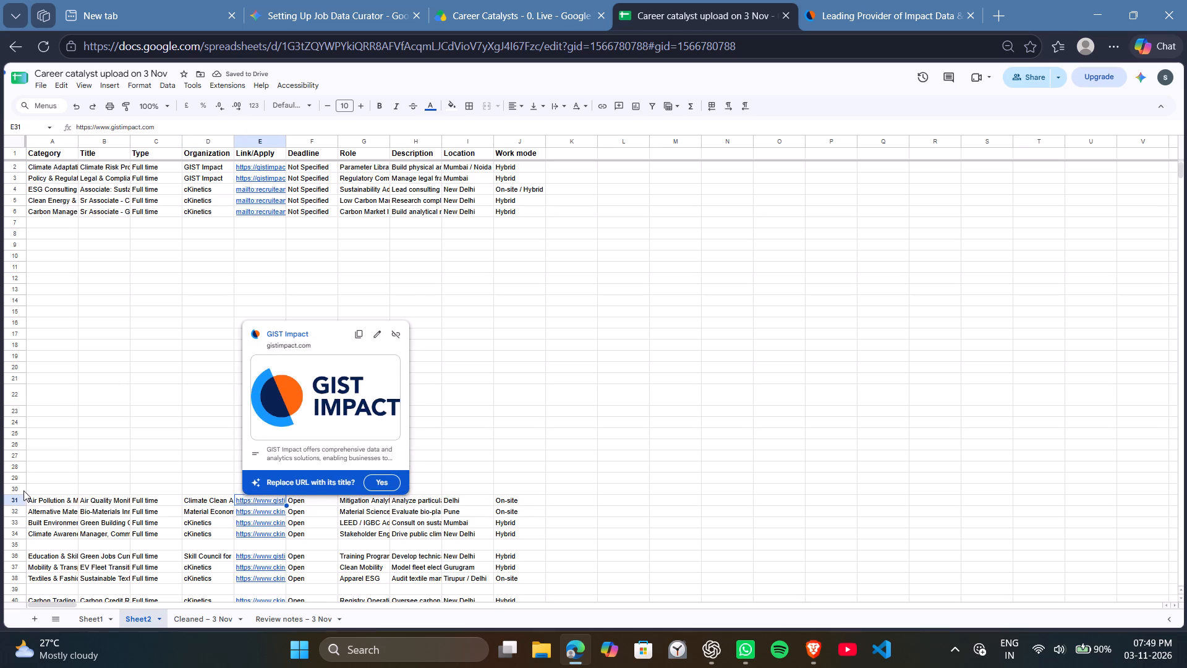
left_click(19, 498)
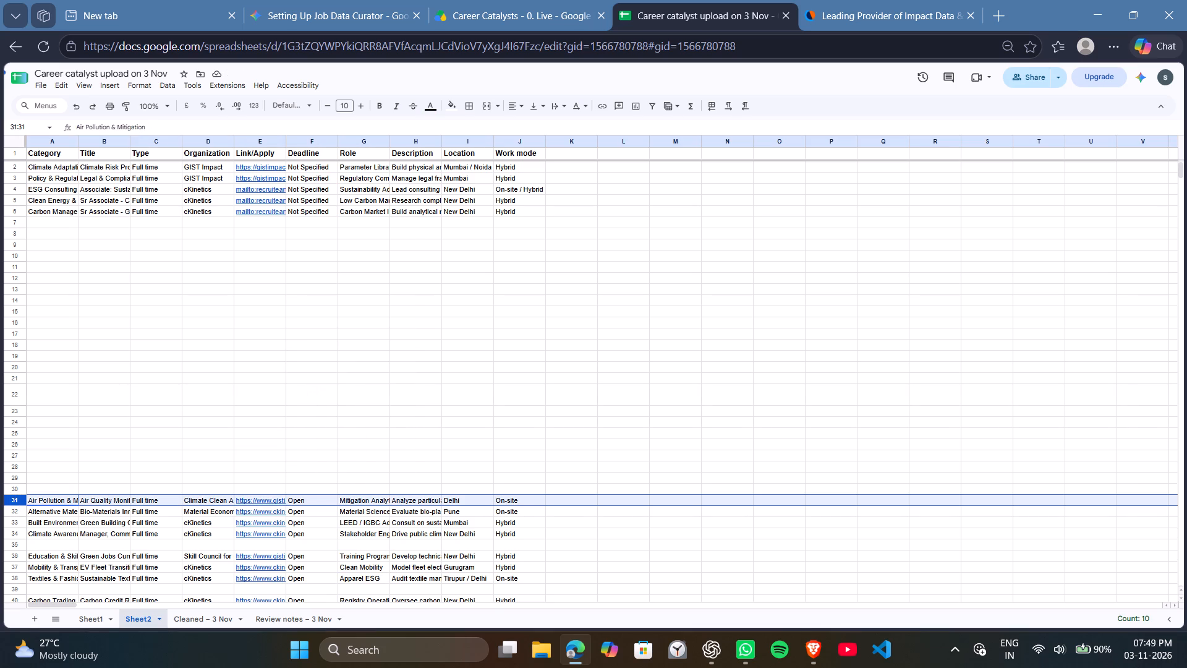
key("Delete")
Check the link of the bio-materials job in row 32, and clear that row's contents.
left_click(14, 510)
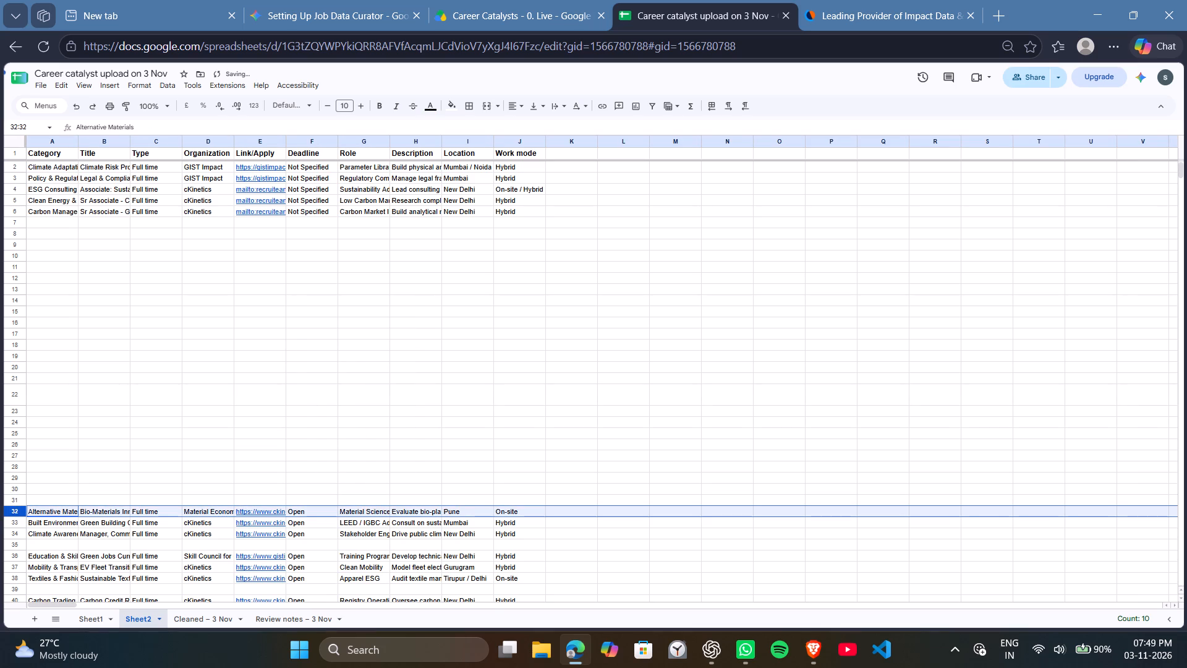
left_click(275, 514)
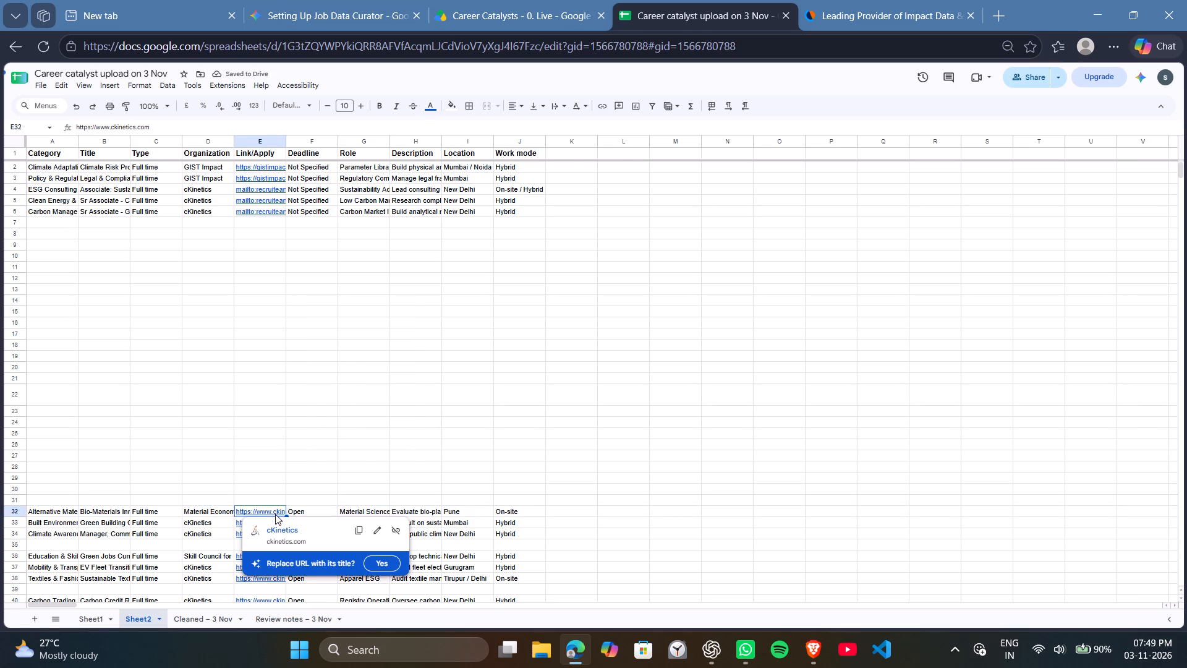
left_click(17, 512)
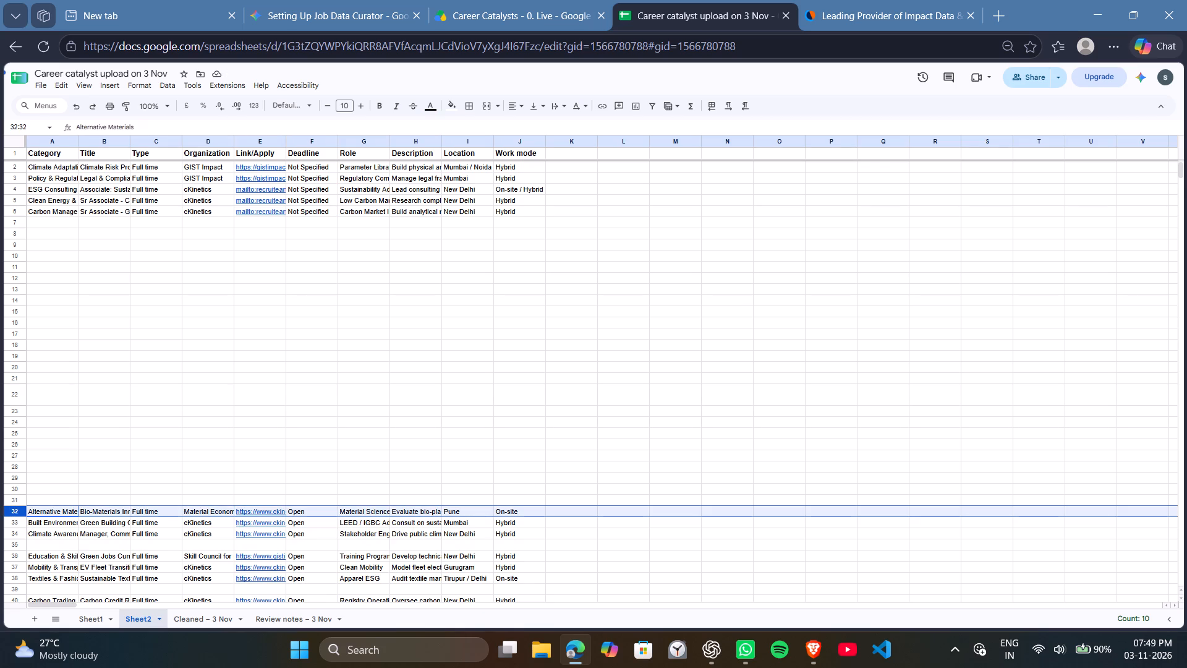
key("Delete")
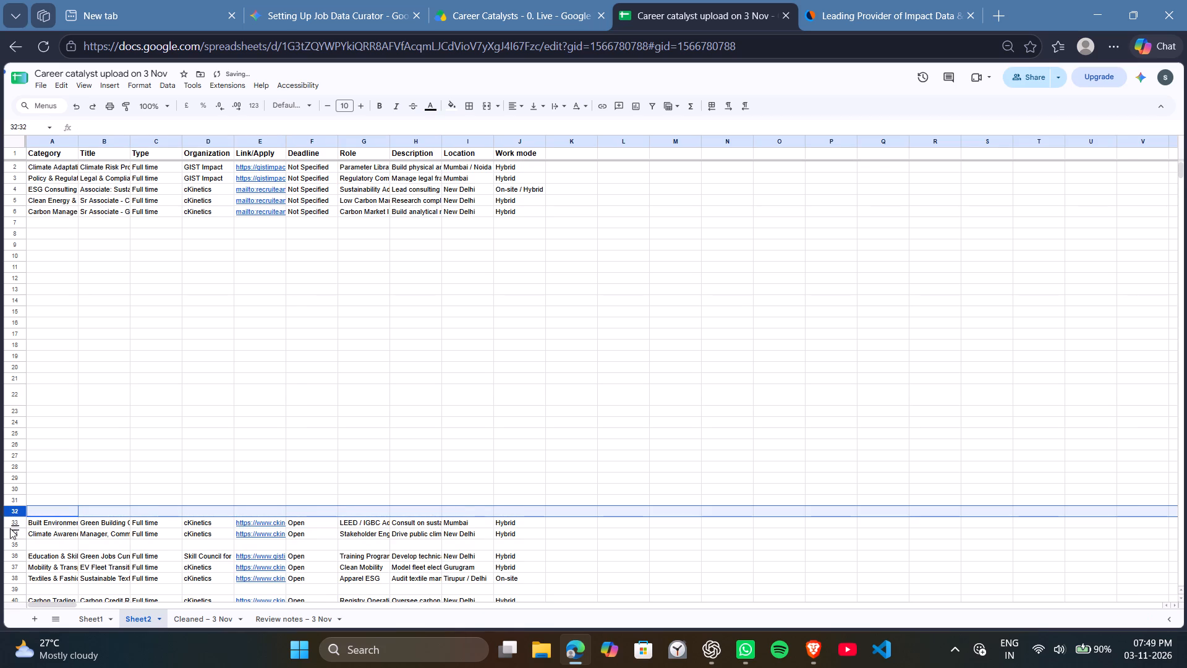
Clear the contents of rows 33 to 35 in Sheet2, including both cKinetics jobs.
left_click_drag(21, 547, 23, 521)
key("Delete")
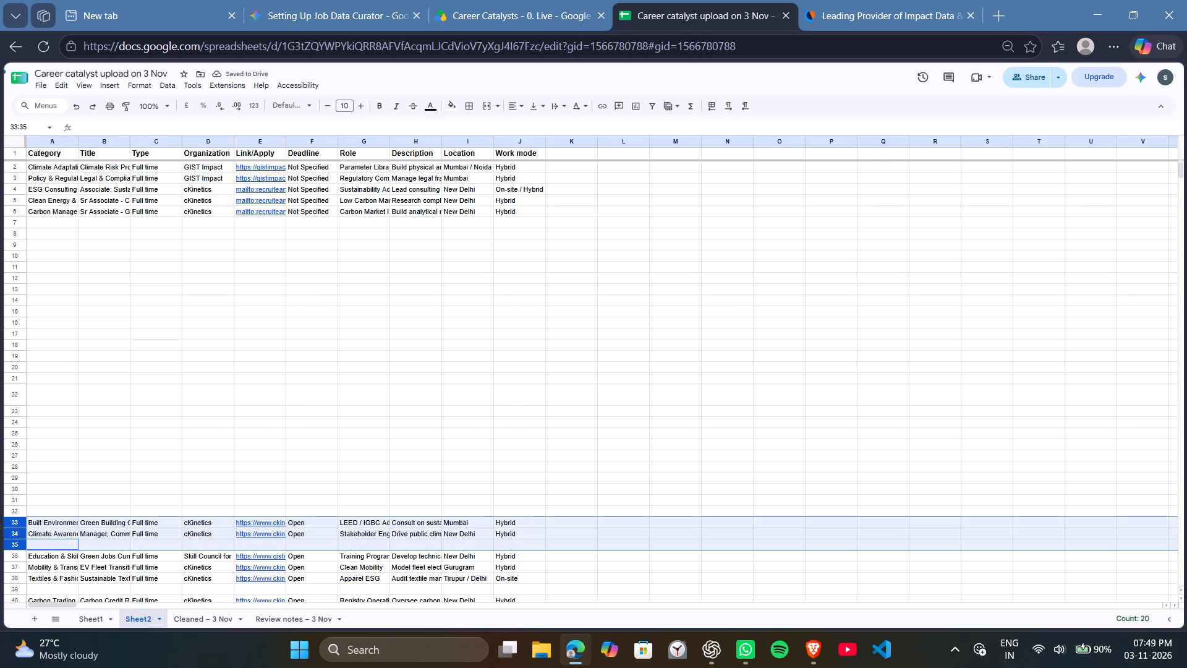
Open the GIST Impact link of the green jobs role in row 36 and look through the homepage for a careers section.
scroll(262, 423, "down", 1)
left_click(256, 352)
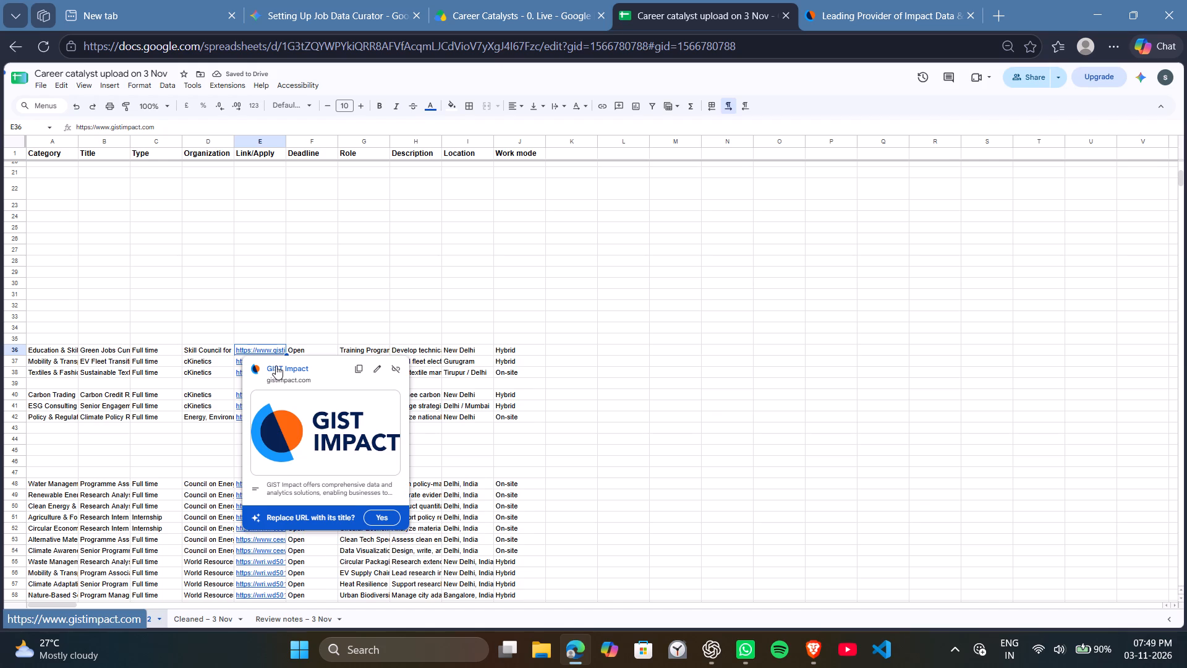
left_click(276, 366)
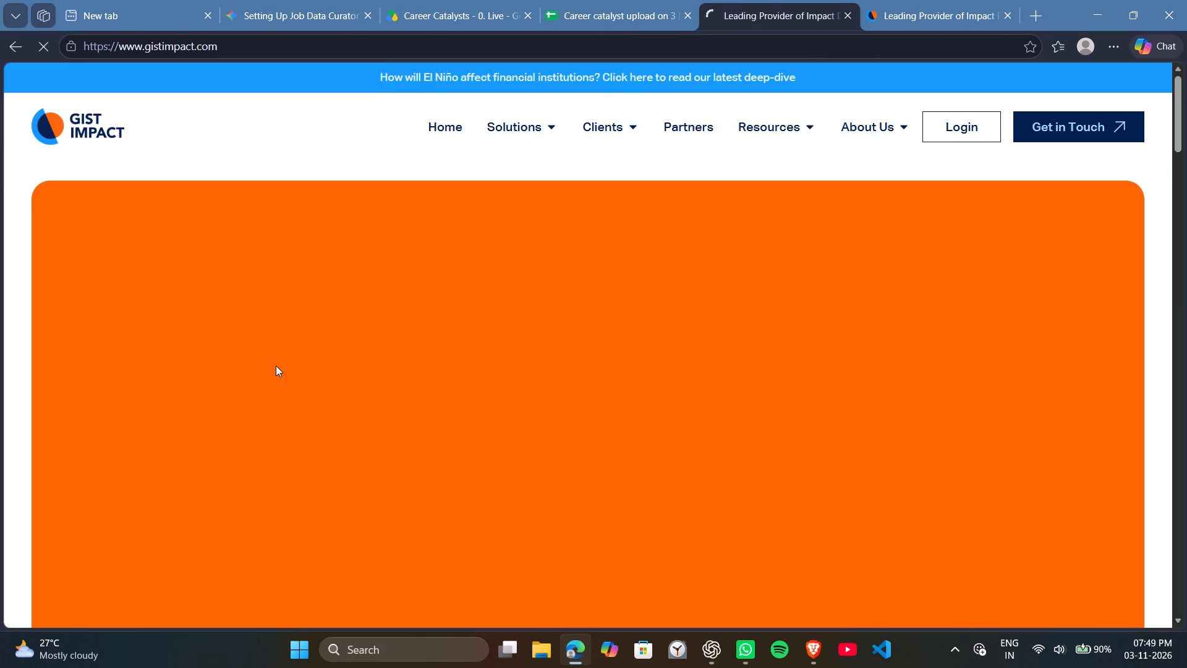
scroll(336, 270, "down", 3)
scroll(498, 375, "down", 2)
scroll(498, 375, "up", 3)
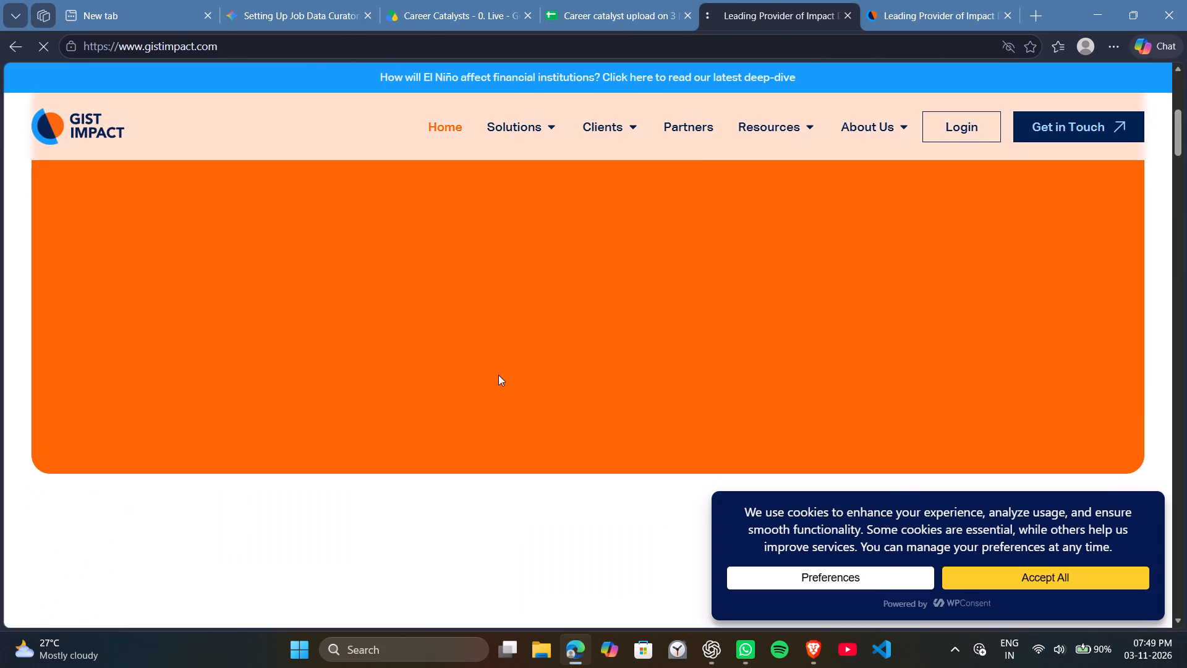
scroll(498, 375, "up", 2)
scroll(498, 375, "down", 8)
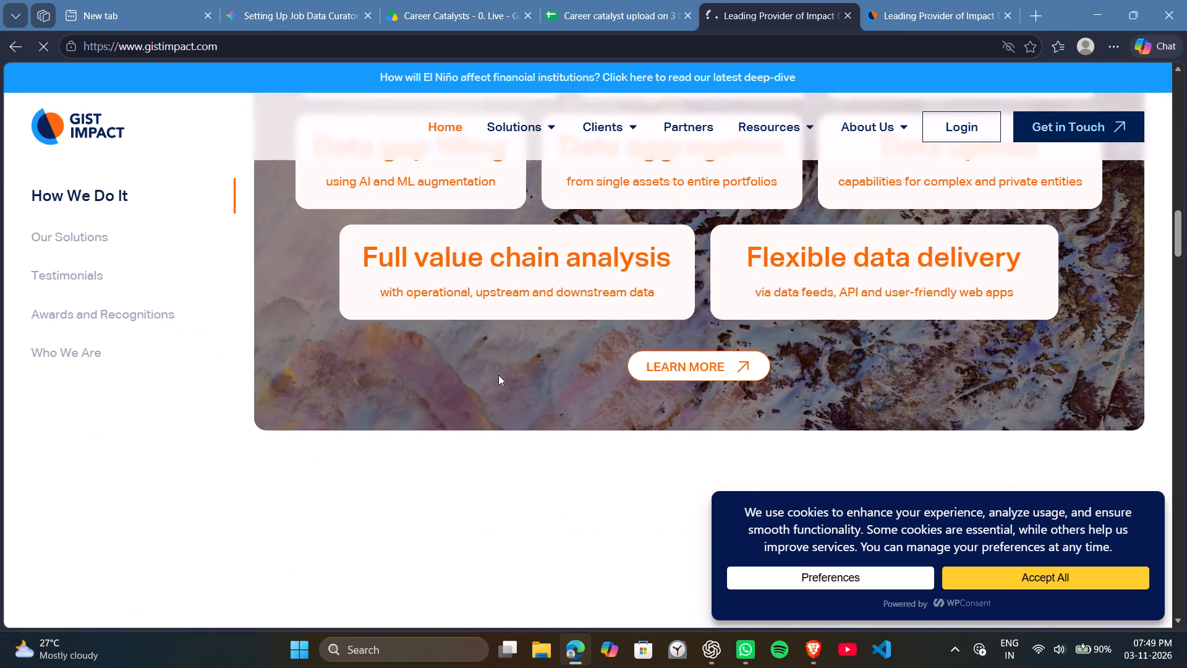
scroll(498, 375, "down", 15)
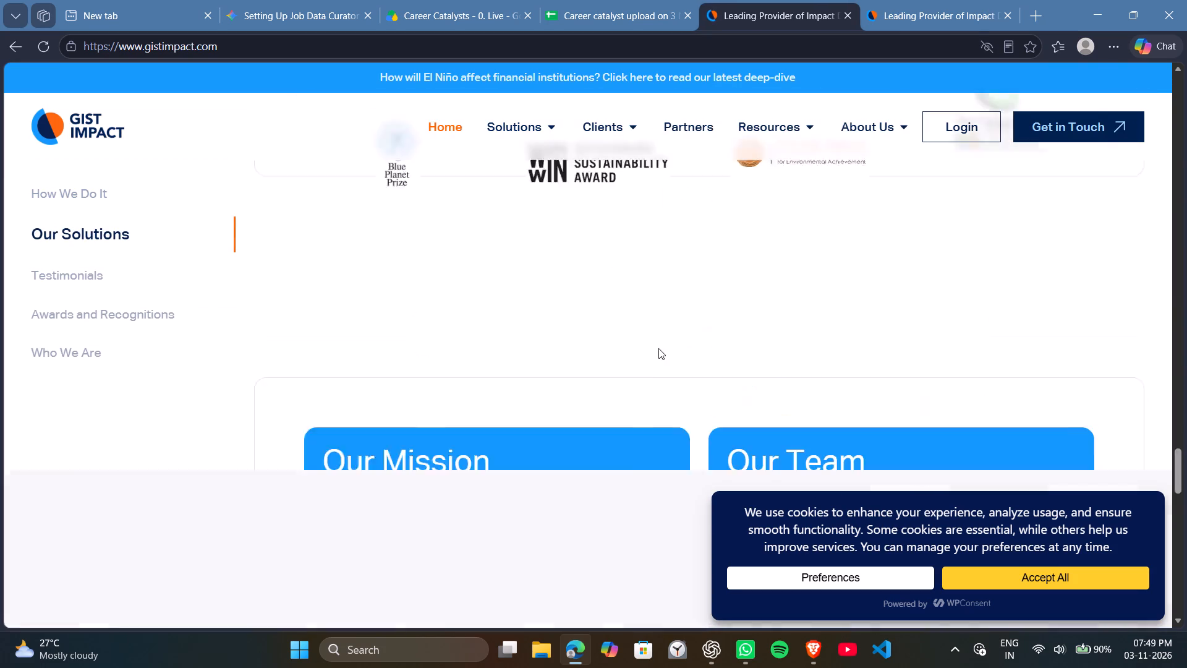
scroll(658, 348, "down", 7)
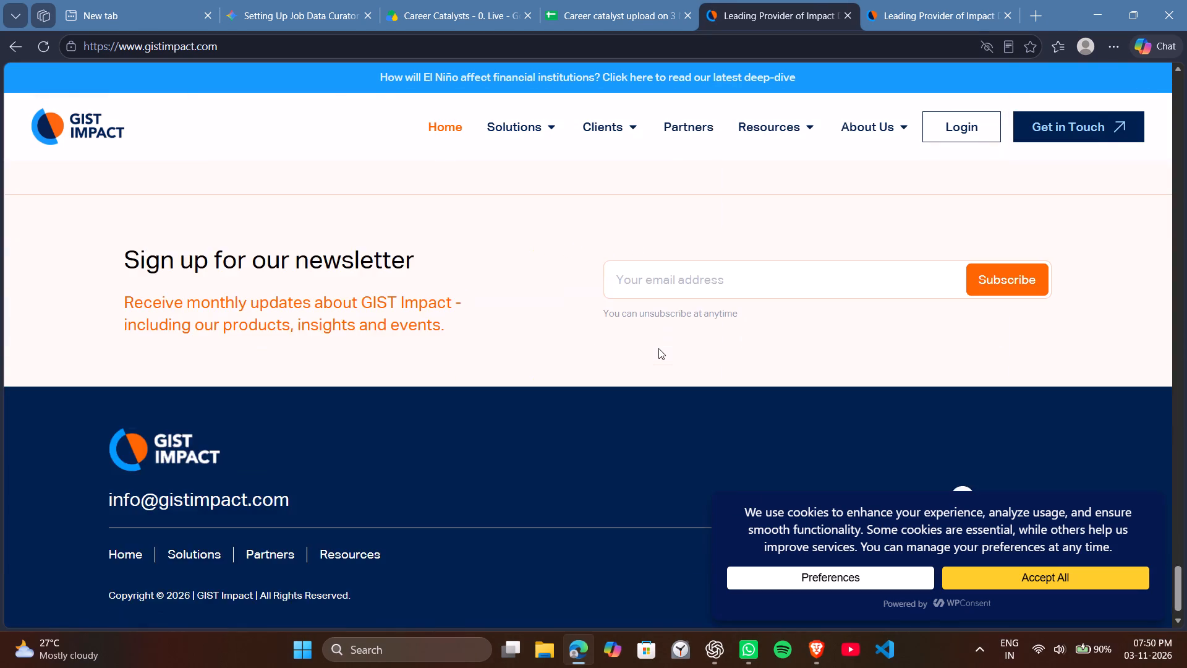
Open GIST Impact's careers page for prospective teammates and review its current openings for the green jobs role.
scroll(658, 348, "up", 6)
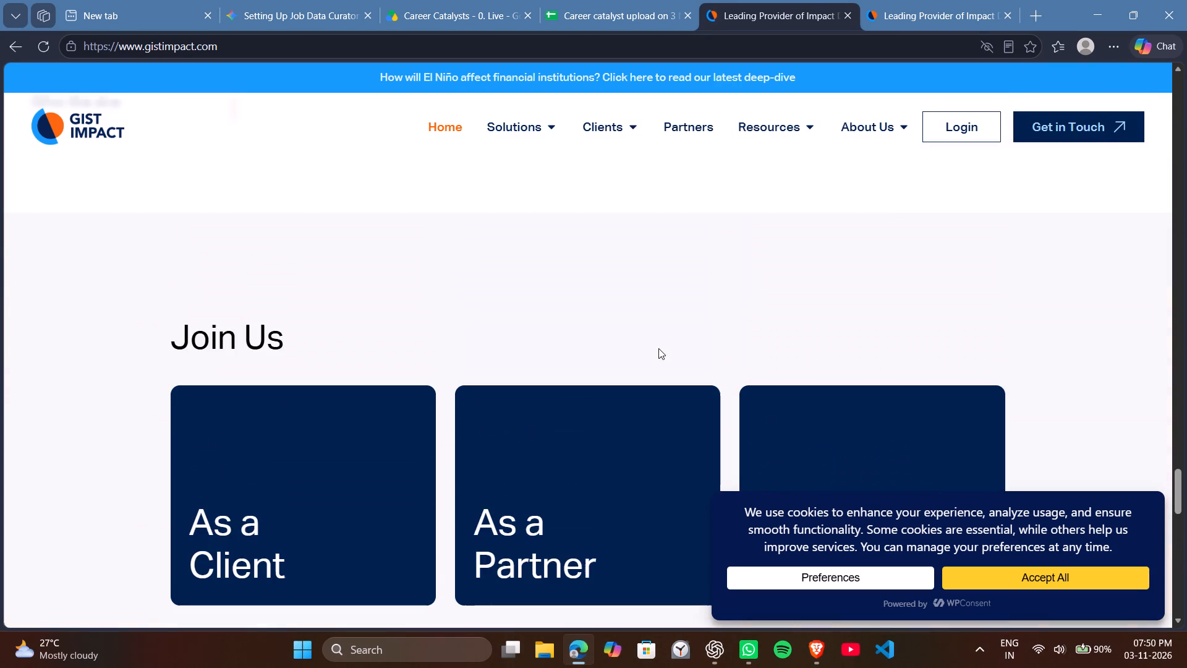
scroll(658, 356, "down", 1)
left_click(799, 307)
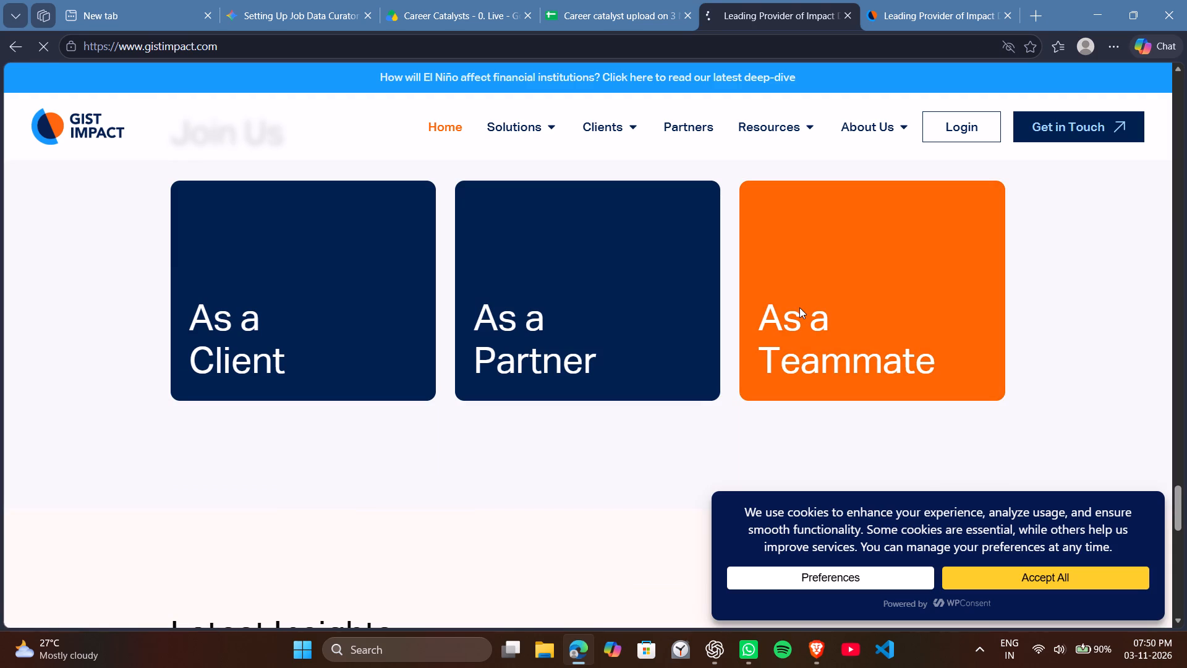
scroll(799, 307, "down", 1)
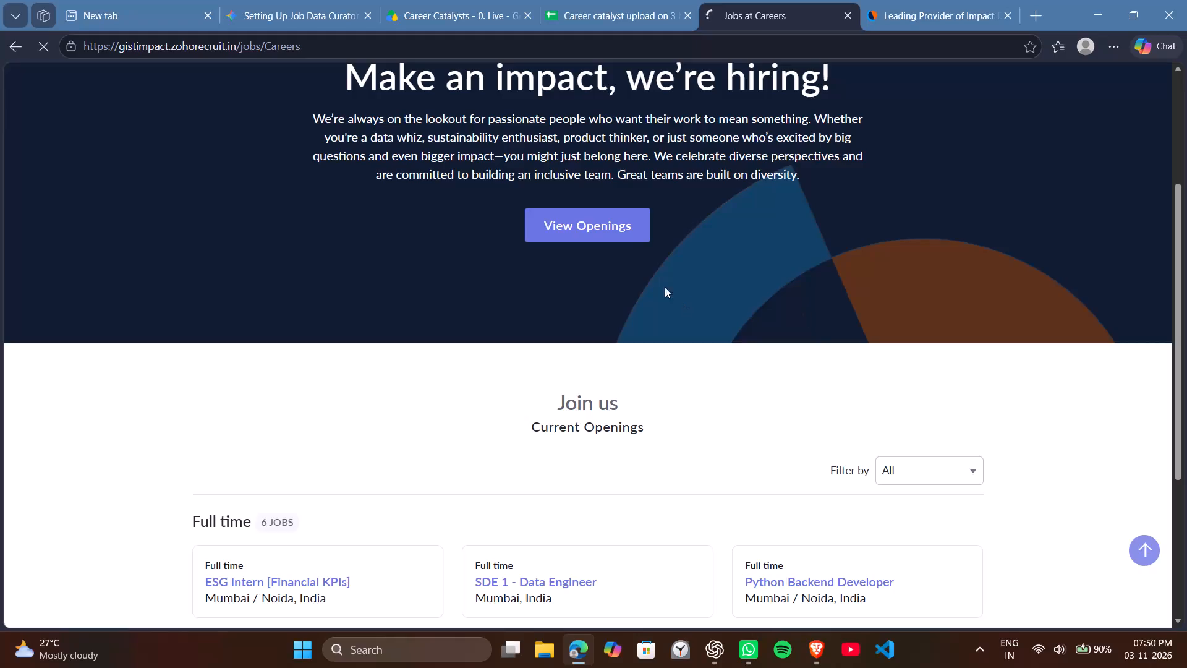
left_click(613, 216)
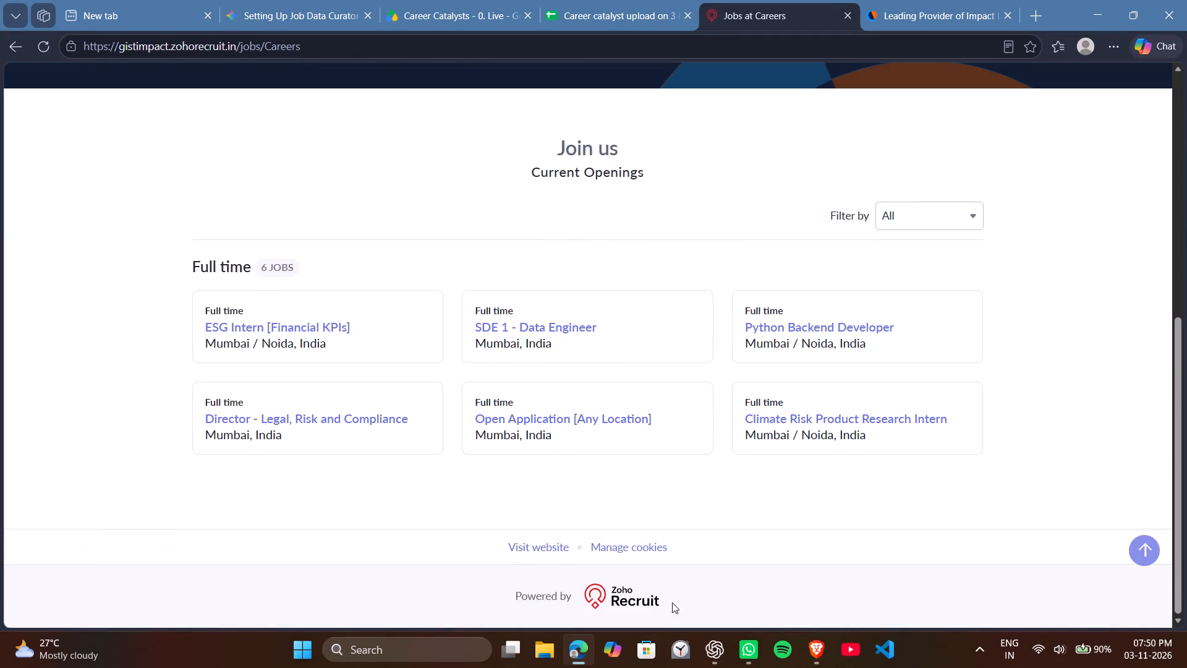
Clear the contents of rows 35 to 38 in Sheet2, covering the green jobs, EV fleet and sustainable textiles roles.
left_click(579, 0)
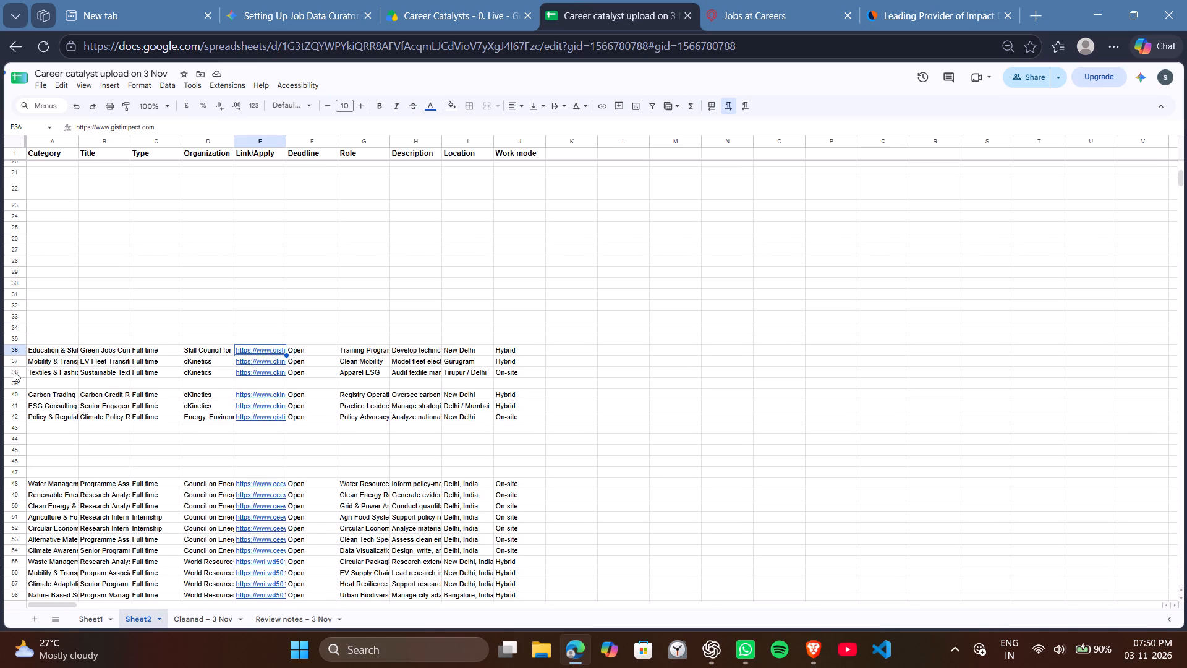
left_click_drag(14, 371, 11, 335)
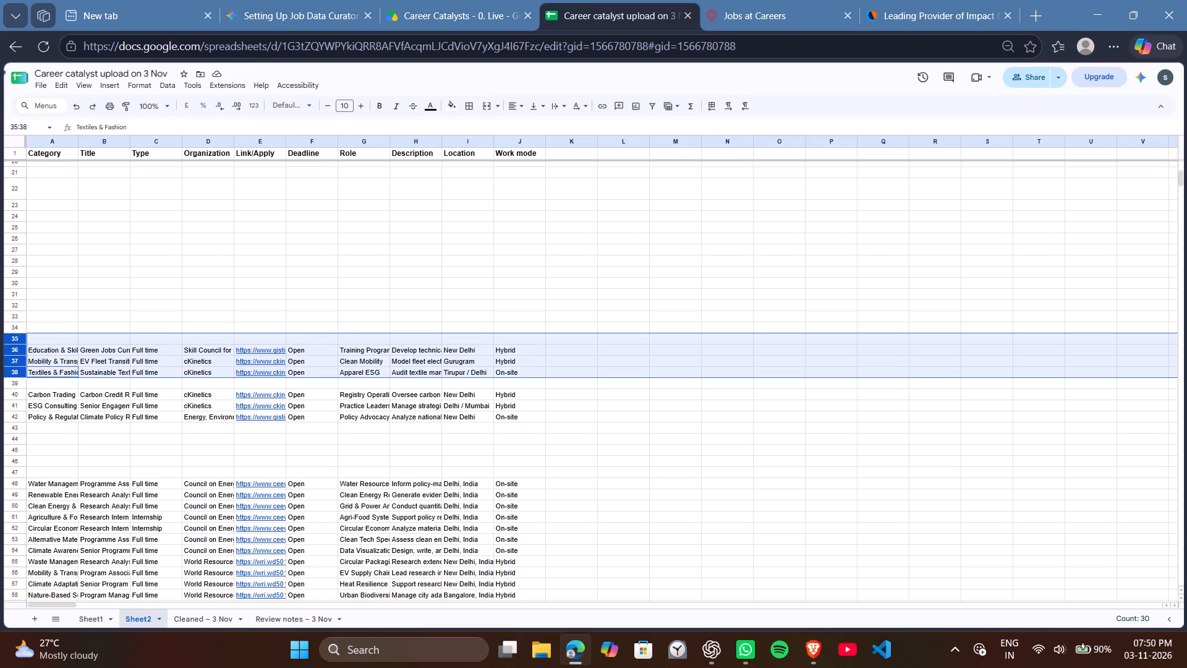
key("Delete")
left_click(151, 445)
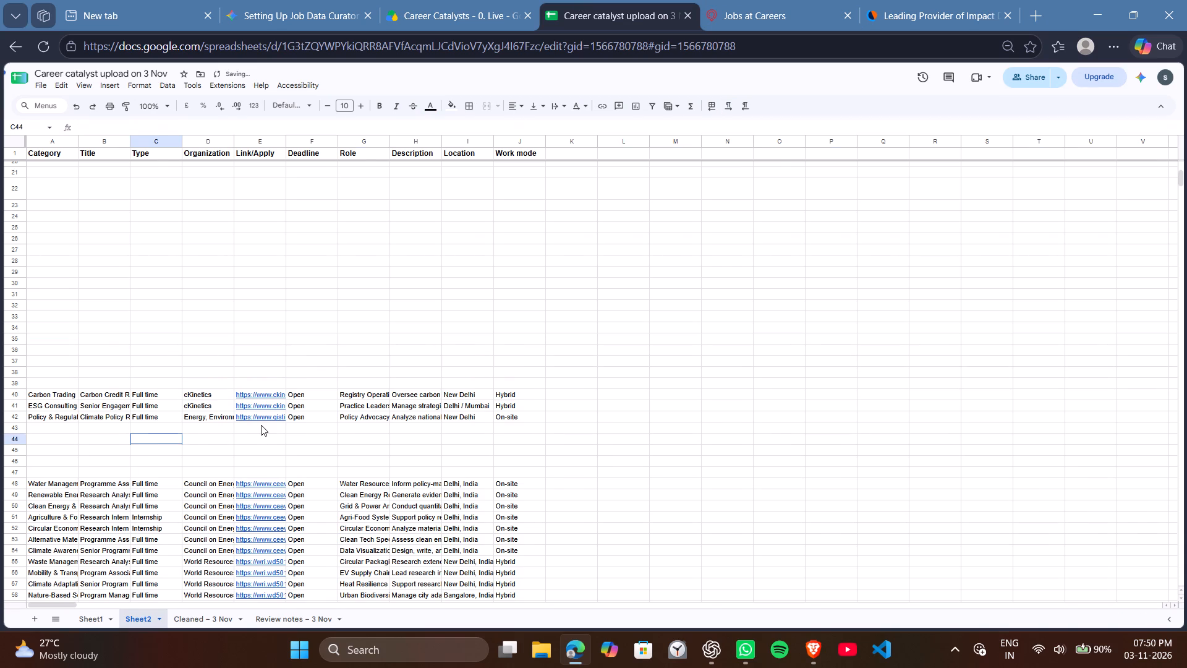
Check the links of the carbon credit, ESG and climate policy jobs, and clear the contents of rows 40 to 42.
left_click(262, 424)
left_click(263, 419)
left_click(265, 407)
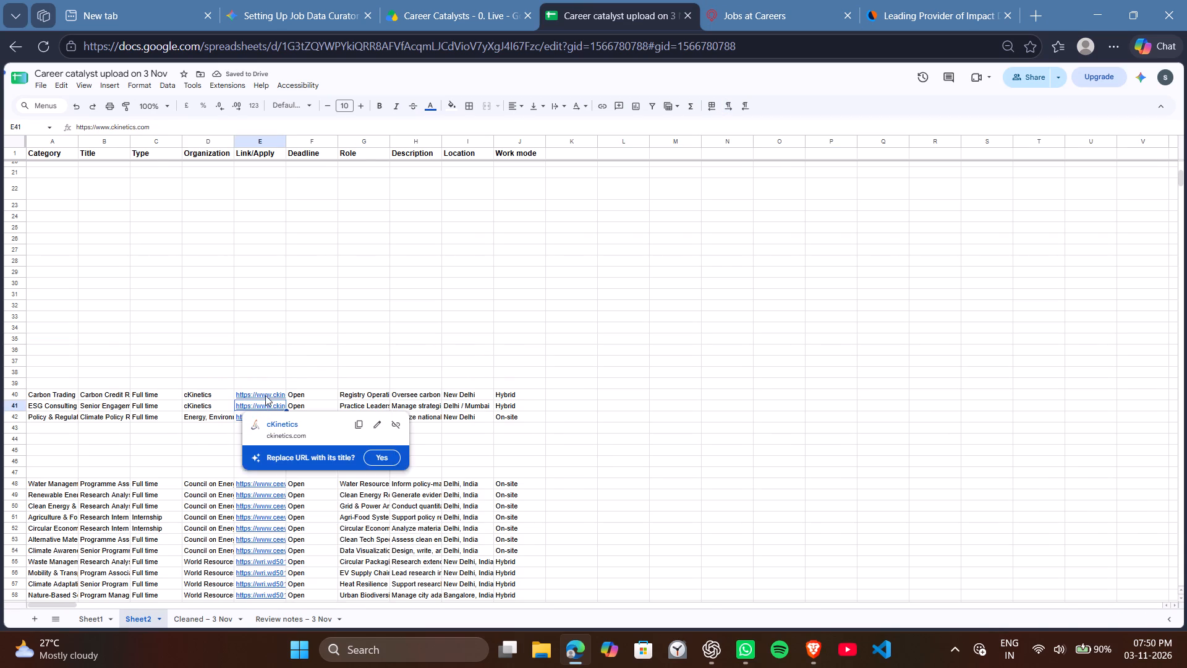
left_click(265, 389)
left_click(263, 393)
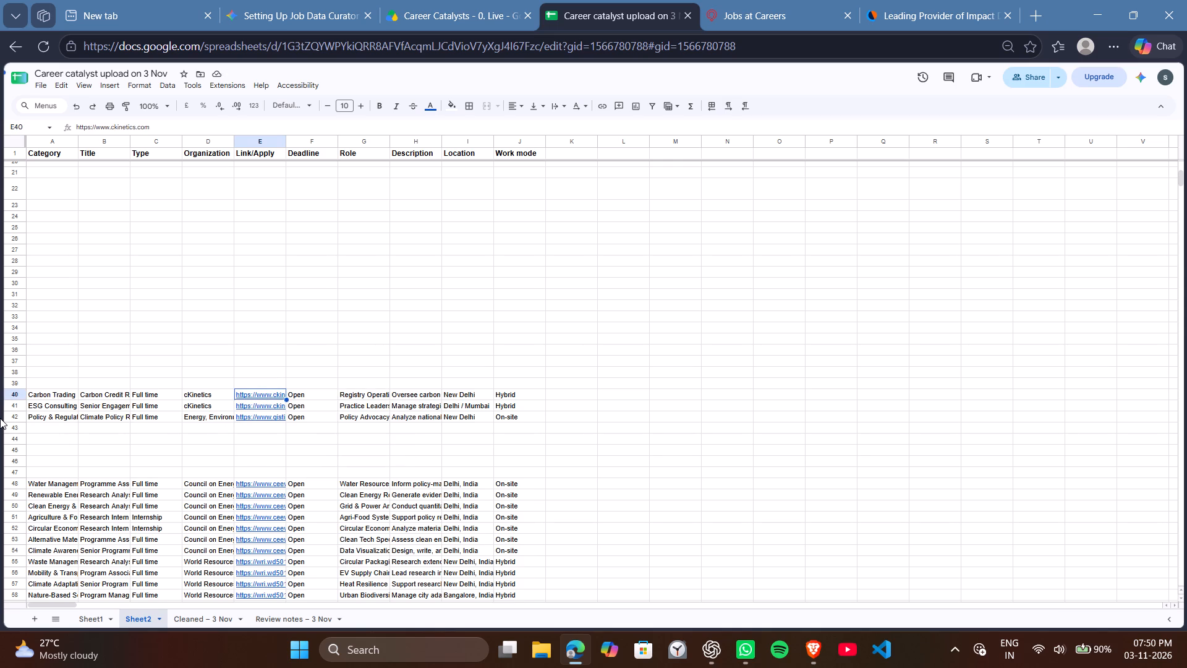
left_click_drag(10, 420, 2, 392)
key("Delete")
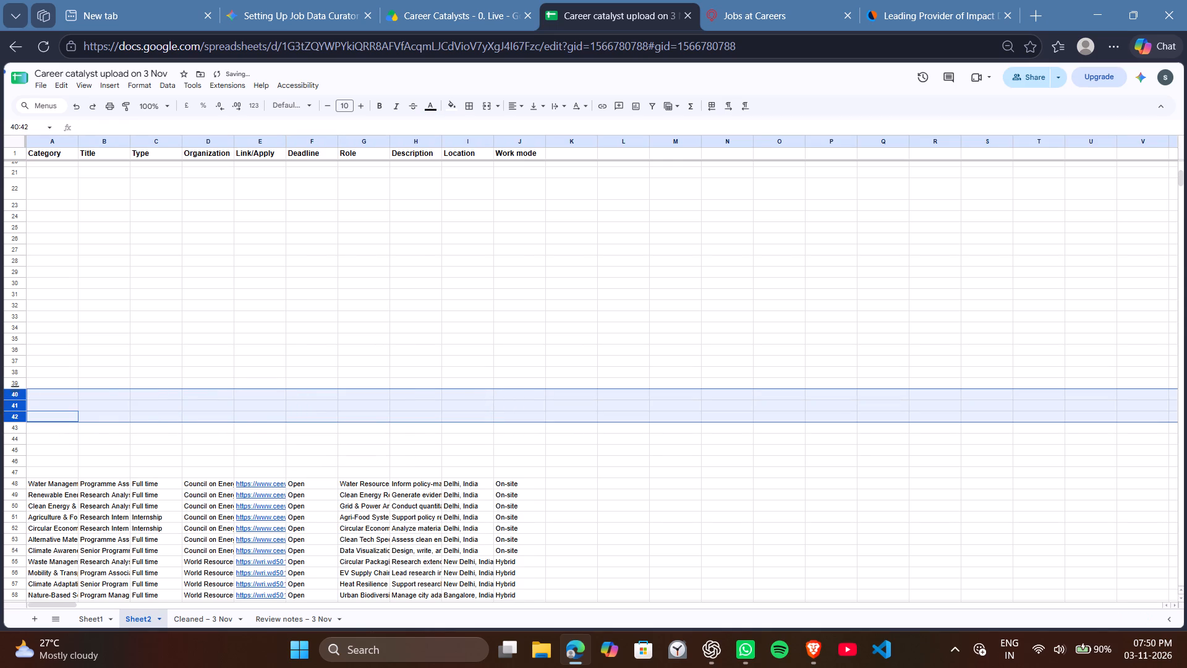
Open the CEEW careers link of the water management job in row 48, close both GIST Impact pages, and go to CEEW's open positions.
scroll(2, 390, "down", 1)
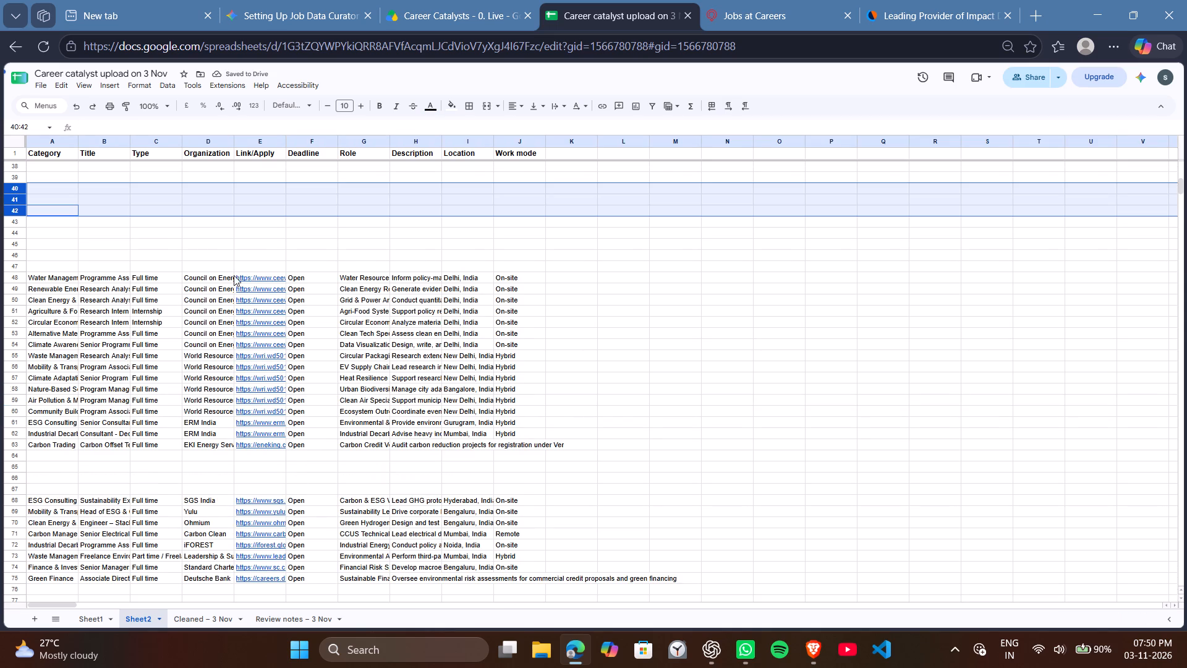
left_click(255, 280)
left_click(294, 294)
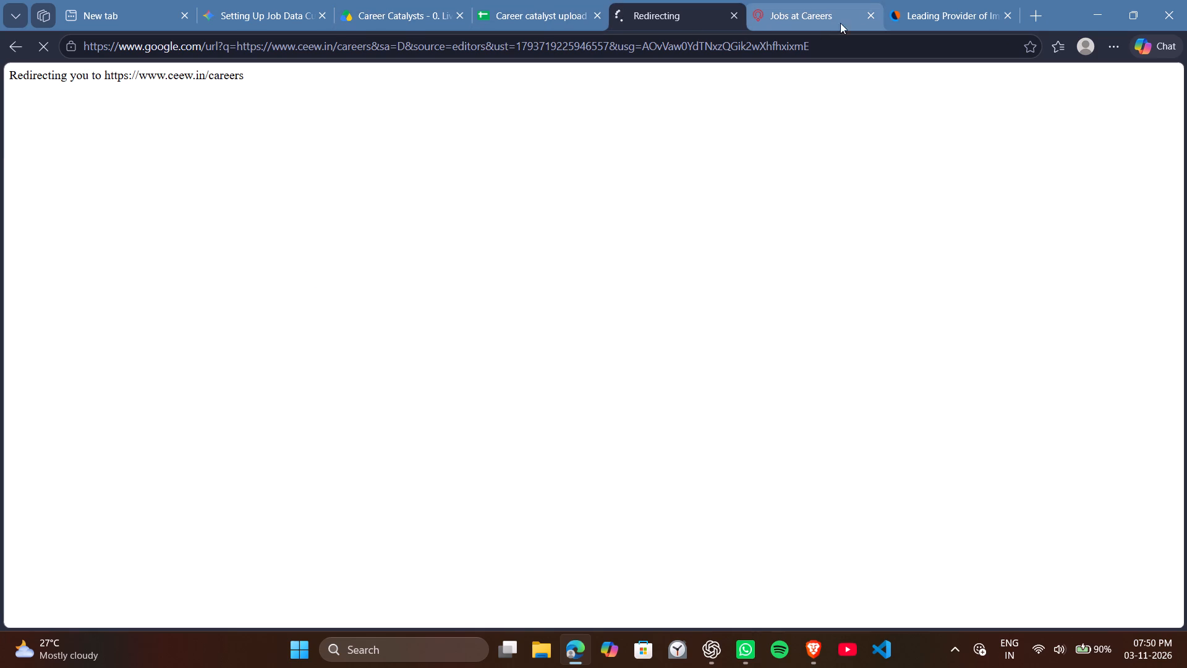
left_click(870, 16)
left_click(870, 16)
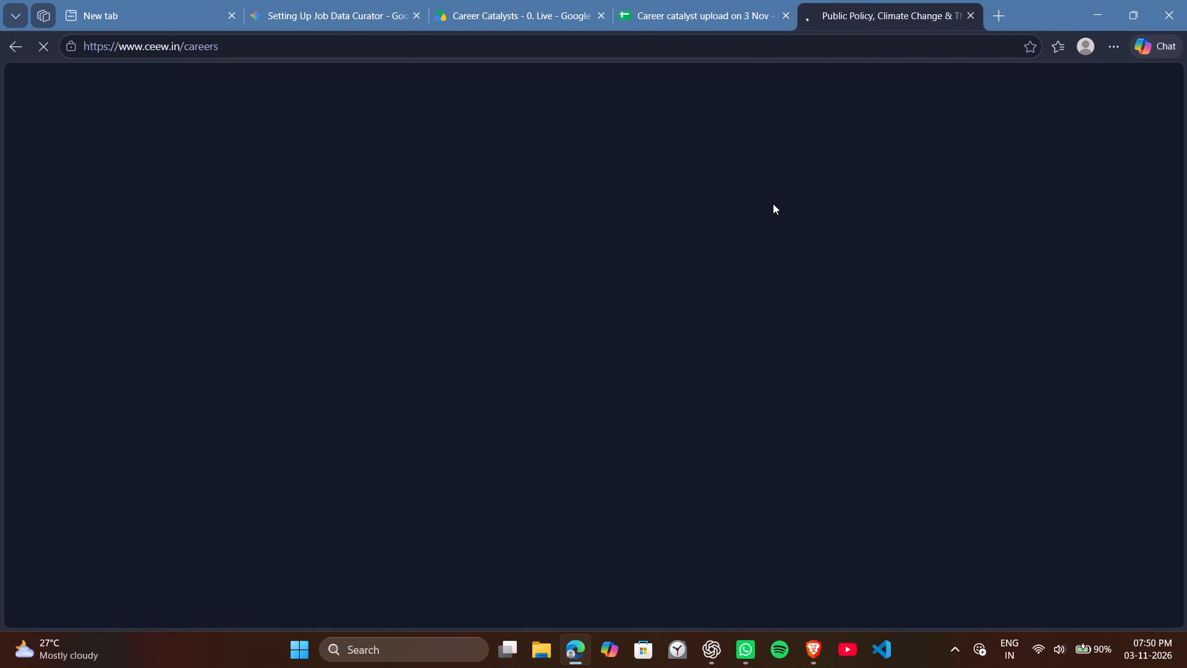
scroll(773, 203, "down", 3)
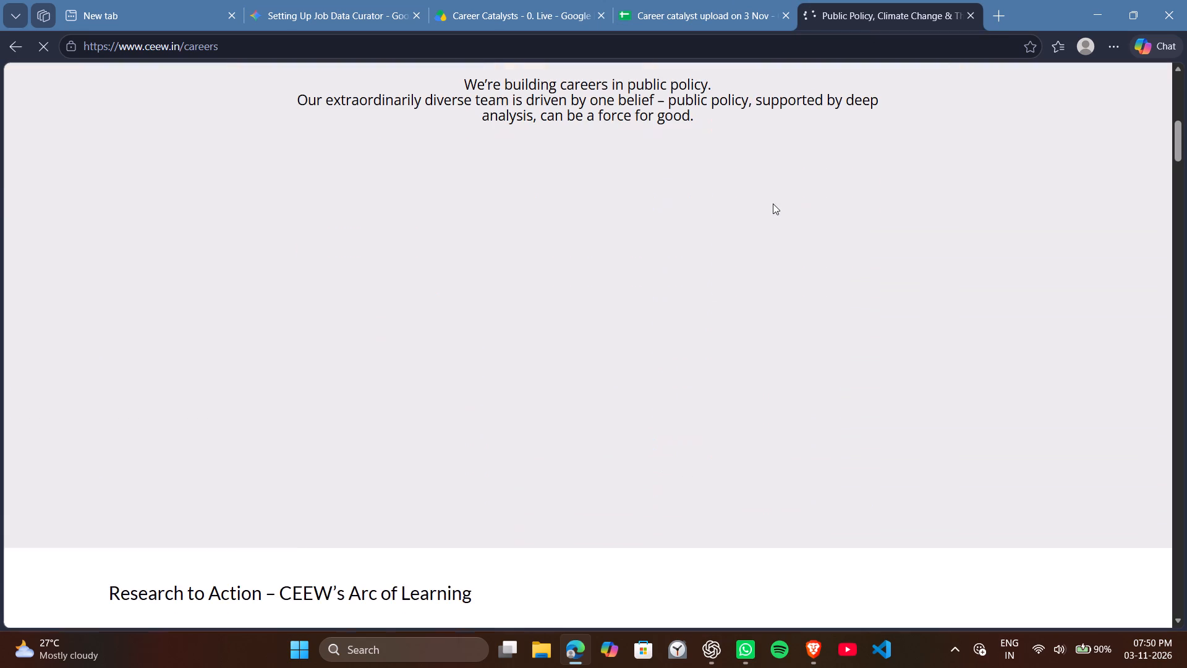
scroll(773, 203, "down", 5)
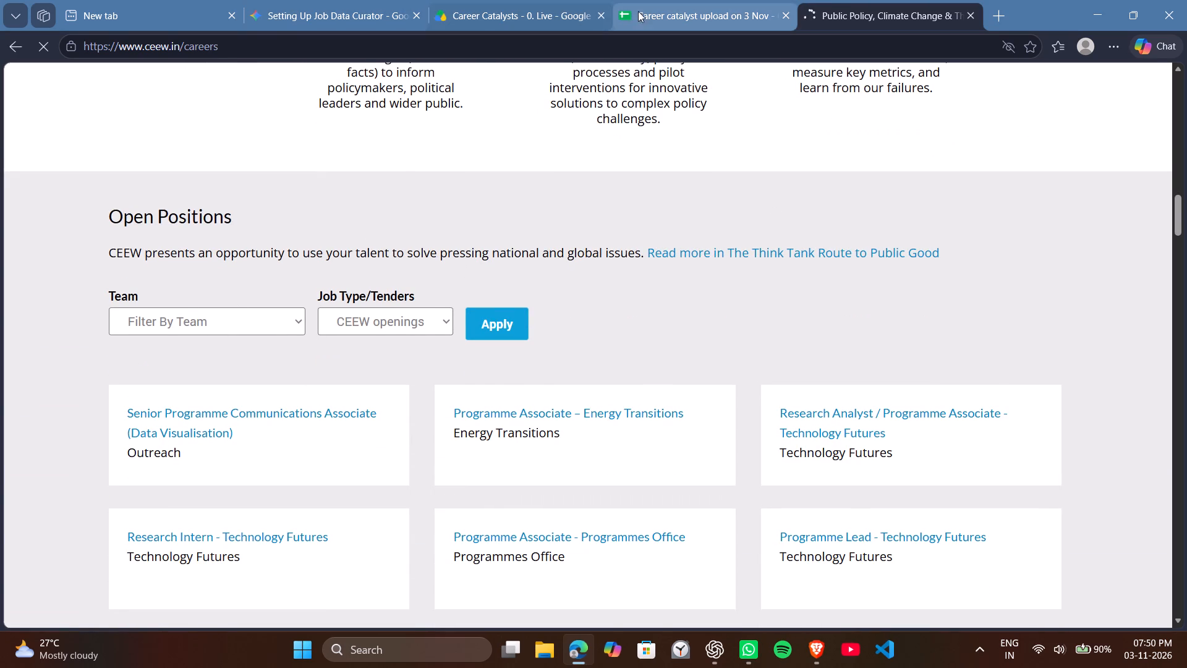
Copy row 48's title and look for "Programme Associate / Research Analyst - Sustainable Water Programme" among CEEW's open positions.
left_click(660, 15)
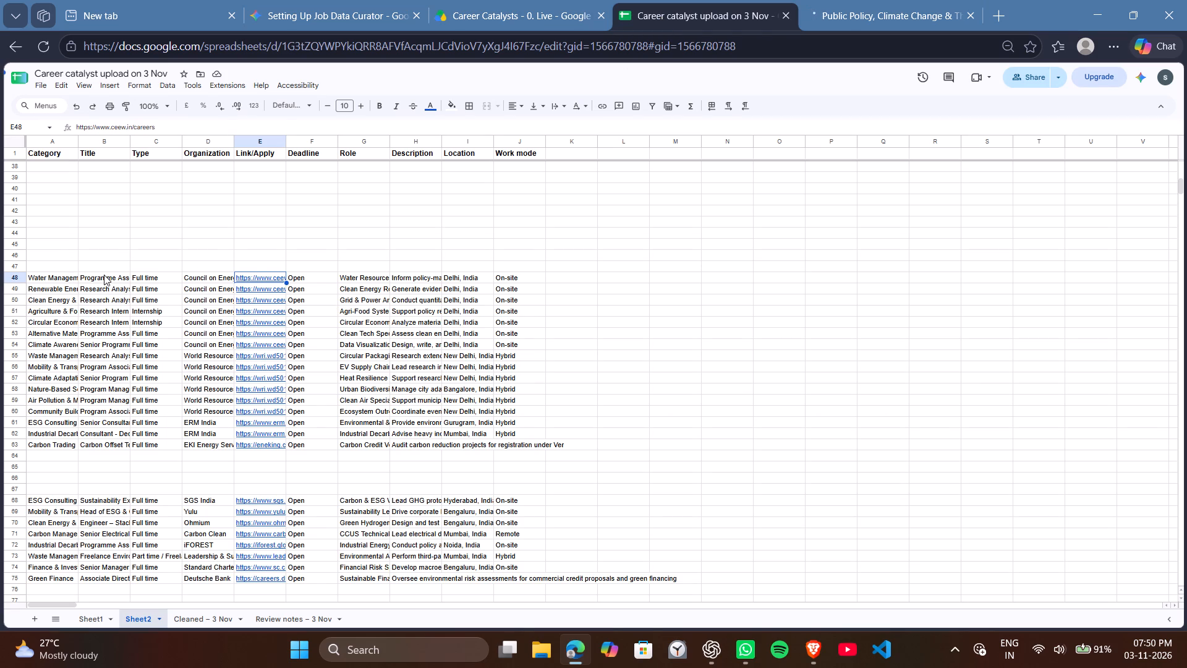
left_click(105, 277)
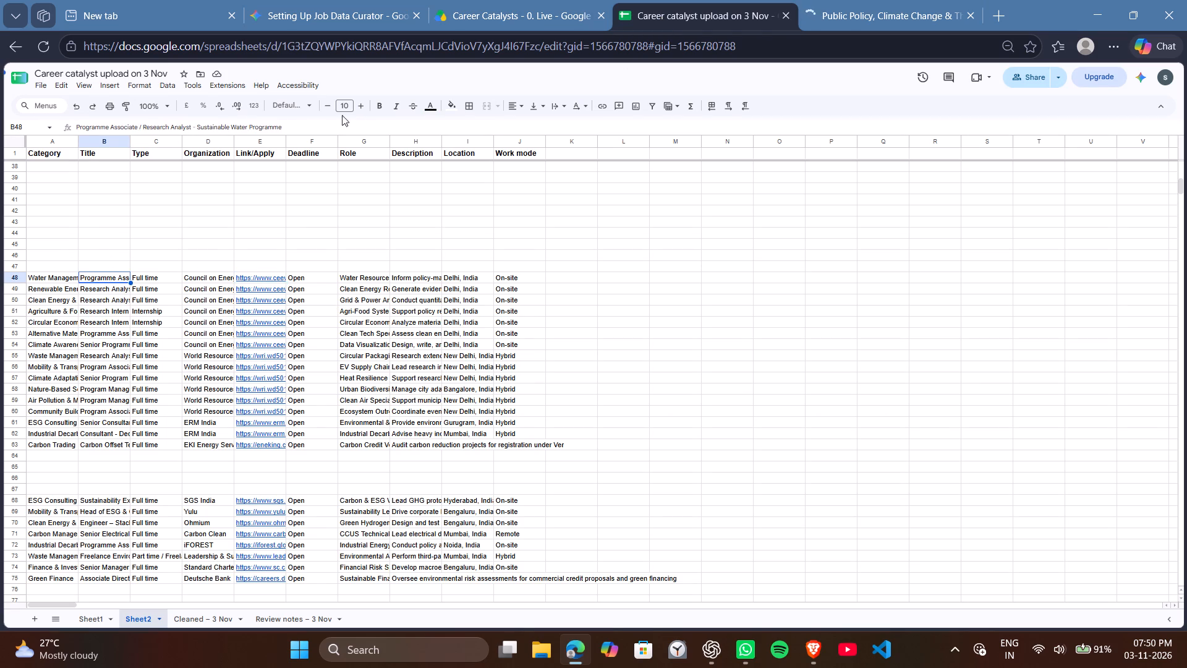
left_click_drag(297, 124, 26, 111)
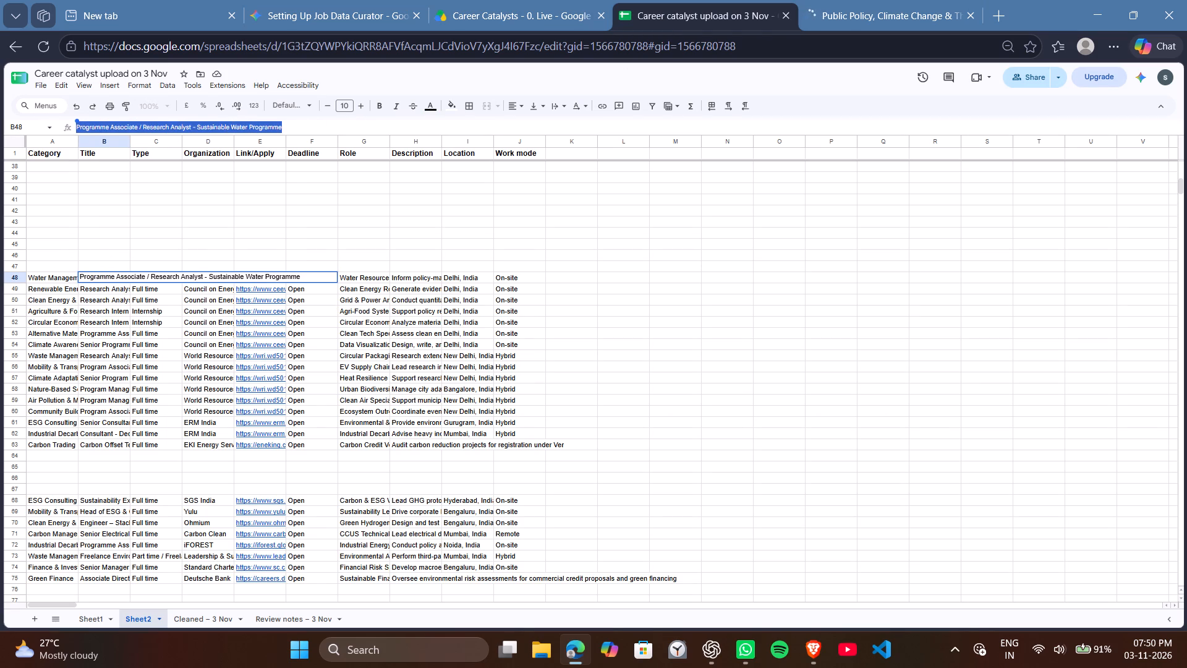
key("ctrl+c")
left_click(908, 0)
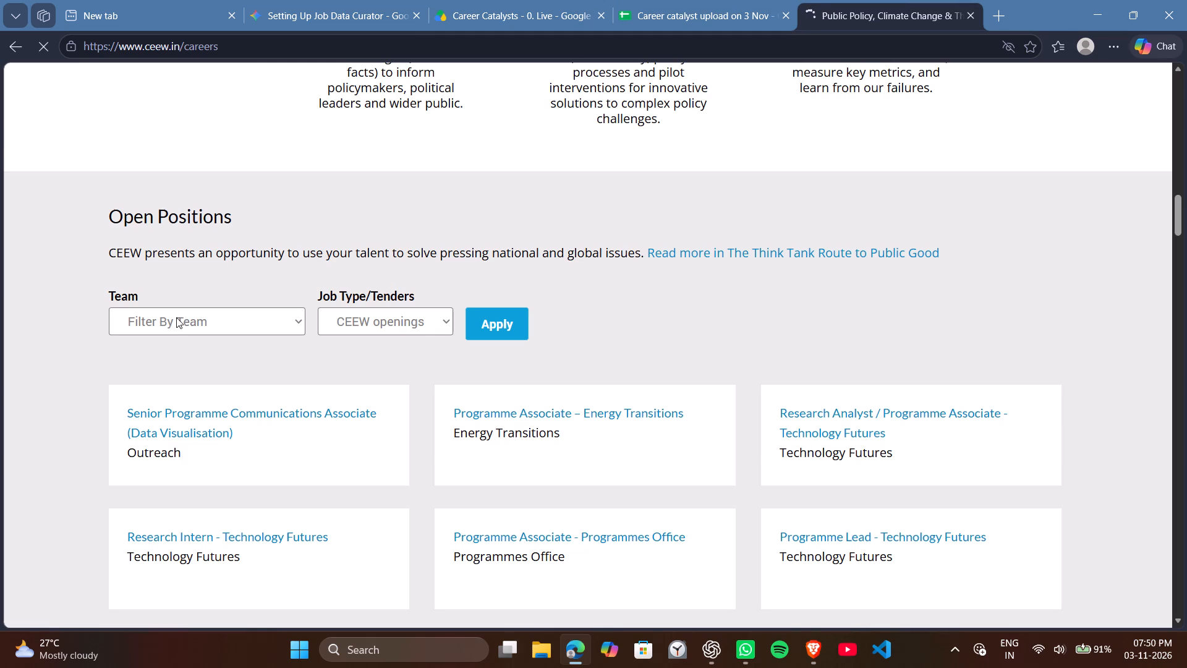
left_click(678, 6)
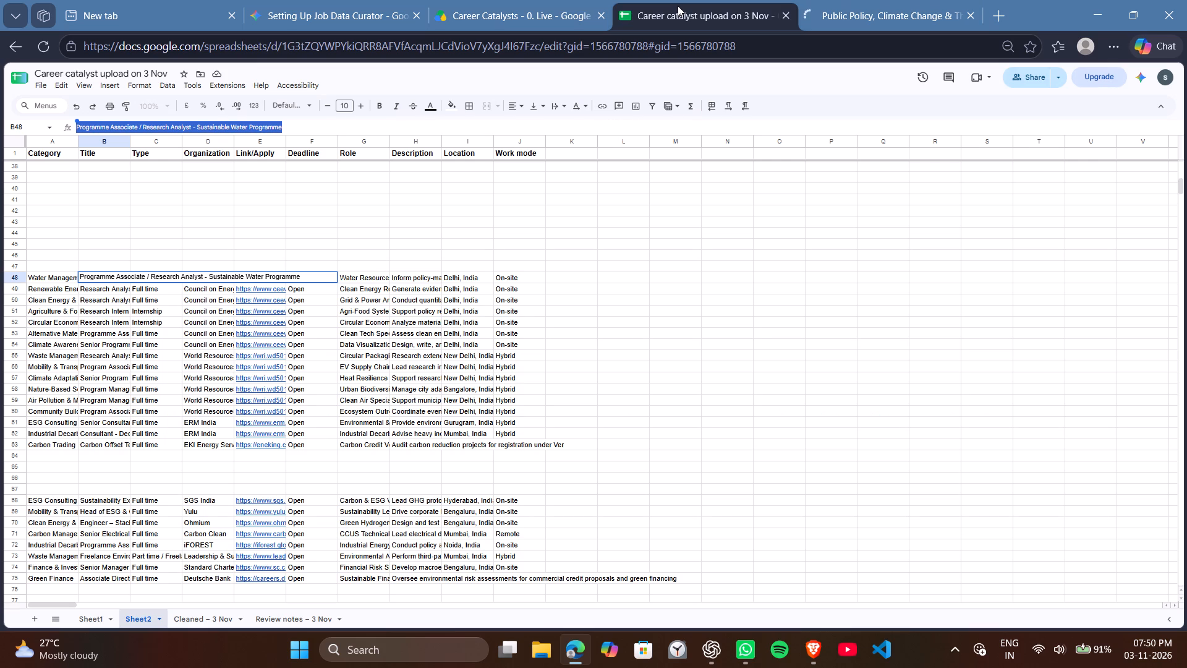
left_click(882, 0)
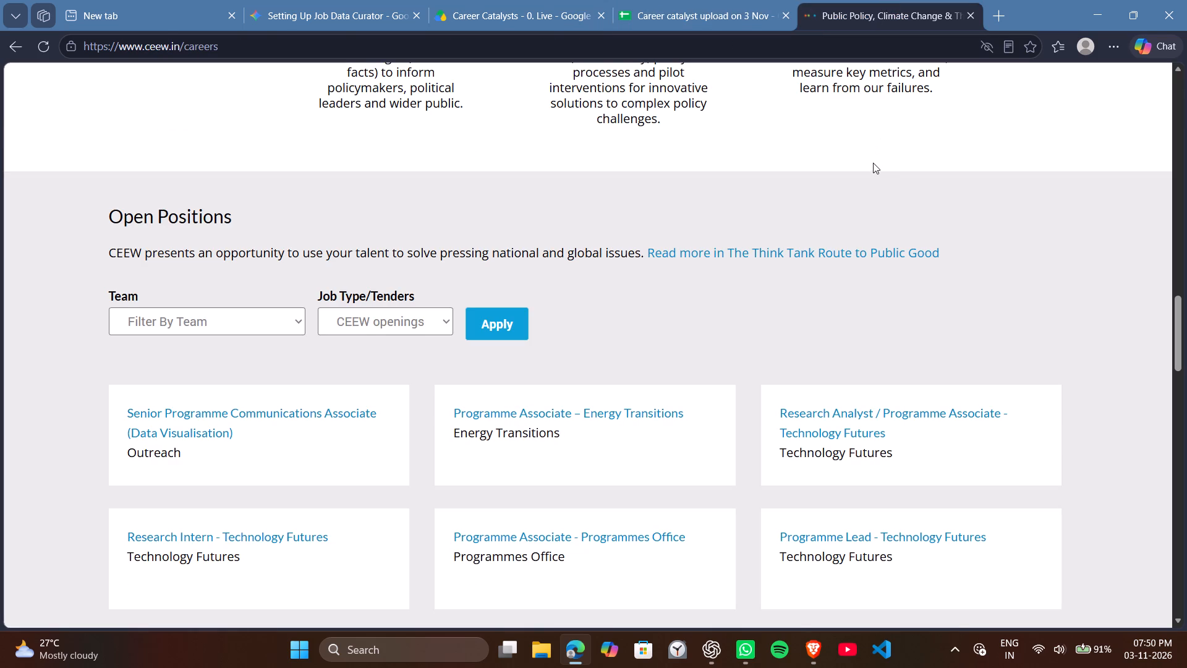
left_click(172, 314)
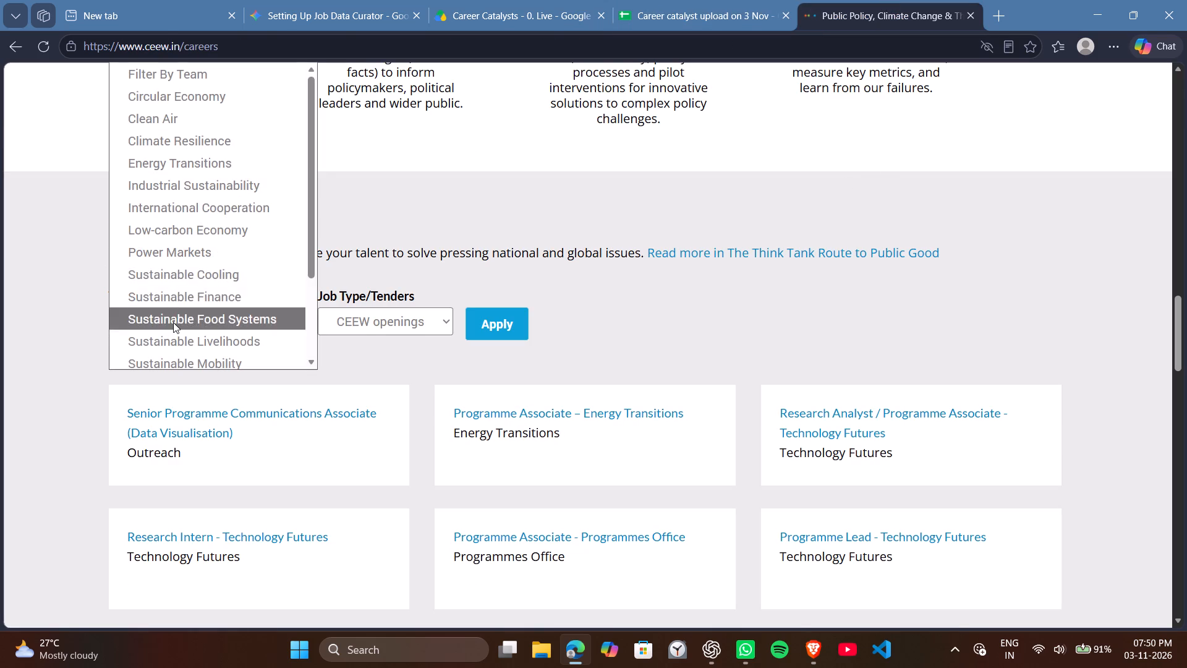
left_click(695, 299)
scroll(695, 299, "up", 2)
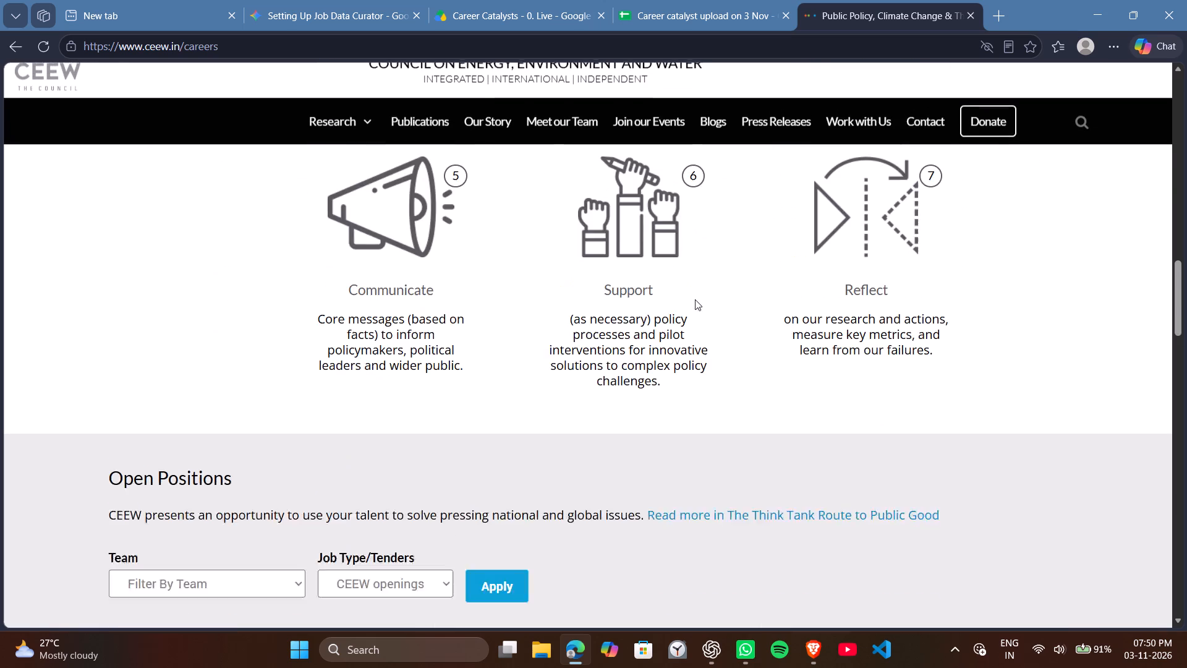
scroll(695, 299, "down", 3)
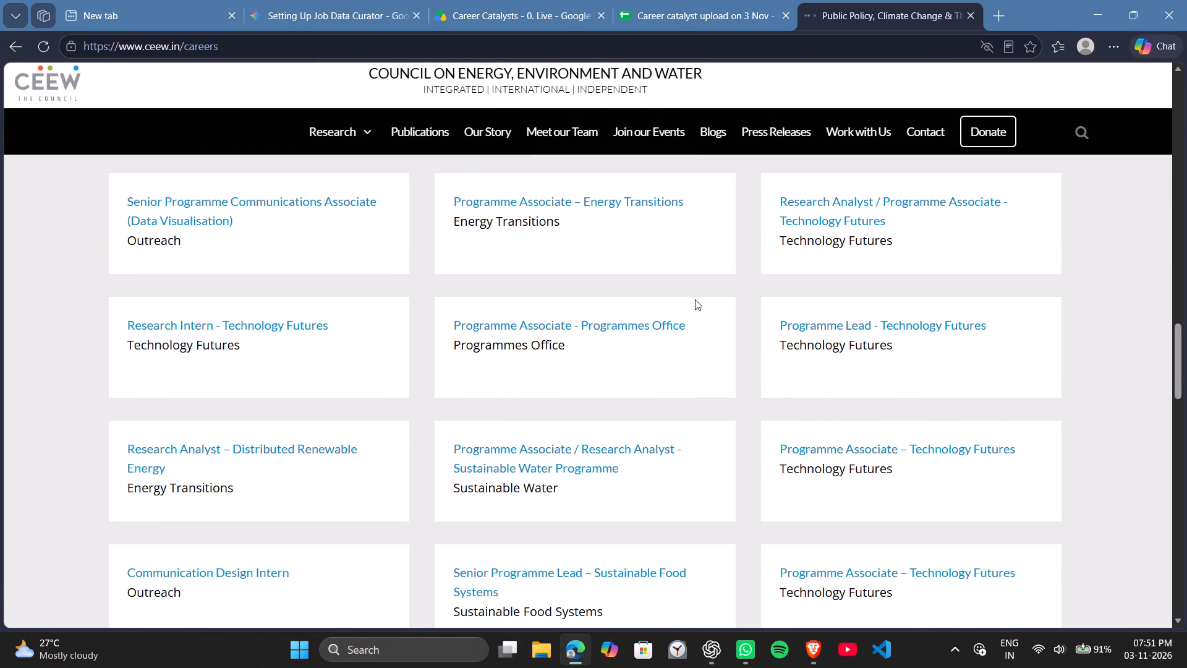
left_click(644, 0)
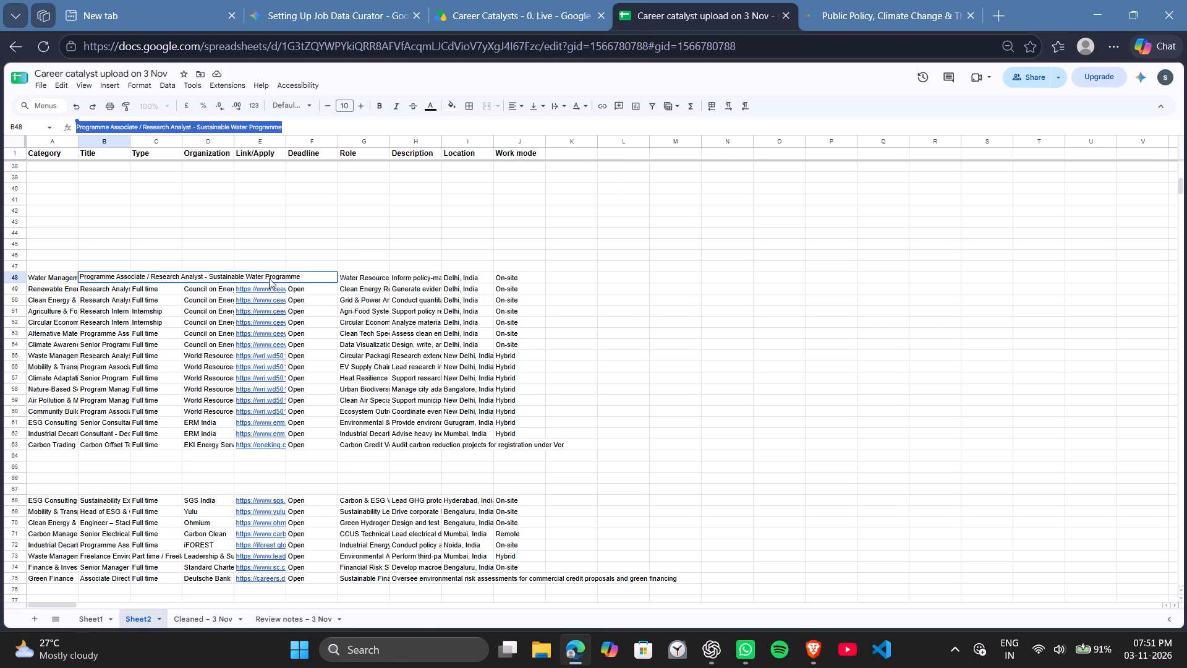
left_click(819, 7)
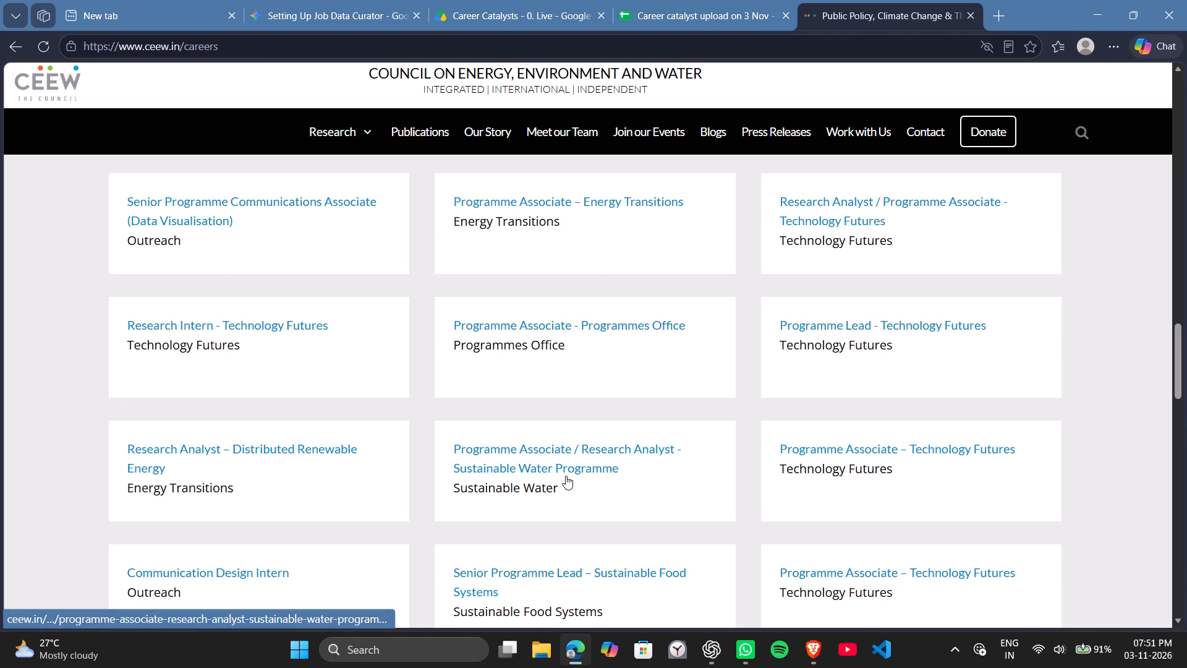
left_click(592, 470)
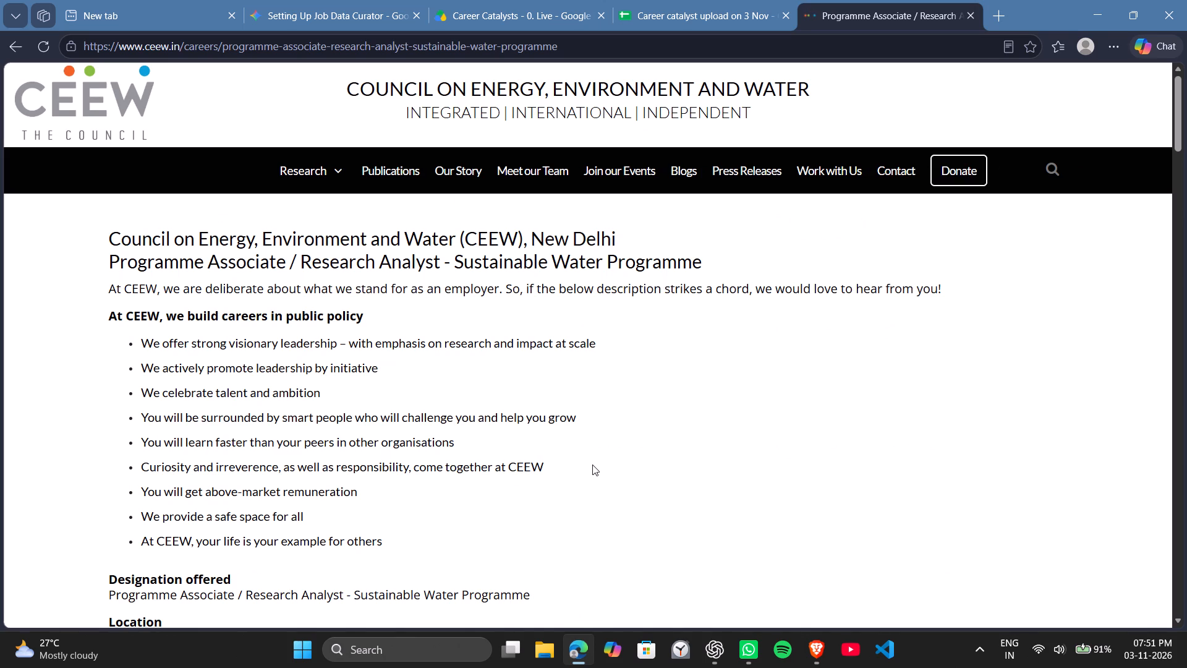
scroll(592, 465, "down", 4)
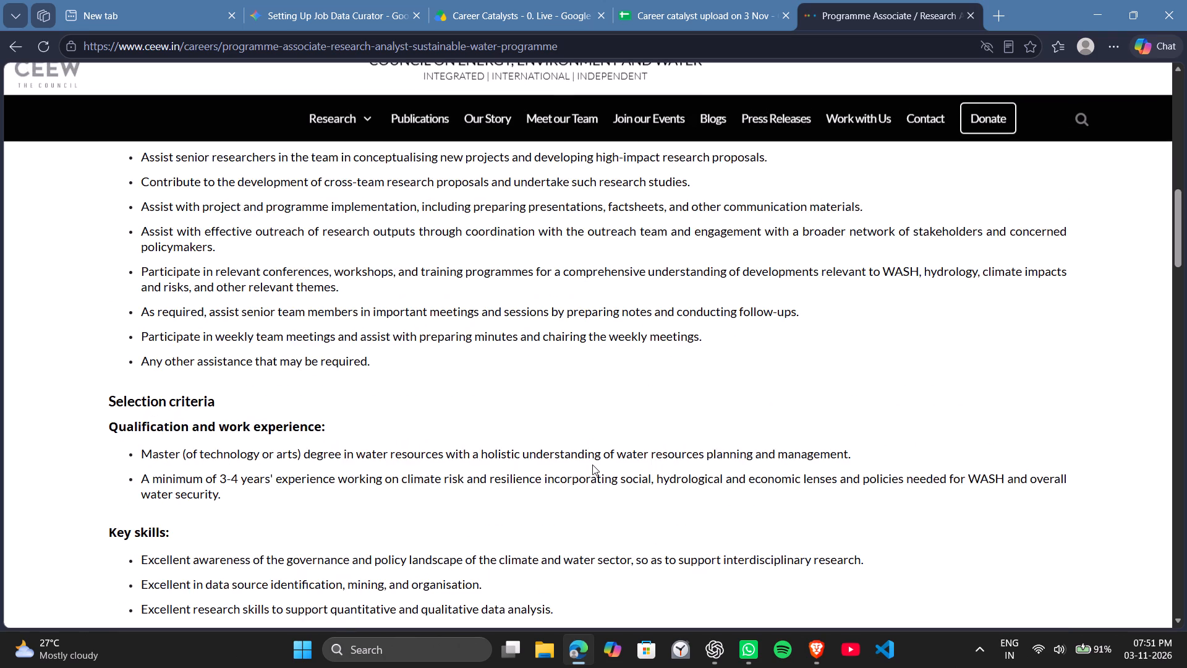
scroll(592, 465, "down", 3)
scroll(592, 465, "up", 9)
left_click(565, 45)
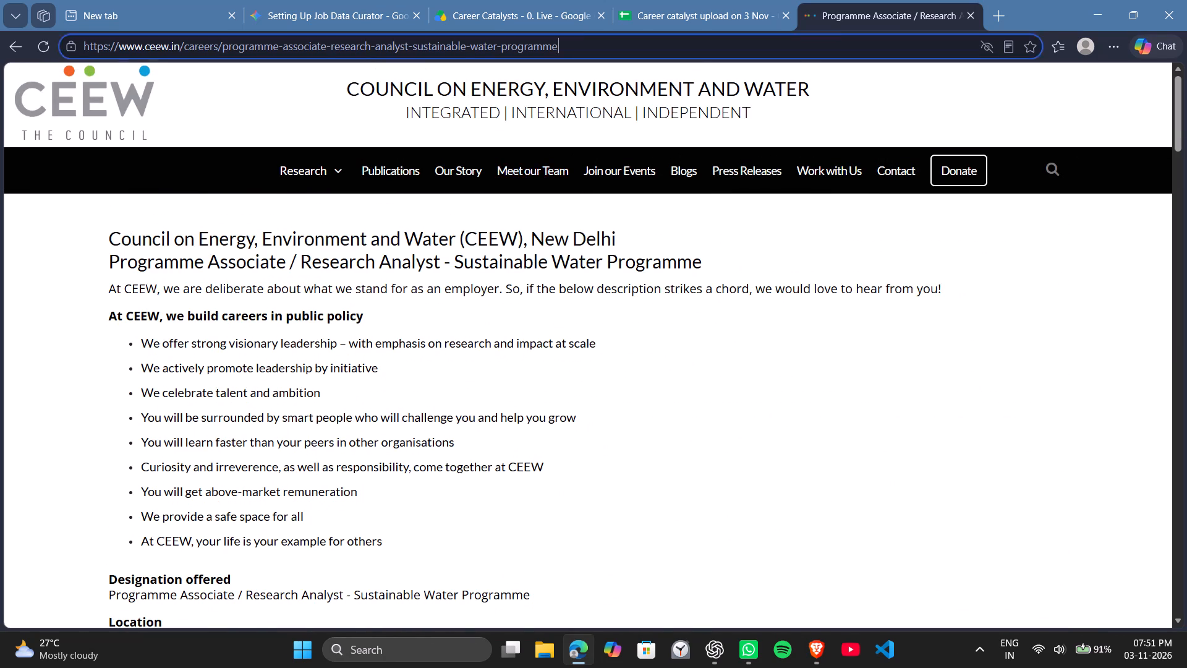
key("ctrl+c")
left_click(649, 0)
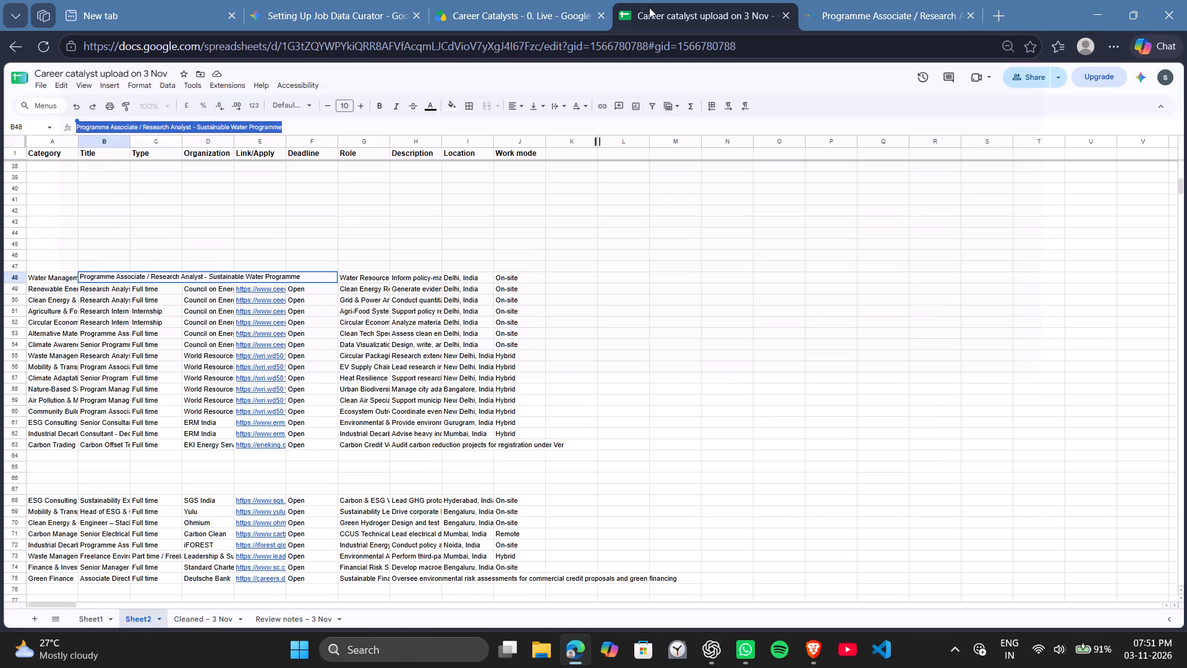
left_click(438, 225)
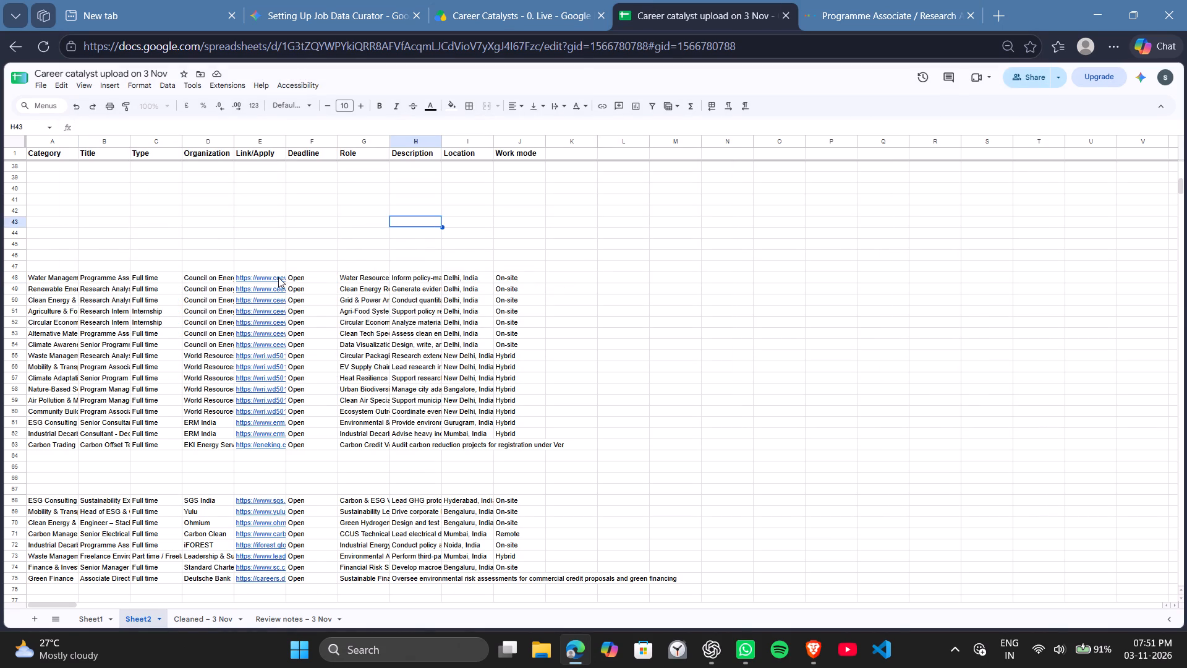
left_click(278, 277)
left_click_drag(169, 124, 0, 136)
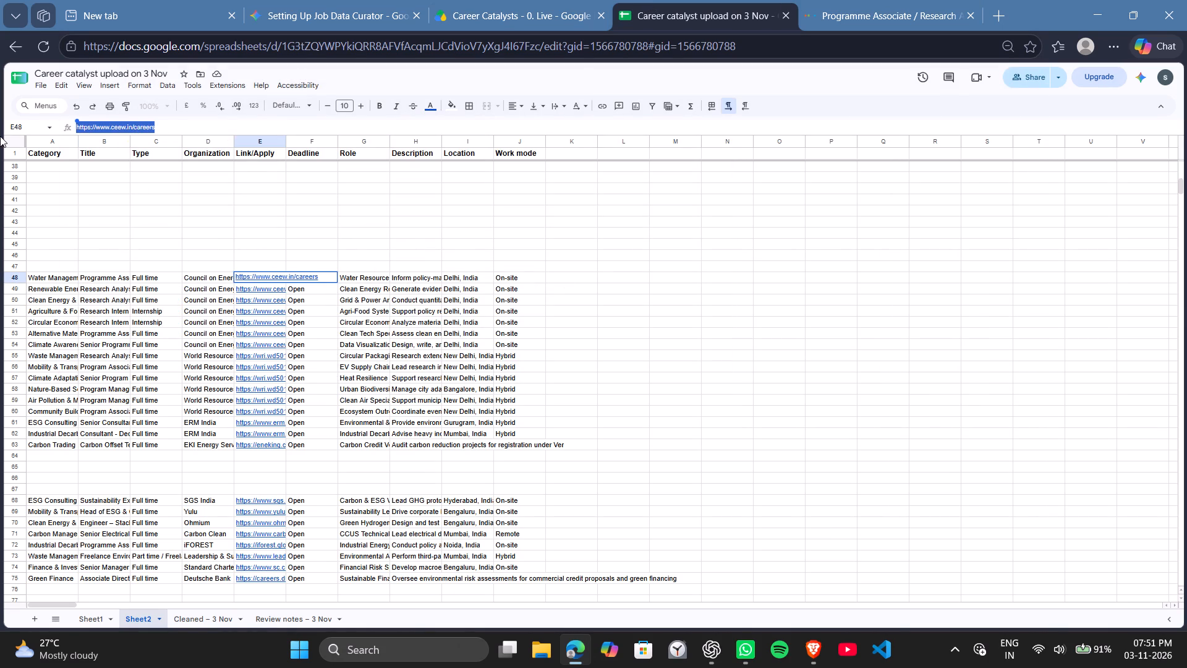
key("BackSpace")
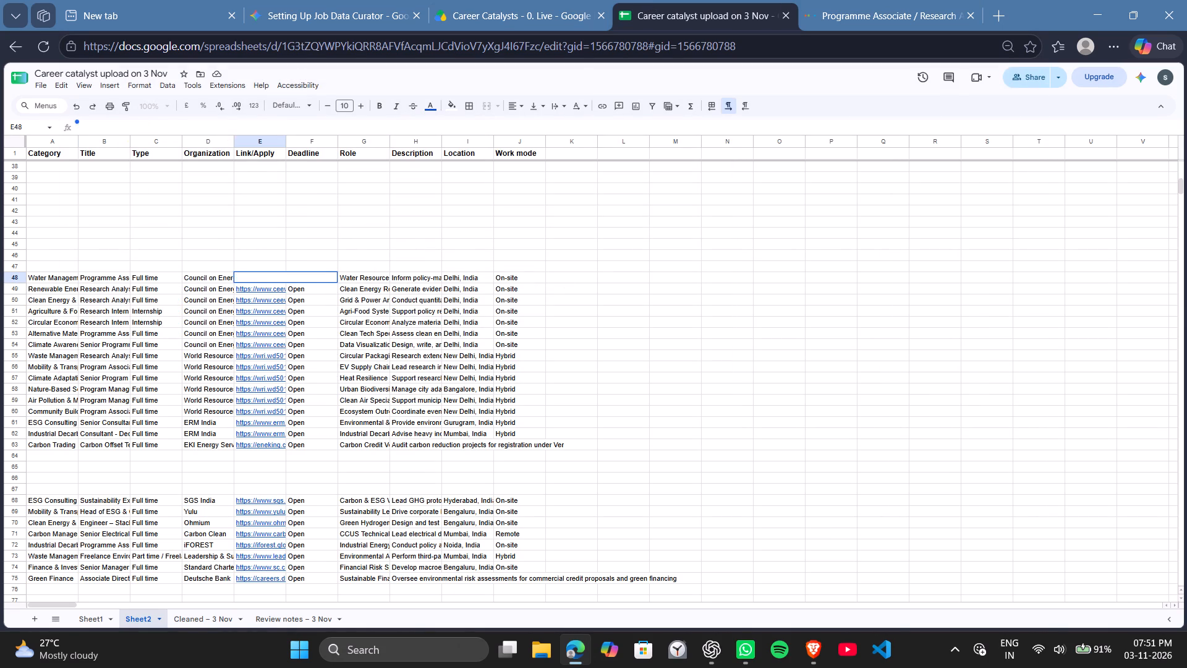
key("ctrl+v")
key("Return")
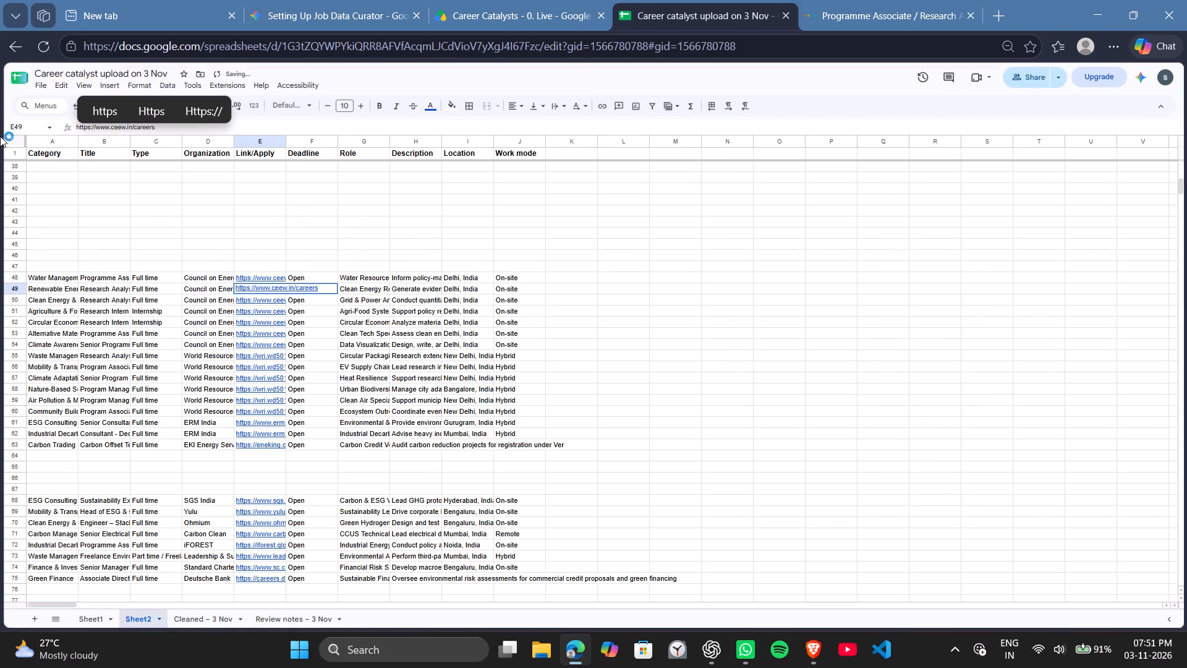
left_click(710, 383)
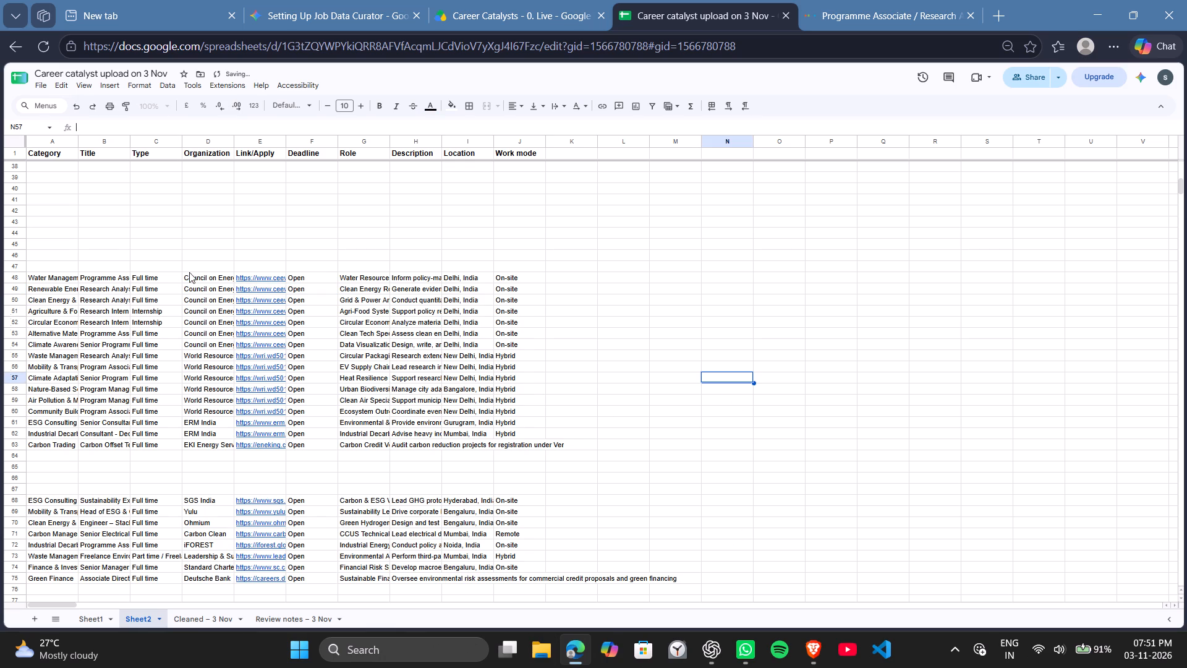
Return to CEEW's open positions and look for row 49's title, "Research Analyst – Distributed Renewable Energy", among them.
left_click(799, 20)
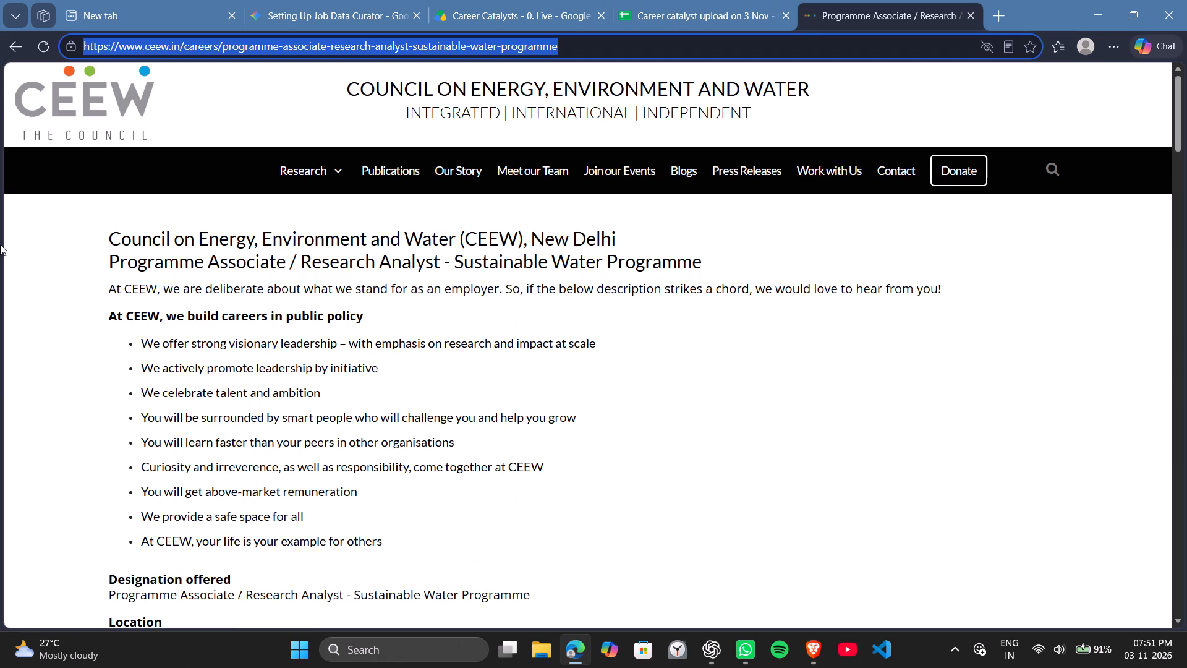
left_click(12, 49)
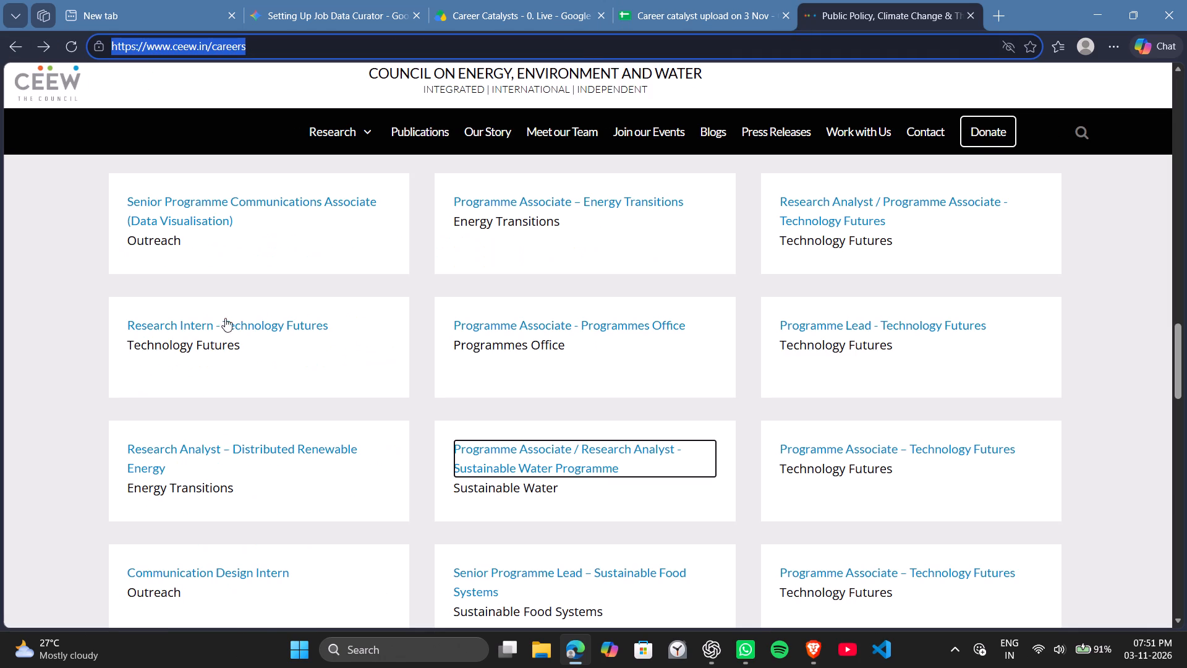
left_click(672, 8)
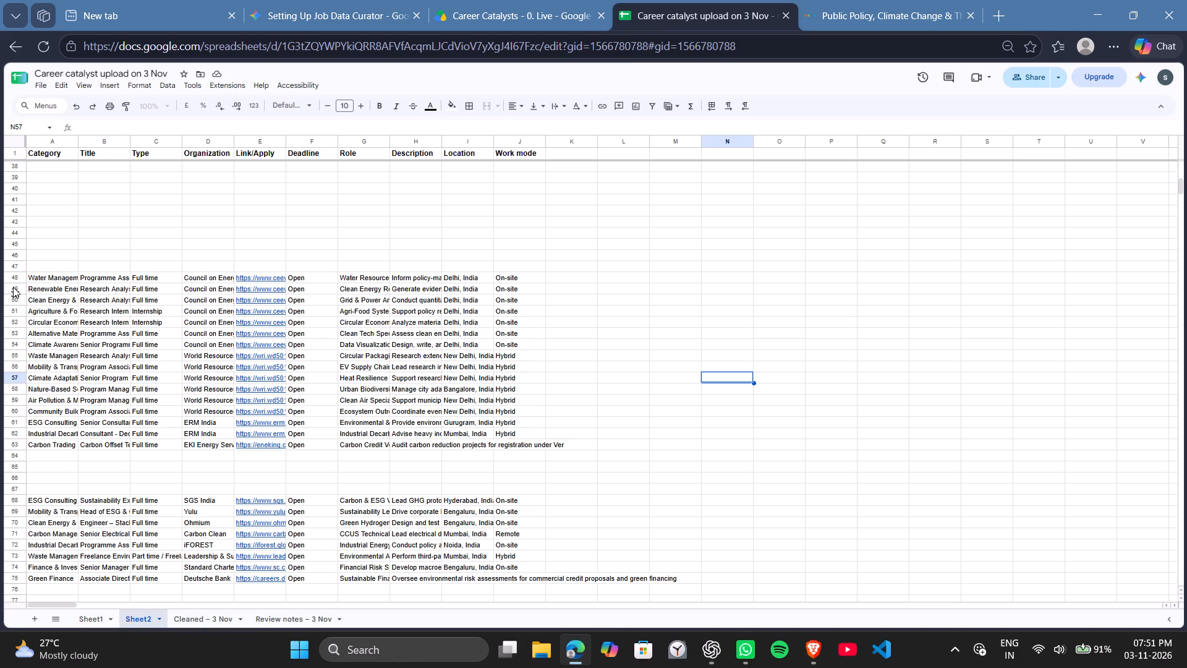
left_click(109, 287)
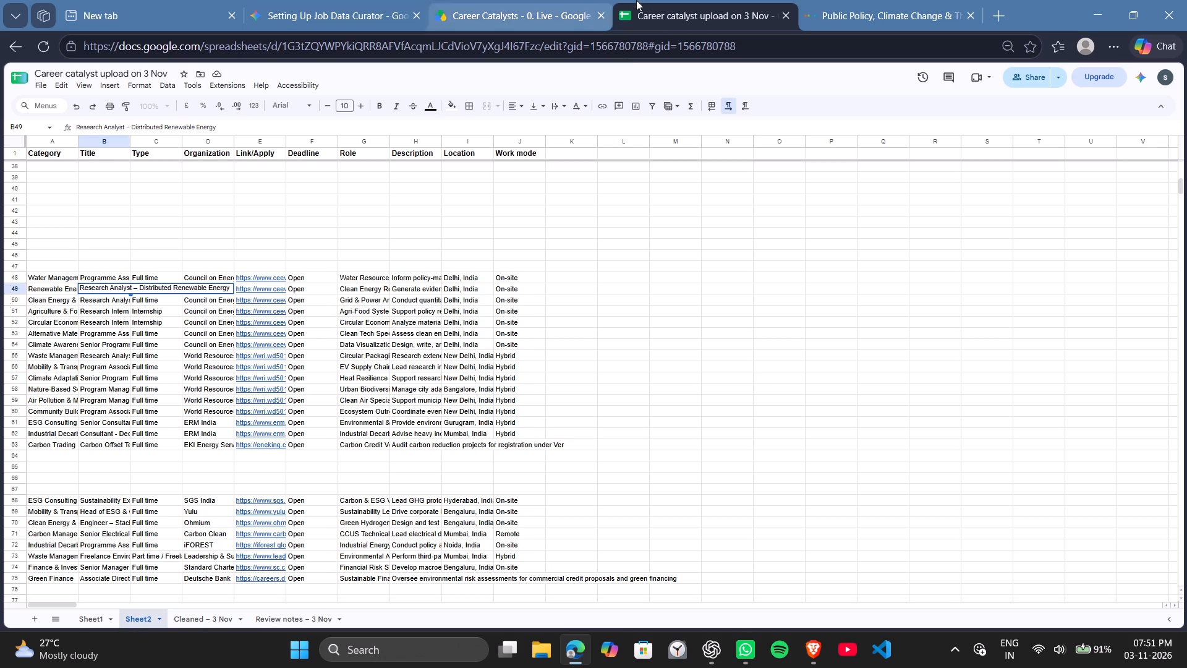
left_click(866, 1)
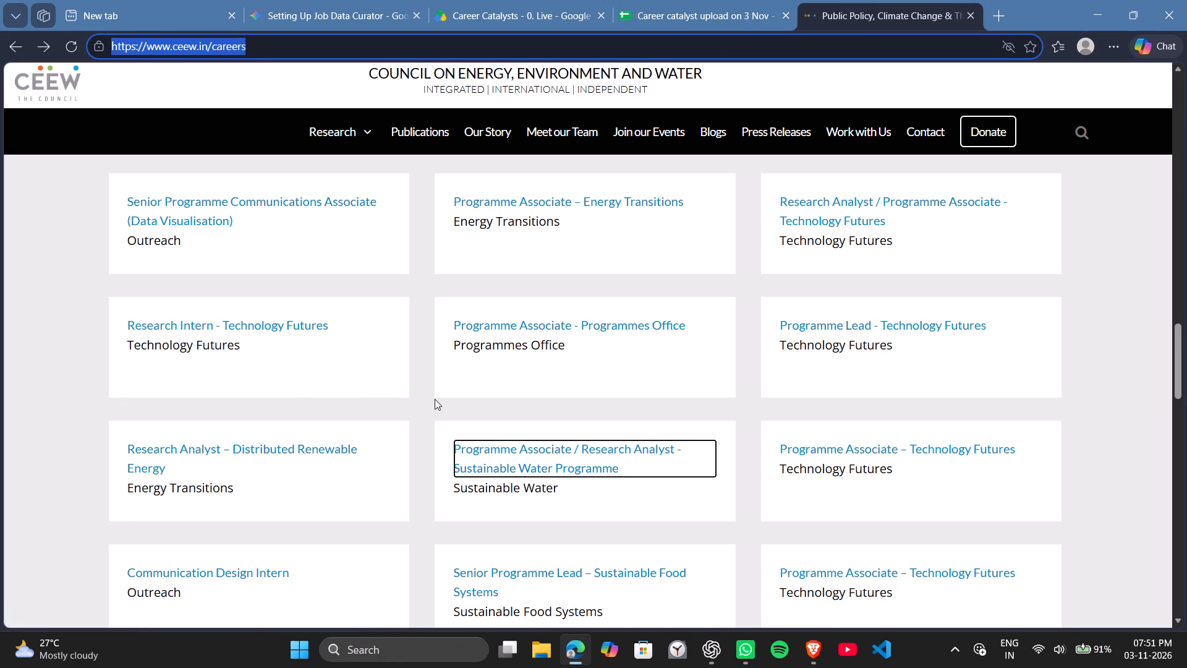
scroll(316, 371, "down", 1)
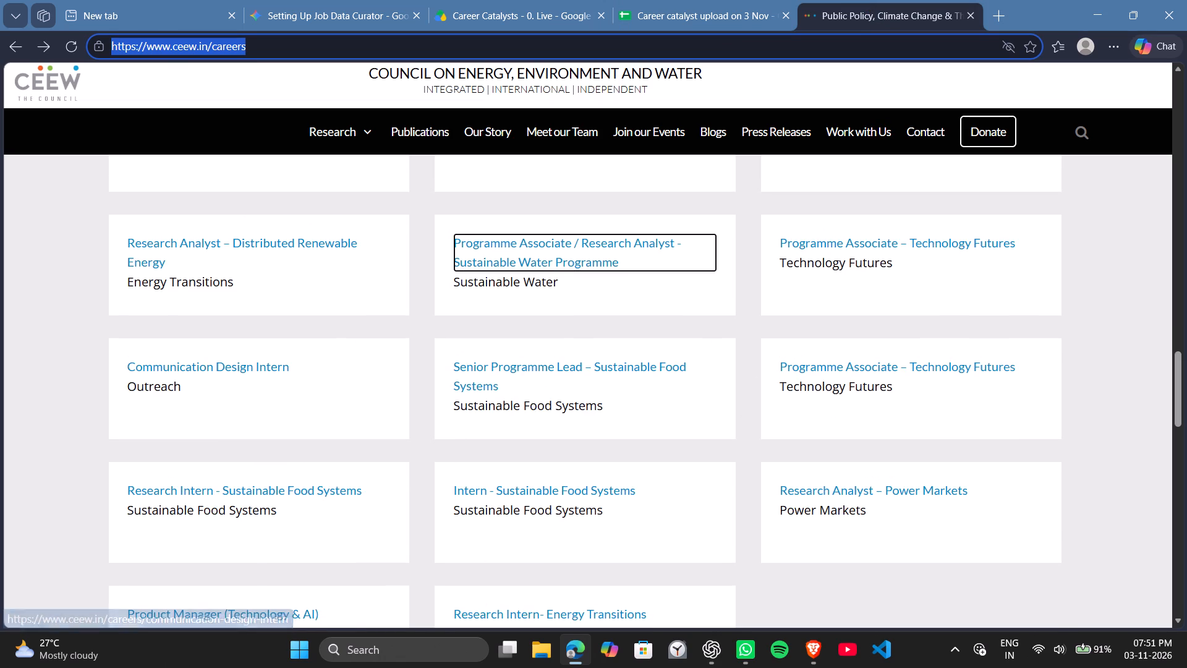
scroll(729, 530, "down", 1)
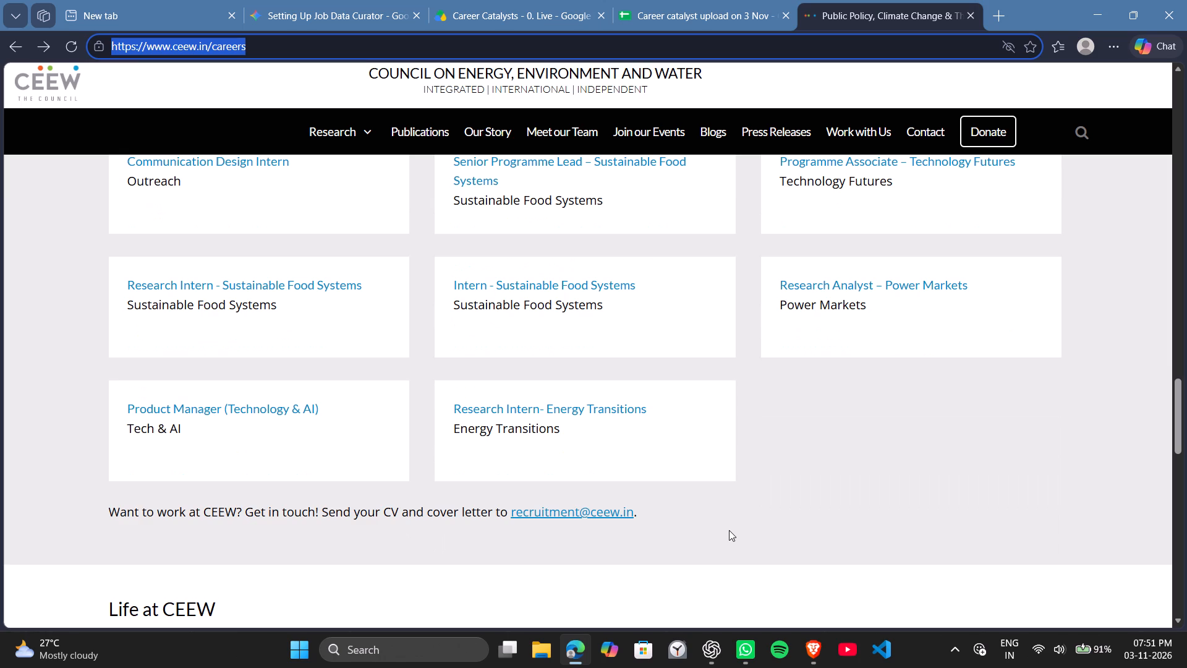
scroll(729, 530, "up", 3)
scroll(729, 530, "down", 1)
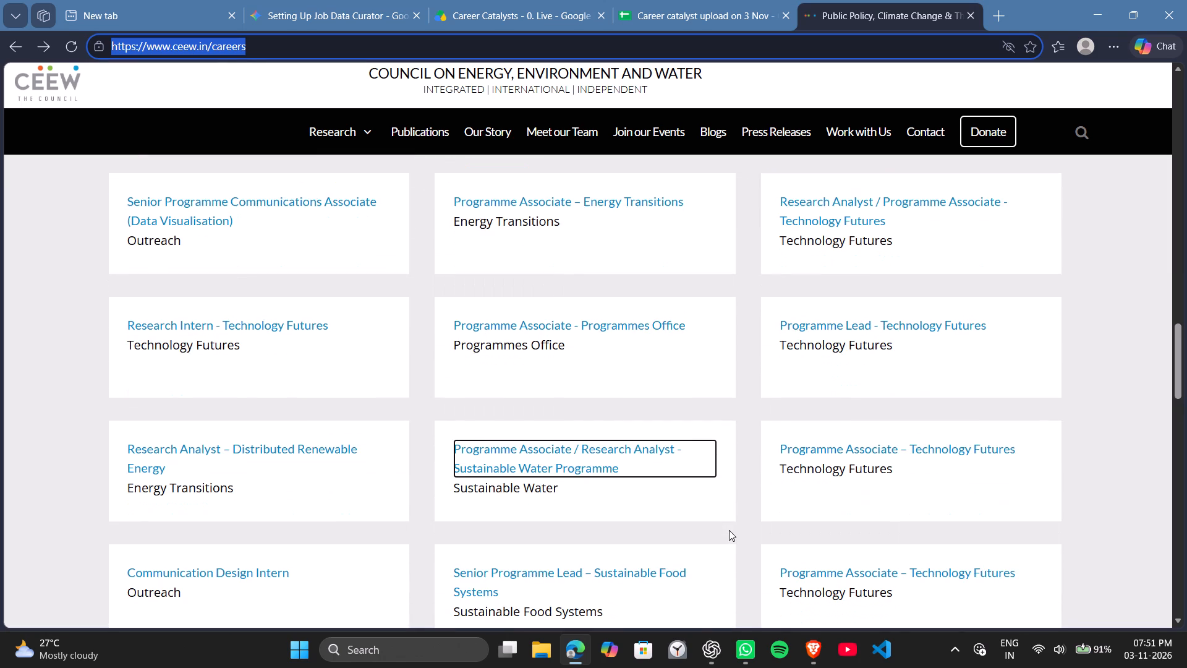
left_click(725, 0)
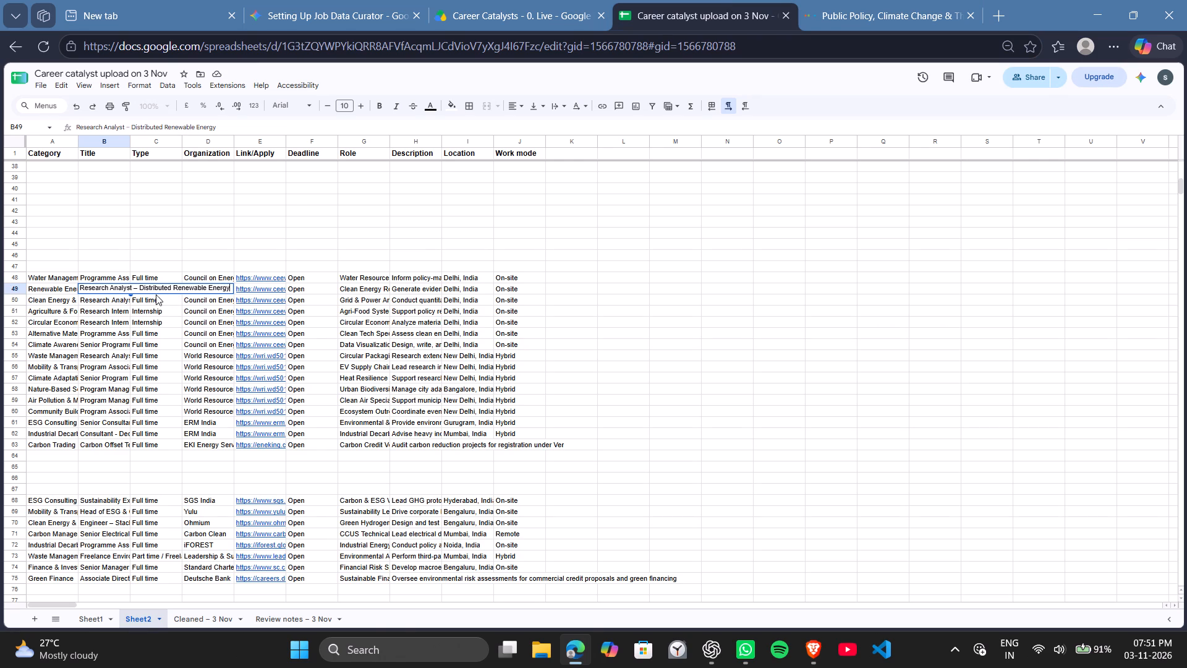
left_click(854, 0)
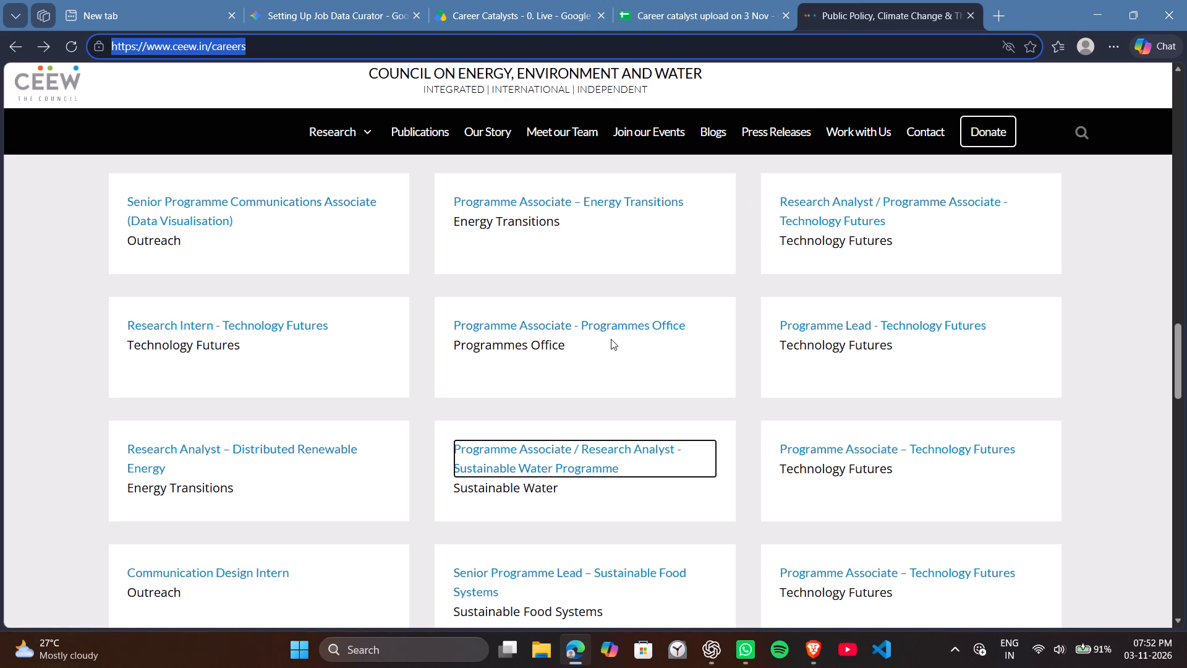
left_click(327, 450)
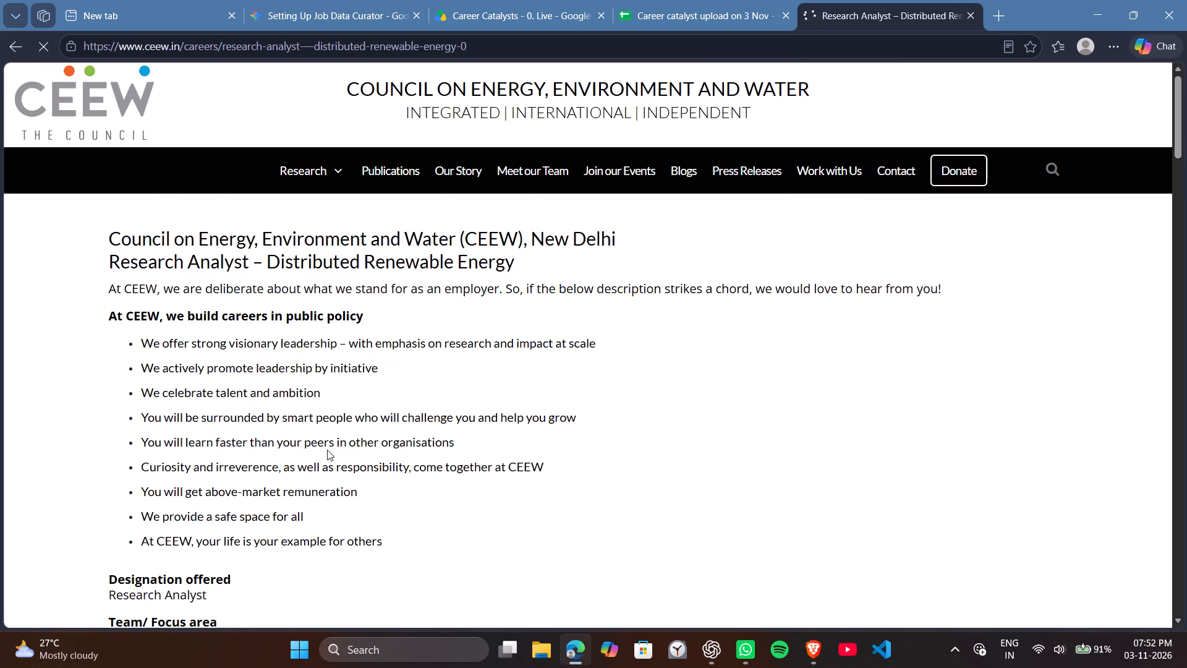
left_click(513, 51)
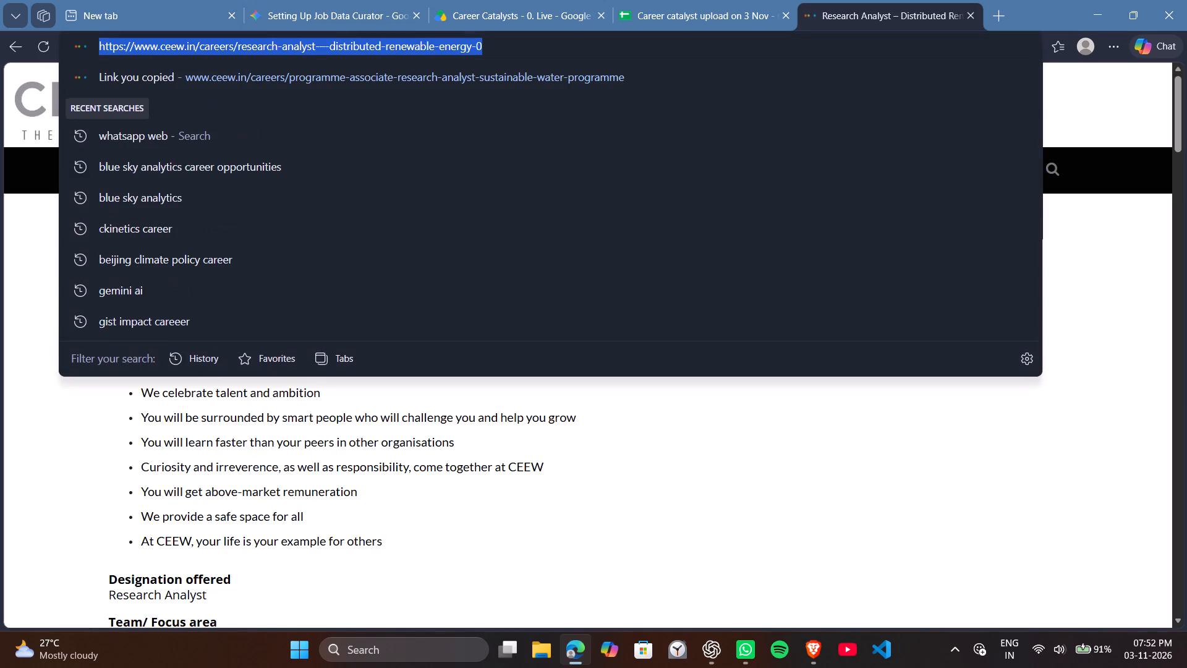
key("ctrl+c")
left_click(653, 7)
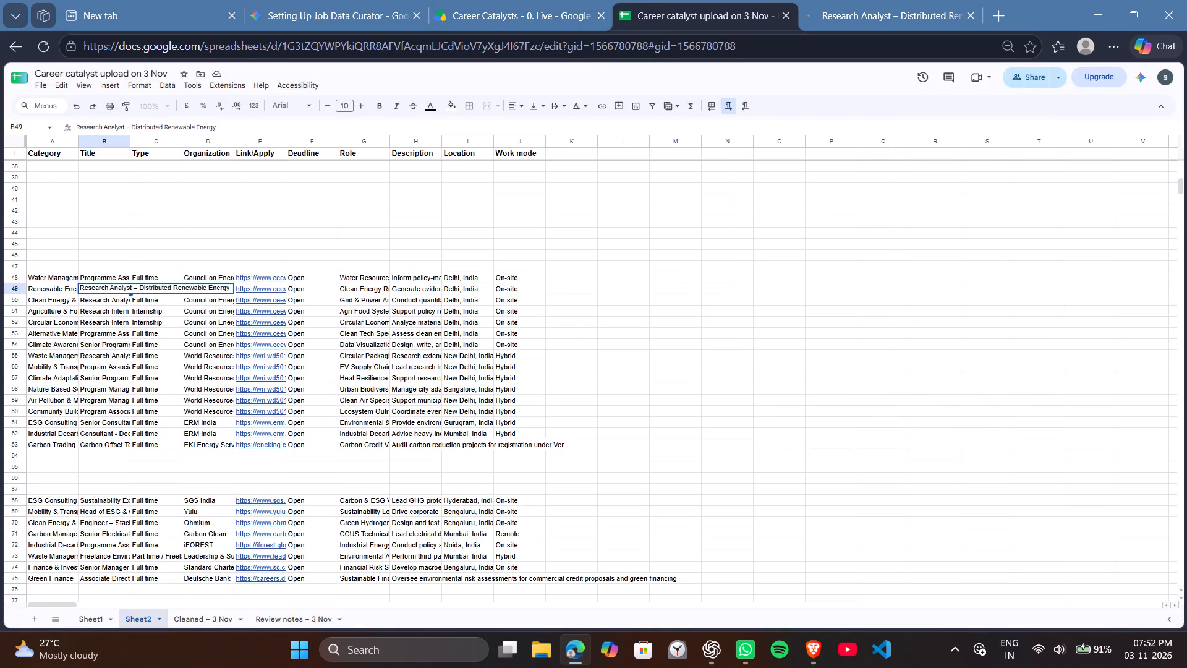
left_click(250, 286)
left_click_drag(167, 122, 123, 122)
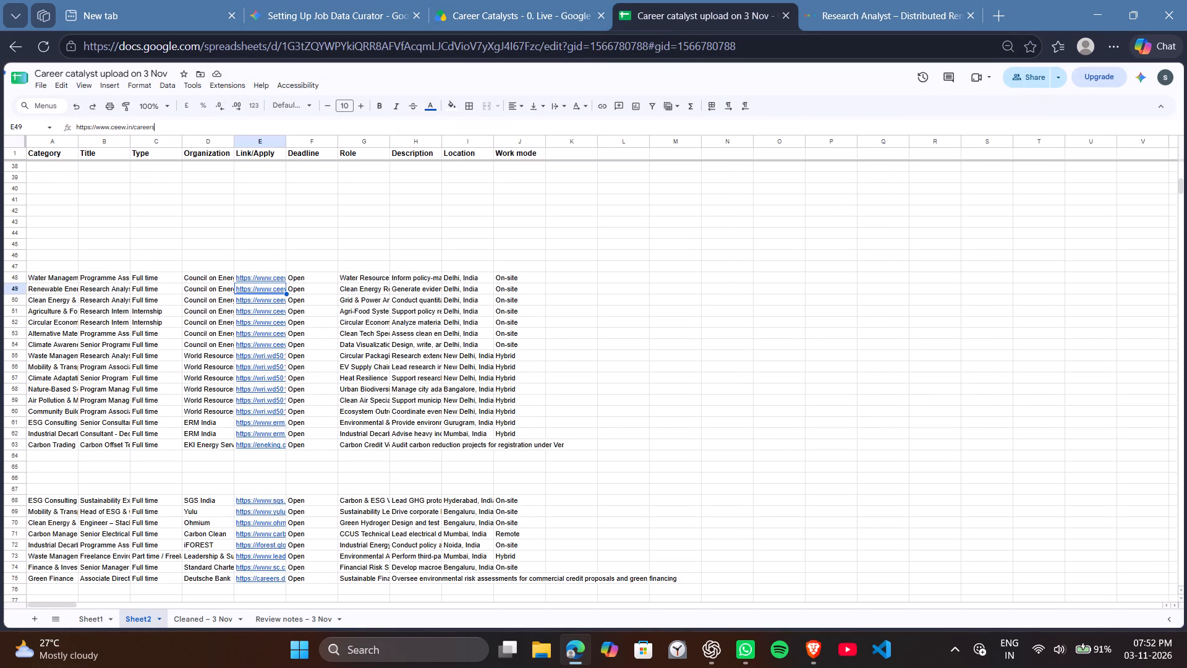
left_click_drag(123, 122, 0, 134)
key("BackSpace")
key("ctrl+v")
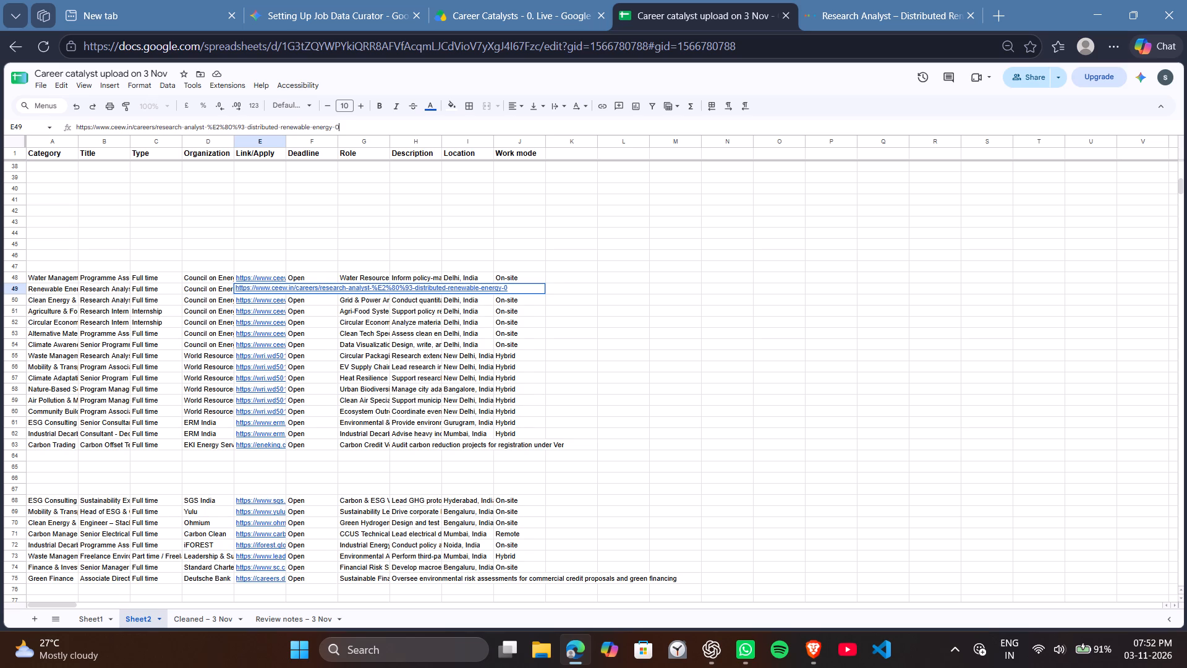
left_click(642, 337)
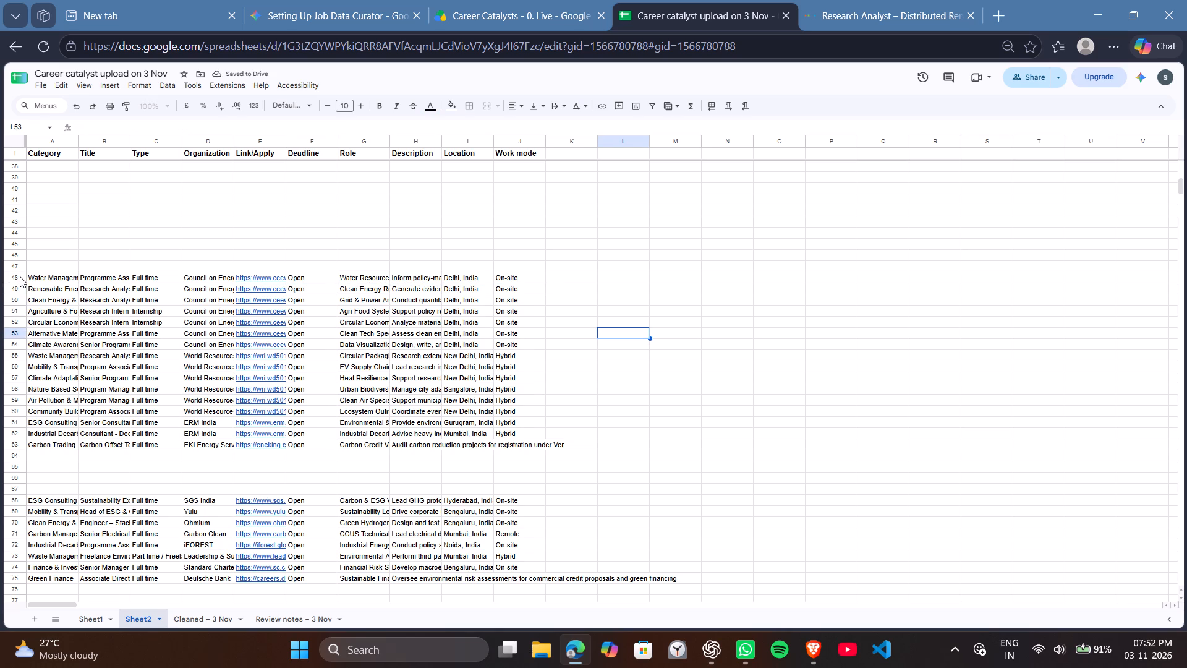
Move the water management job from row 48 up to row 7, directly below the cKinetics jobs.
left_click_drag(20, 276, 24, 243)
left_click(9, 282)
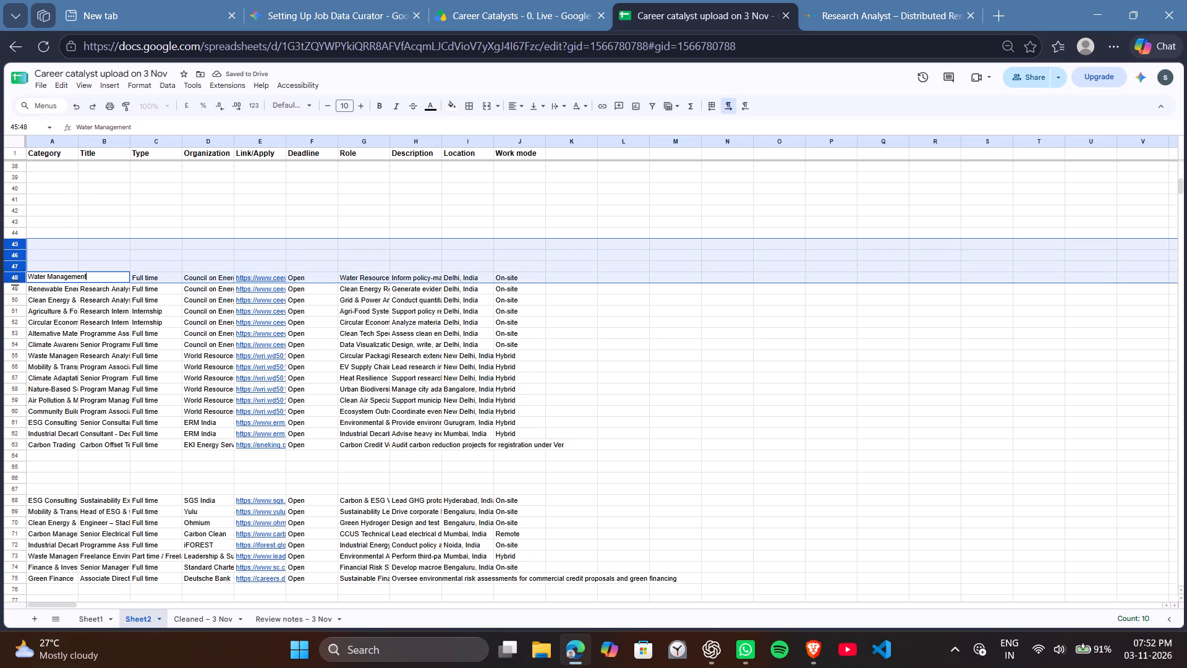
left_click(108, 163)
left_click(12, 282)
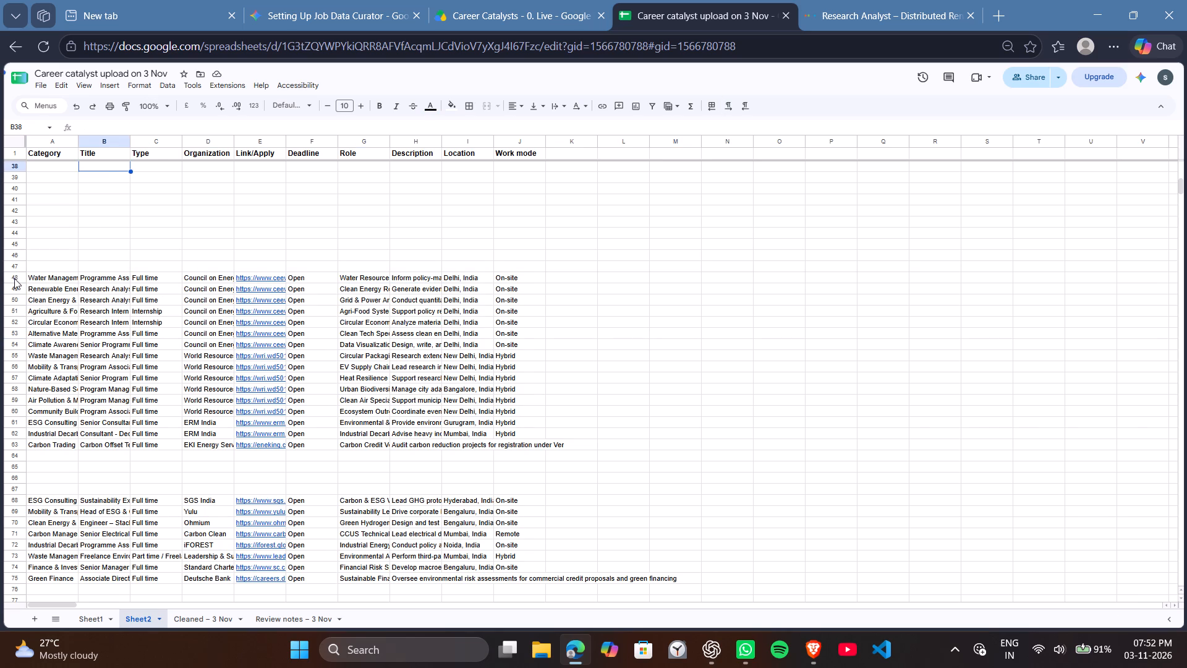
left_click(14, 278)
left_click_drag(17, 278, 14, 155)
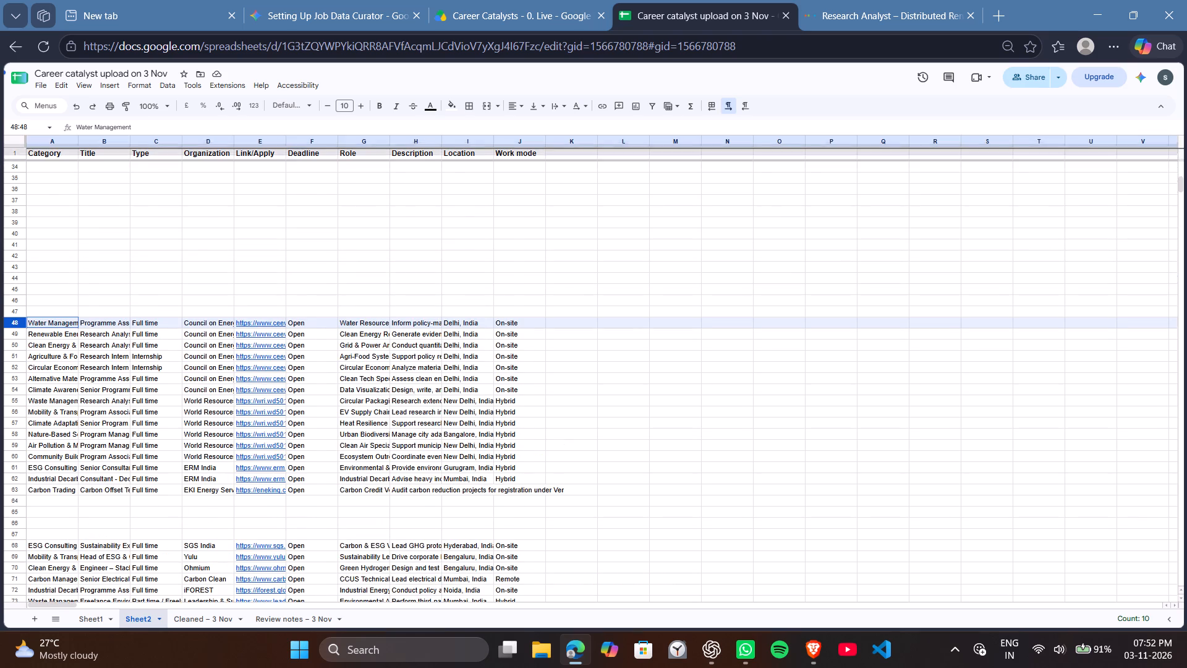
left_click_drag(14, 155, 6, 222)
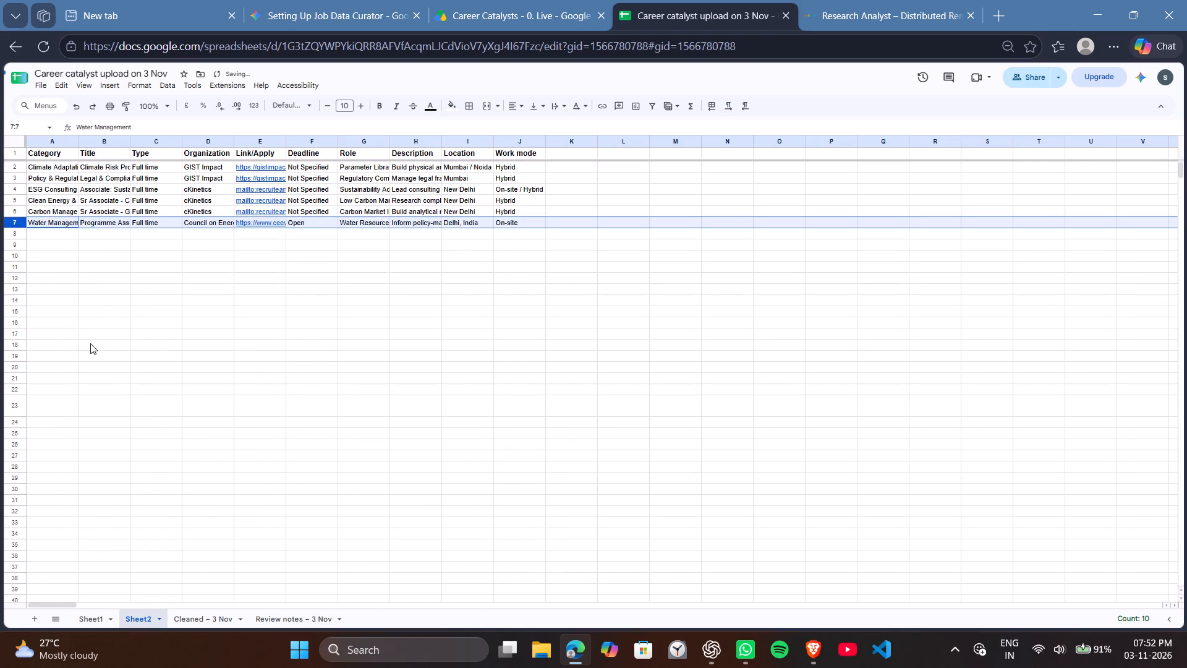
Move the renewable energy job from row 49 up to row 7, above the water management job.
scroll(90, 343, "down", 1)
left_click(12, 497)
left_click_drag(19, 490, 20, 490)
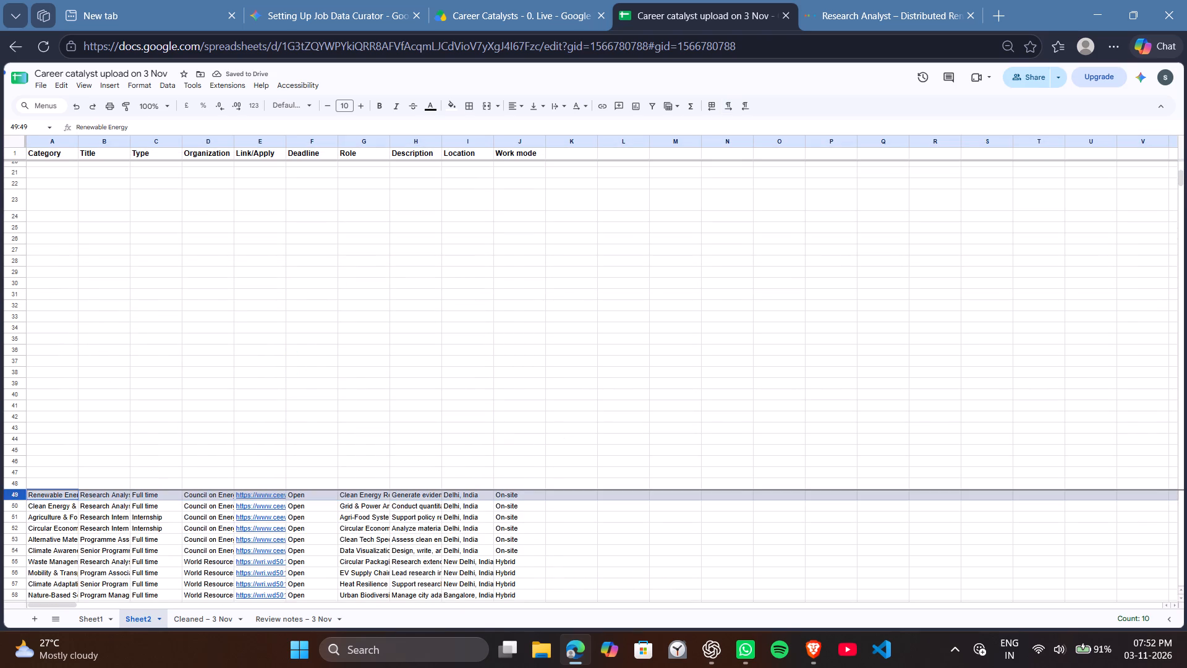
left_click_drag(20, 490, 0, 219)
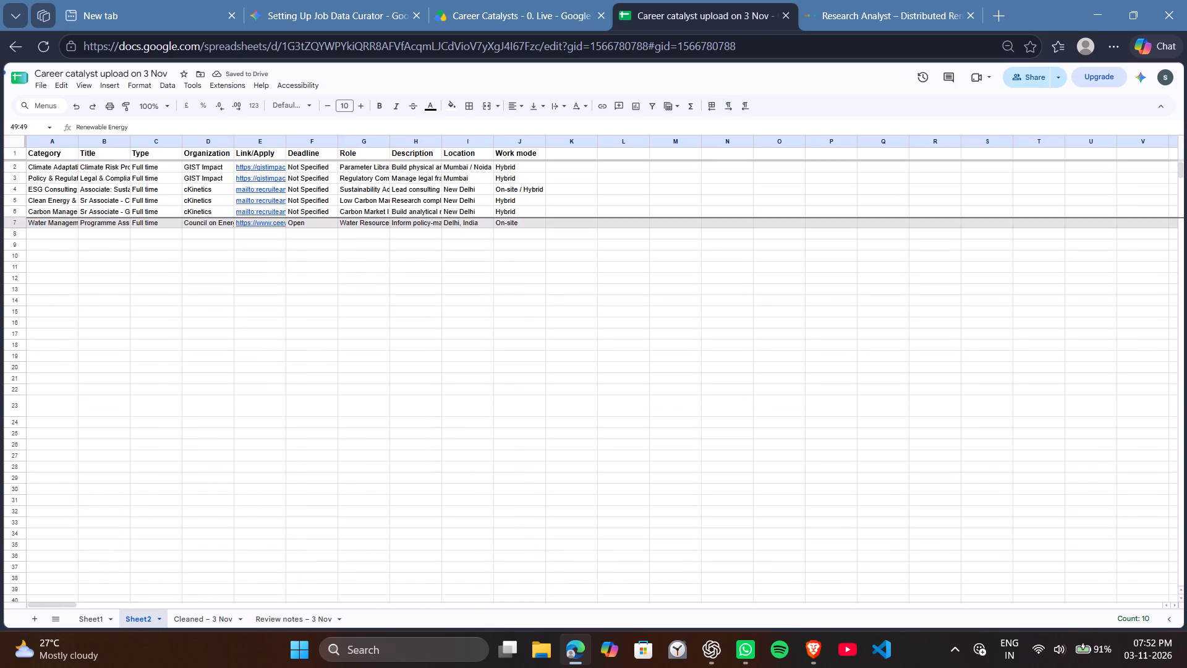
left_click_drag(0, 219, 0, 228)
left_click(178, 364)
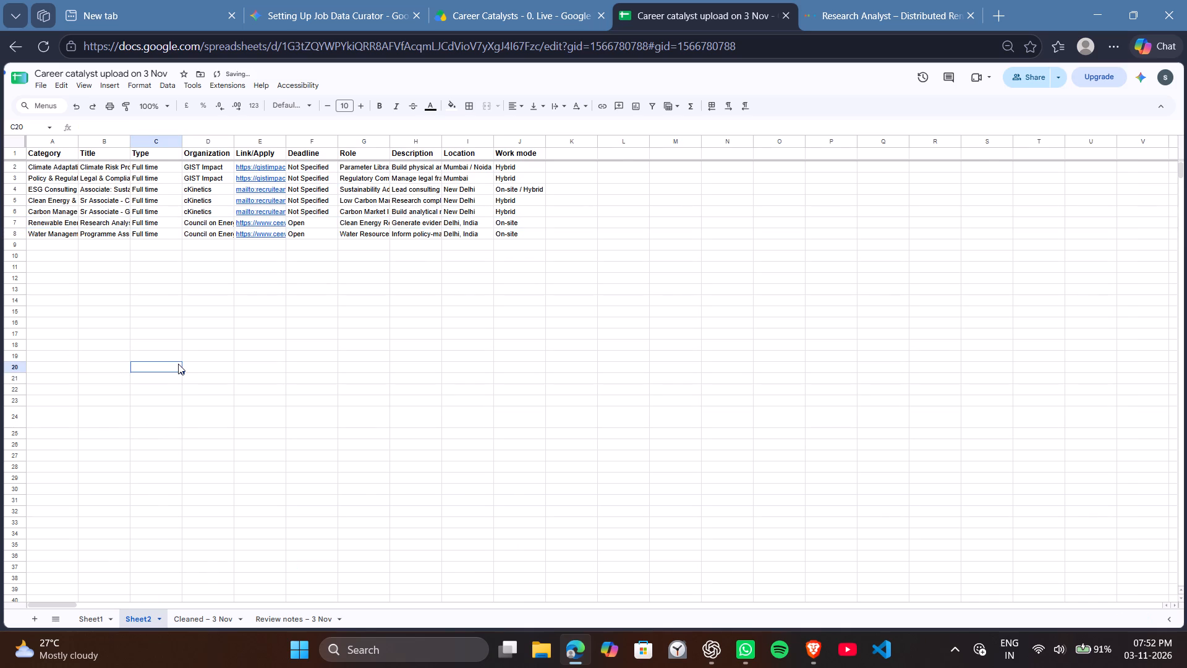
Fill the "Not Specified" deadline from row 5 down through row 8 to cover both moved CEEW jobs.
scroll(178, 364, "down", 1)
scroll(320, 395, "up", 2)
left_click(313, 204)
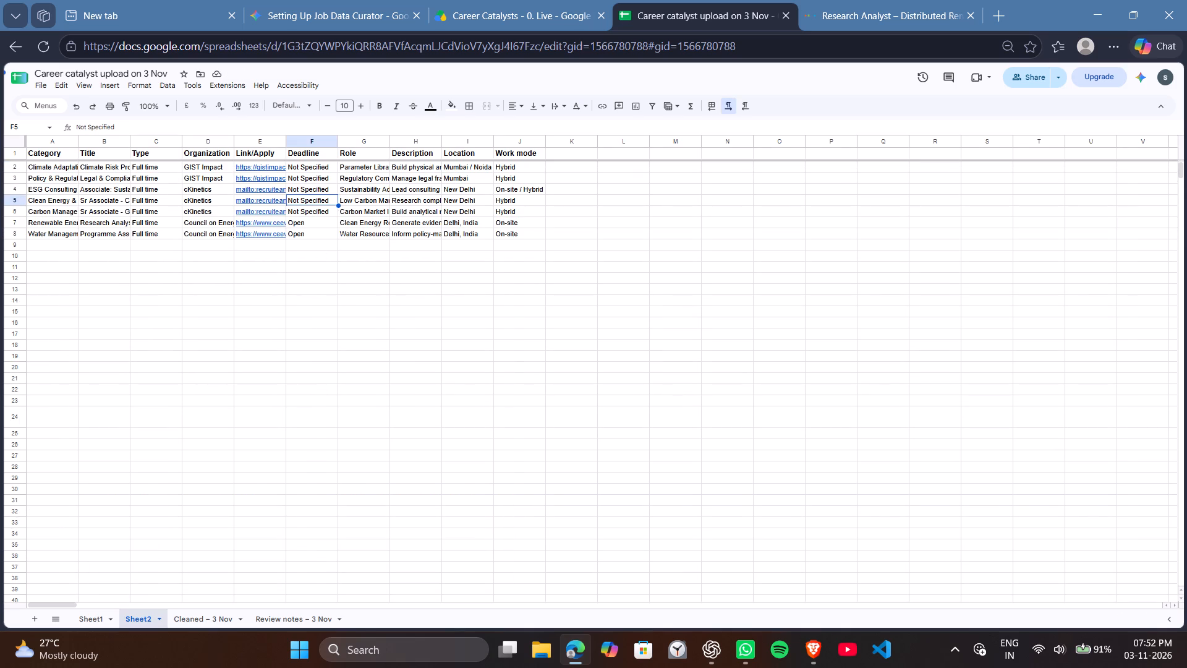
left_click_drag(339, 205, 336, 236)
left_click(322, 332)
Look up row 50's title among CEEW's open positions and open the "Research Analyst – Power Markets" posting.
scroll(322, 332, "down", 1)
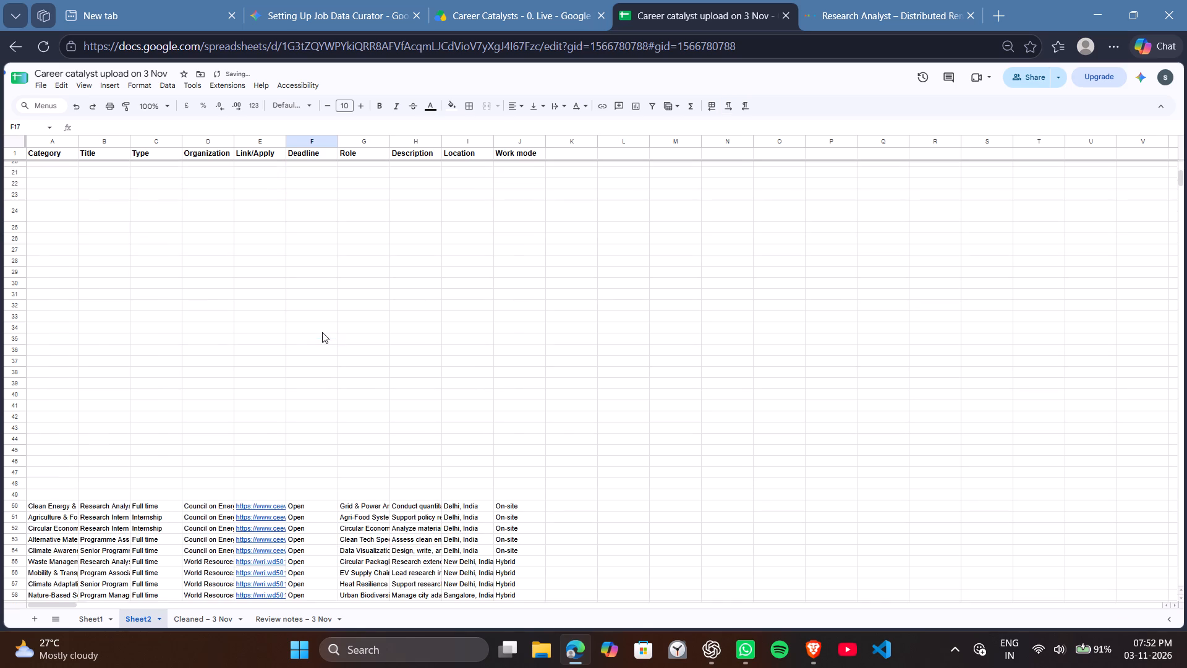
scroll(322, 332, "down", 1)
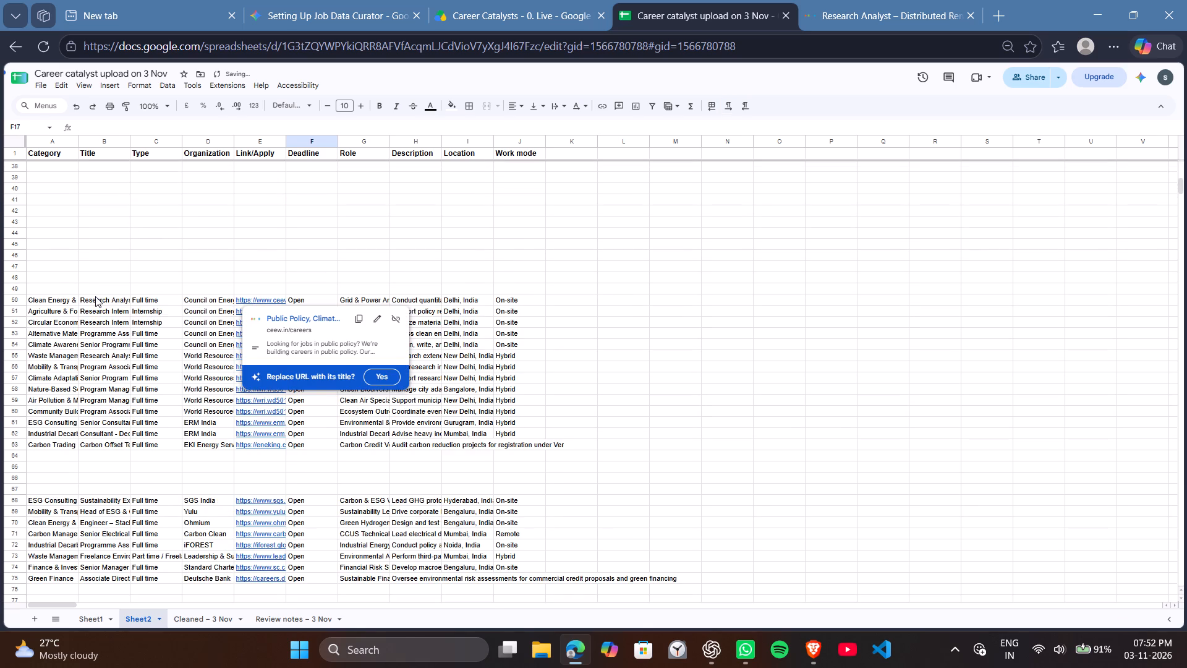
left_click(95, 296)
left_click(870, 20)
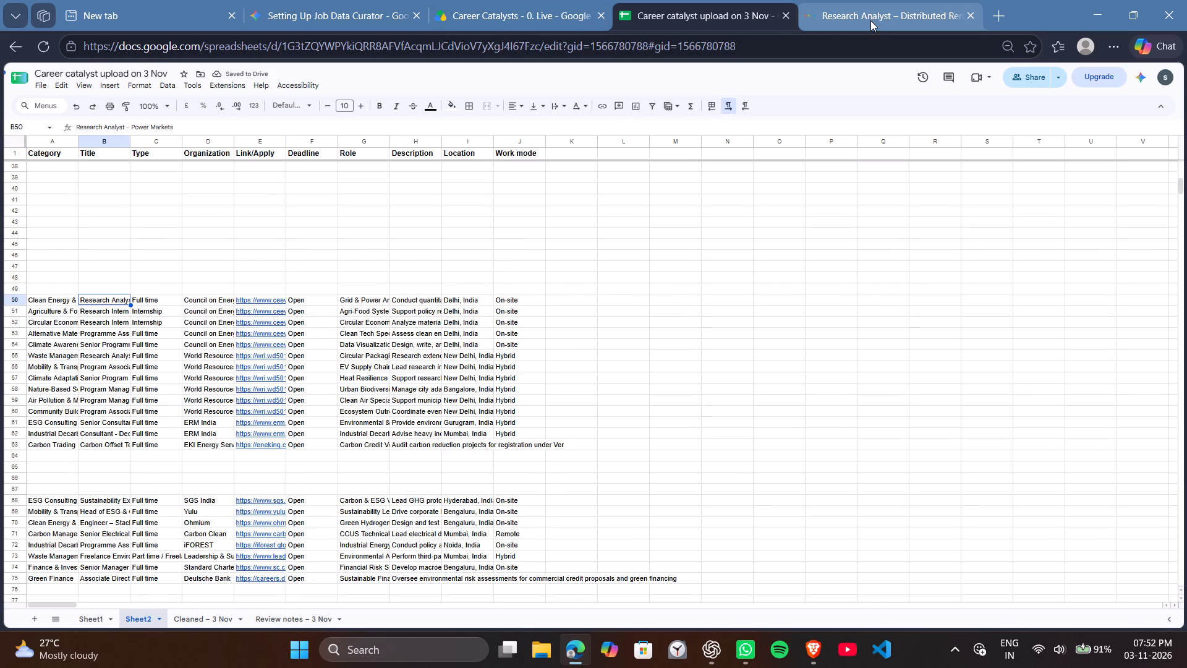
left_click(20, 54)
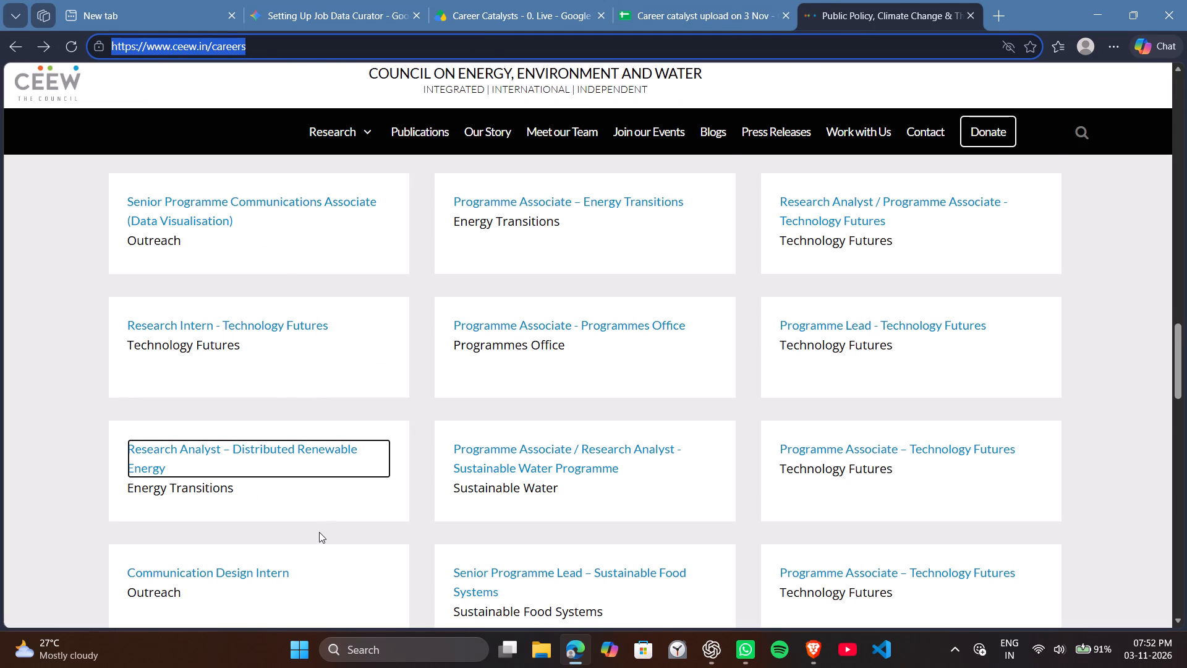
scroll(319, 532, "down", 1)
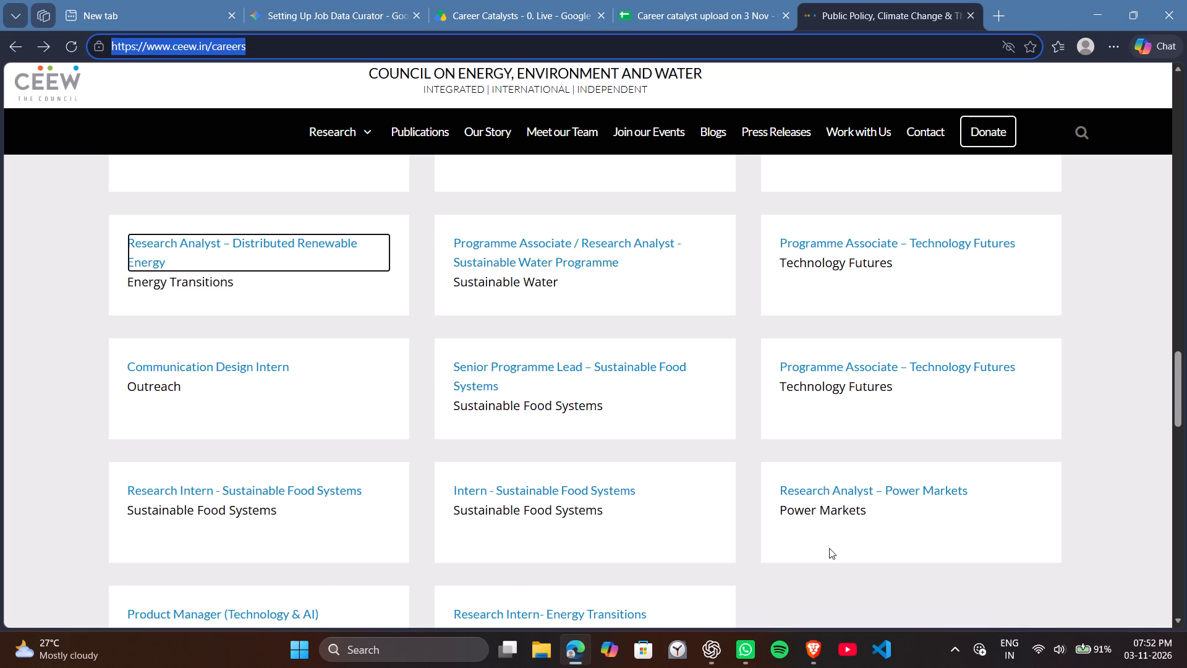
left_click(899, 489)
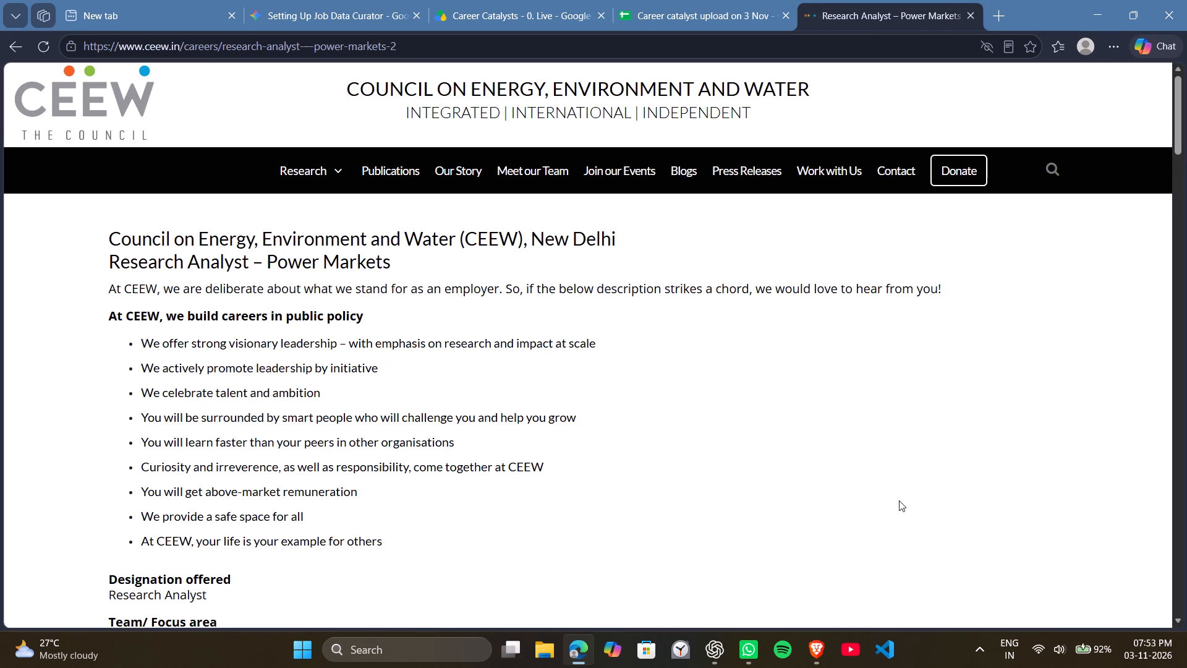
Read through the Power Markets posting, examining its location, duties, selection criteria and application process.
scroll(809, 410, "down", 1)
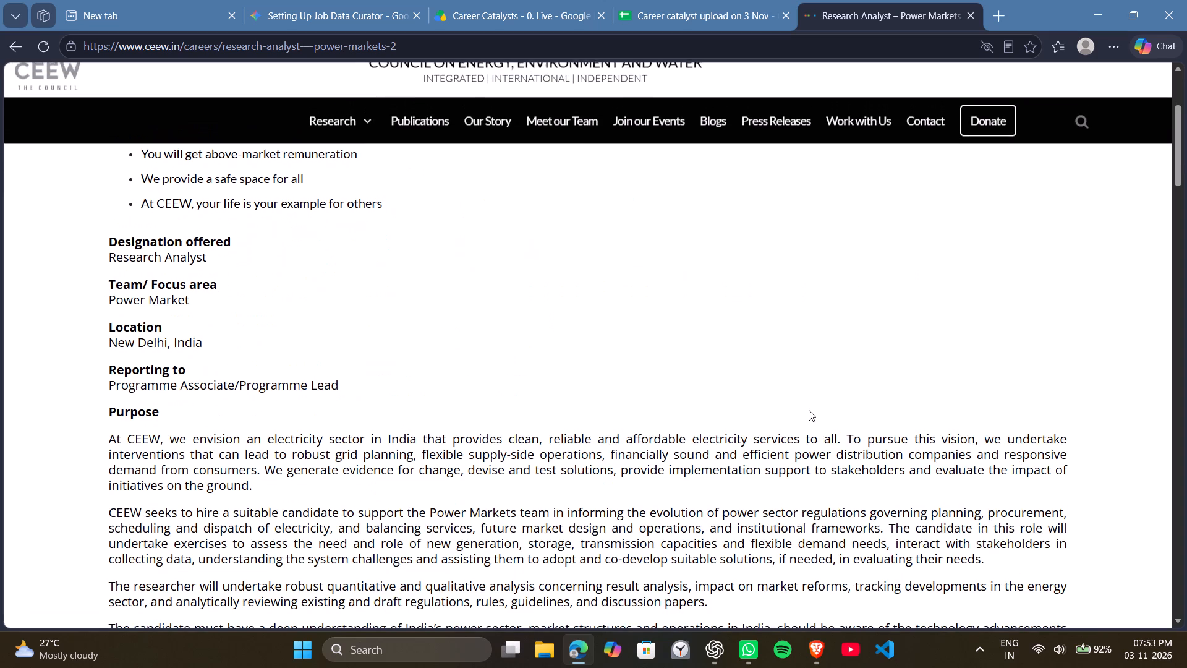
scroll(809, 410, "down", 3)
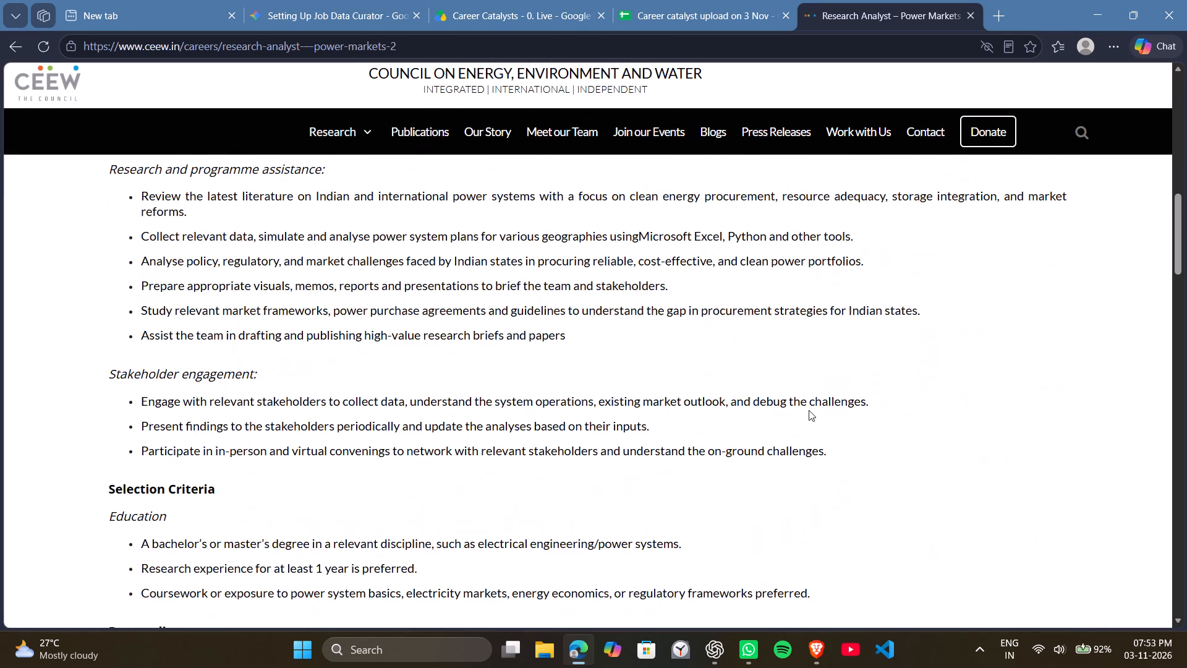
scroll(809, 410, "down", 3)
scroll(809, 410, "up", 1)
scroll(809, 410, "down", 2)
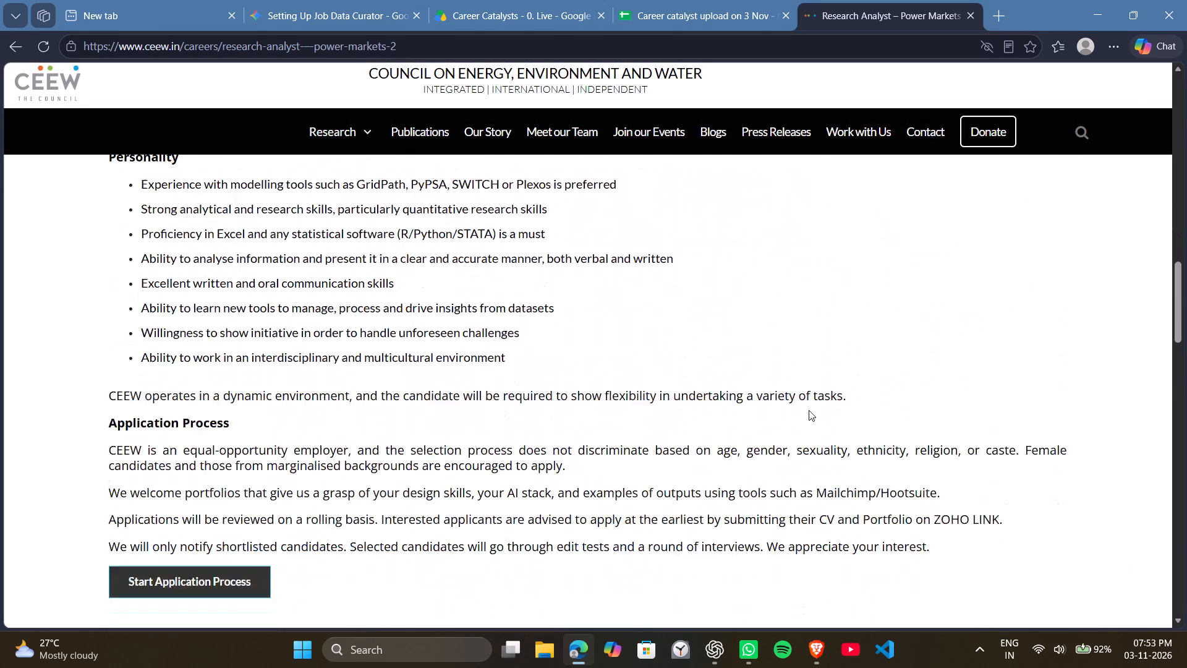
scroll(809, 410, "up", 6)
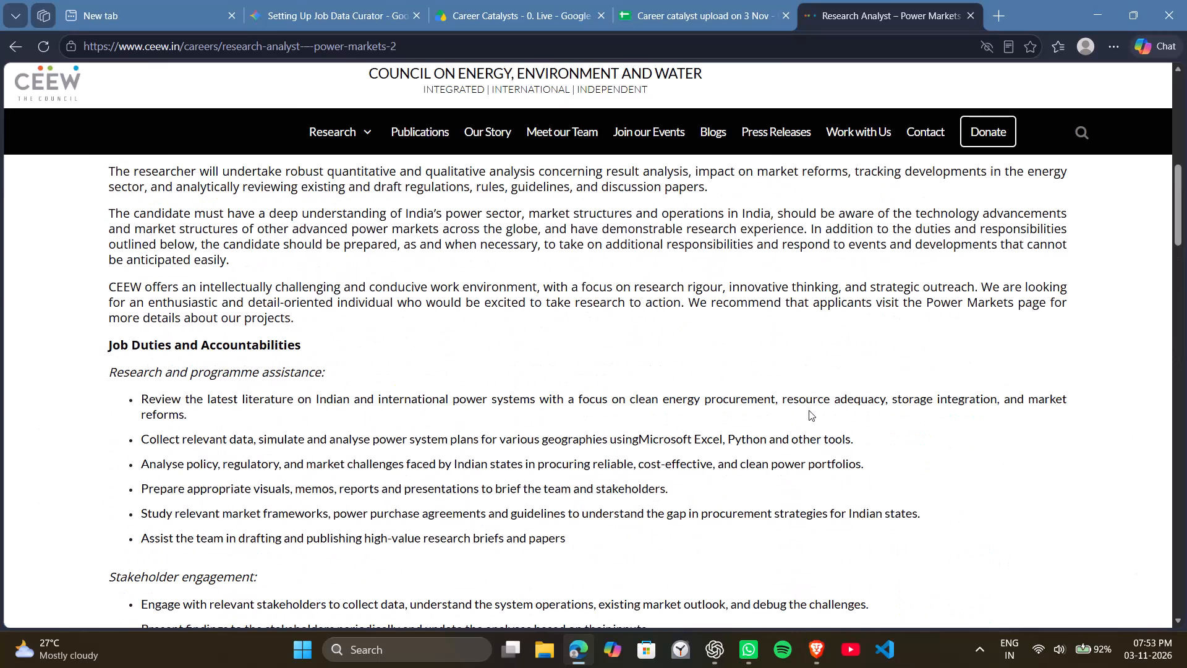
Replace row 50's application link with the URL of the open "Research Analyst – Power Markets" posting.
scroll(809, 410, "up", 9)
left_click(414, 46)
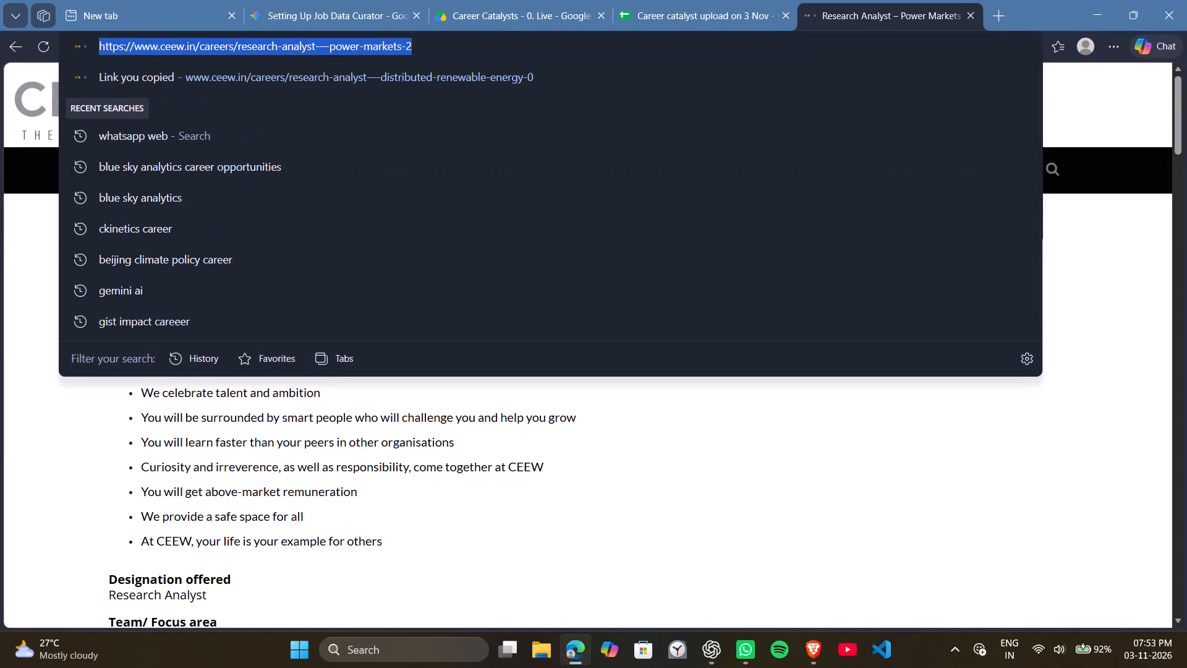
key("ctrl+c")
left_click(719, 0)
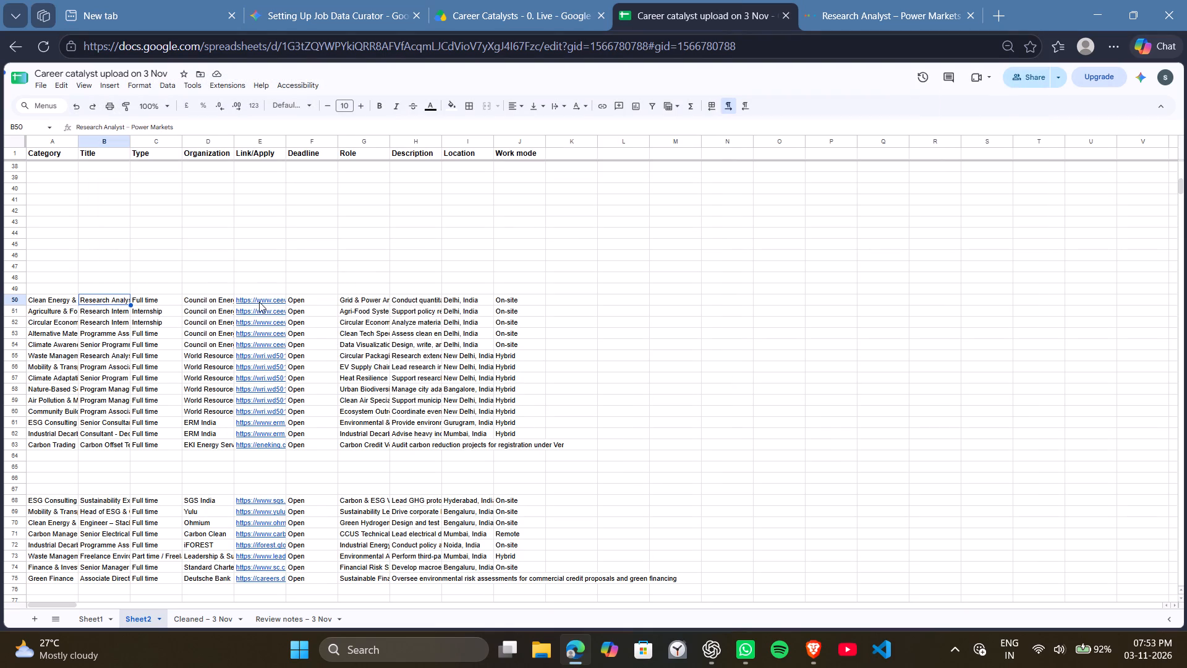
left_click(259, 302)
left_click_drag(158, 121, 101, 128)
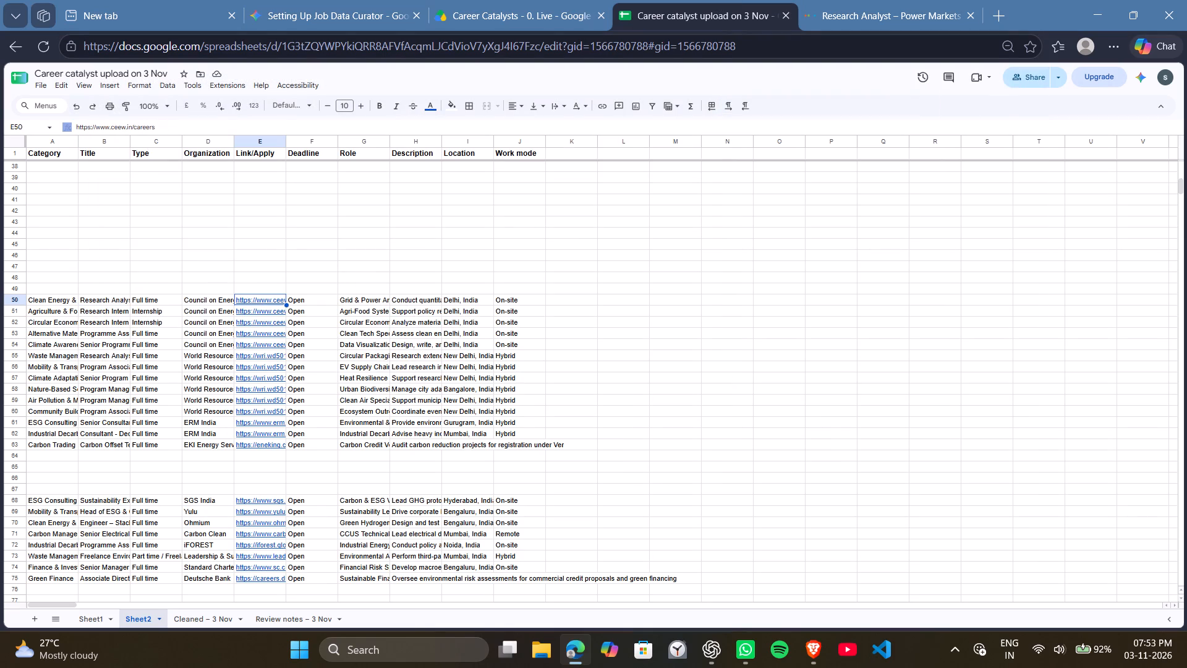
left_click(169, 128)
left_click_drag(169, 127, 48, 133)
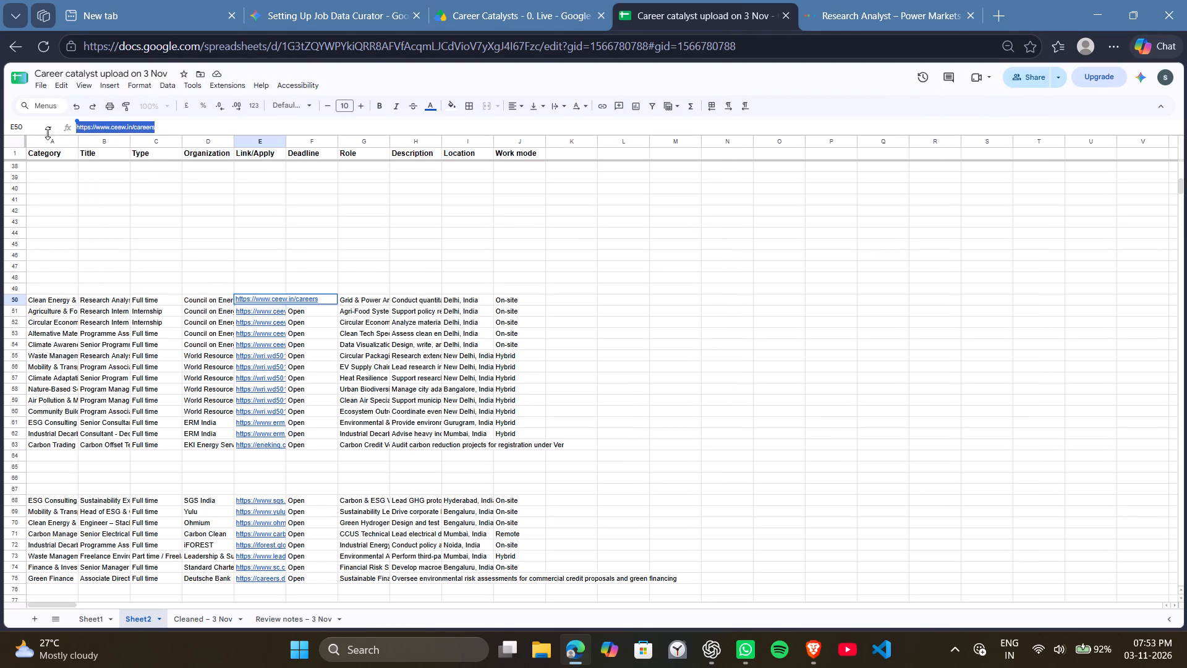
key("BackSpace")
key("ctrl+v")
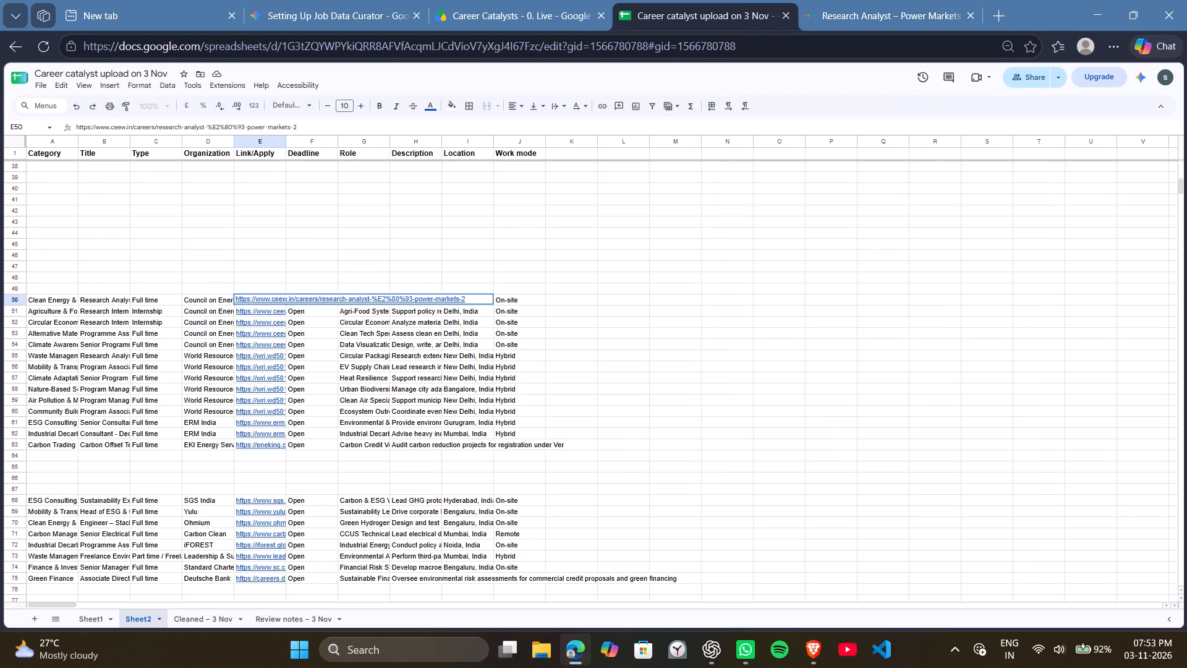
left_click(789, 336)
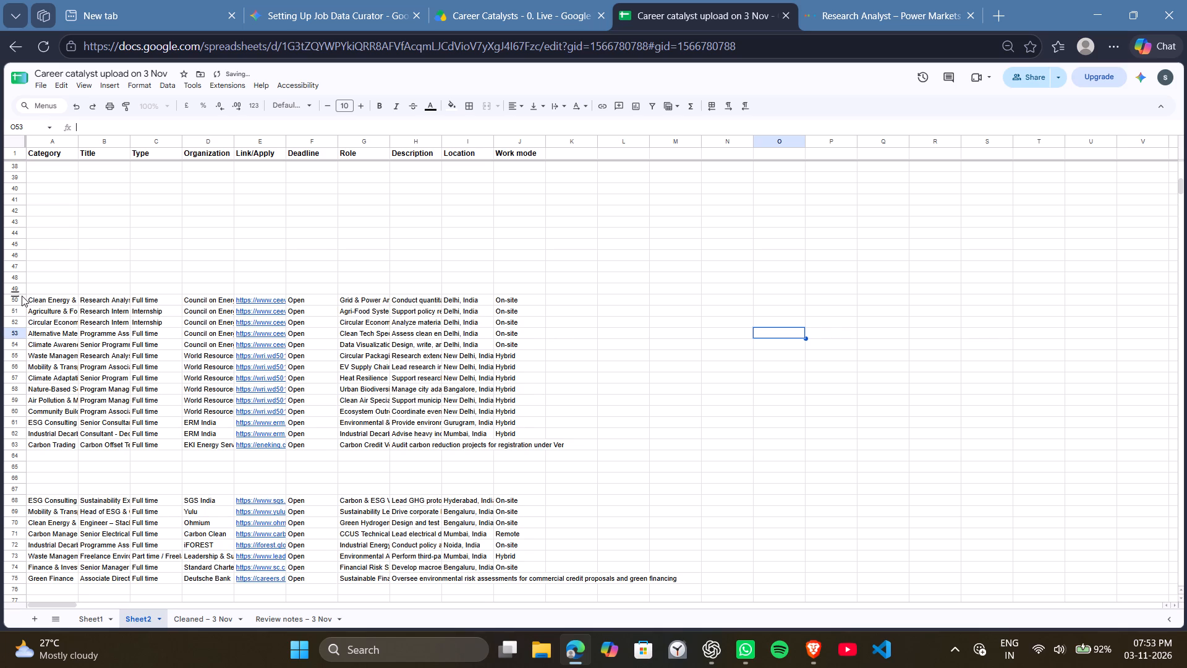
Move the Power Markets job from row 50 up to row 9, directly below the water management job.
left_click(14, 298)
left_click_drag(14, 298, 14, 140)
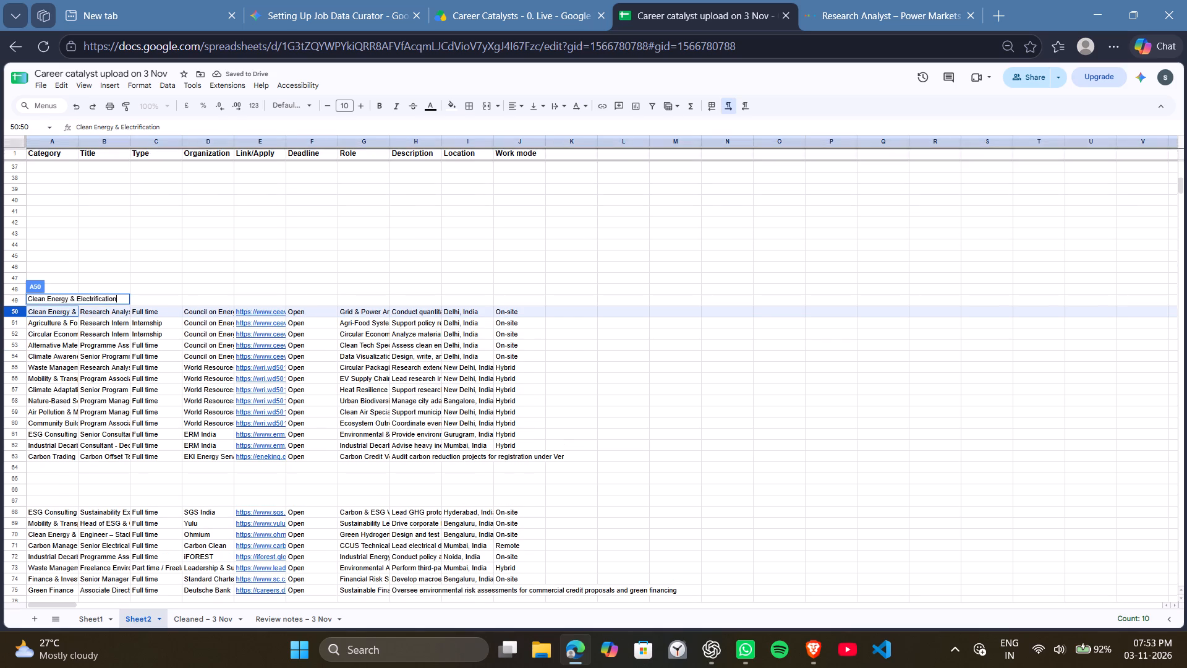
left_click_drag(14, 140, 0, 207)
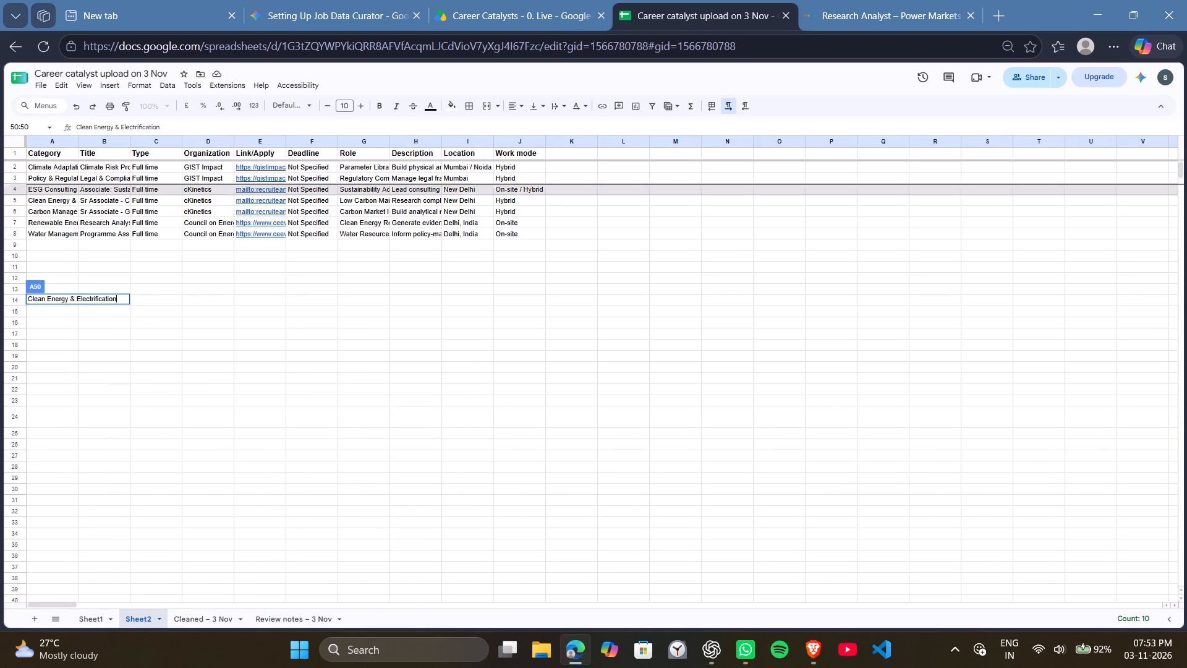
left_click_drag(0, 207, 7, 245)
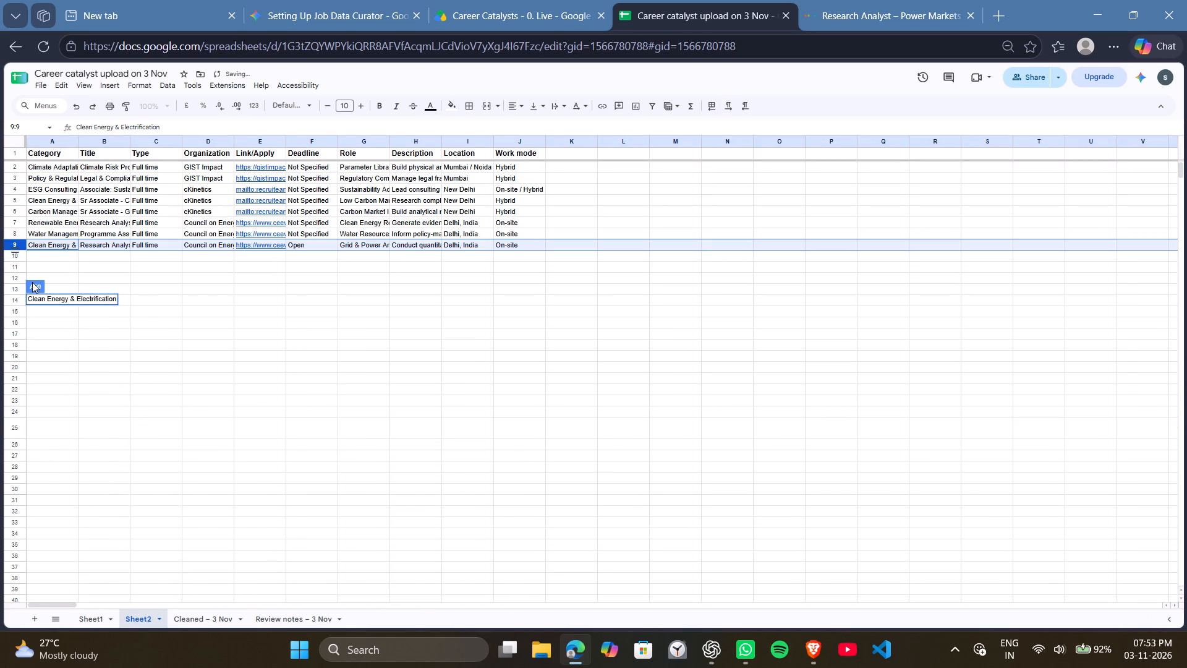
left_click(236, 366)
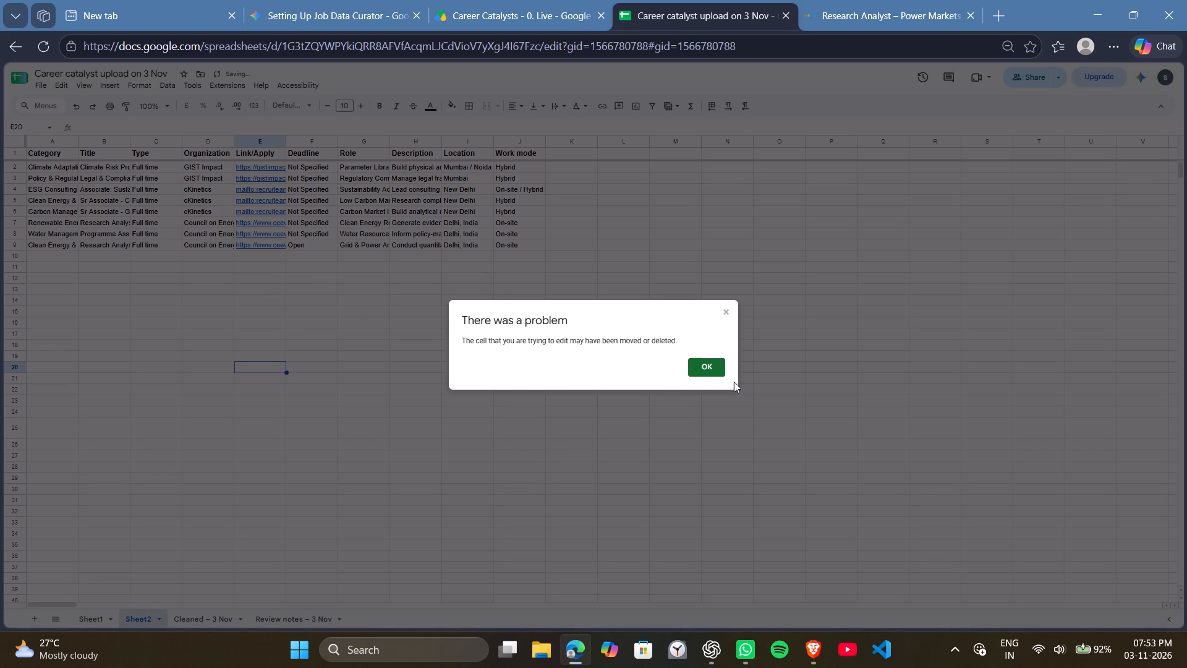
left_click(734, 382)
left_click(711, 368)
Fill the "Not Specified" deadline from row 8 down to the Power Markets job in row 9.
left_click(338, 238)
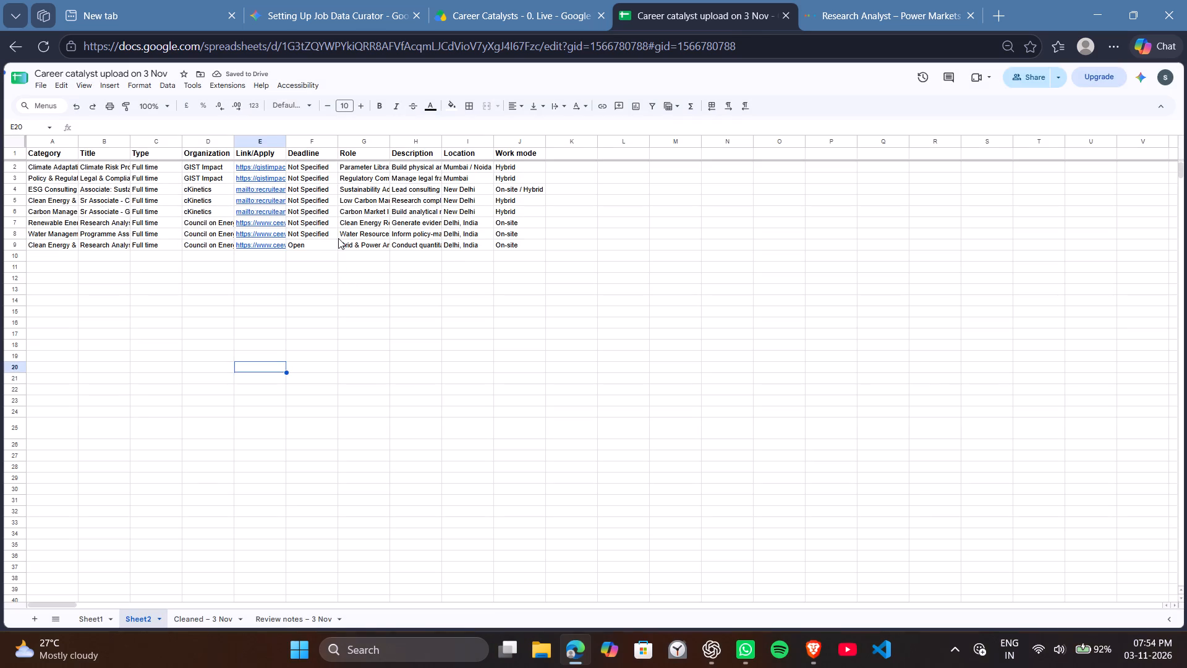
left_click_drag(336, 238, 332, 246)
left_click(330, 315)
Look up row 51's title among CEEW's open positions and open the "Research Intern - Sustainable Food Systems" posting.
scroll(330, 315, "down", 2)
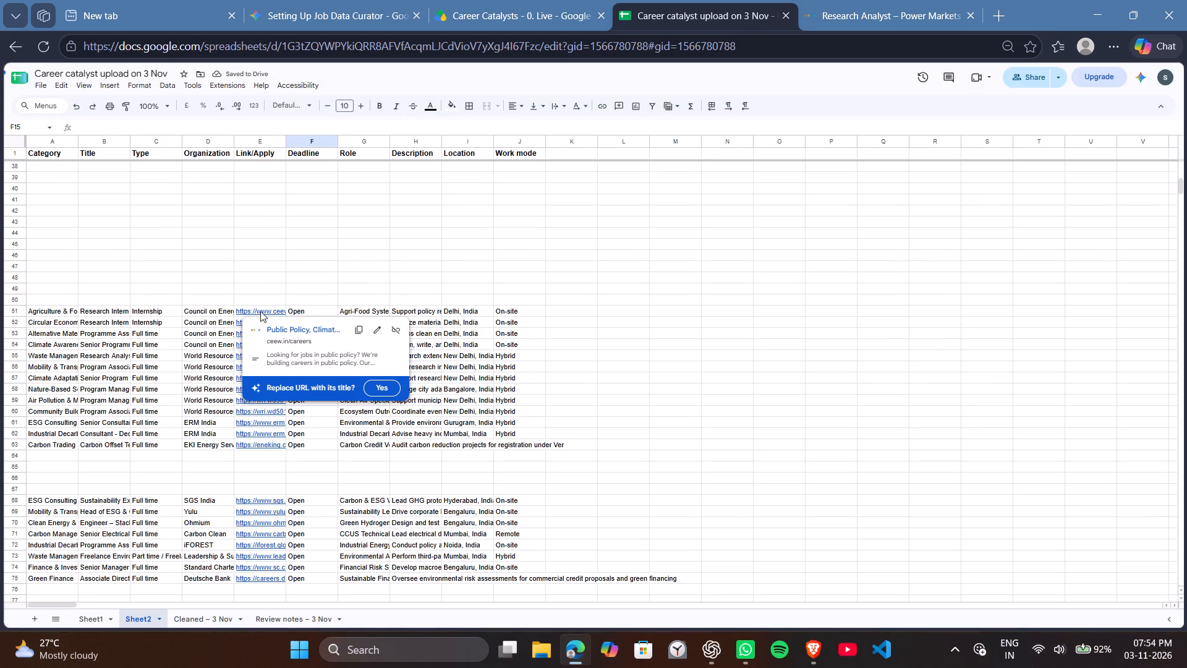
left_click(94, 308)
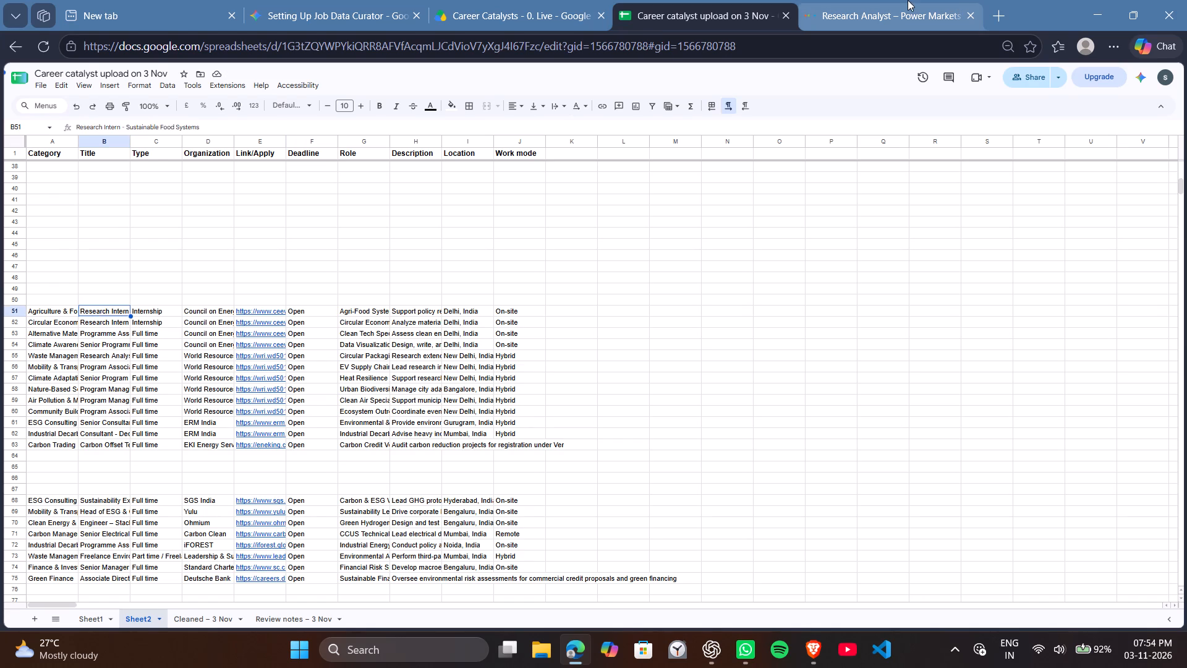
left_click(908, 0)
left_click(22, 49)
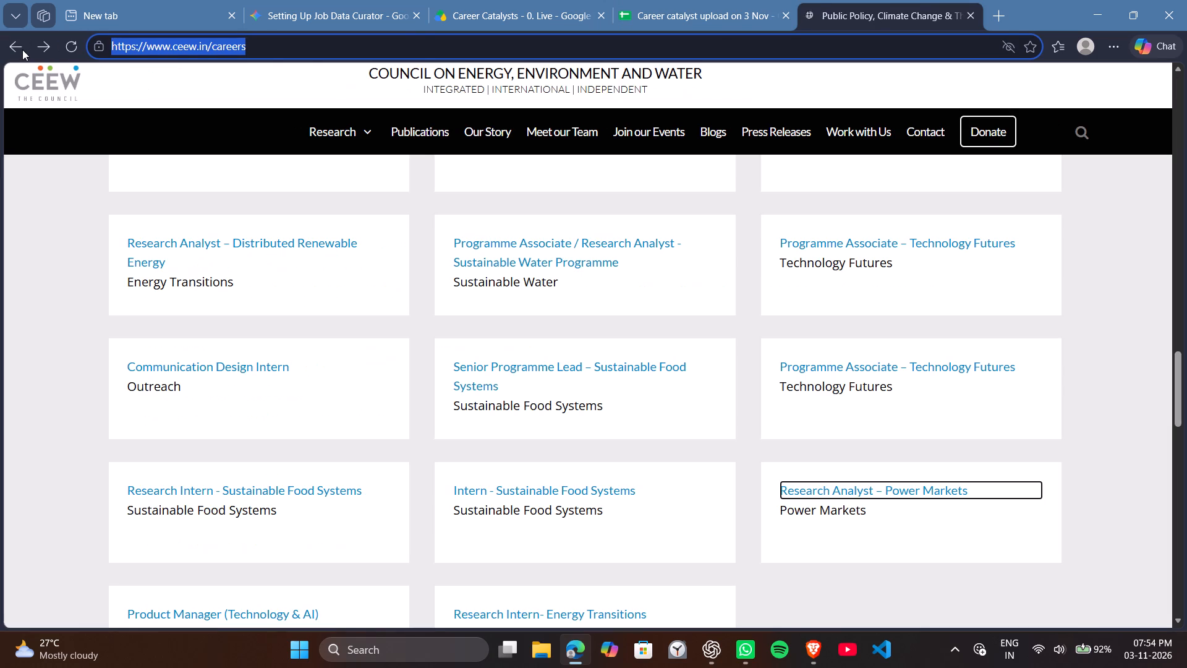
left_click(333, 484)
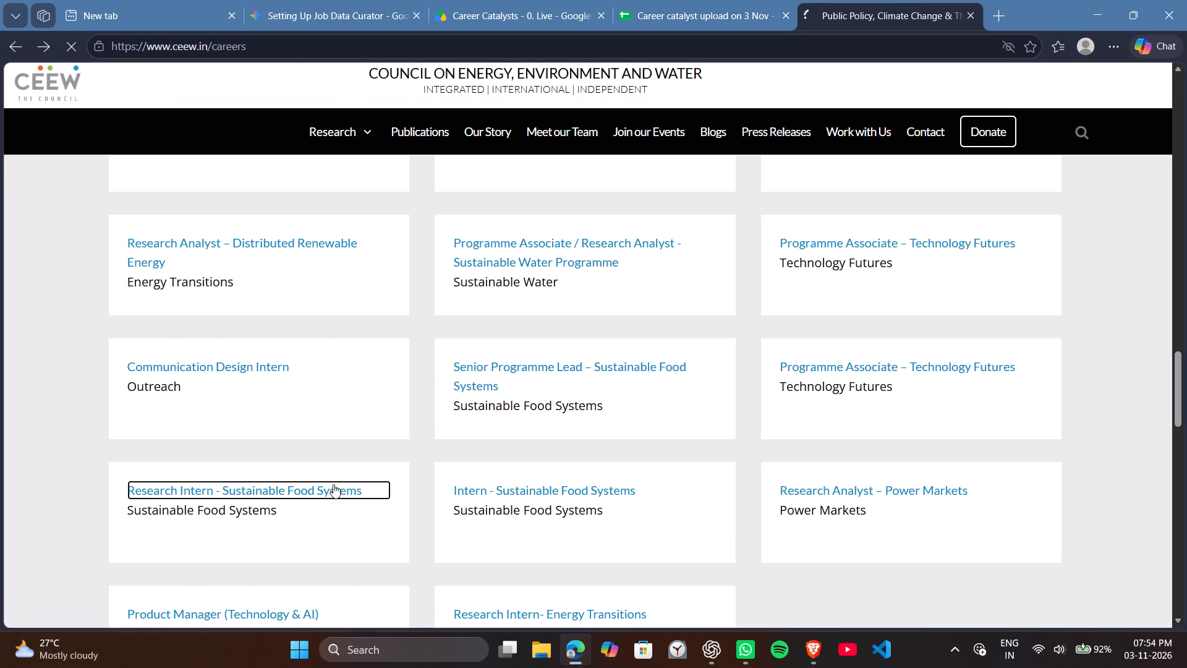
left_click(446, 45)
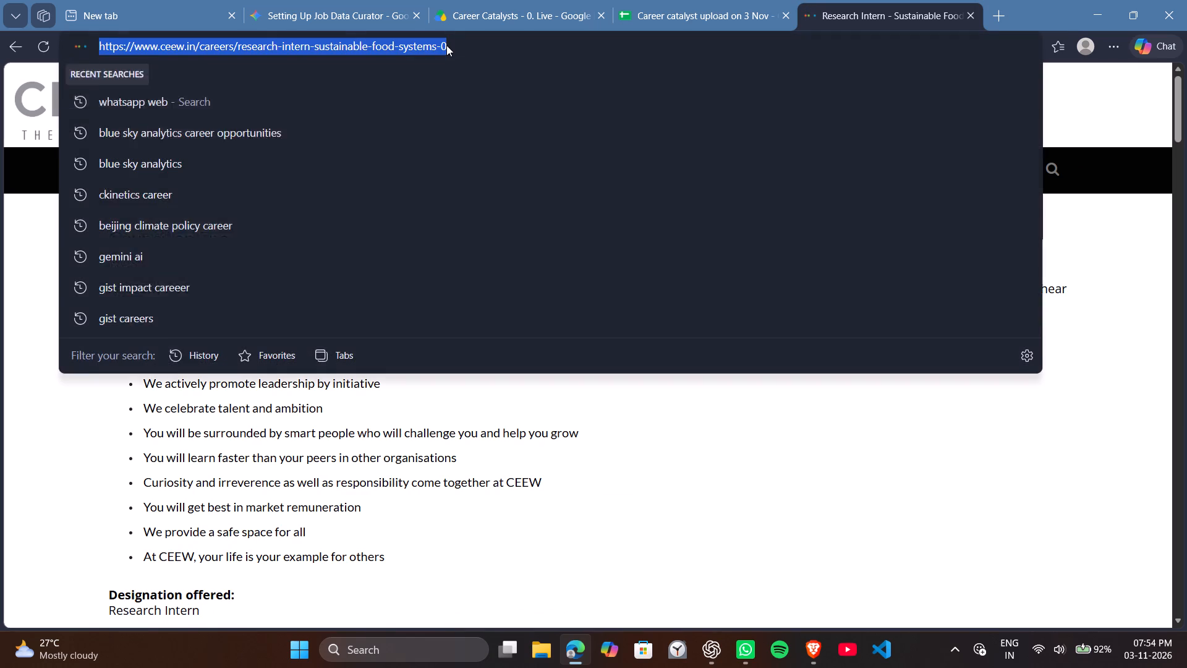
key("ctrl+c")
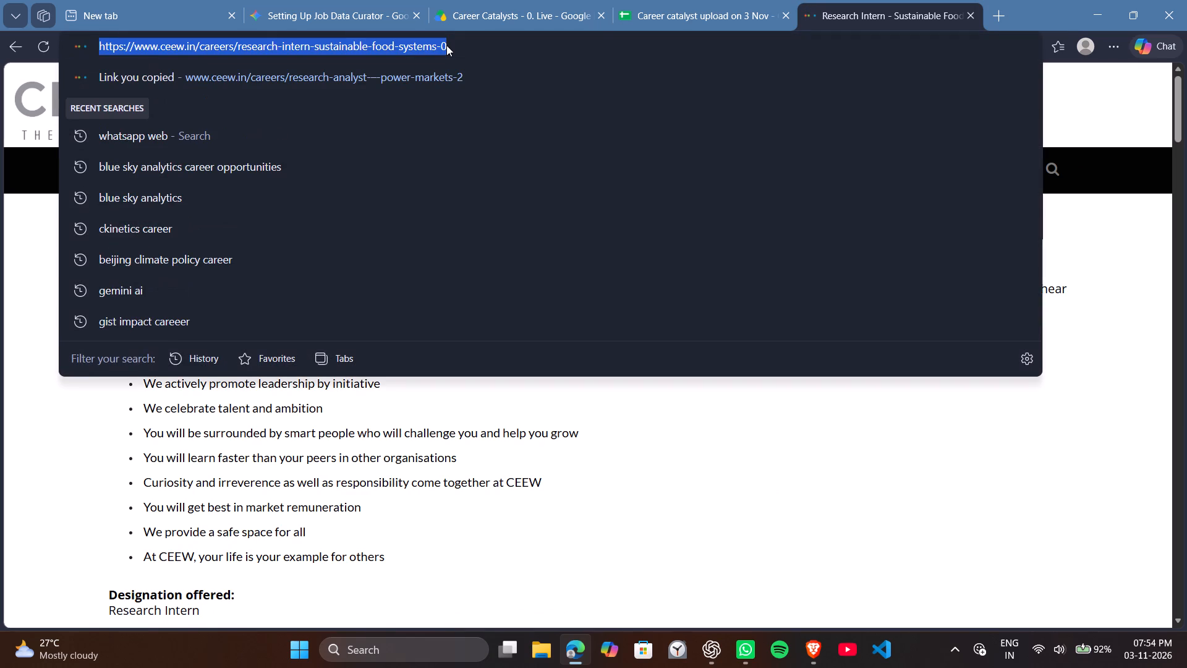
left_click(636, 14)
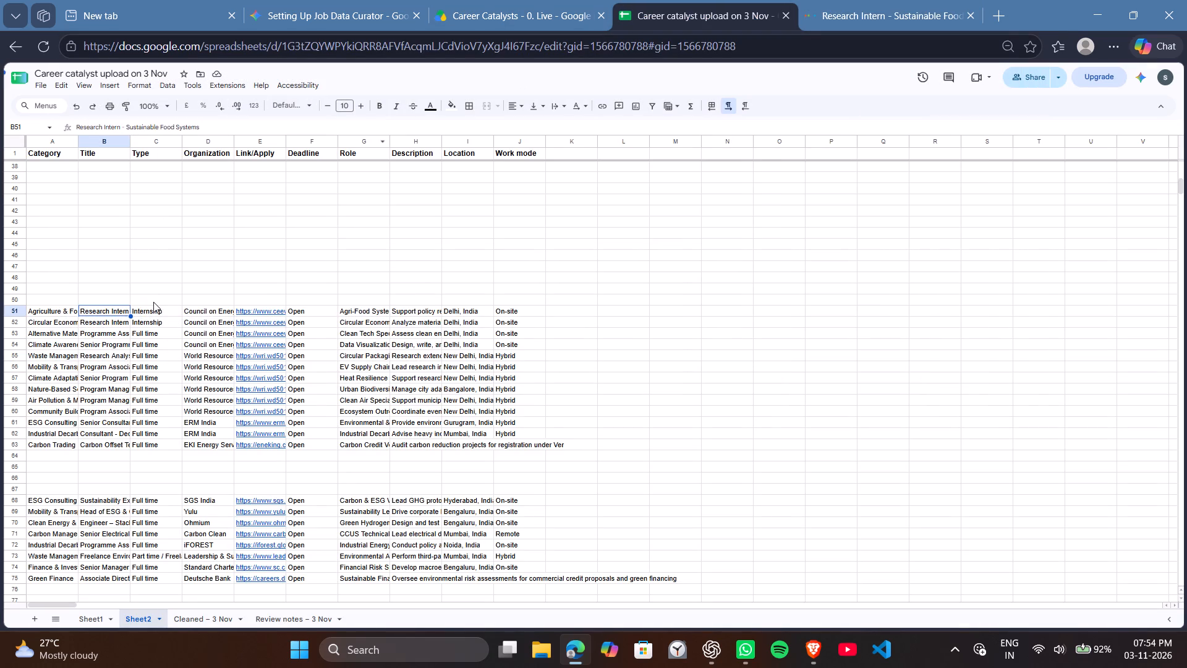
left_click(253, 312)
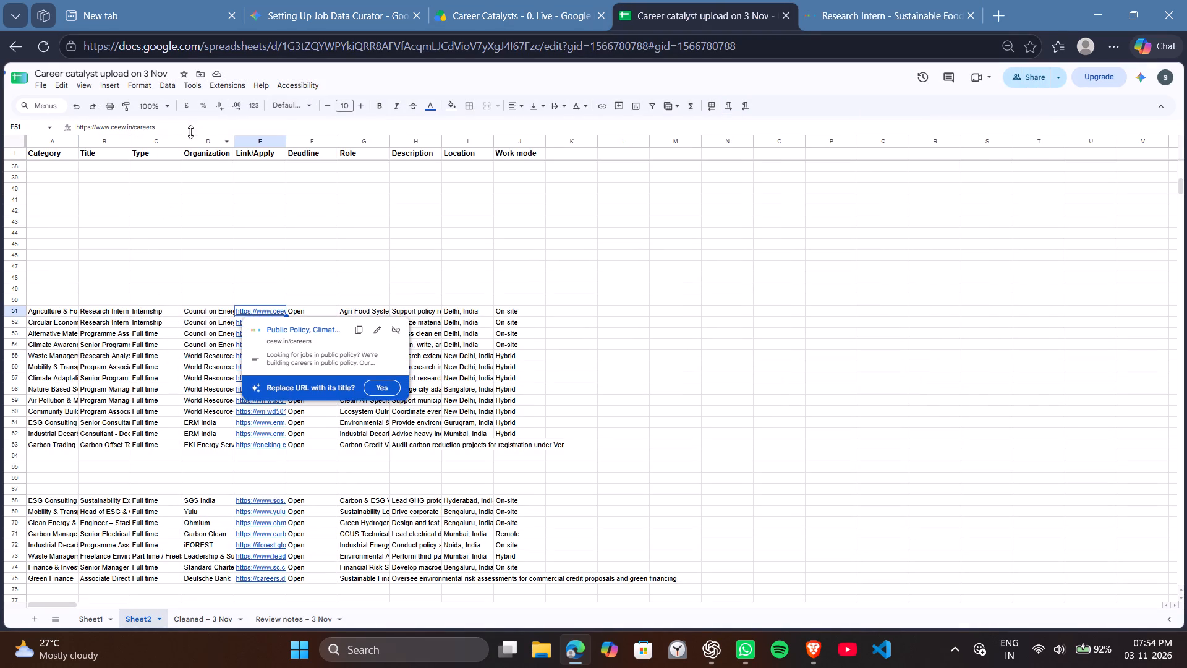
left_click_drag(181, 121, 0, 119)
key("BackSpace")
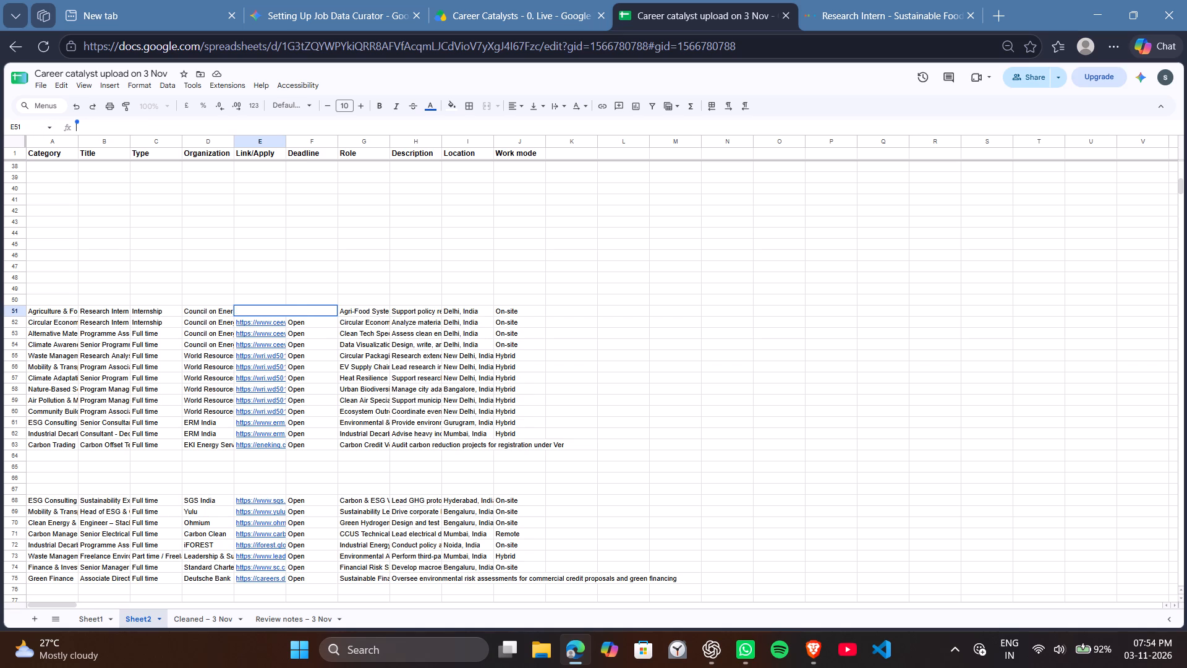
key("ctrl+v")
key("Return")
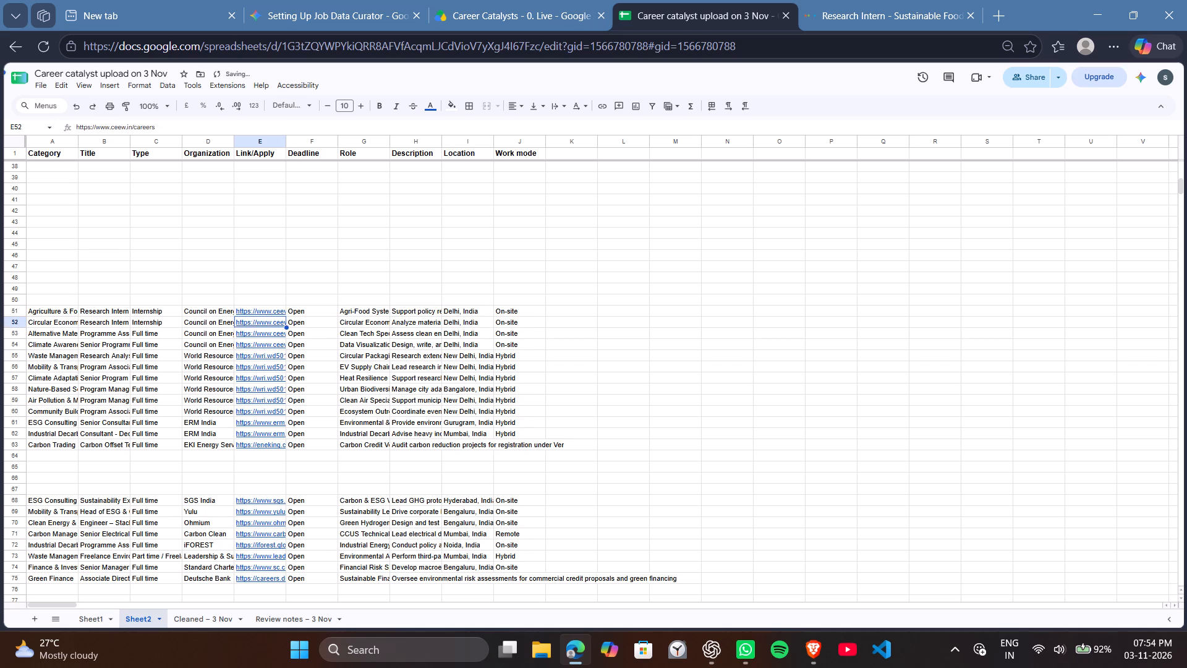
Move the Sustainable Food Systems internship from row 51 up to row 10, below the Power Markets job.
left_click(14, 310)
left_click_drag(14, 310, 0, 252)
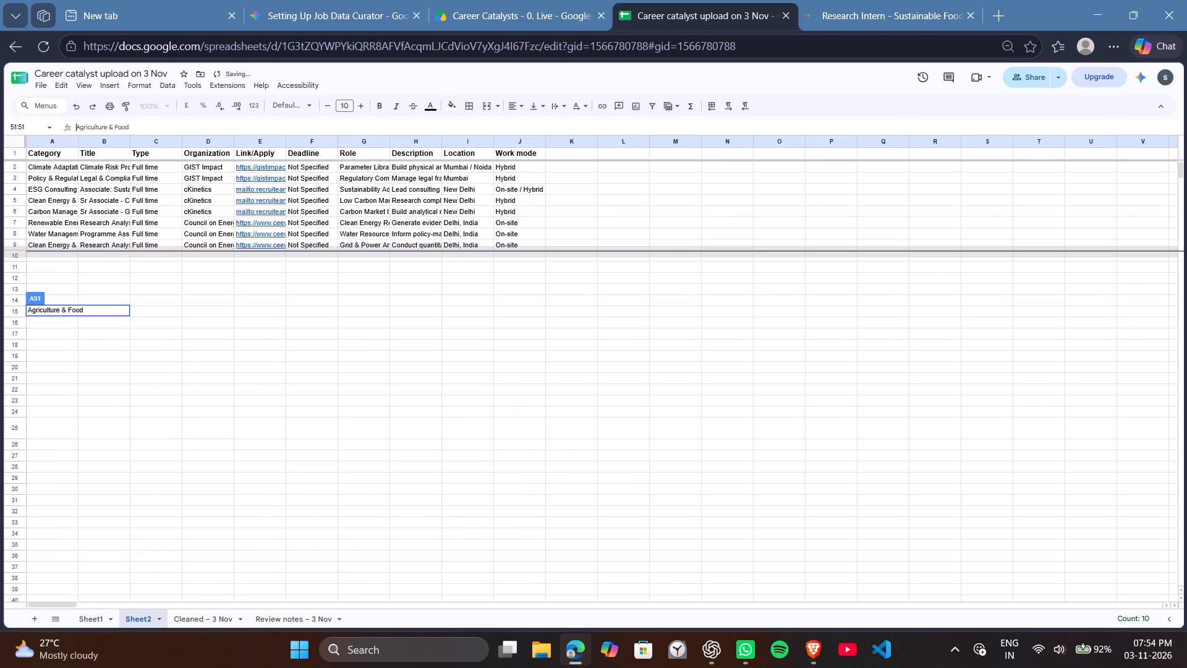
left_click_drag(0, 252, 0, 255)
scroll(277, 401, "down", 2)
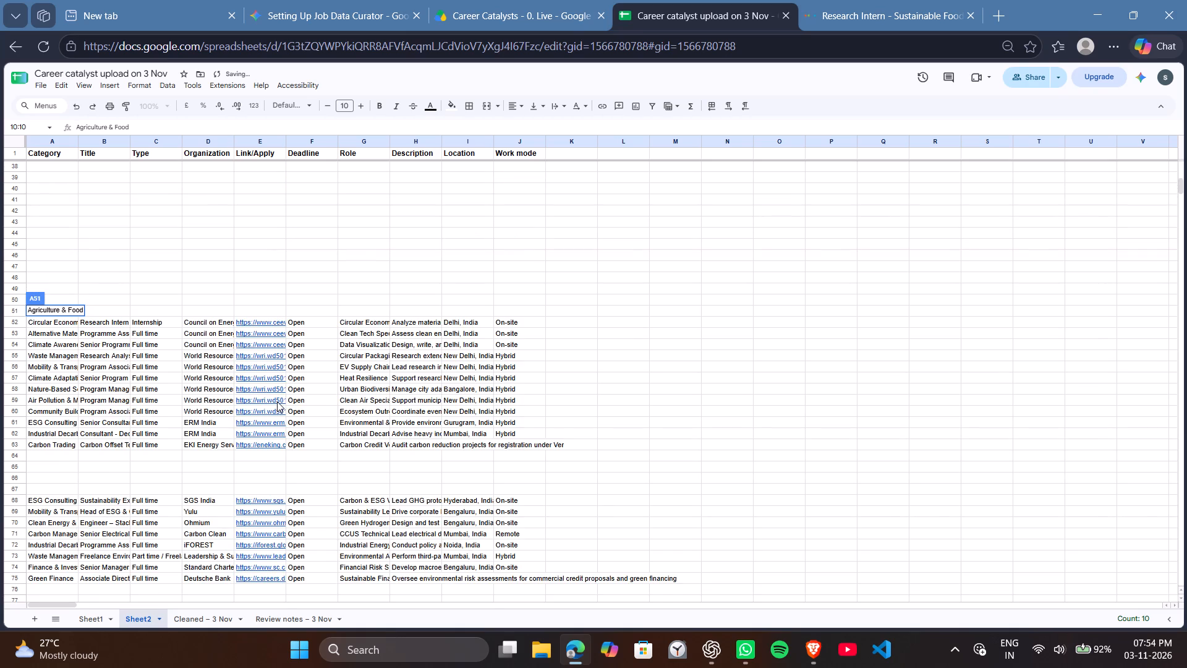
left_click(138, 262)
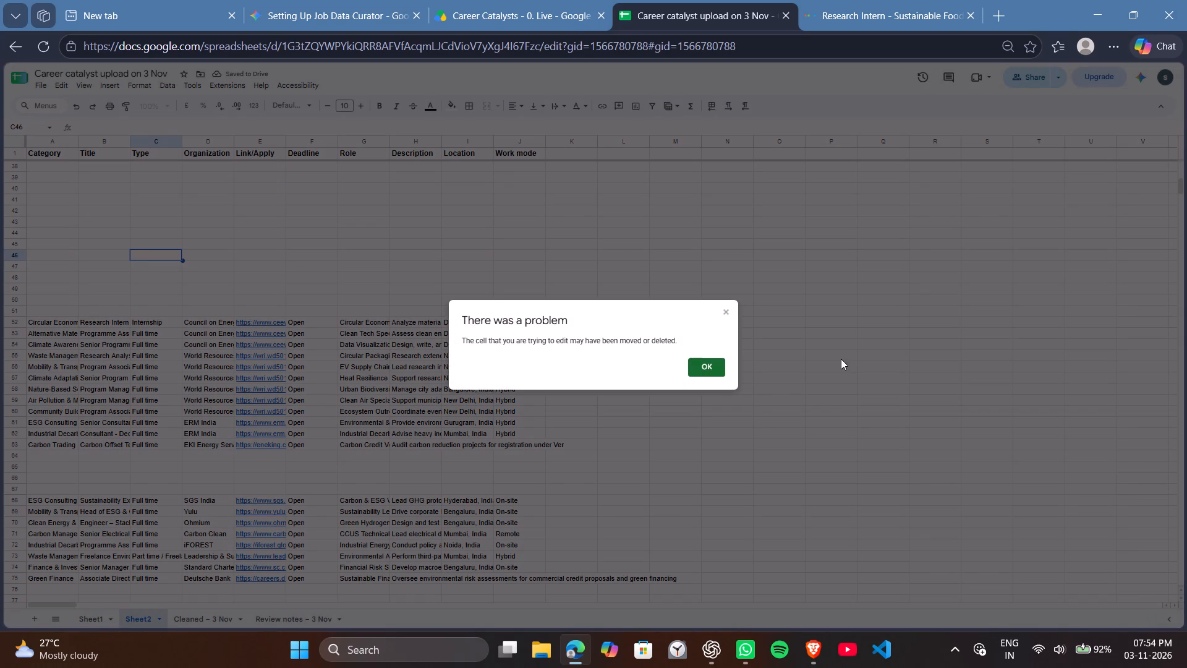
left_click(713, 372)
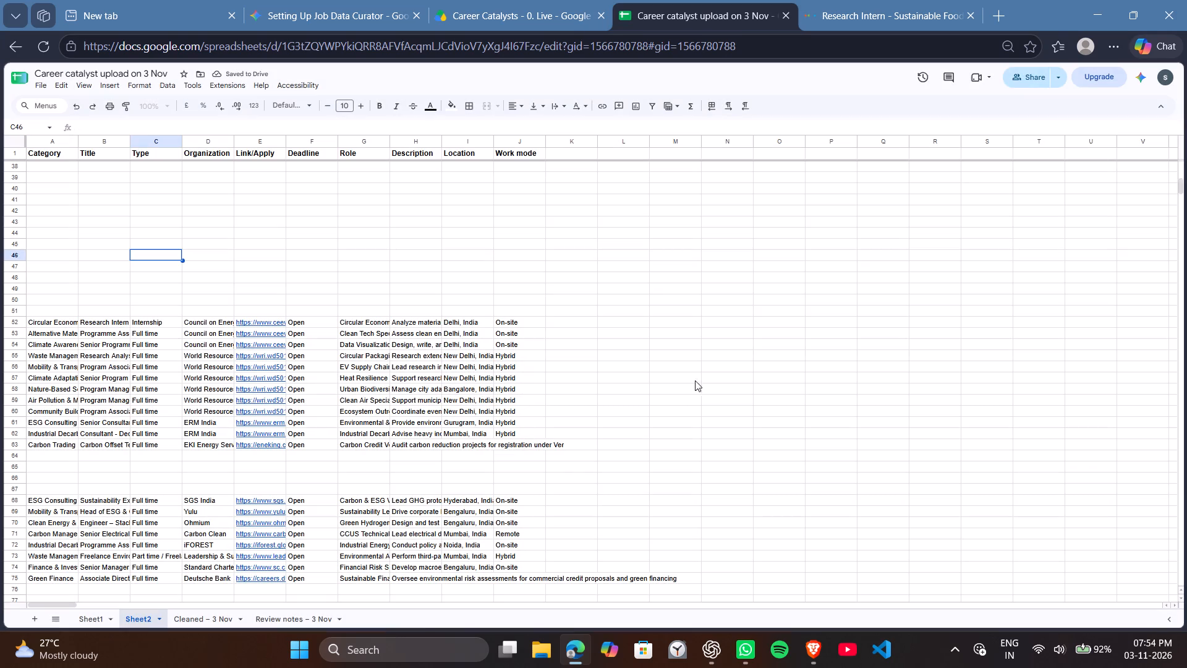
Look up row 52's title among CEEW's open positions and open the "Research Intern- Energy Transitions" posting.
left_click(249, 325)
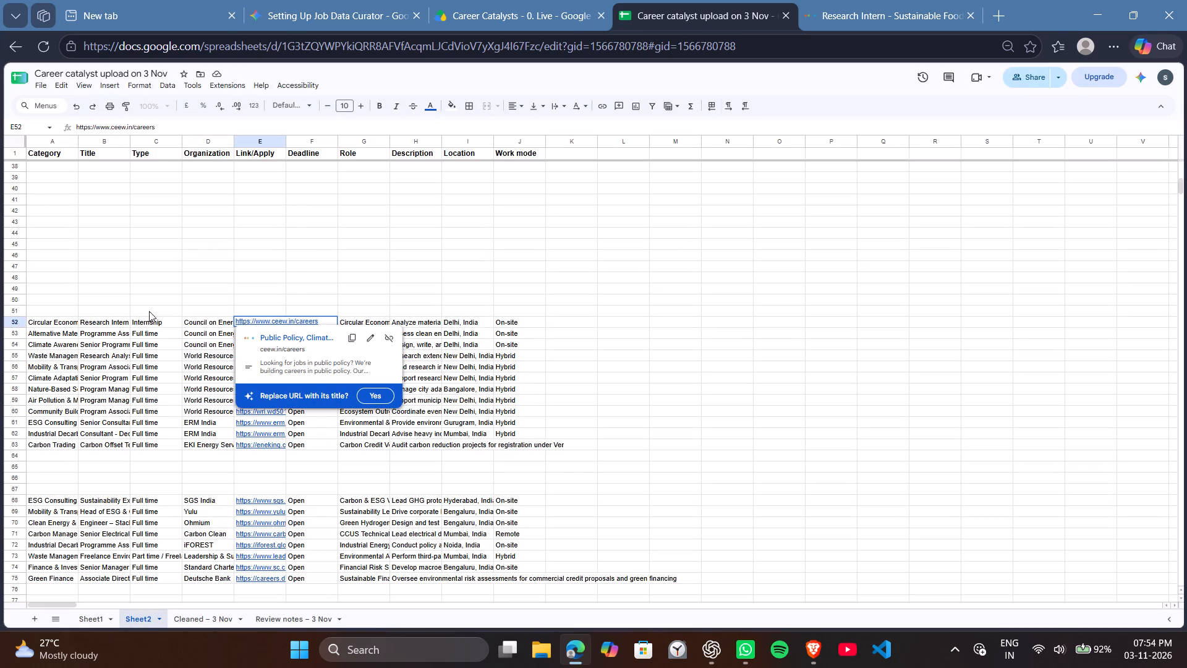
left_click(97, 320)
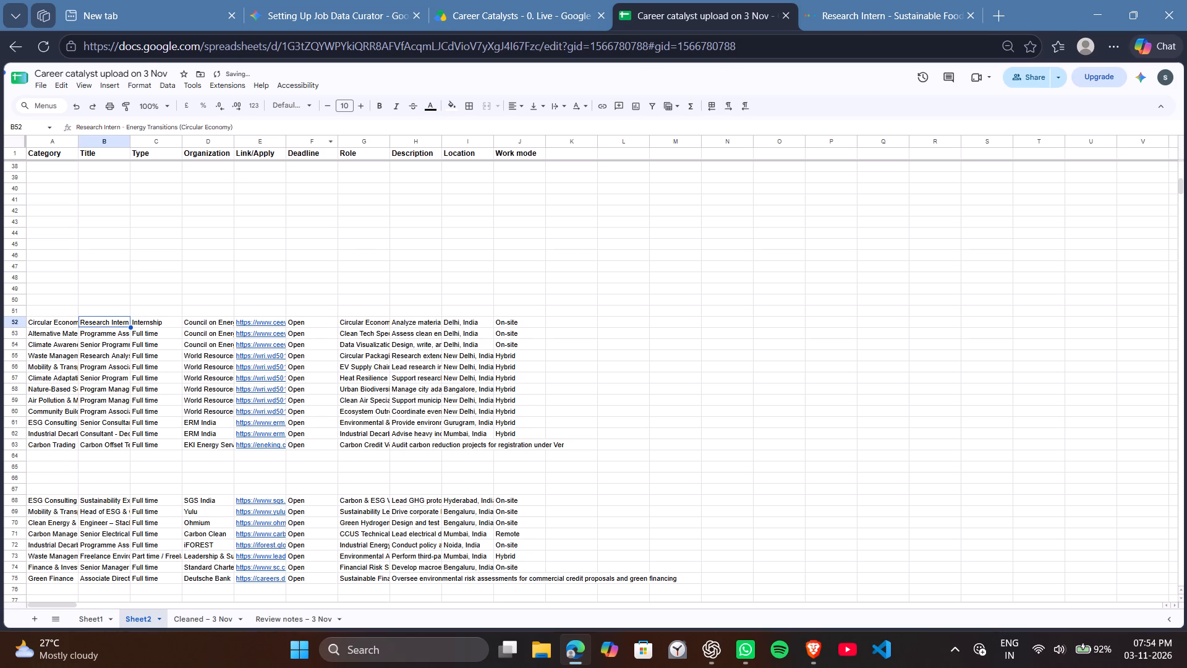
left_click(869, 24)
left_click(0, 40)
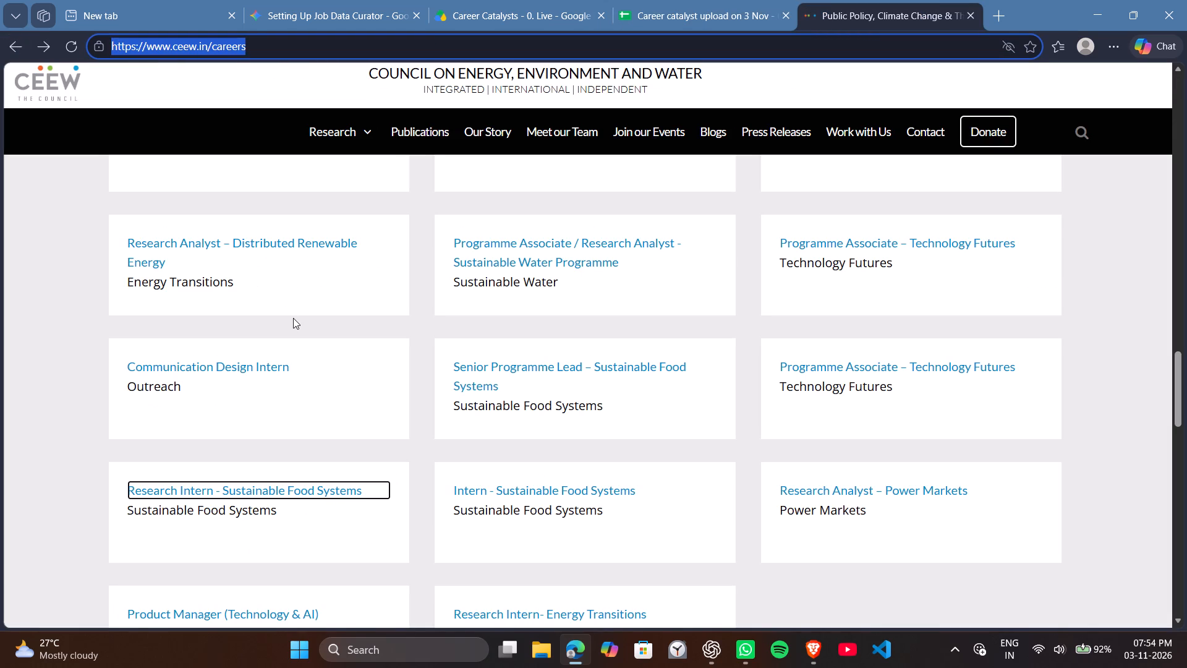
scroll(293, 318, "down", 1)
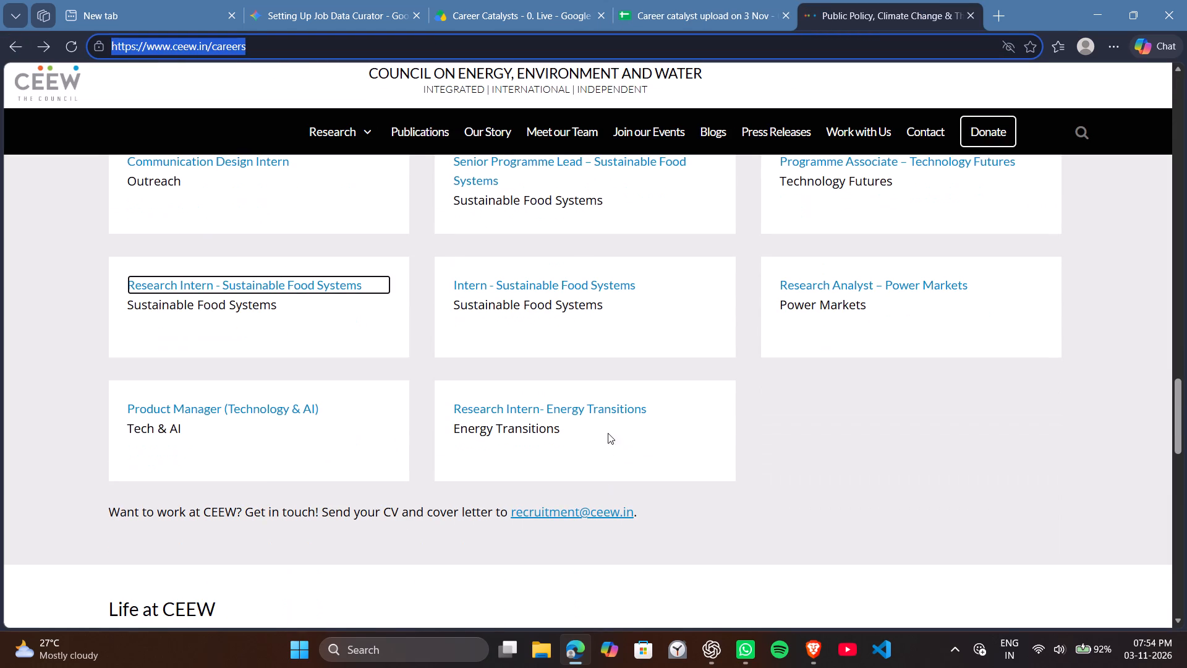
left_click(605, 413)
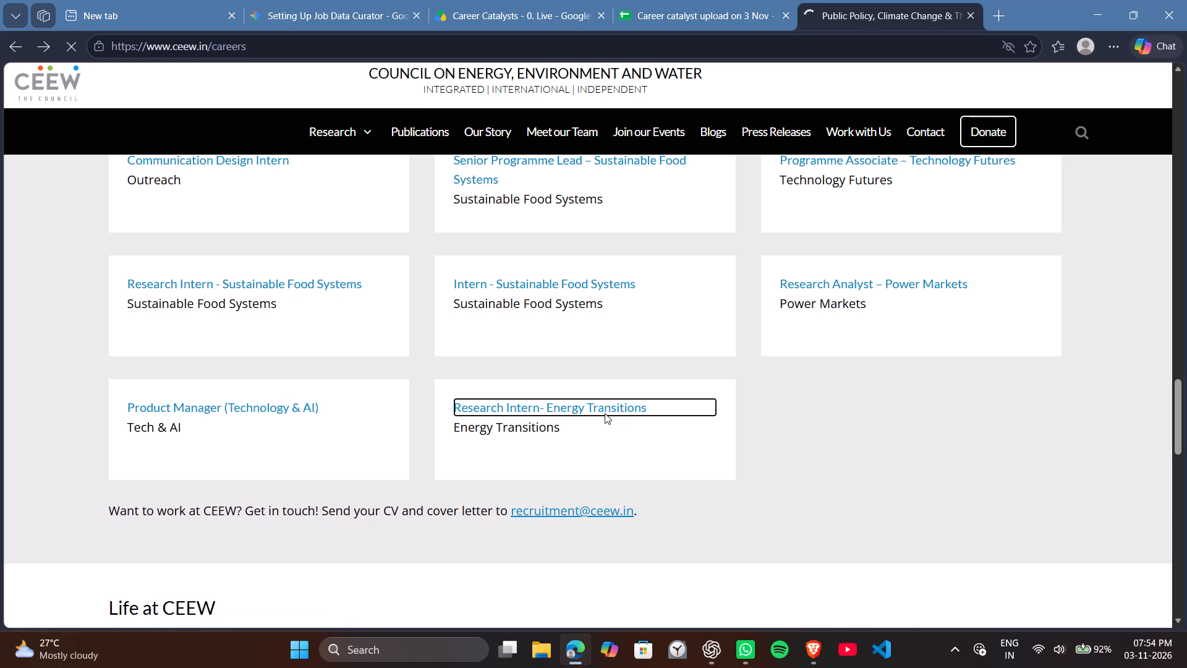
left_click(414, 49)
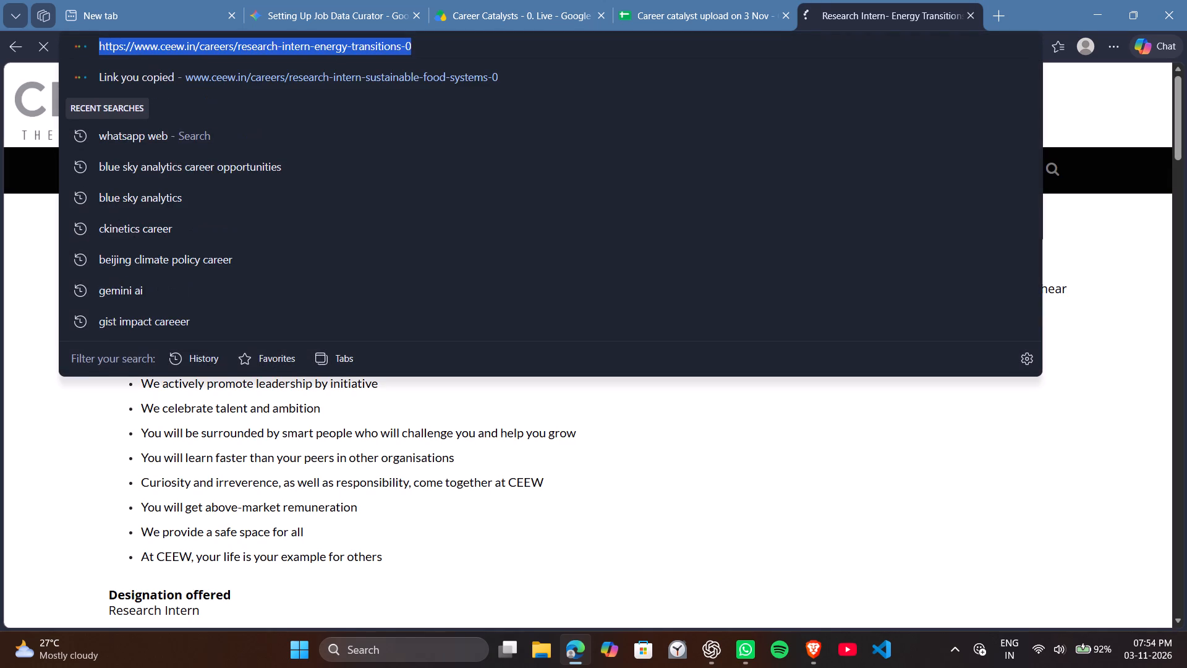
key("ctrl+c")
left_click(727, 1)
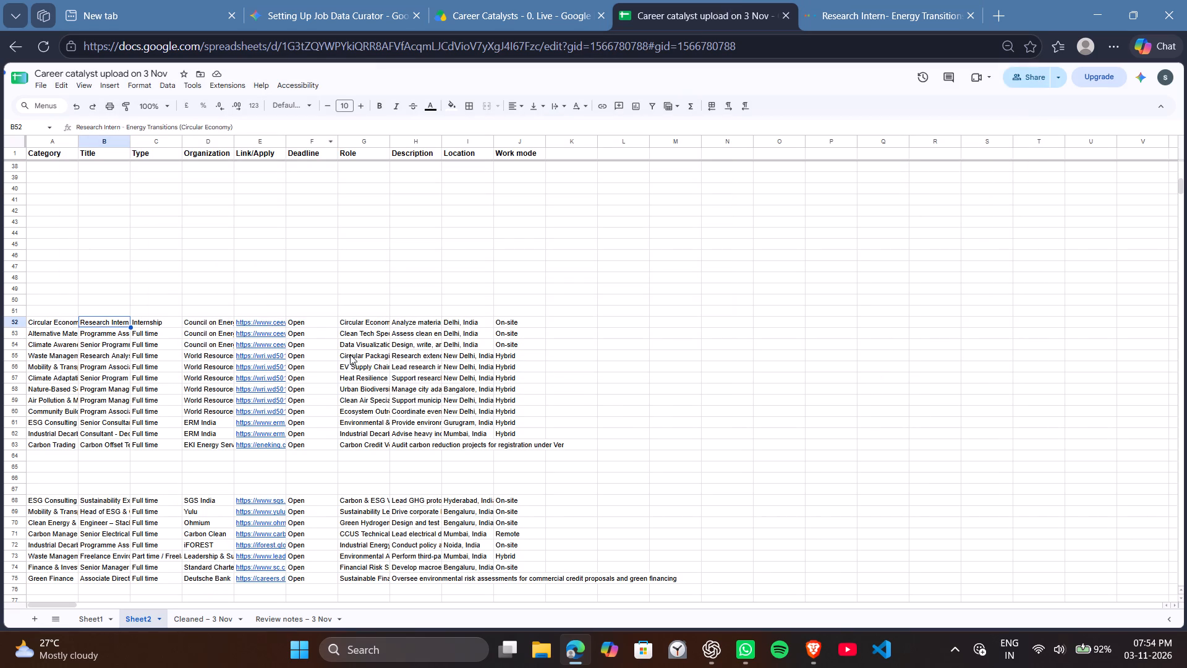
left_click(257, 323)
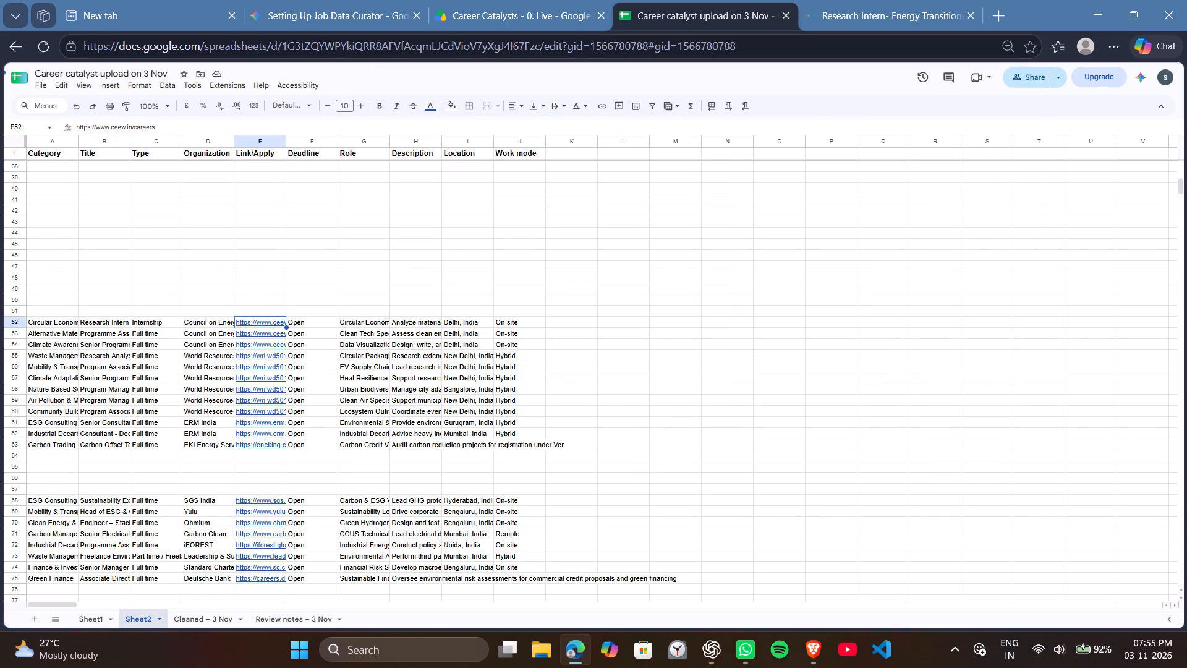
left_click_drag(155, 129, 66, 134)
key("BackSpace")
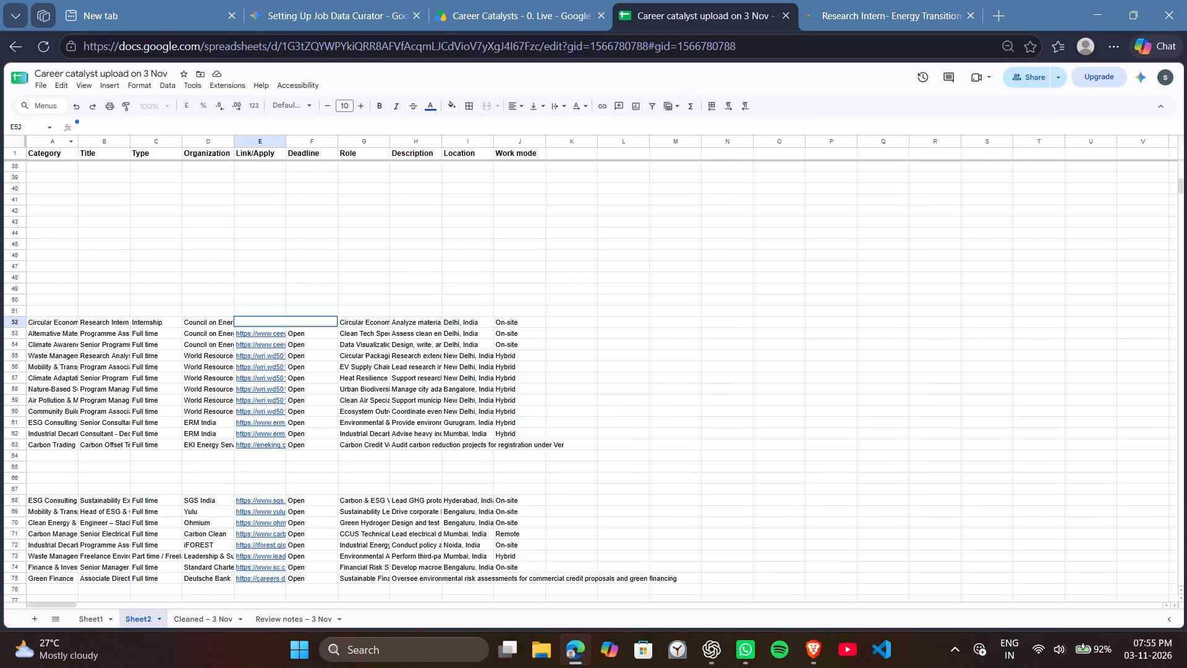
key("ctrl+v")
key("Return")
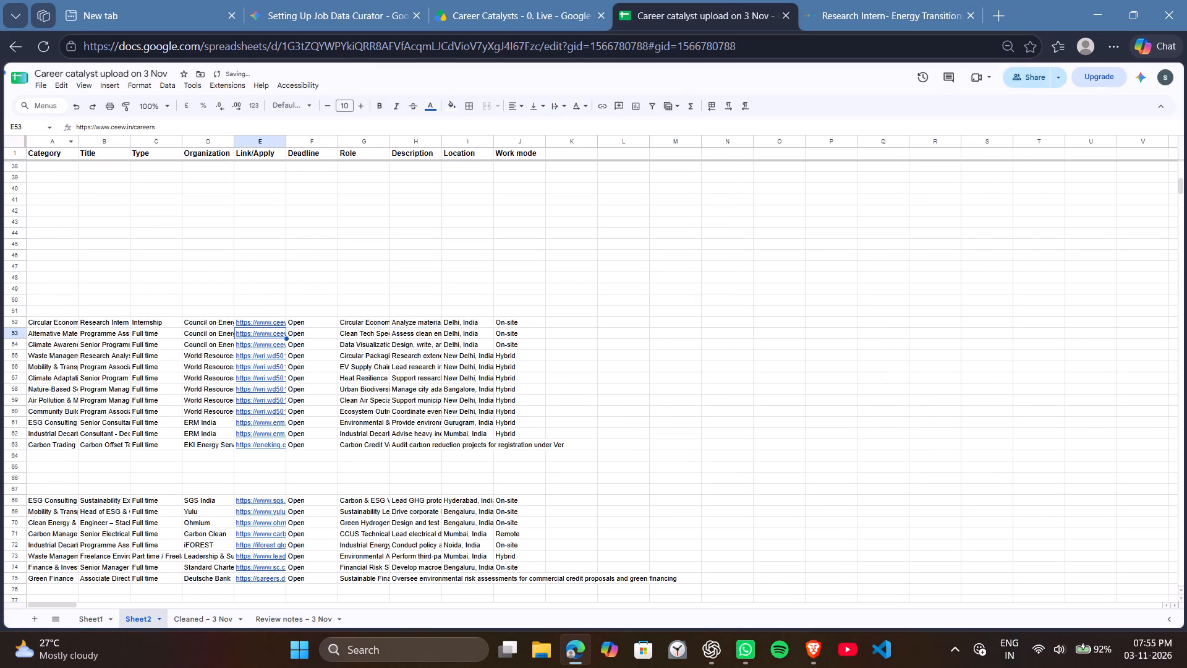
Move the Energy Transitions internship from row 52 up to row 11, below the Sustainable Food Systems internship.
left_click(12, 322)
left_click_drag(12, 322, 14, 319)
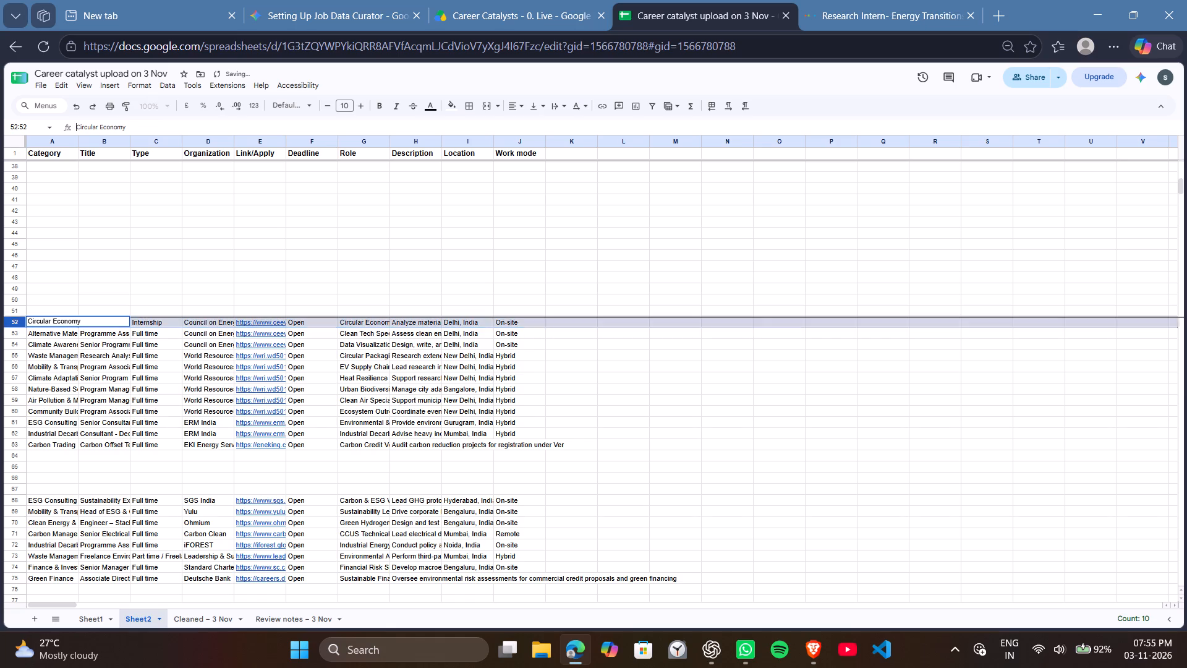
left_click_drag(14, 319, 5, 270)
scroll(274, 347, "down", 2)
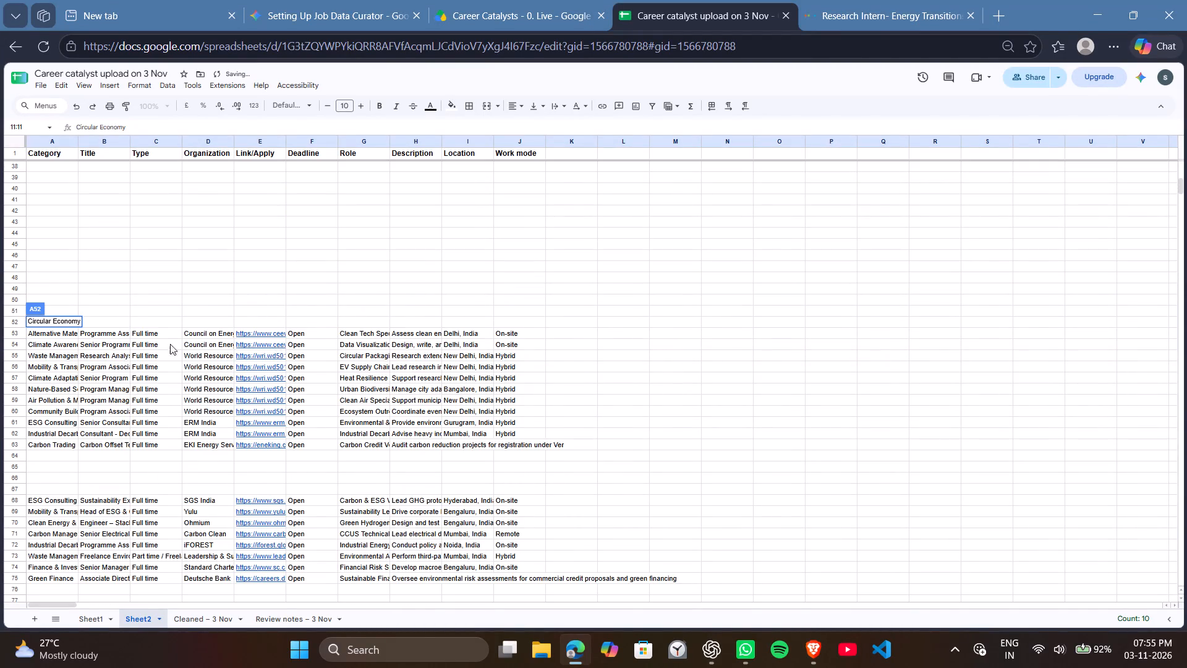
left_click(170, 297)
left_click(705, 361)
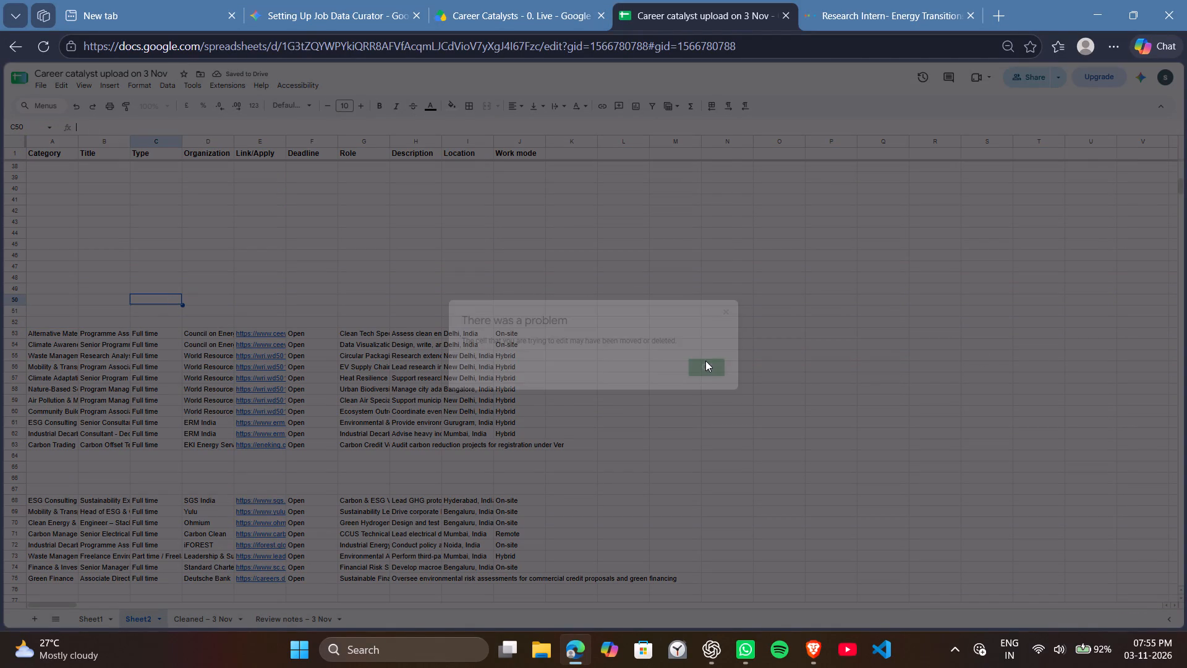
Open the World Resources Institute job site from row 55's link, close the CEEW posting, and view the WRI openings.
left_click(252, 356)
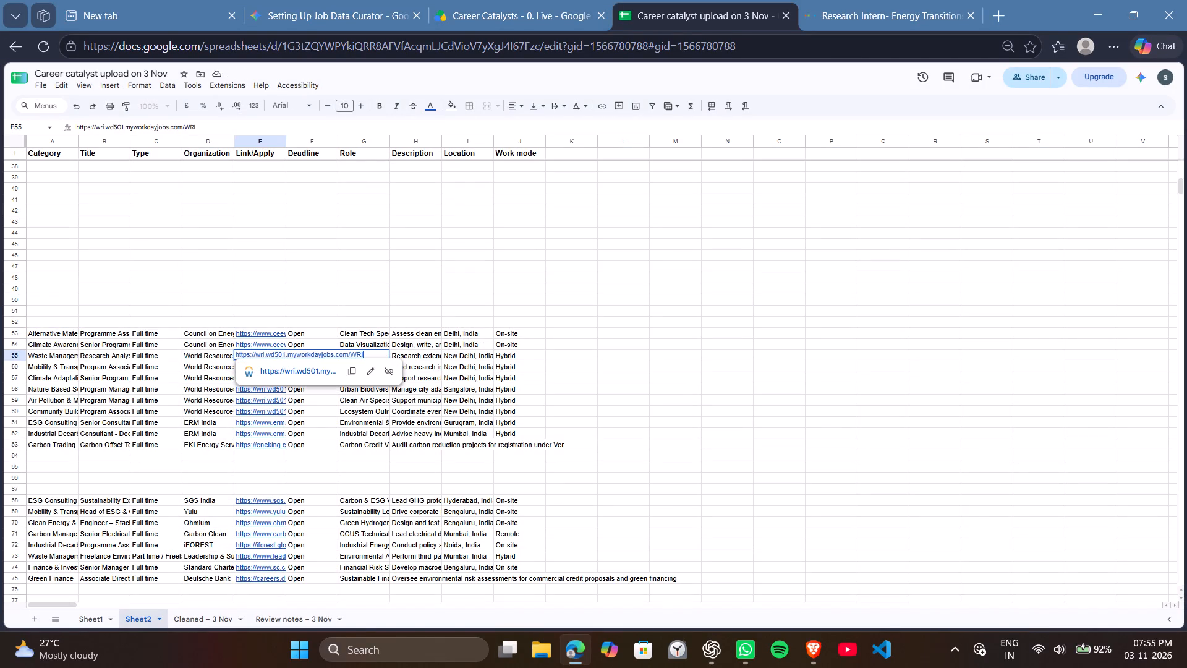
left_click(269, 372)
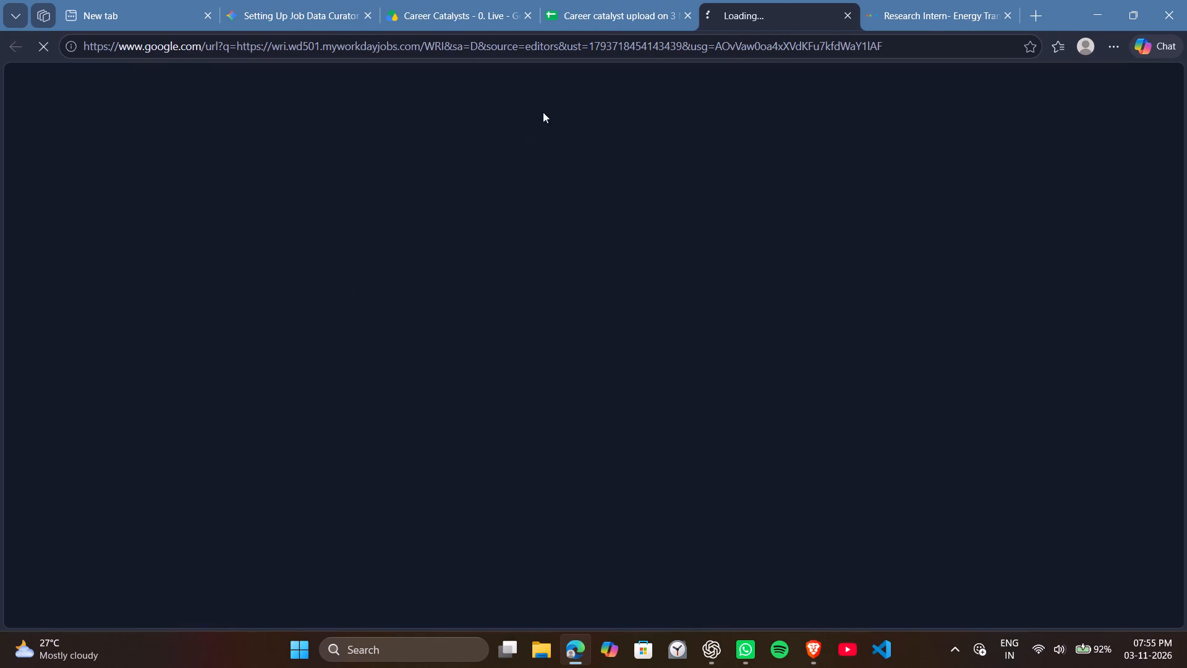
left_click(1010, 17)
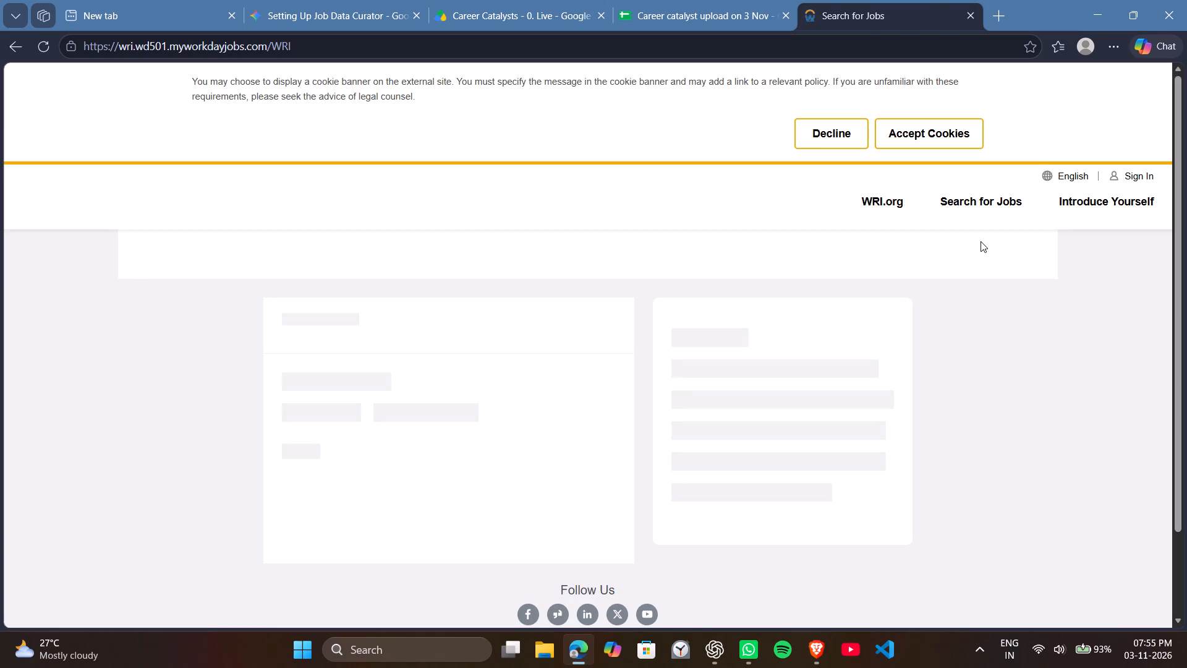
scroll(981, 241, "down", 1)
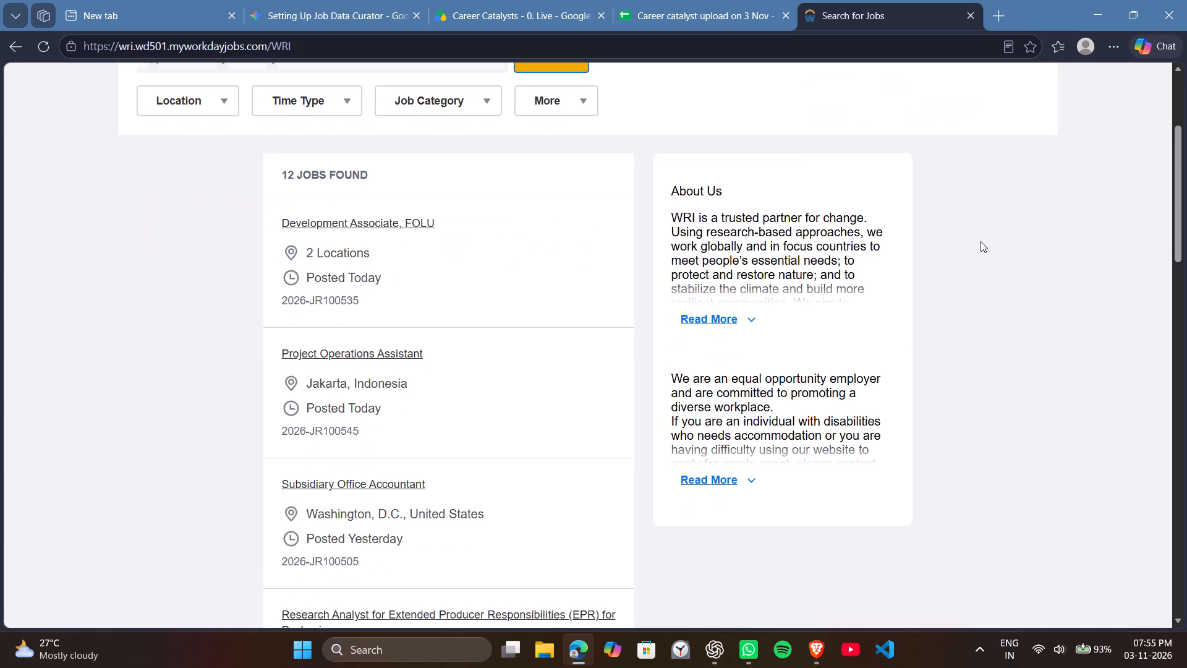
left_click(710, 1)
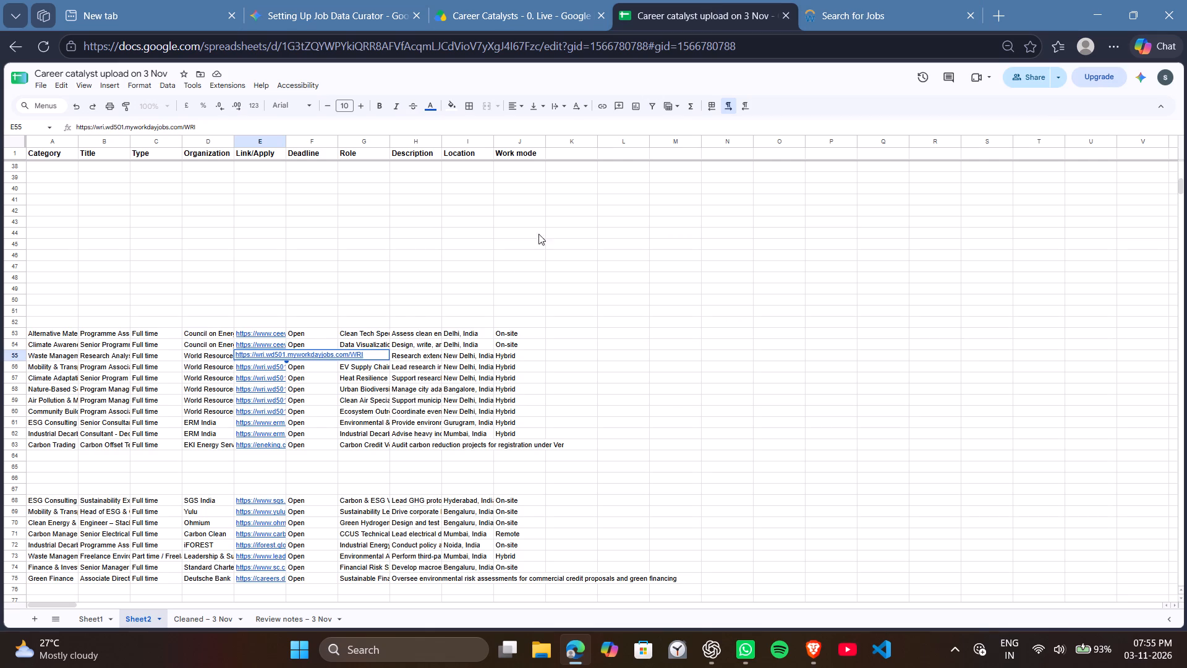
left_click(288, 241)
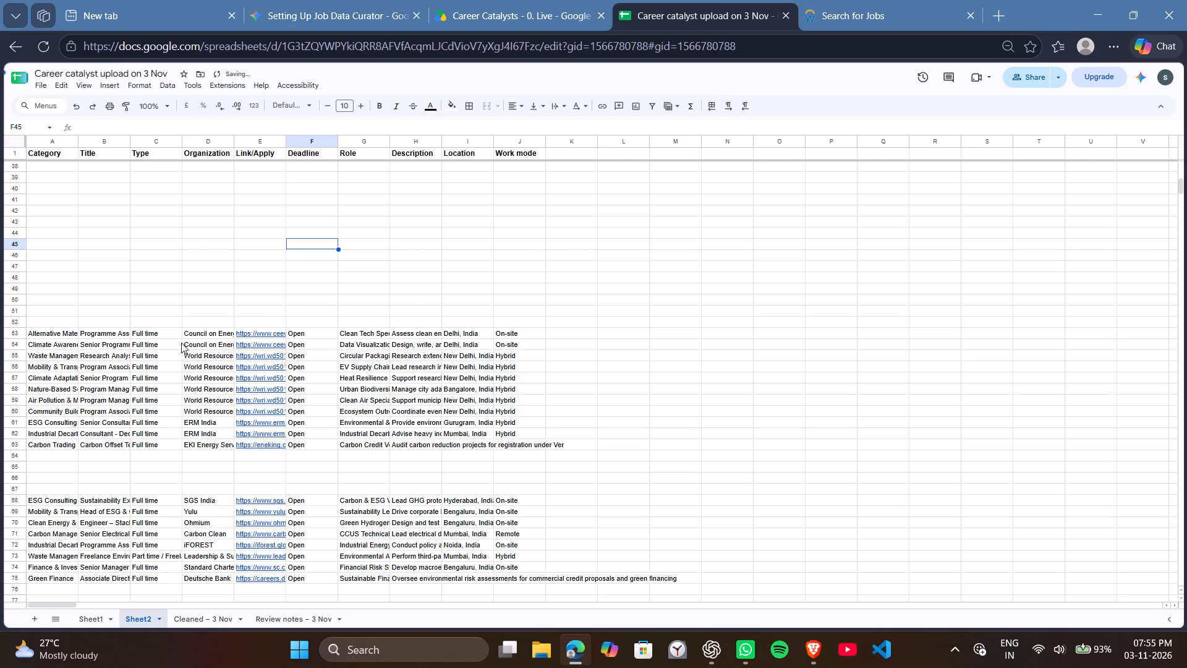
Move CEEW's Alternative Materials job from row 53 down to row 88, below the last listing.
left_click(20, 333)
left_click_drag(20, 333, 40, 604)
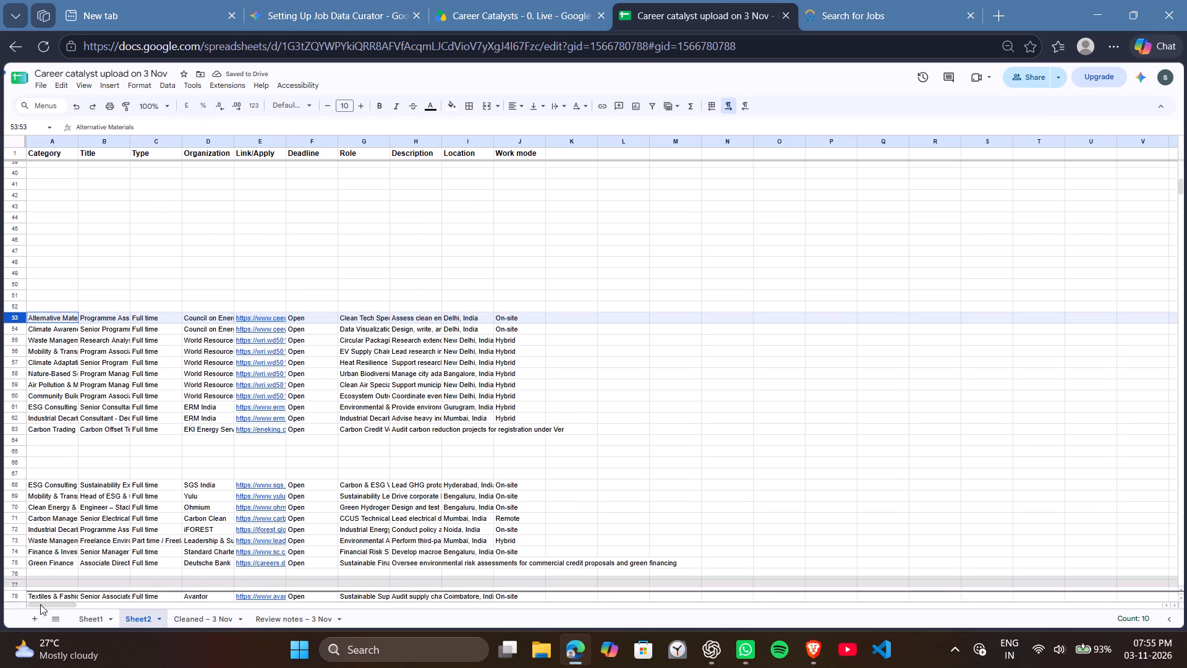
left_click_drag(40, 604, 1, 303)
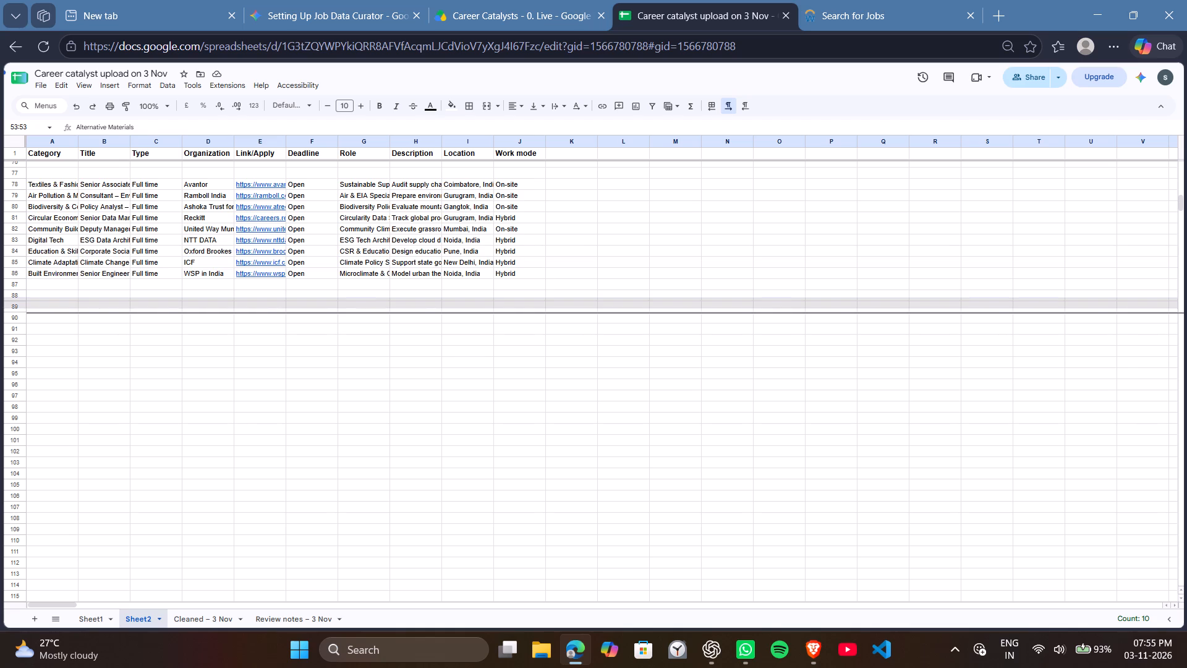
left_click_drag(1, 303, 3, 300)
scroll(71, 288, "up", 2)
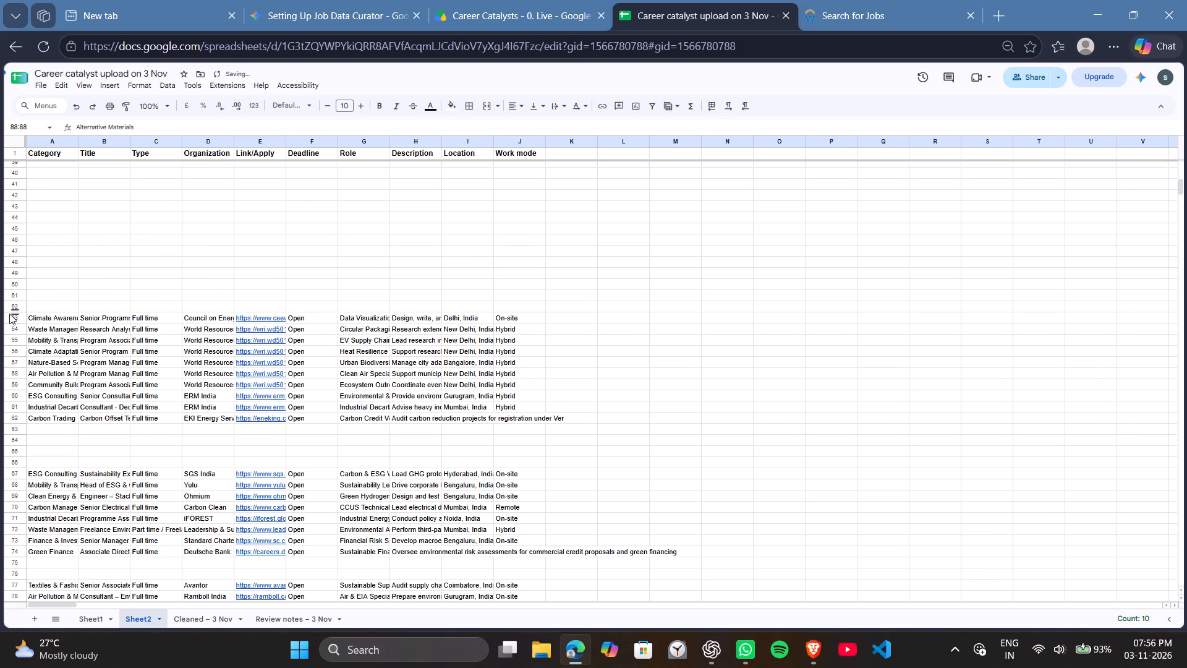
Move CEEW's Climate Awareness & Education job from row 53 down to row 89, below the Alternative Materials job.
left_click(12, 317)
left_click_drag(15, 317, 23, 556)
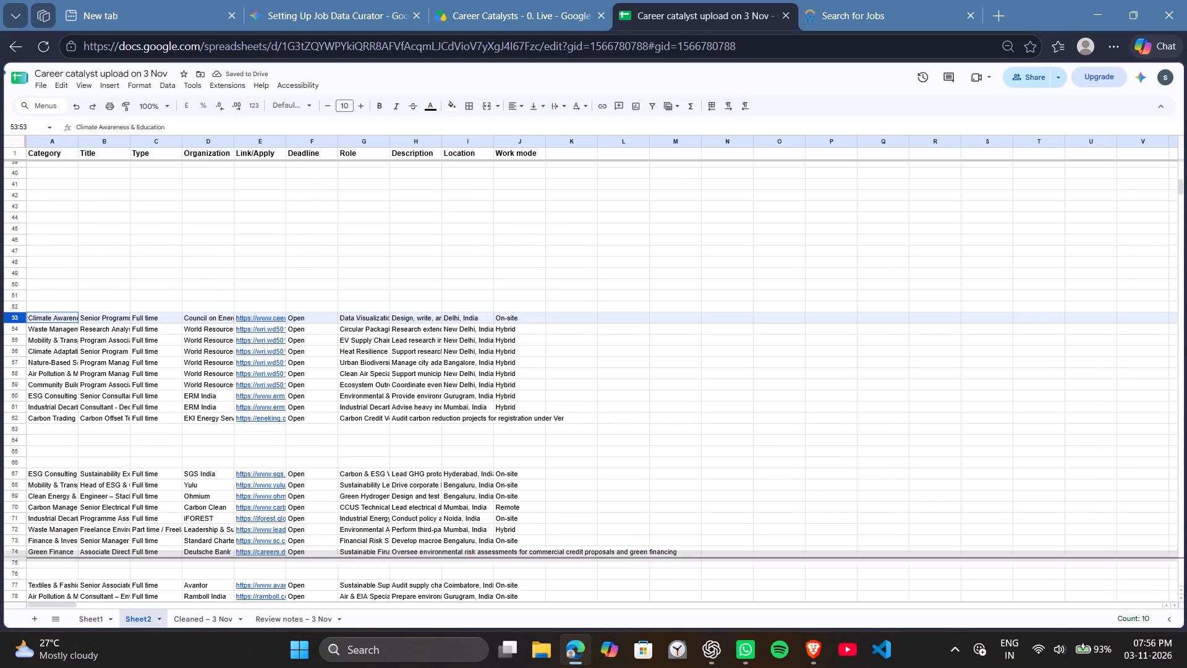
left_click_drag(23, 556, 20, 450)
scroll(419, 422, "up", 1)
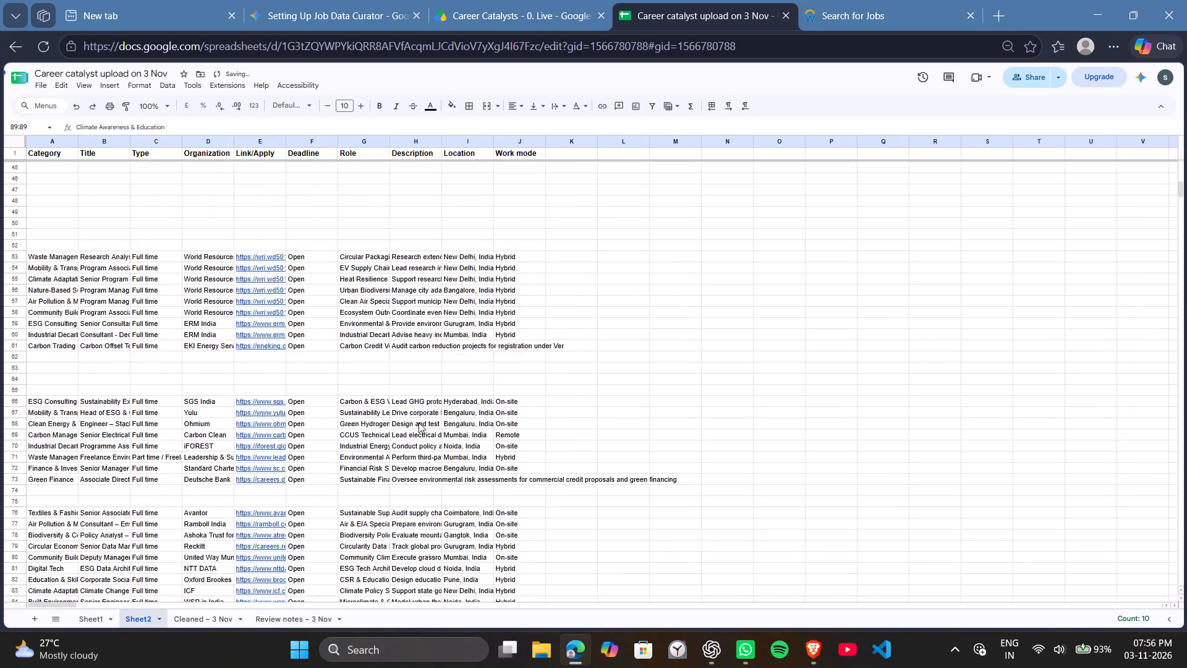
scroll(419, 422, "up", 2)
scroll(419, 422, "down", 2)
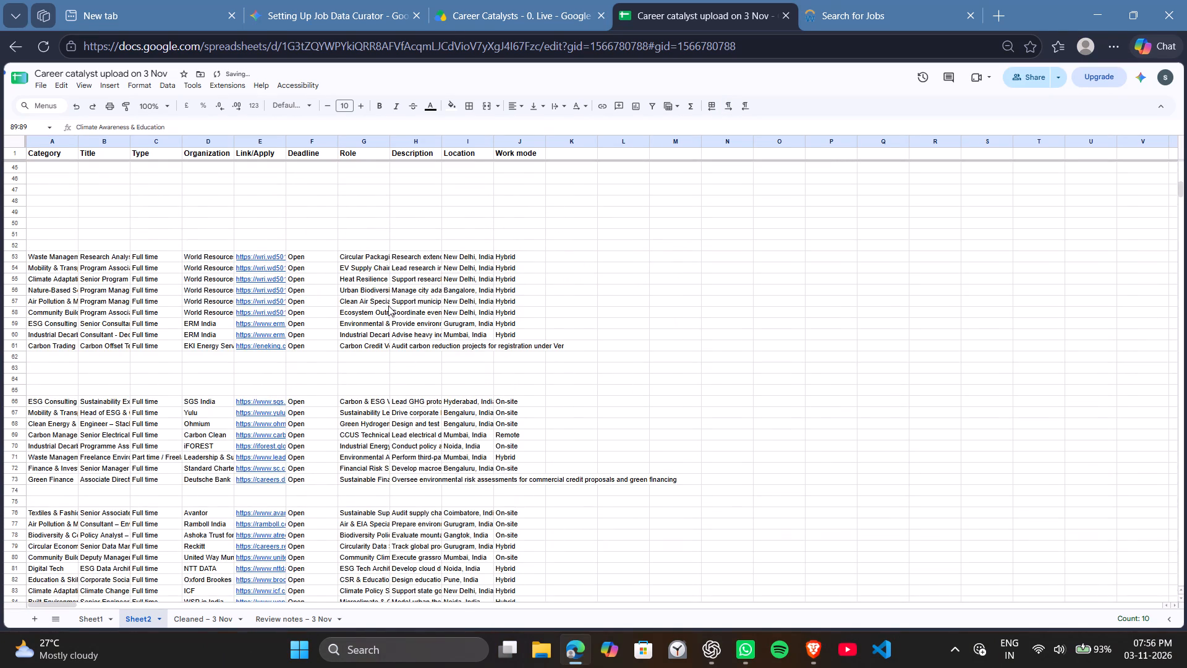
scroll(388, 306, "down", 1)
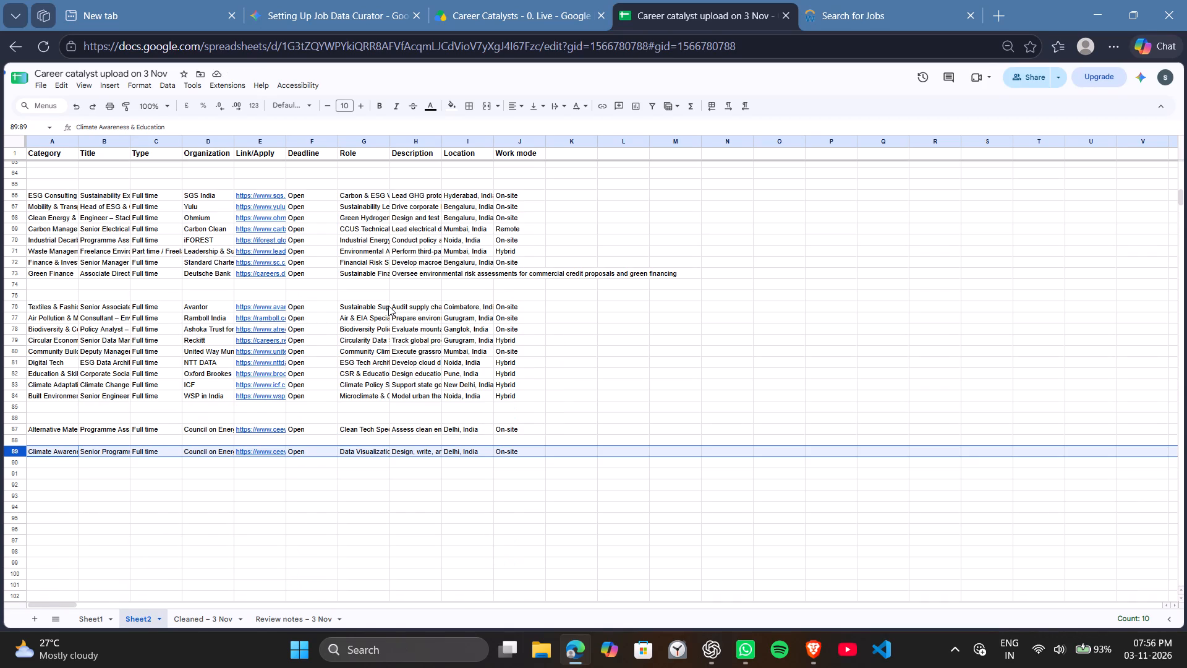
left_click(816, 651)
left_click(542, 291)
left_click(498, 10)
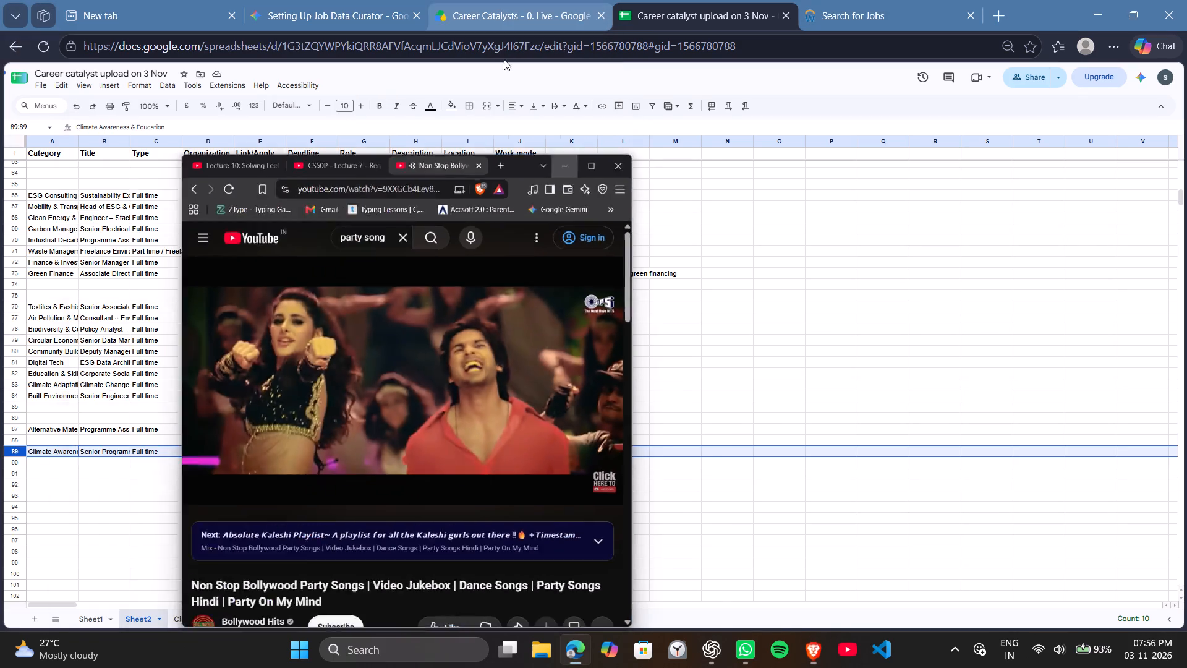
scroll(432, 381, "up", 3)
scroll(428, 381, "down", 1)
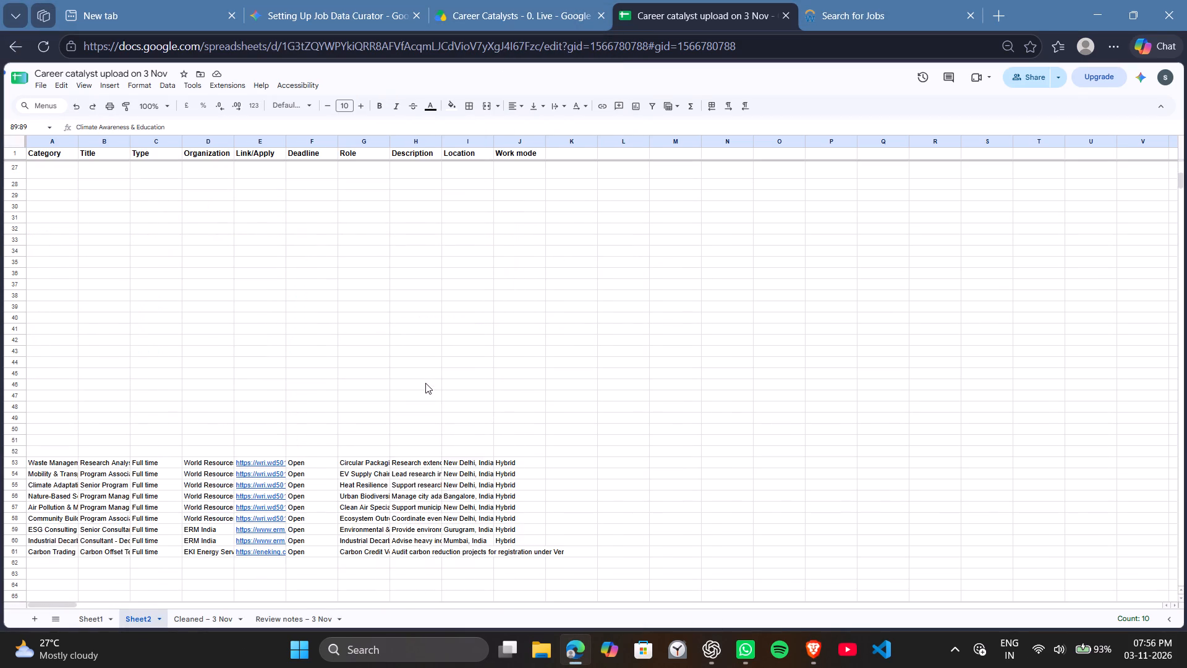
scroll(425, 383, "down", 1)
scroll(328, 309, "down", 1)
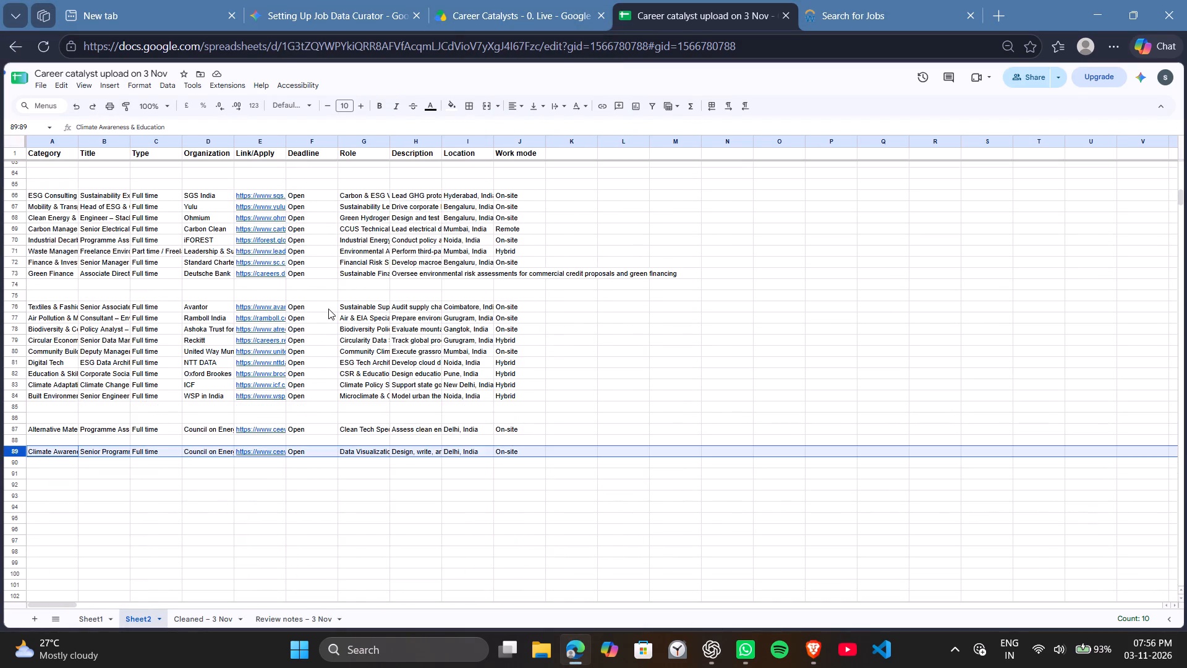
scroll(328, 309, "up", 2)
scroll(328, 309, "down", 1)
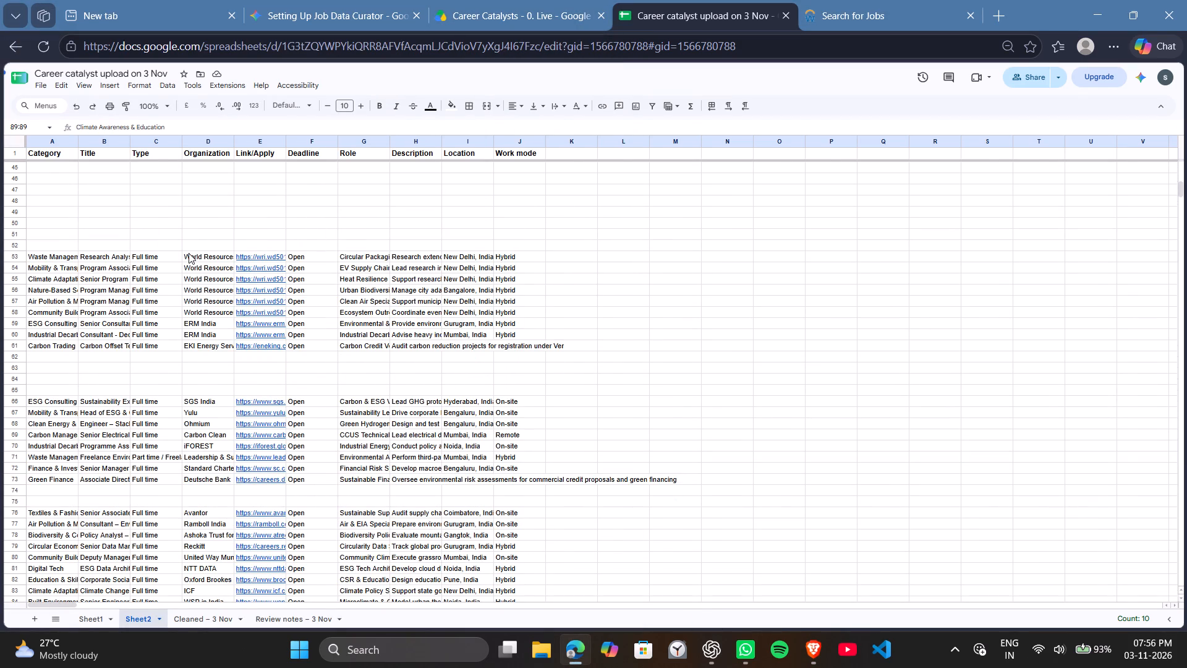
Search WRI's jobs for row 53's title, "Research Analyst for Extended Producer Responsibilities (EPR)", and open the matching Packaging posting.
left_click(189, 253)
scroll(267, 251, "up", 1)
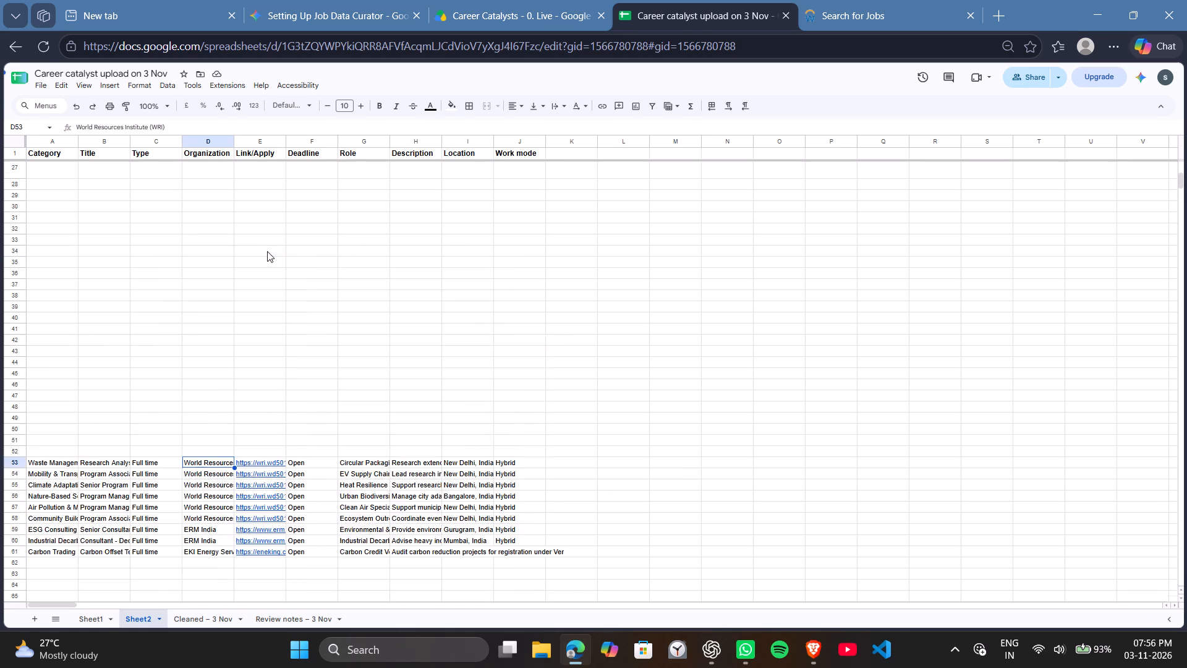
scroll(267, 251, "up", 2)
scroll(267, 251, "down", 2)
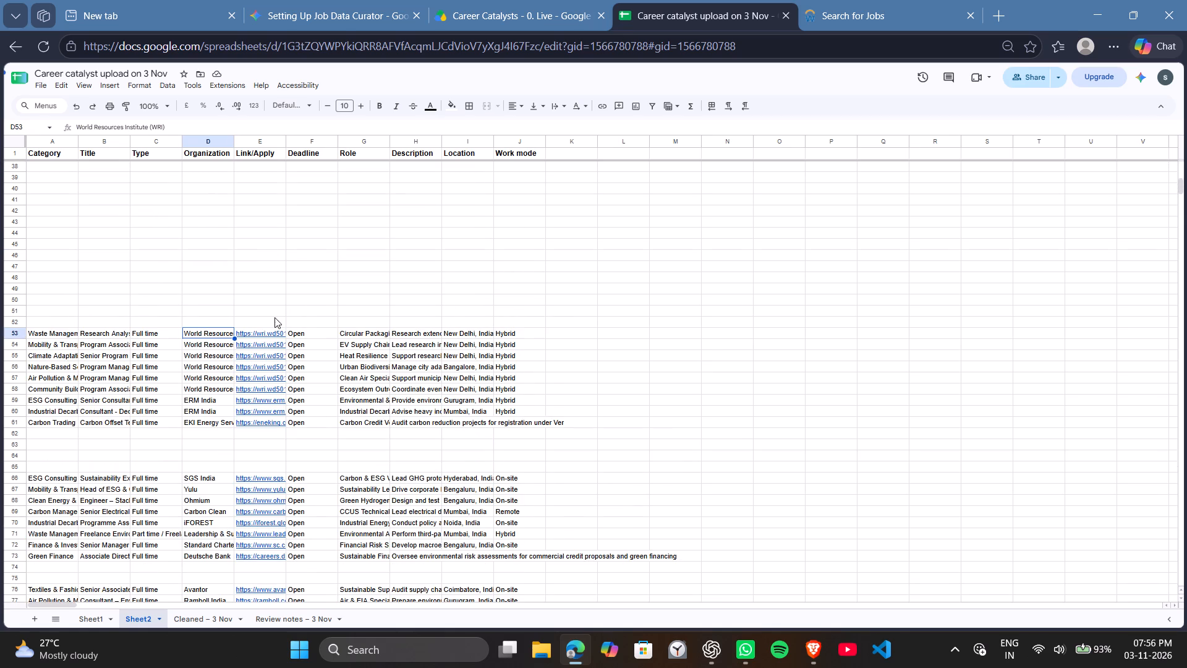
left_click(274, 331)
left_click(121, 335)
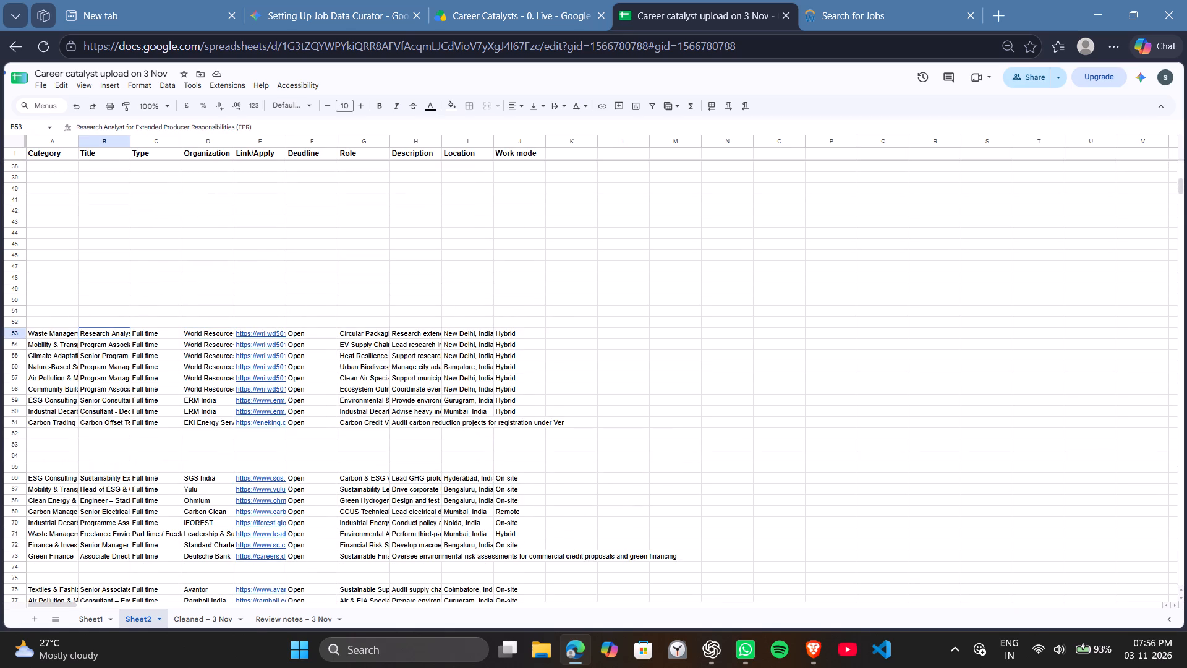
left_click_drag(255, 123, 32, 125)
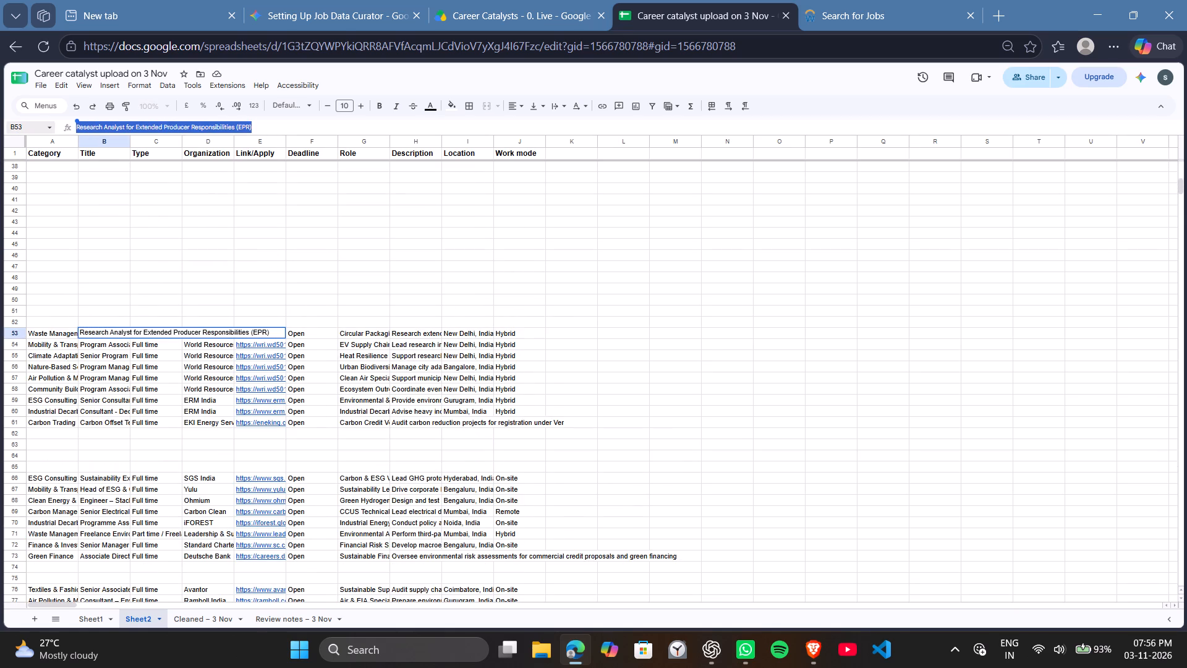
key("ctrl+c")
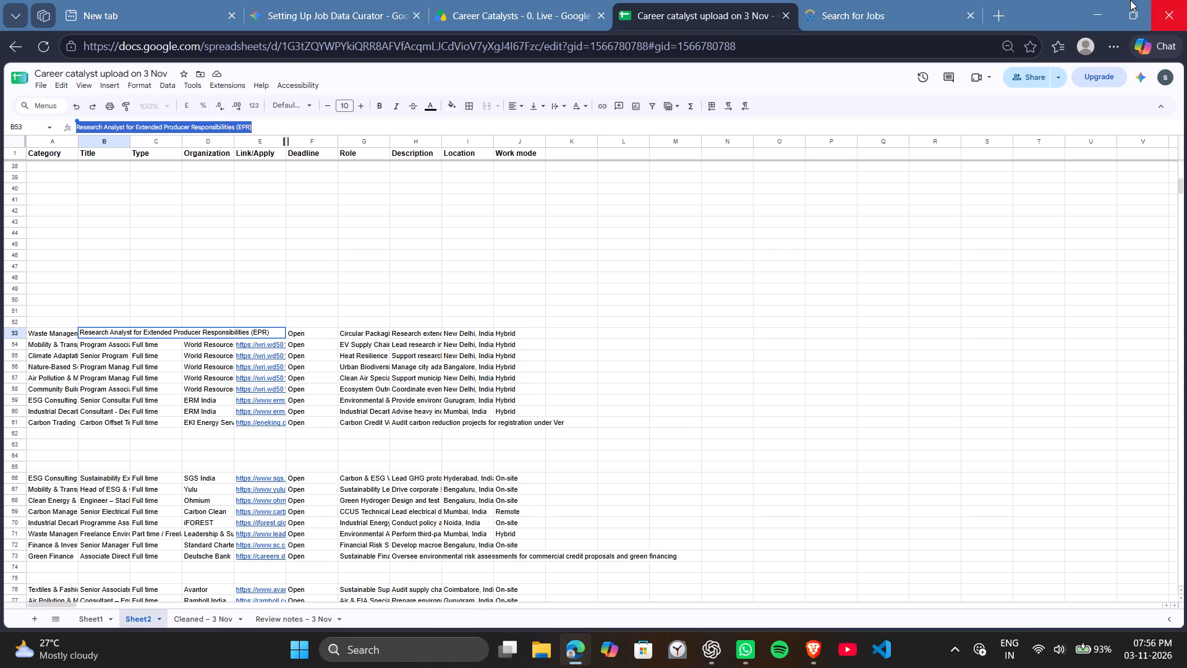
left_click(898, 22)
scroll(433, 580, "up", 1)
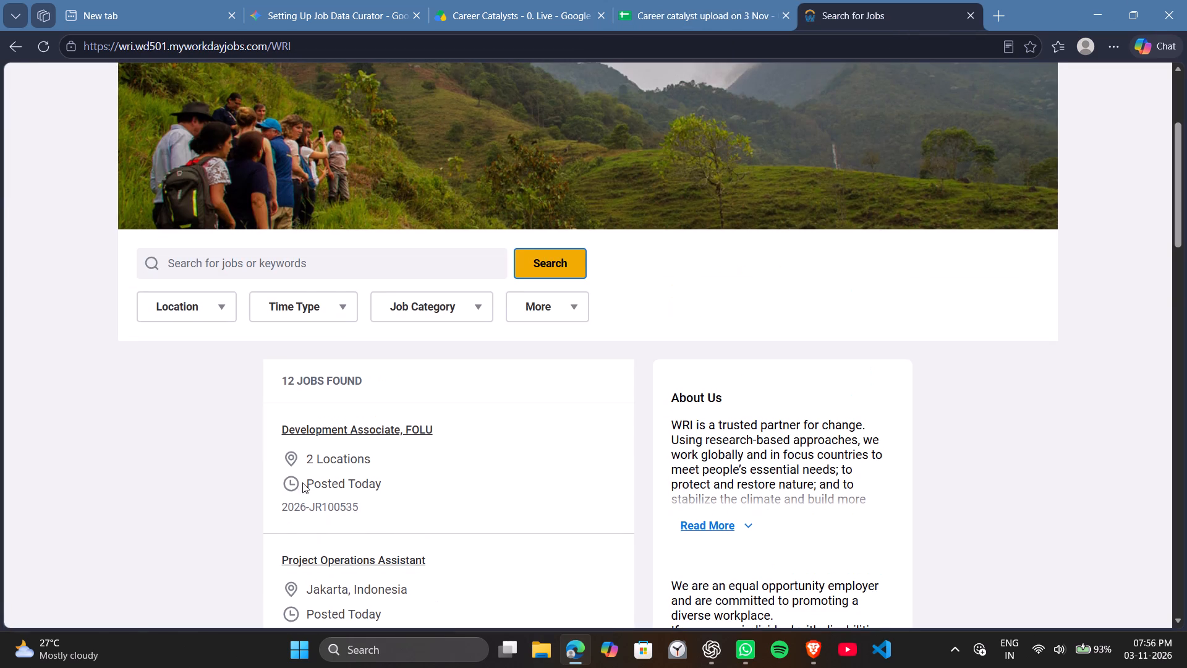
left_click(299, 263)
key("ctrl+v")
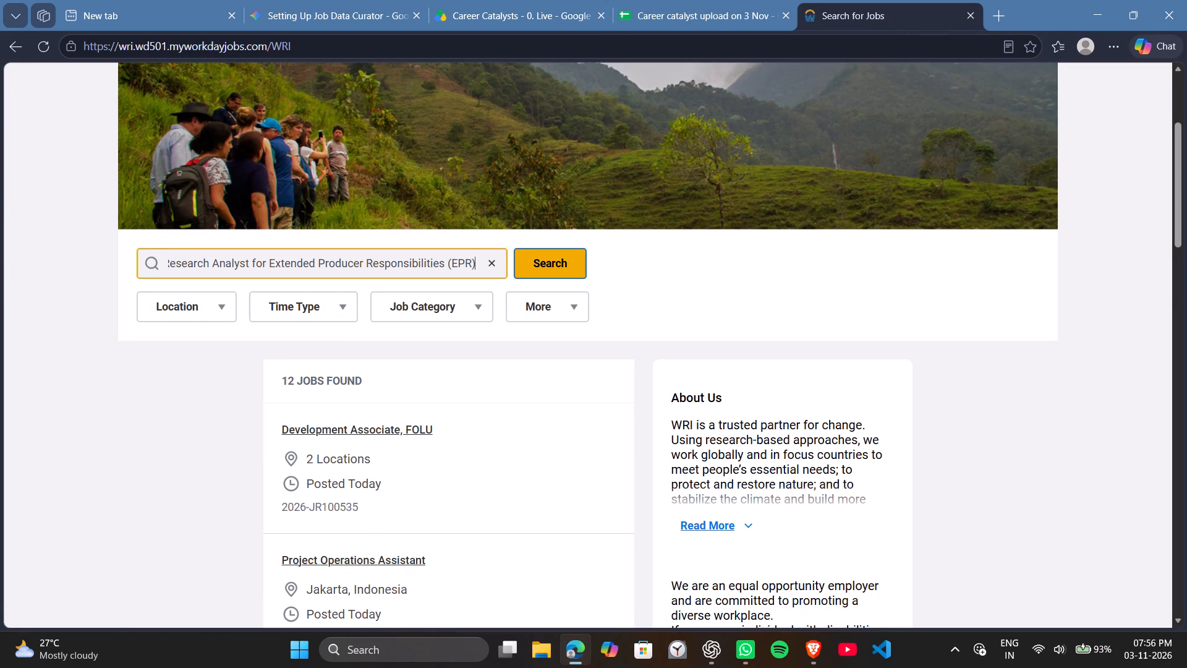
left_click(548, 276)
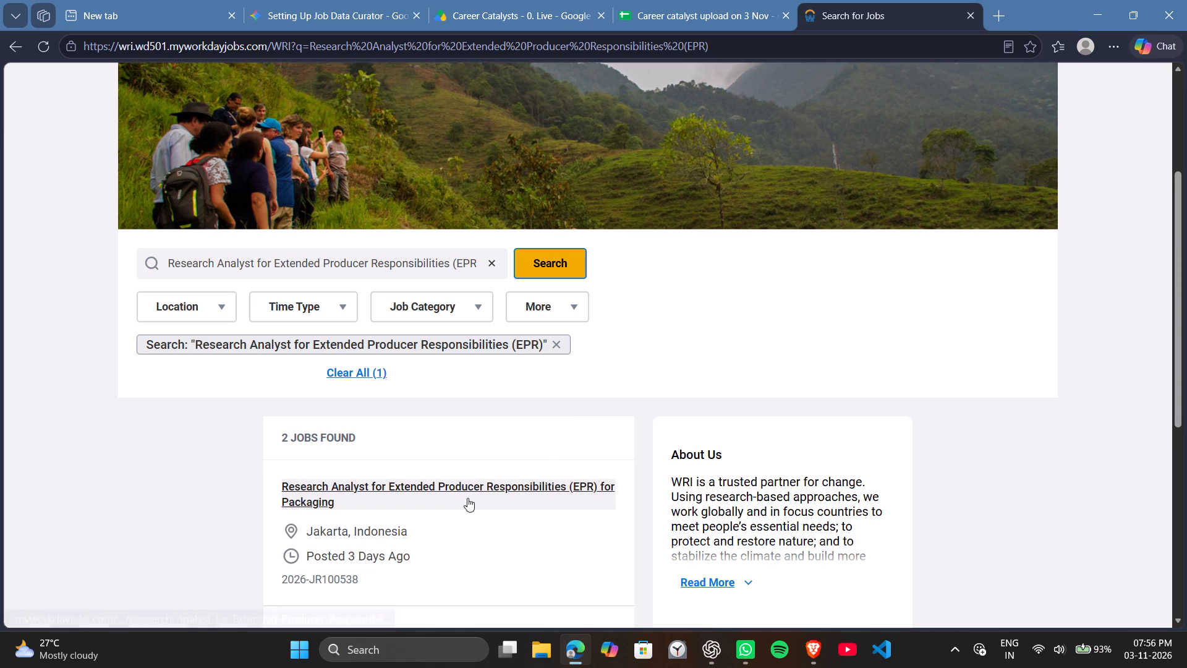
left_click(480, 495)
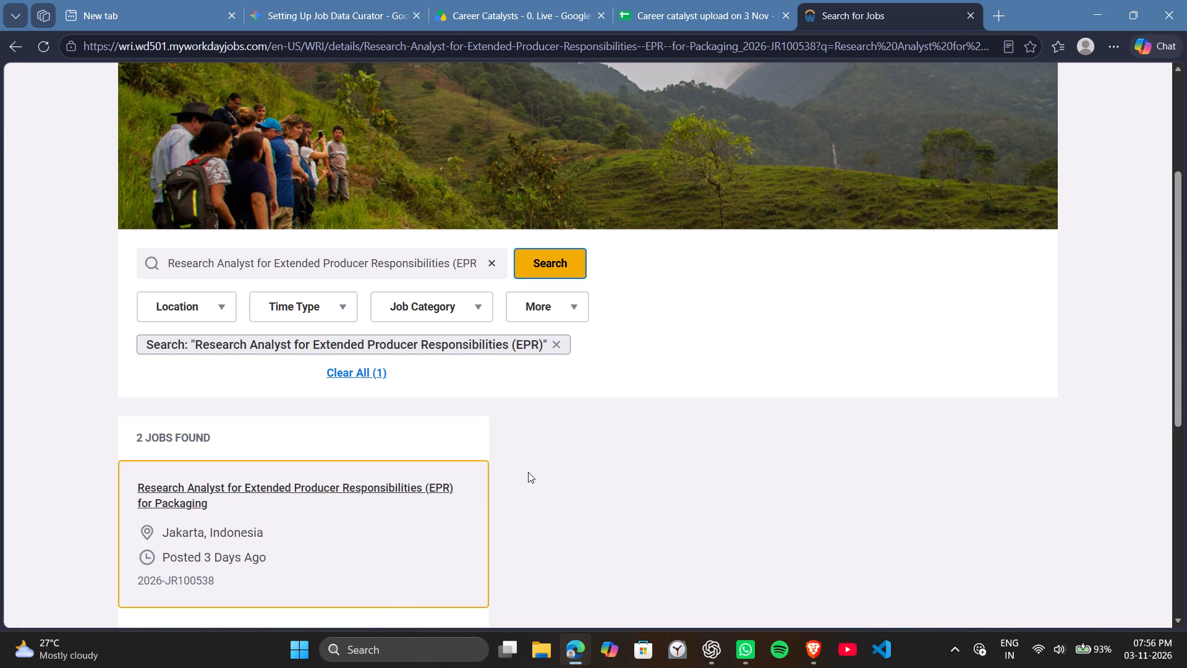
Read the WRI Packaging posting's location, end date and role description and compare it with row 53's job in Sheet2.
scroll(593, 382, "down", 1)
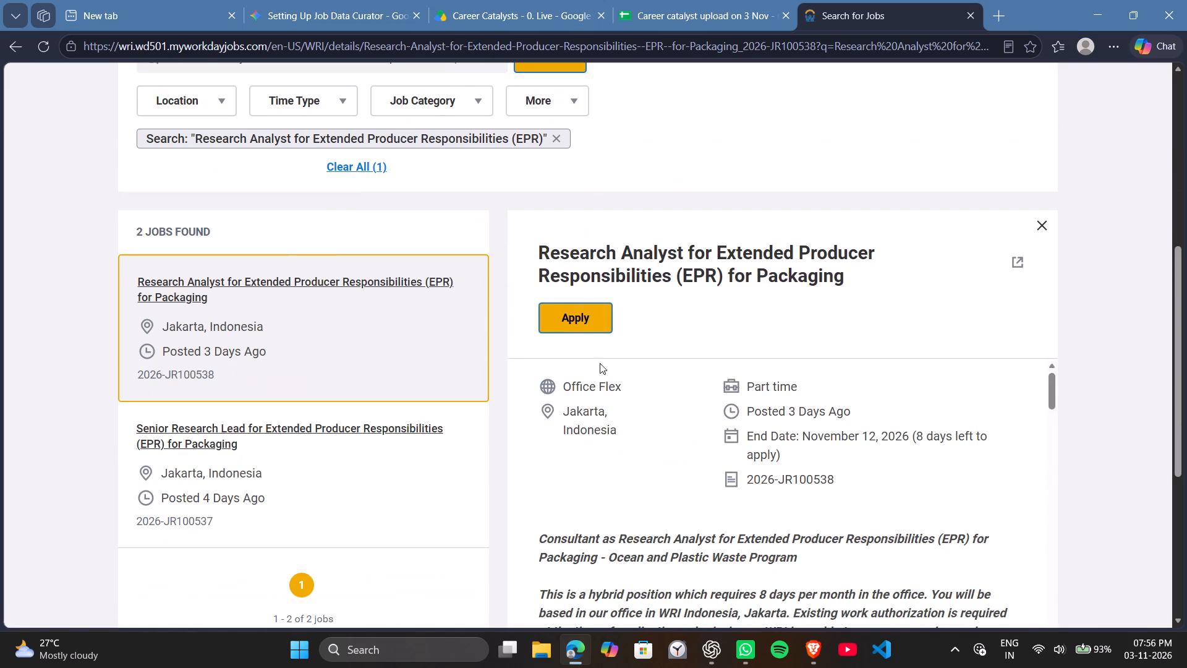
left_click(663, 11)
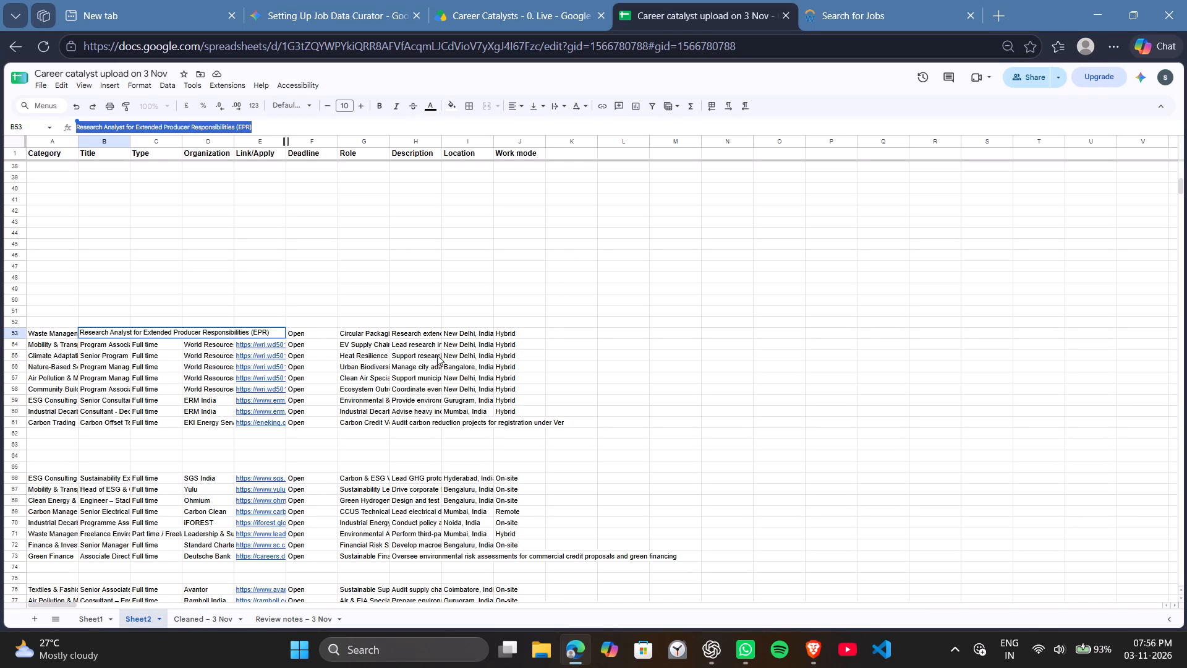
left_click(916, 0)
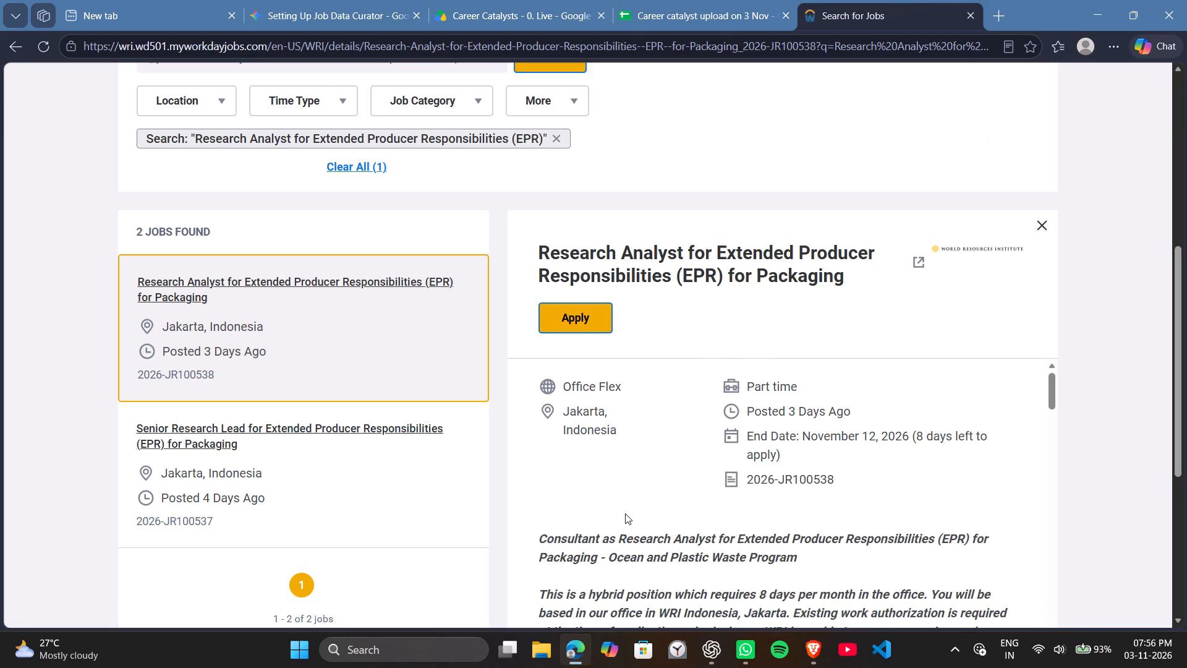
scroll(625, 513, "down", 1)
scroll(625, 513, "up", 1)
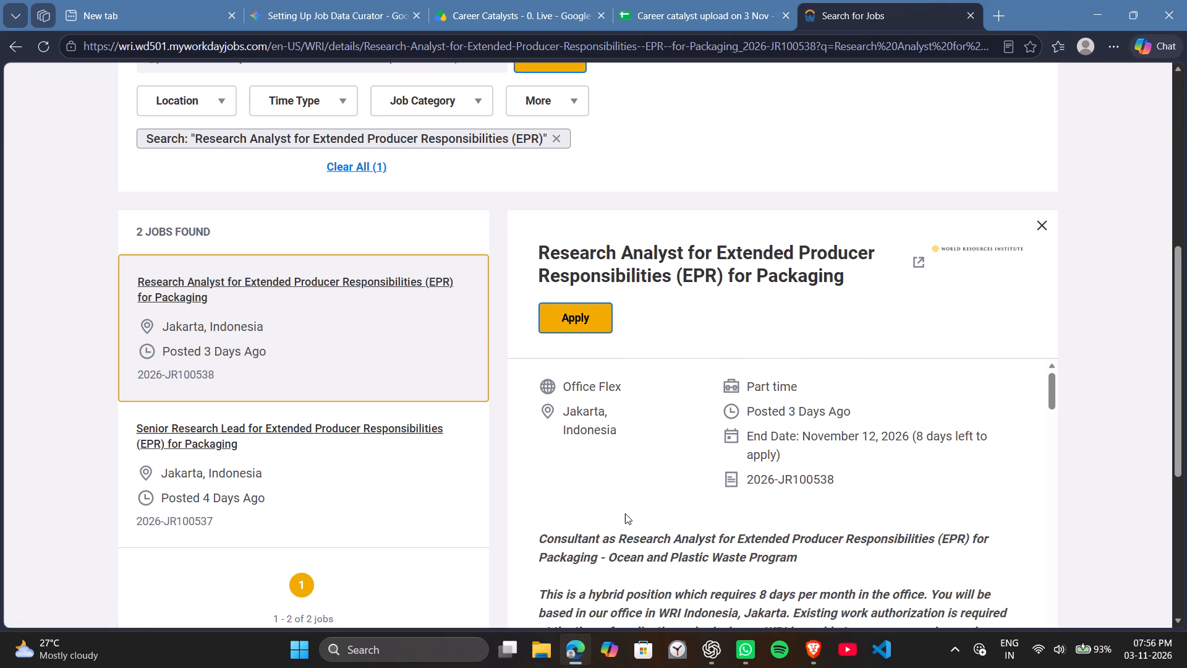
scroll(625, 513, "down", 3)
scroll(625, 513, "up", 1)
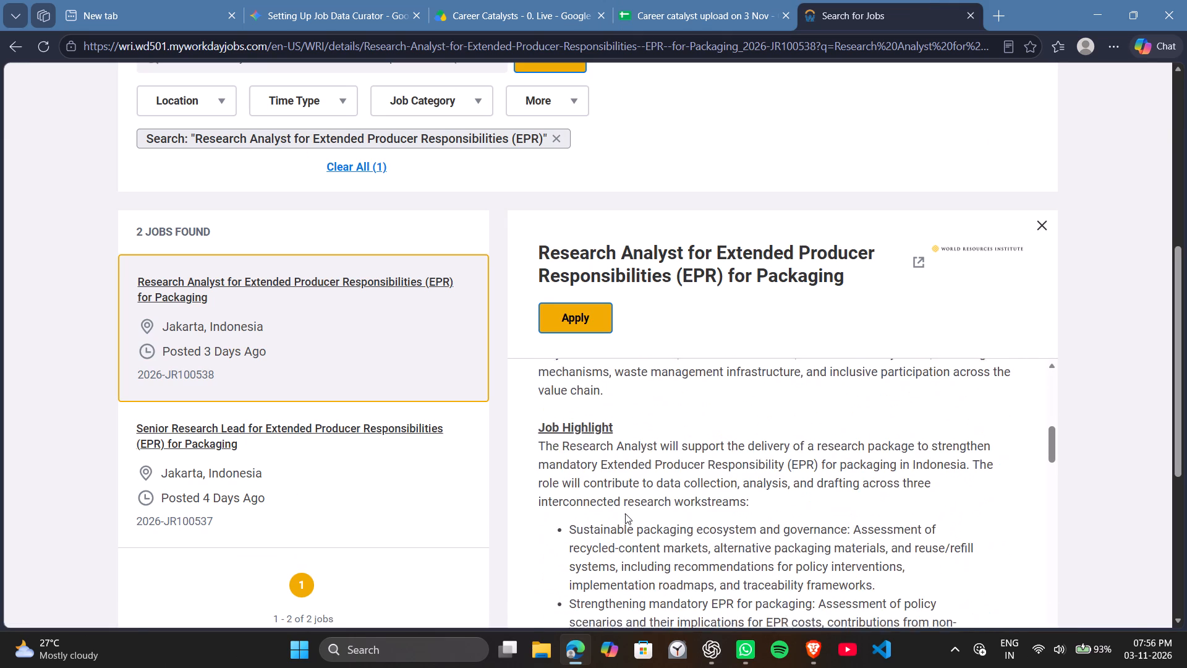
scroll(625, 513, "up", 4)
scroll(274, 426, "up", 2)
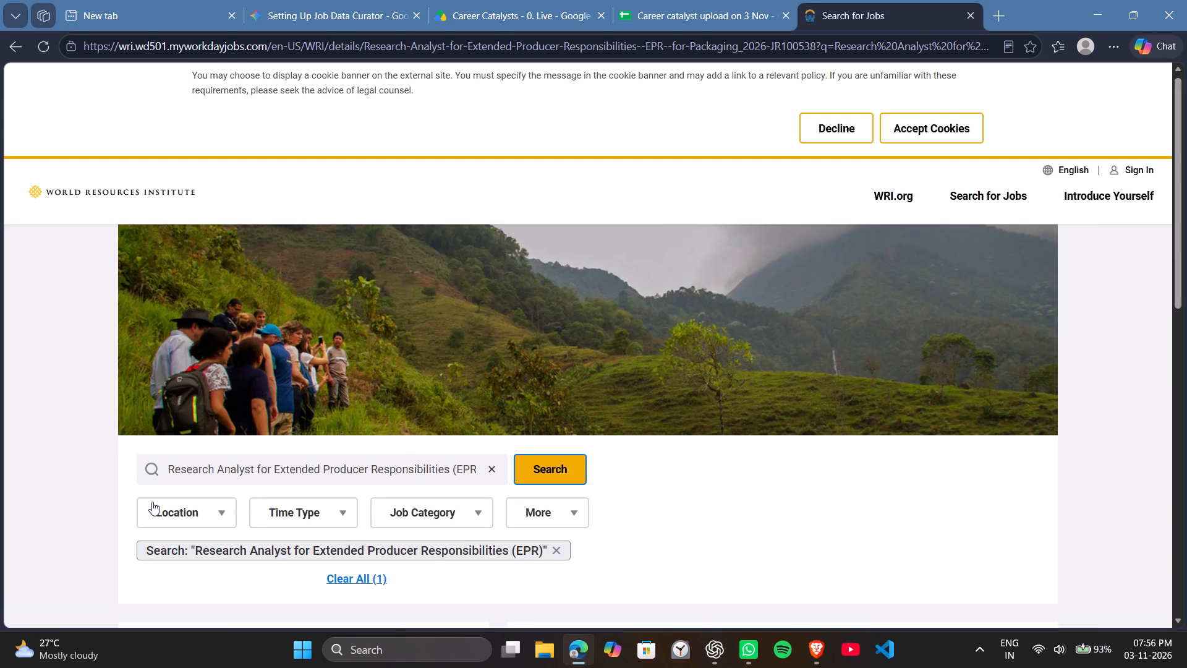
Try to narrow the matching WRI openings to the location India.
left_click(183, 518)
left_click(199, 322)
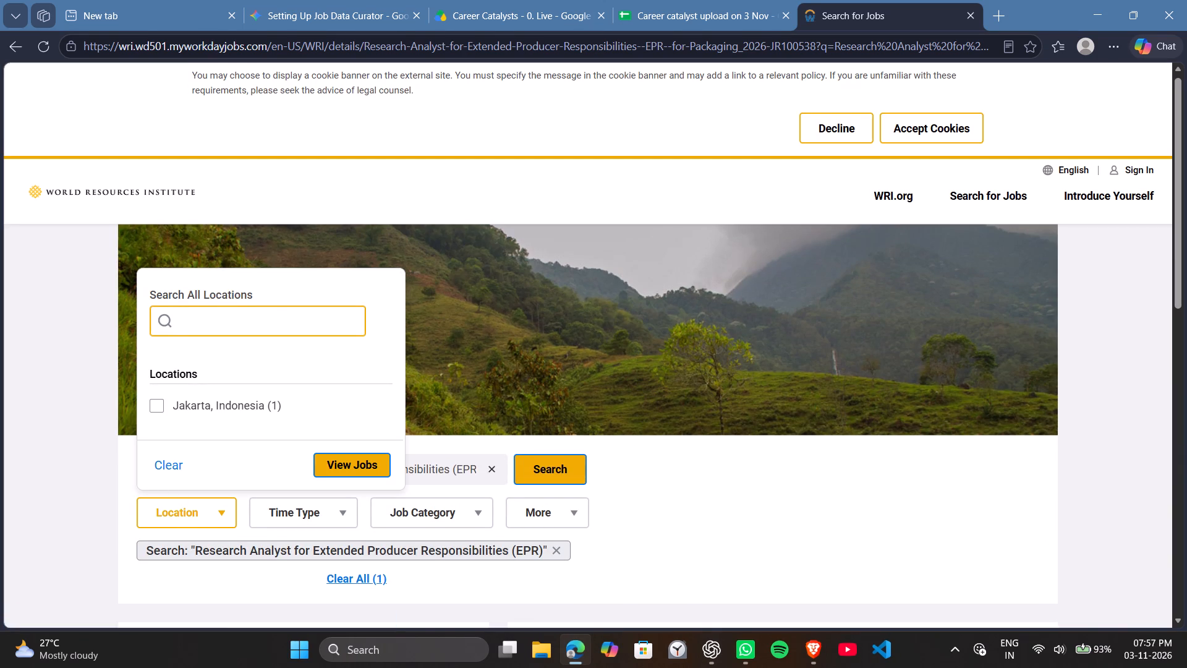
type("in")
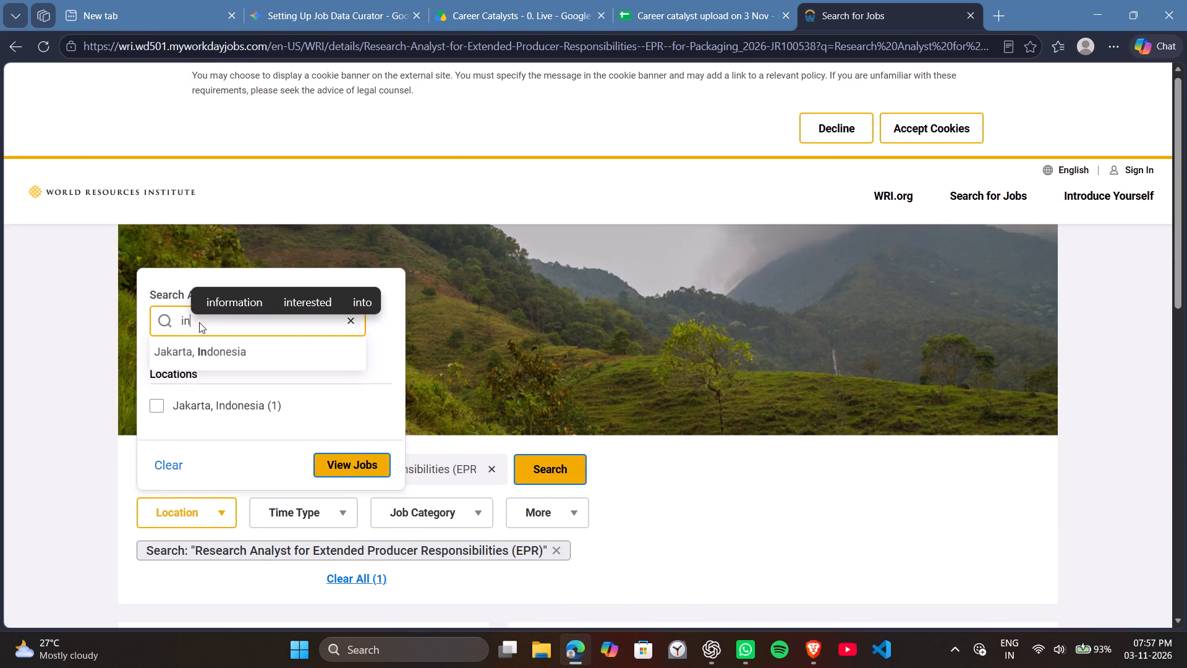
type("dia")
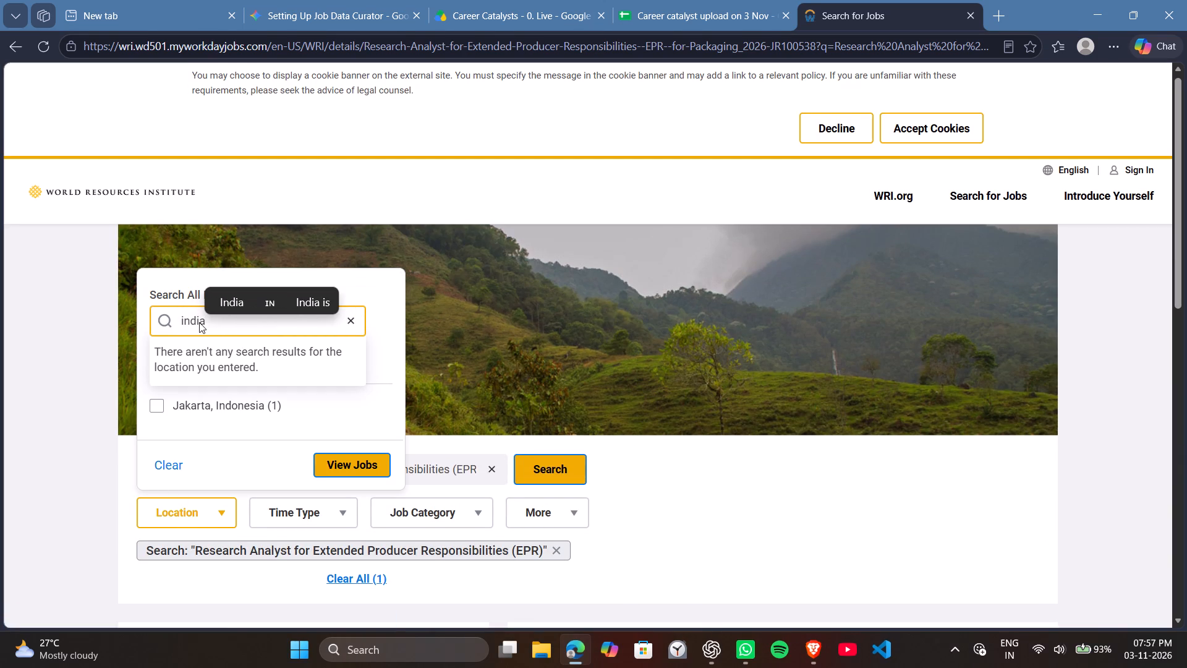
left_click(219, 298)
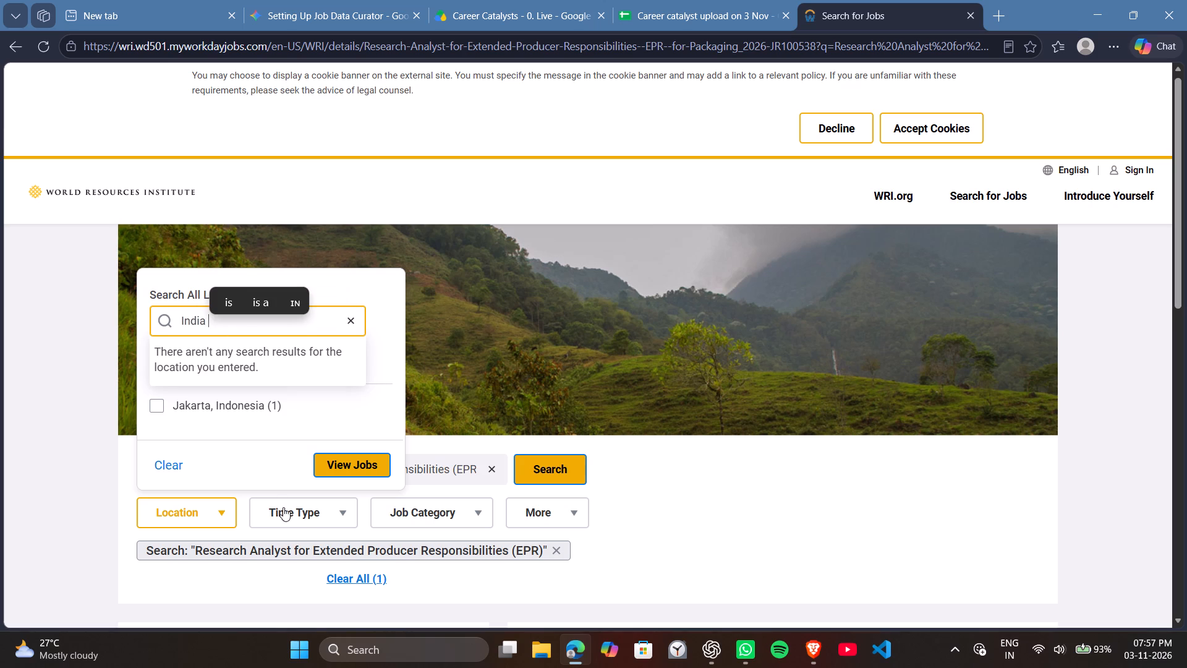
Remove the keyword filter from the WRI job search and try India as the location across all openings.
left_click(562, 552)
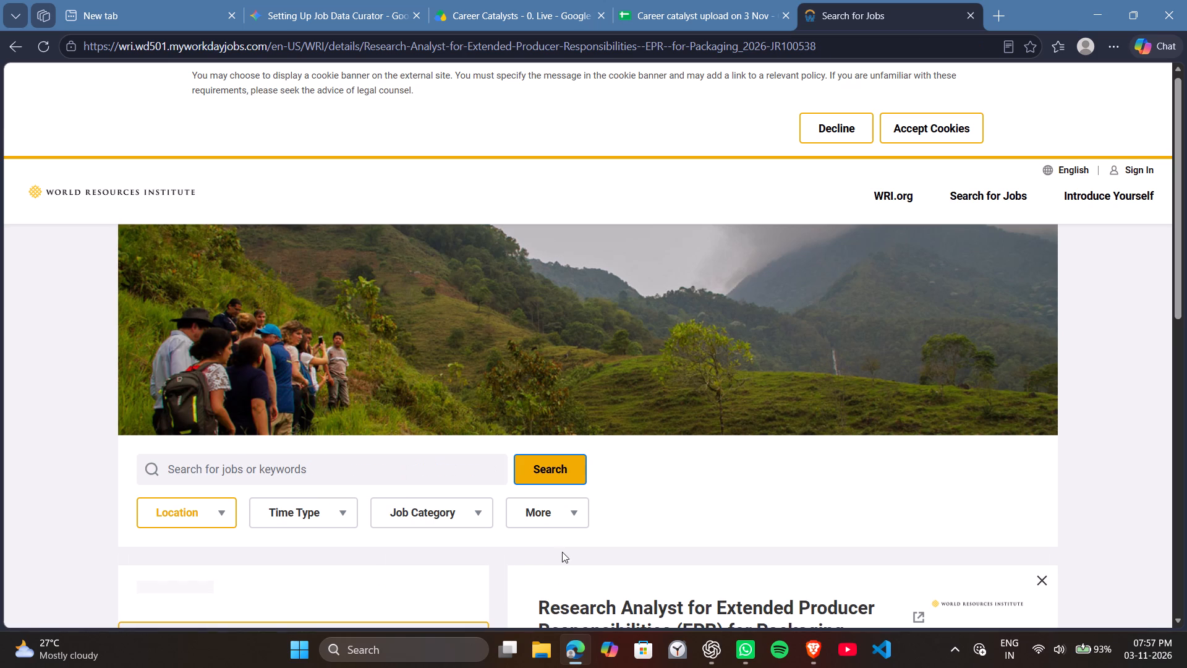
left_click(219, 512)
left_click(255, 322)
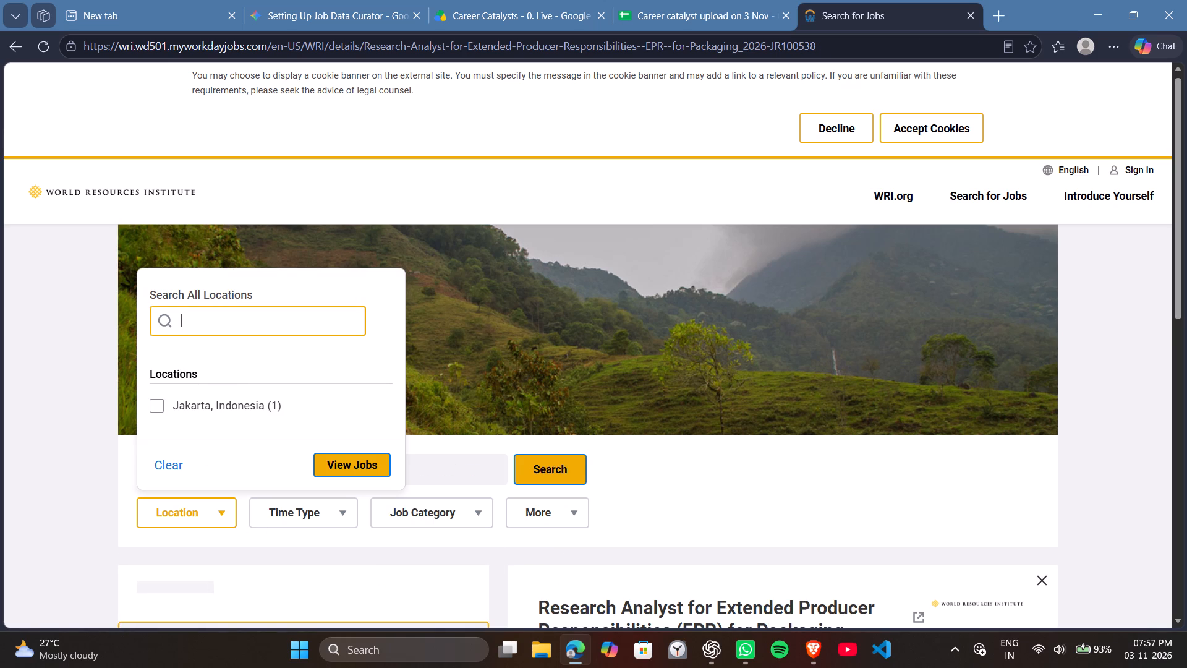
key("shift+i")
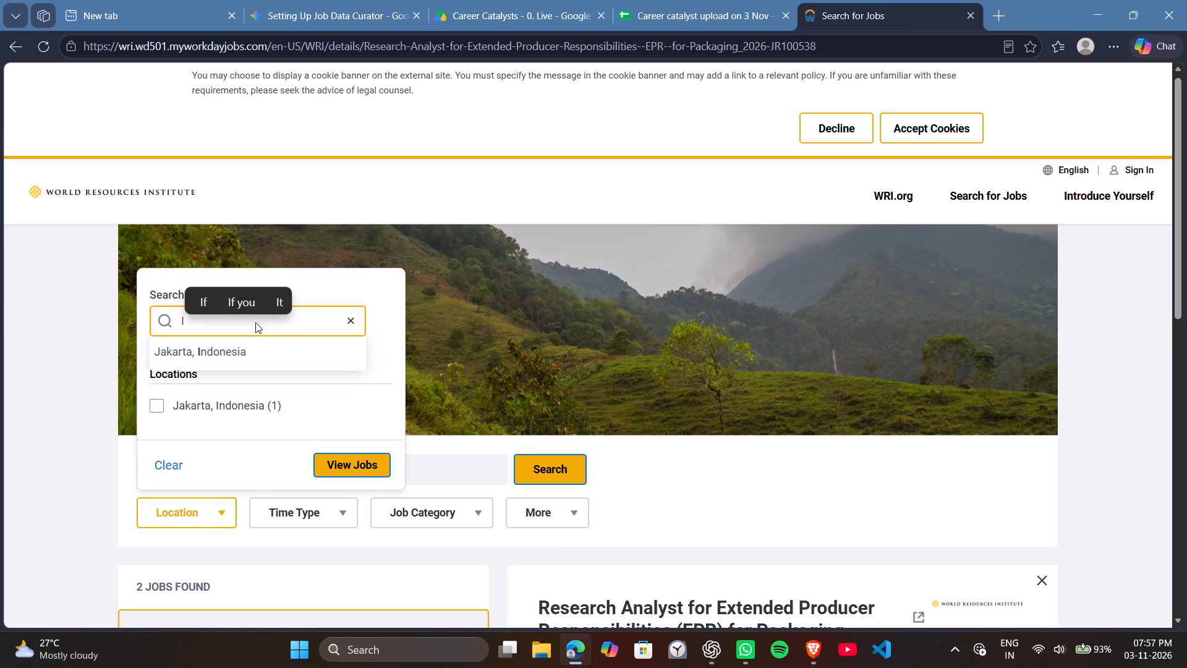
key("n")
type("di")
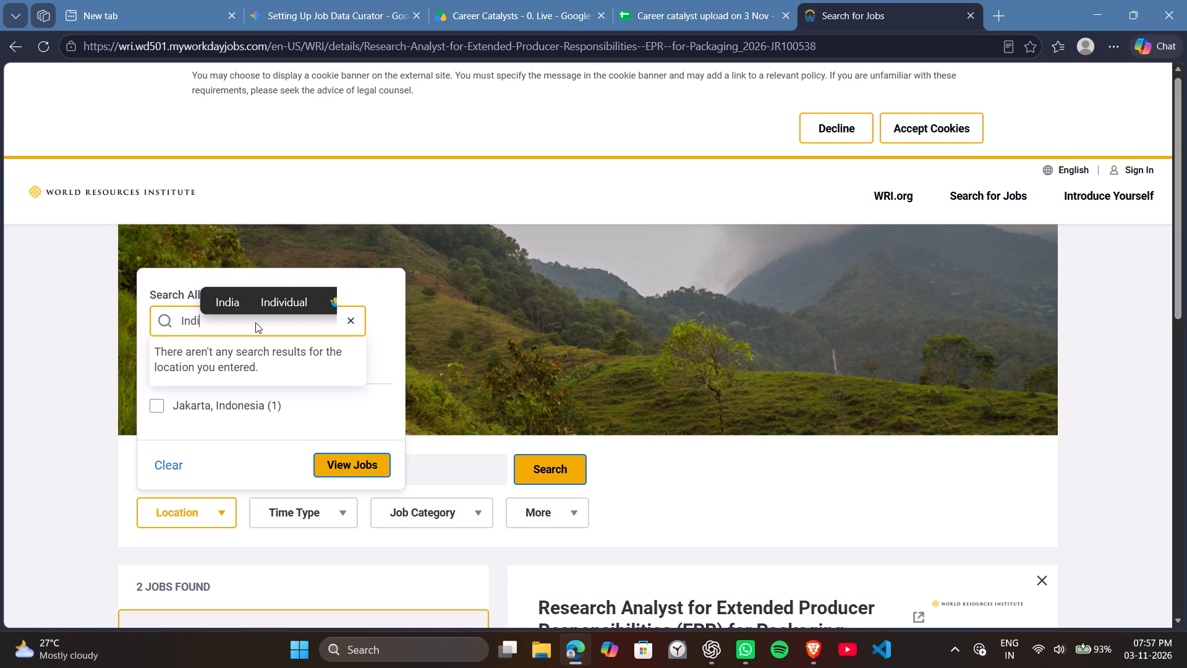
key("a")
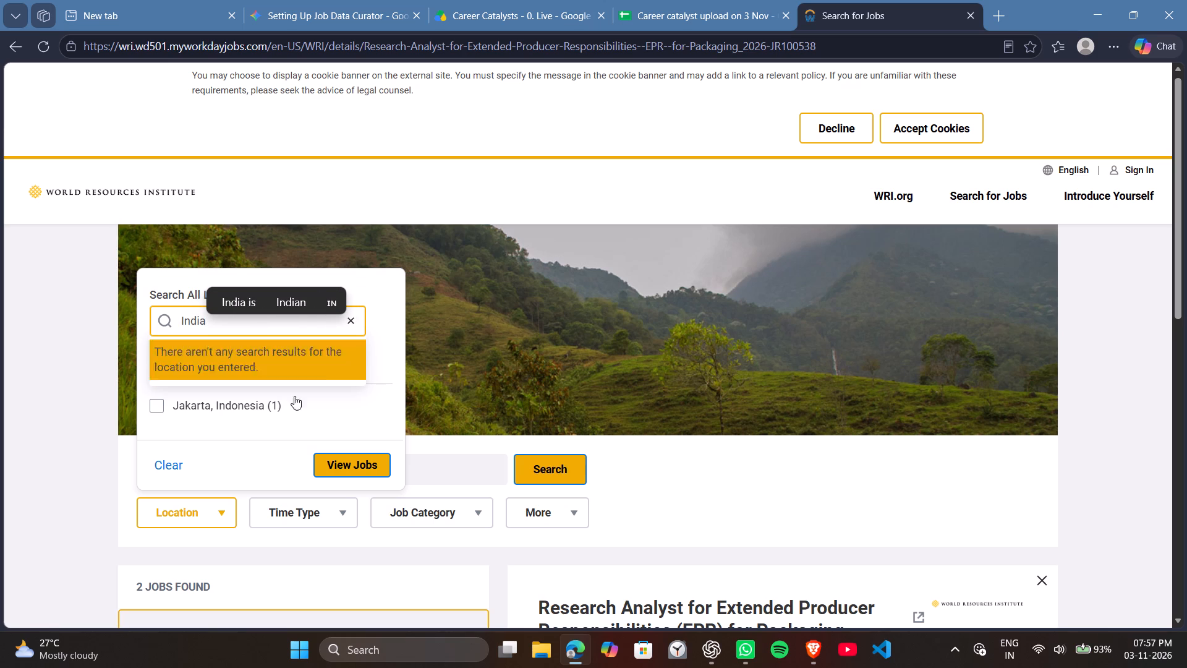
left_click(326, 465)
scroll(412, 609, "down", 1)
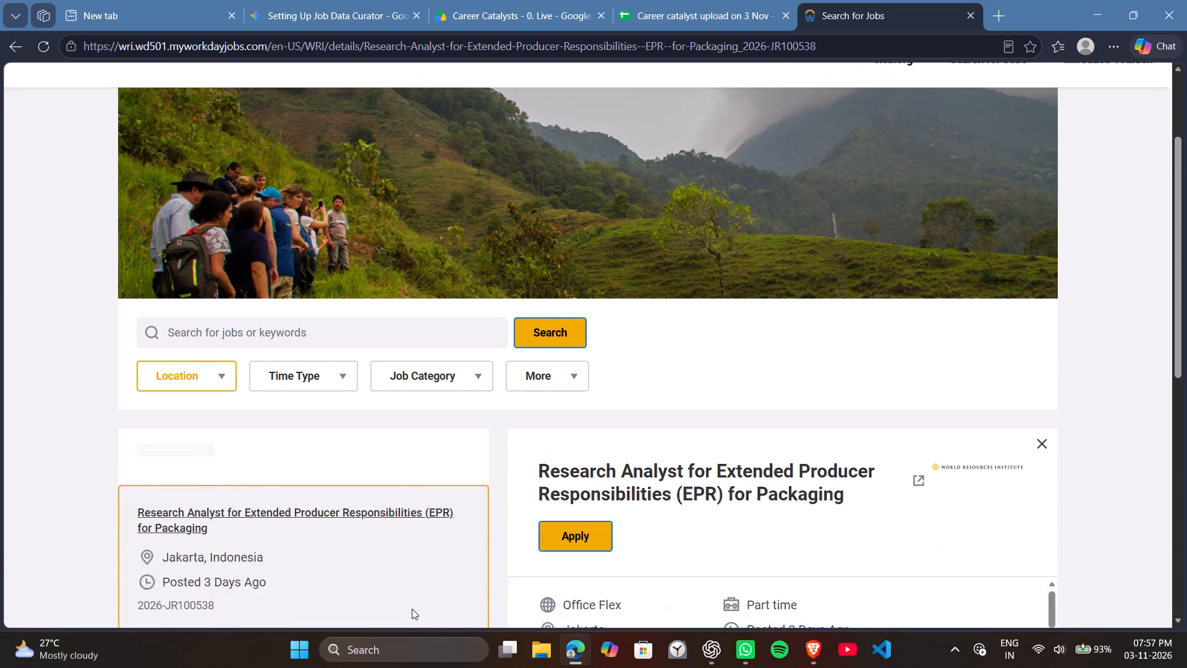
scroll(411, 529, "down", 1)
scroll(411, 529, "up", 1)
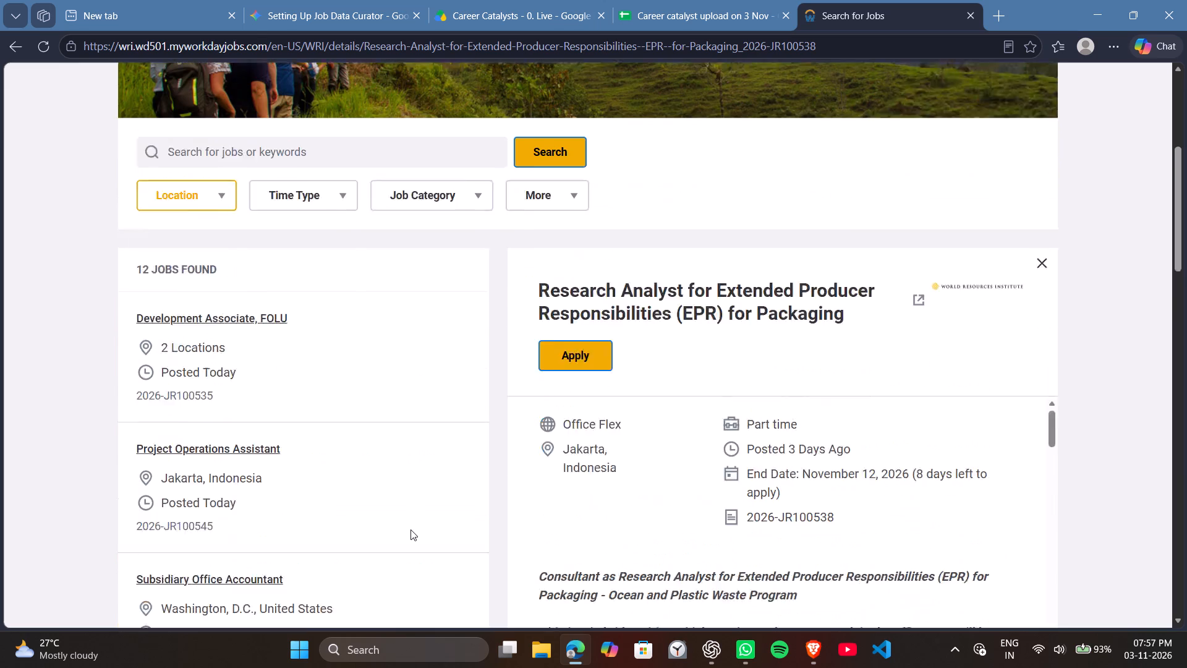
Filter the WRI openings to the locations Bangalore, India and New Delhi, India.
left_click(215, 293)
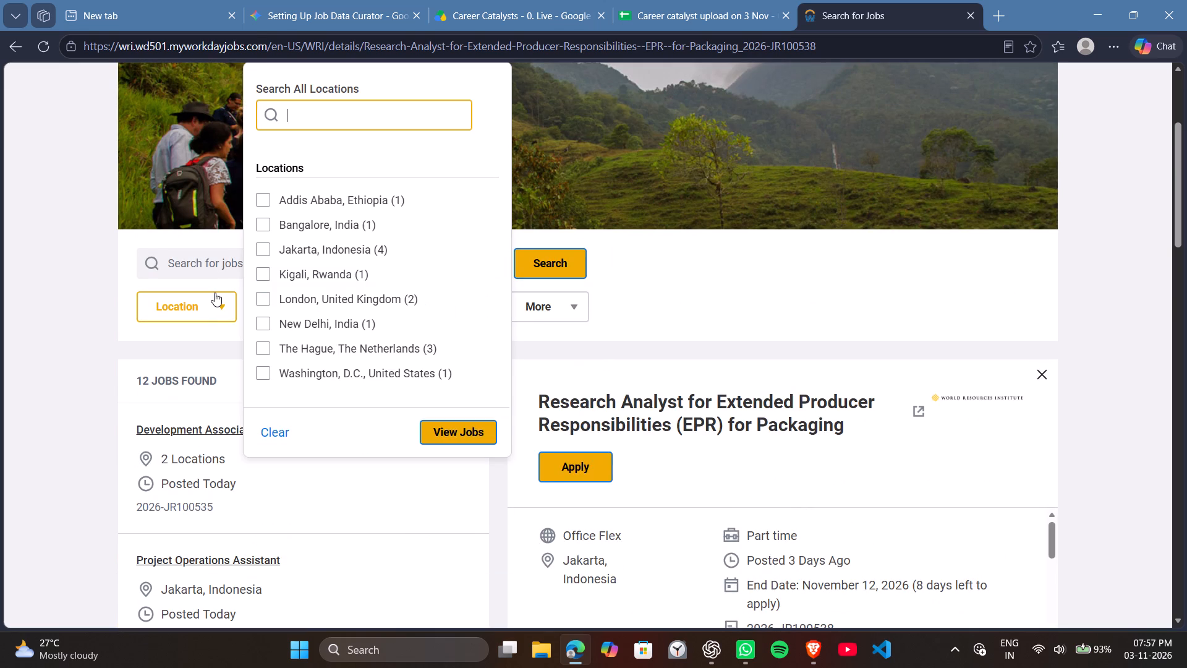
left_click(315, 90)
left_click(312, 110)
key("shift+i")
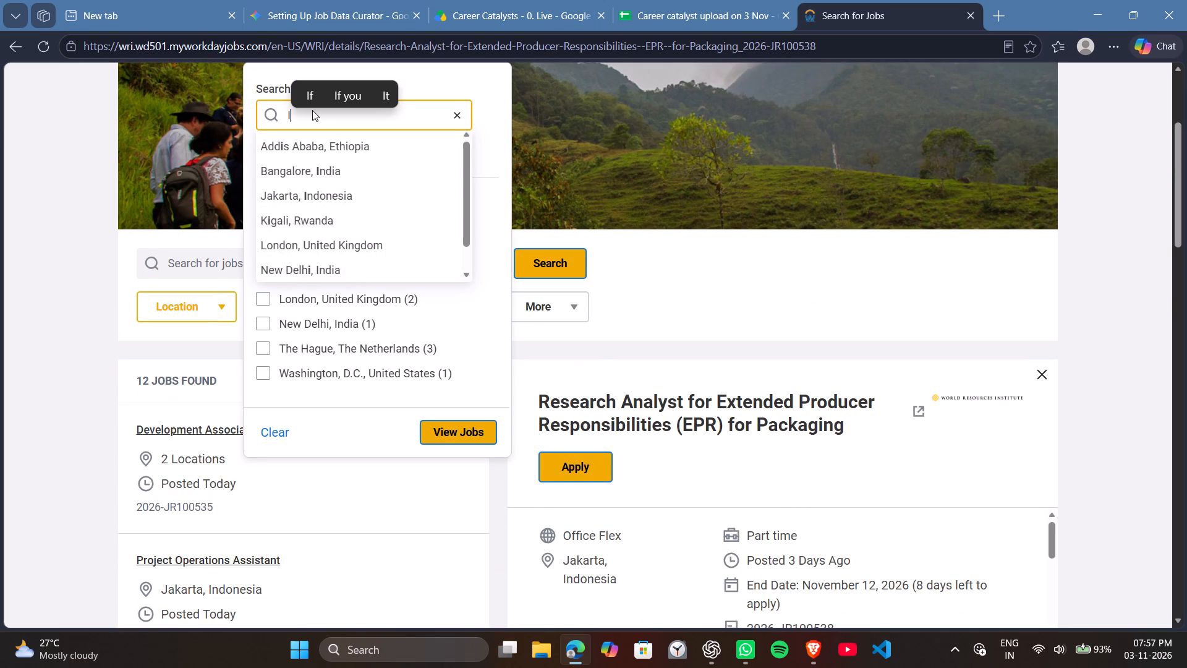
type("ndia")
left_click(317, 140)
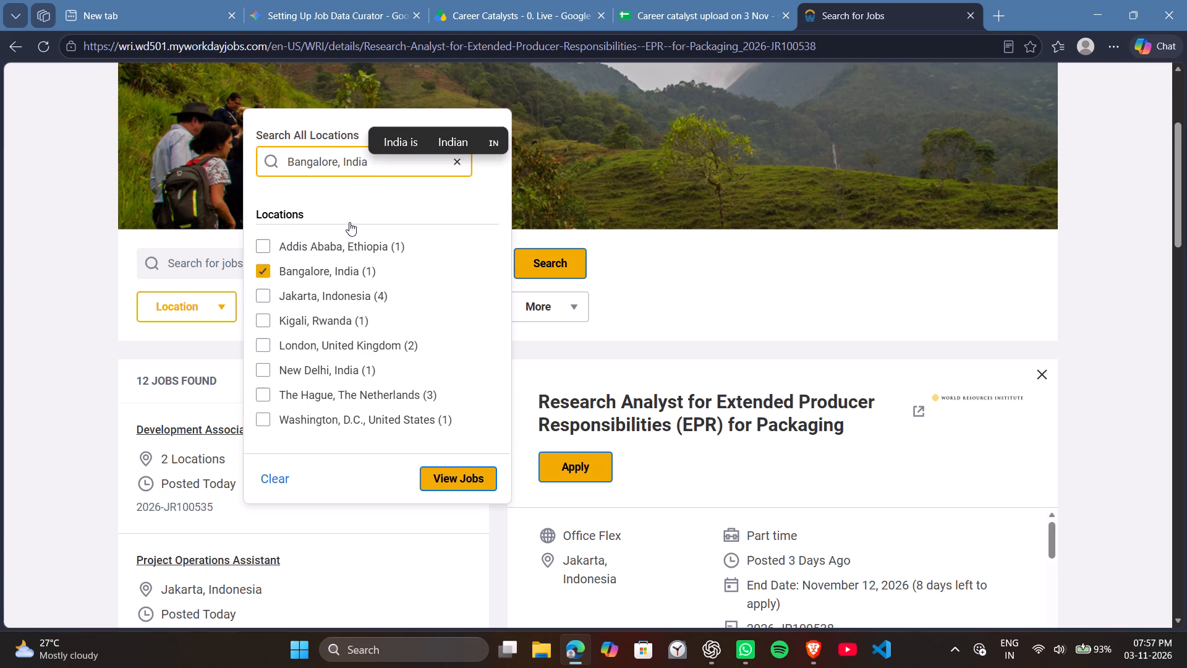
left_click(321, 361)
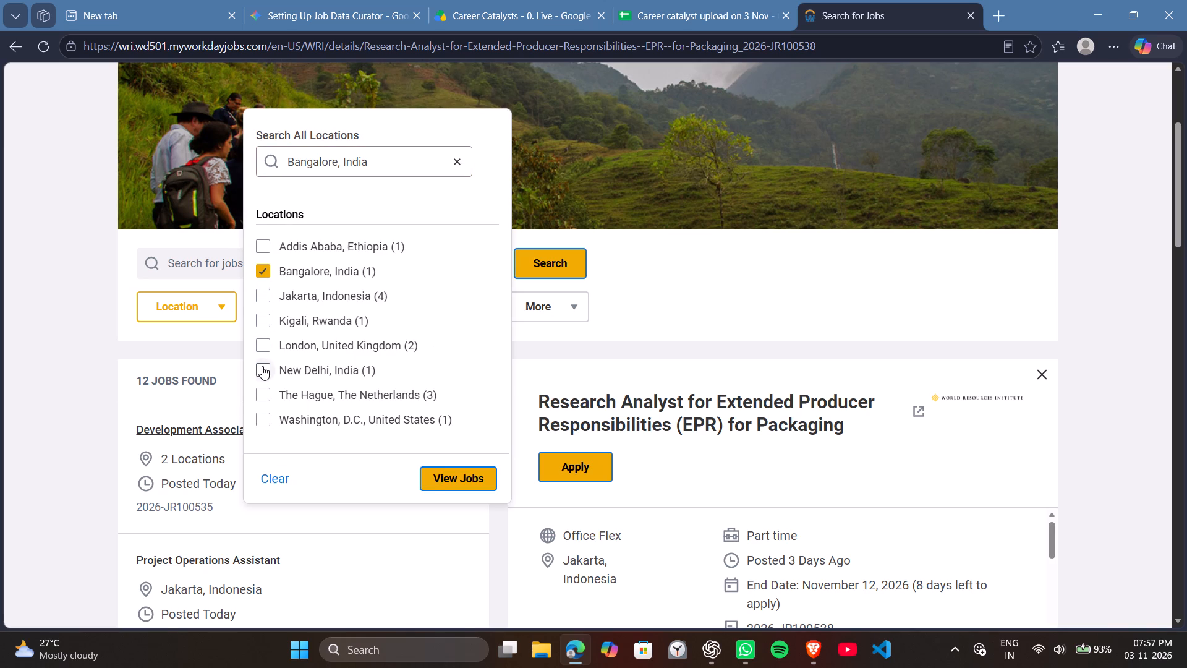
left_click(262, 366)
left_click(442, 485)
Review the WRI openings in India and open the Associate - Budget Analyst posting.
scroll(442, 485, "down", 1)
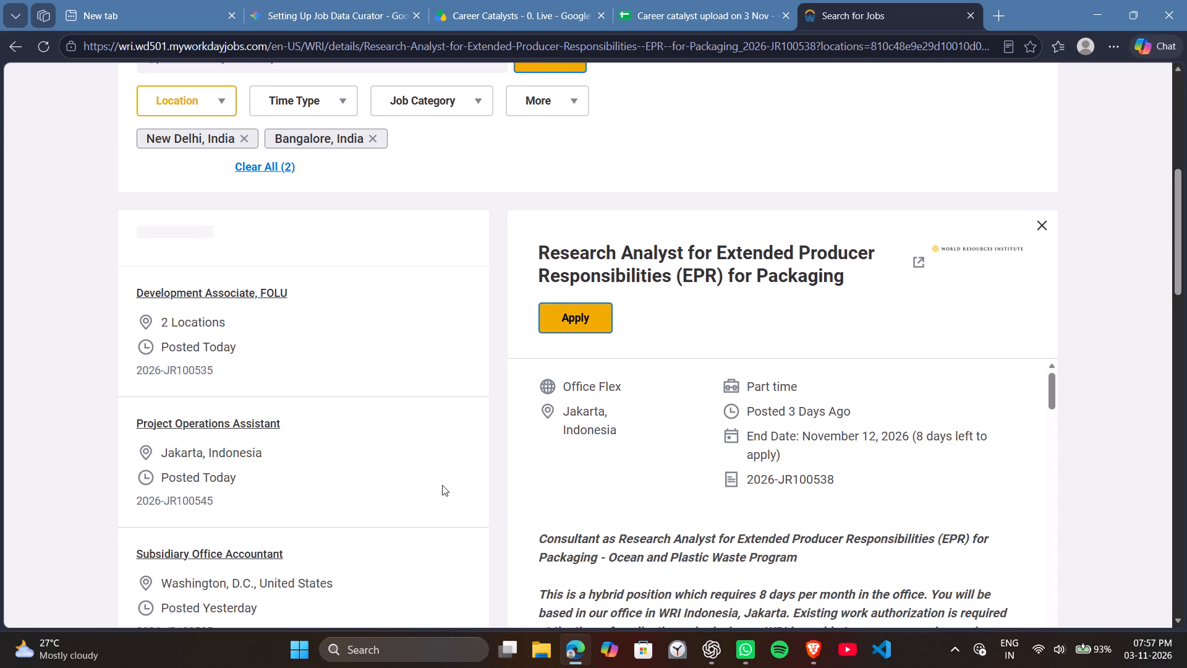
scroll(442, 485, "up", 1)
scroll(442, 485, "down", 1)
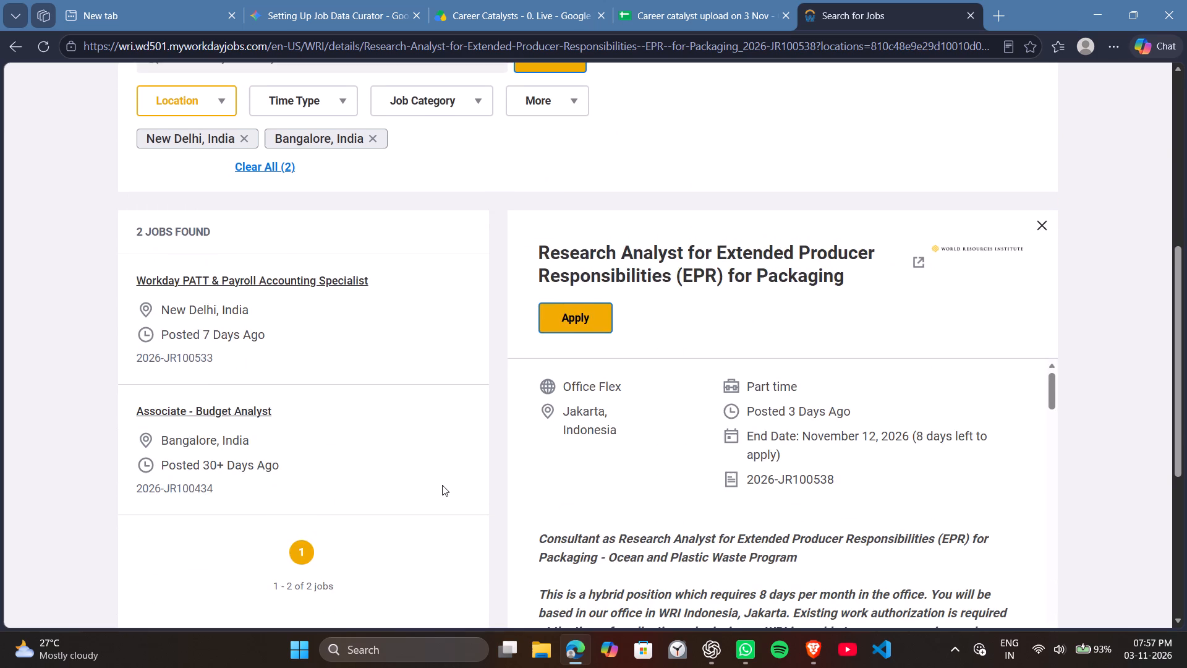
scroll(442, 485, "down", 1)
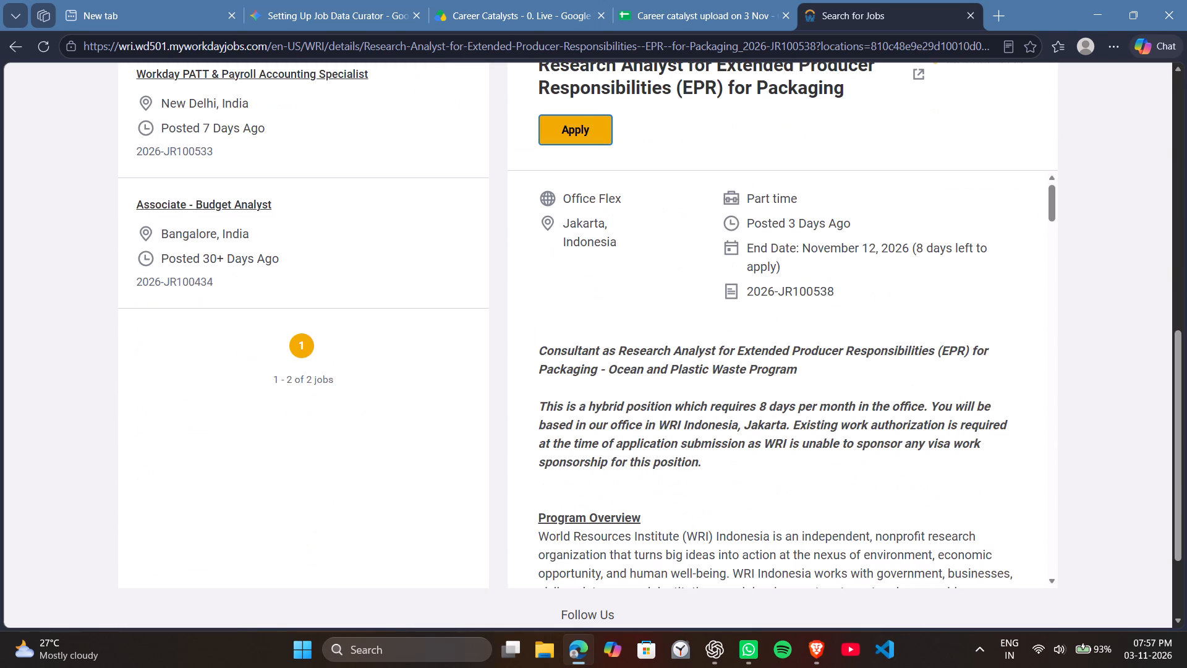
left_click(206, 203)
scroll(279, 299, "up", 1)
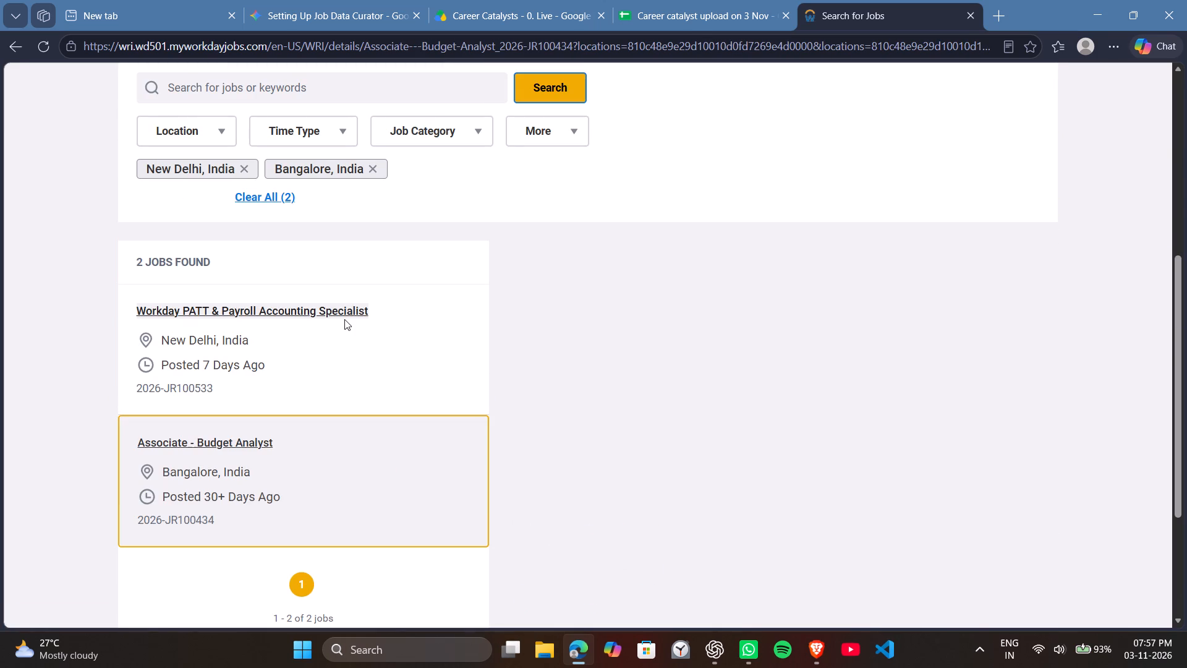
Clear World Resources Institute's Research Analyst (EPR) job from row 53 of Sheet2.
left_click(664, 19)
left_click(208, 250)
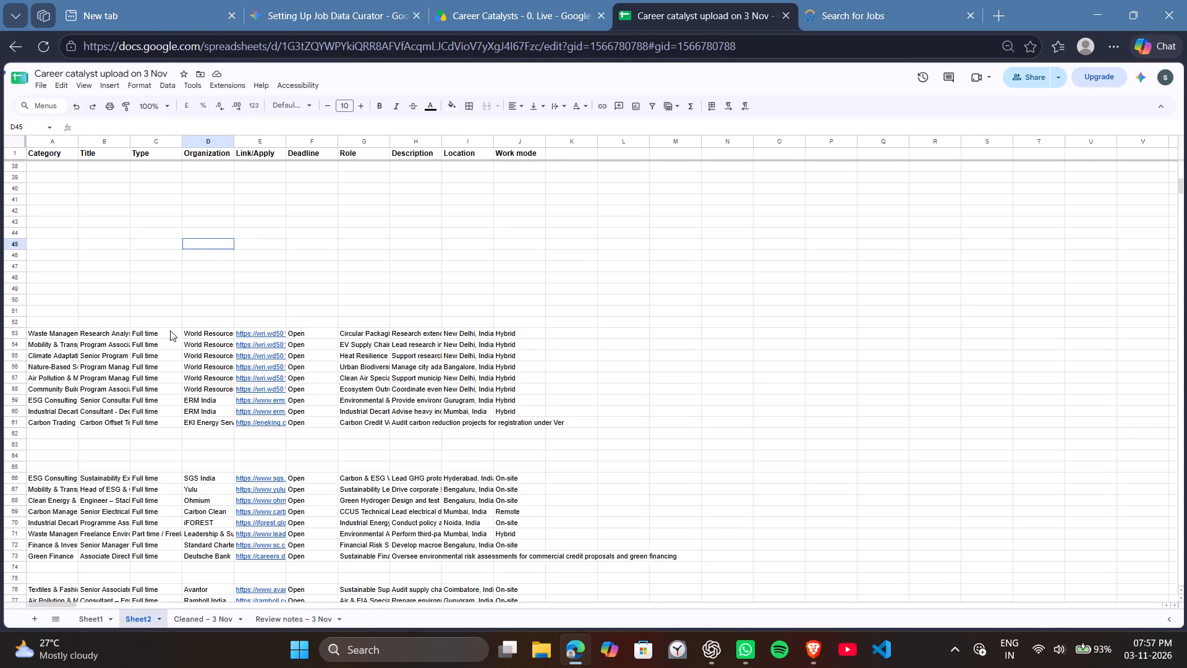
left_click(17, 332)
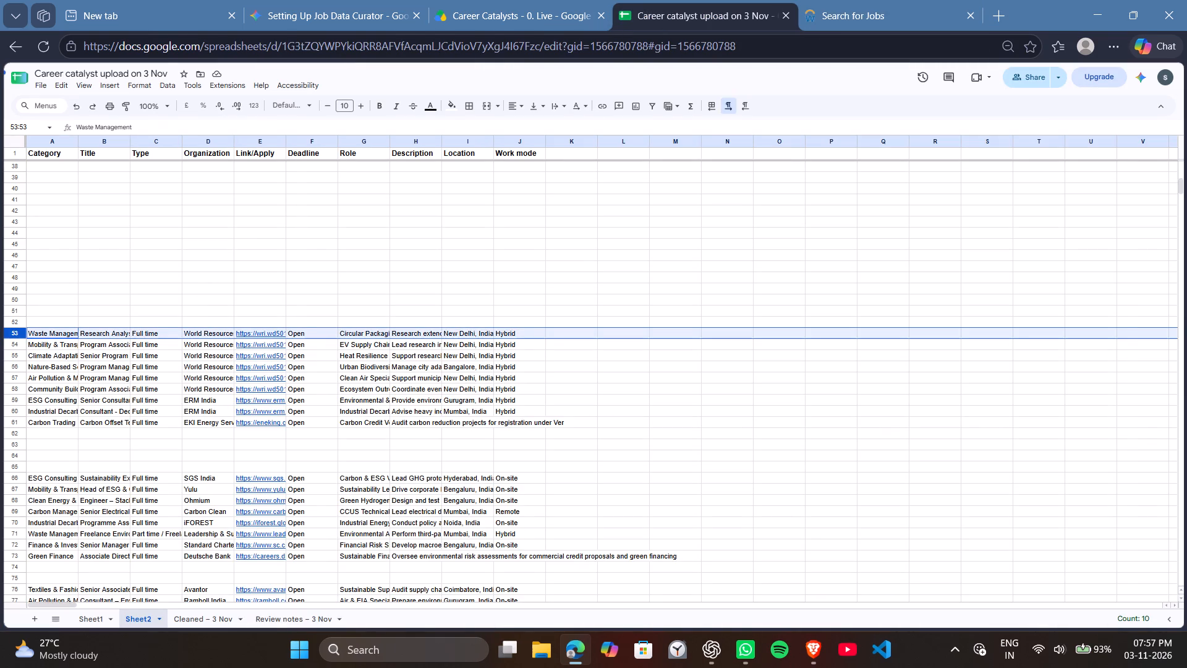
key("Delete")
left_click(109, 340)
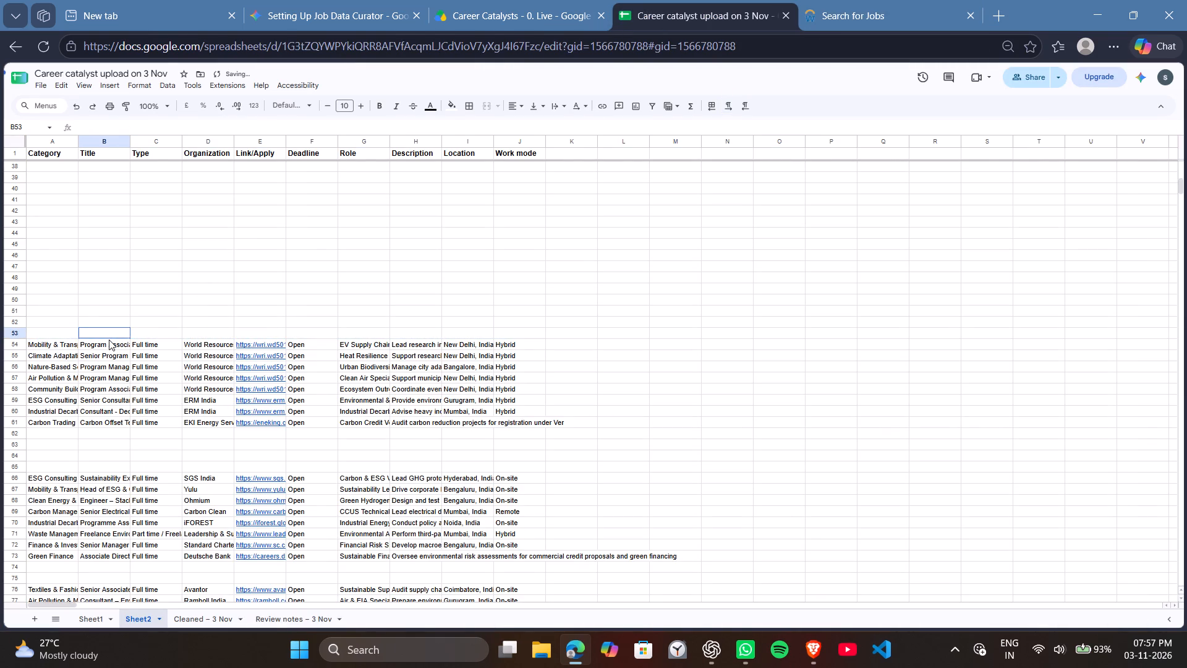
left_click(111, 343)
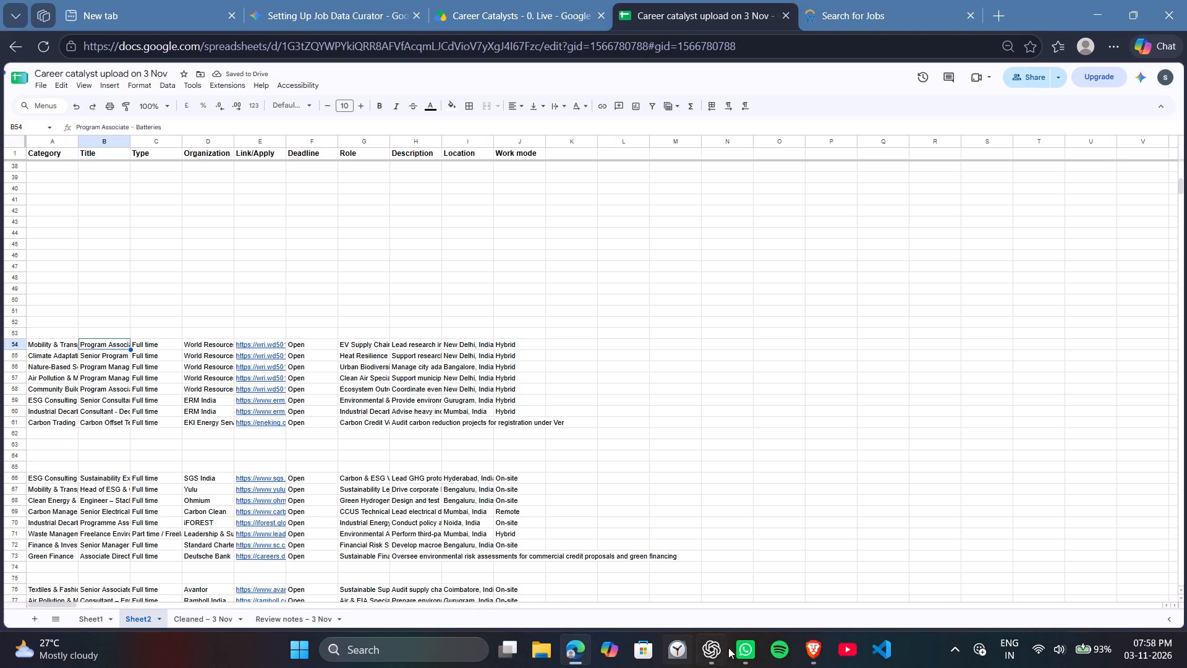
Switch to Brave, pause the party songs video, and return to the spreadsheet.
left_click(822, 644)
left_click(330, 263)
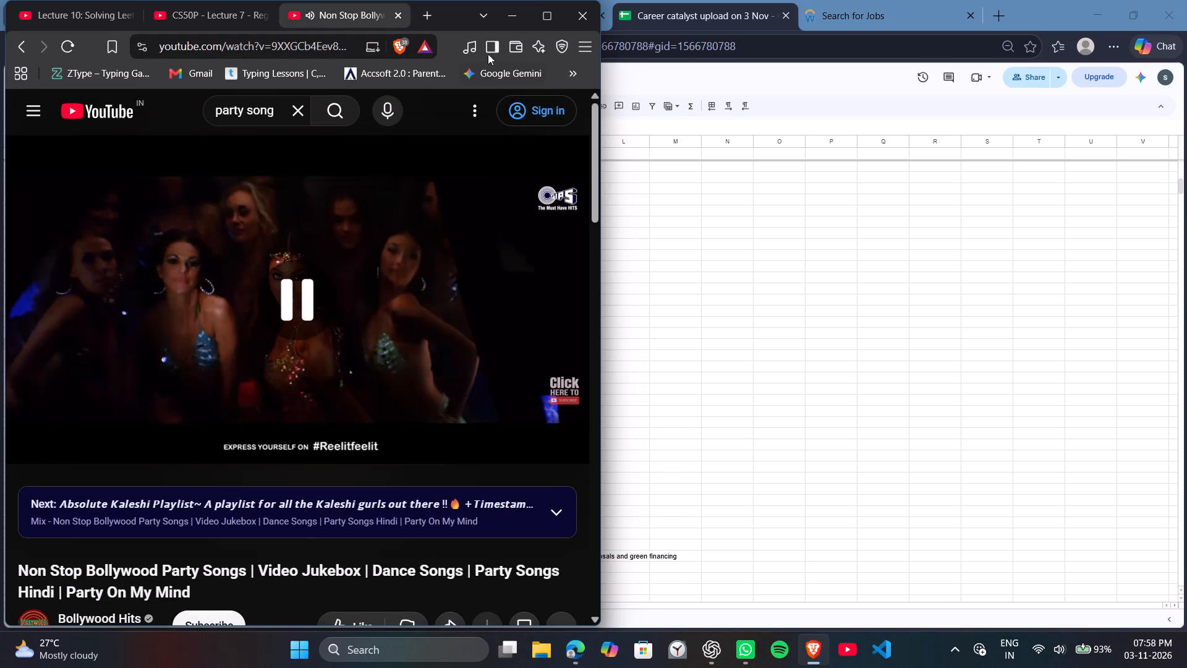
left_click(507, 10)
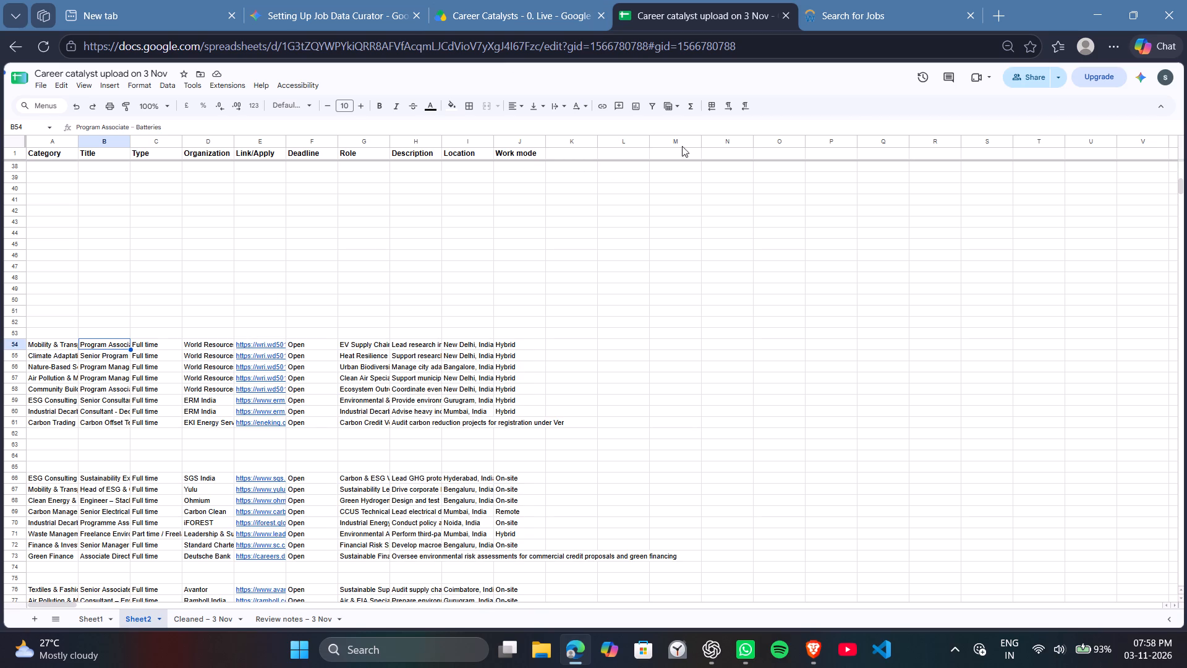
Check WRI's India openings against the remaining World Resources Institute jobs in Sheet2.
left_click(802, 1)
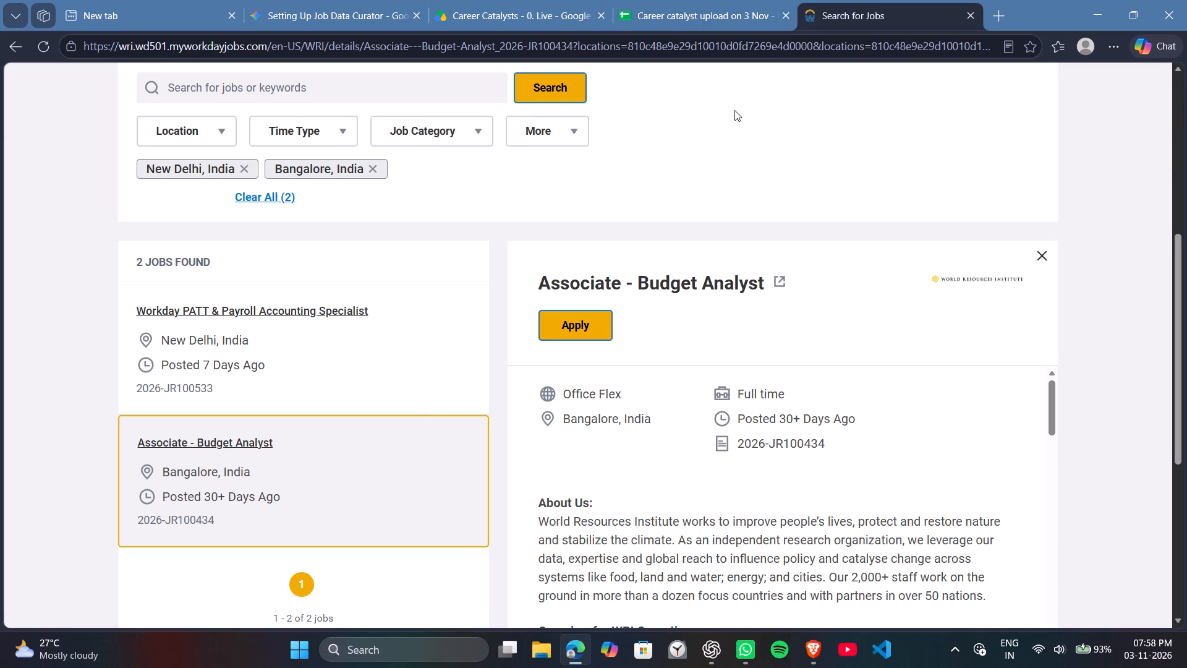
left_click(721, 22)
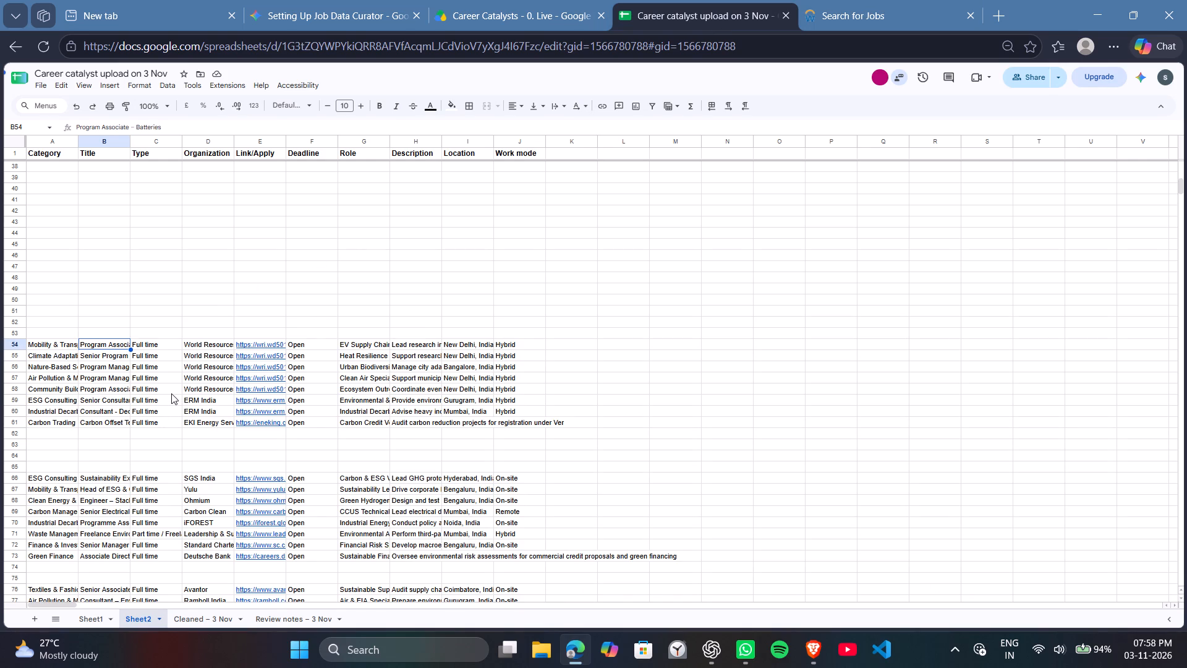
Try to open EKI Energy Services' careers link from row 61 of Sheet2, refreshing and reopening the page, and close the extra tabs.
left_click(249, 424)
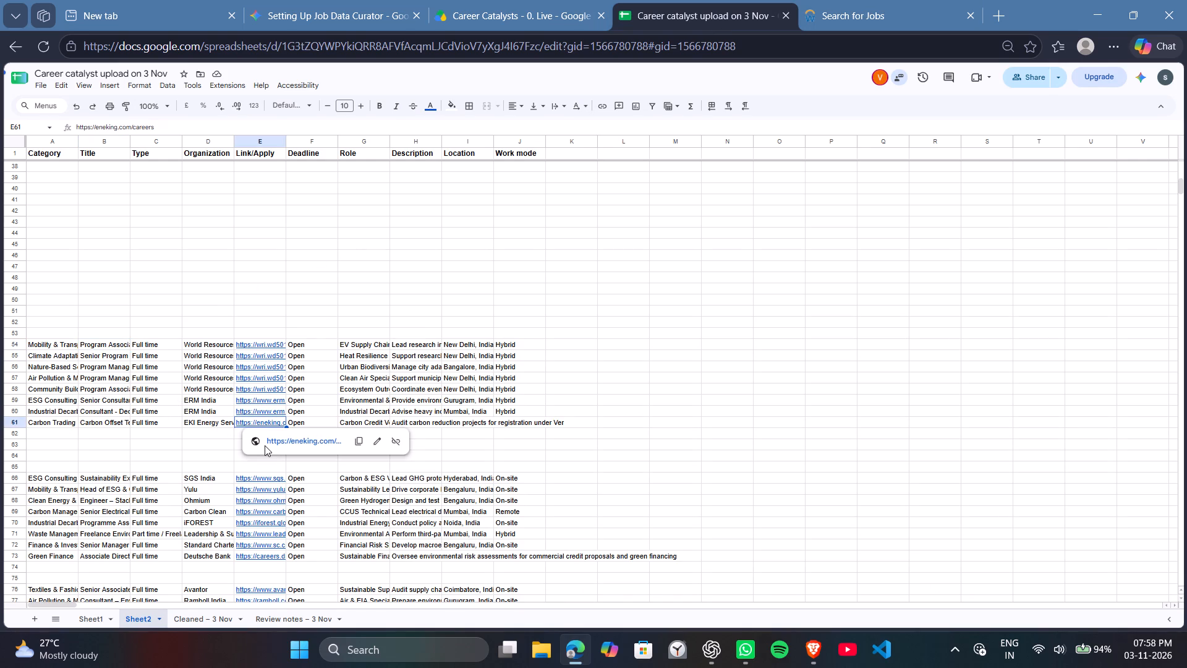
left_click(265, 445)
left_click(265, 445)
left_click(274, 442)
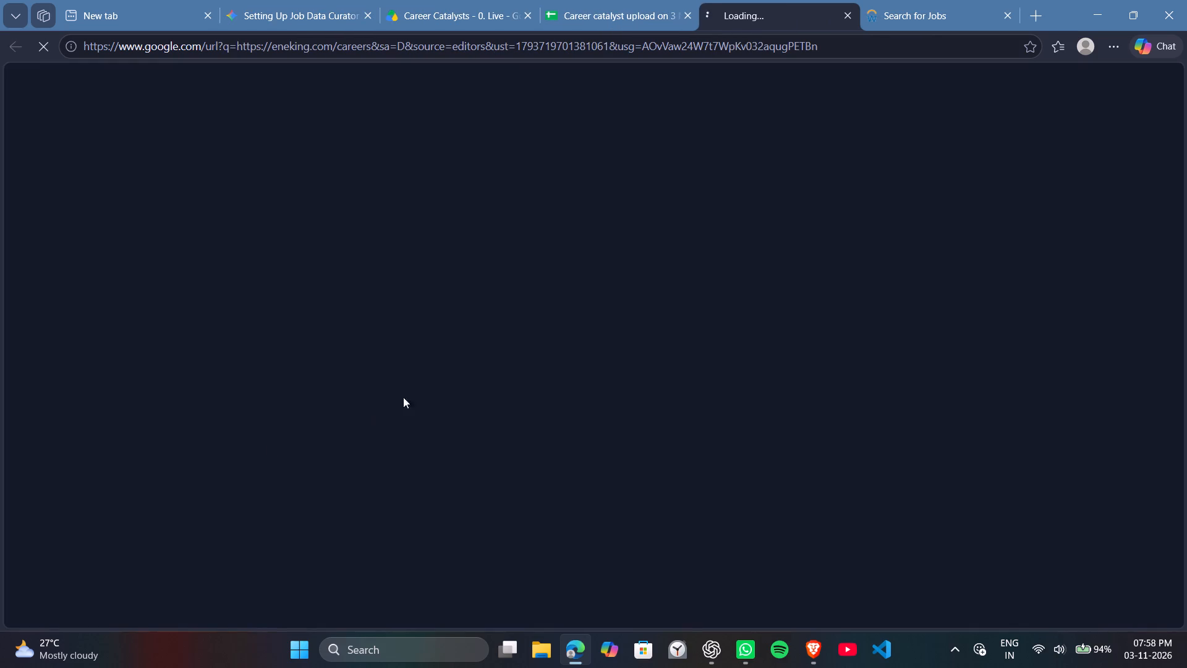
left_click(1011, 17)
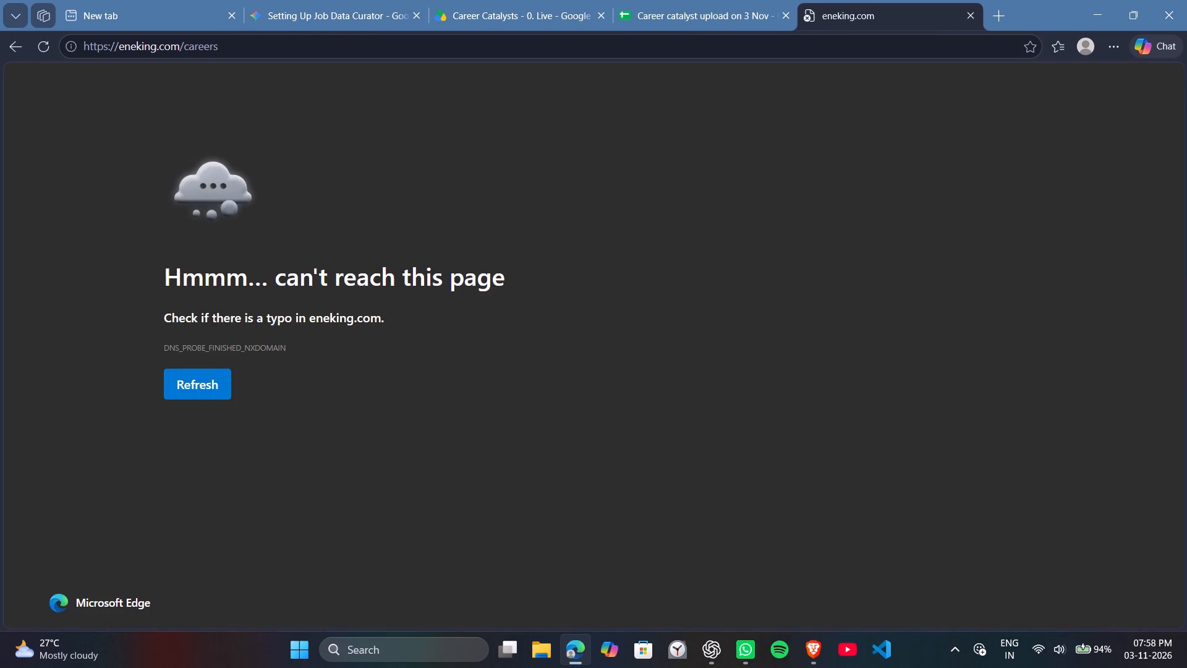
left_click(165, 382)
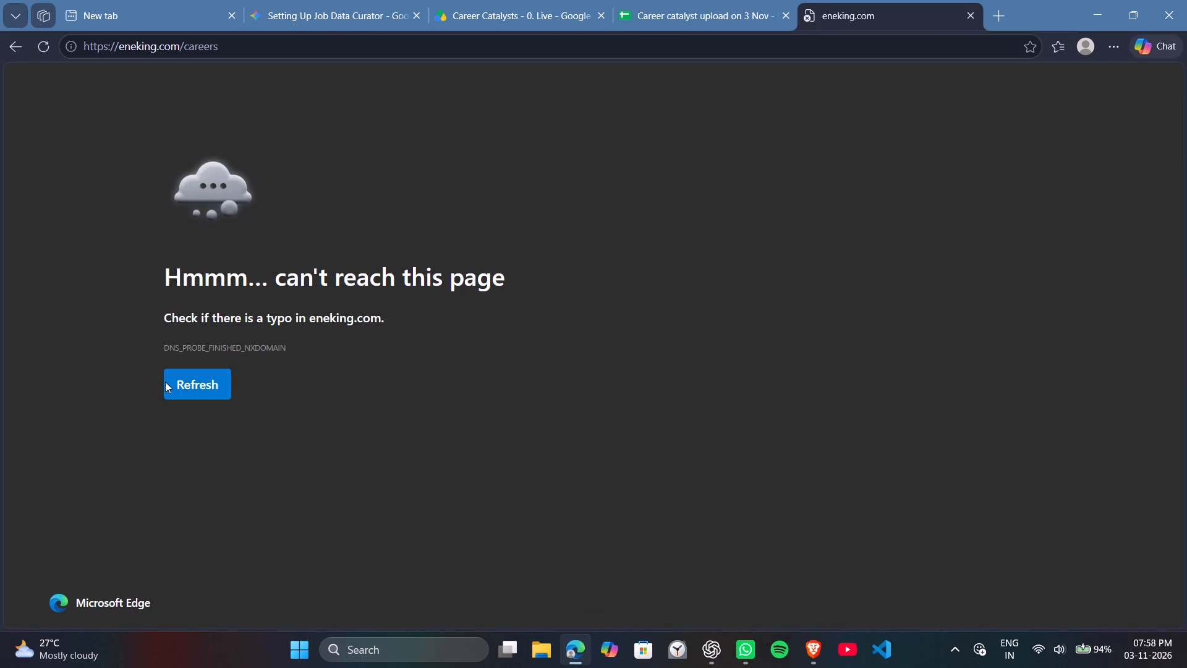
left_click(165, 382)
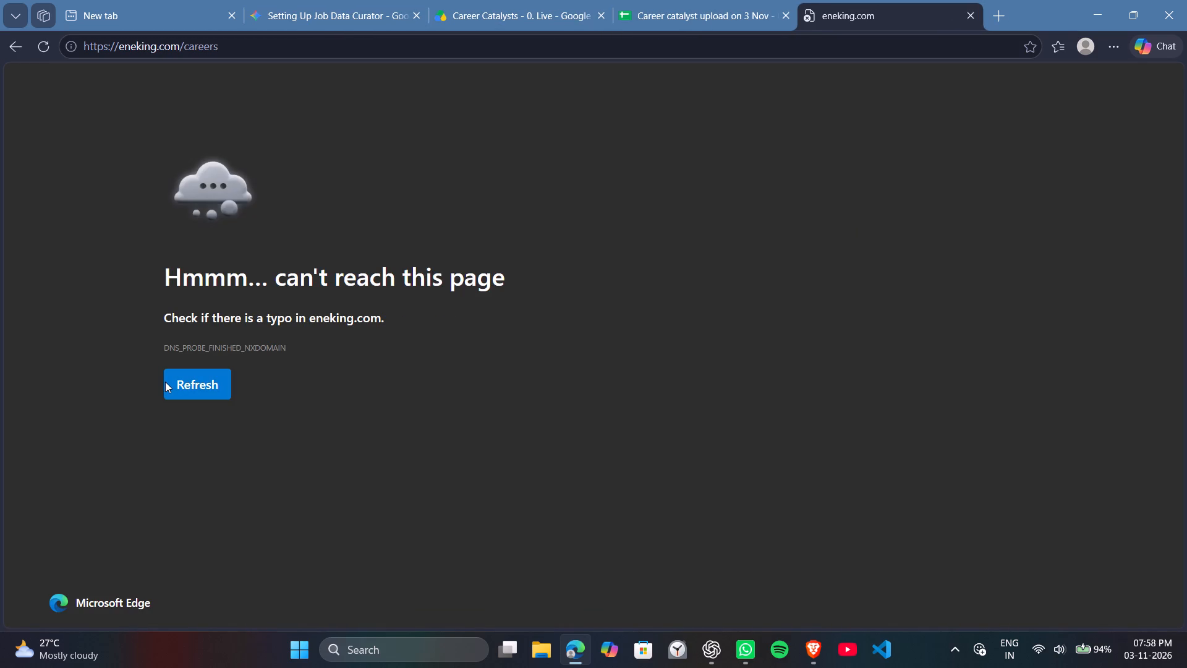
left_click(165, 382)
left_click(619, 0)
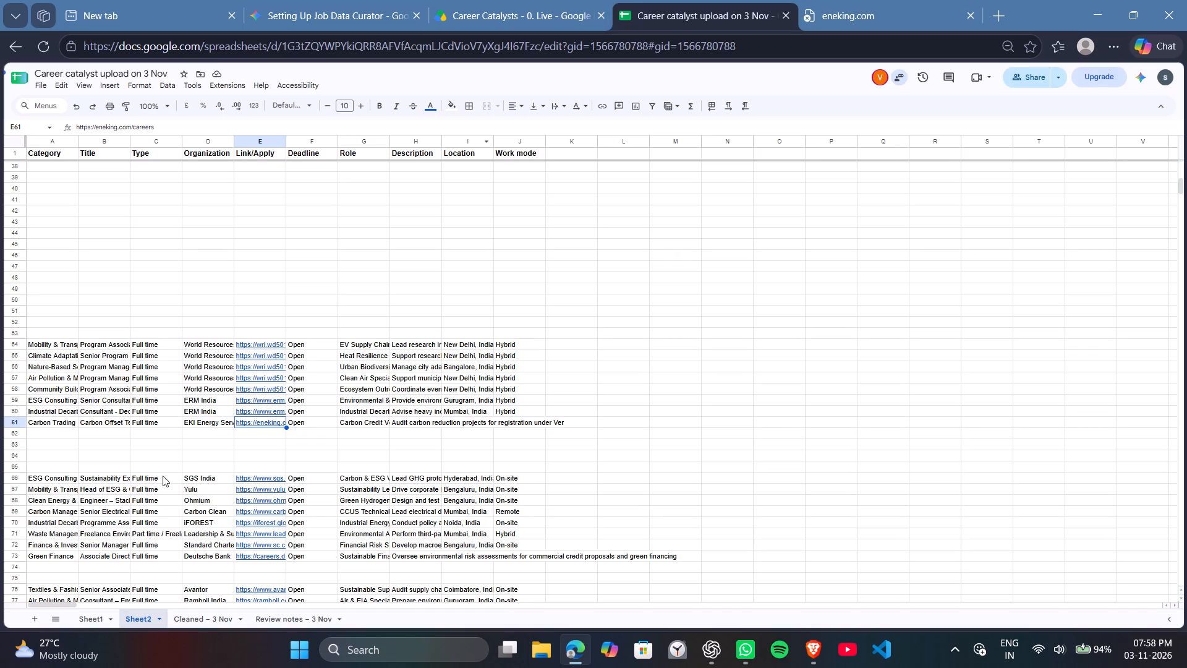
left_click(247, 434)
left_click(263, 423)
left_click(299, 444)
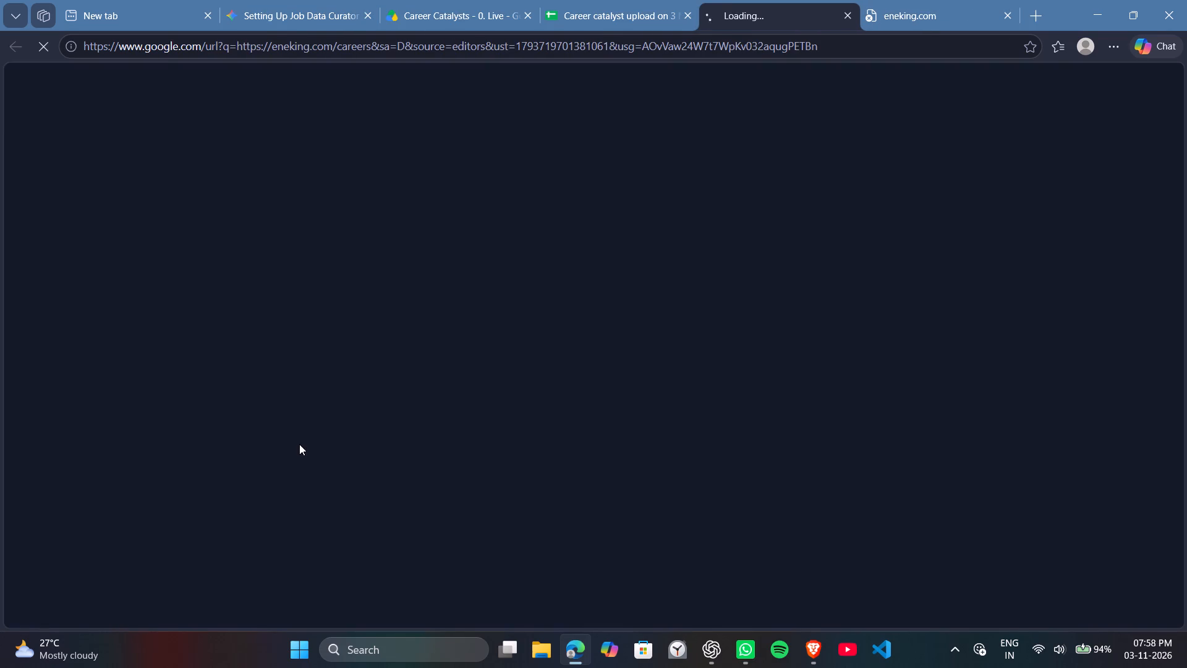
left_click(1011, 17)
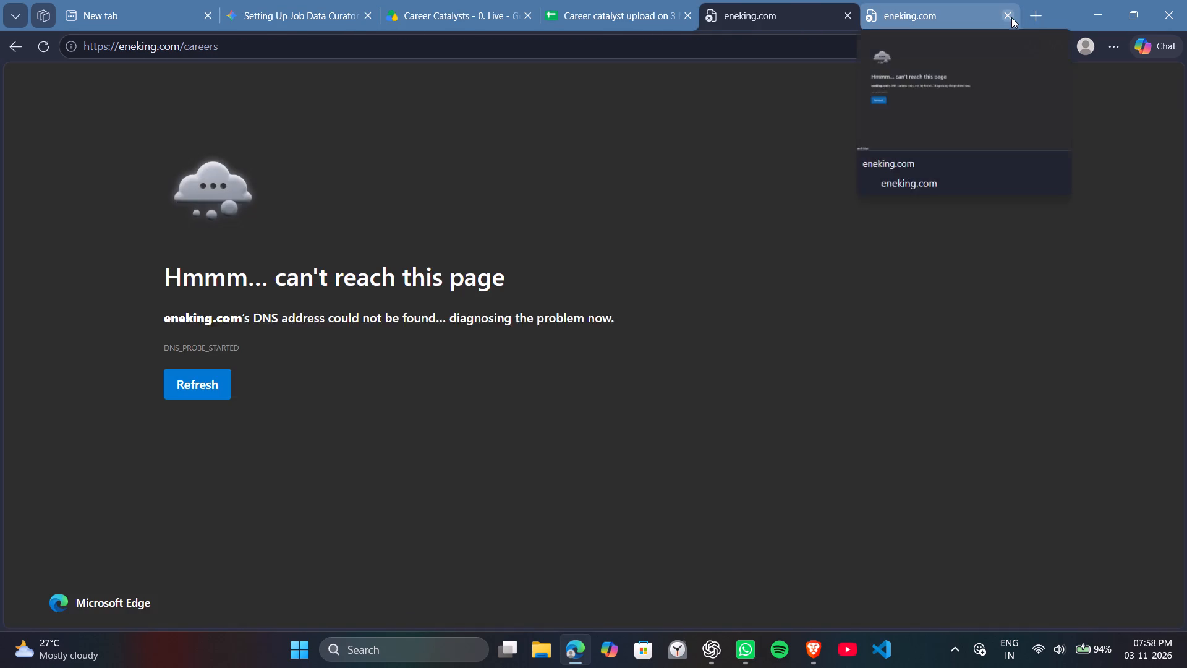
left_click(964, 16)
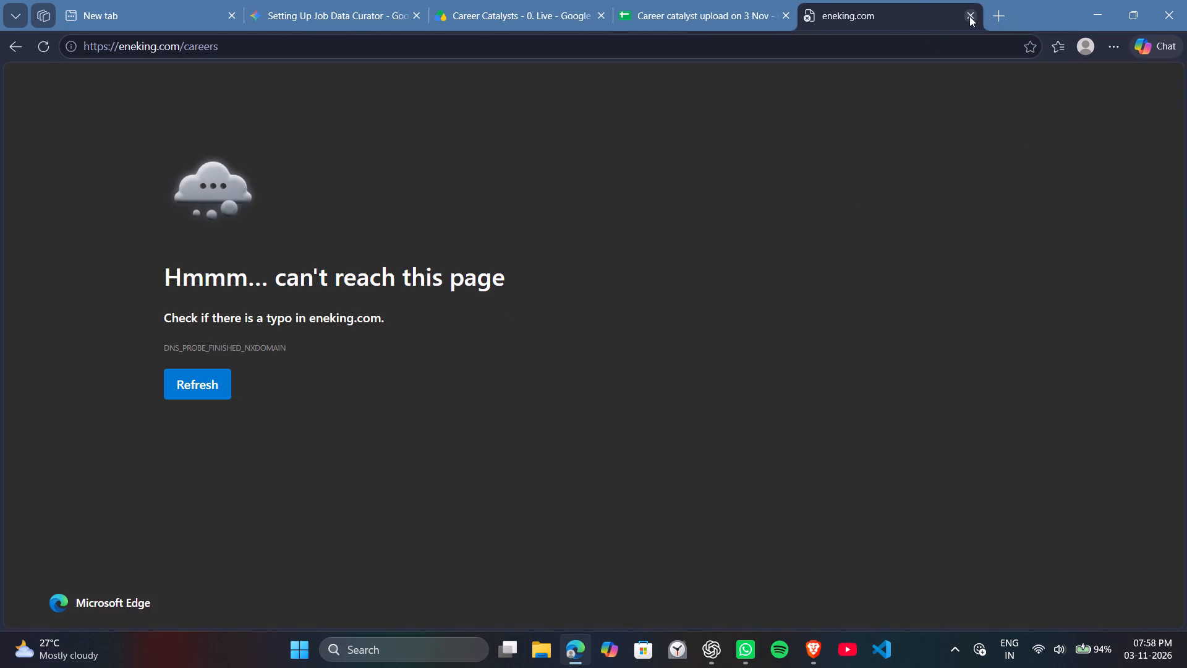
left_click(969, 16)
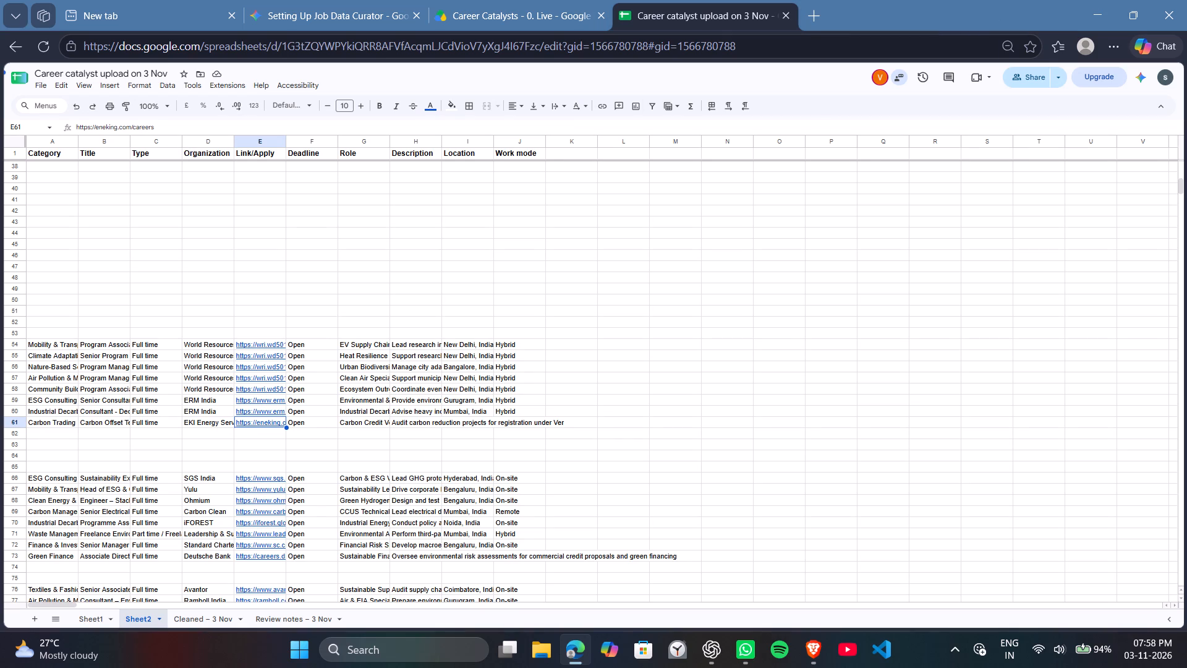
left_click(172, 127)
key("Menu")
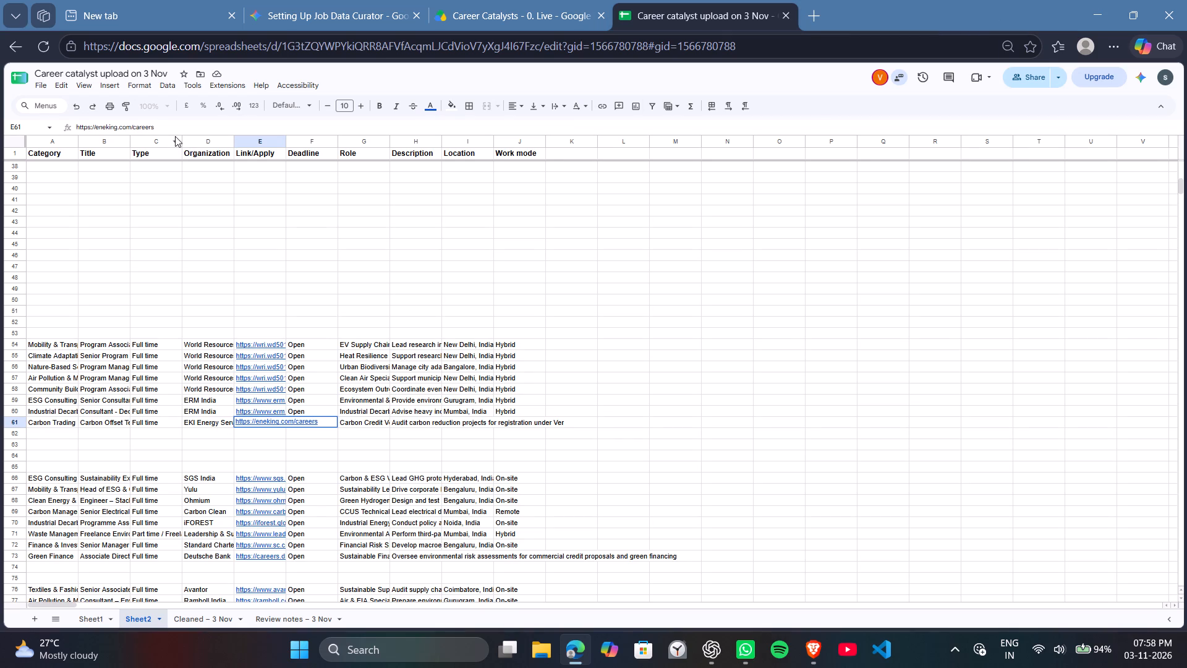
key("BackSpace")
key("BackSpace")
key("BackSpace")
key("BackSpace")
key("BackSpace")
key("BackSpace")
key("BackSpace")
key("BackSpace")
key("Return")
key("super+period")
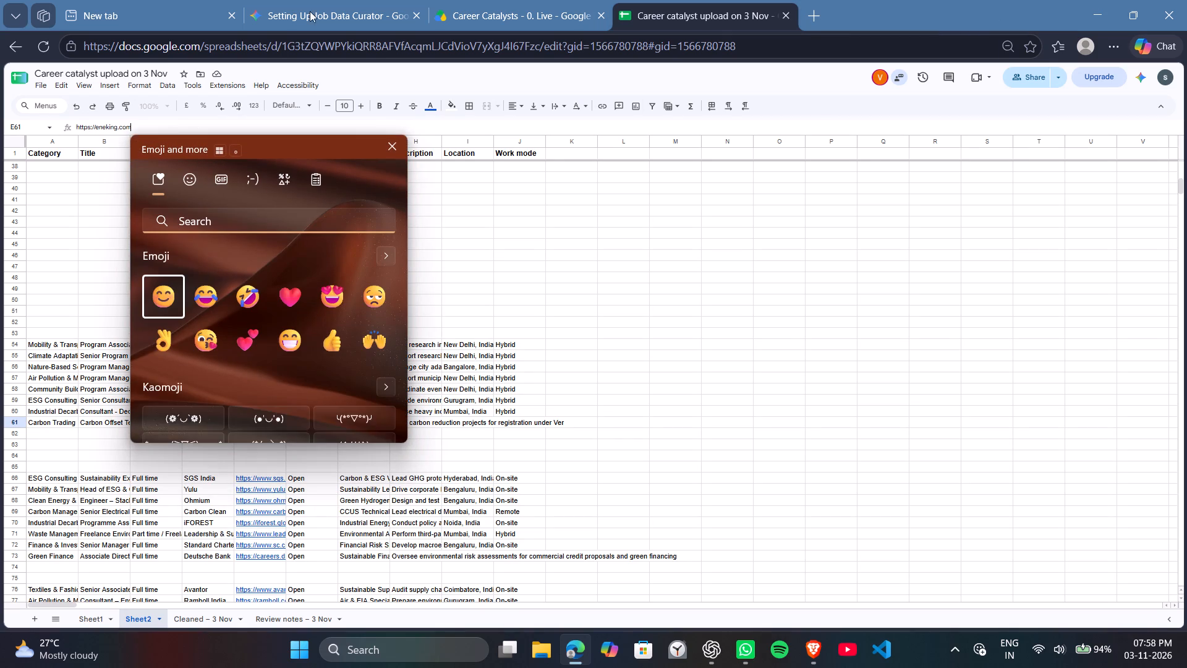
left_click(1147, 559)
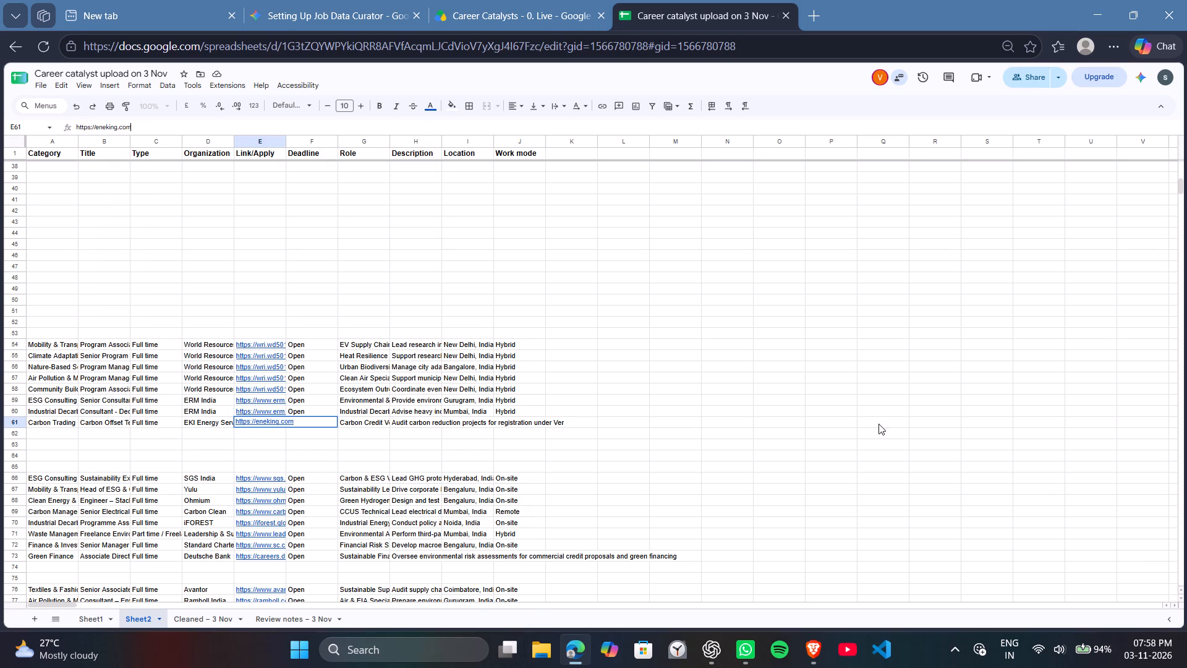
left_click(755, 419)
Test the EKI Energy Services link in row 61 and close the page it opens.
left_click(254, 425)
left_click(292, 442)
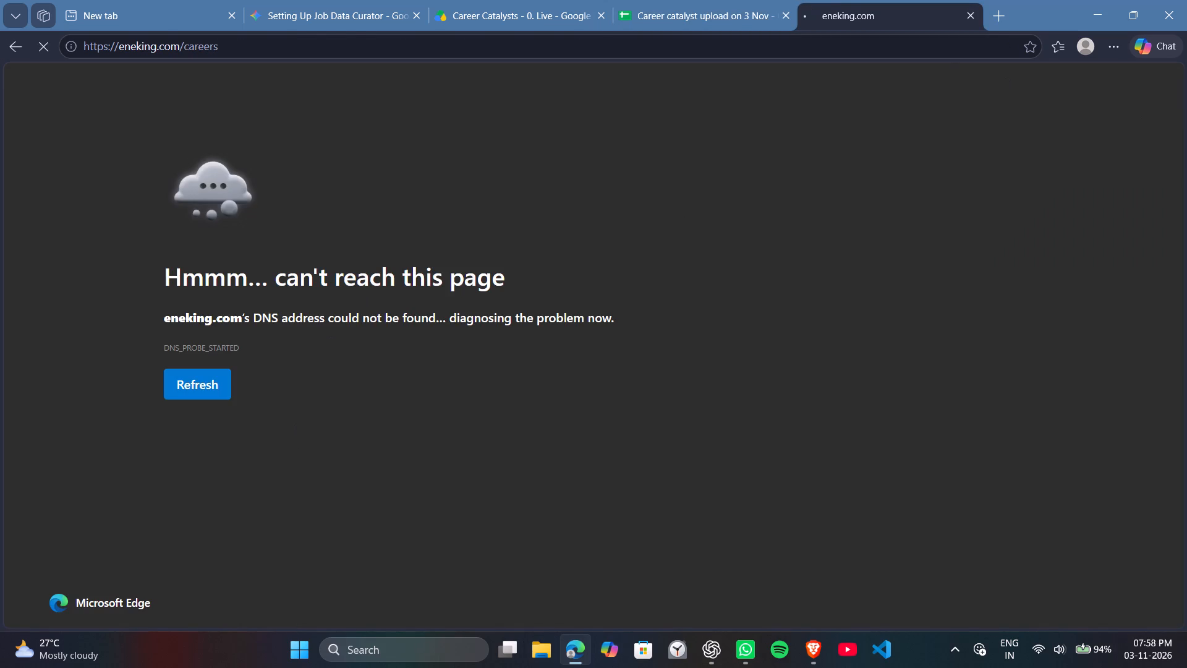
left_click(970, 20)
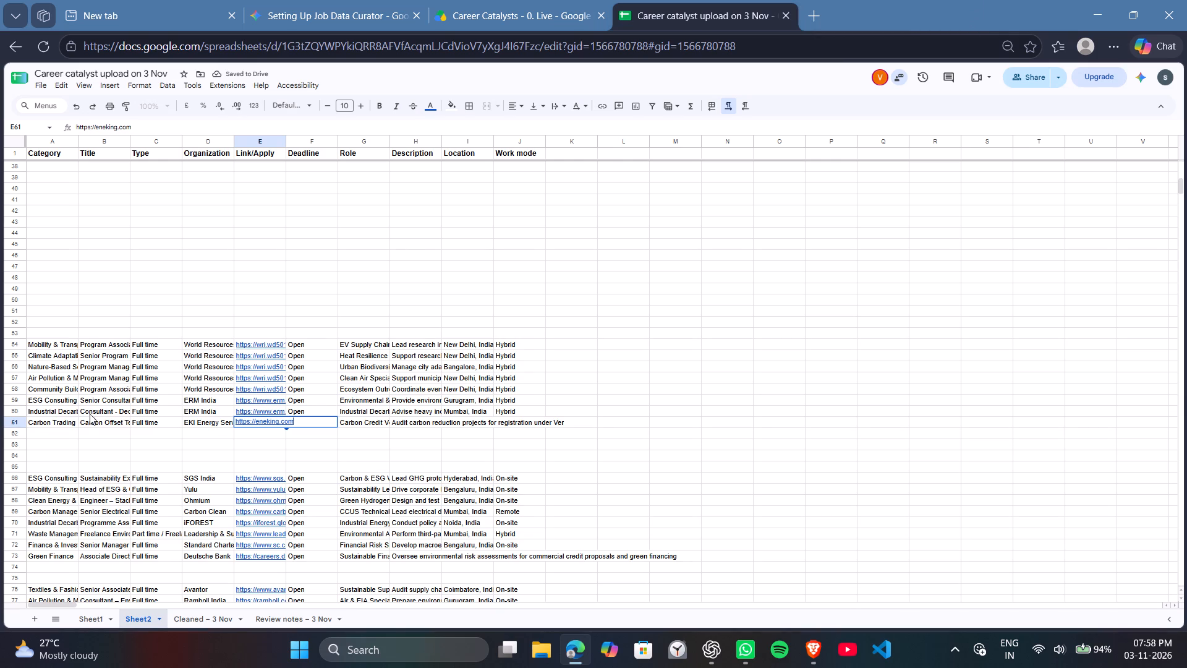
Search the web for EKI Energy Services Ltd. in a new tab, using the organization name copied from row 61.
left_click(213, 427)
left_click_drag(150, 126, 20, 126)
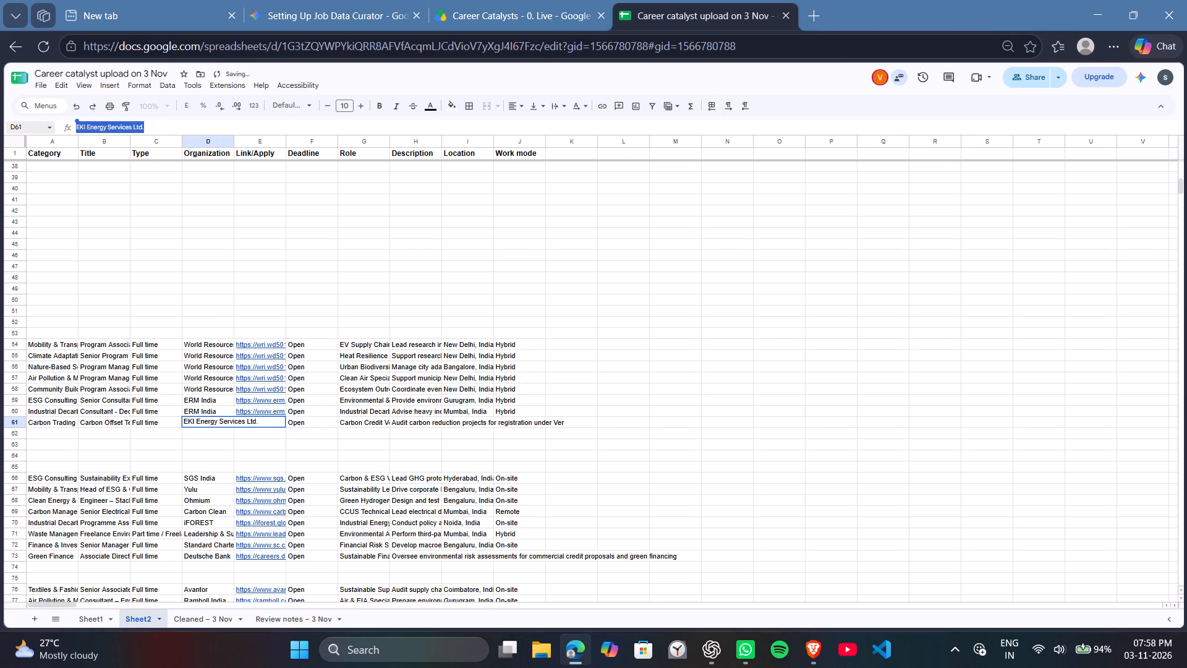
key("ctrl+c")
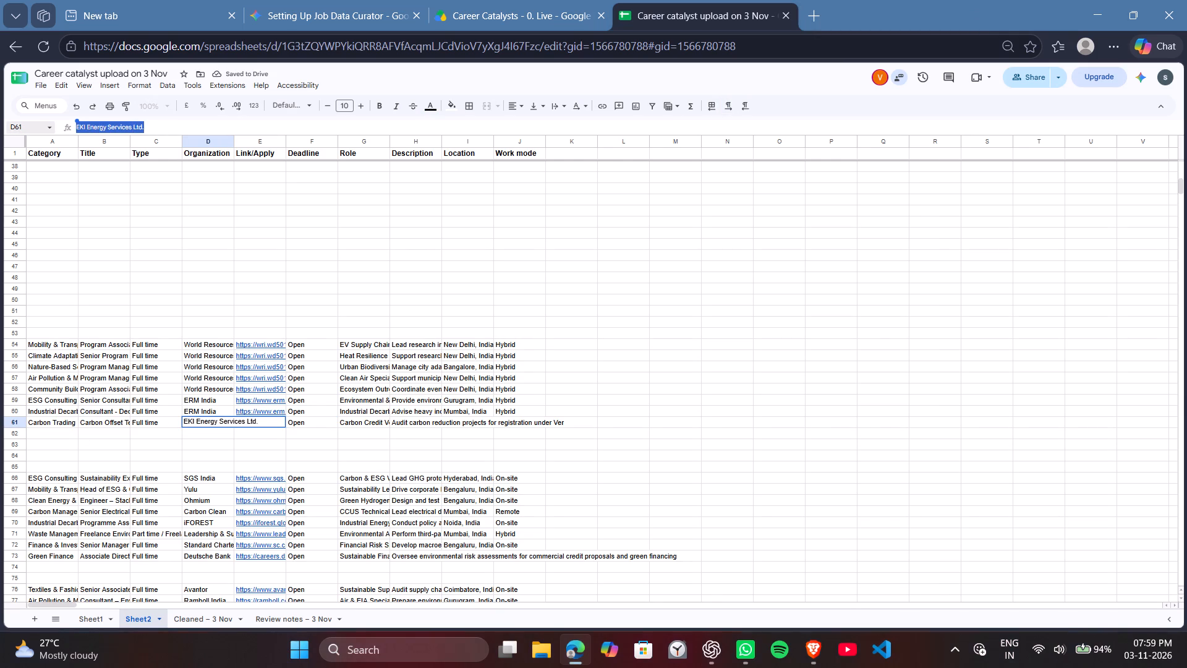
left_click(814, 14)
left_click(774, 44)
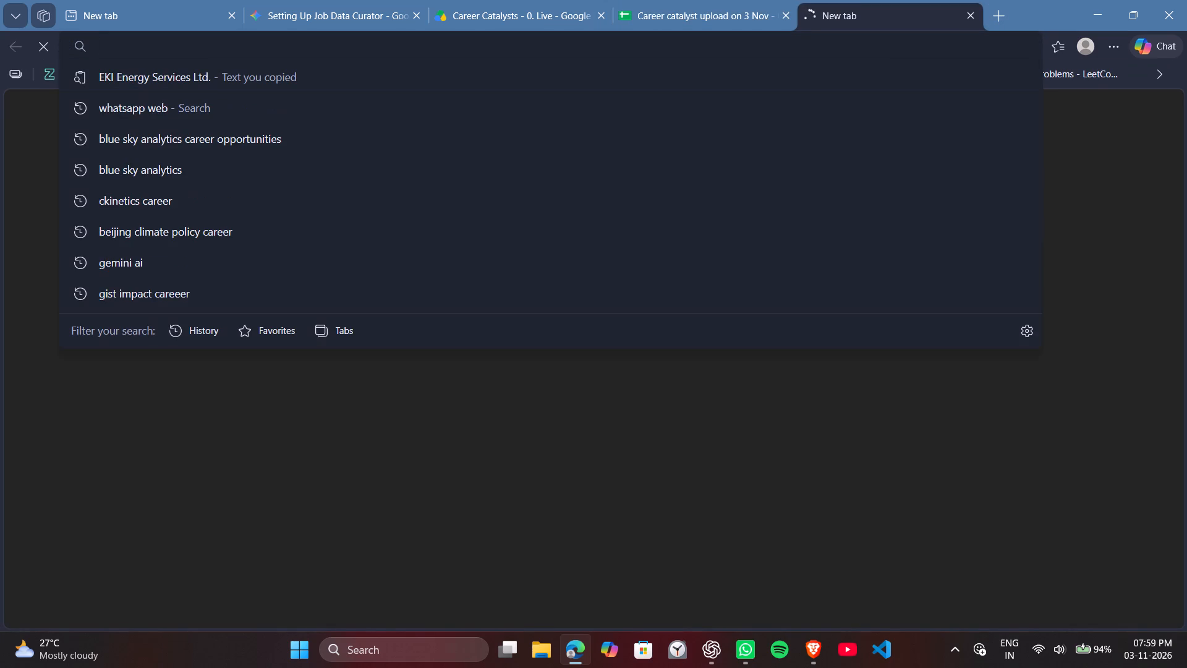
key("ctrl+v")
key("space")
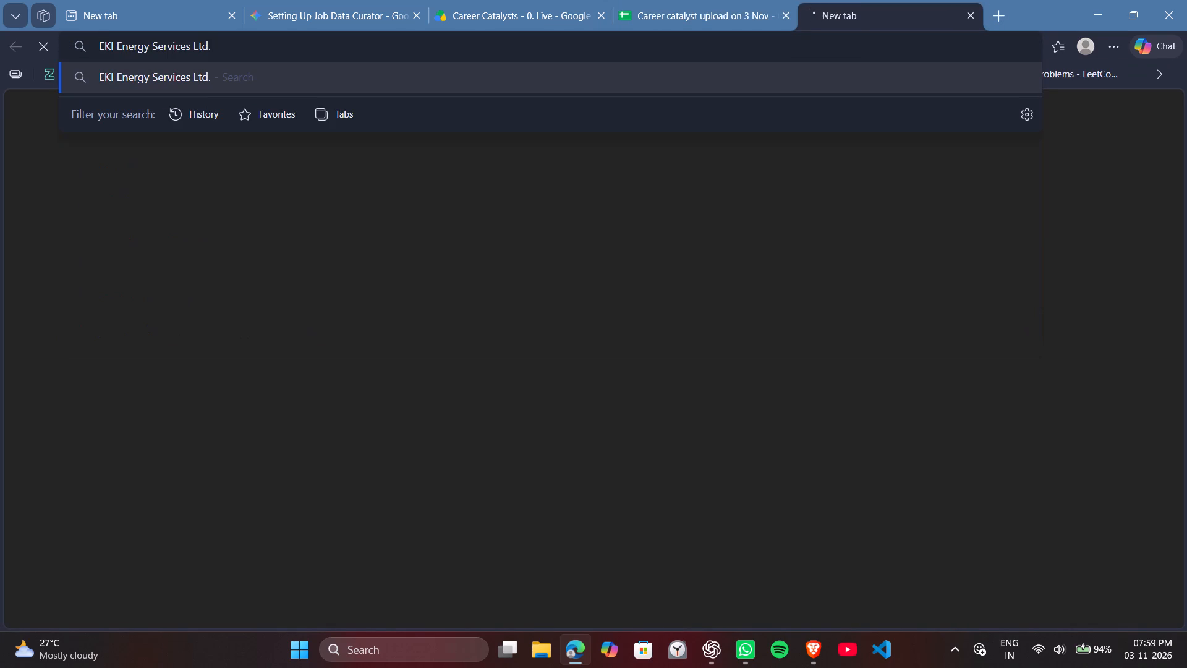
key("Return")
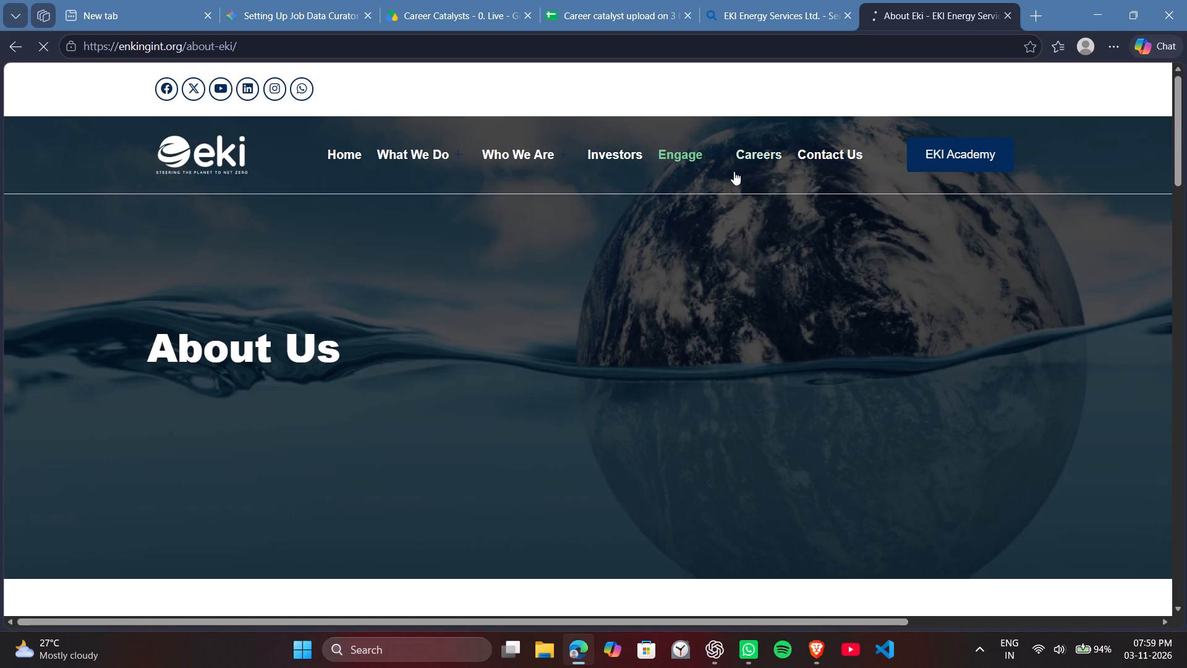
Open the careers page on EKI's website, reject its cookies, and look through the Current Openings.
left_click(768, 154)
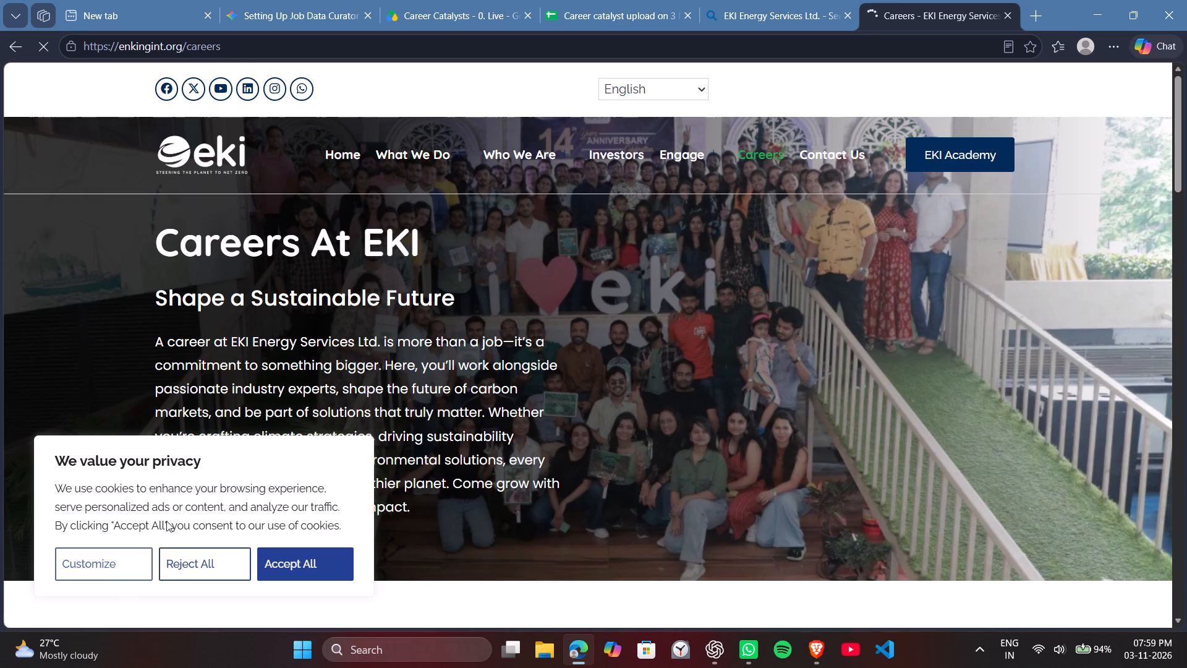
scroll(289, 338, "down", 4)
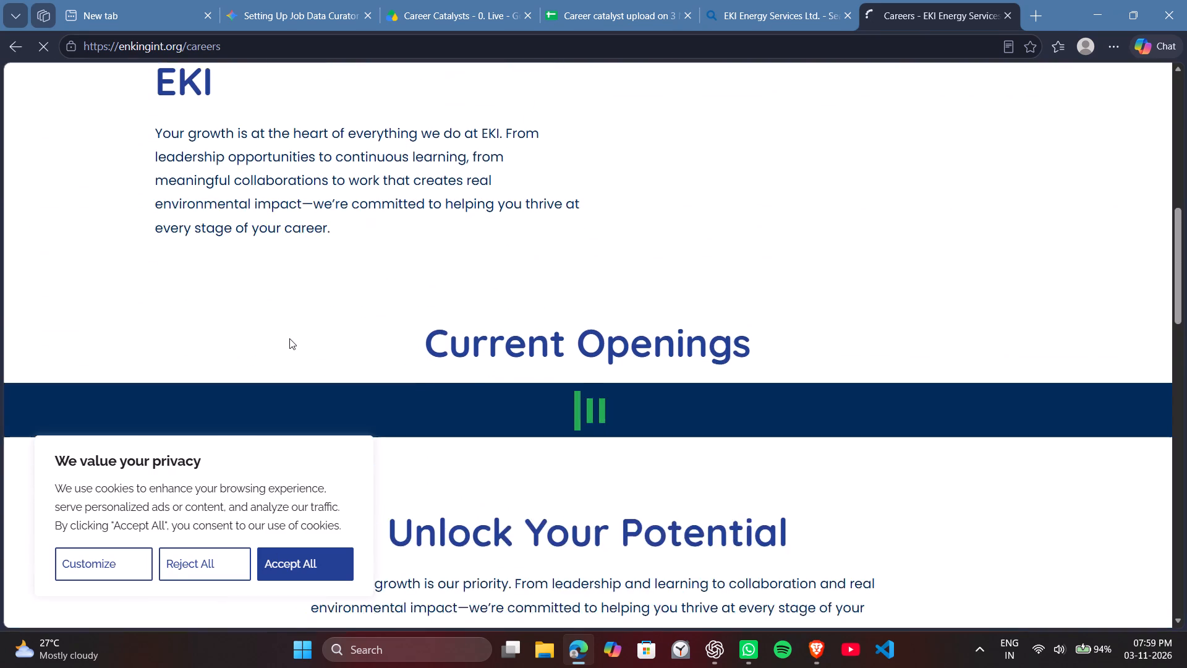
scroll(289, 338, "down", 1)
scroll(289, 338, "up", 1)
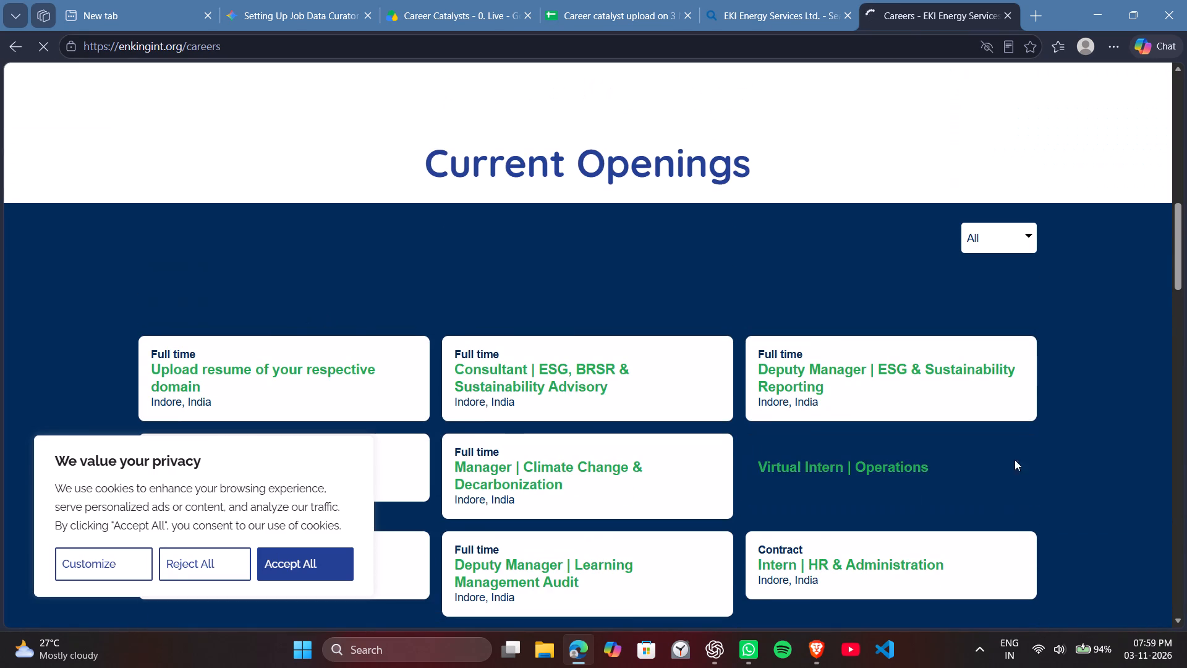
left_click(177, 561)
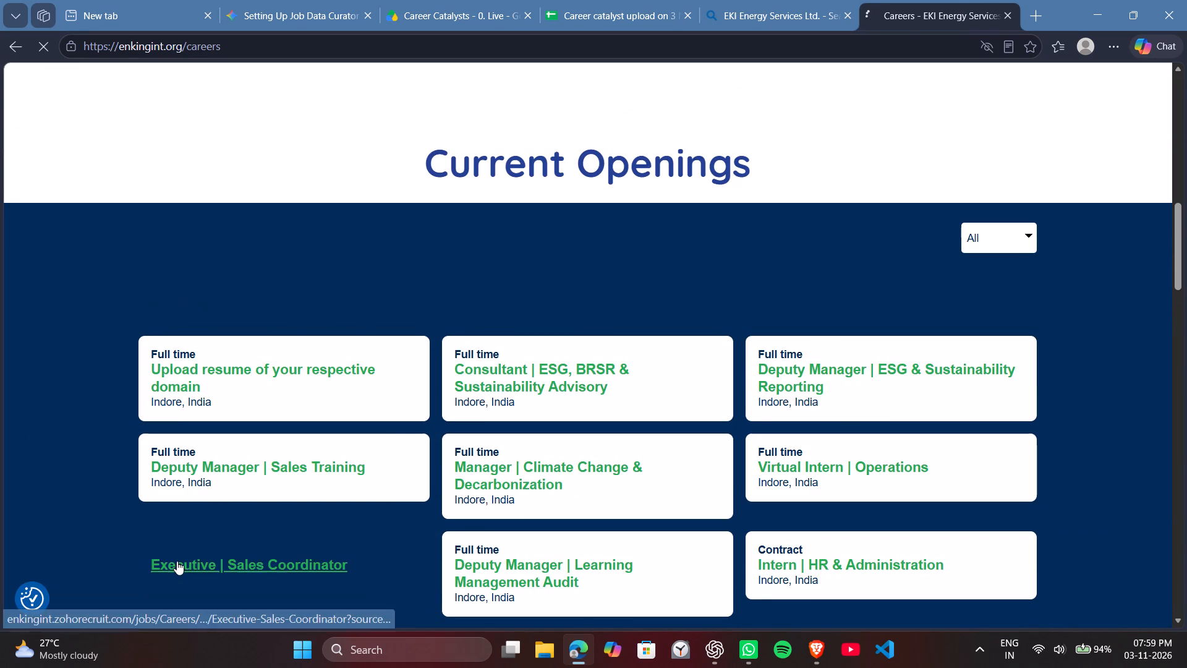
scroll(1047, 301, "down", 1)
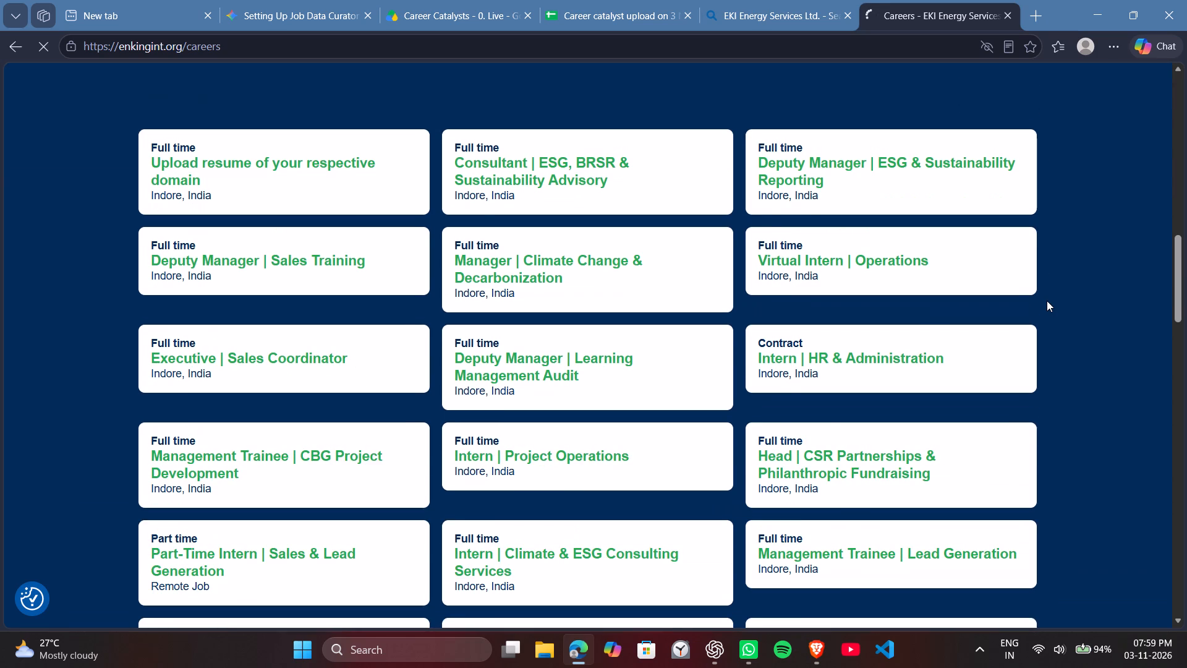
Check EKI's current openings against the Carbon Offset Technical Specialist job in row 61 of Sheet2.
left_click(632, 11)
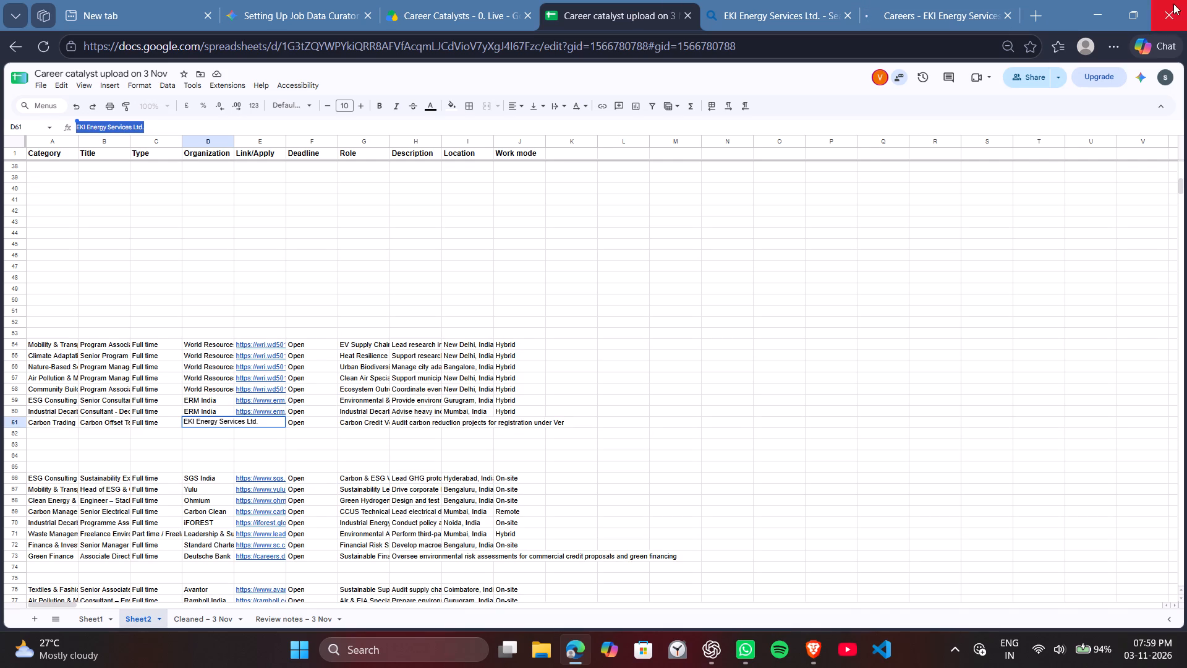
left_click(98, 426)
left_click(98, 439)
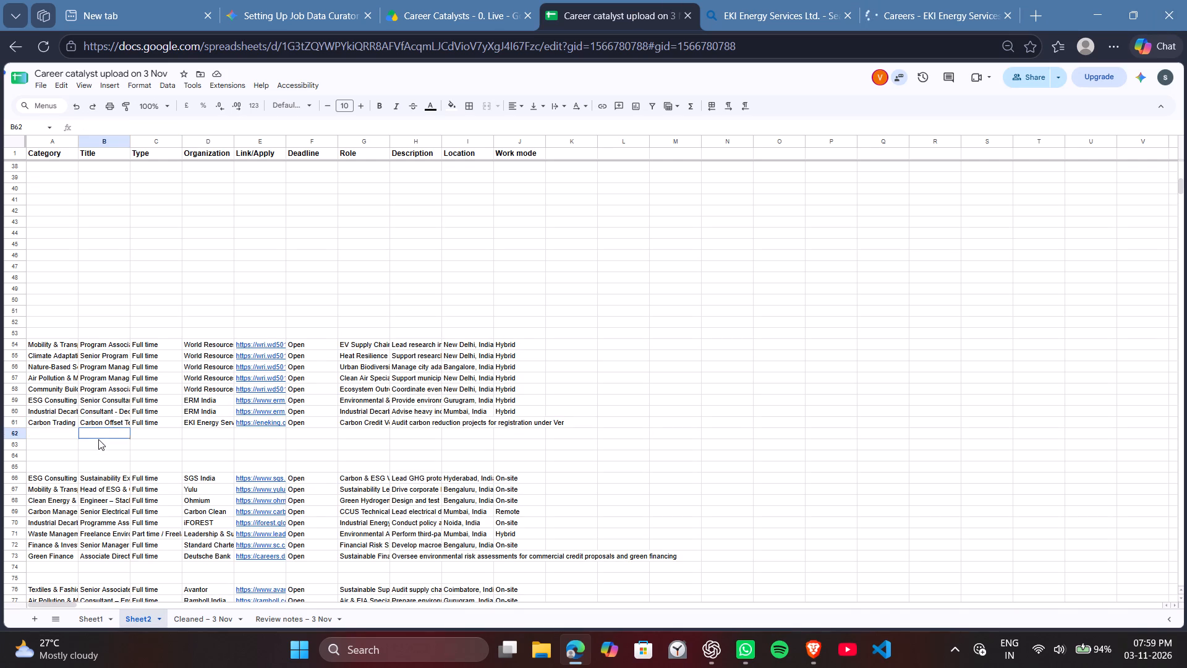
left_click(103, 429)
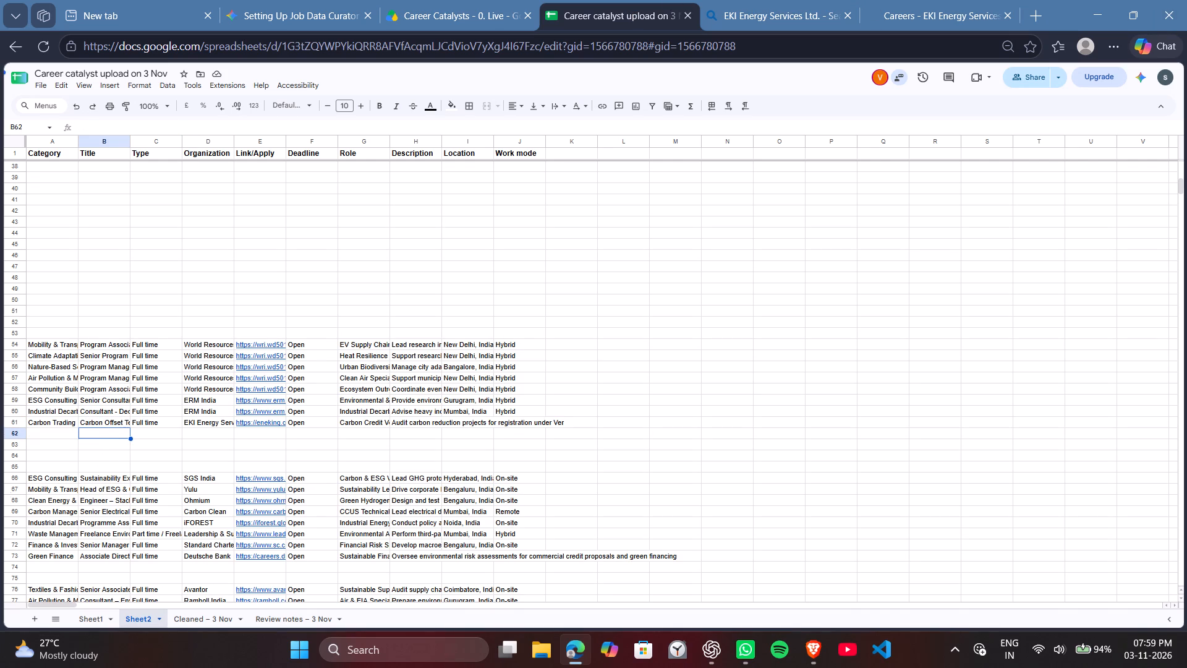
left_click(93, 427)
left_click(93, 426)
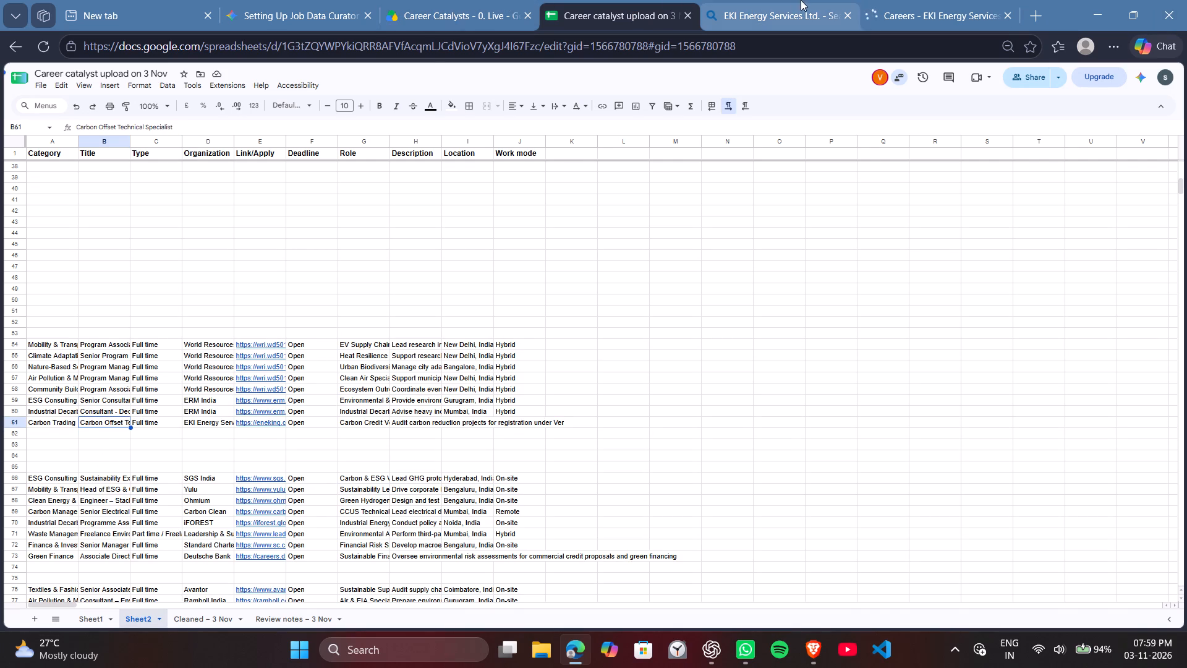
left_click(919, 0)
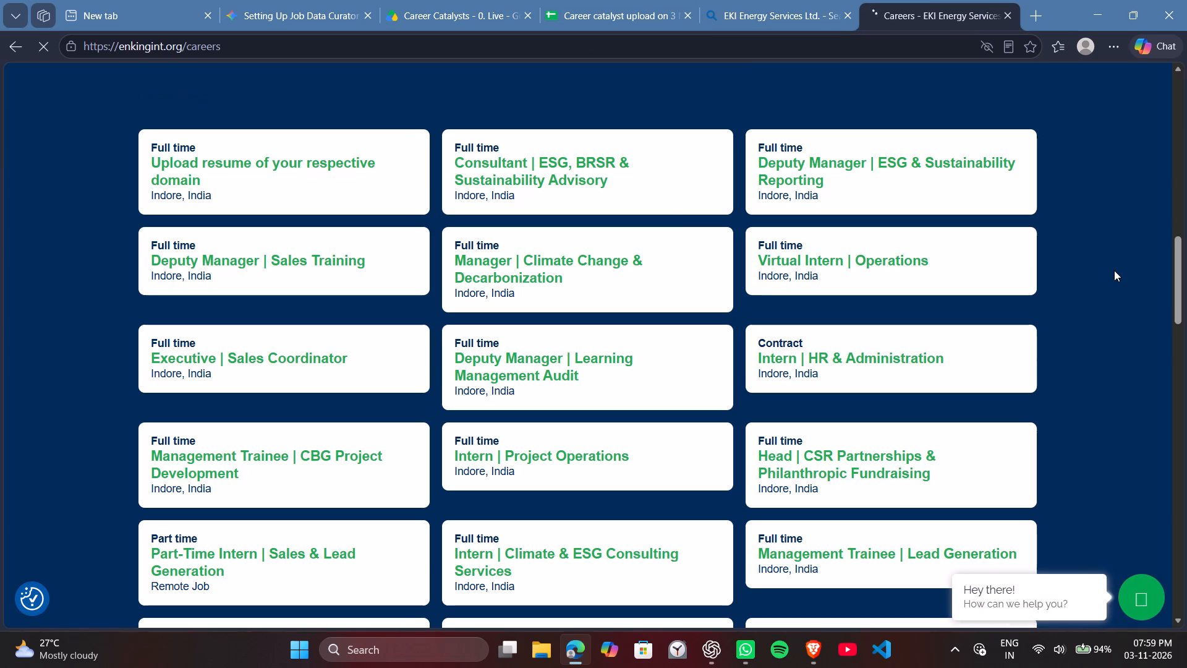
scroll(1114, 270, "down", 1)
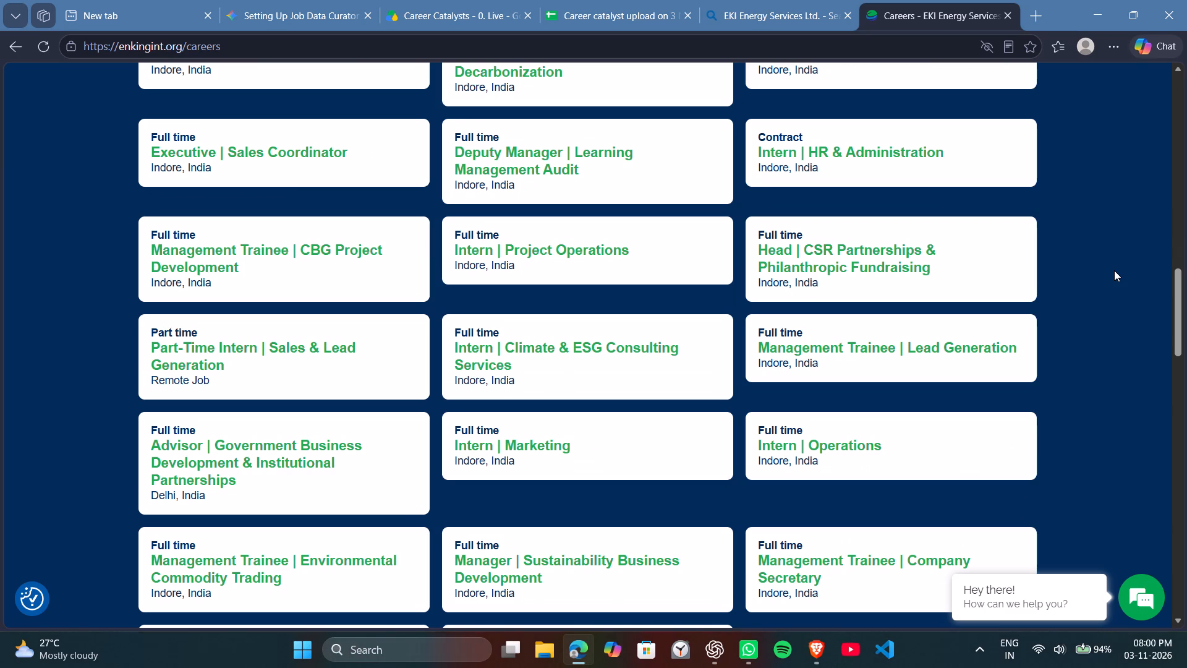
scroll(1114, 270, "down", 1)
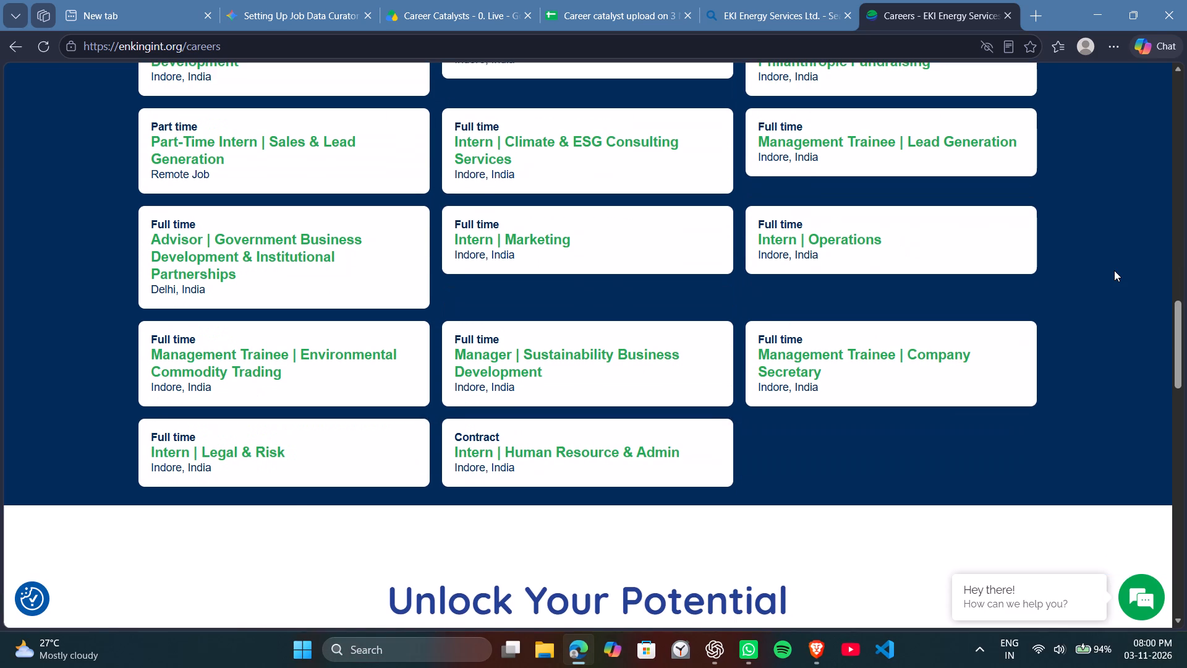
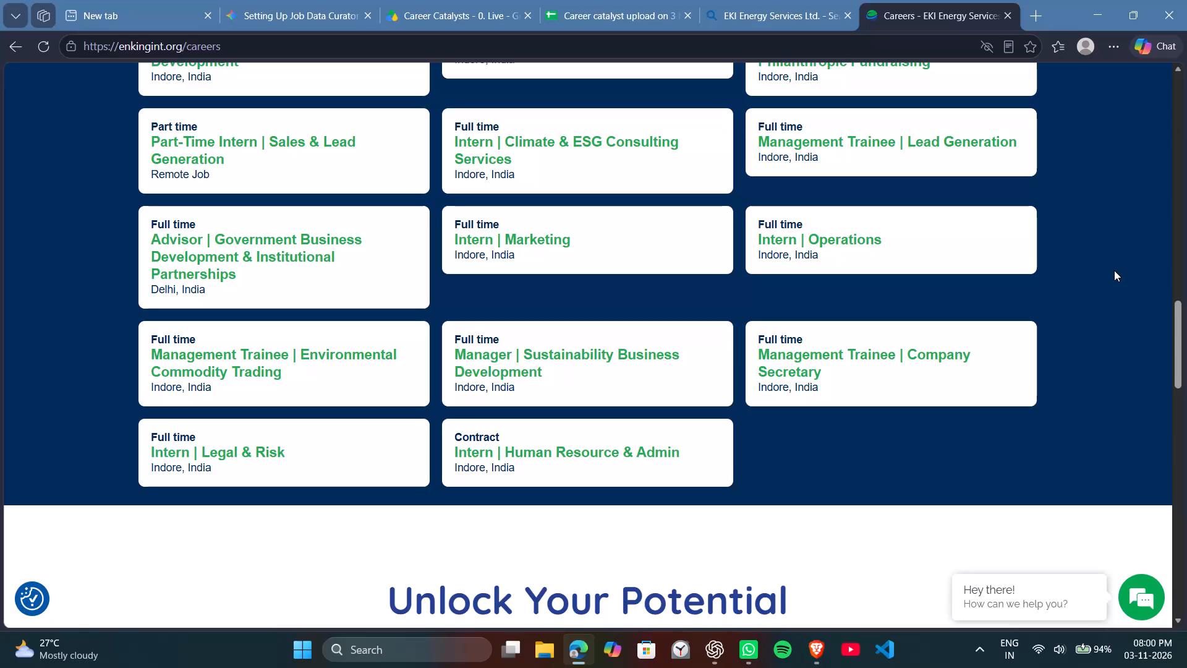
Copy the Carbon Offset Technical Specialist job title from row 61 of Sheet2.
scroll(1114, 270, "up", 2)
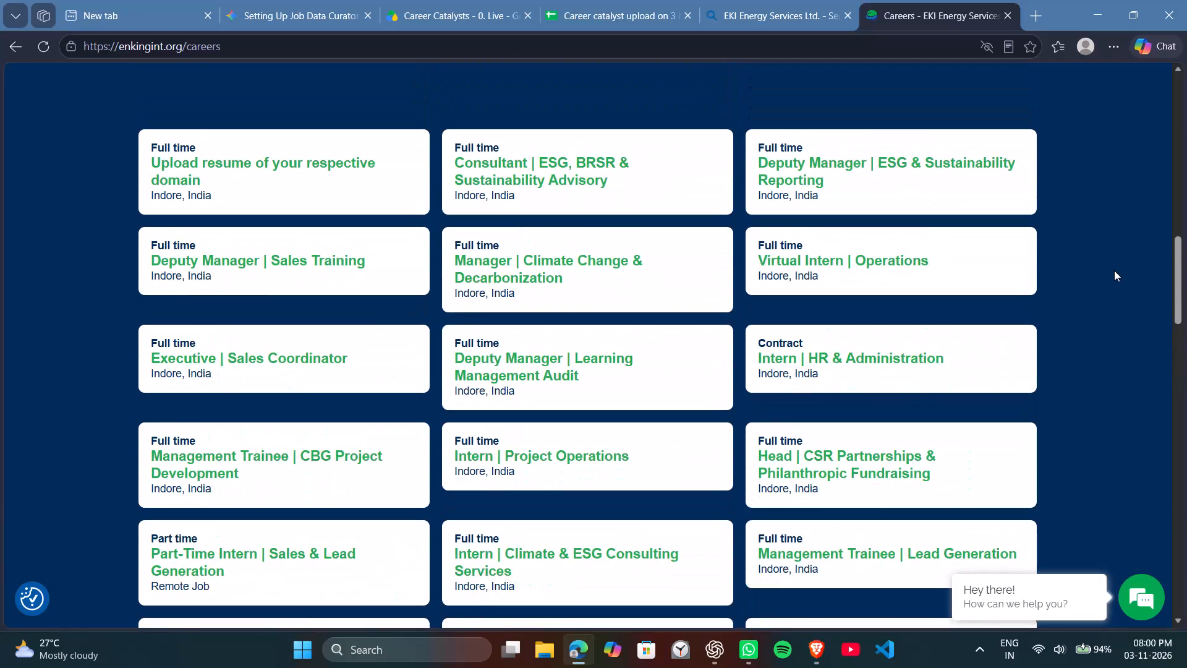
left_click(806, 16)
left_click(558, 9)
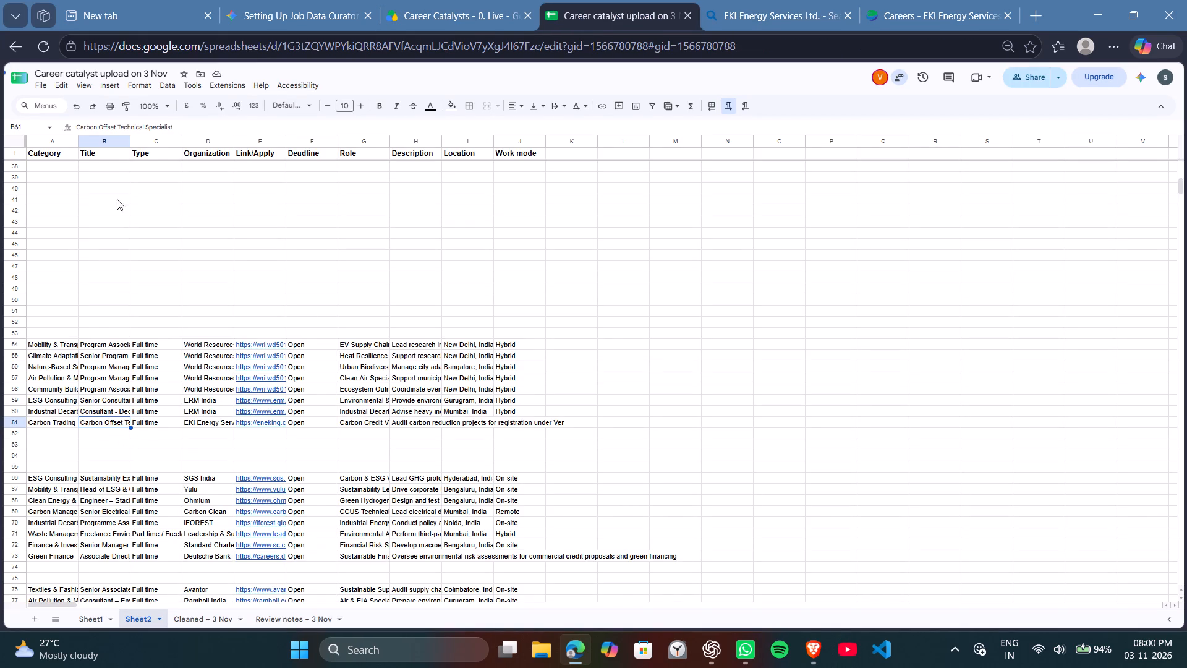
left_click_drag(176, 127, 32, 134)
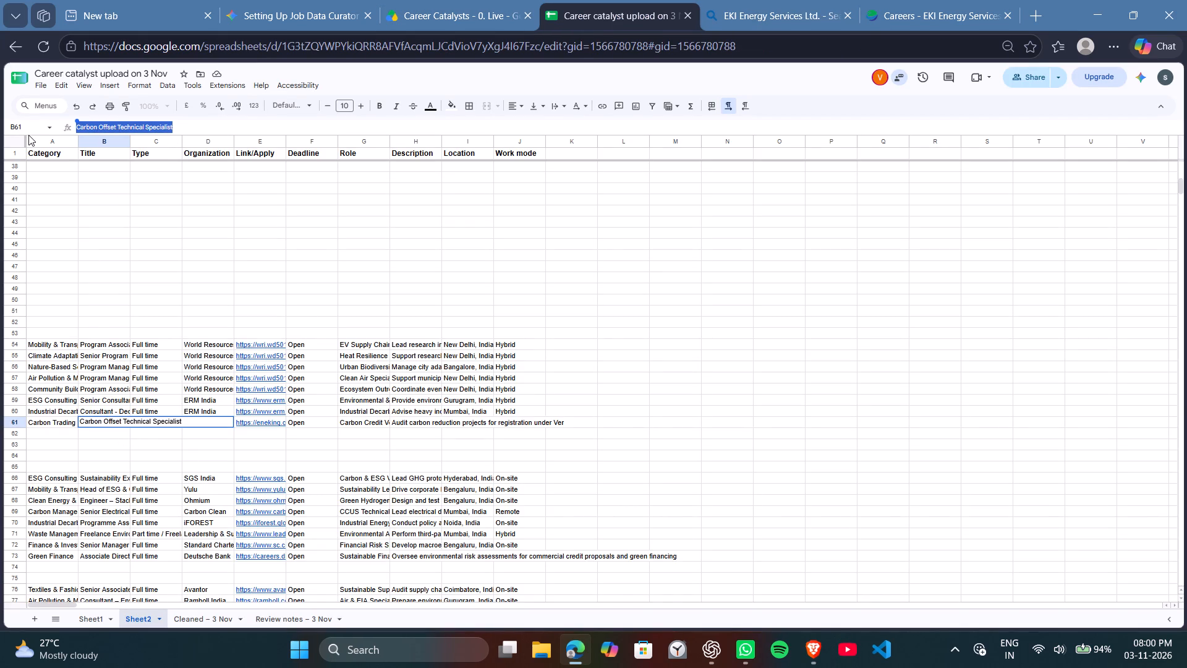
key("ctrl+c")
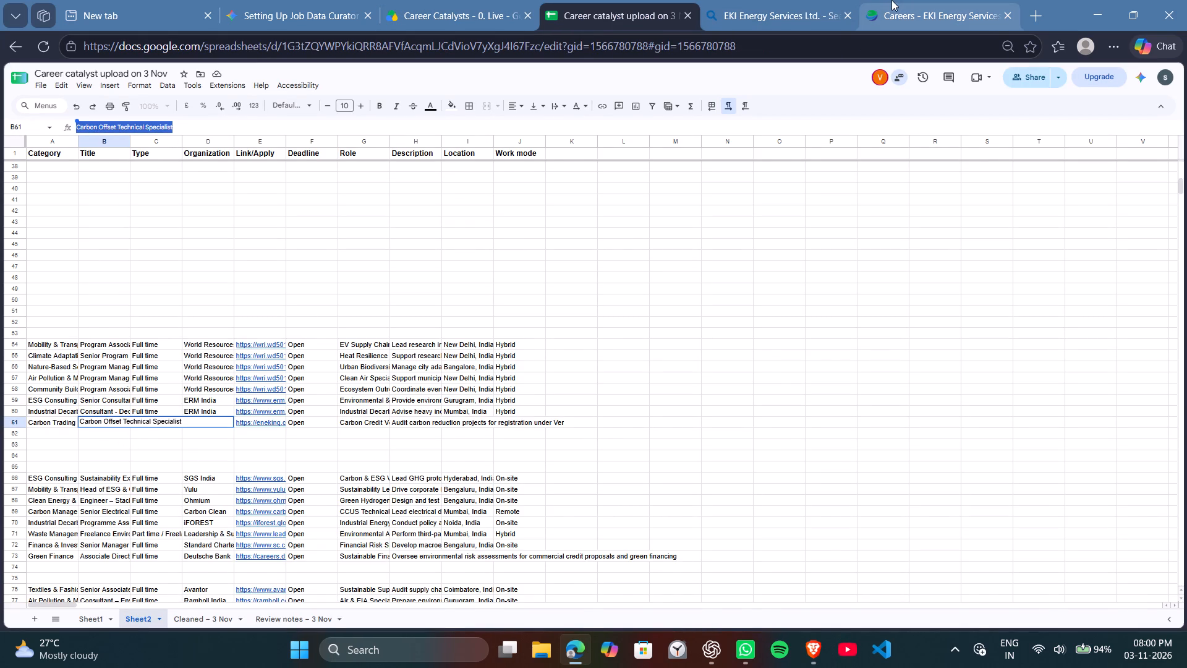
Return to EKI's careers page and look for a search option, including the filter above the Current Openings.
left_click(891, 0)
scroll(799, 178, "up", 3)
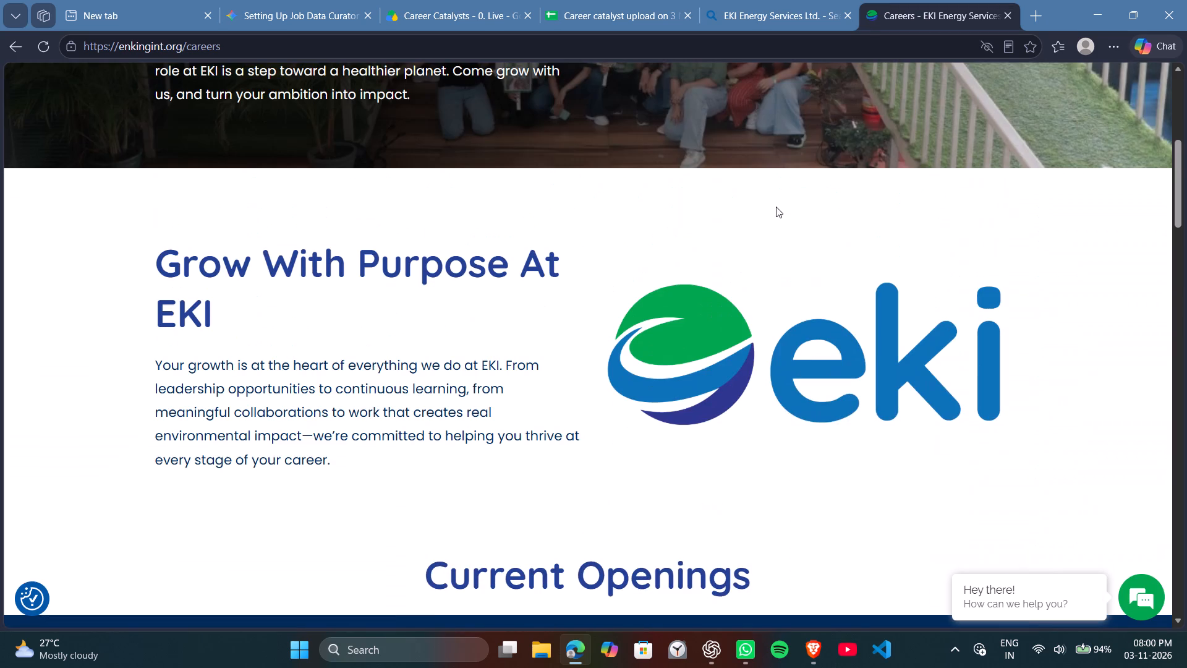
scroll(775, 214, "up", 4)
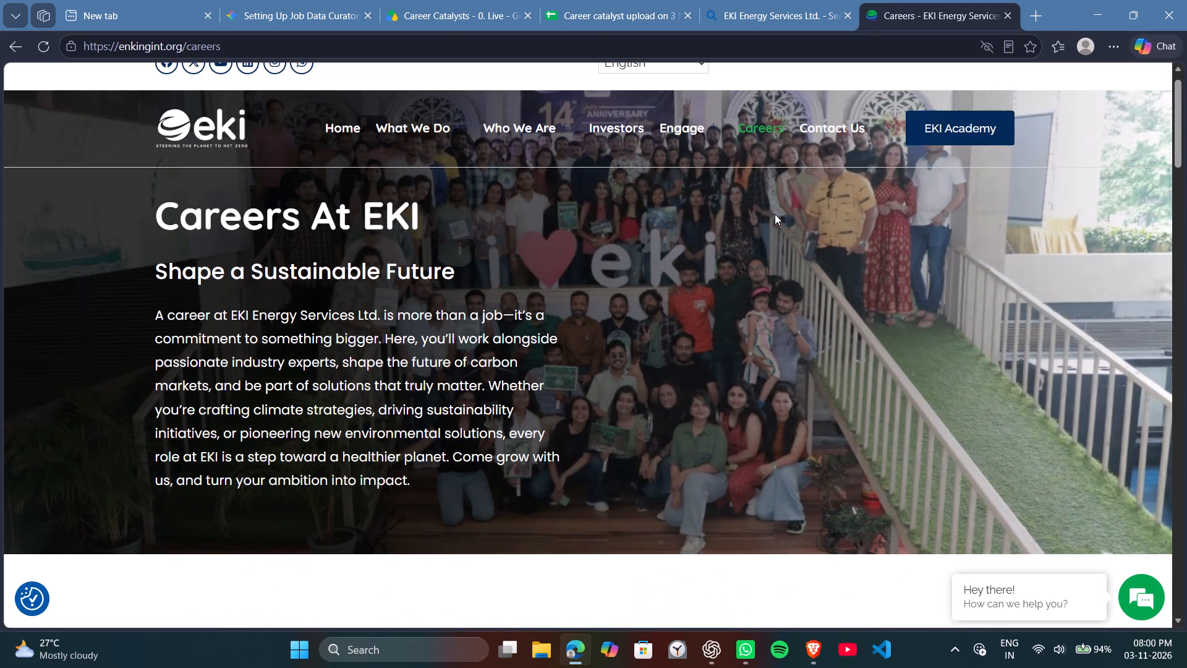
scroll(775, 214, "down", 4)
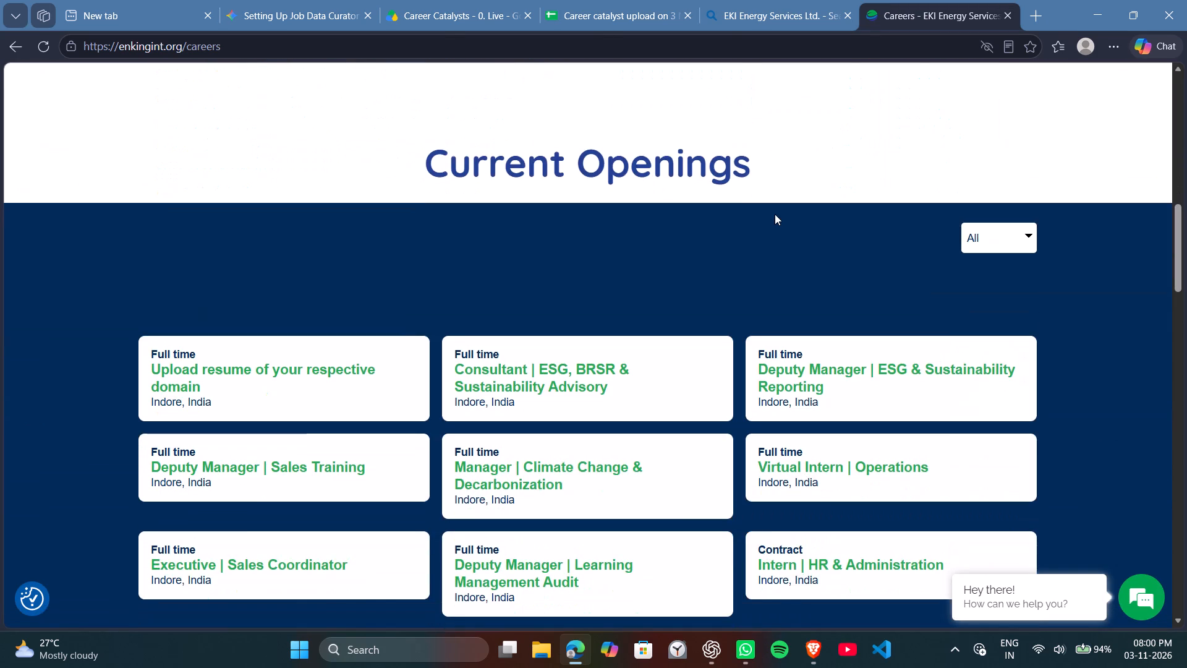
left_click(971, 236)
left_click(971, 234)
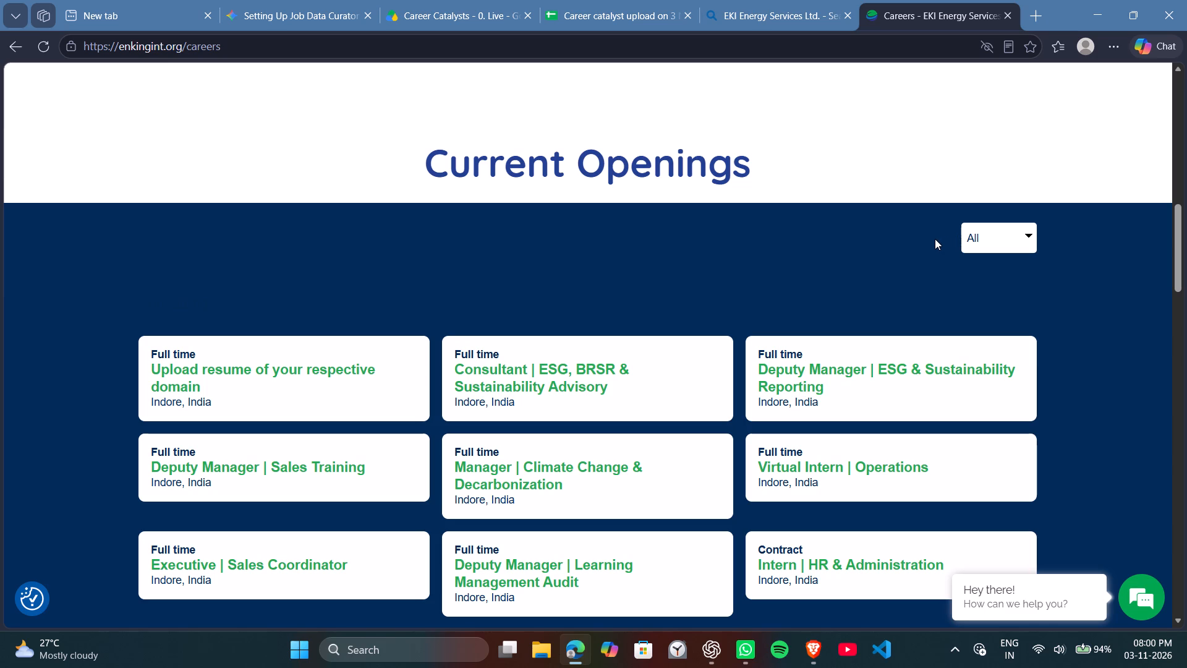
Examine the full list of EKI's Current Openings and the rest of the careers page for the Carbon Offset Technical Specialist job.
scroll(916, 242, "down", 1)
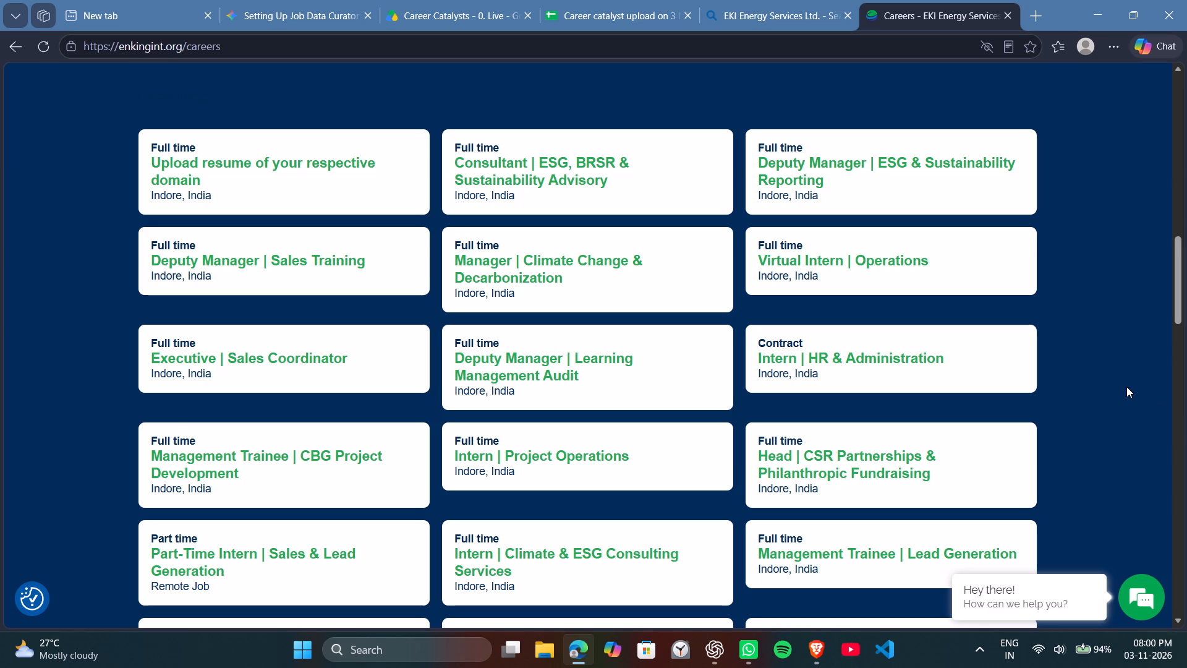
scroll(1126, 387, "down", 1)
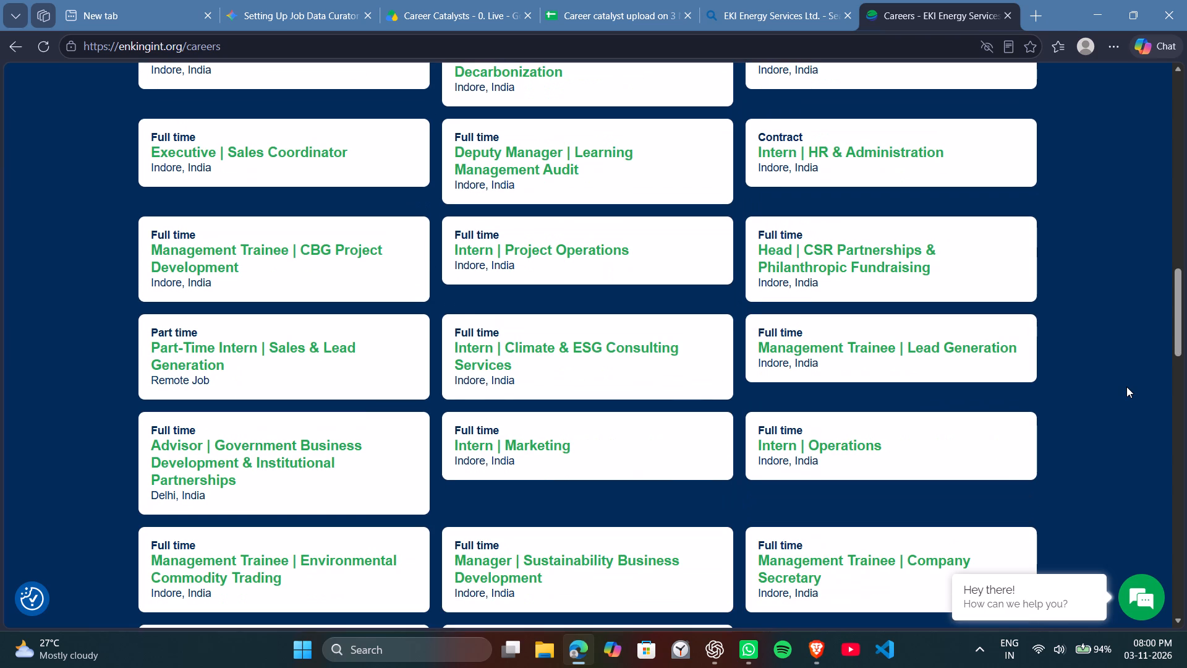
scroll(1126, 387, "down", 3)
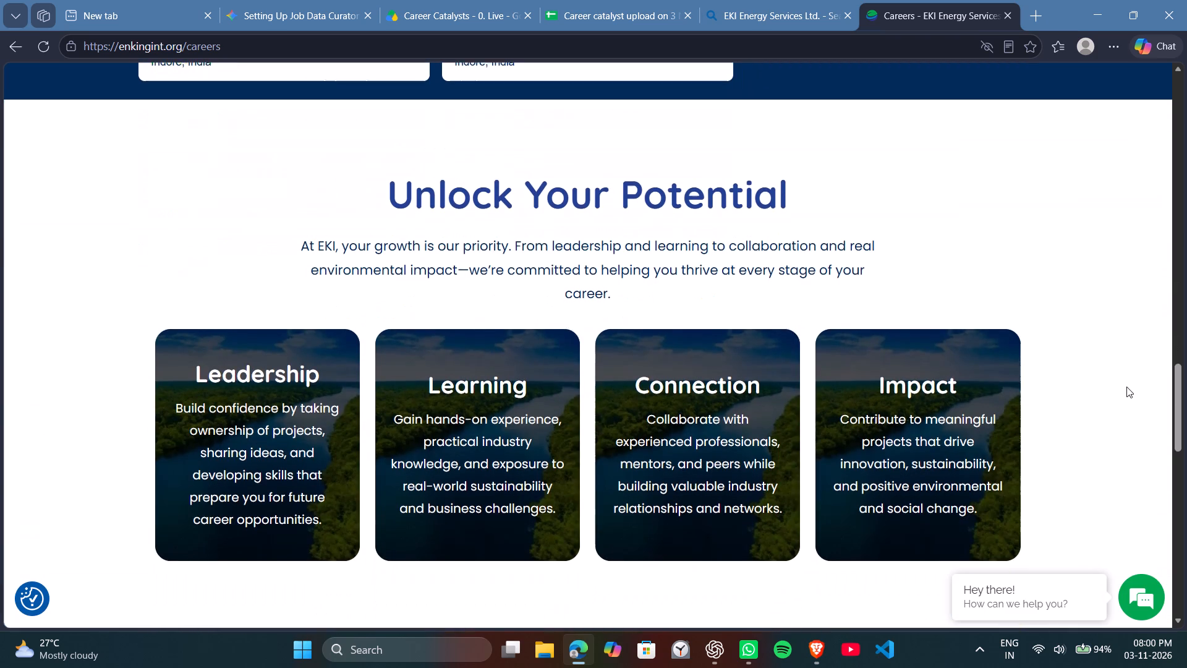
scroll(1126, 387, "down", 6)
scroll(1126, 387, "up", 2)
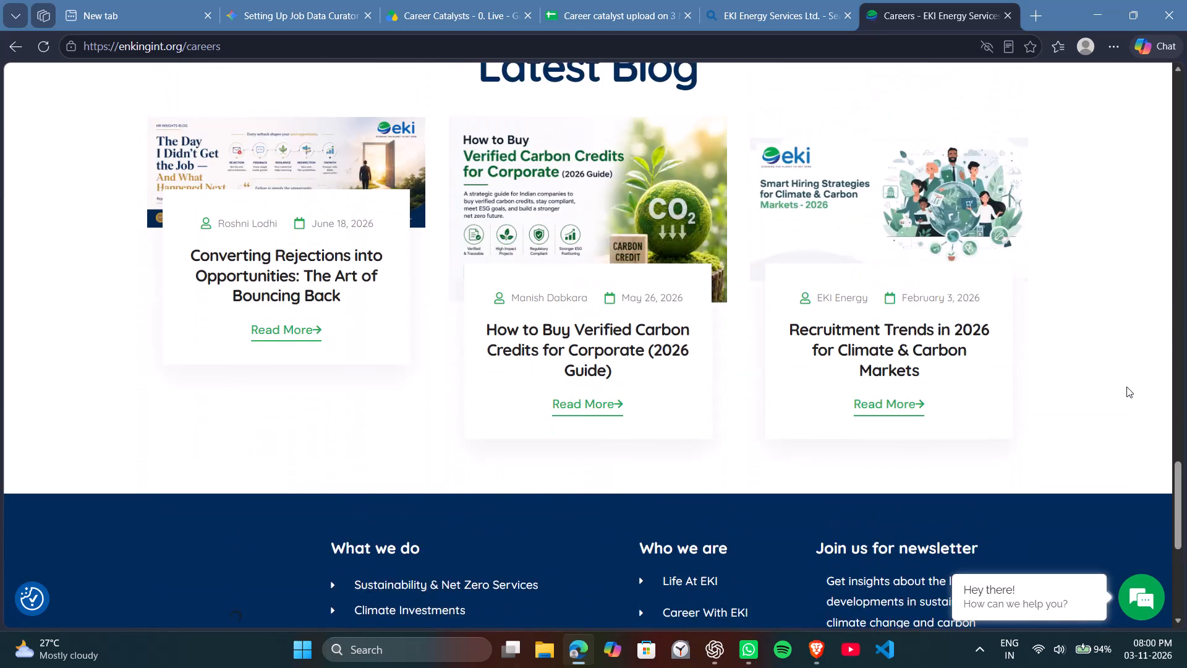
scroll(1126, 387, "down", 1)
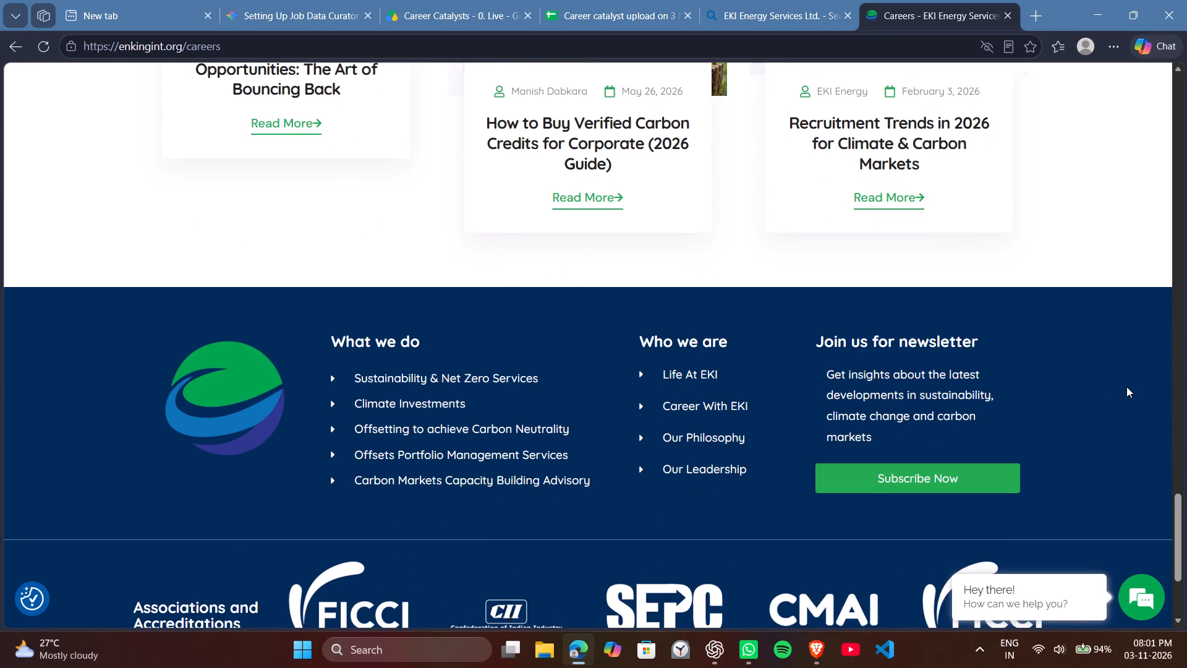
scroll(1126, 387, "up", 4)
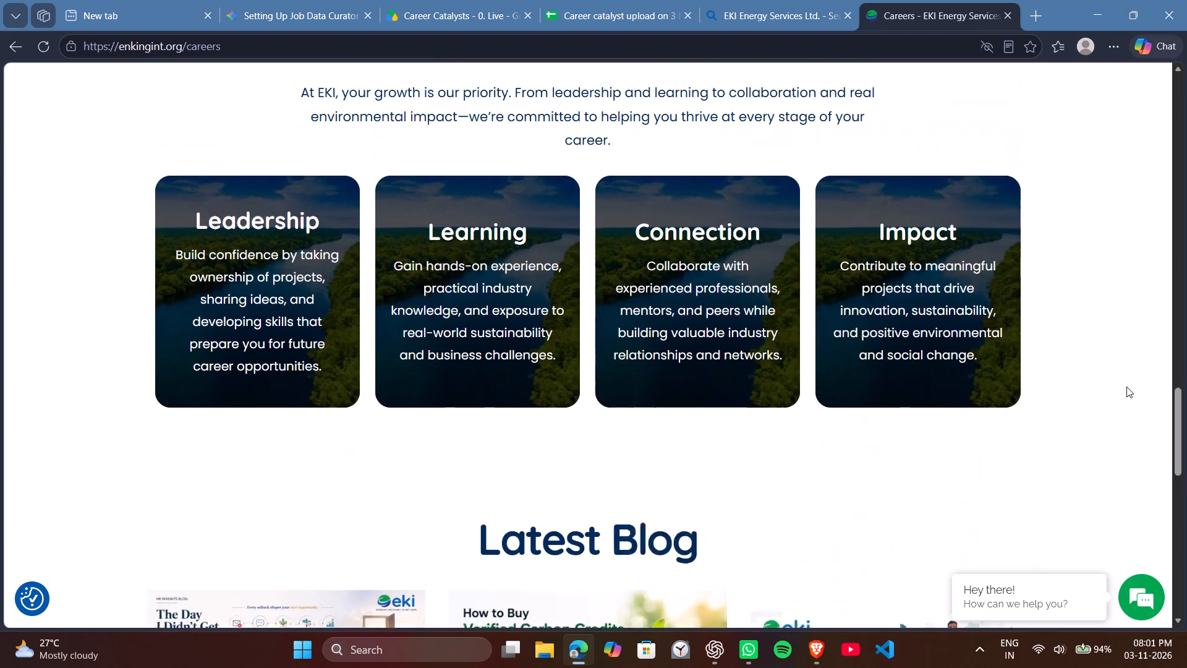
scroll(1126, 387, "up", 3)
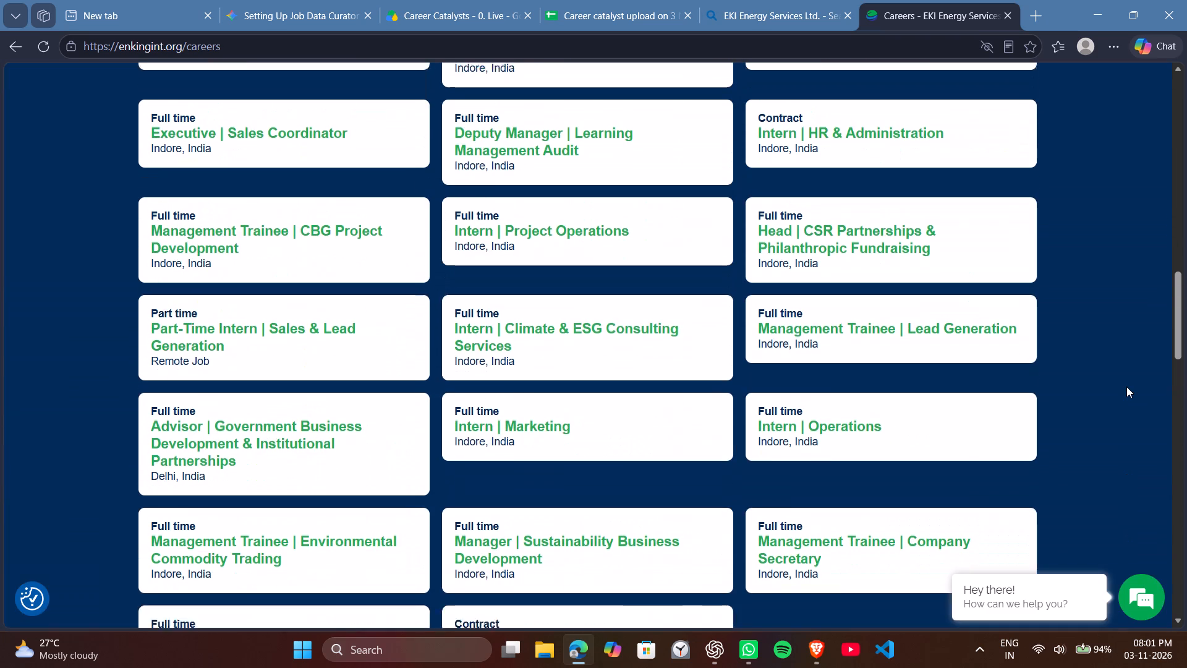
scroll(1126, 387, "down", 1)
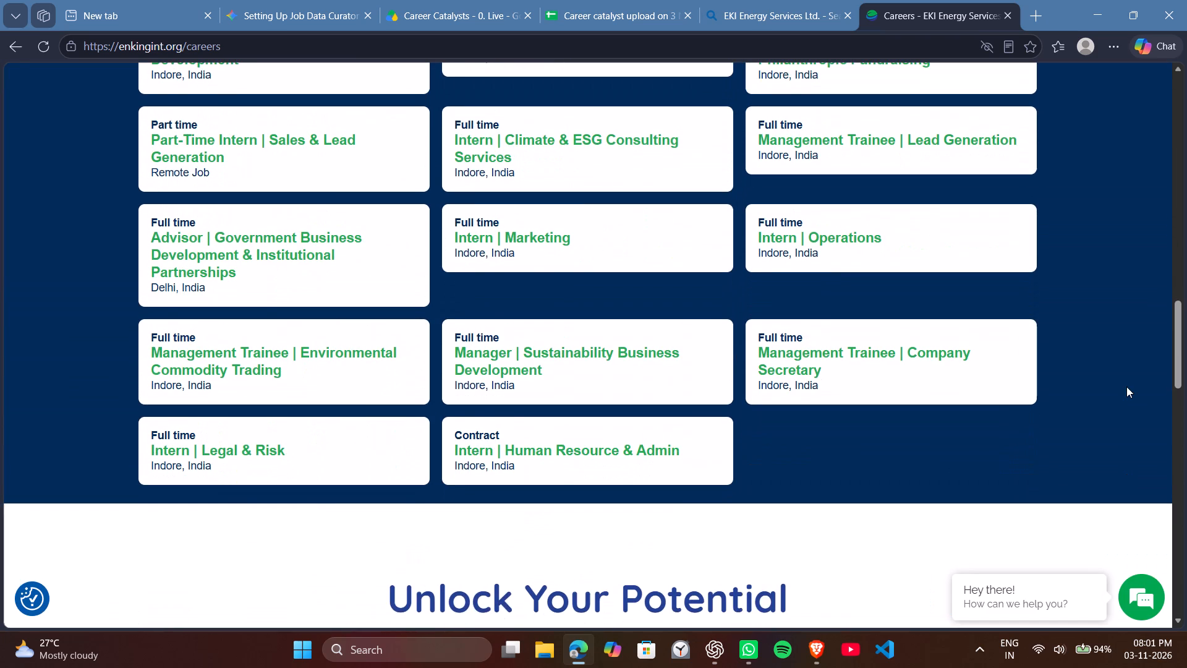
left_click_drag(1178, 365, 1172, 340)
left_click(1168, 330)
left_click_drag(1186, 336, 1183, 354)
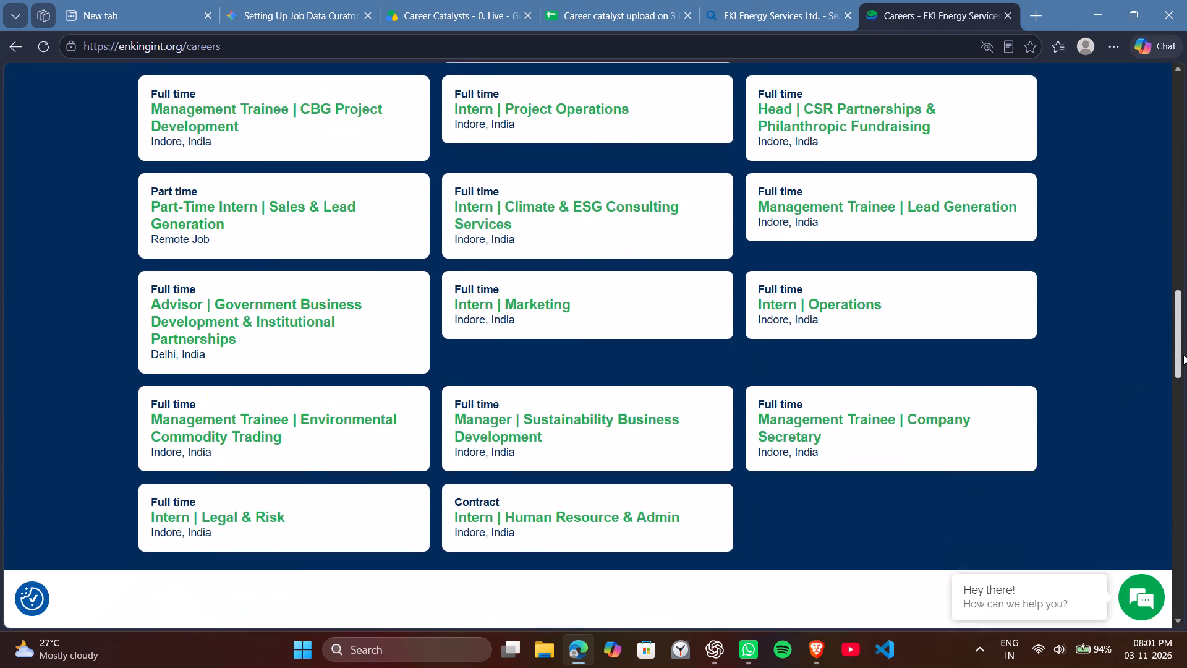
left_click_drag(1183, 354, 1138, 339)
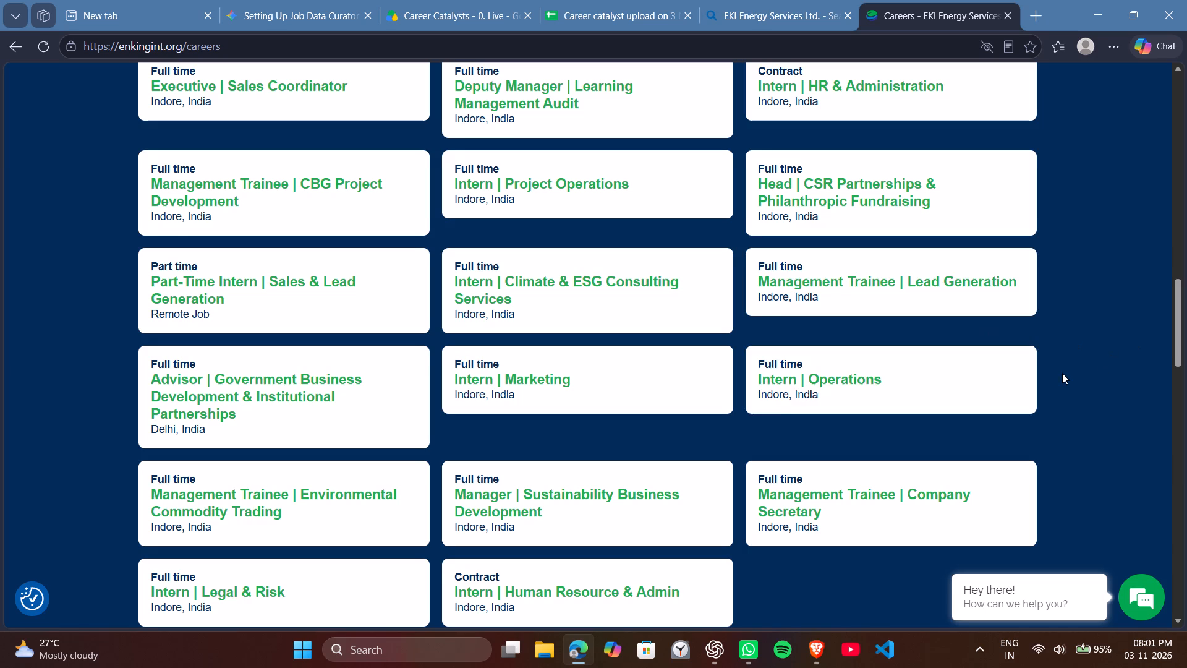
scroll(1062, 373, "up", 2)
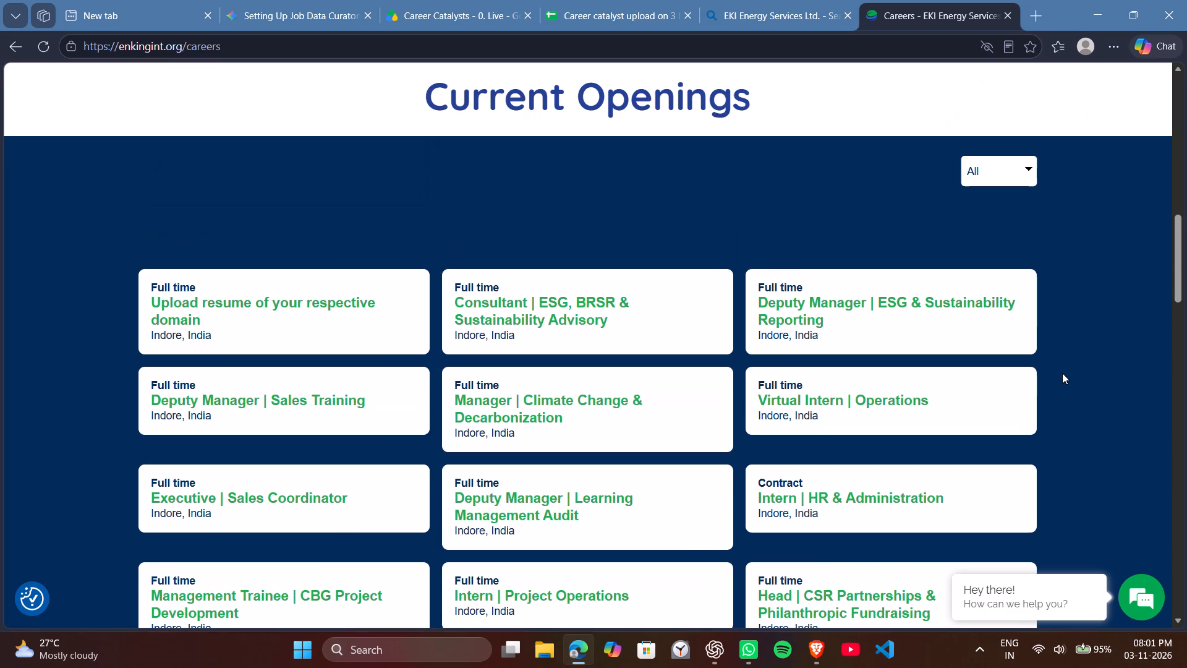
scroll(1108, 373, "down", 1)
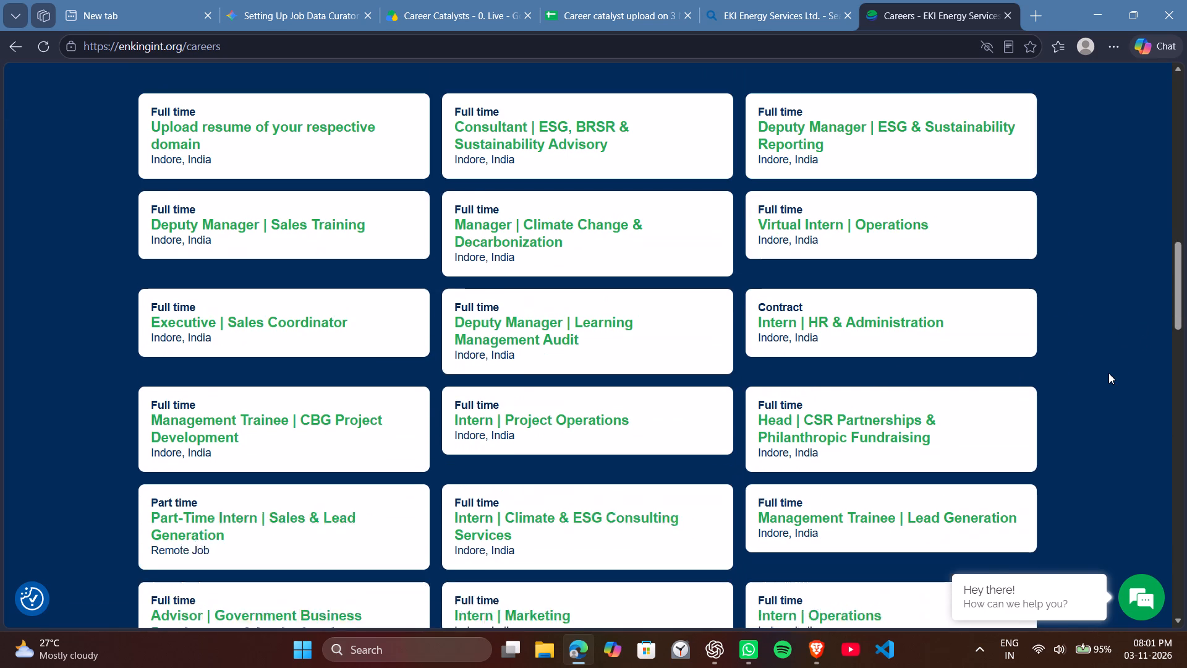
Clear the contents of row 61, the EKI Energy Services job, in Sheet2.
left_click(579, 0)
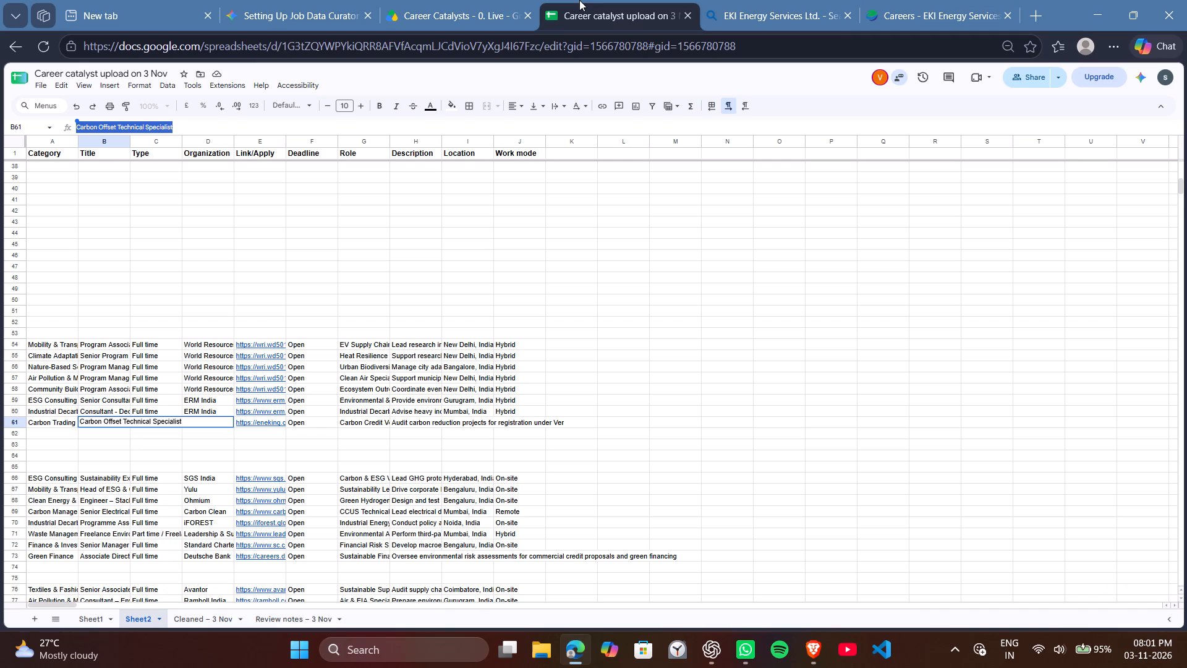
left_click(75, 444)
left_click(20, 427)
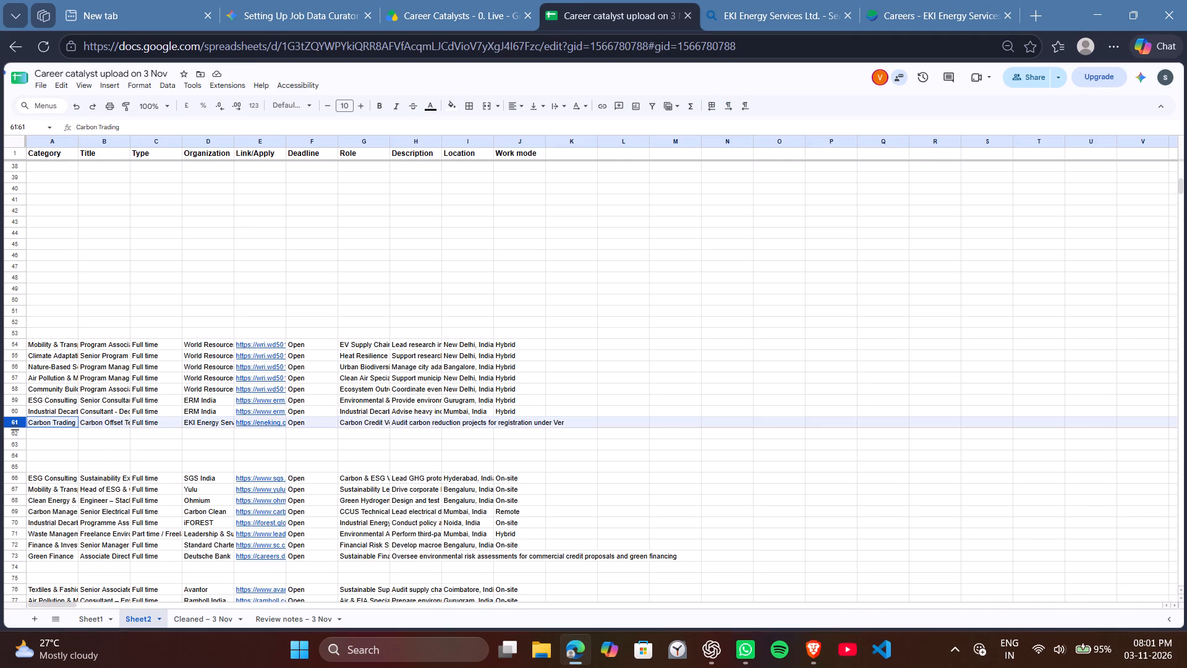
key("Delete")
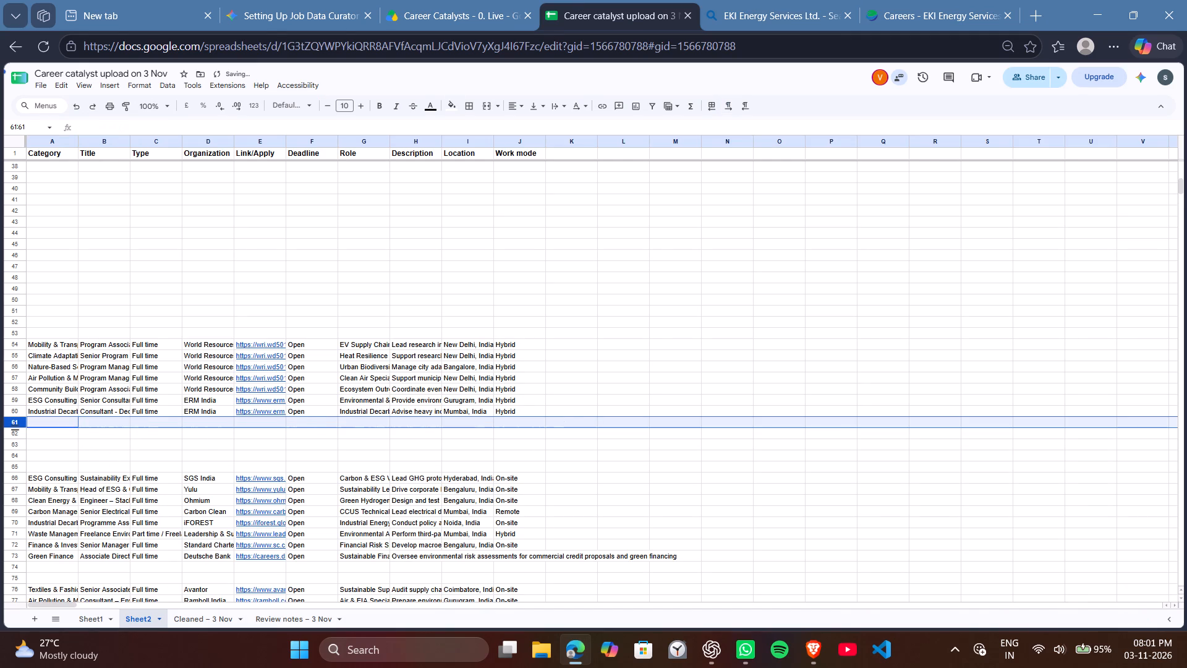
left_click(775, 575)
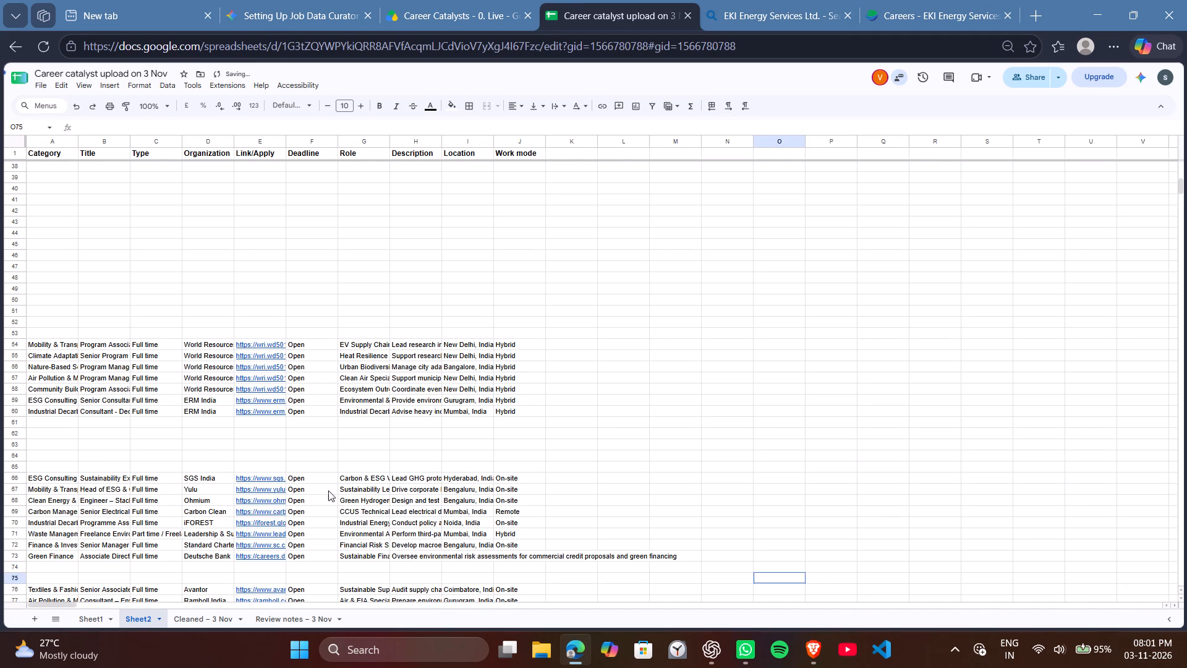
Test the SGS India link in row 66 of Sheet2 and close the two EKI tabs.
left_click(276, 479)
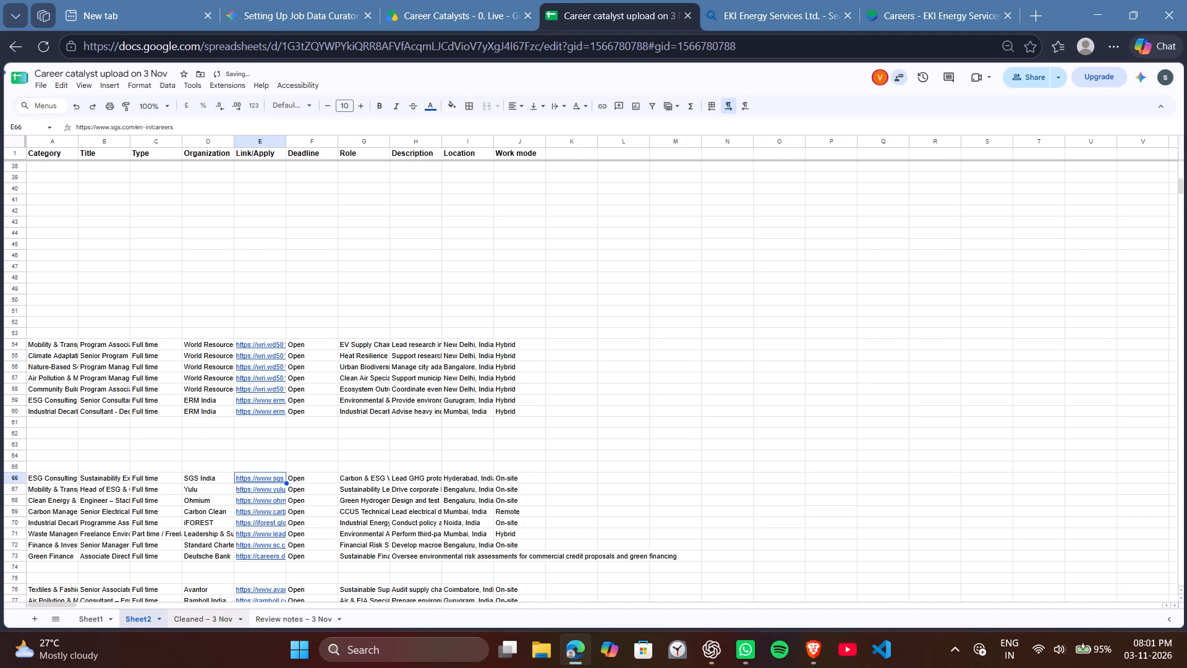
left_click(252, 483)
left_click(265, 497)
left_click(281, 503)
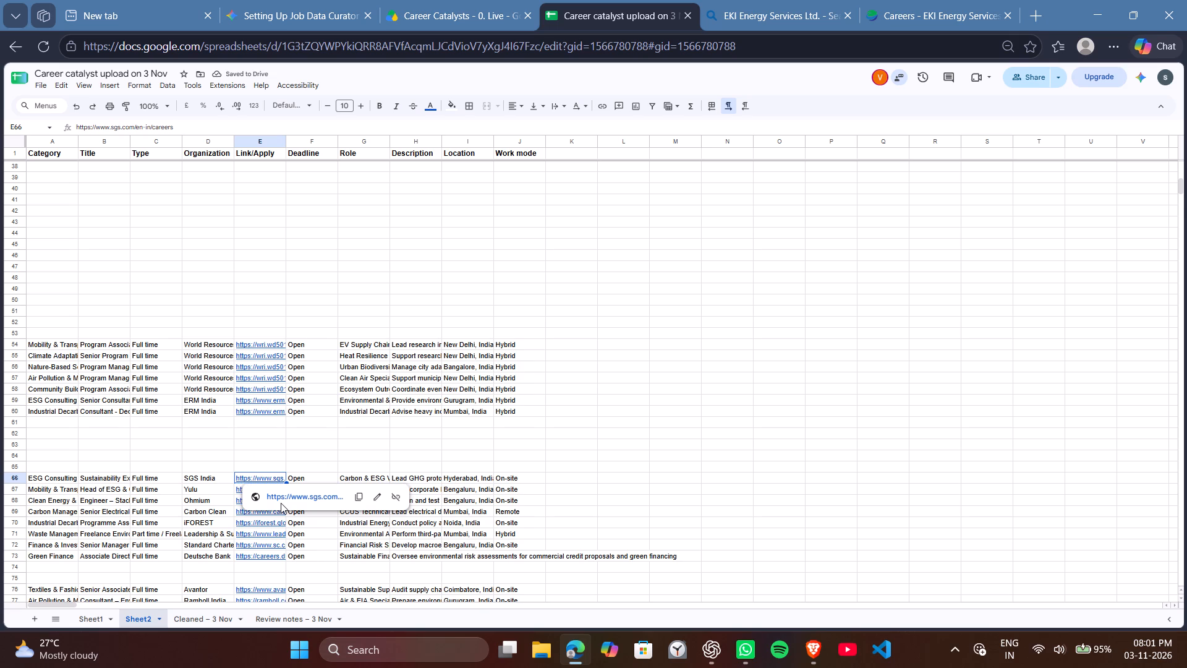
left_click(281, 495)
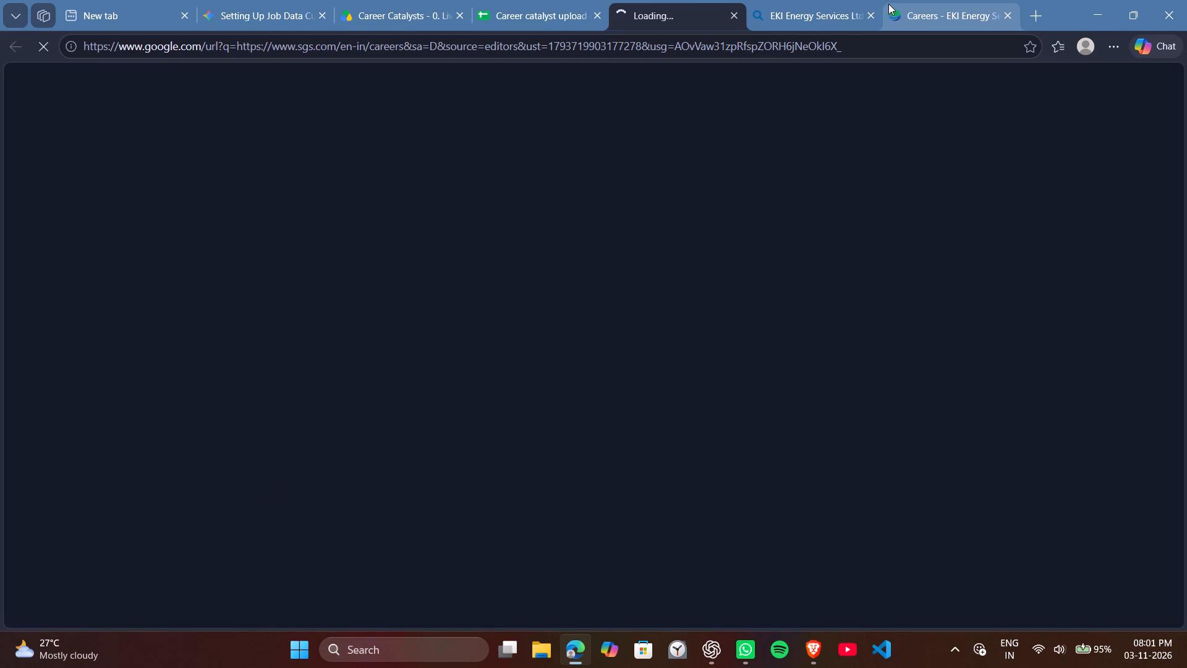
left_click(867, 13)
left_click(867, 13)
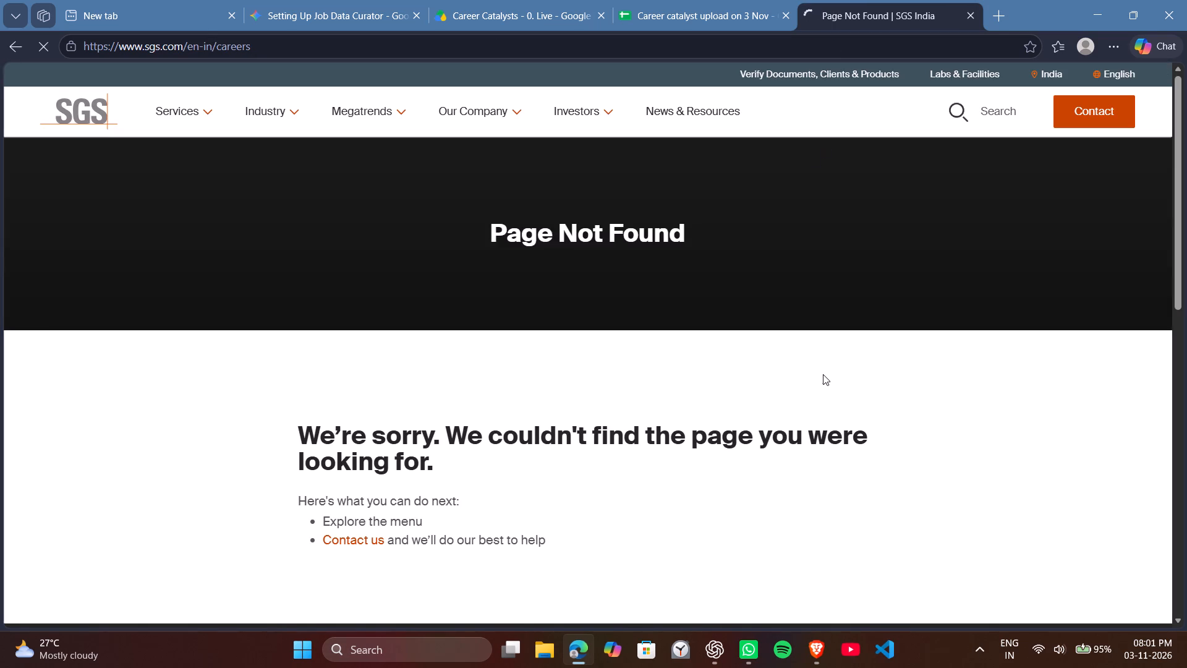
scroll(823, 378, "down", 2)
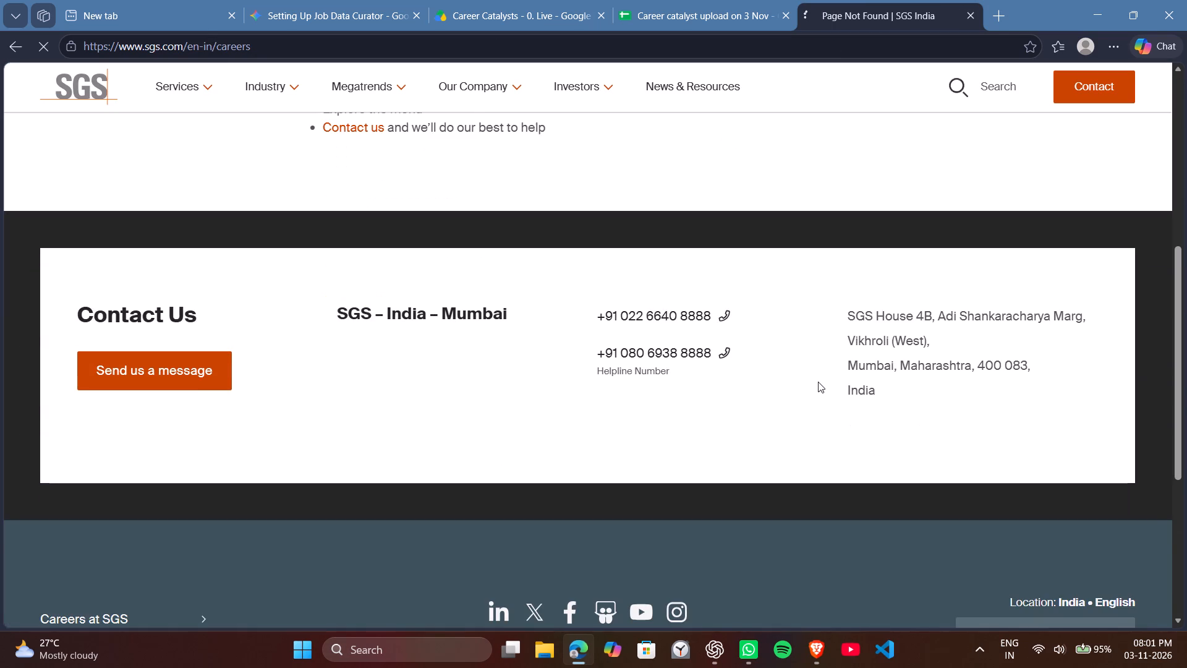
scroll(818, 382, "up", 3)
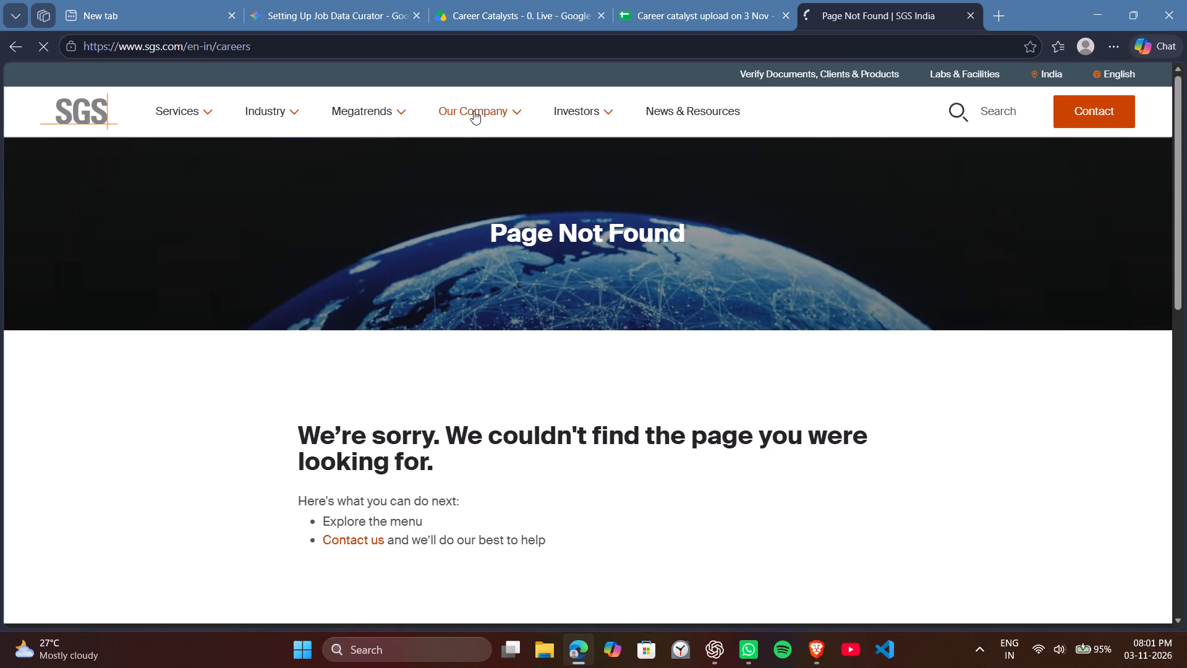
Find and open the Job Opportunities page on SGS India's website and view its job search filters.
left_click(569, 110)
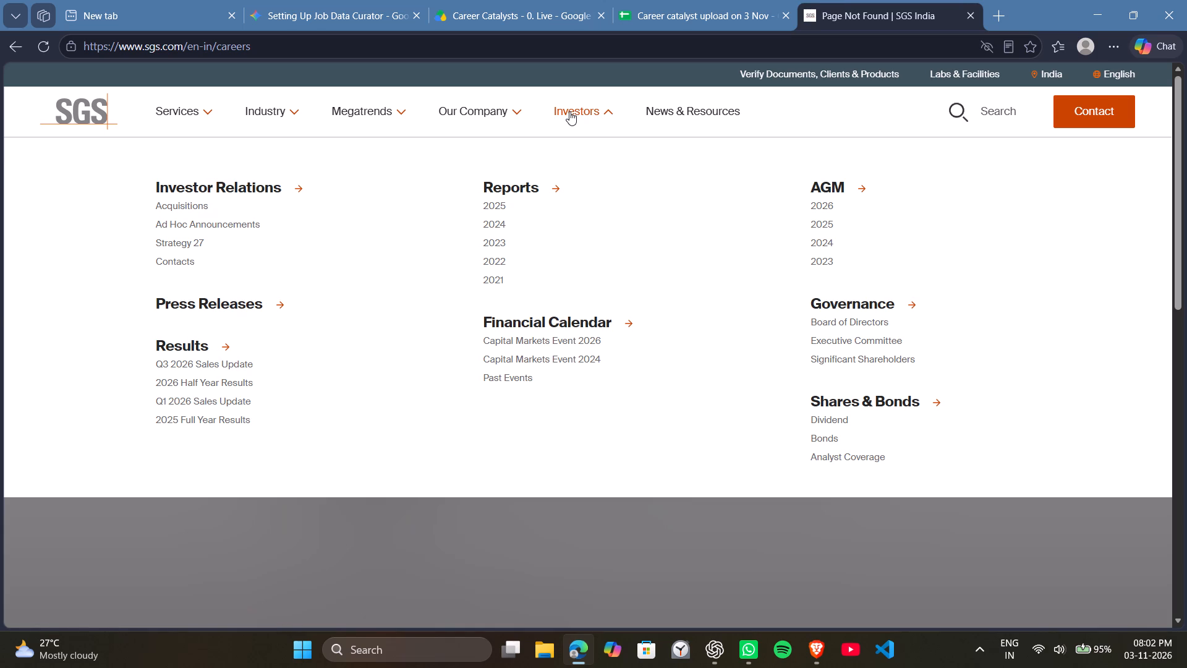
left_click(569, 111)
left_click(460, 109)
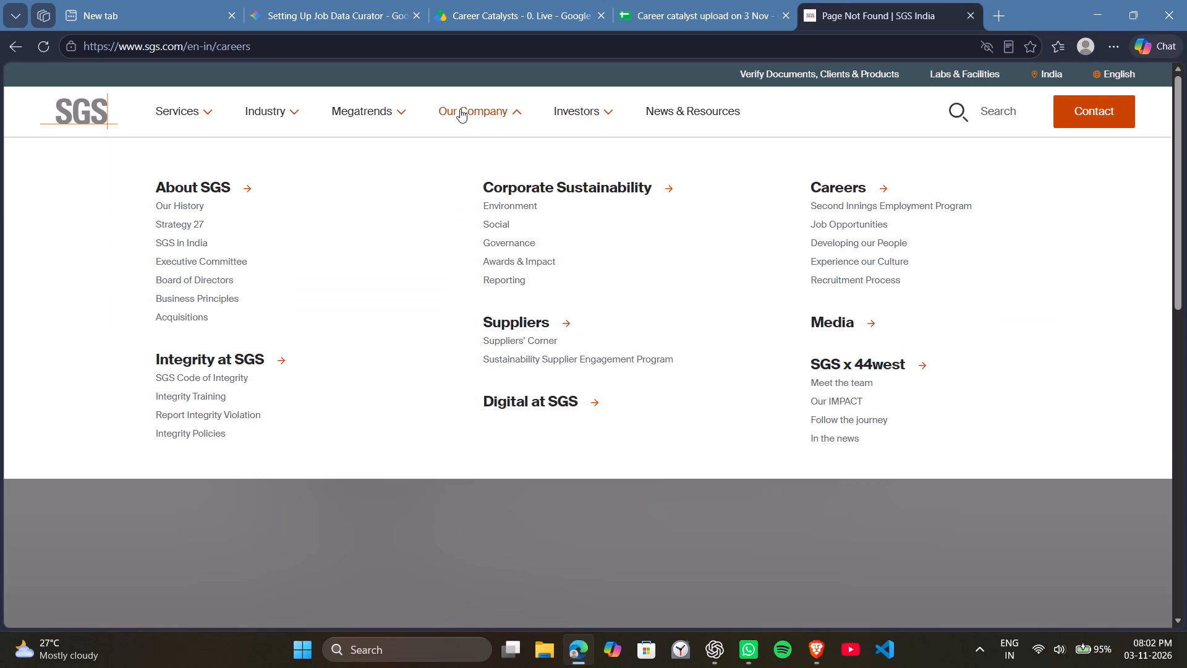
left_click(836, 229)
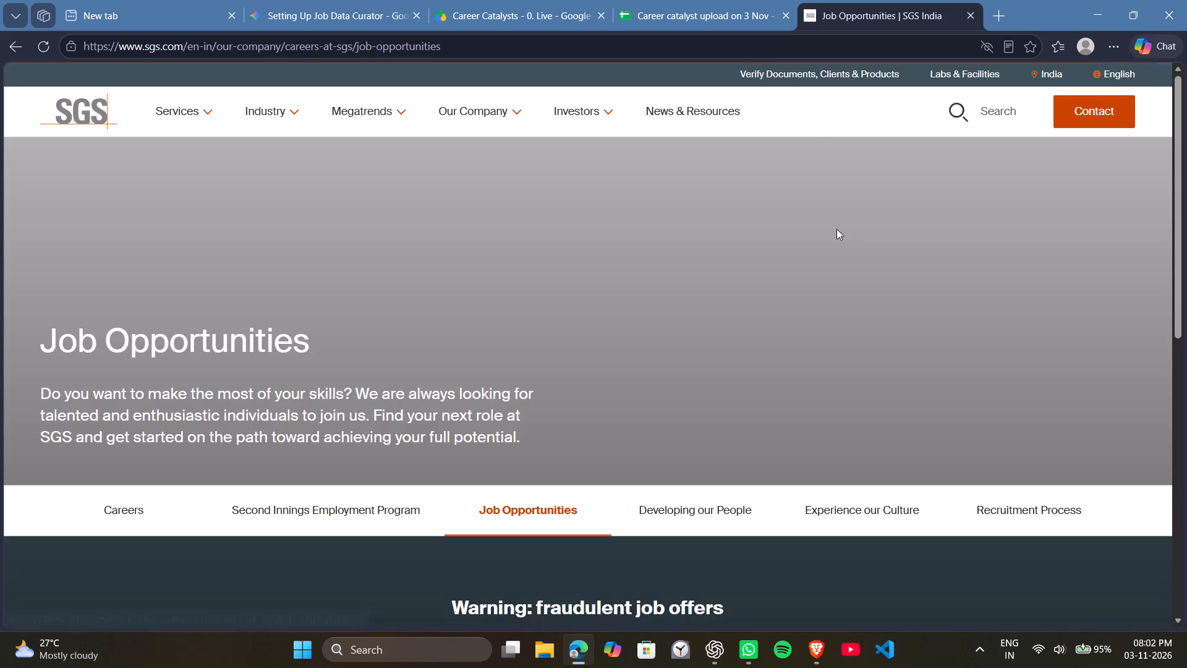
scroll(836, 233, "down", 1)
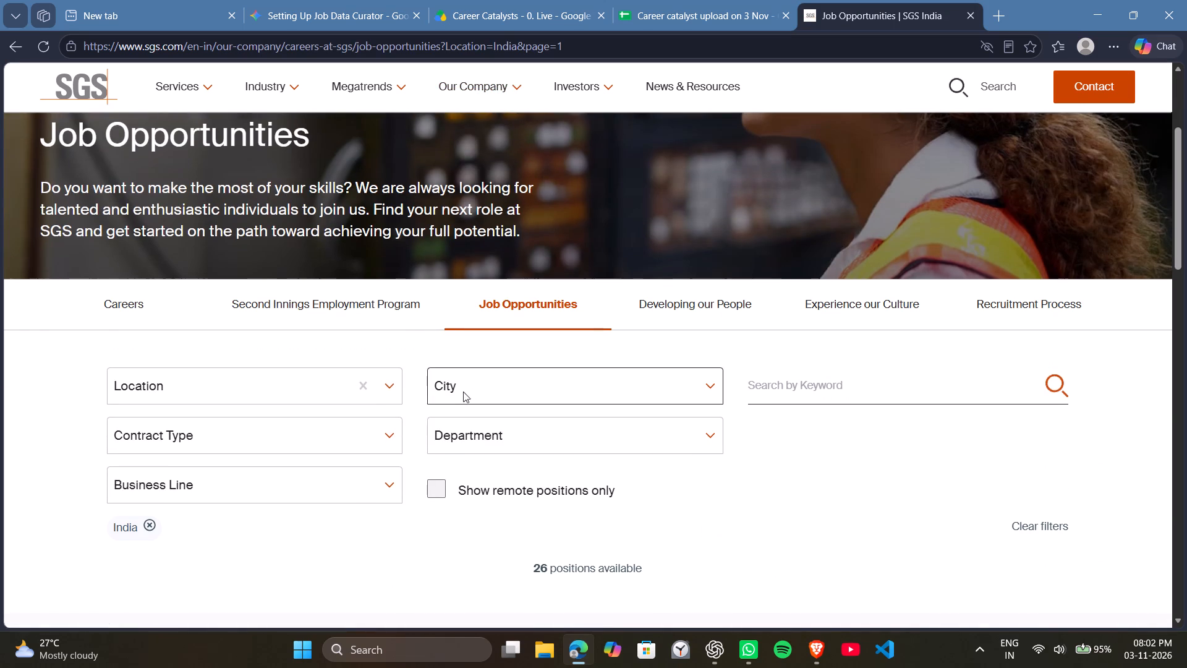
Copy the job title from row 66 of Sheet2 and search SGS India's job opportunities for "Sustainability Expert – Carbon, GHG & ESG".
left_click(699, 0)
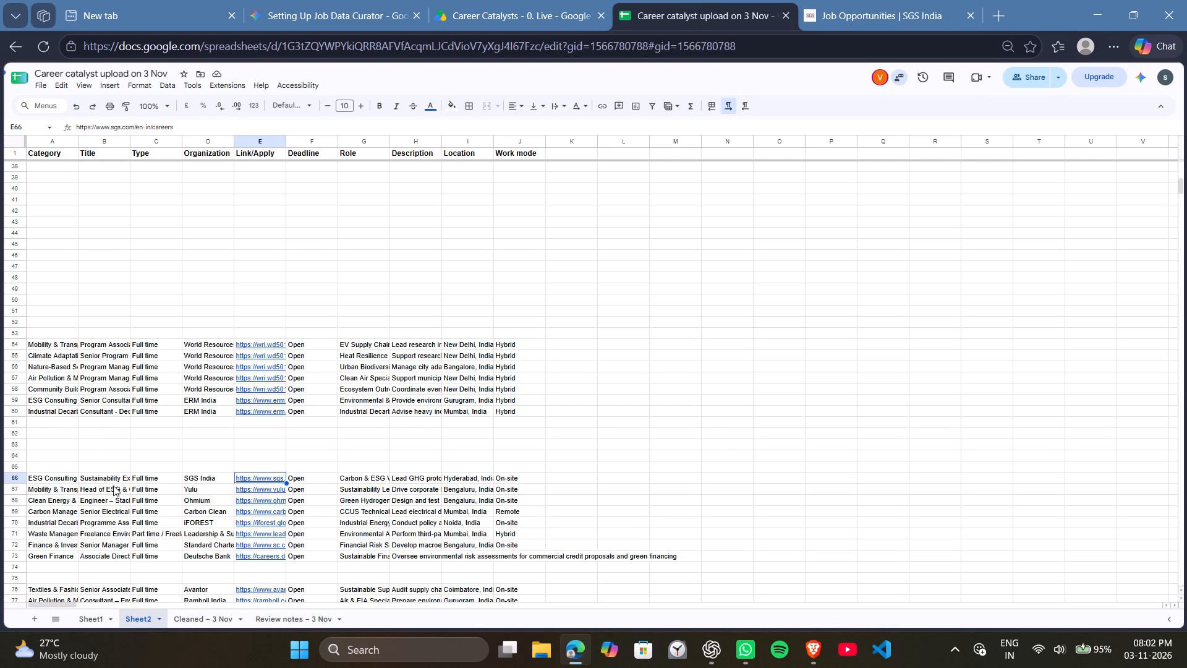
left_click(107, 474)
left_click(208, 121)
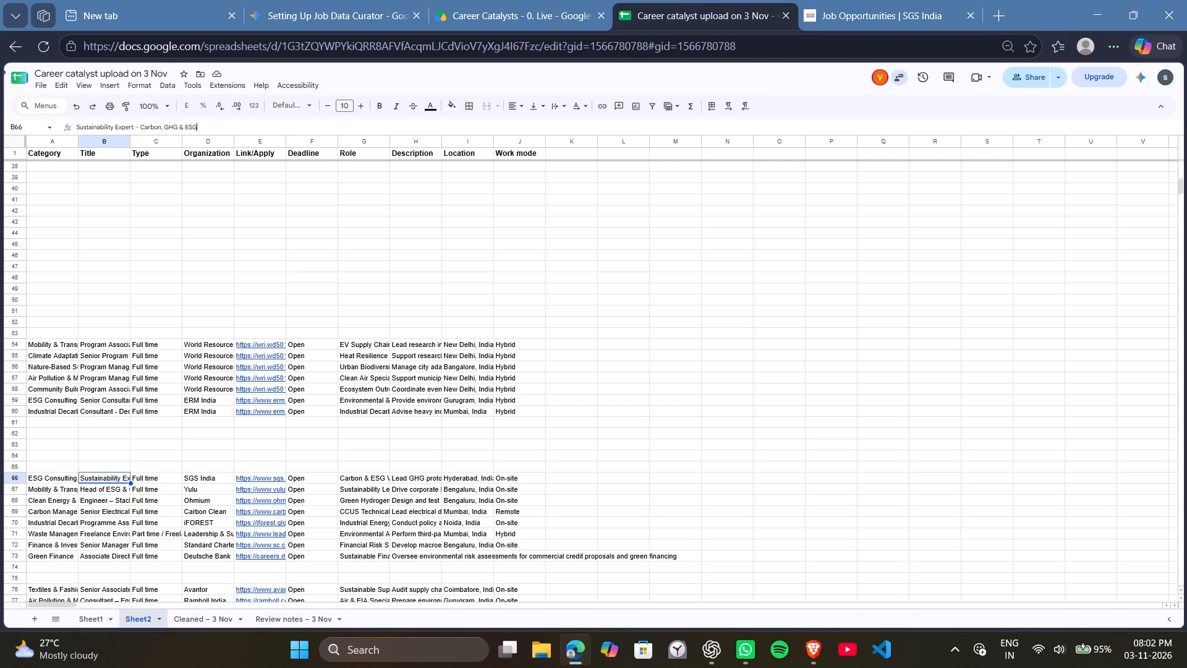
key("ctrl+a")
key("ctrl+c")
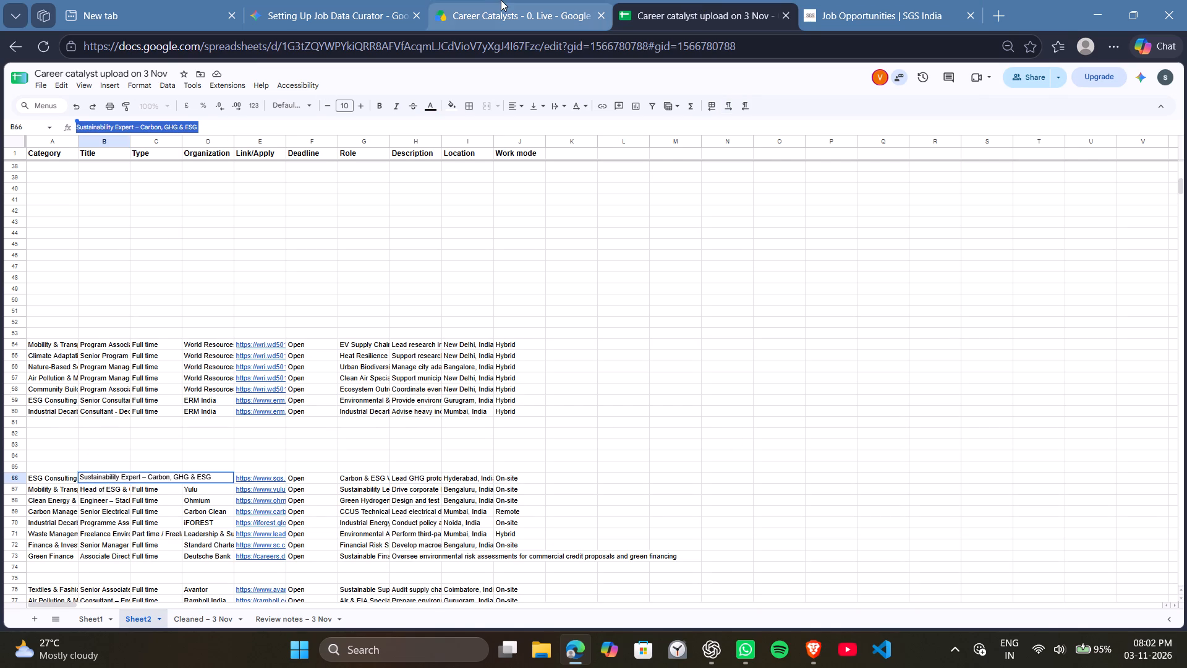
left_click(829, 7)
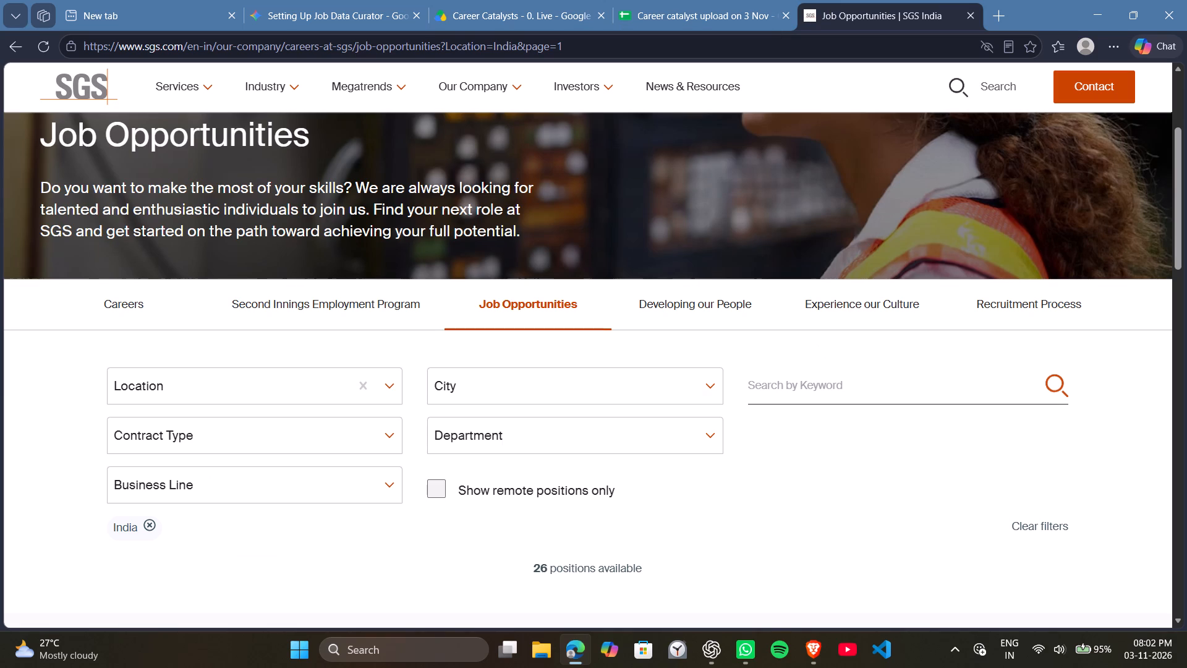
left_click(817, 392)
key("ctrl+v")
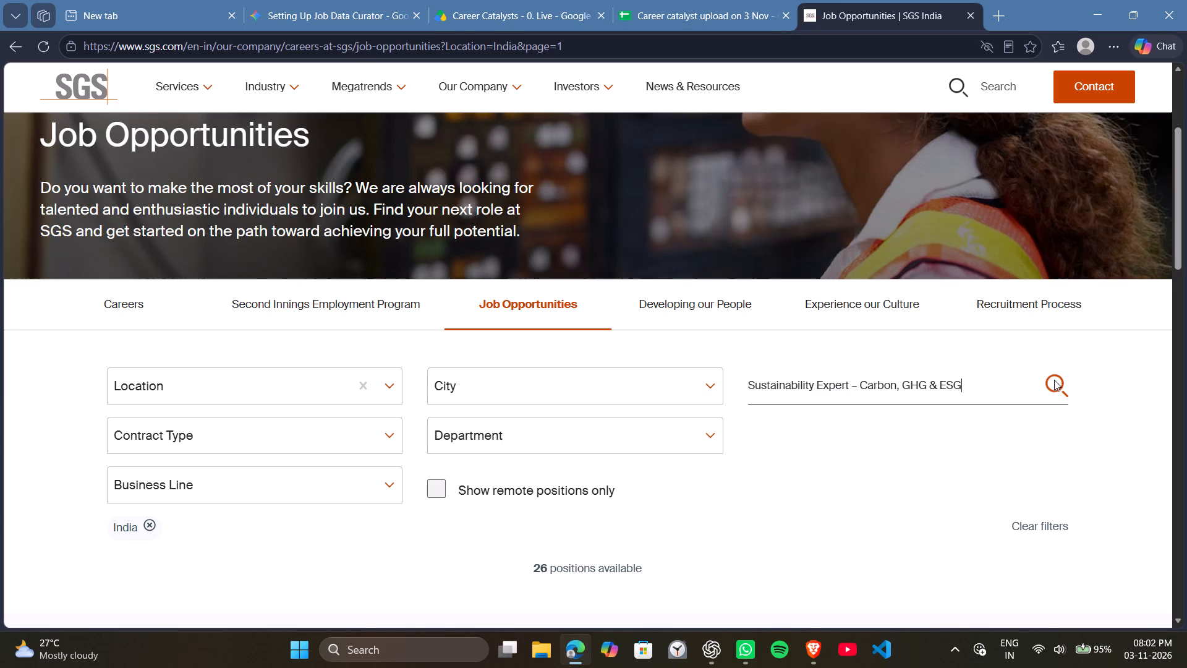
left_click(1055, 380)
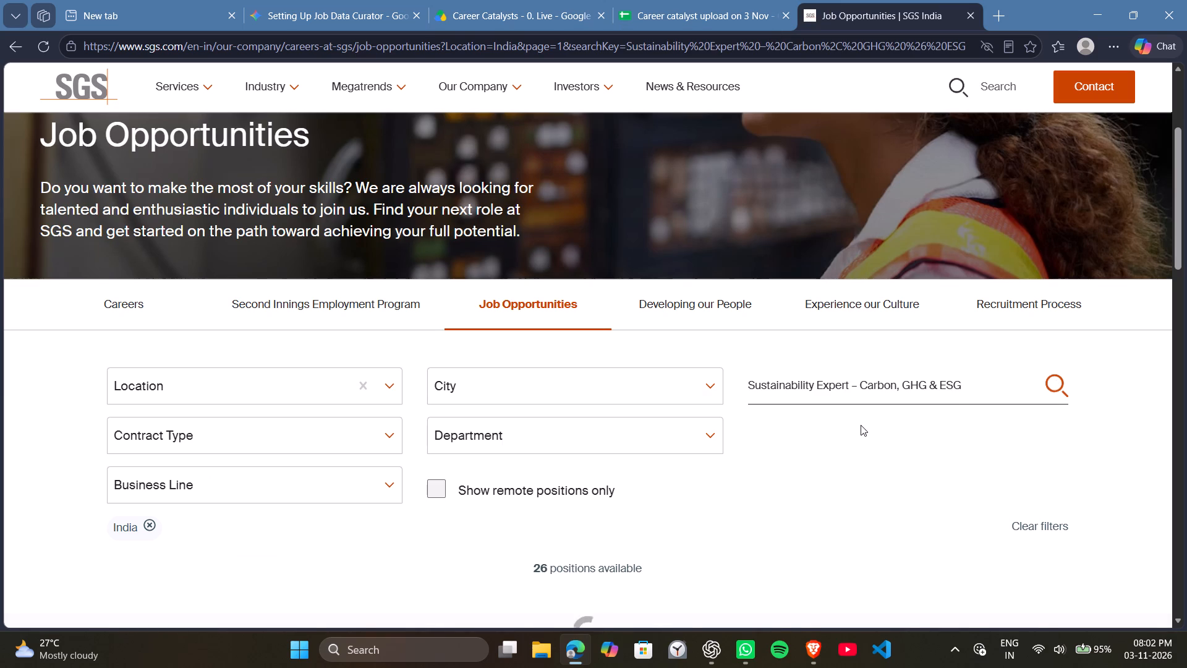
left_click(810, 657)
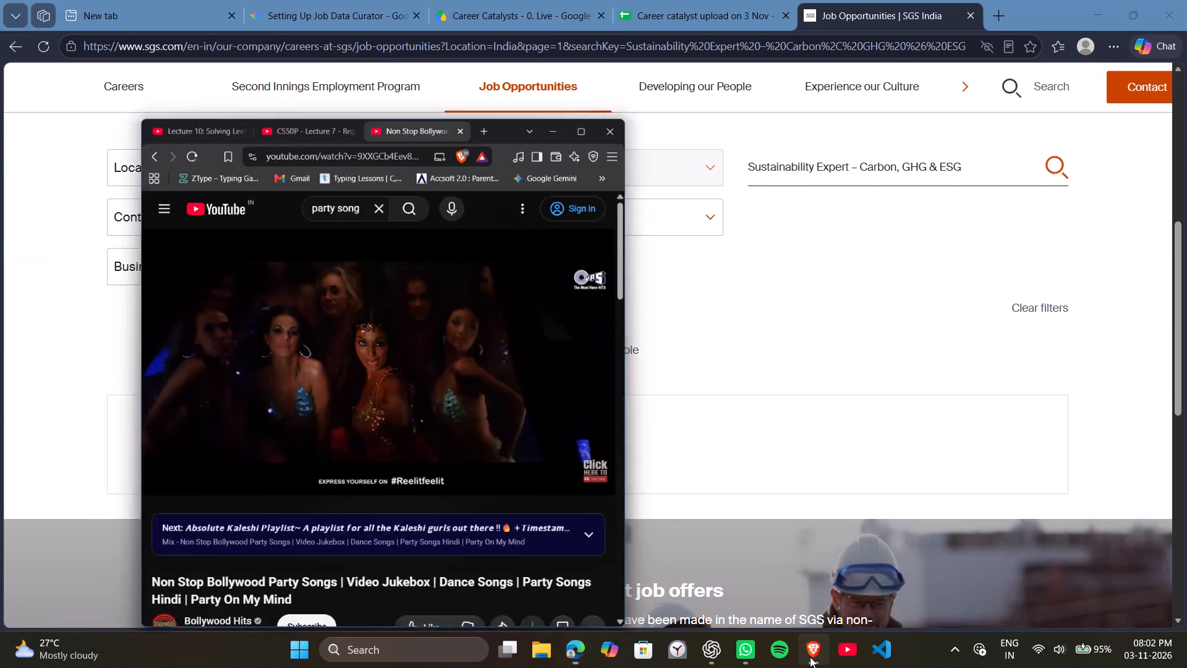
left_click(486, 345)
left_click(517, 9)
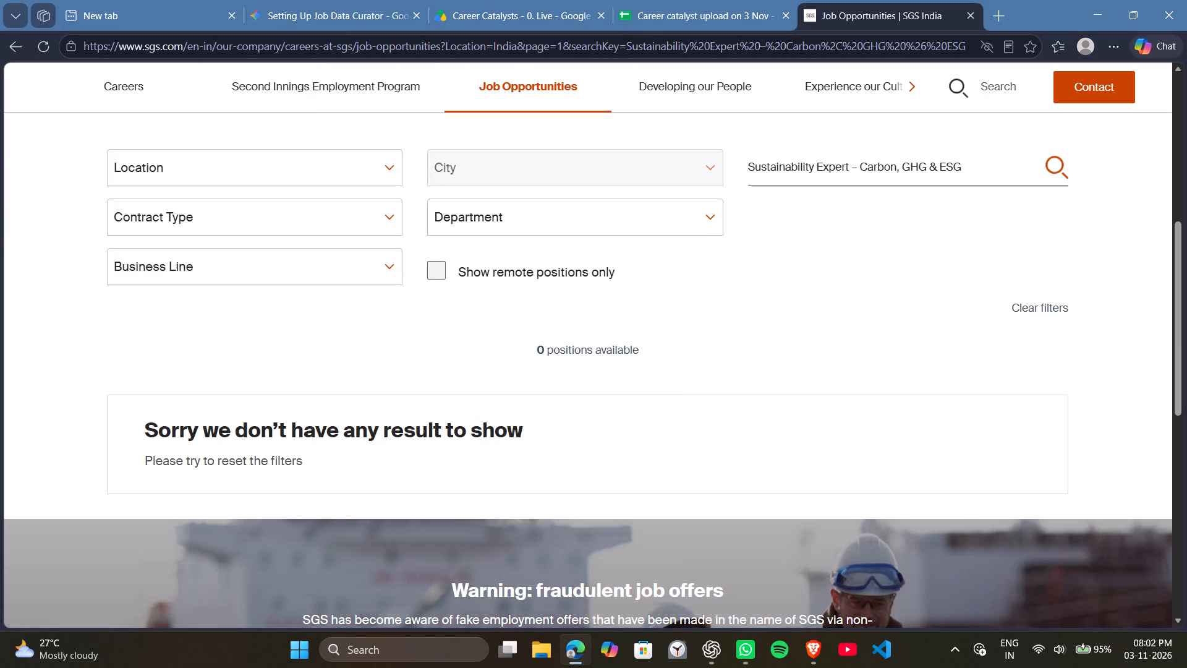
Shorten the job keyword to "Sustainability Expert" and rerun the search of SGS positions.
left_click_drag(847, 161, 908, 174)
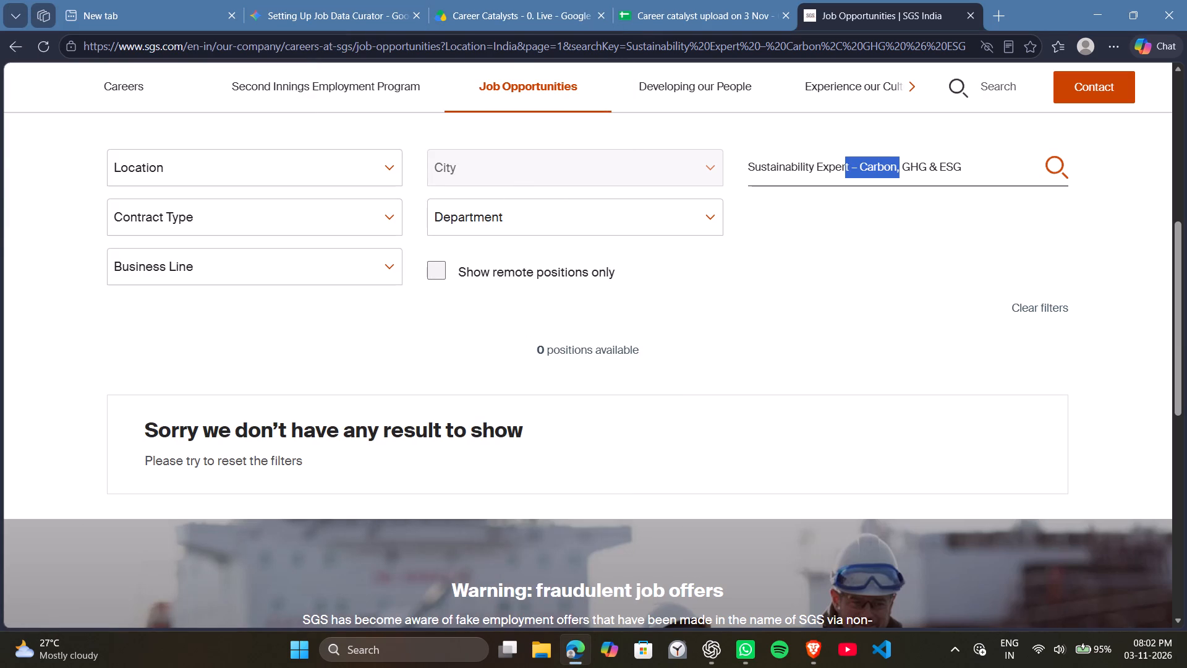
left_click(880, 176)
left_click_drag(968, 170, 898, 167)
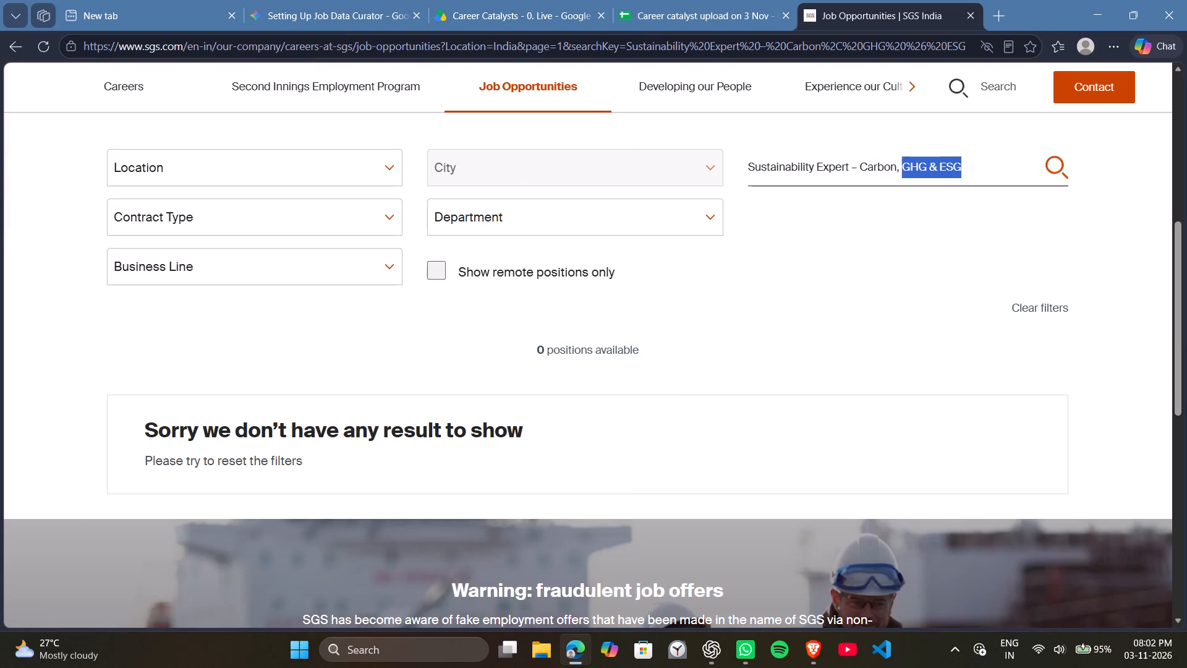
left_click_drag(898, 167, 851, 159)
key("BackSpace")
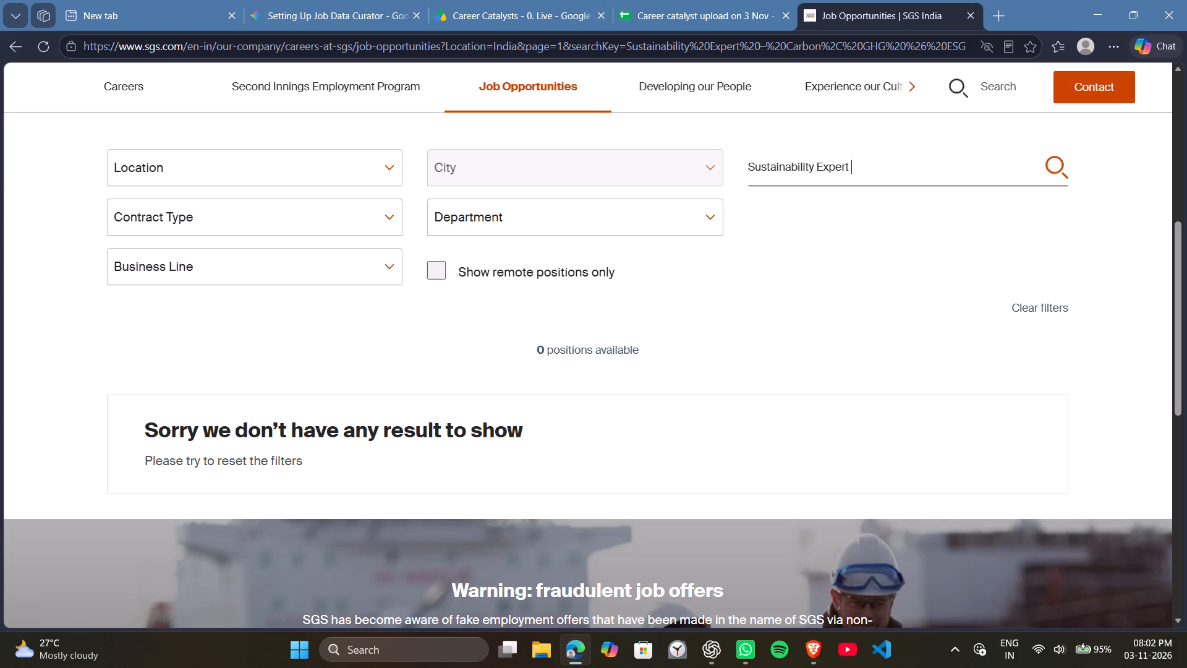
key("BackSpace")
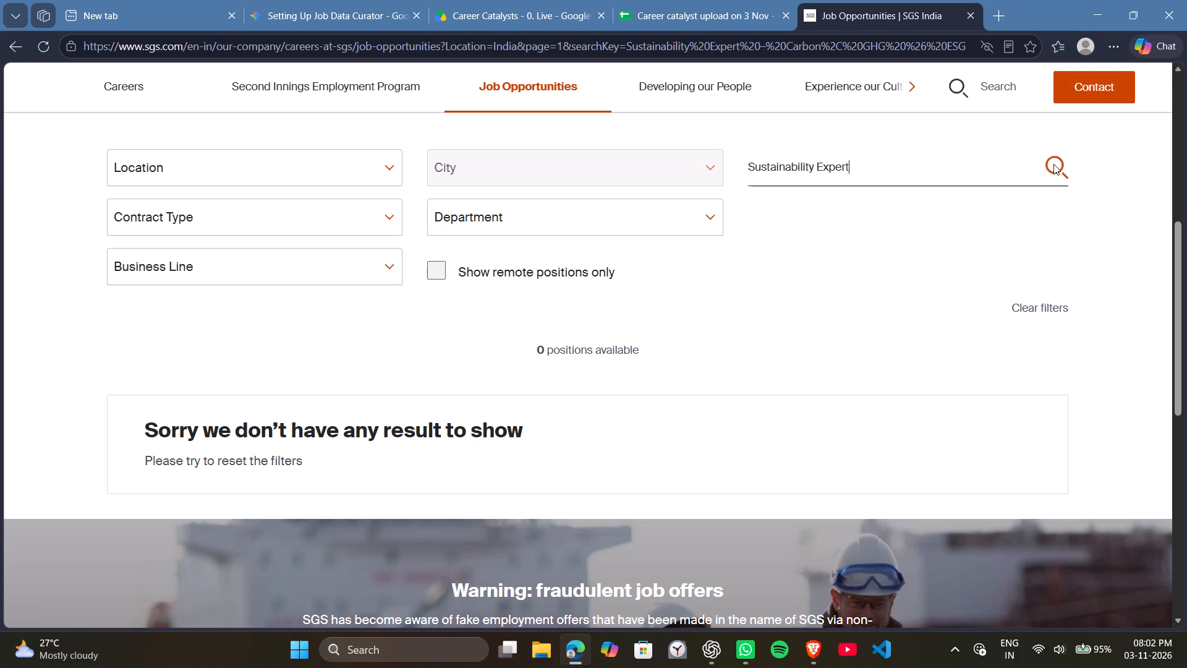
left_click(1053, 164)
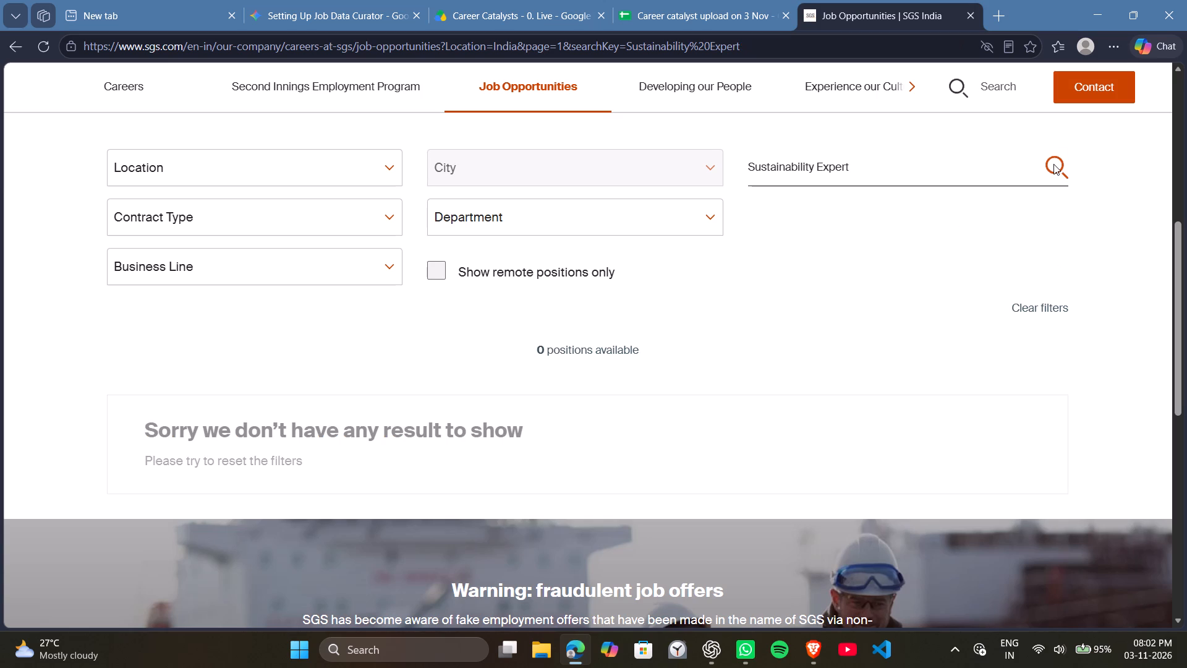
left_click(987, 165)
key("Return")
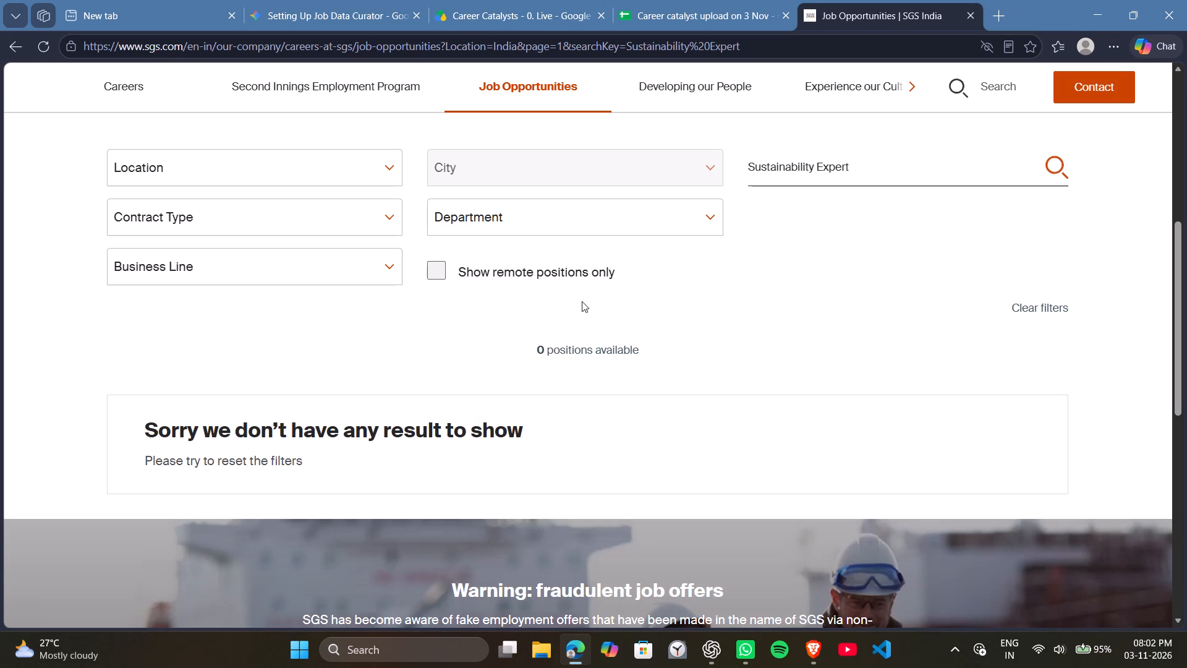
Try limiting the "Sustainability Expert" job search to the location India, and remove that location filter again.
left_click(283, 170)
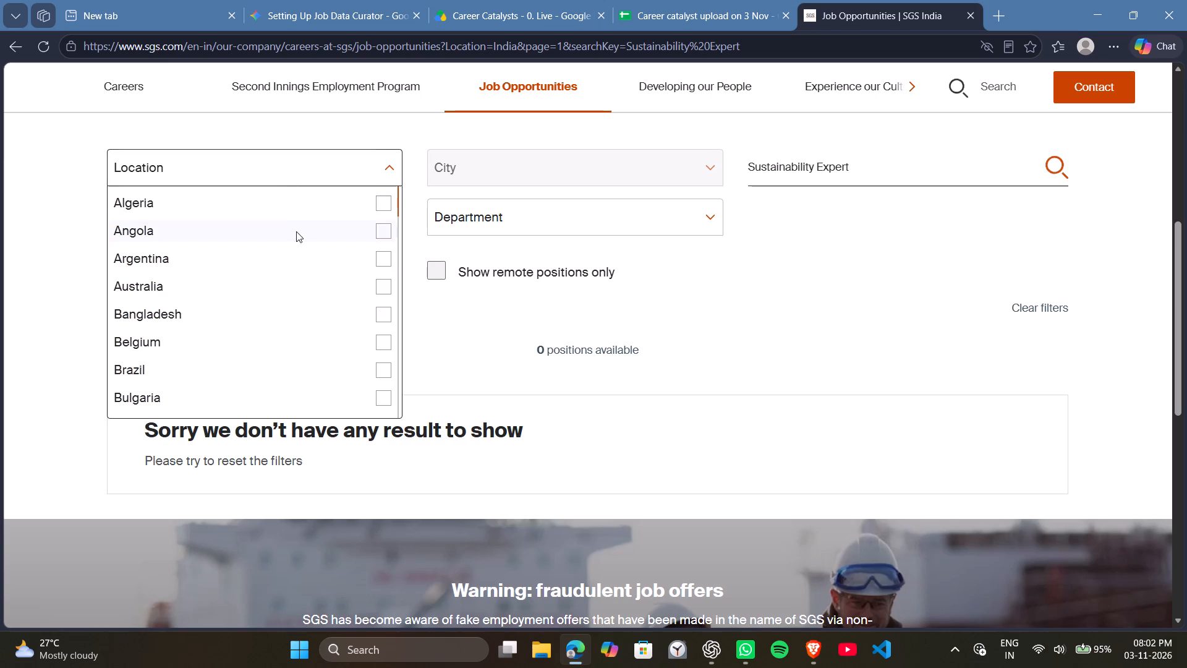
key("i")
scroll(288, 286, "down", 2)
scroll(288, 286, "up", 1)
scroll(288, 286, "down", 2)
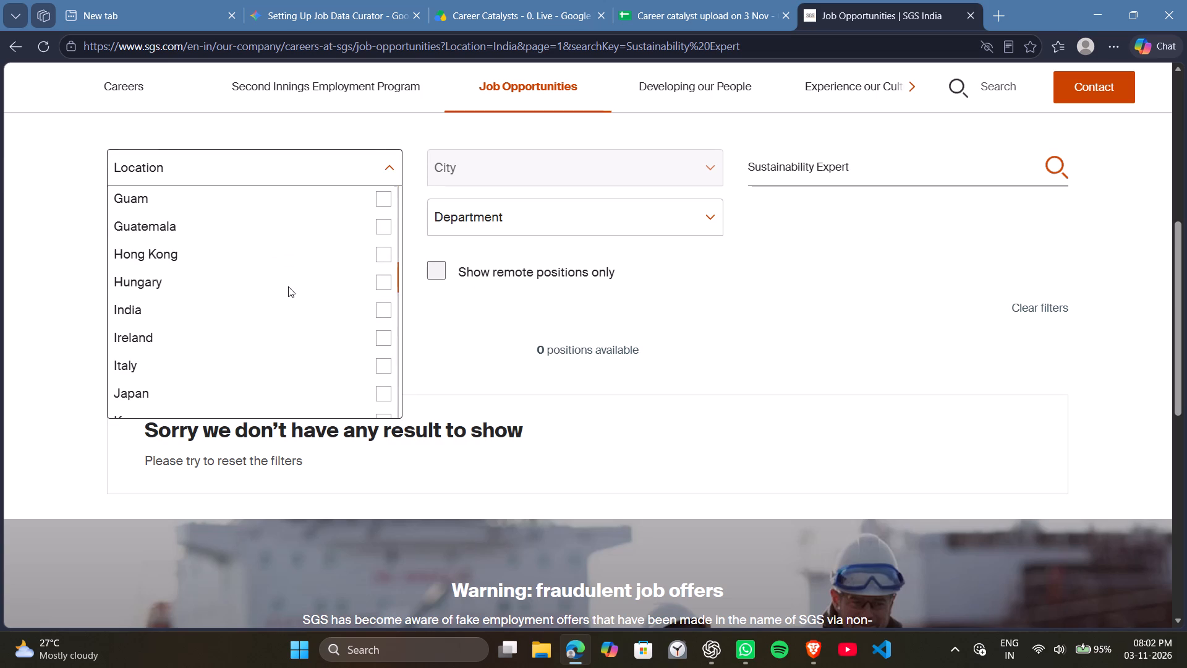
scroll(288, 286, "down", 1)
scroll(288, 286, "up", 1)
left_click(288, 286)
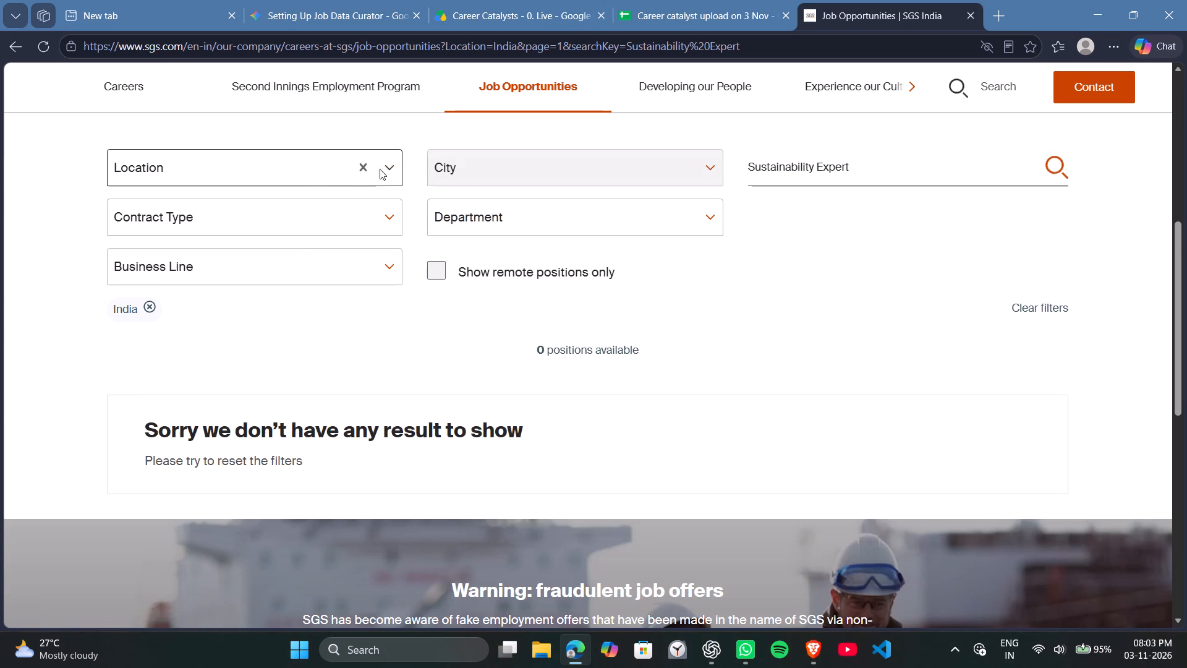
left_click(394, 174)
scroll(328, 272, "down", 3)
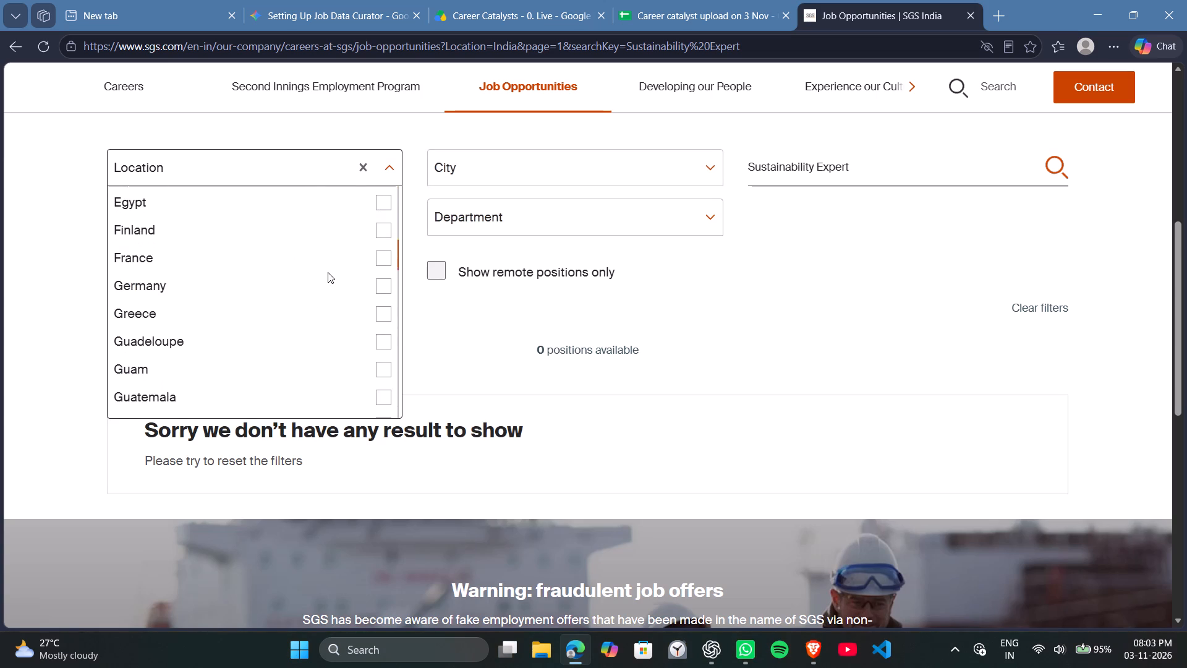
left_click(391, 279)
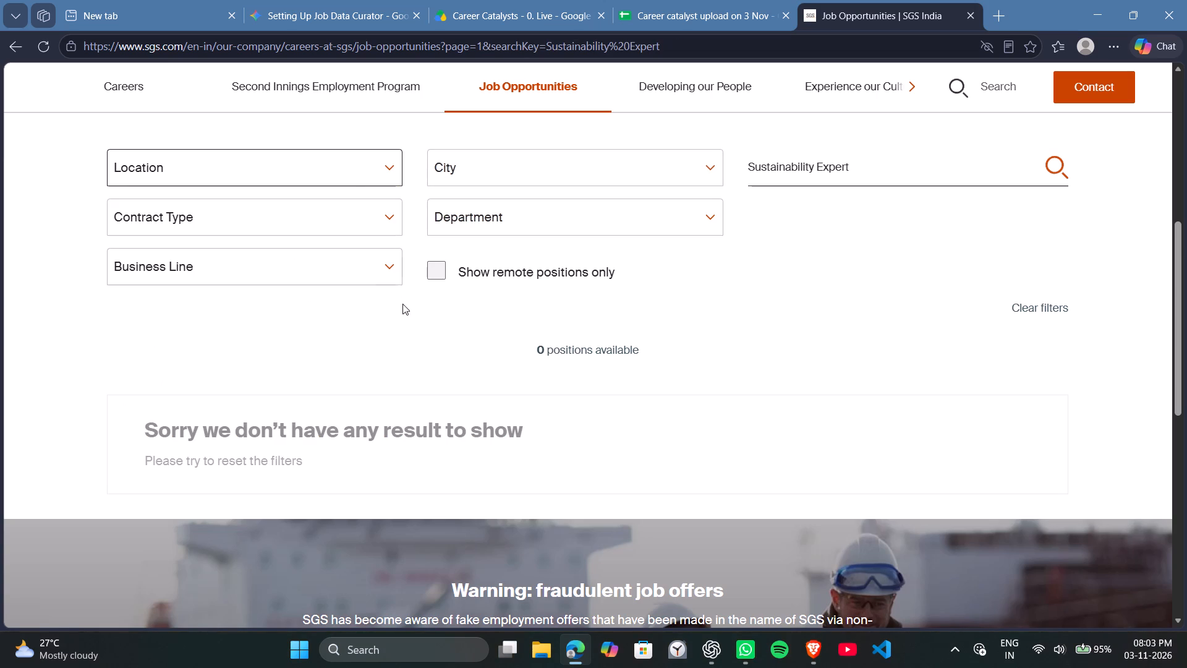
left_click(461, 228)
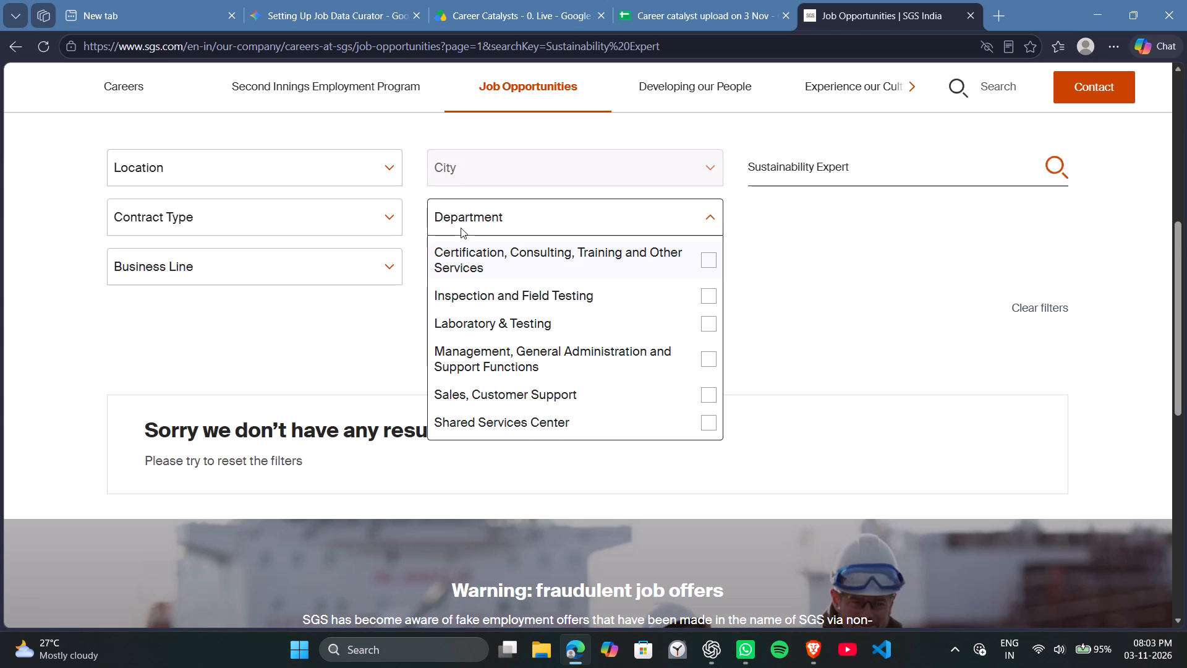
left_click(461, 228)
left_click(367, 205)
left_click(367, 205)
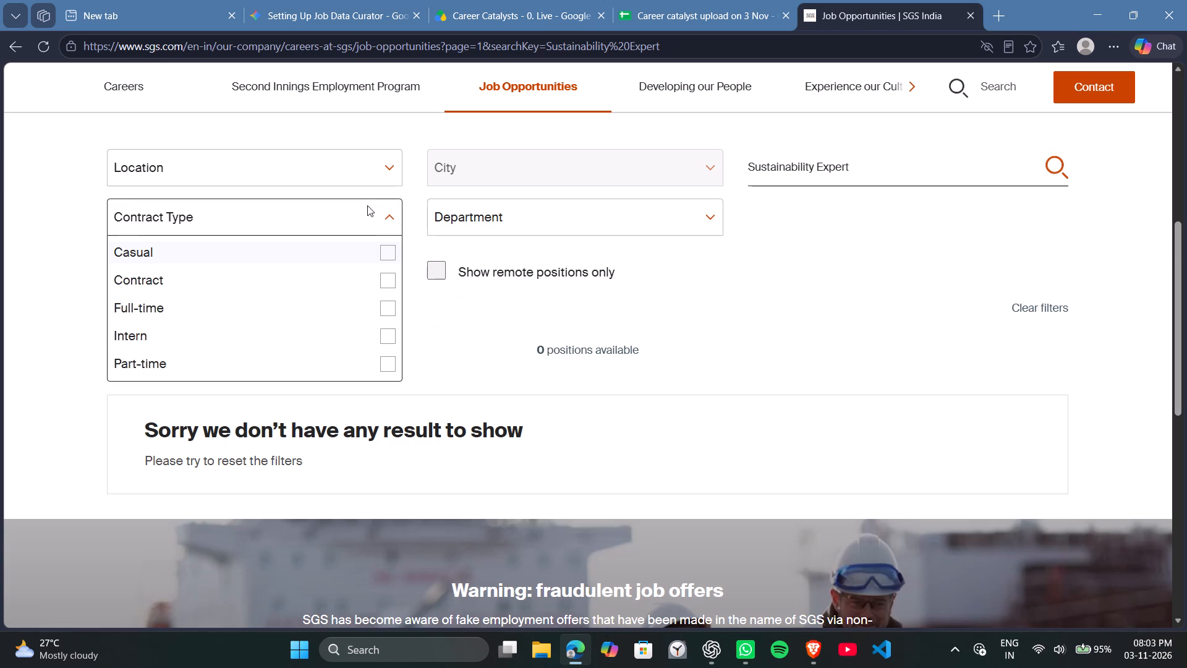
Clear all job search filters and list the SGS positions located in India.
left_click(1026, 306)
left_click(249, 180)
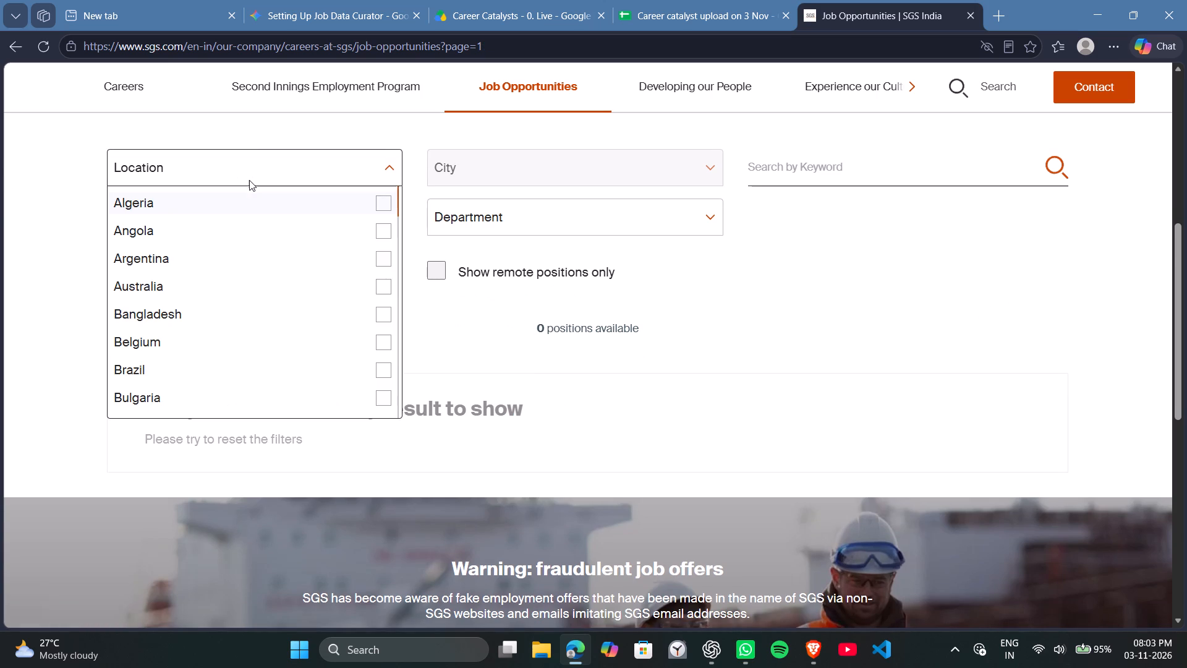
scroll(278, 283, "down", 3)
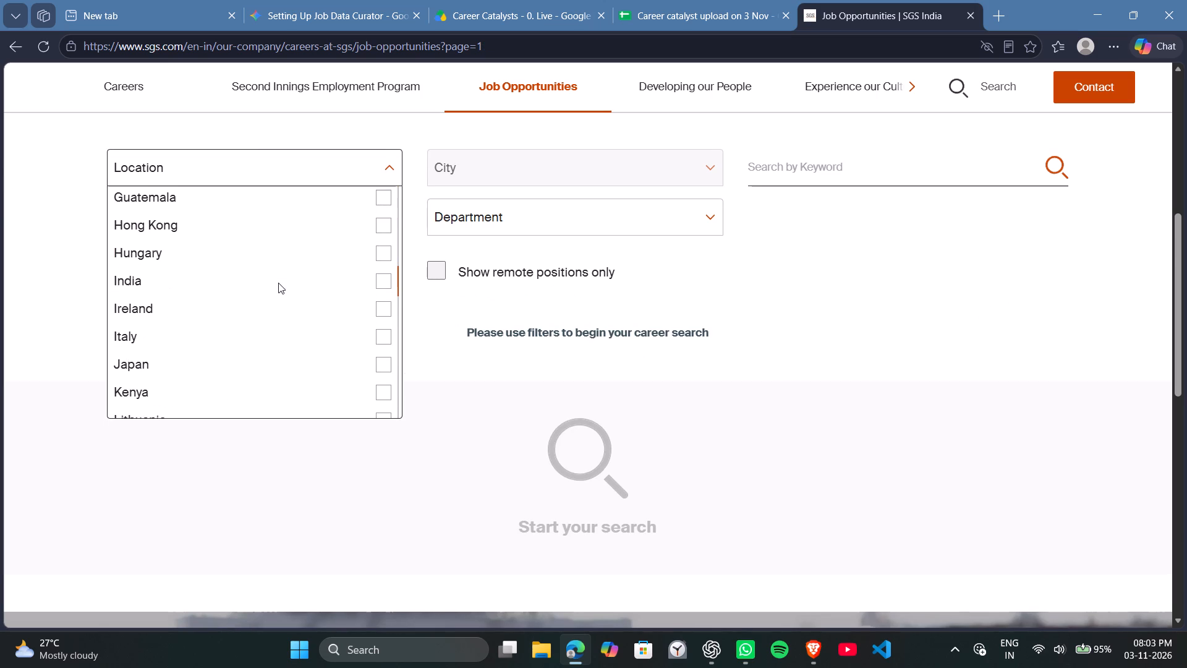
left_click(263, 276)
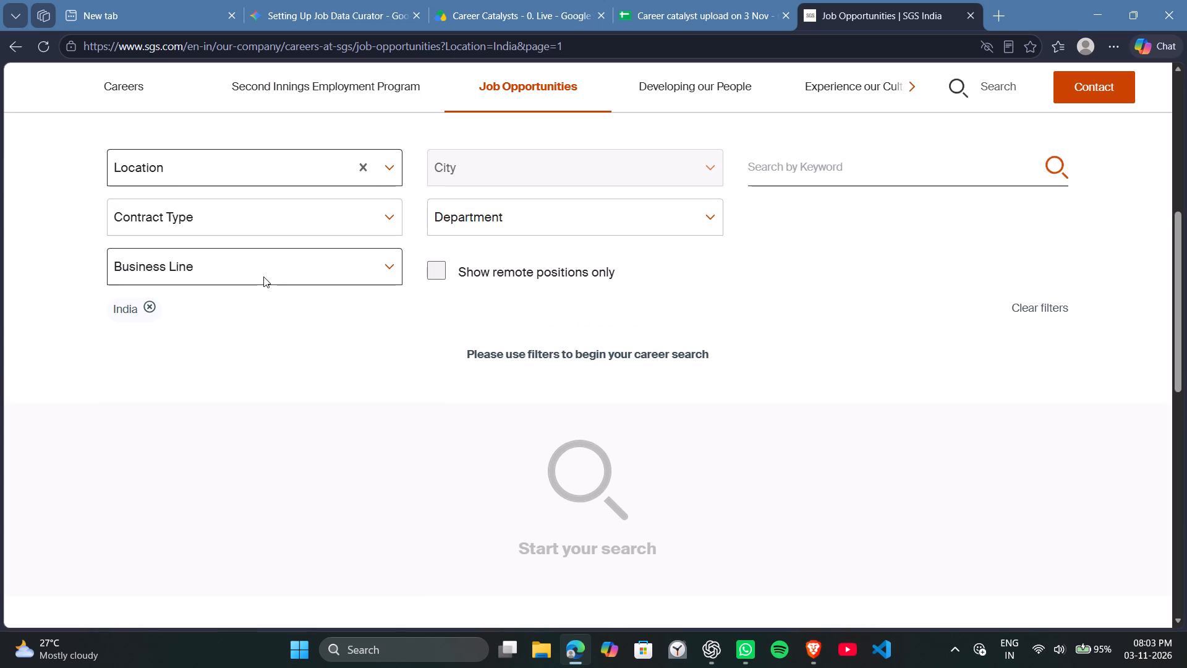
key("Return")
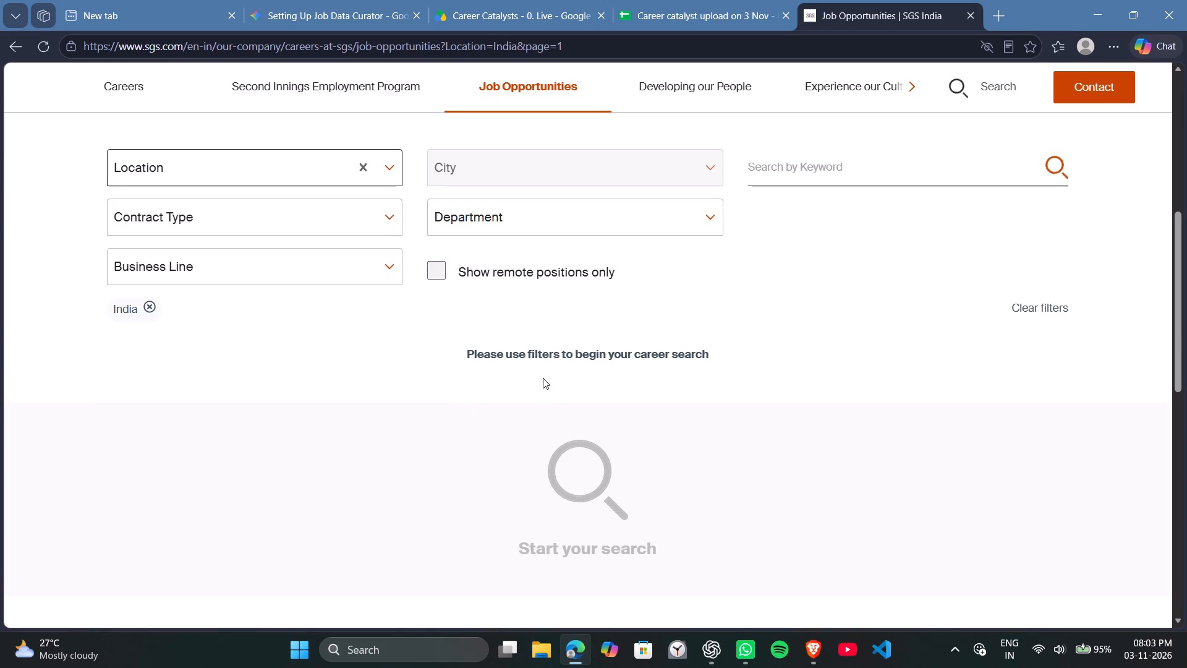
scroll(543, 378, "down", 1)
scroll(543, 378, "up", 2)
scroll(543, 378, "down", 1)
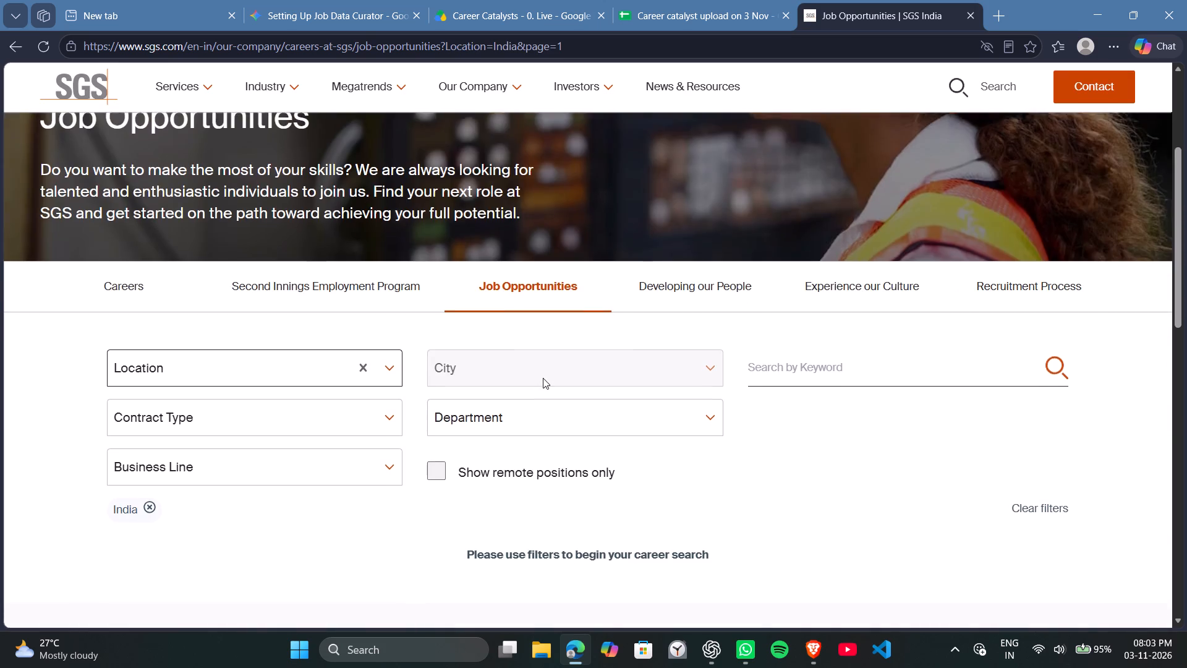
scroll(543, 378, "up", 1)
scroll(543, 378, "down", 2)
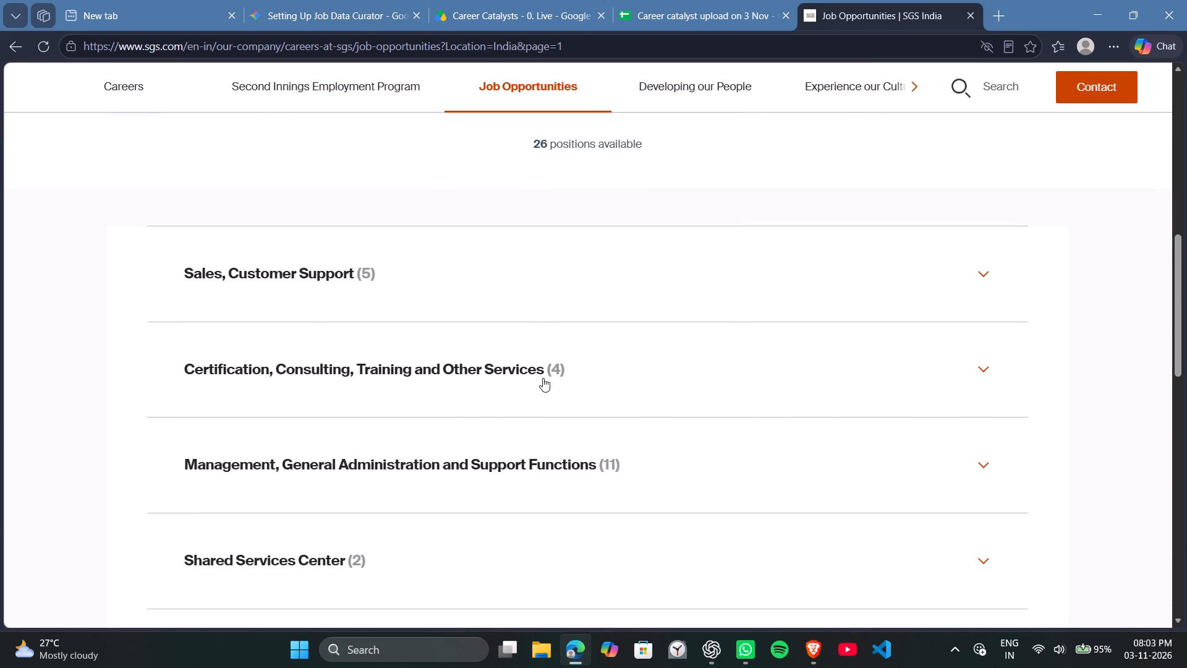
Examine the Sales, Customer Support openings at SGS India against the job title in row 66 of Sheet2.
left_click(327, 282)
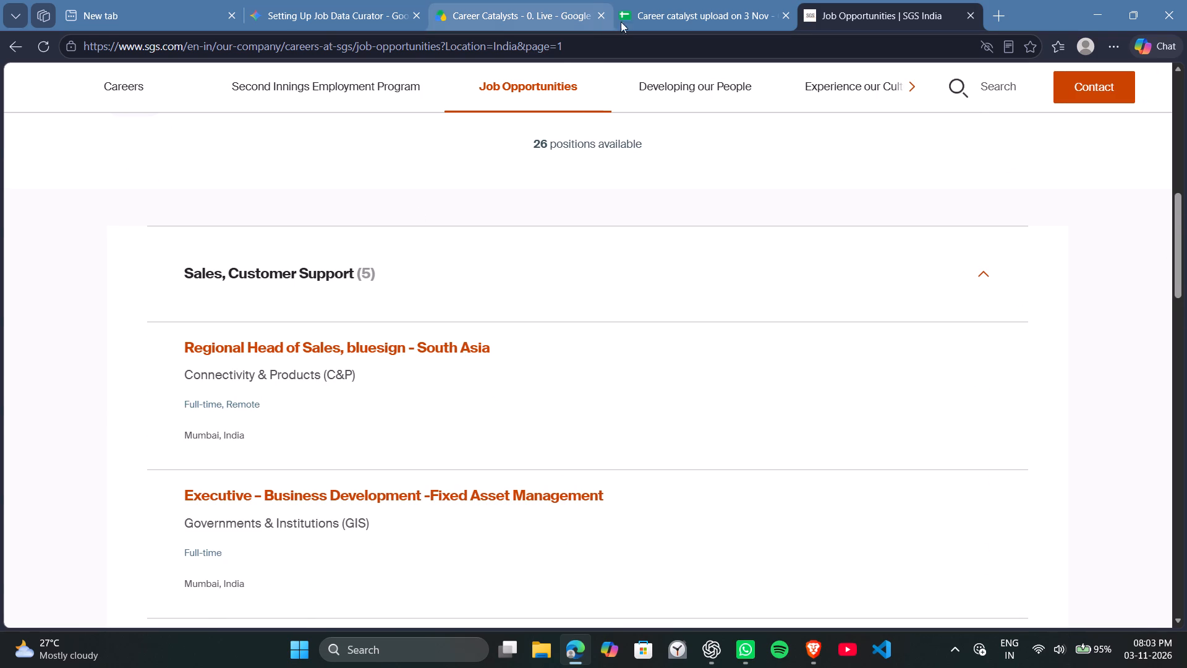
left_click(649, 9)
left_click(172, 424)
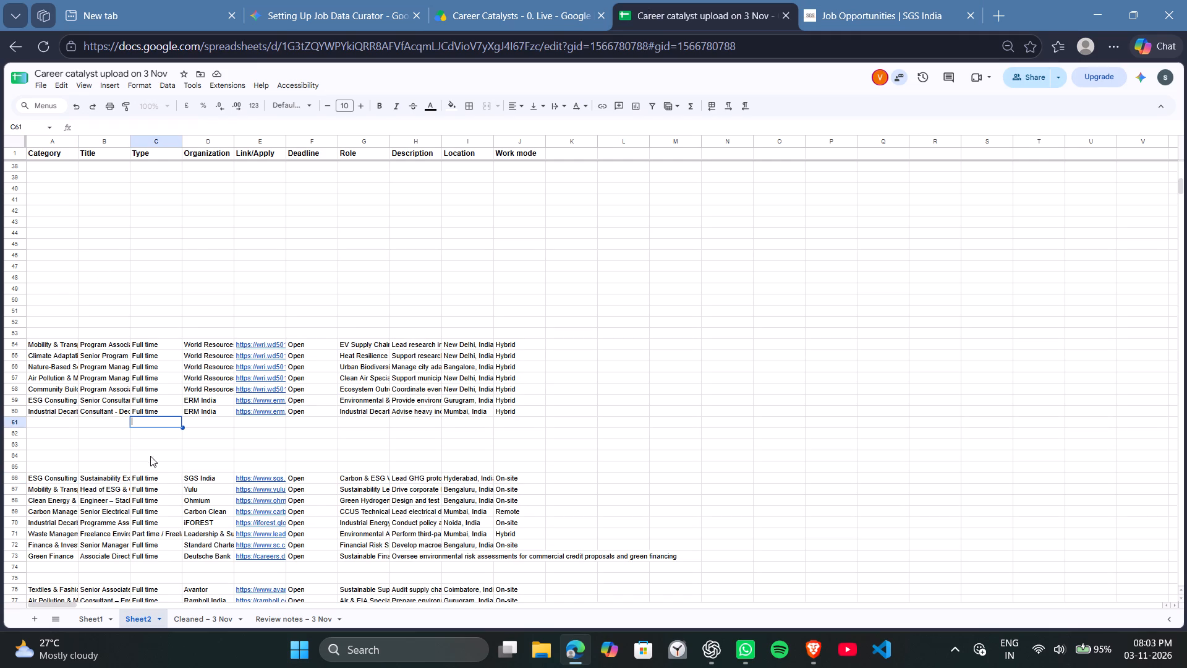
left_click(87, 477)
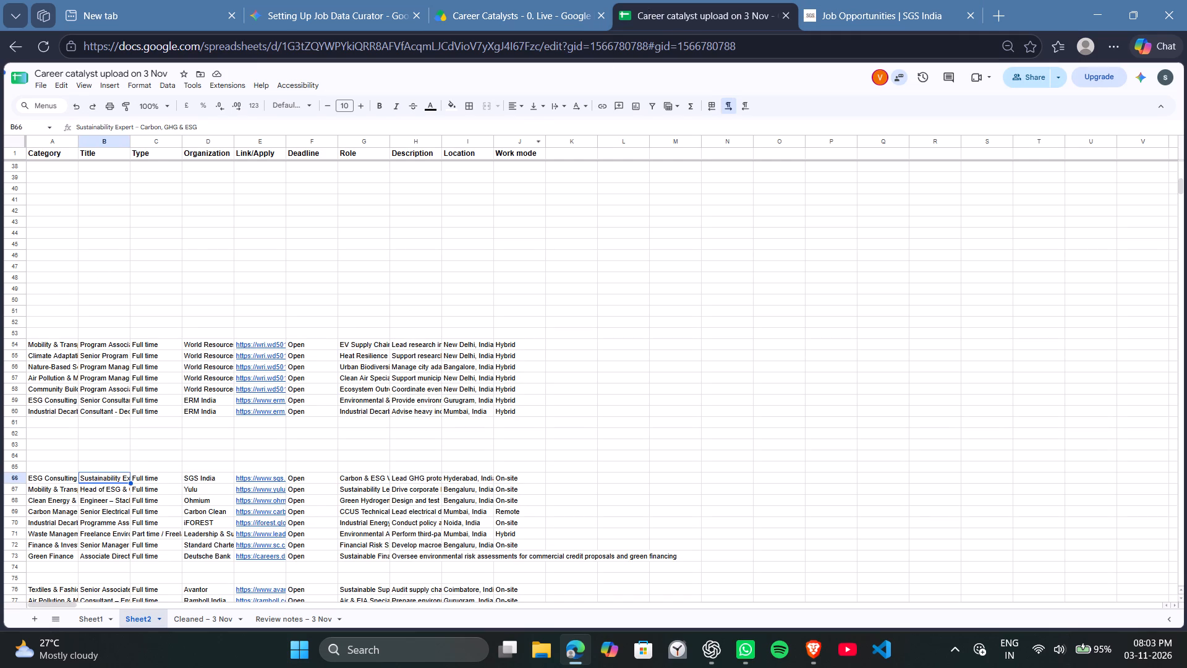
left_click(819, 6)
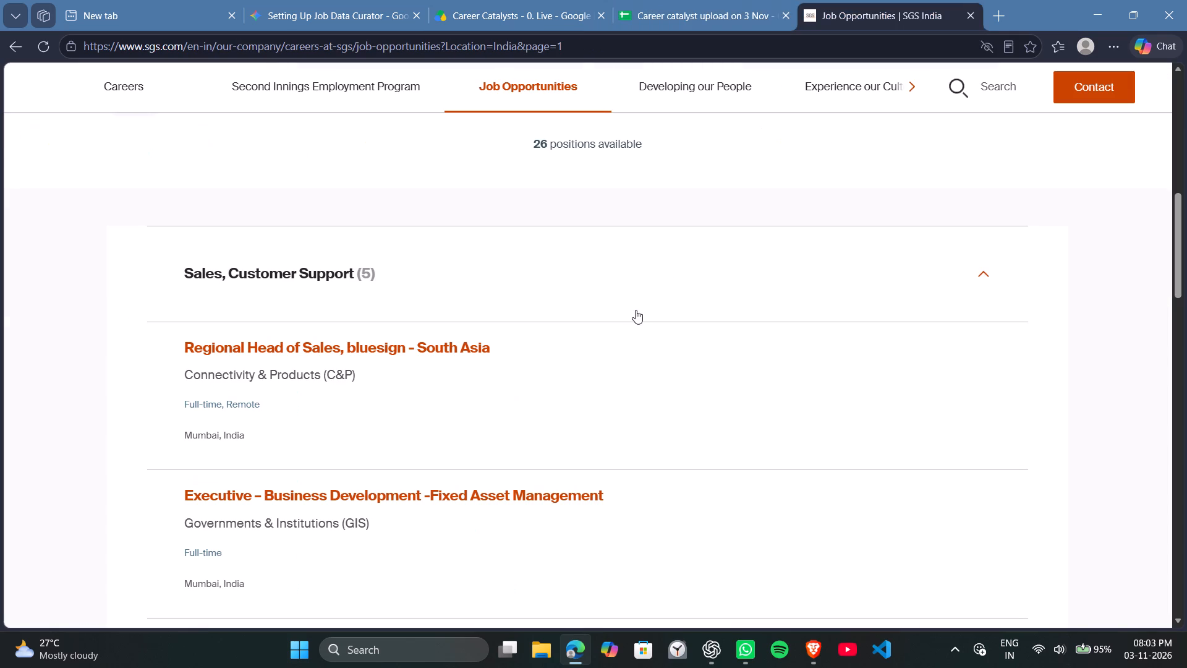
scroll(636, 310, "down", 2)
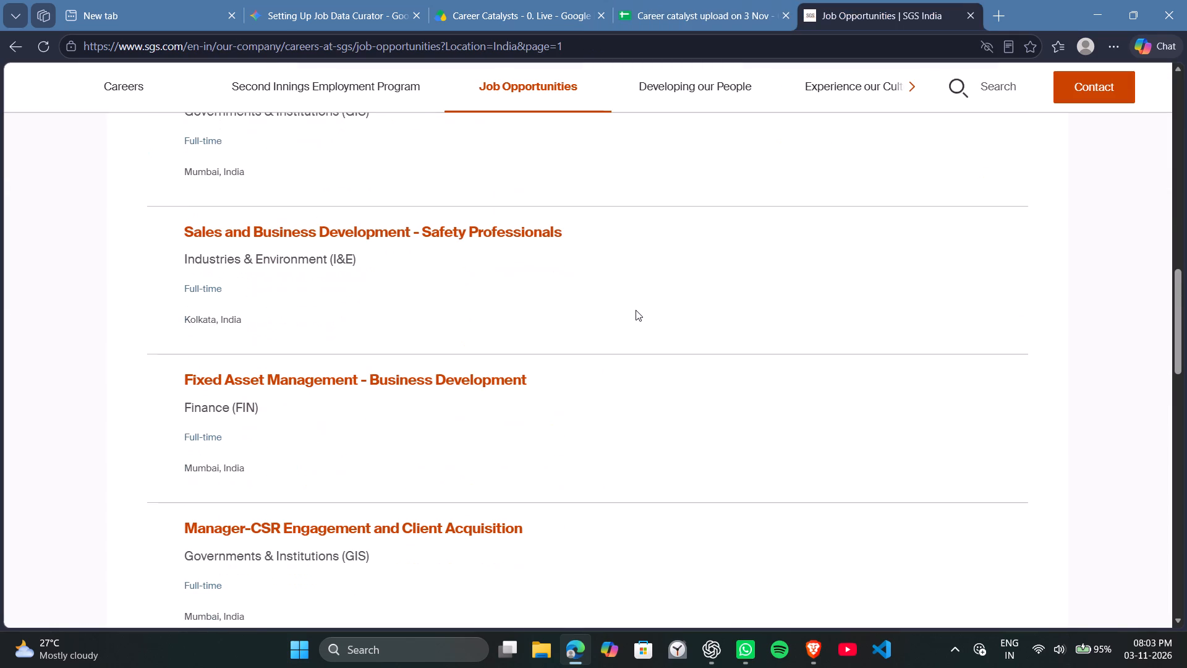
scroll(636, 310, "down", 2)
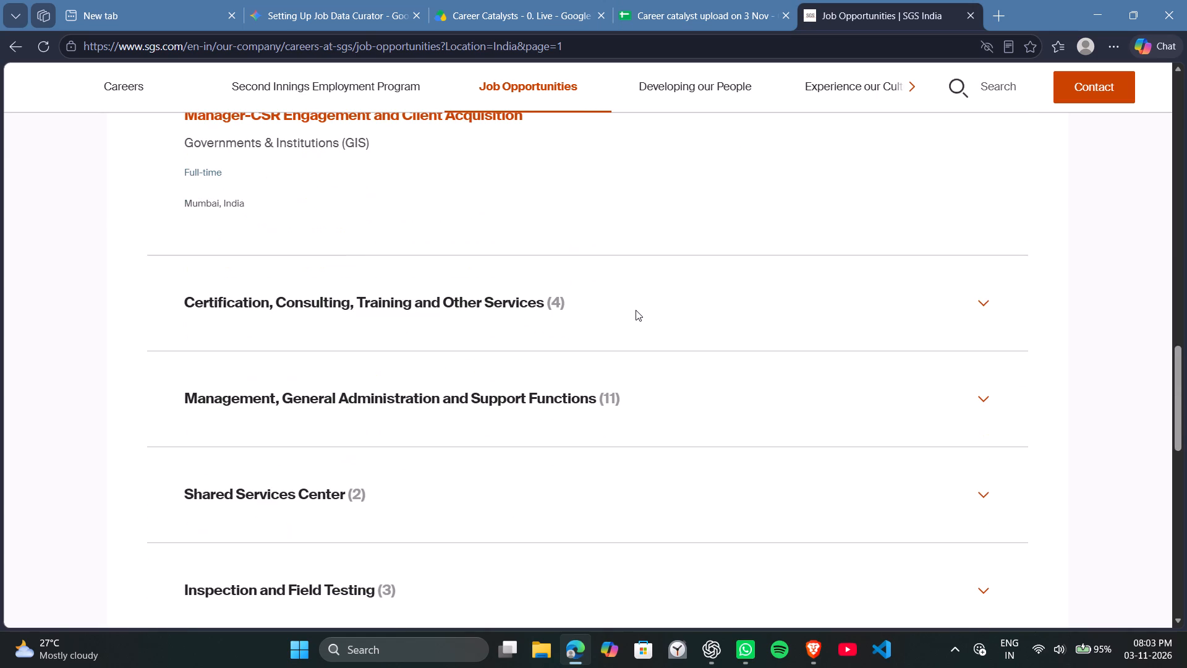
Examine the Certification, Consulting, Training and Other Services openings at SGS India for the Sustainability Expert job in row 66.
left_click(636, 310)
scroll(636, 310, "up", 2)
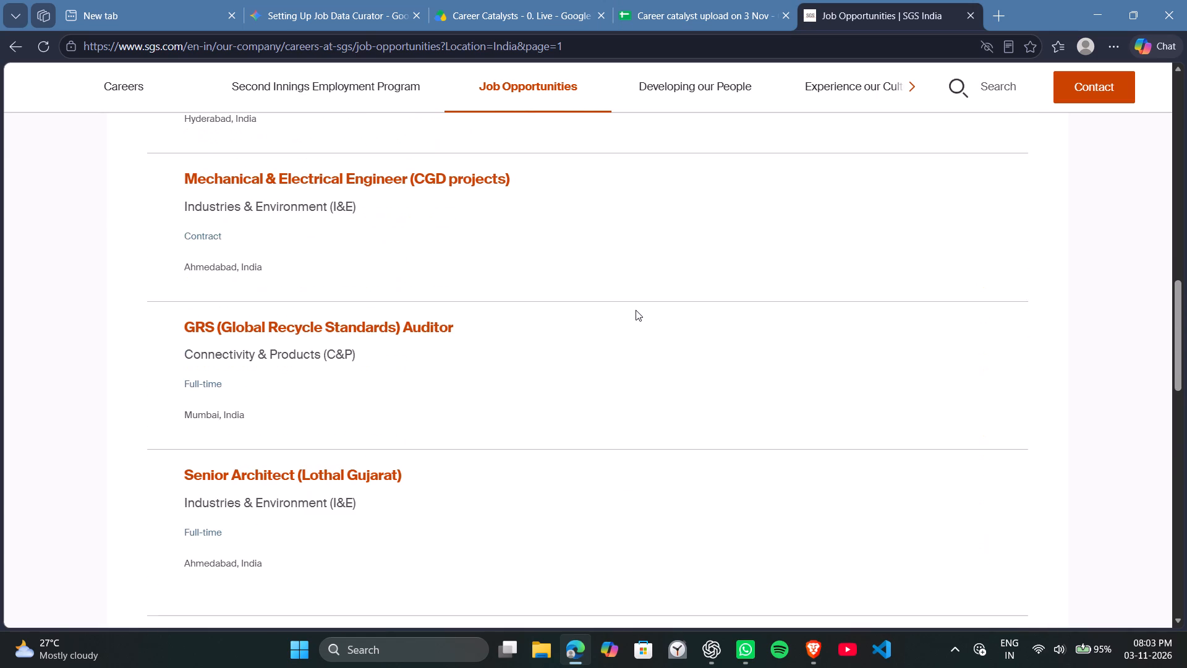
scroll(636, 310, "up", 1)
scroll(636, 310, "down", 2)
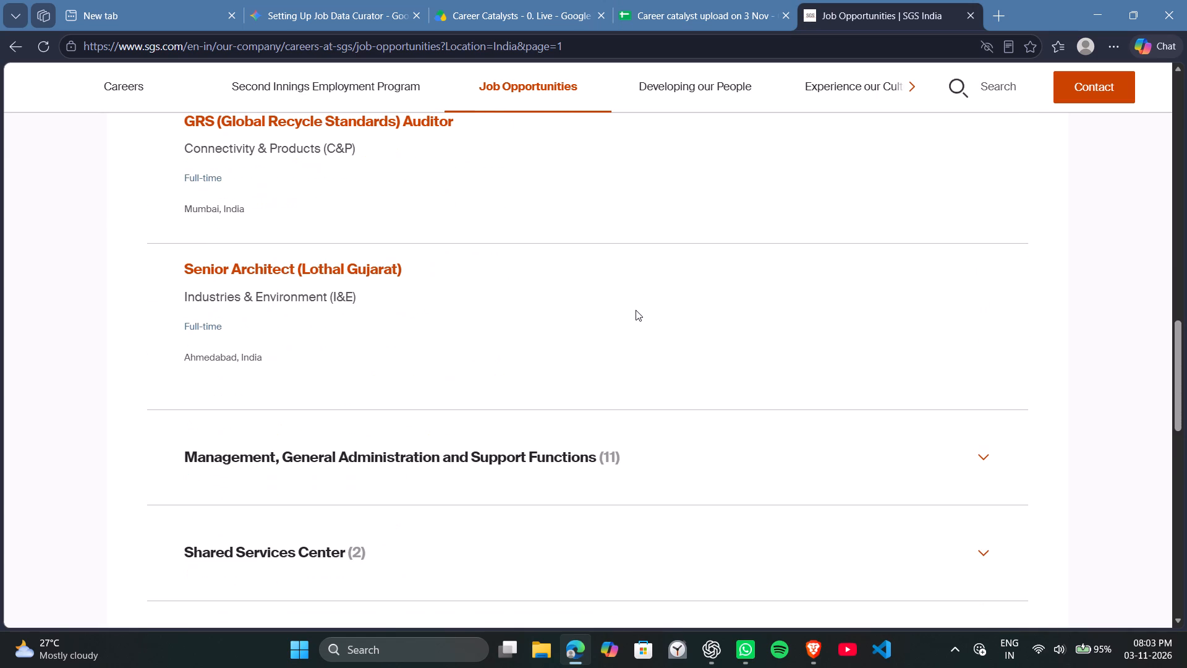
scroll(636, 310, "down", 1)
Examine the Management, General Administration and Support Functions openings at SGS India for the Sustainability Expert job.
left_click(589, 254)
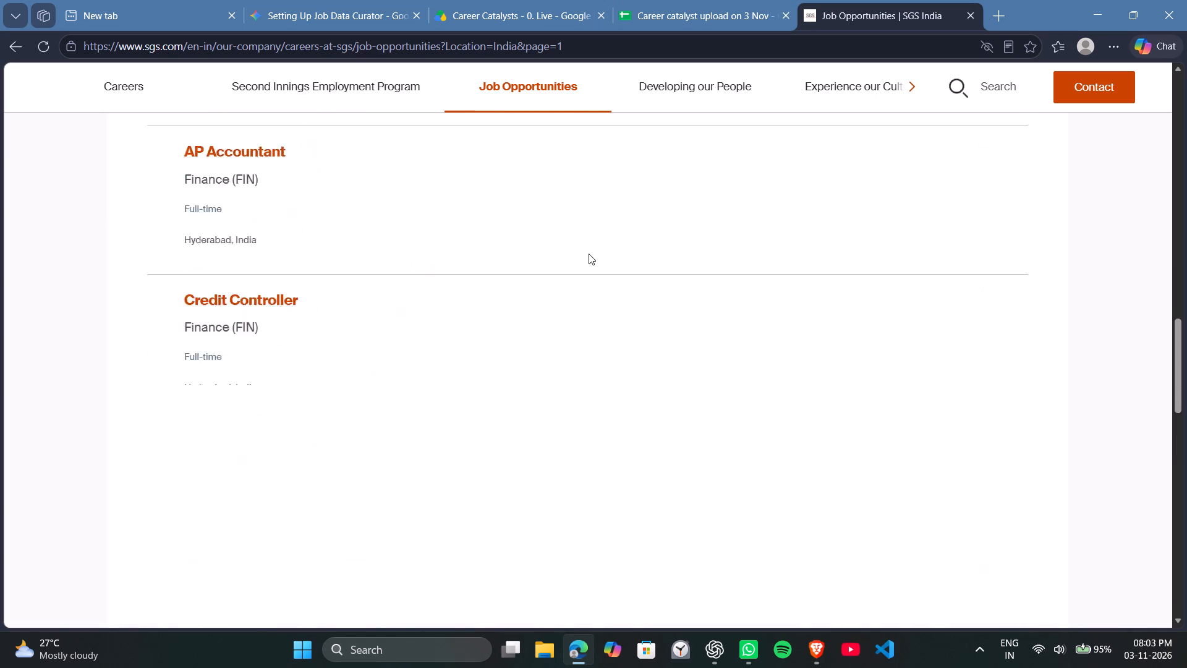
scroll(589, 254, "up", 3)
scroll(589, 254, "down", 1)
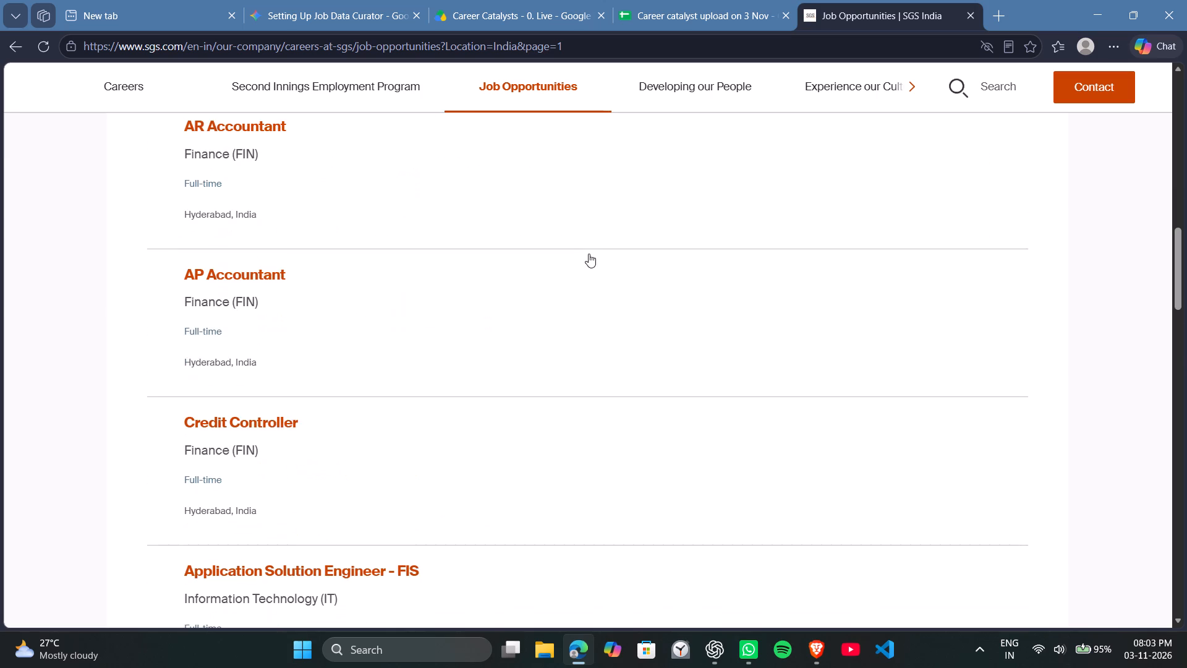
scroll(589, 254, "down", 4)
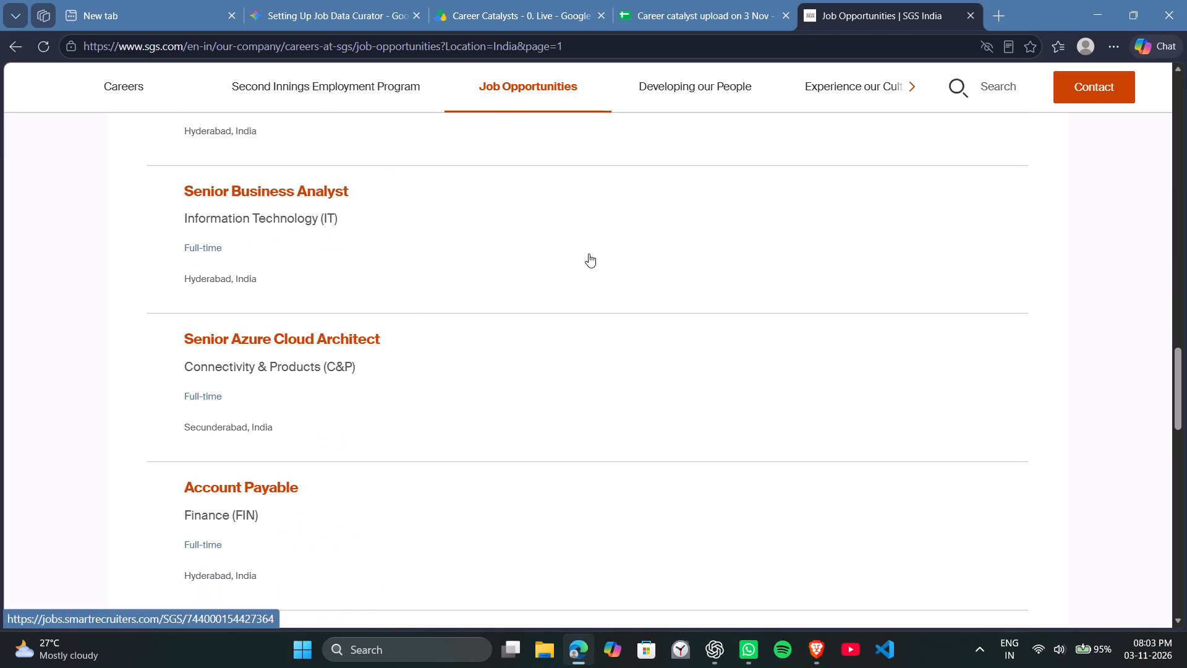
scroll(589, 254, "down", 3)
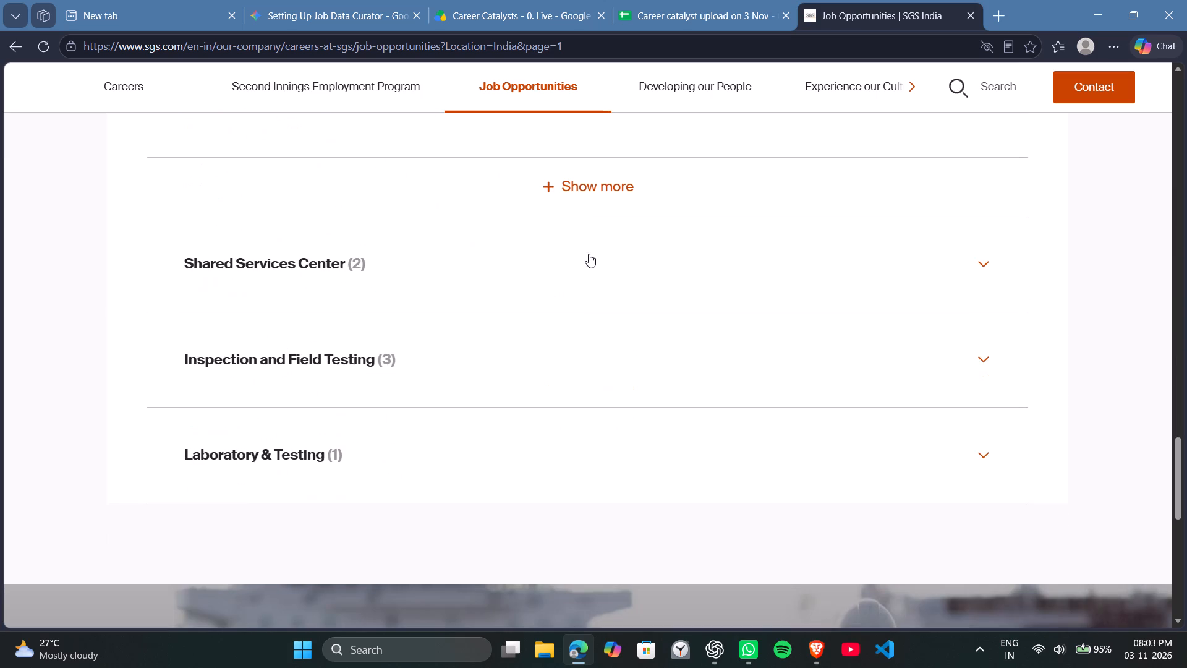
Examine the remaining SGS India openings under Shared Services Center, Inspection and Field Testing, and Laboratory & Testing for the same job.
left_click(524, 277)
scroll(524, 277, "up", 4)
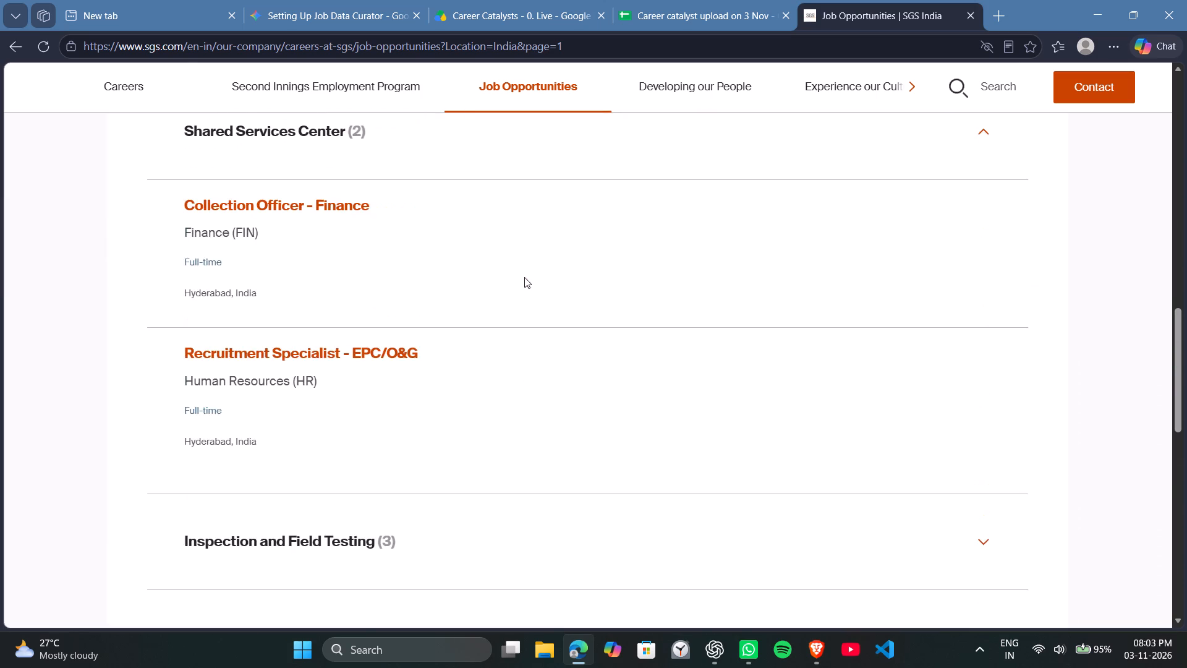
scroll(524, 277, "up", 1)
scroll(524, 277, "down", 2)
left_click(422, 316)
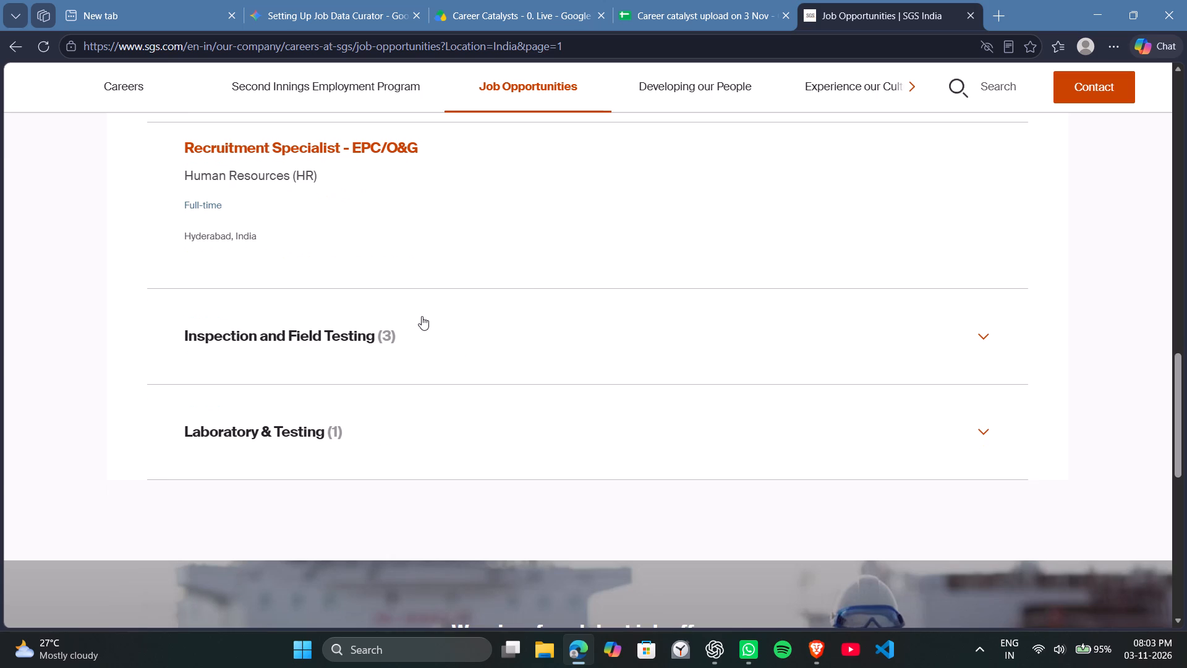
scroll(422, 316, "up", 1)
scroll(422, 316, "down", 1)
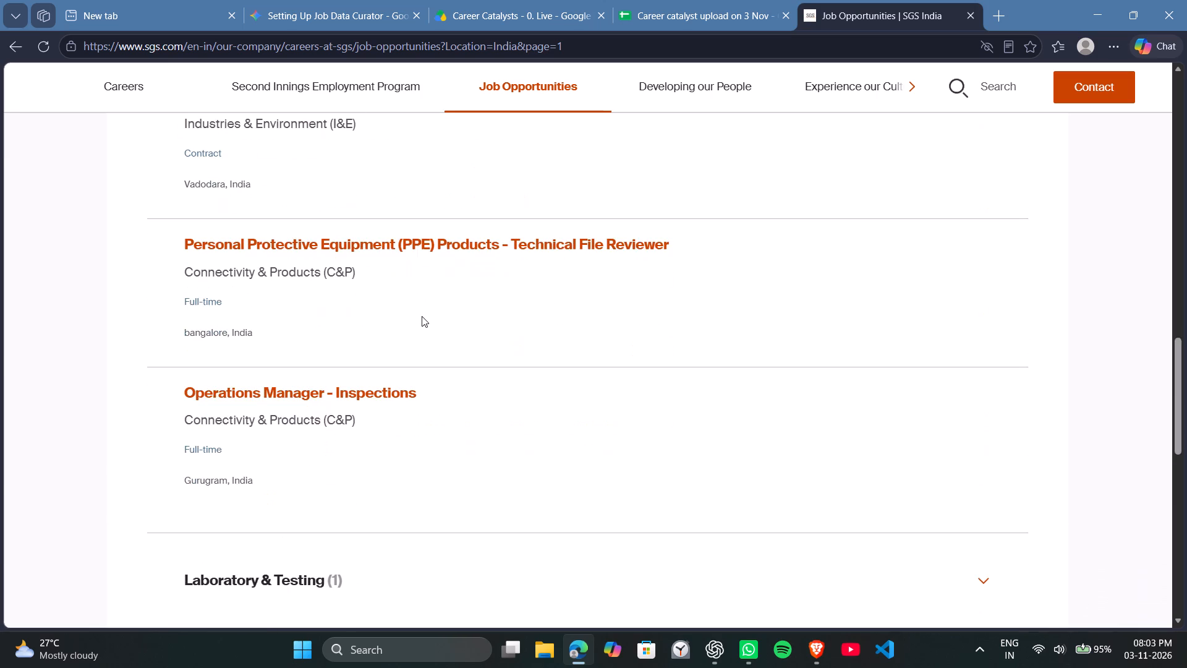
scroll(422, 316, "down", 1)
left_click(381, 371)
scroll(426, 312, "up", 1)
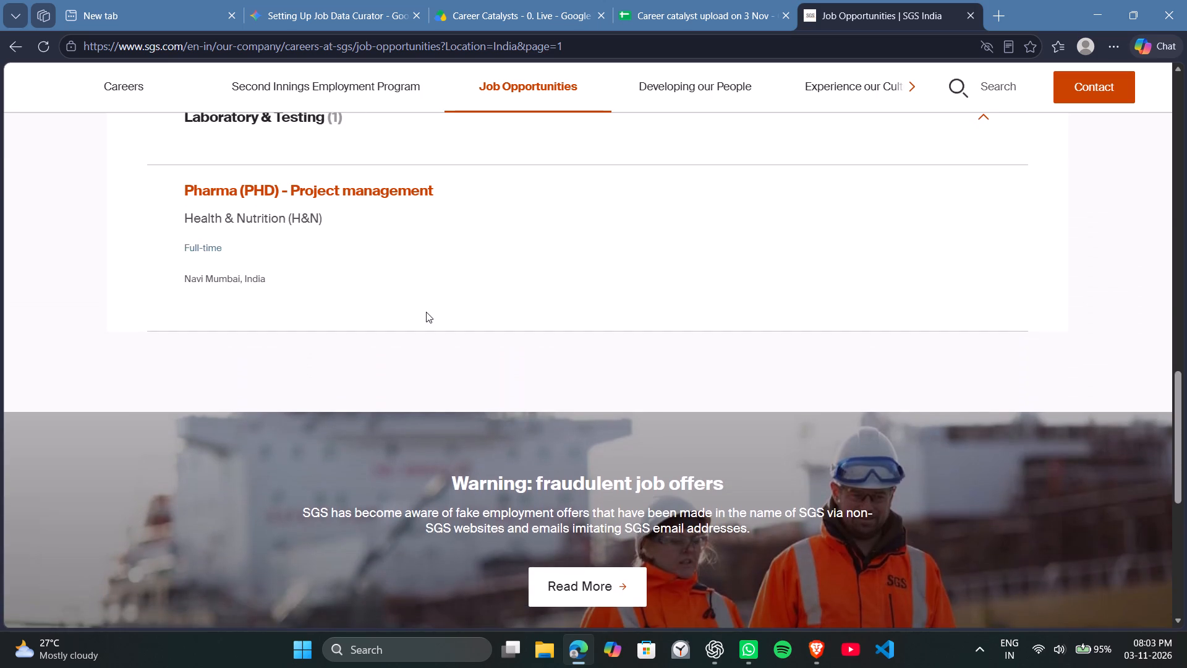
scroll(426, 312, "up", 13)
scroll(426, 312, "down", 2)
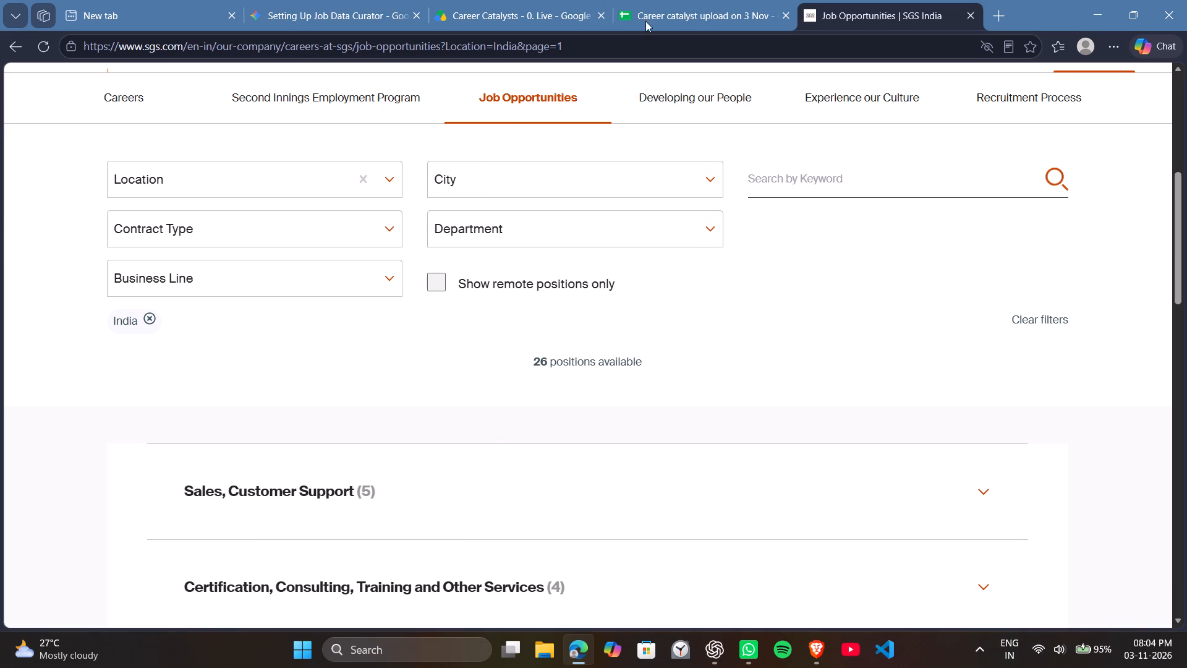
Check the SGS India application link in row 66 of Sheet2 by opening its page, and close that page again.
left_click(710, 0)
scroll(281, 458, "down", 1)
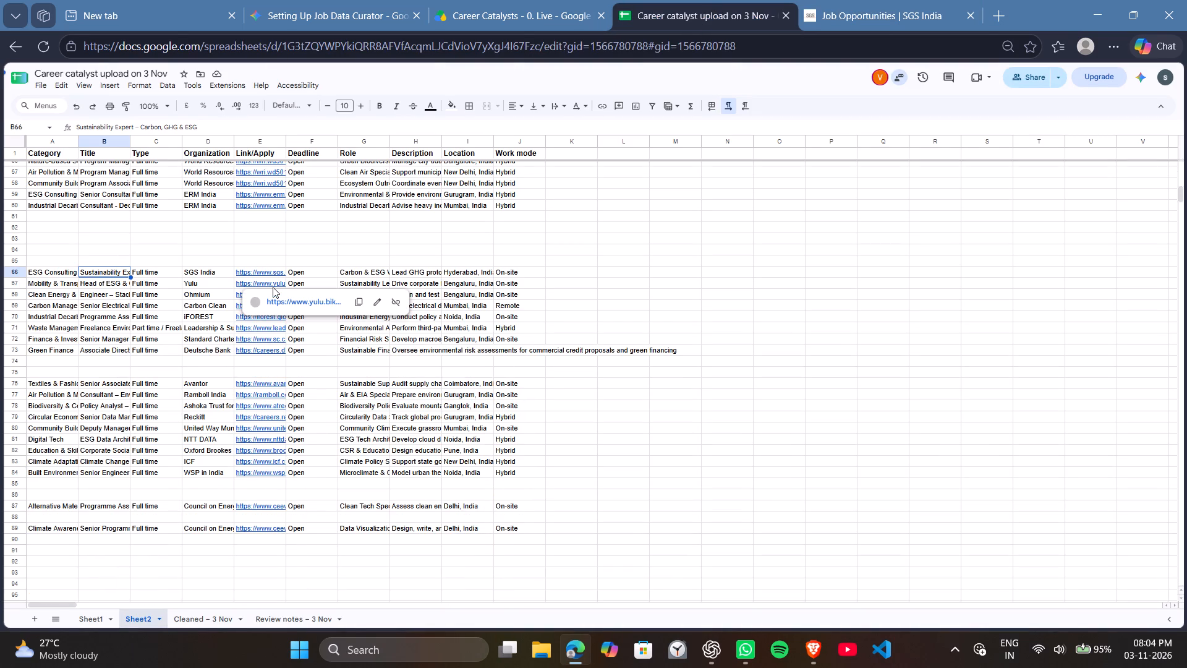
left_click(266, 268)
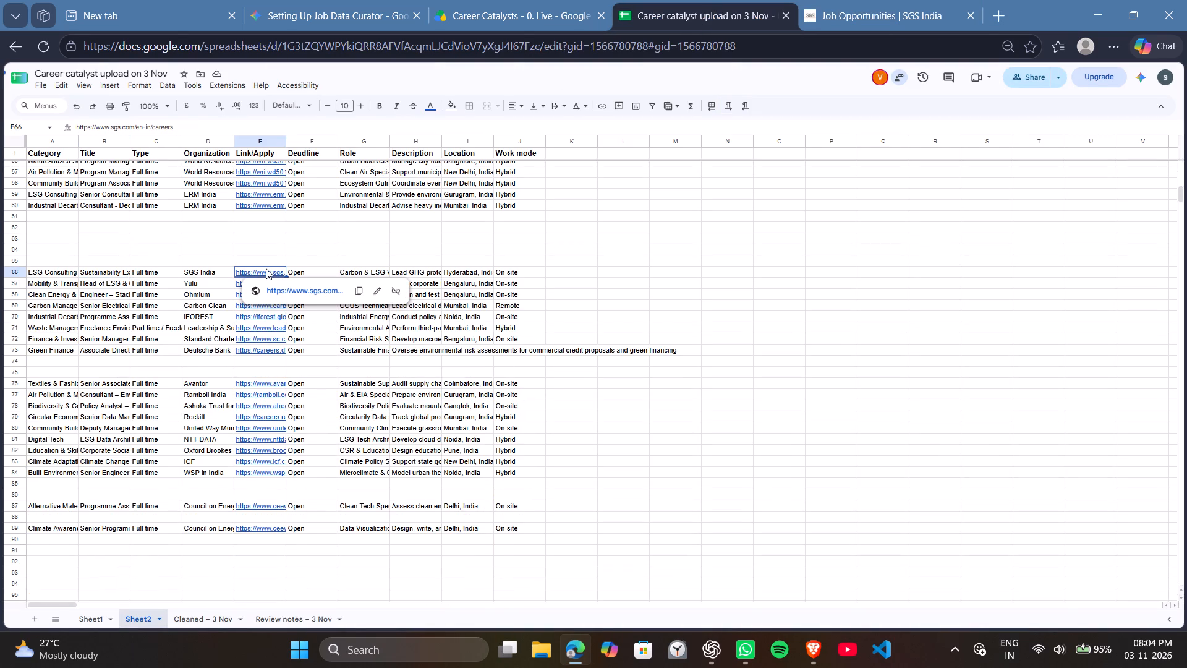
left_click(277, 273)
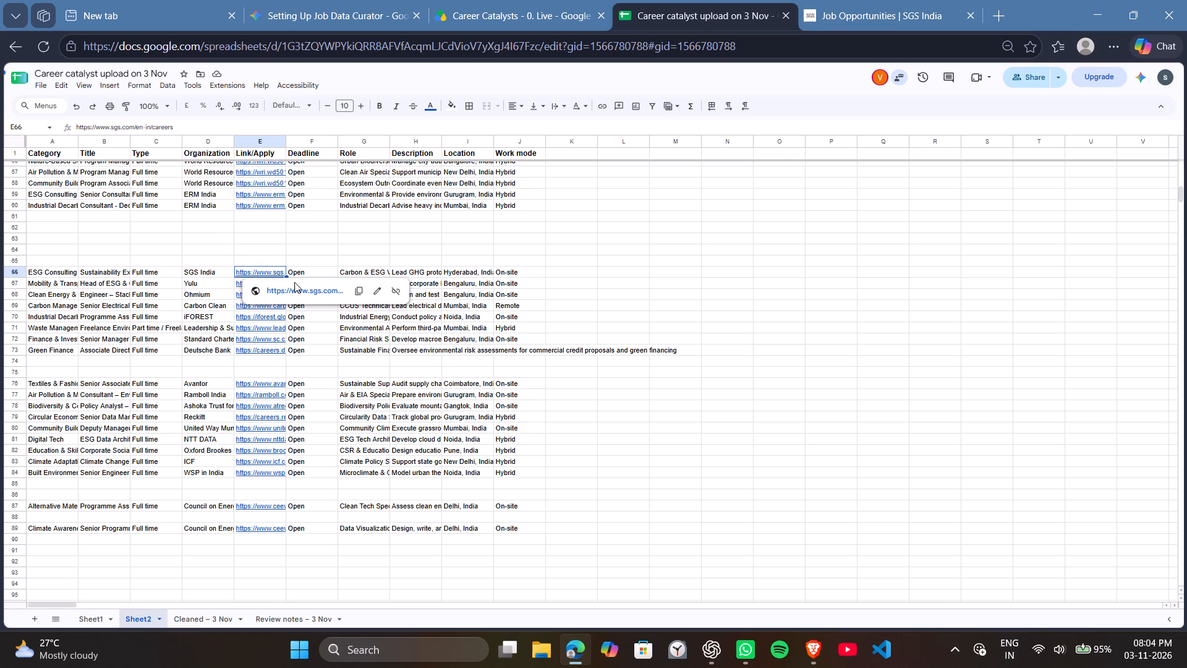
left_click(296, 281)
left_click(305, 299)
left_click(305, 293)
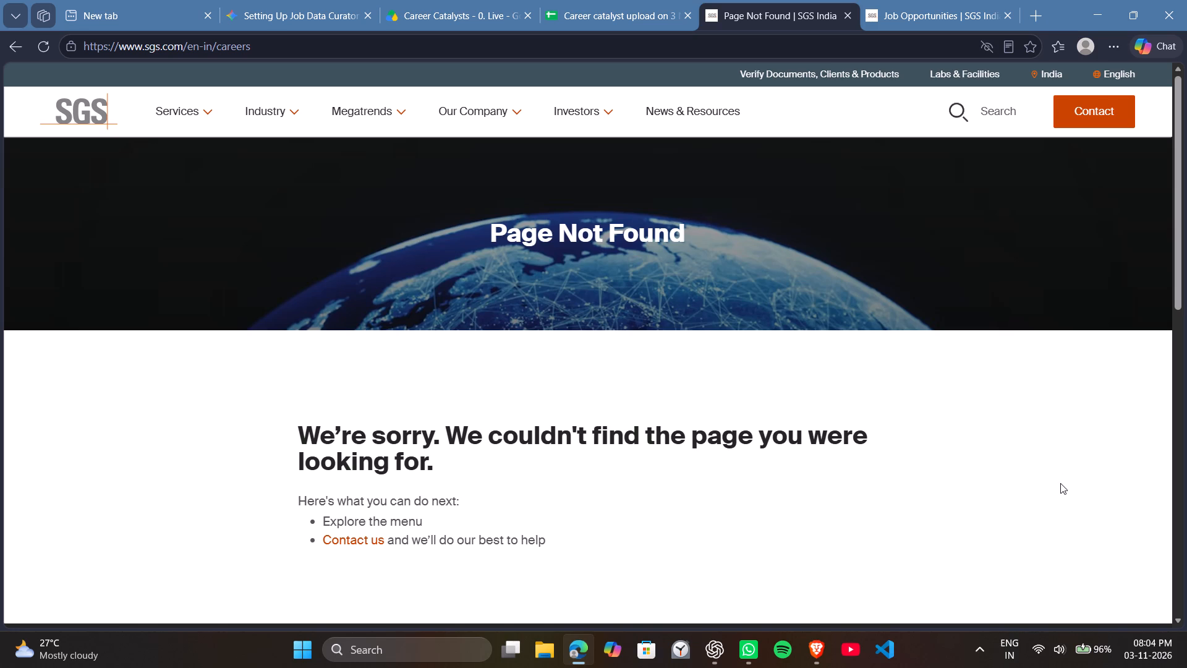
scroll(1094, 577, "down", 1)
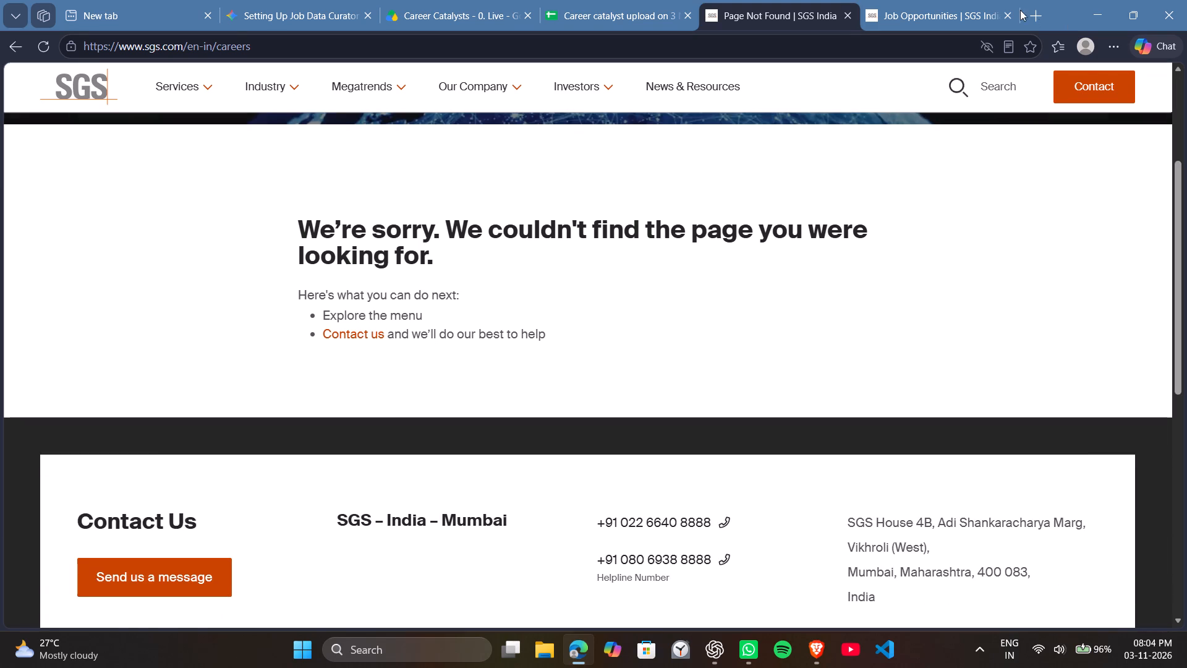
left_click(874, 1)
left_click(849, 10)
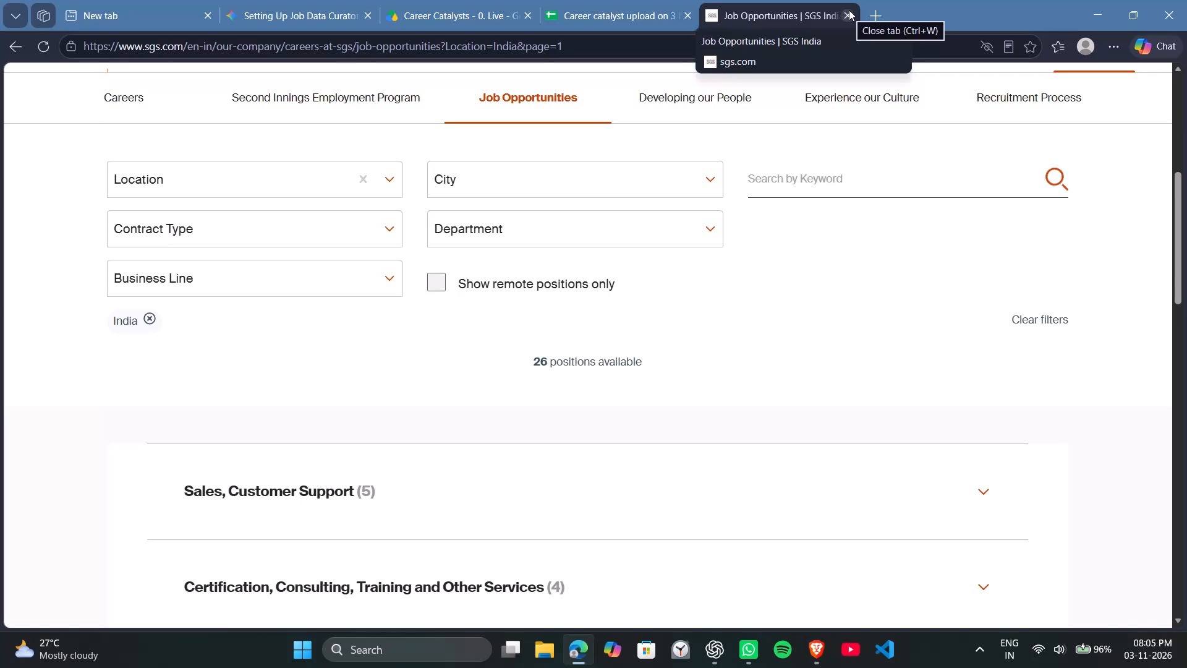
Recheck the SGS India job categories and clear the contents of the SGS India row, row 66, in Sheet2.
scroll(517, 323, "up", 1)
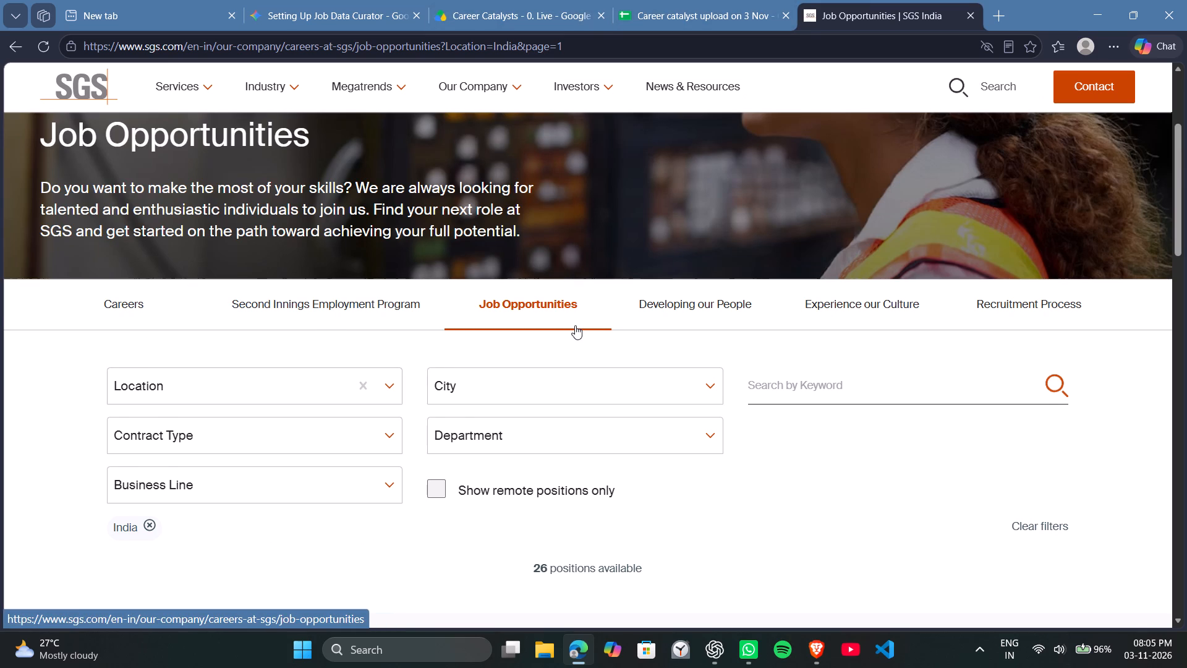
scroll(575, 325, "down", 2)
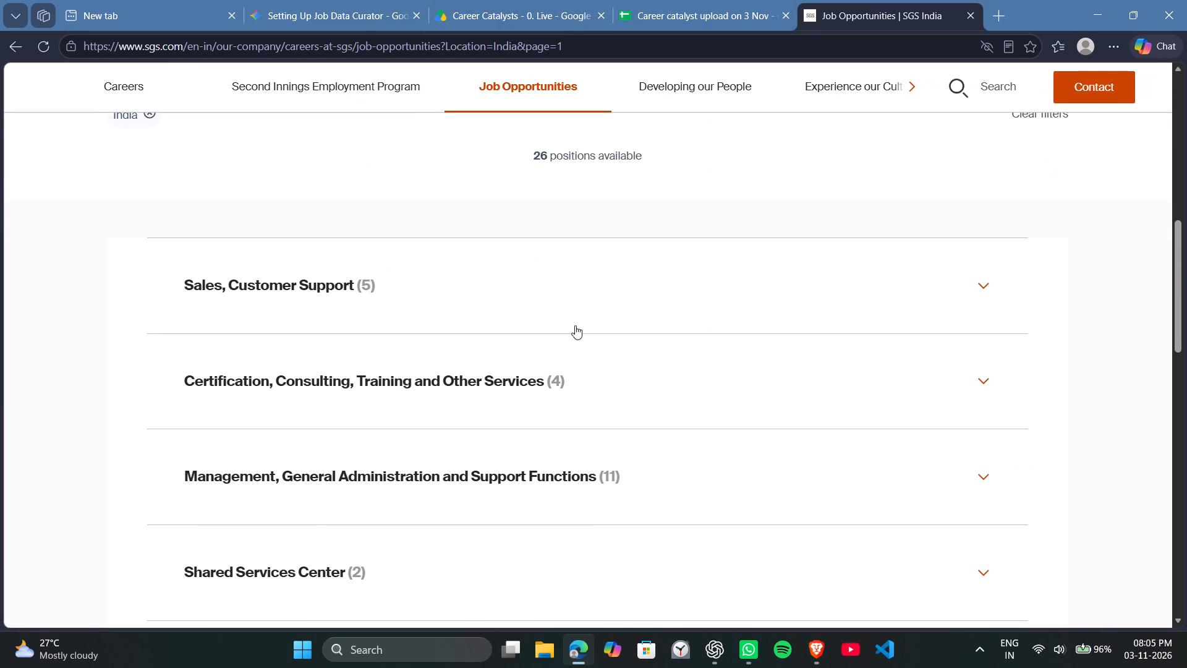
scroll(575, 325, "down", 3)
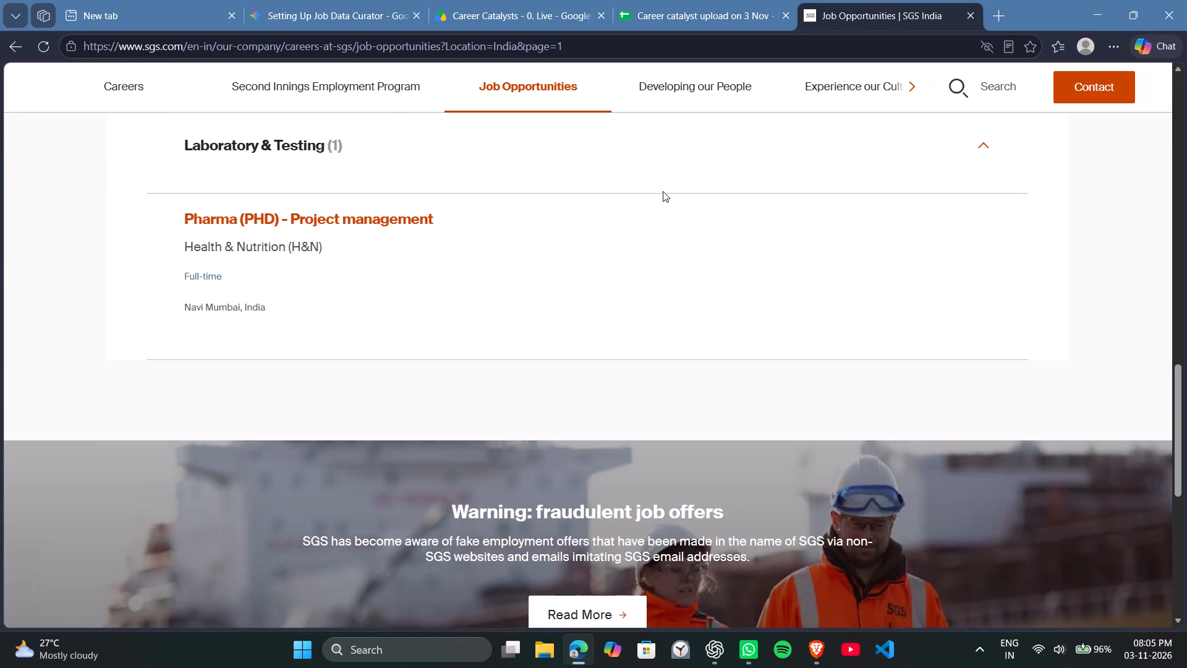
left_click(692, 0)
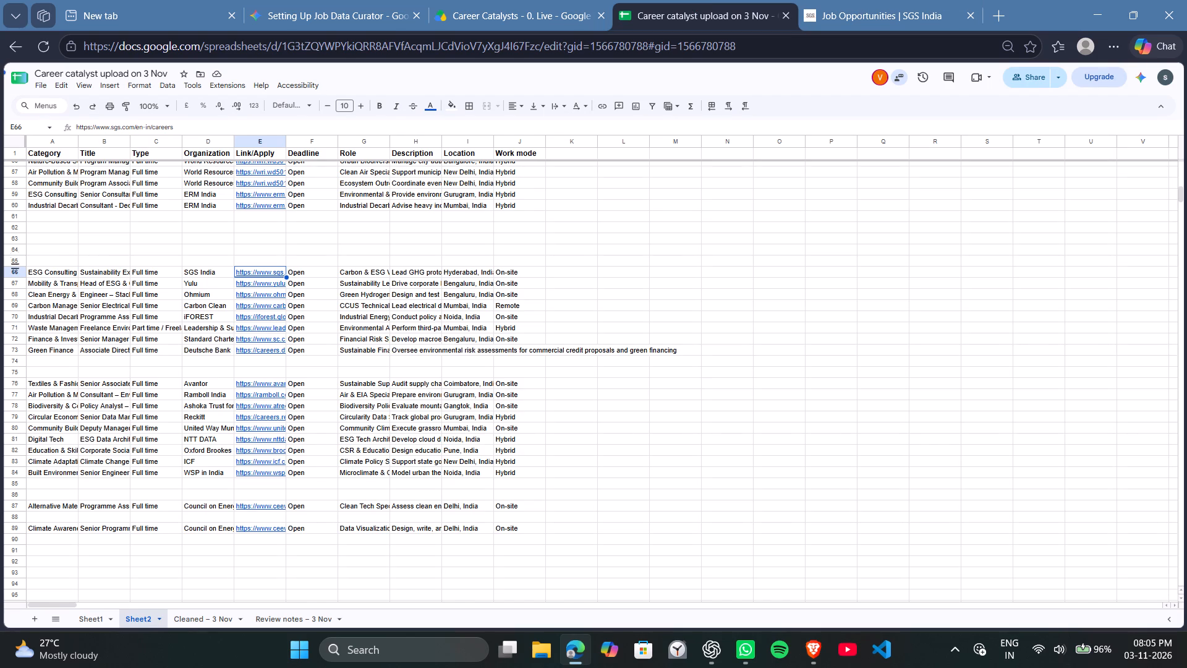
left_click(16, 268)
left_click(16, 268)
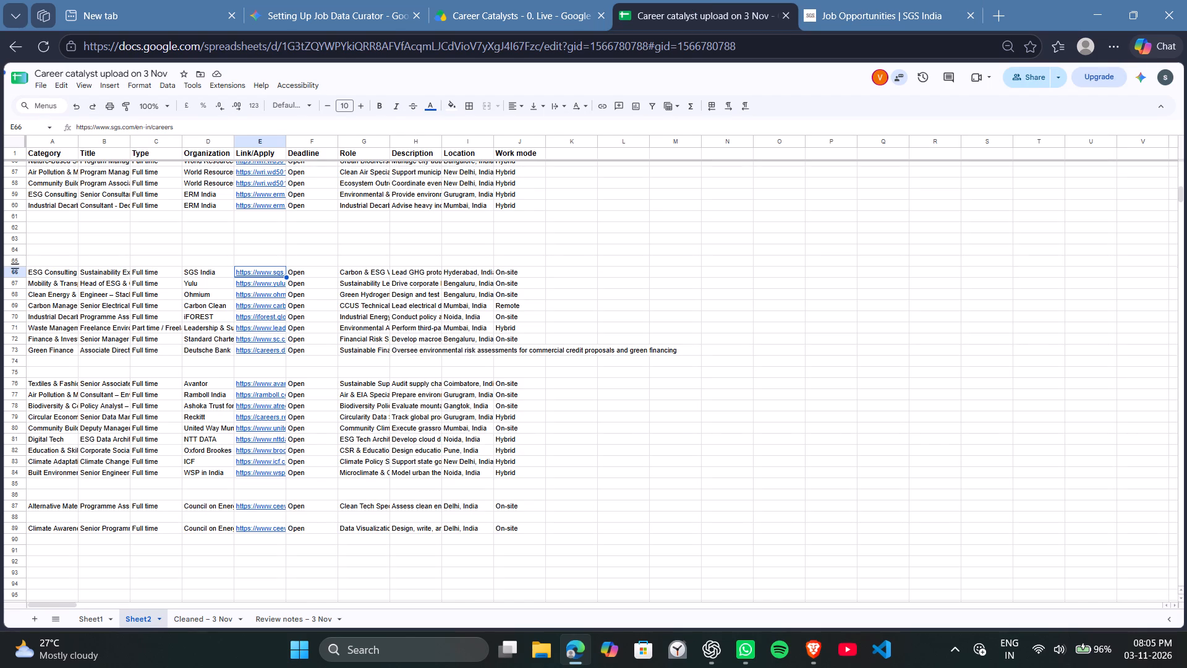
left_click(16, 275)
key("Delete")
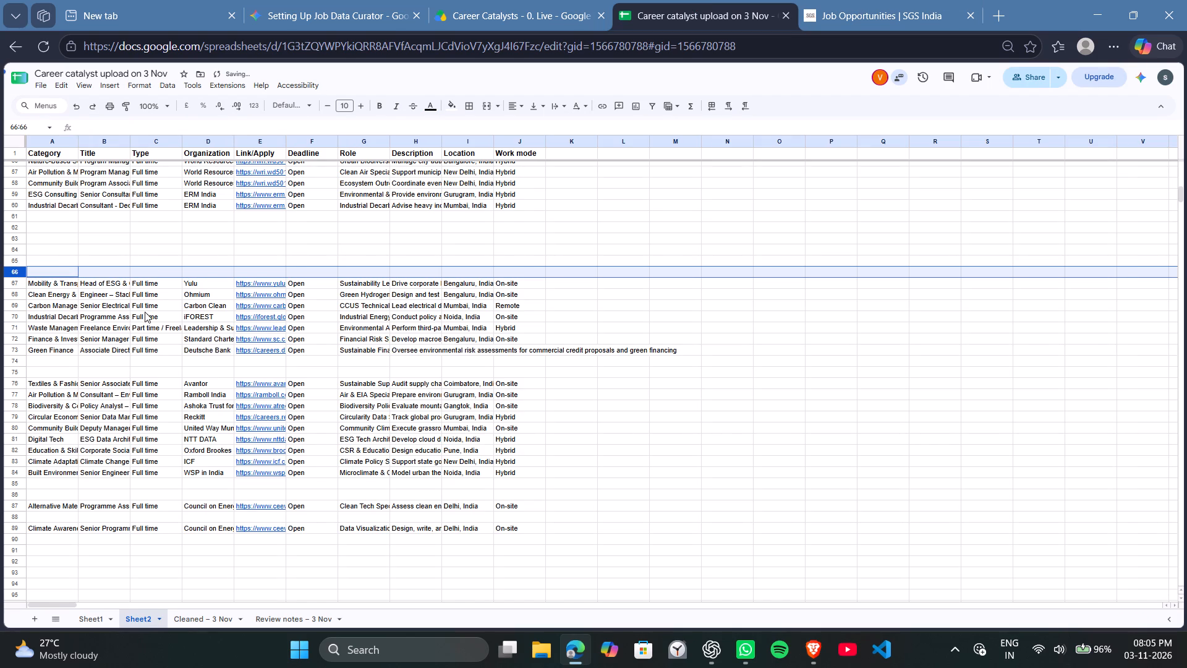
Open the Yulu careers page from the application link in row 67 of Sheet2.
left_click(245, 281)
left_click(292, 299)
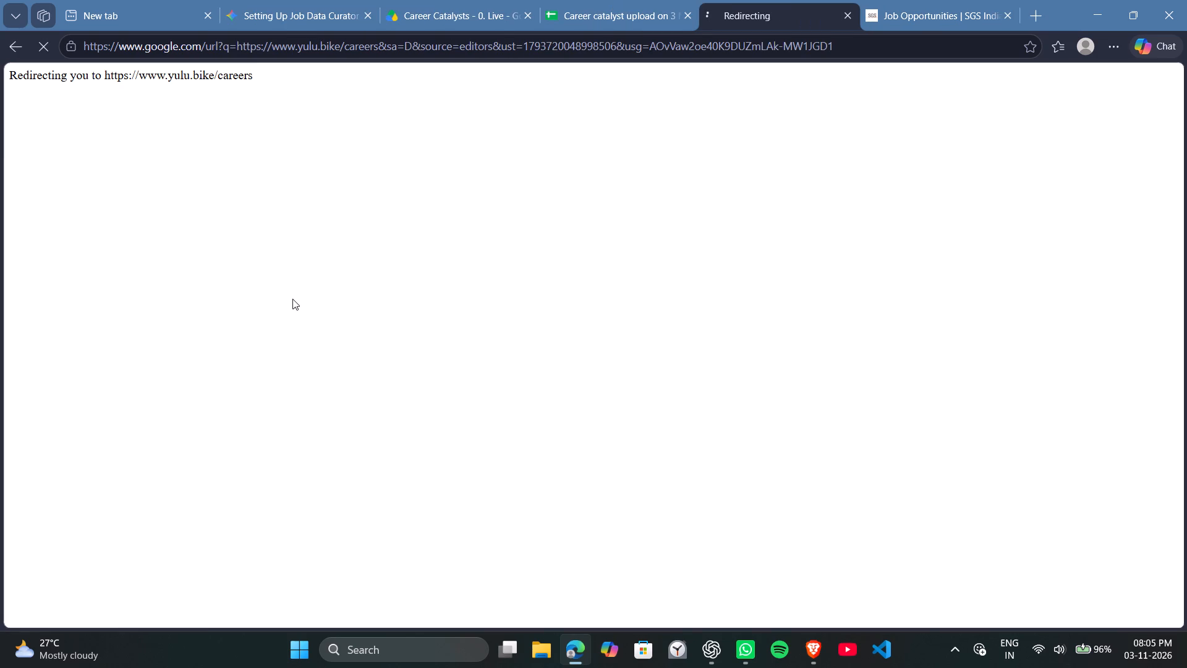
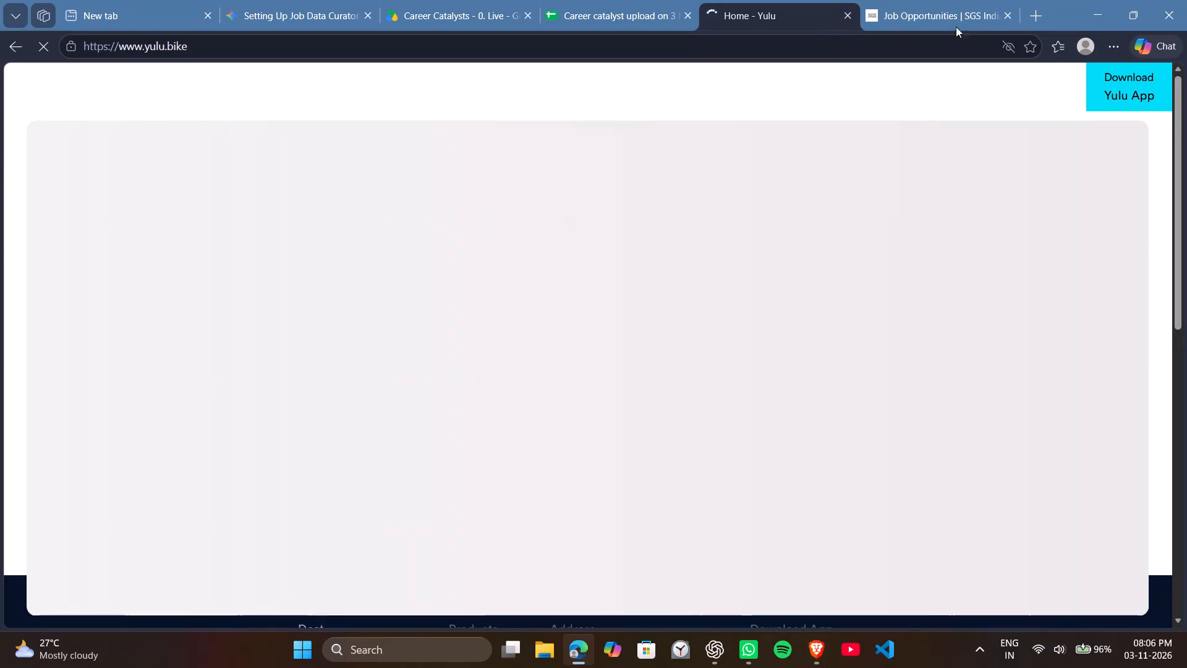
Close the SGS India job page and open Yulu's Careers page from the footer of its home page.
left_click(1010, 17)
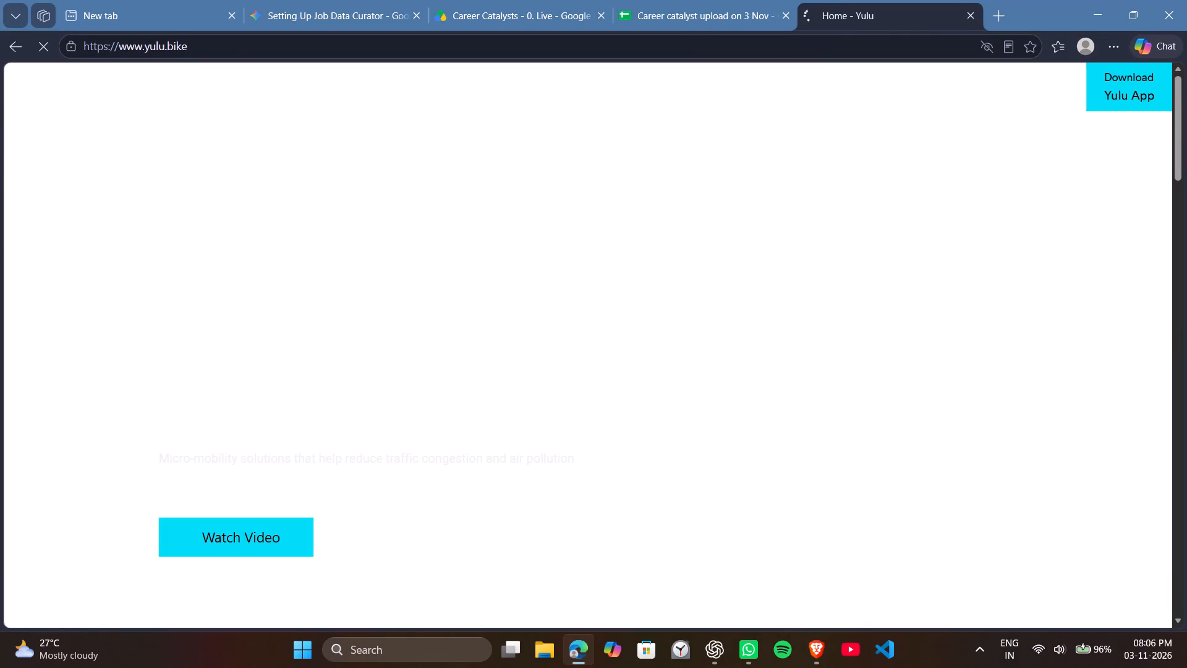
scroll(531, 452, "down", 3)
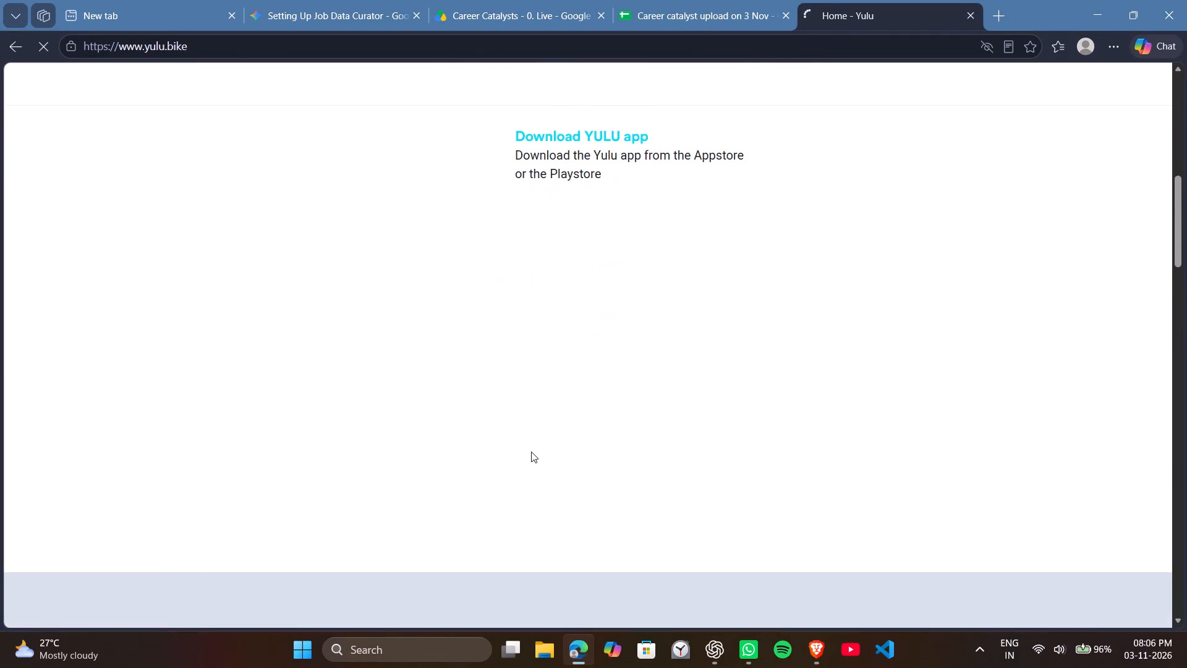
scroll(531, 452, "down", 3)
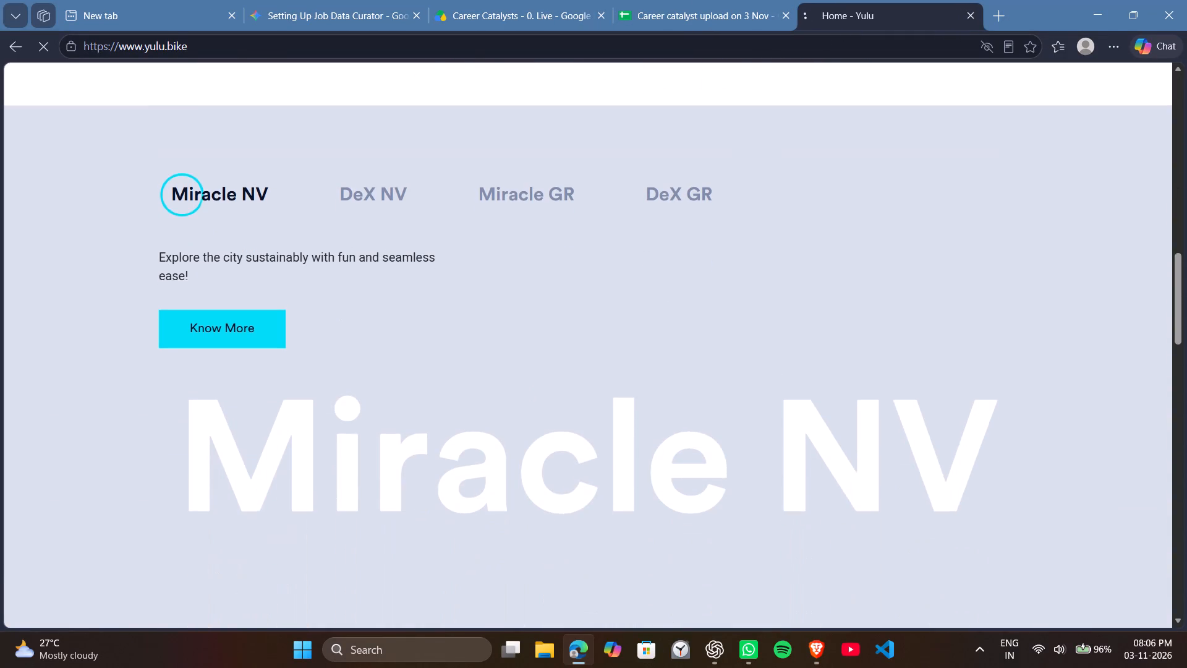
scroll(531, 452, "down", 5)
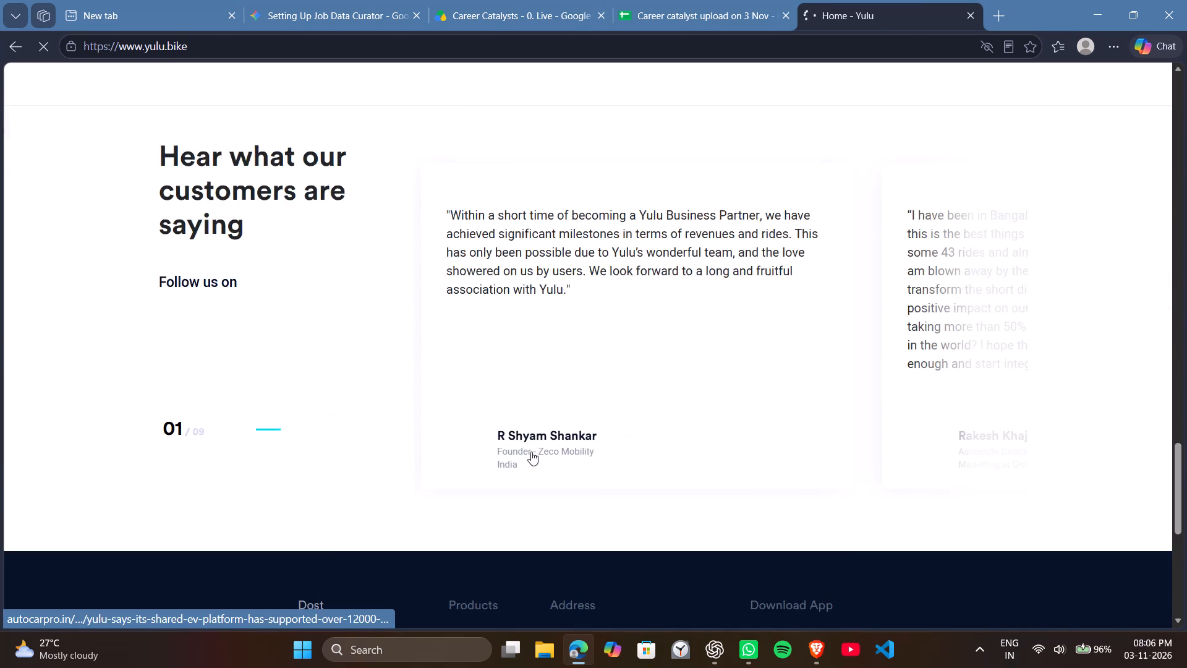
scroll(531, 452, "down", 2)
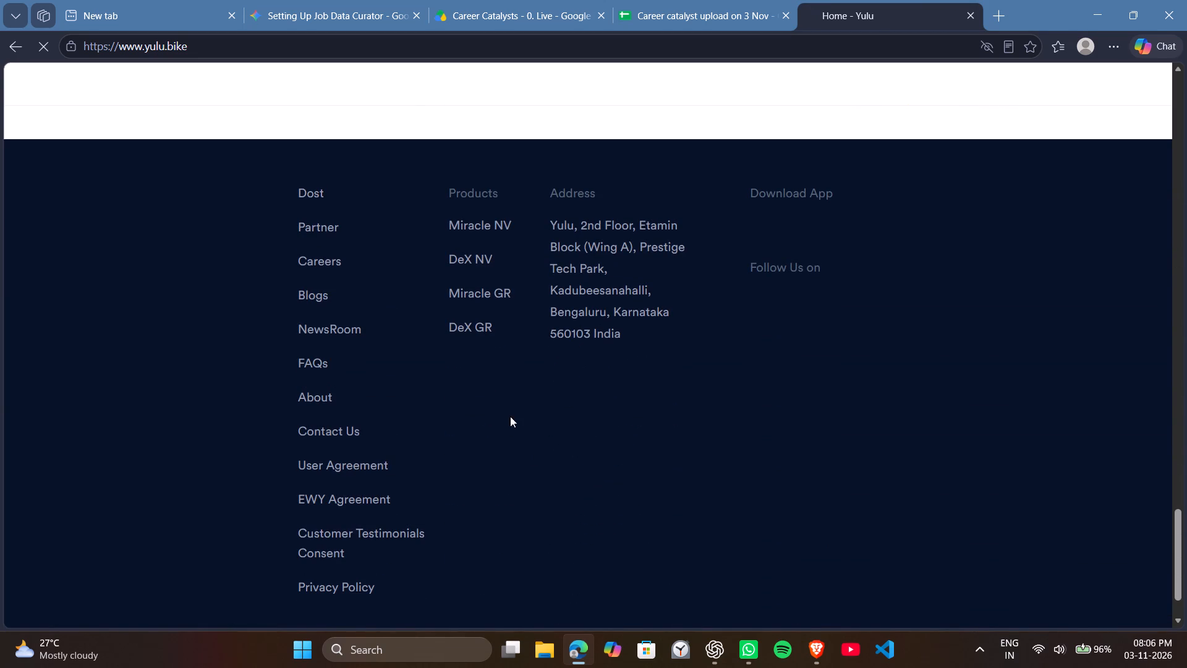
left_click(334, 263)
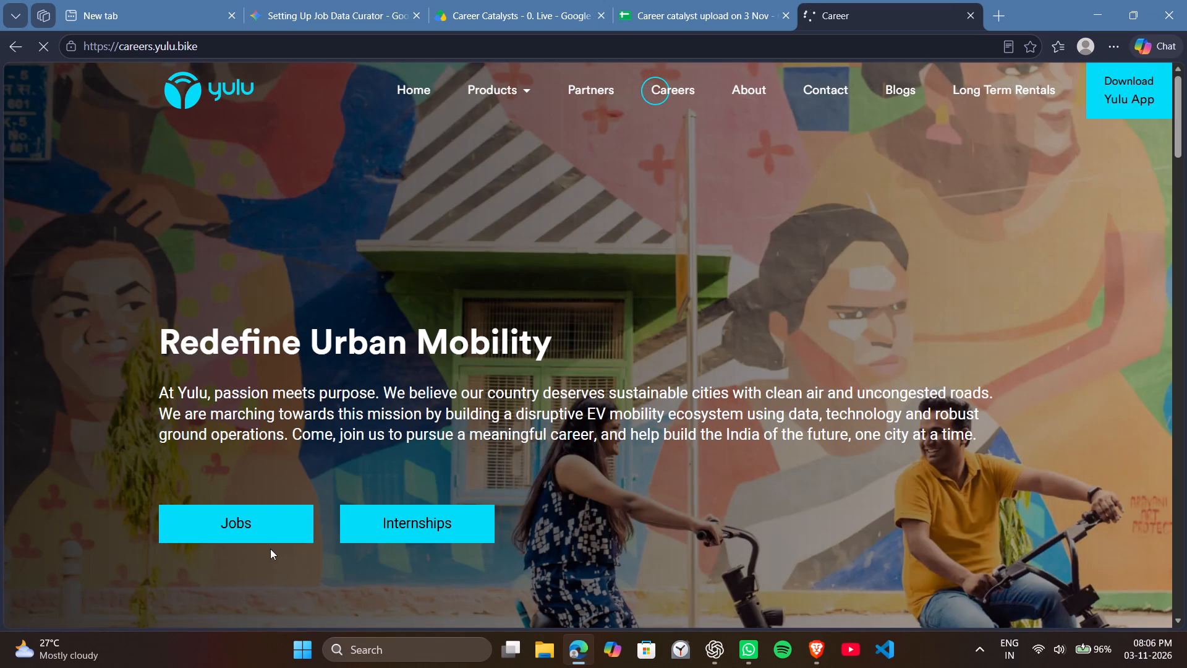
Compare the Yulu job title in row 67 of Sheet2 with the Current Openings listed on Yulu's careers page.
left_click(639, 9)
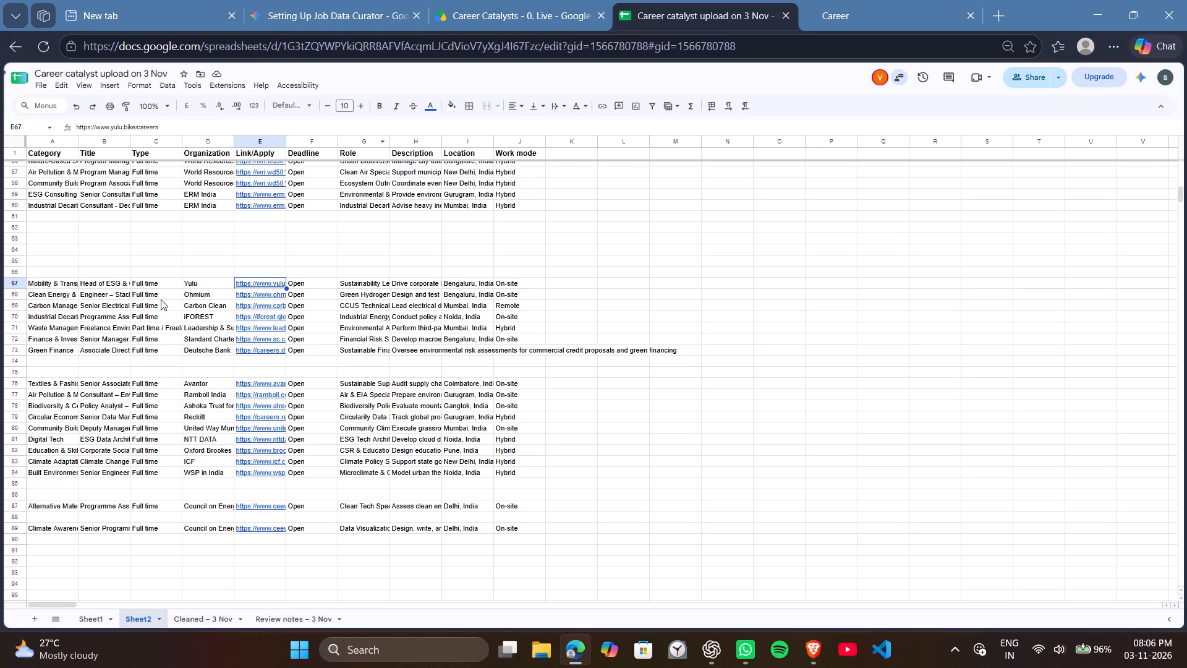
left_click(113, 281)
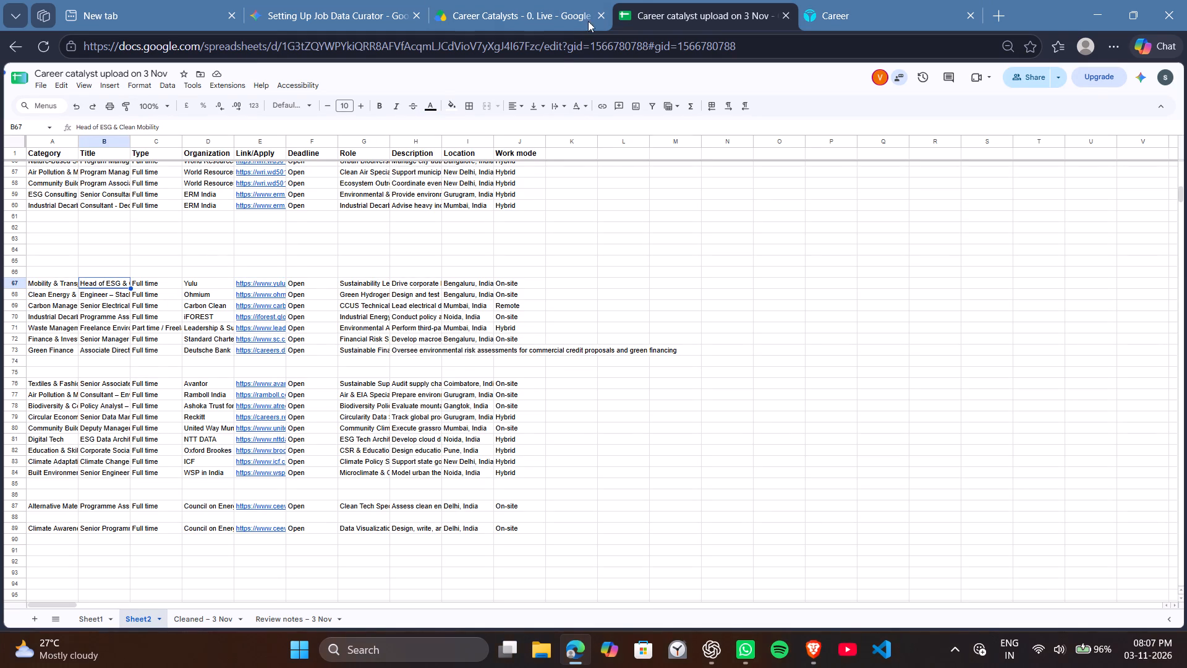
left_click(799, 0)
left_click(250, 519)
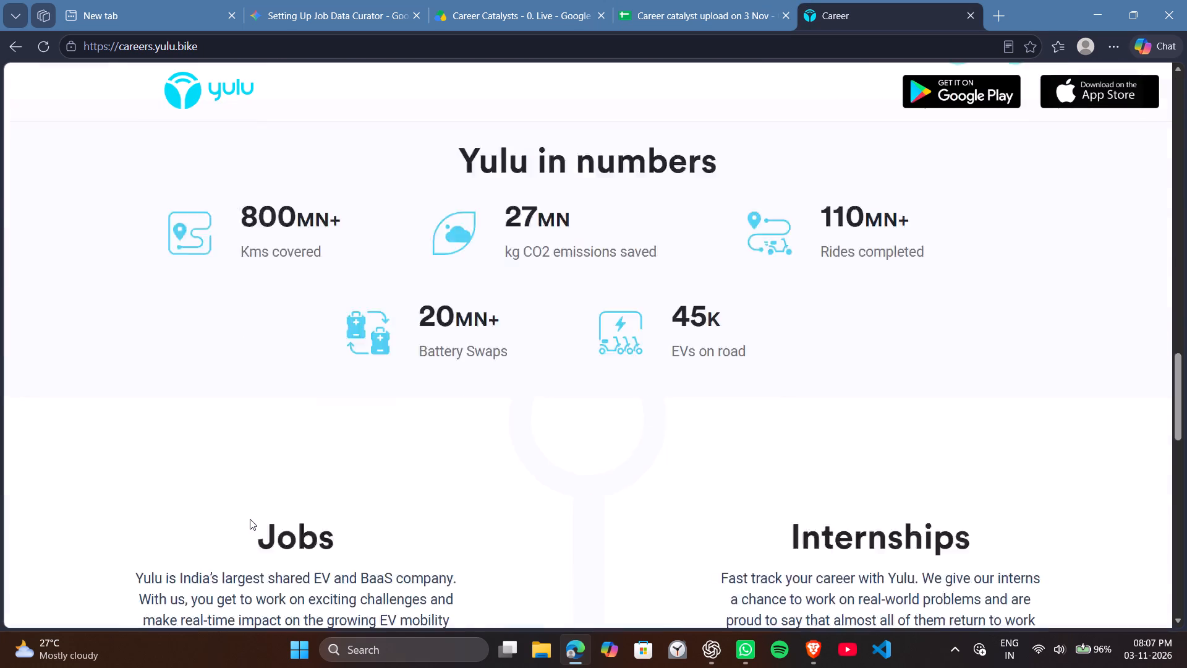
scroll(470, 319, "up", 1)
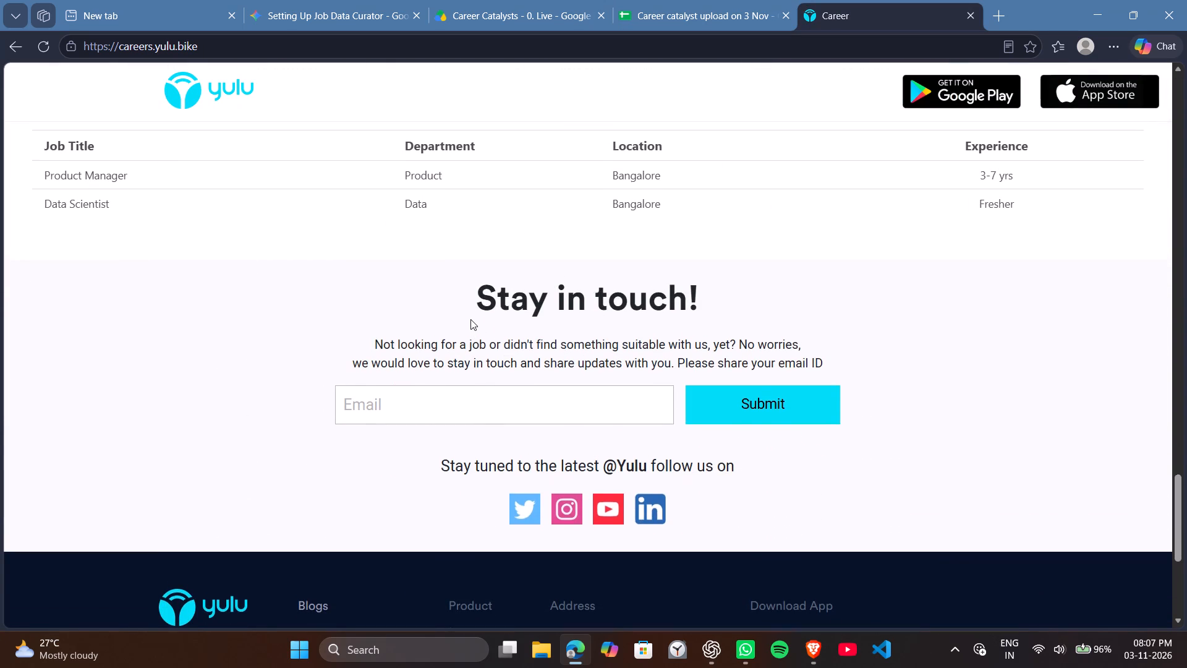
scroll(470, 319, "up", 2)
left_click(340, 568)
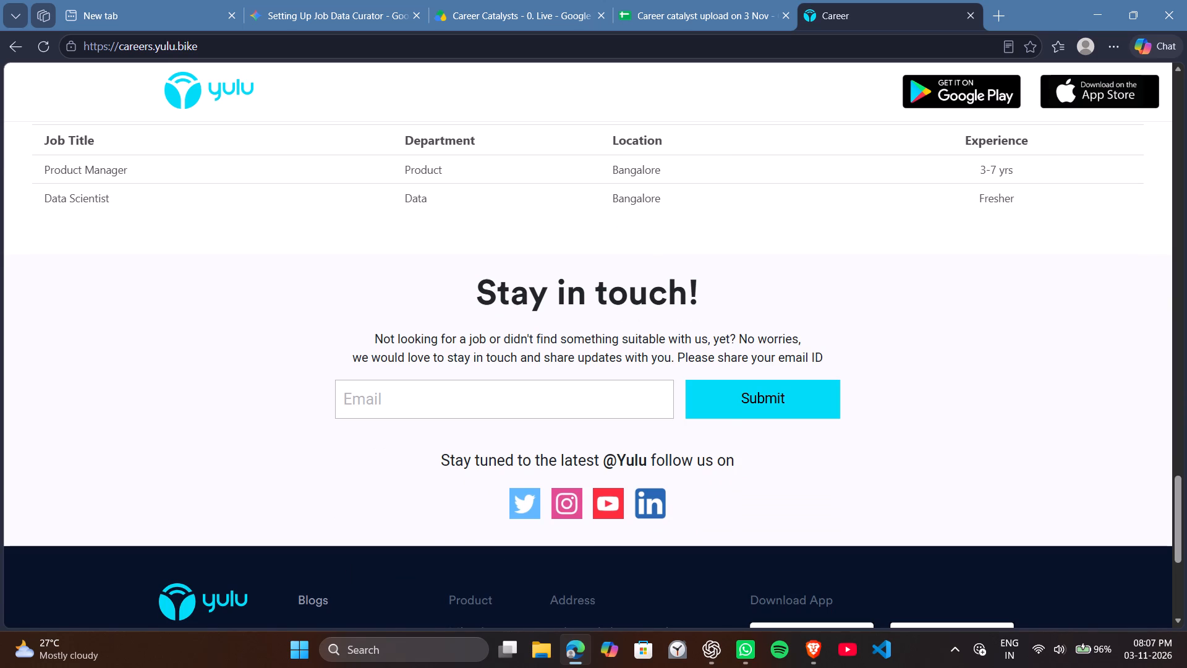
scroll(925, 470, "up", 1)
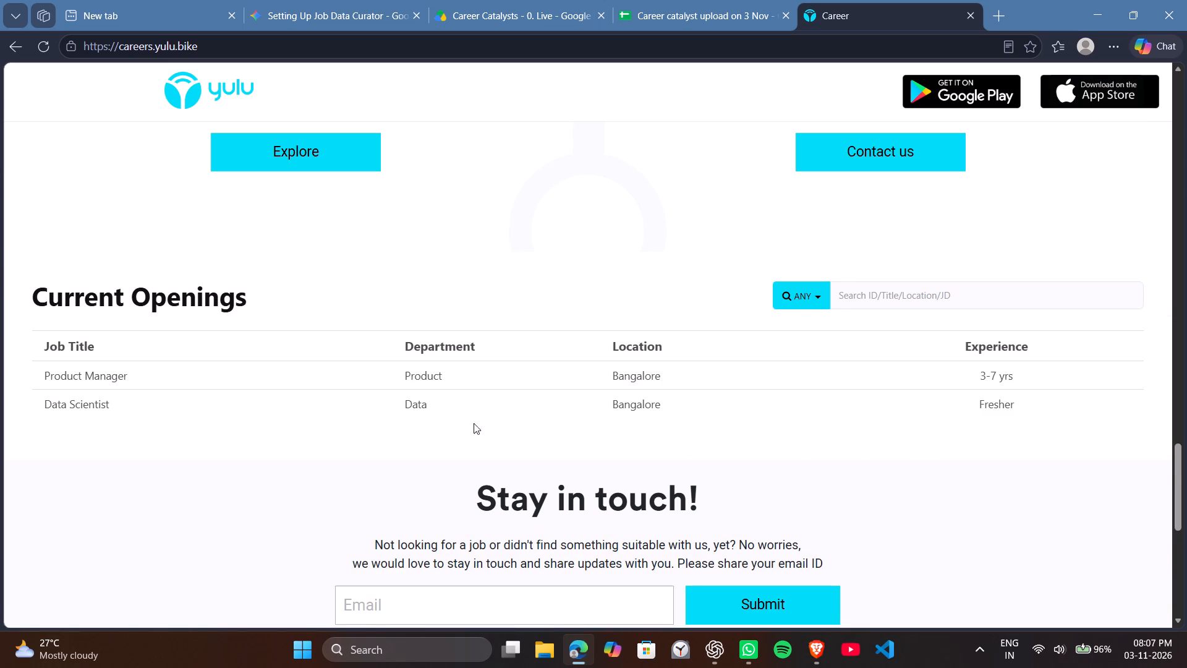
left_click(649, 9)
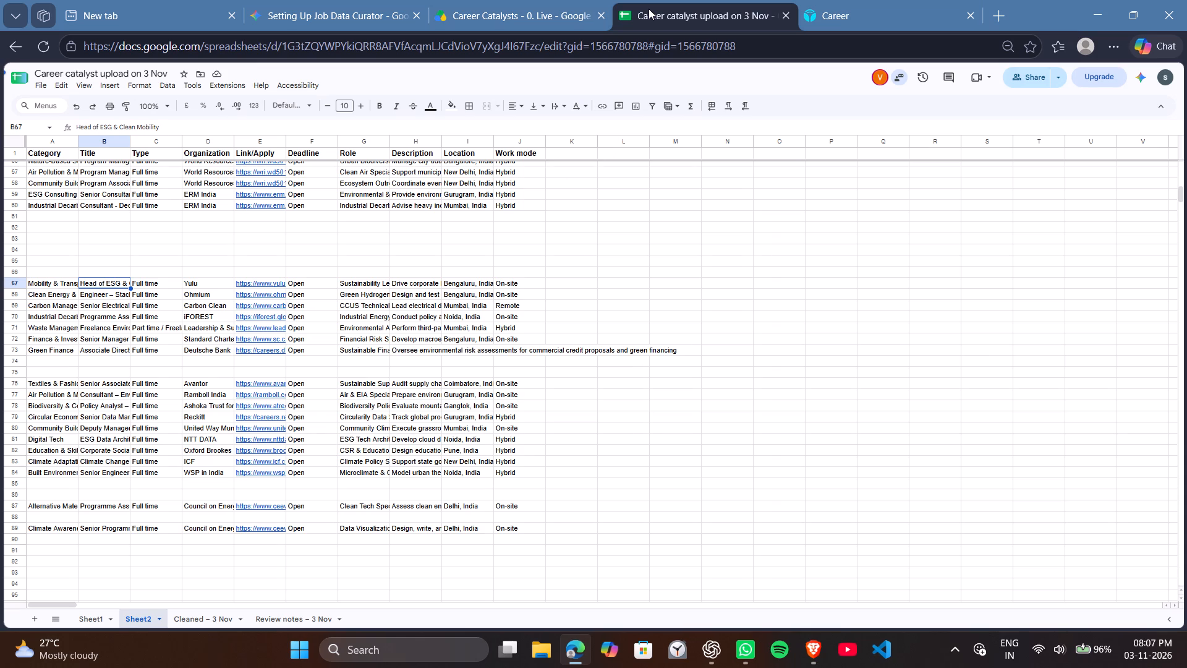
left_click(853, 13)
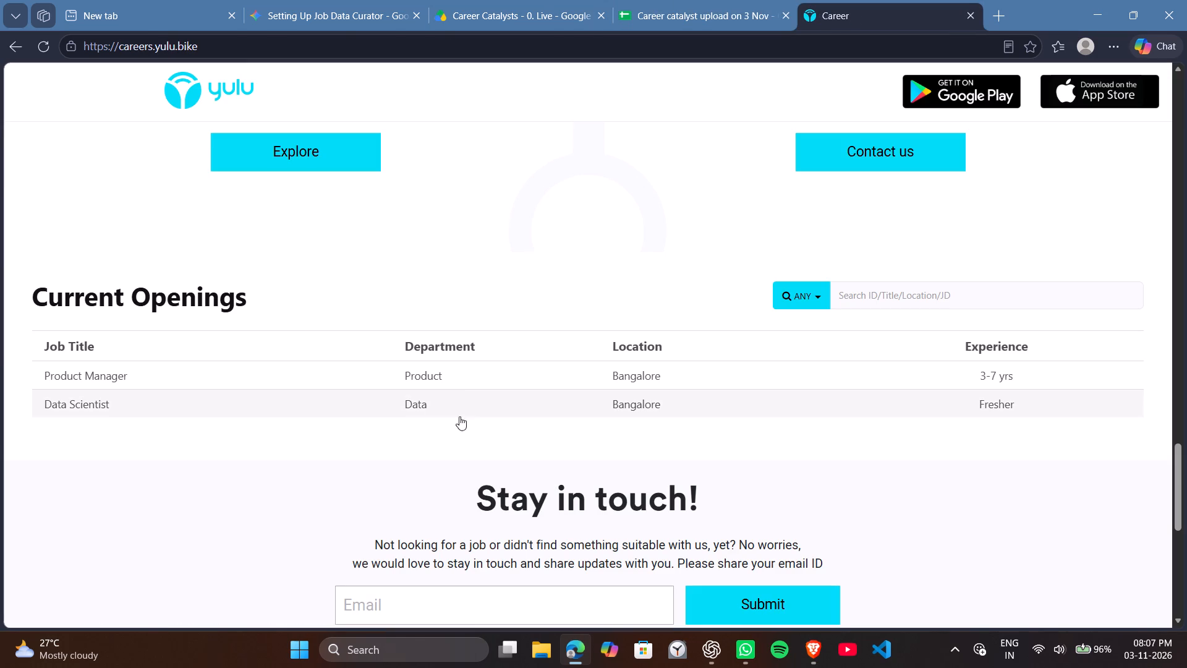
left_click(641, 0)
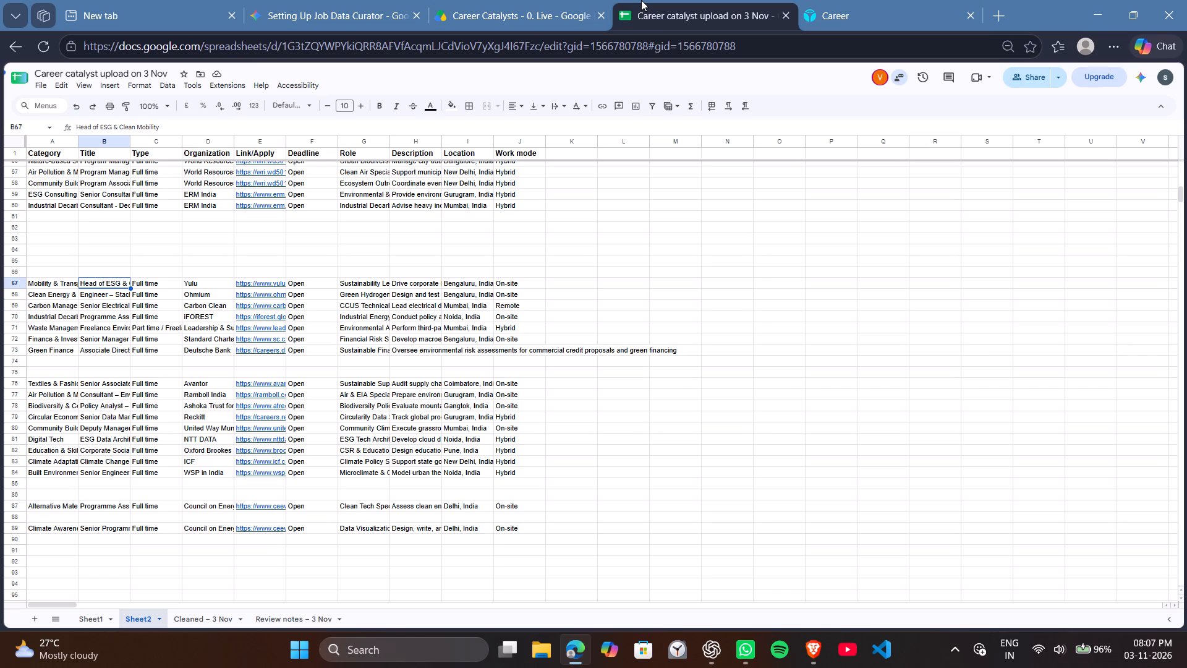
left_click(822, 0)
Open Yulu's Product Manager opening and read its role summary, responsibilities and requirements.
left_click(65, 372)
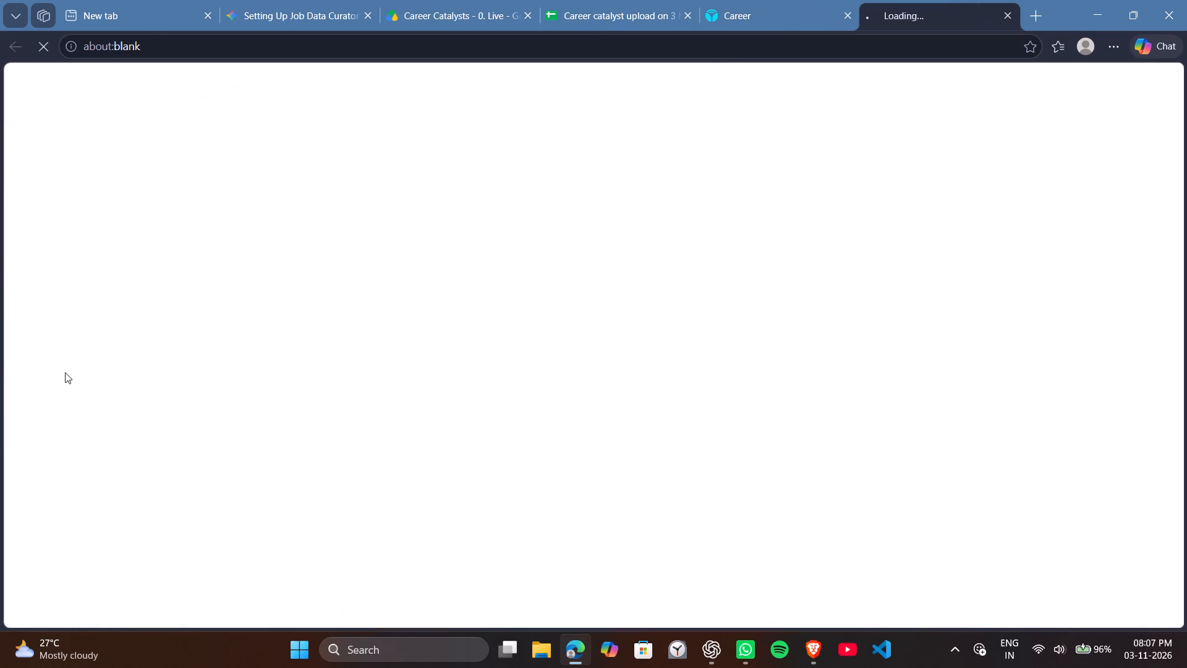
left_click(747, 7)
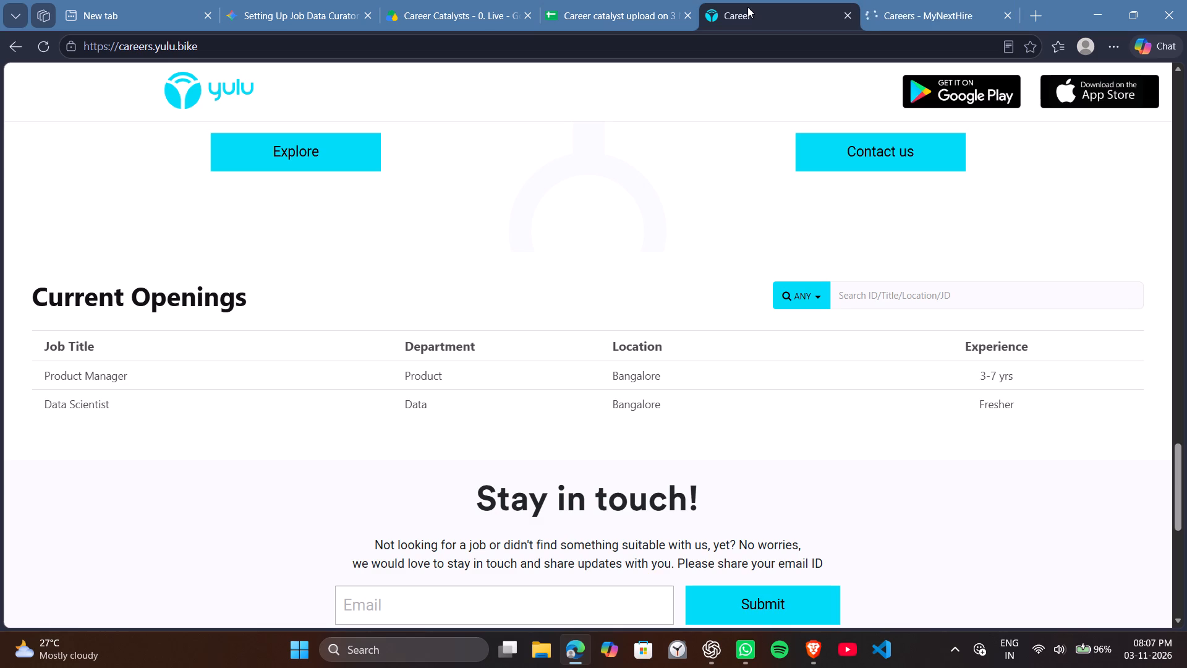
left_click(887, 0)
left_click(586, 0)
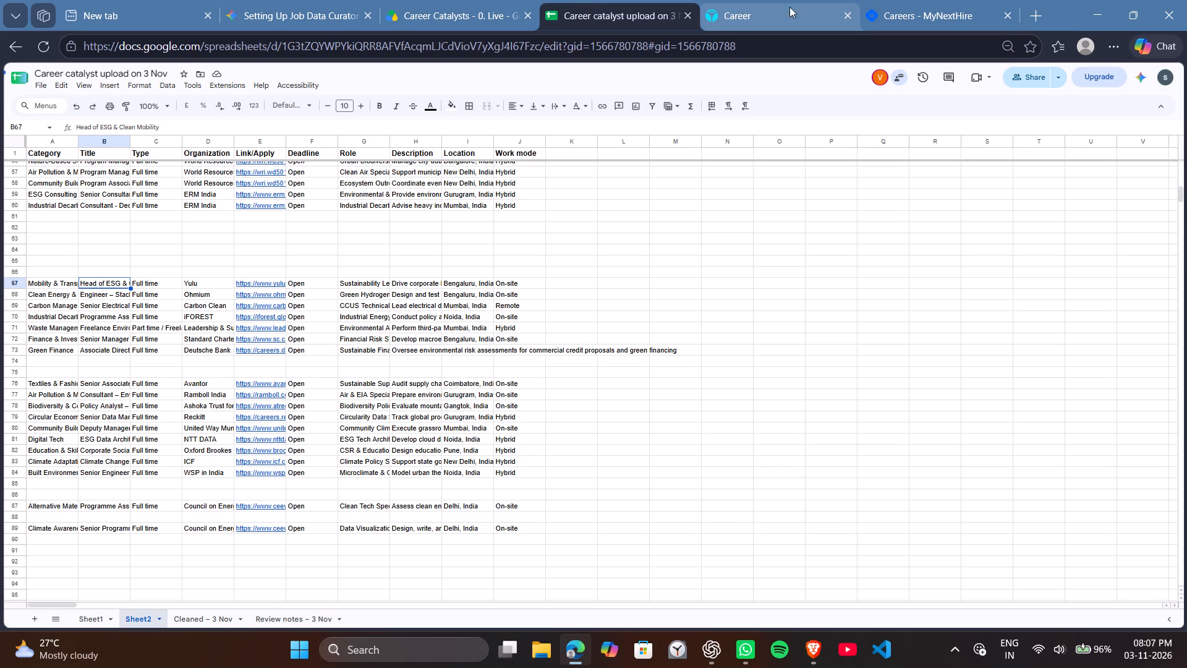
left_click(903, 6)
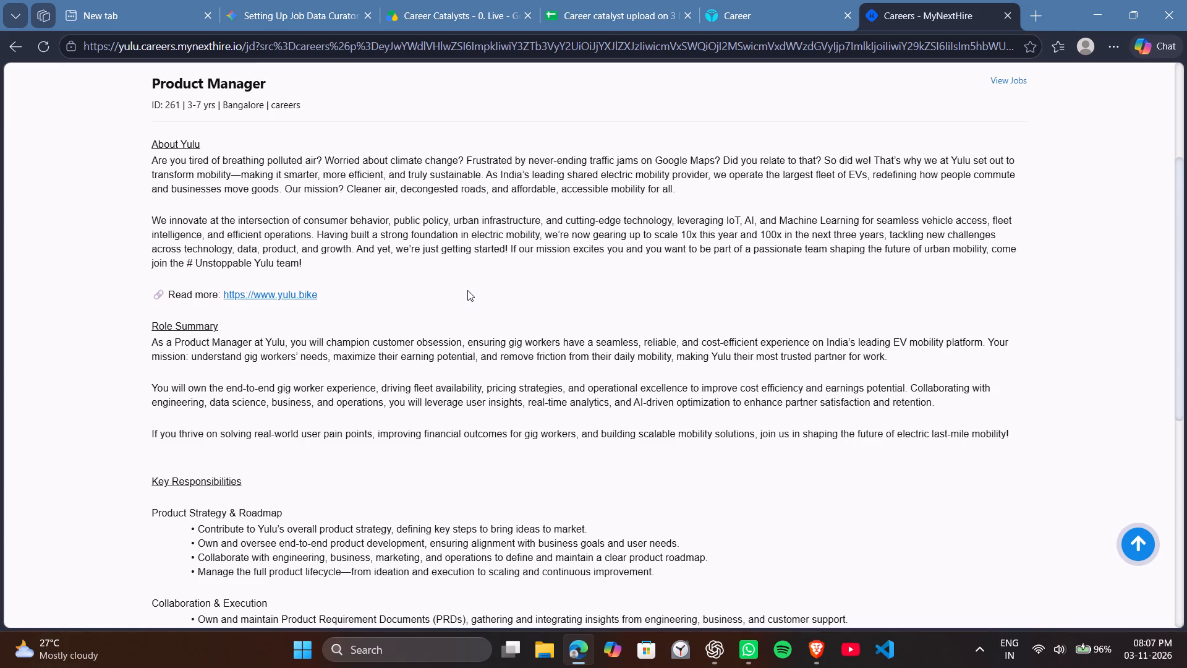
scroll(467, 290, "down", 1)
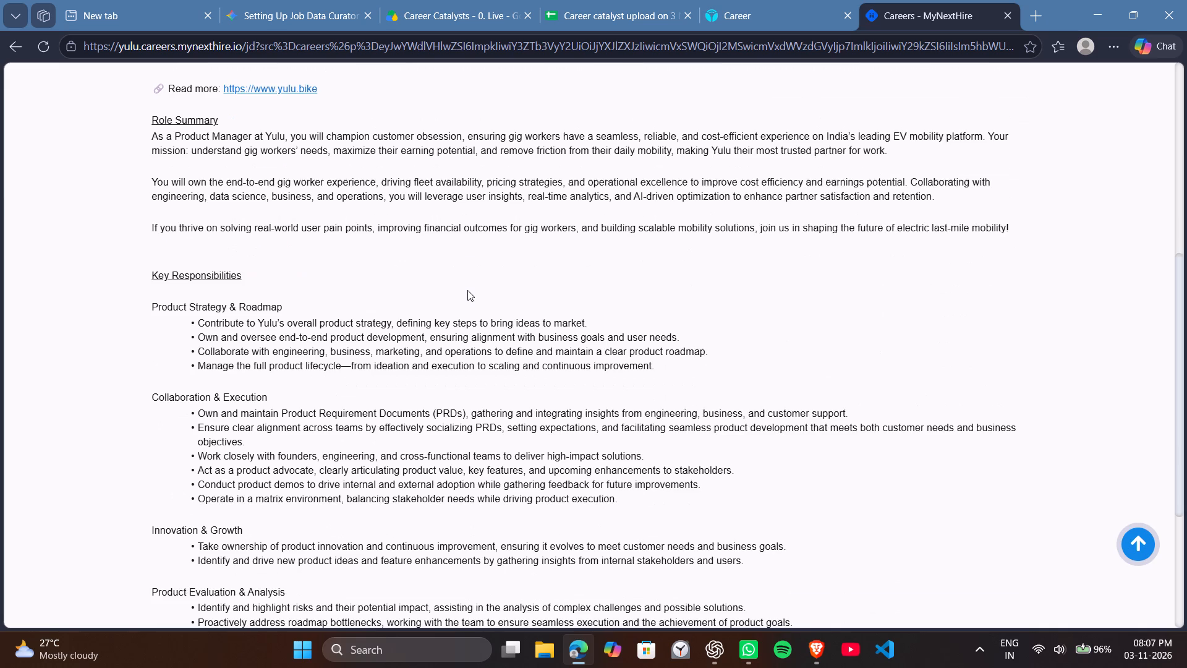
scroll(467, 290, "down", 3)
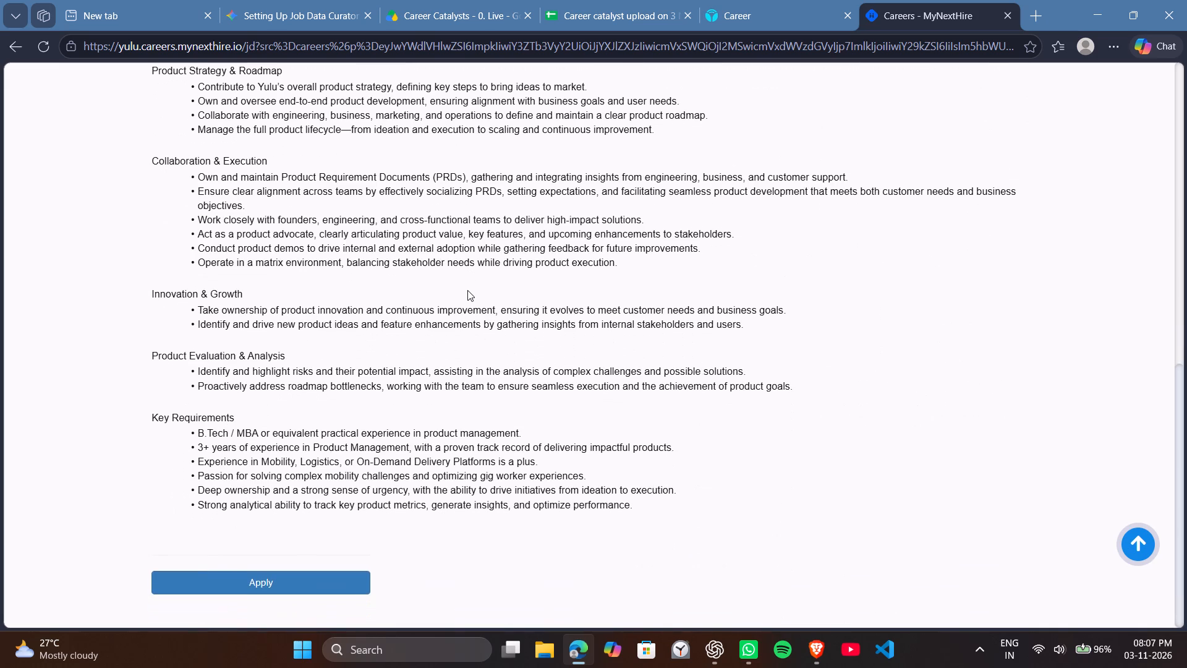
scroll(467, 290, "up", 6)
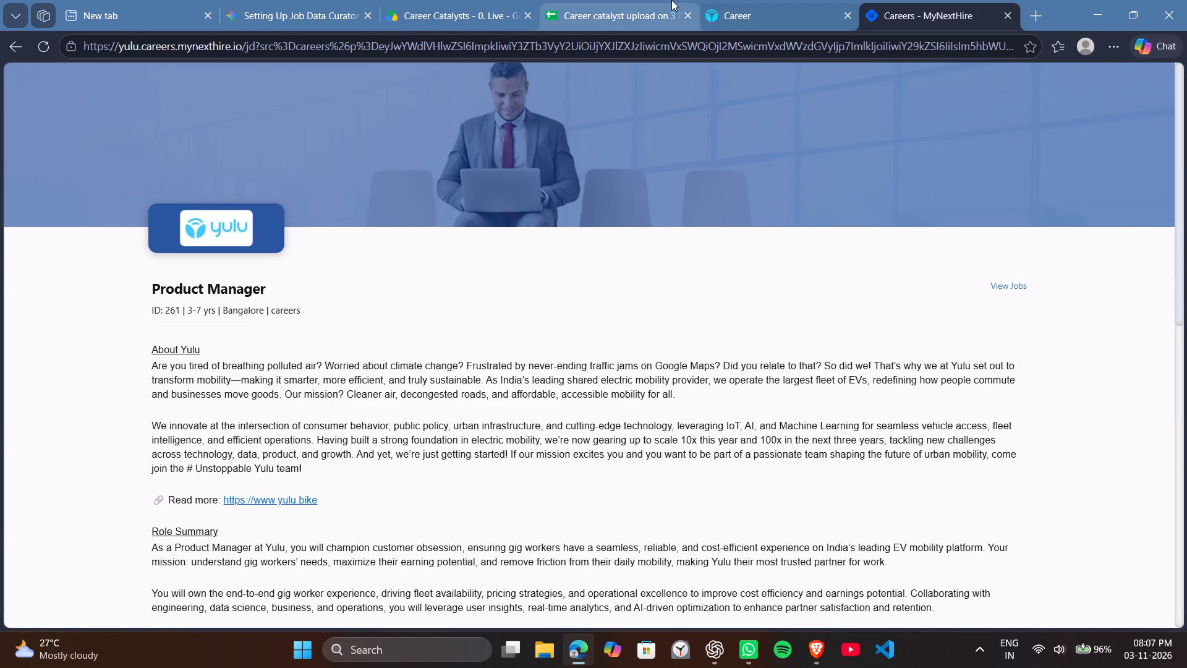
Check the Yulu job description in Sheet2 and clear the contents of its row, row 67.
left_click(624, 4)
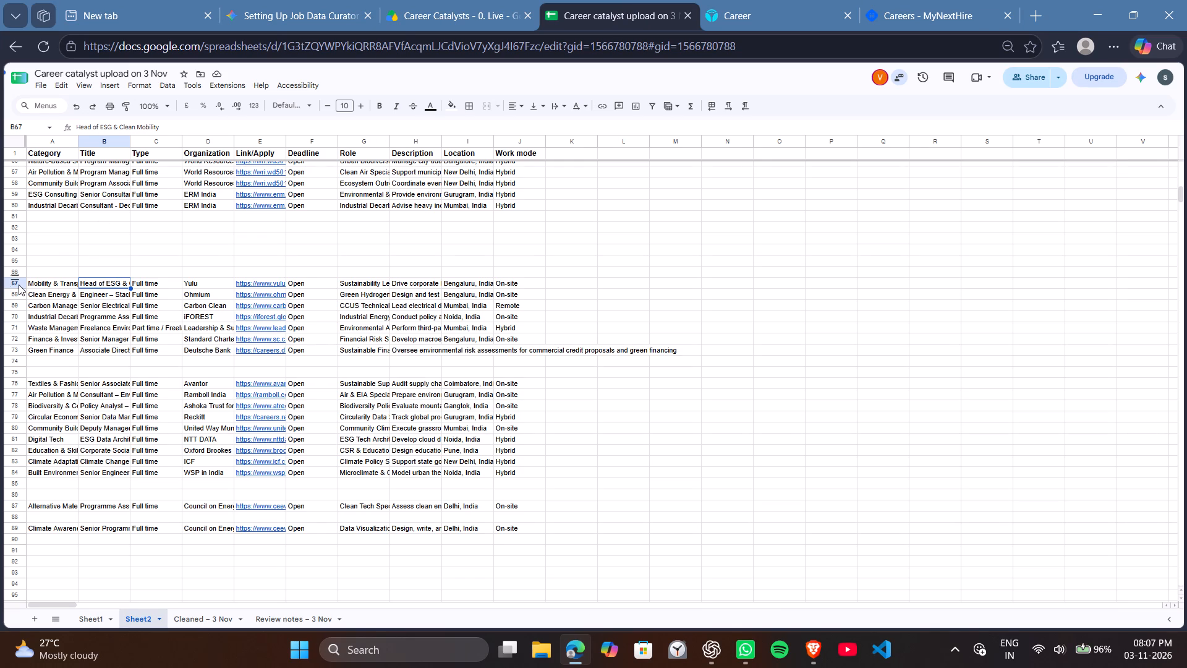
left_click(397, 283)
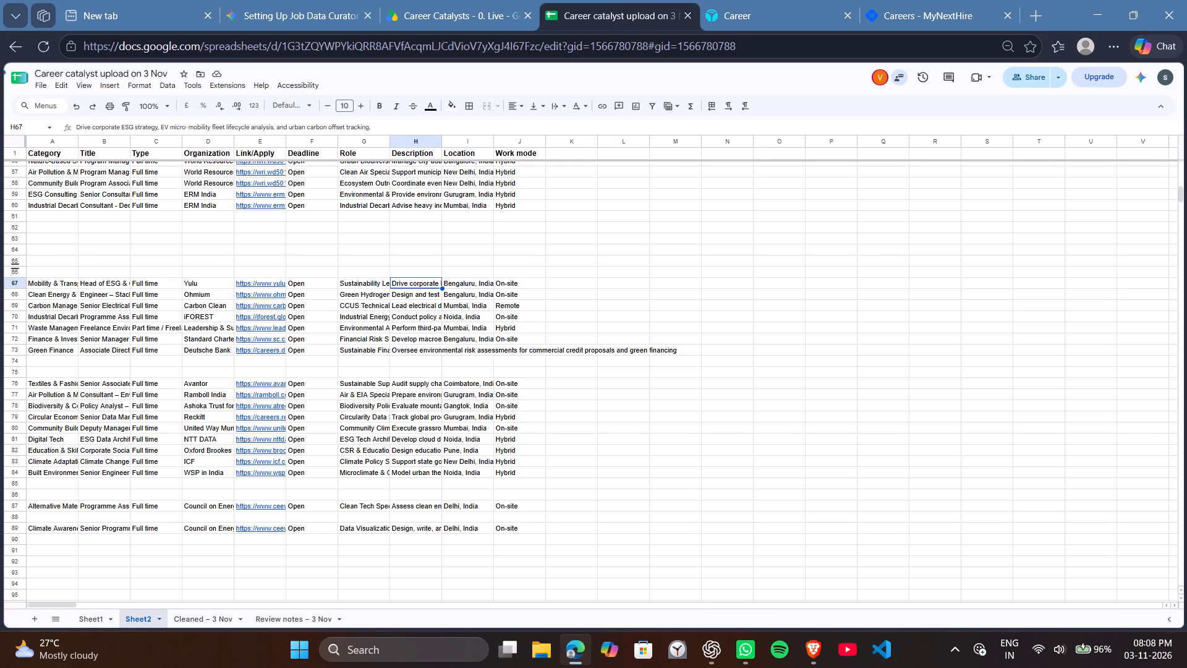
left_click(12, 283)
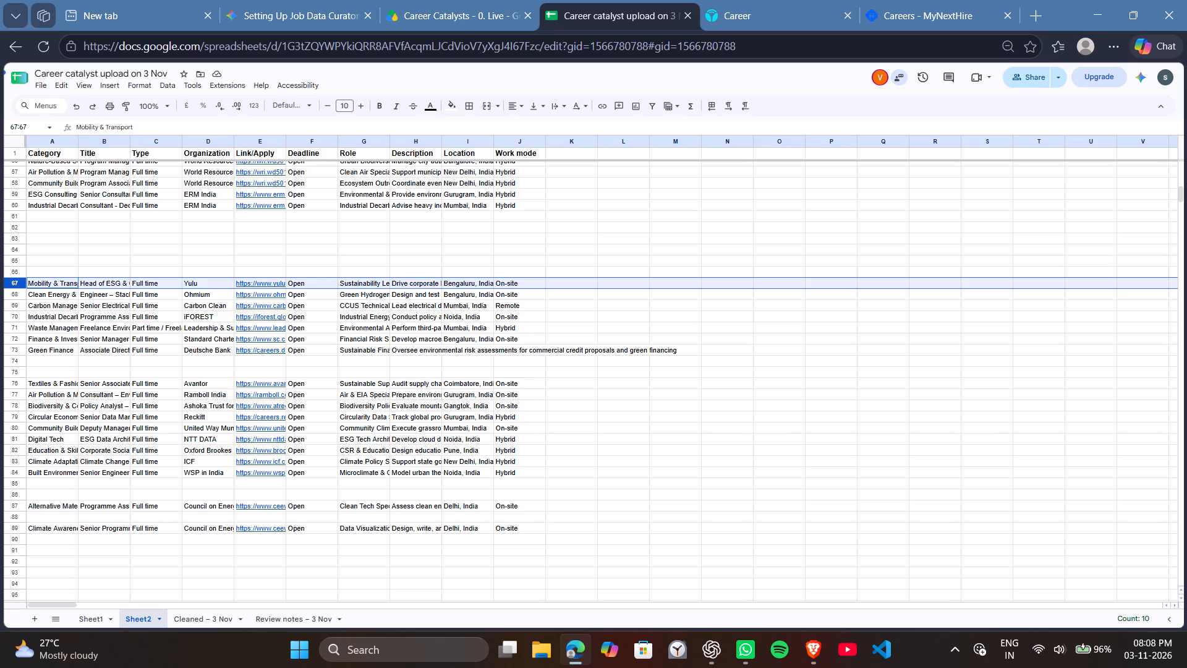
key("Delete")
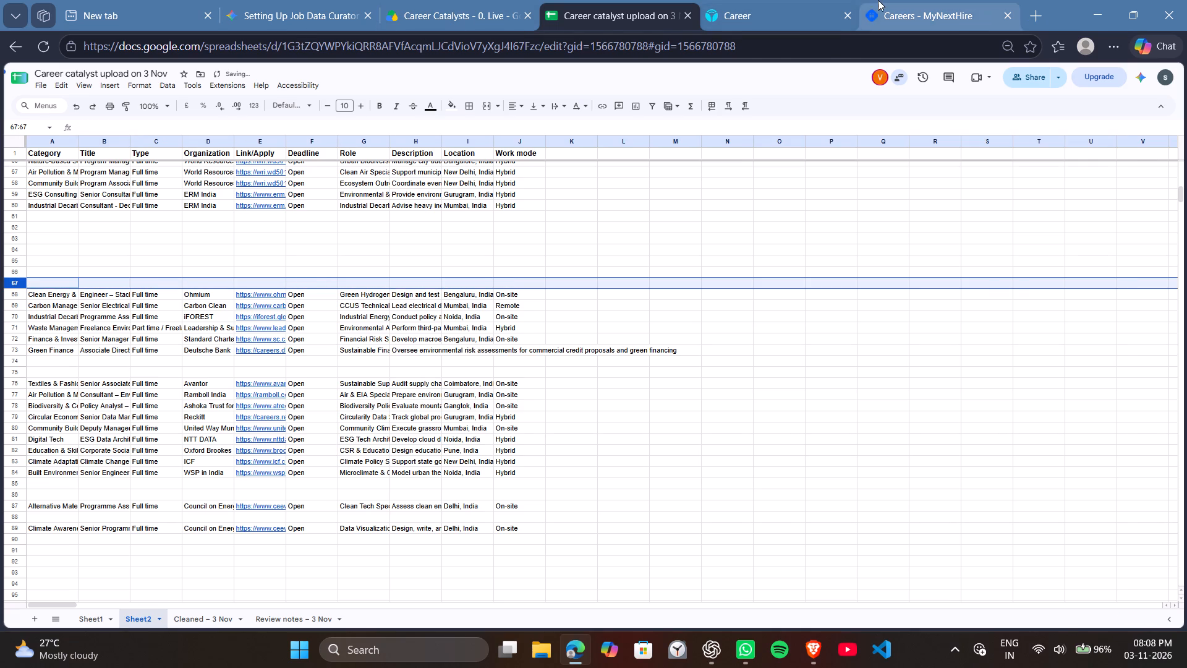
left_click(878, 0)
scroll(503, 161, "down", 2)
scroll(503, 161, "up", 1)
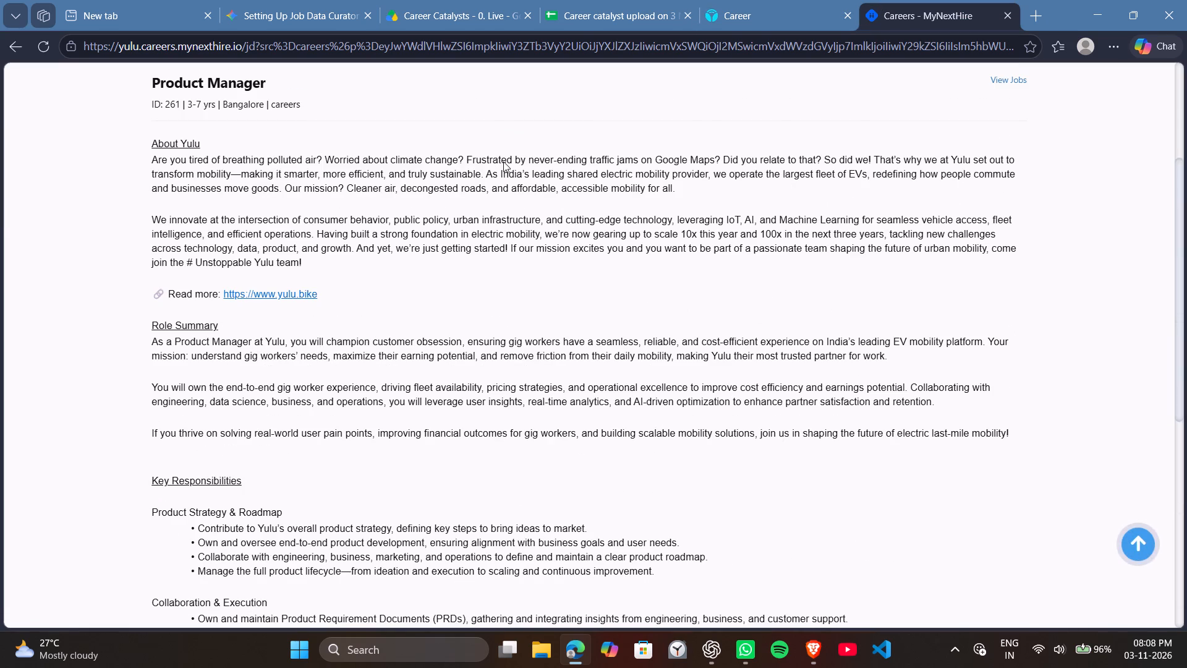
key("Print")
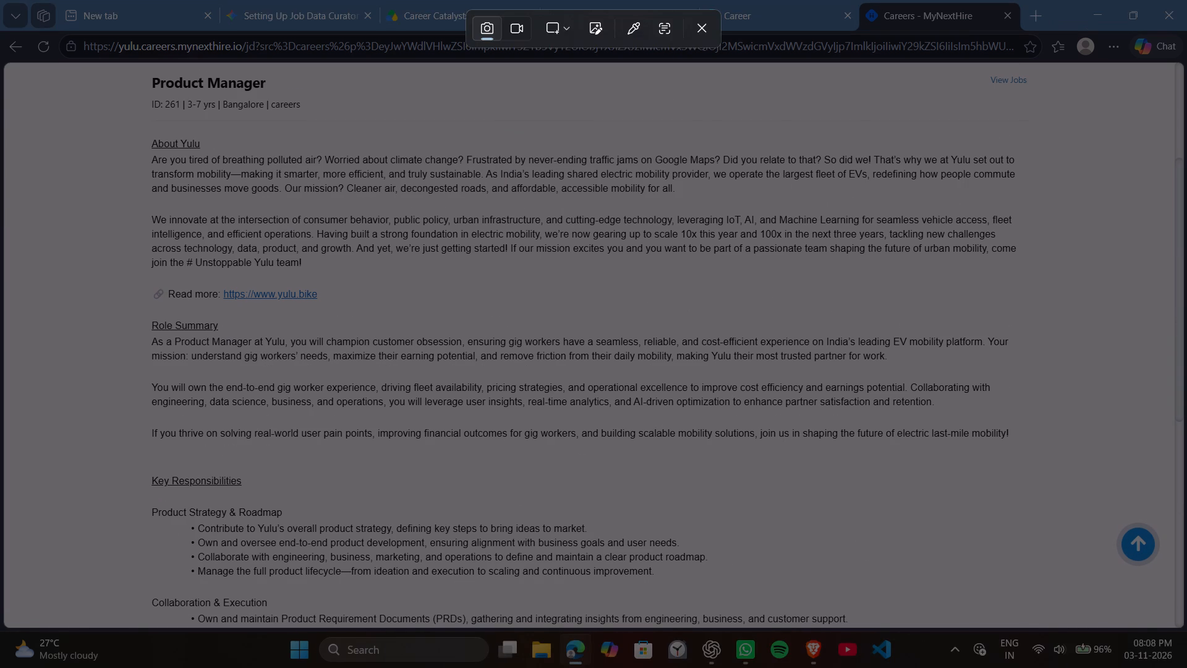
left_click_drag(138, 131, 1075, 617)
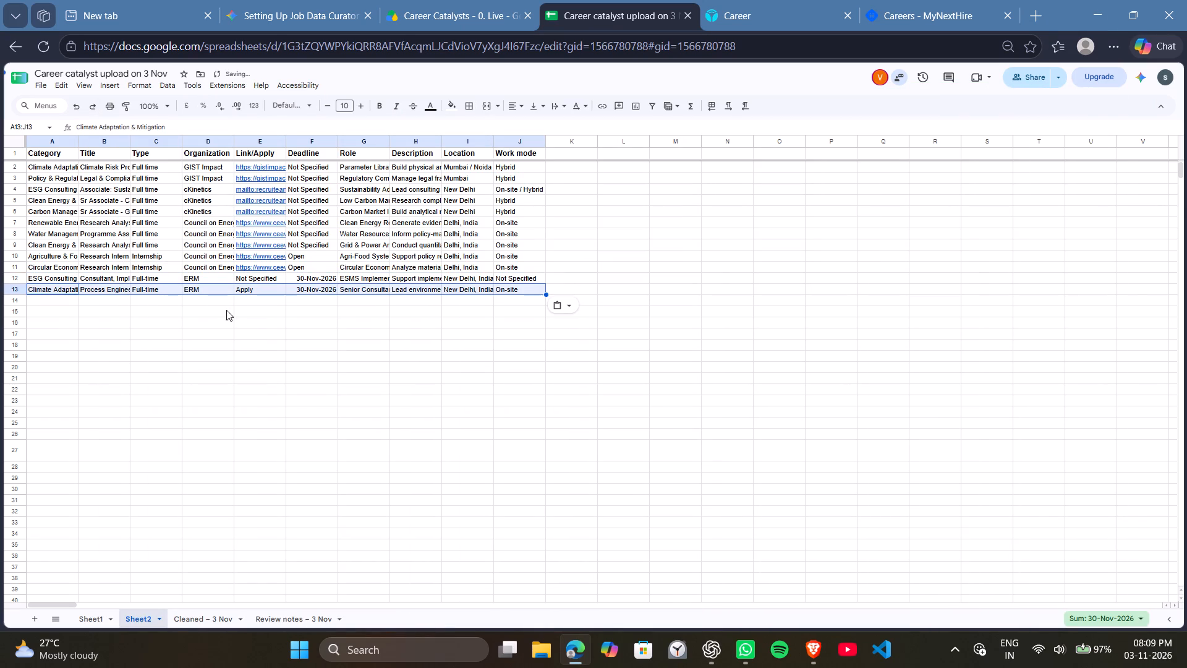
left_click(279, 319)
Open the ERM careers page from the ERM India ESG Consulting row's link in Sheet2 and continue to its job listings.
scroll(208, 289, "down", 2)
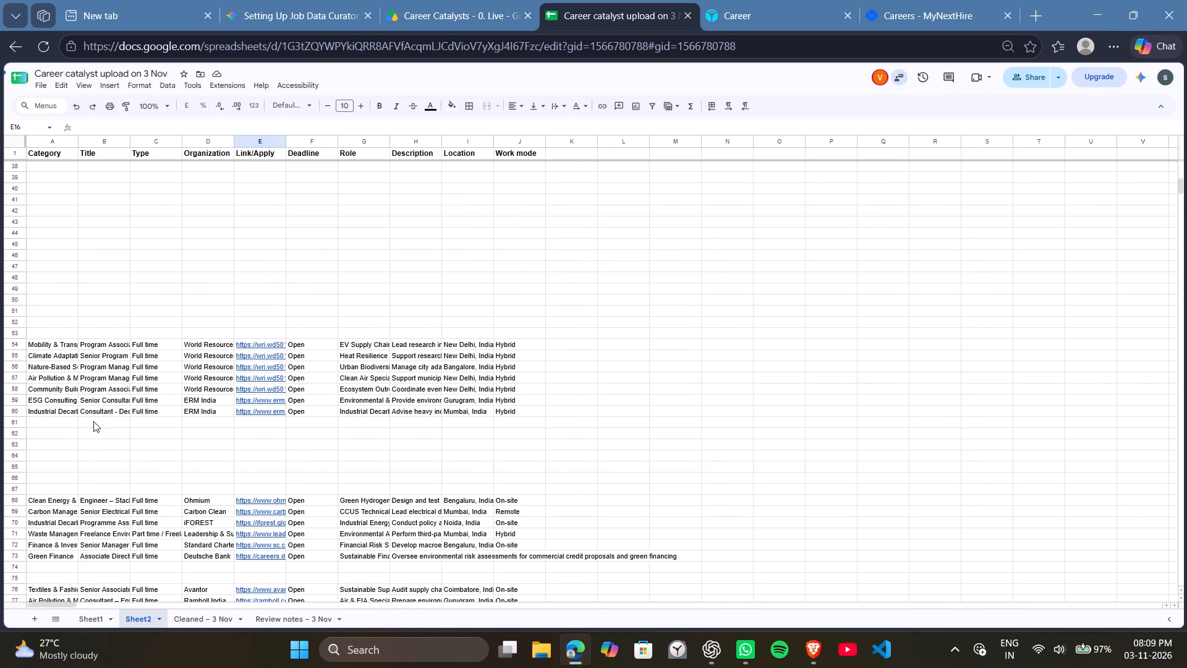
scroll(183, 372, "up", 2)
scroll(183, 372, "down", 1)
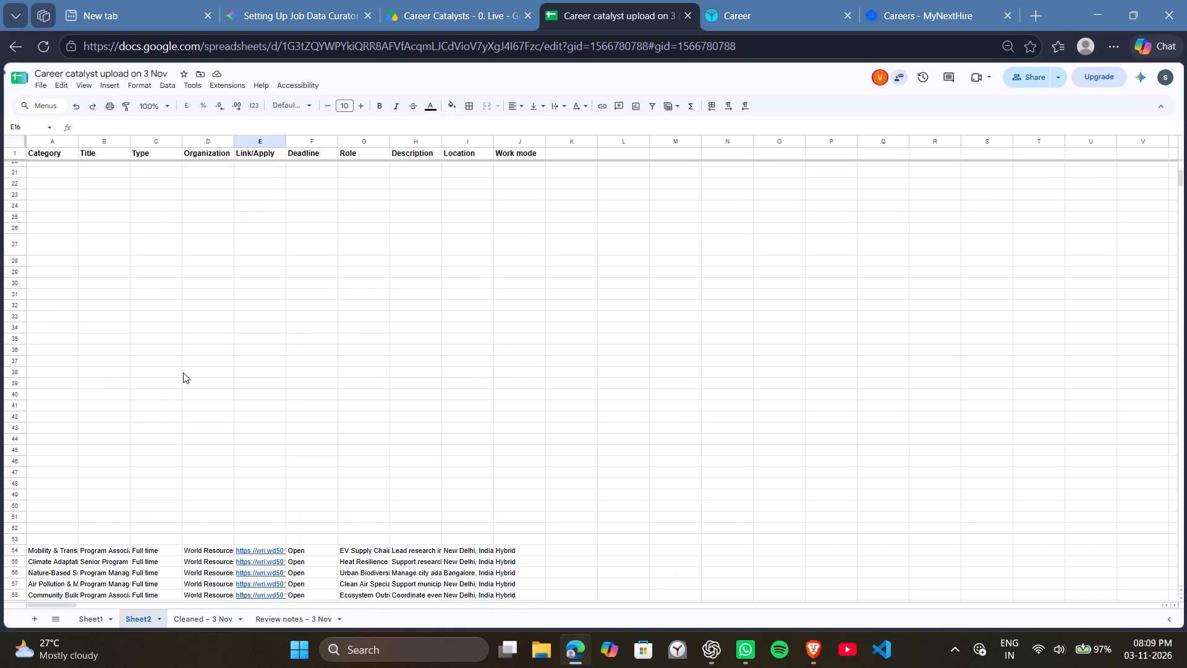
scroll(183, 372, "down", 1)
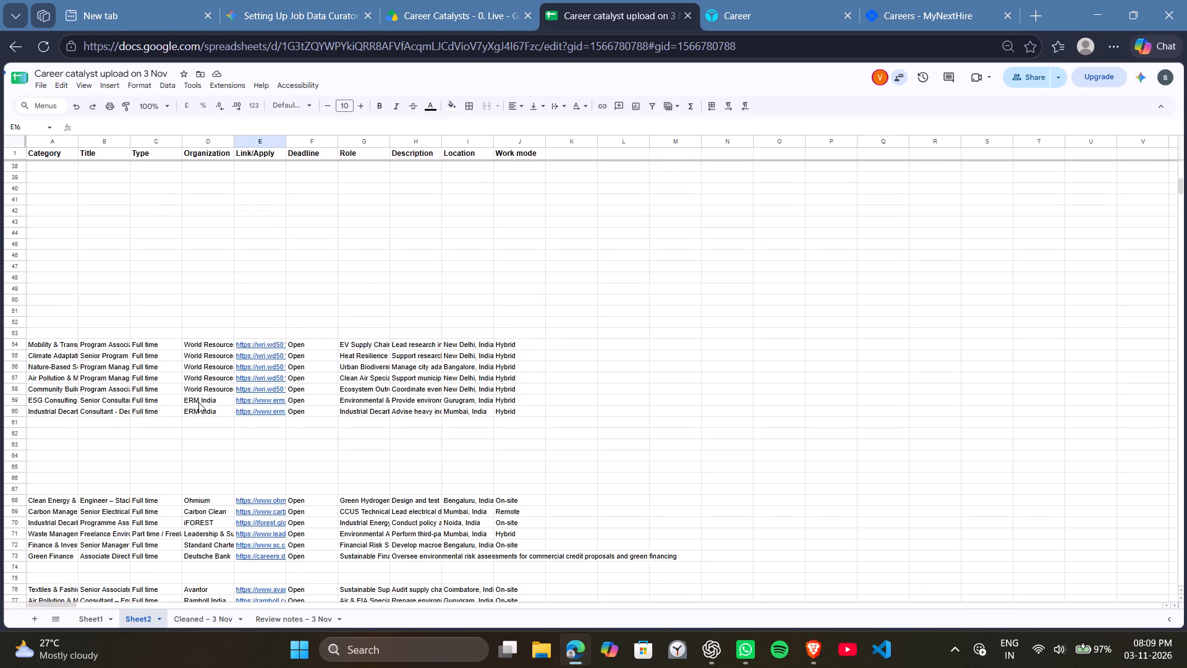
left_click(247, 401)
left_click(284, 419)
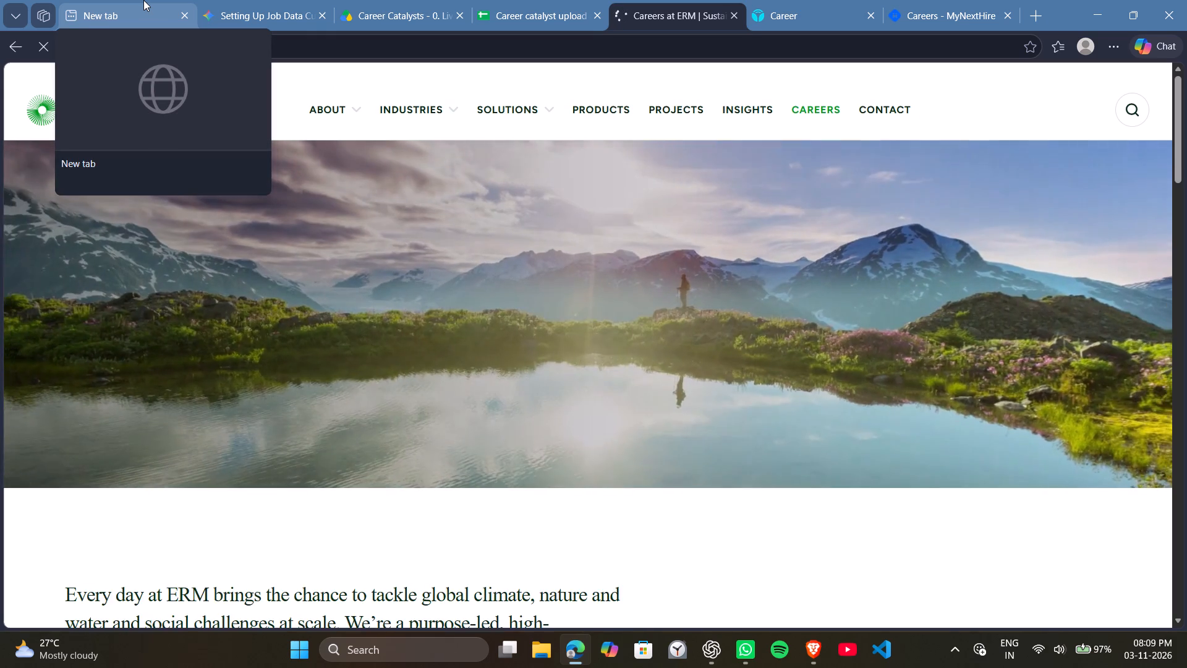
scroll(590, 260, "down", 1)
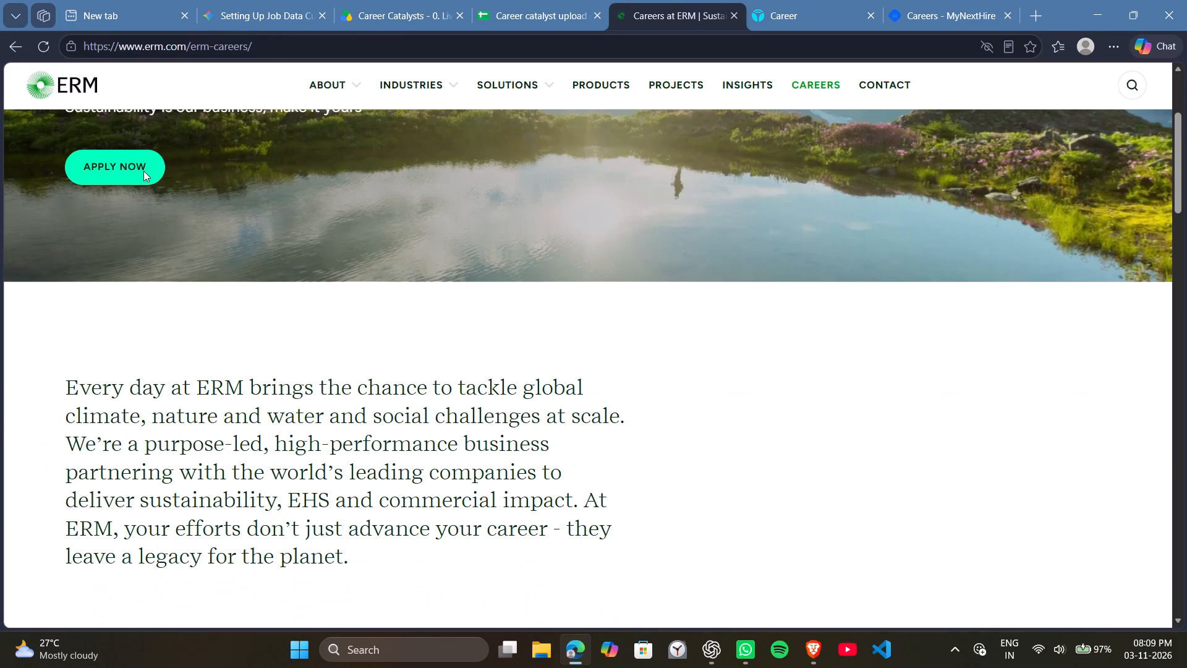
left_click(124, 171)
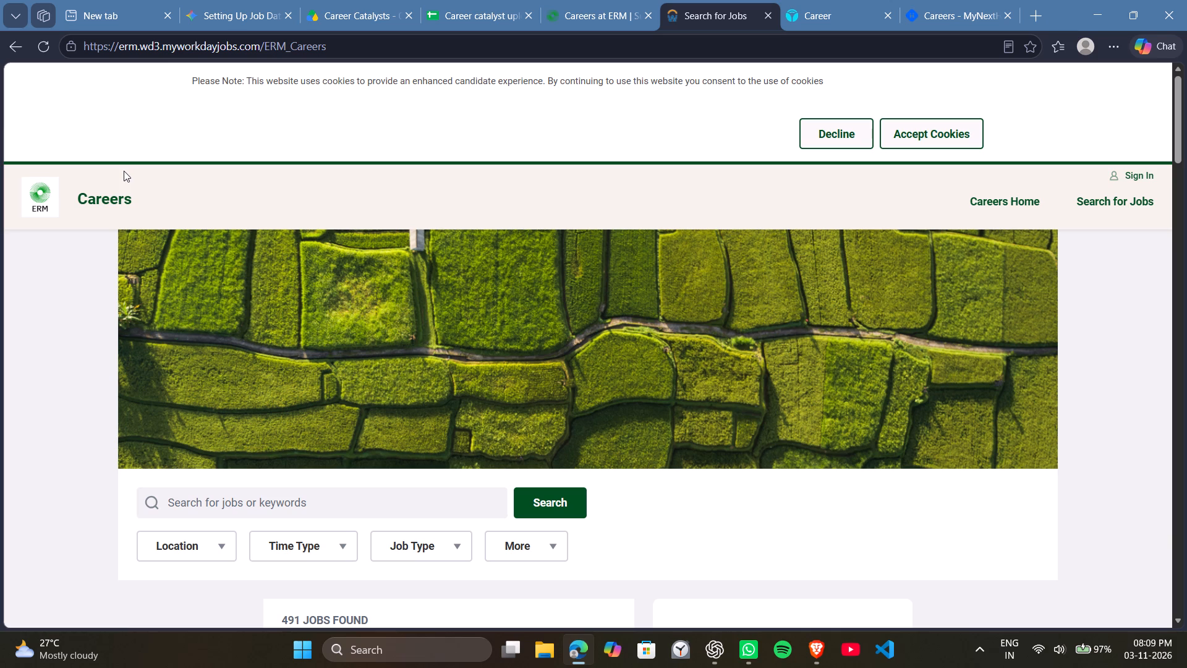
scroll(546, 261, "down", 2)
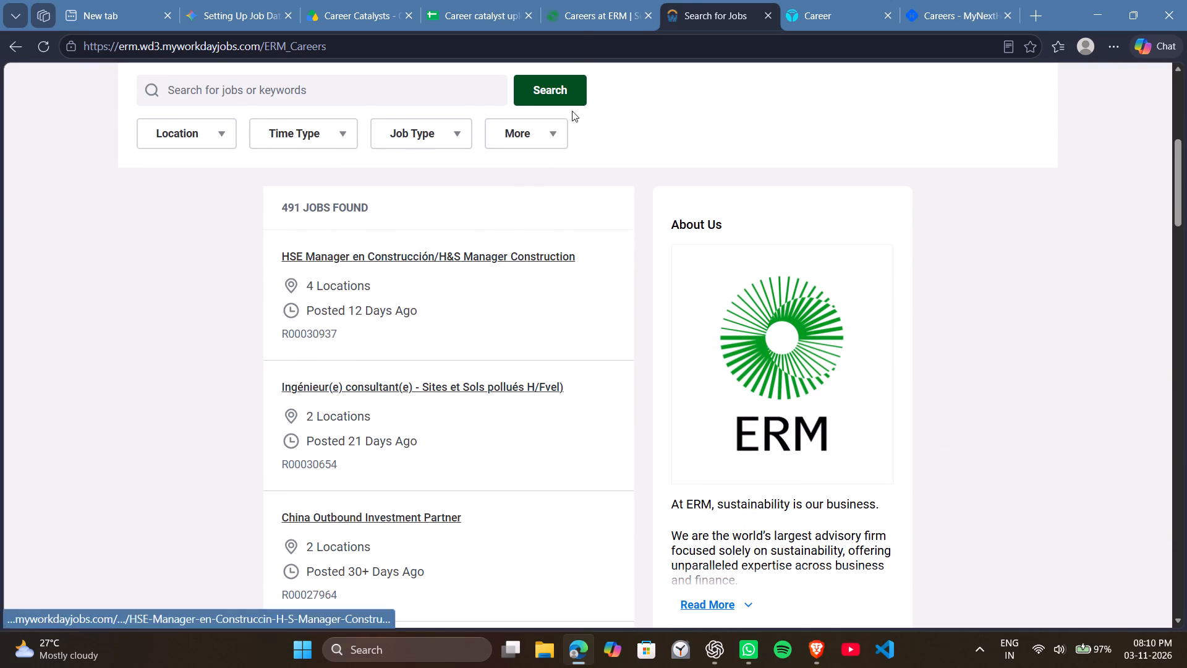
Copy the title Consultant, Implementation of ESMS from row 12 of Sheet2 and search ERM's job listings for it.
left_click(569, 4)
left_click(491, 0)
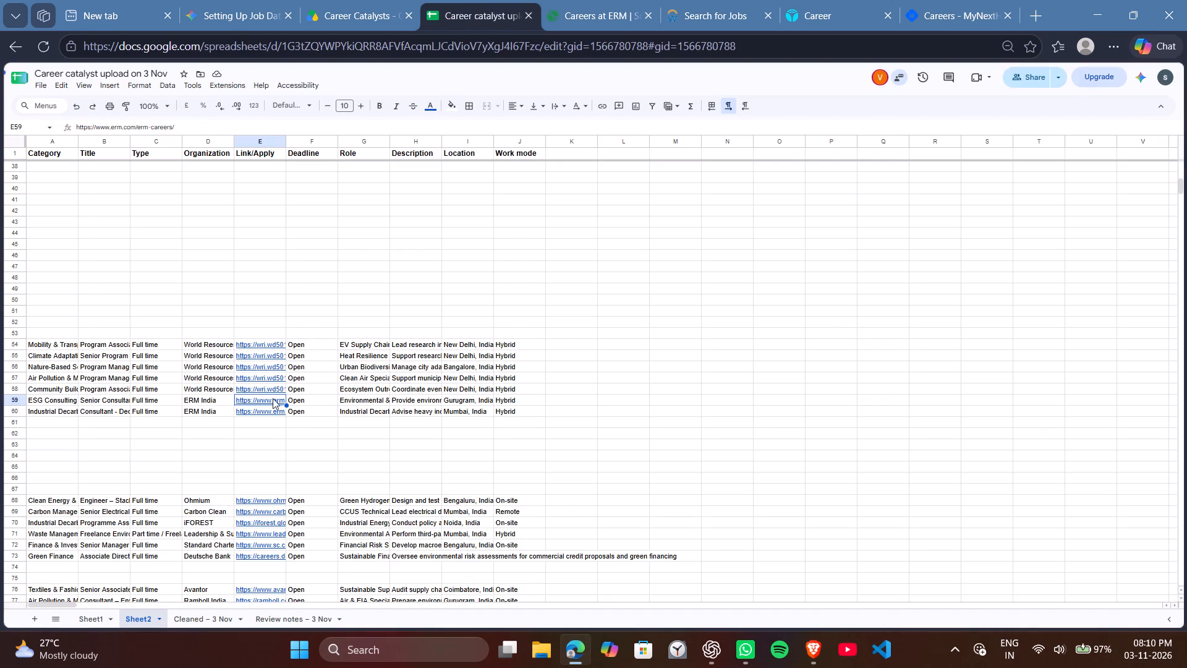
scroll(251, 322, "up", 2)
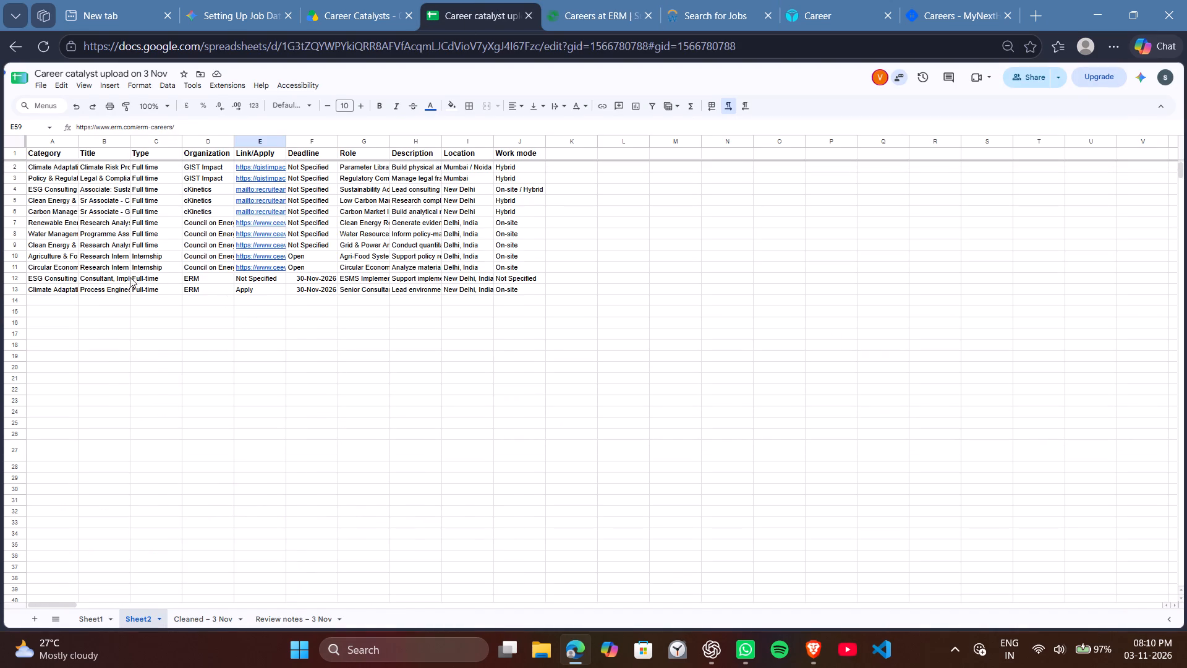
left_click(111, 277)
left_click_drag(177, 124, 0, 103)
key("ctrl+c")
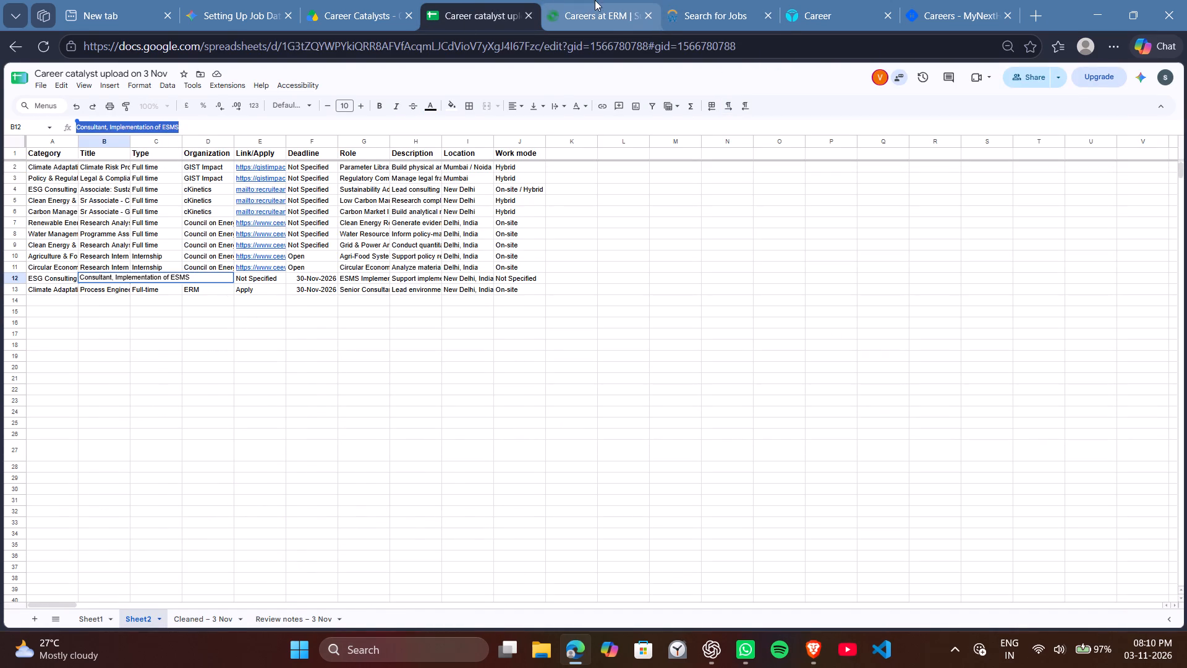
left_click(595, 0)
scroll(318, 450, "down", 2)
scroll(318, 450, "up", 4)
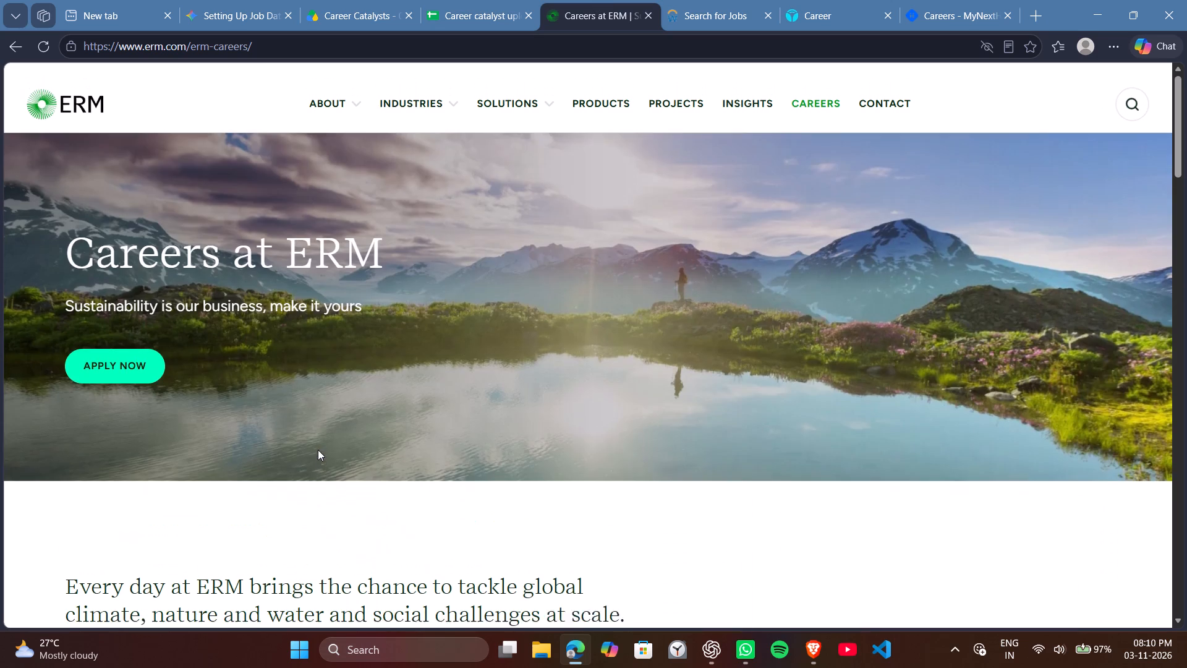
left_click(700, 7)
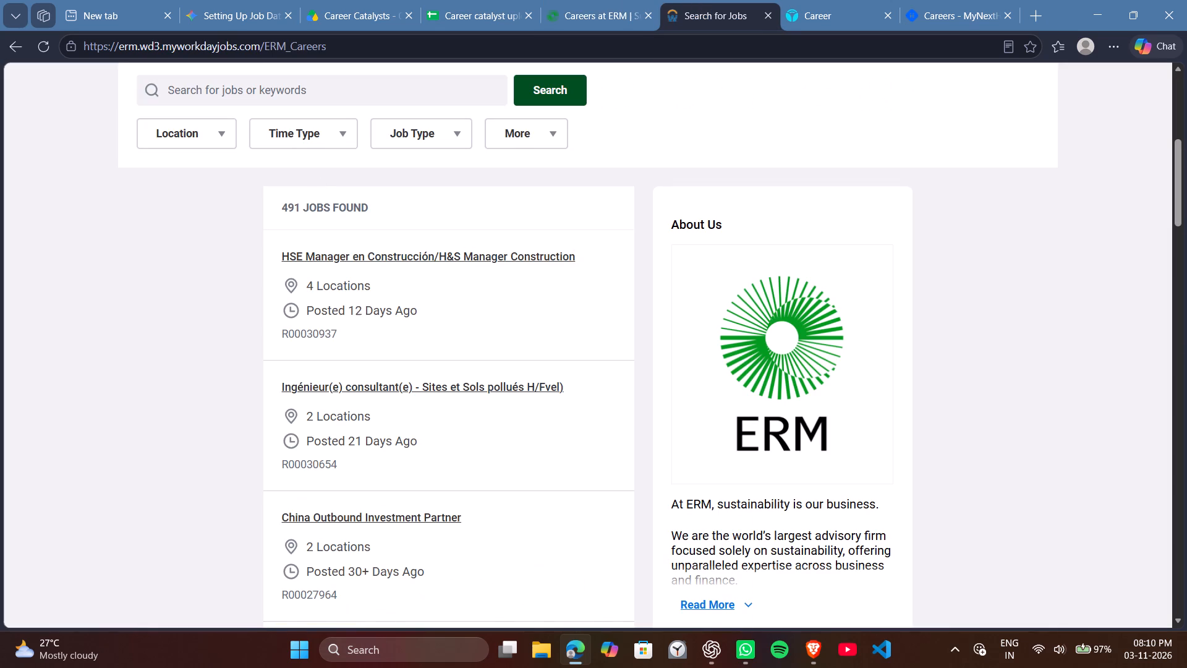
left_click(294, 73)
left_click(294, 85)
key("ctrl+v")
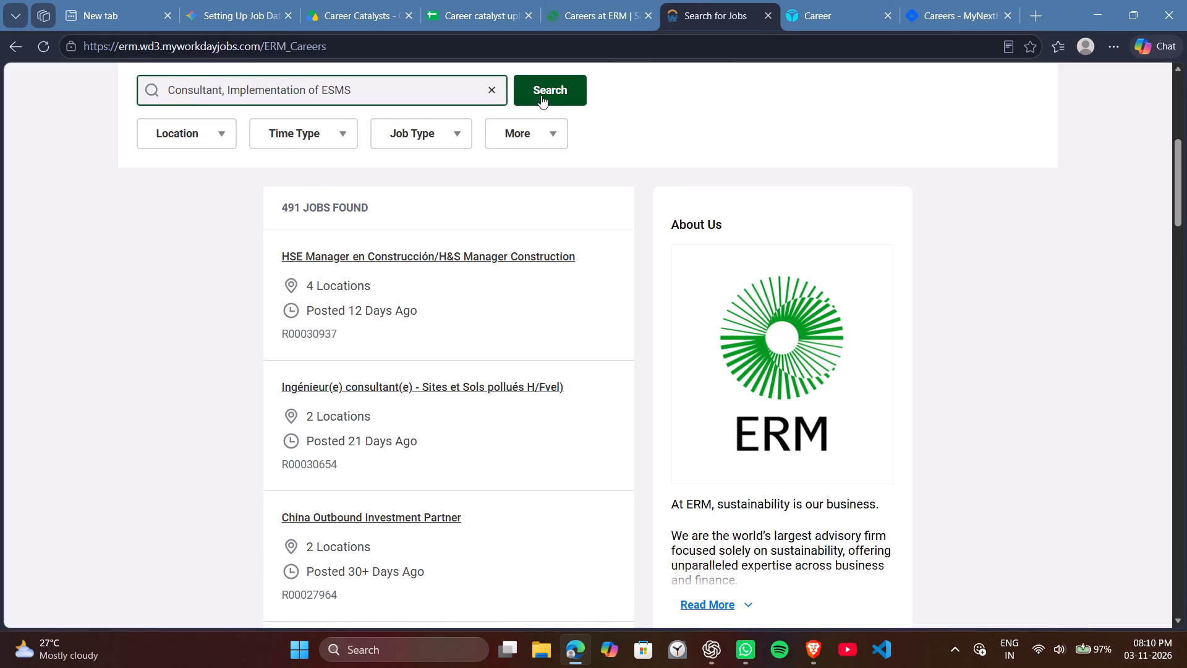
left_click(549, 88)
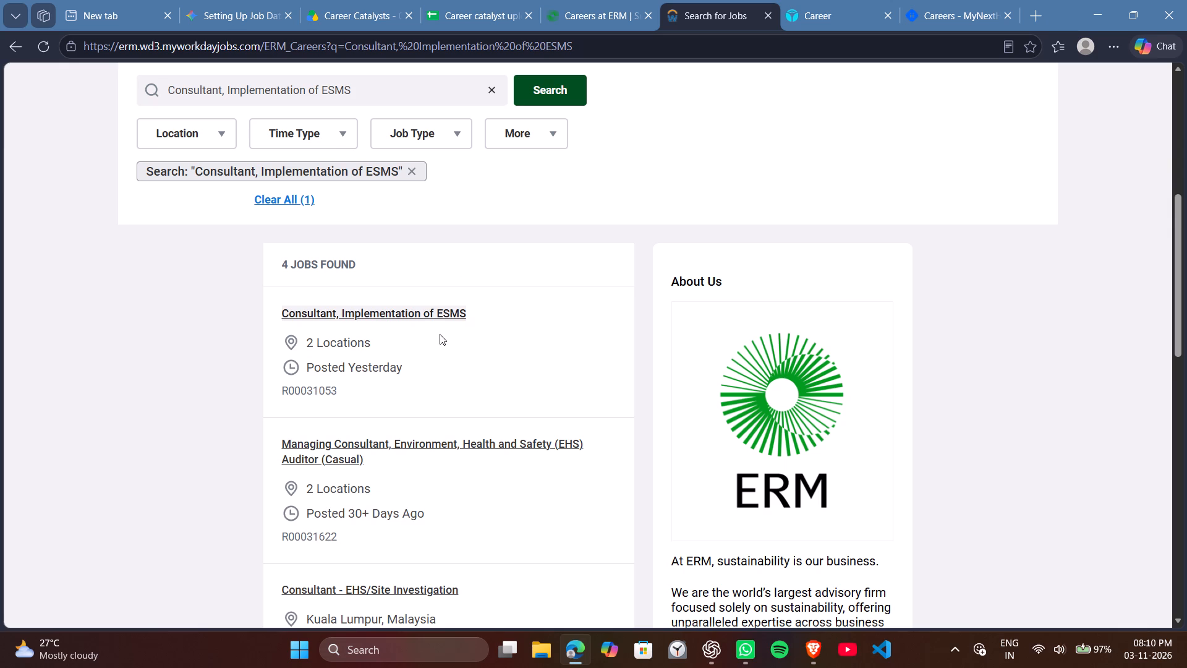
Open the Consultant, Implementation of ESMS posting and put its URL in row 12's Link/Apply cell, replacing the existing text.
left_click(436, 312)
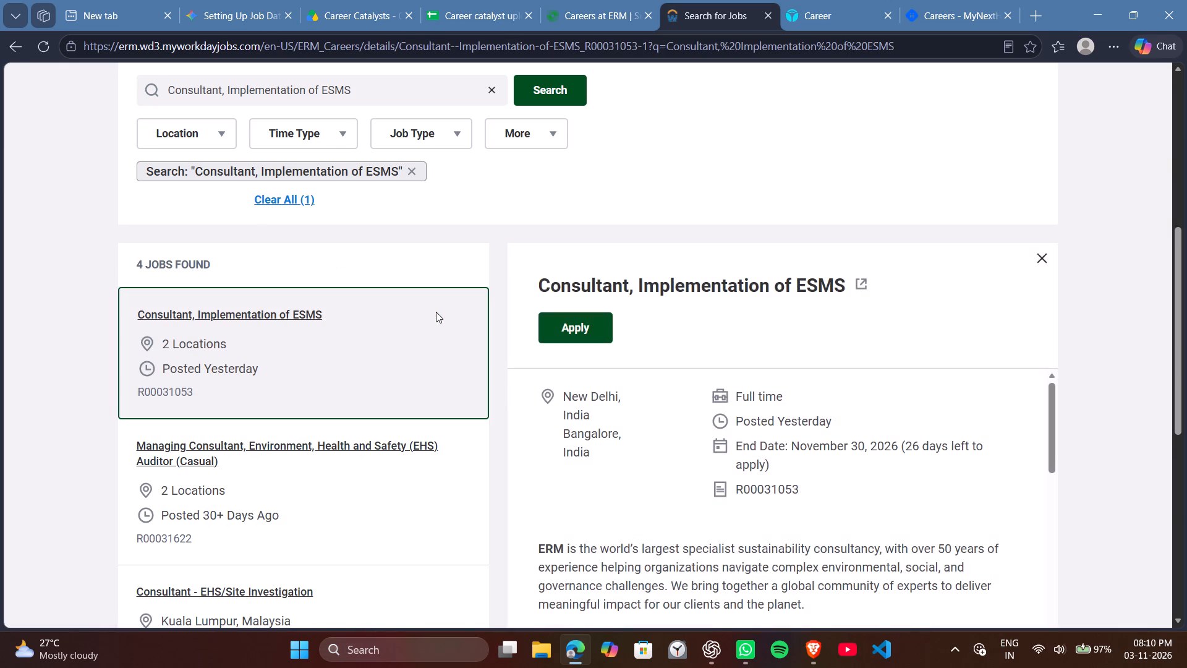
scroll(760, 453, "down", 1)
scroll(760, 453, "up", 2)
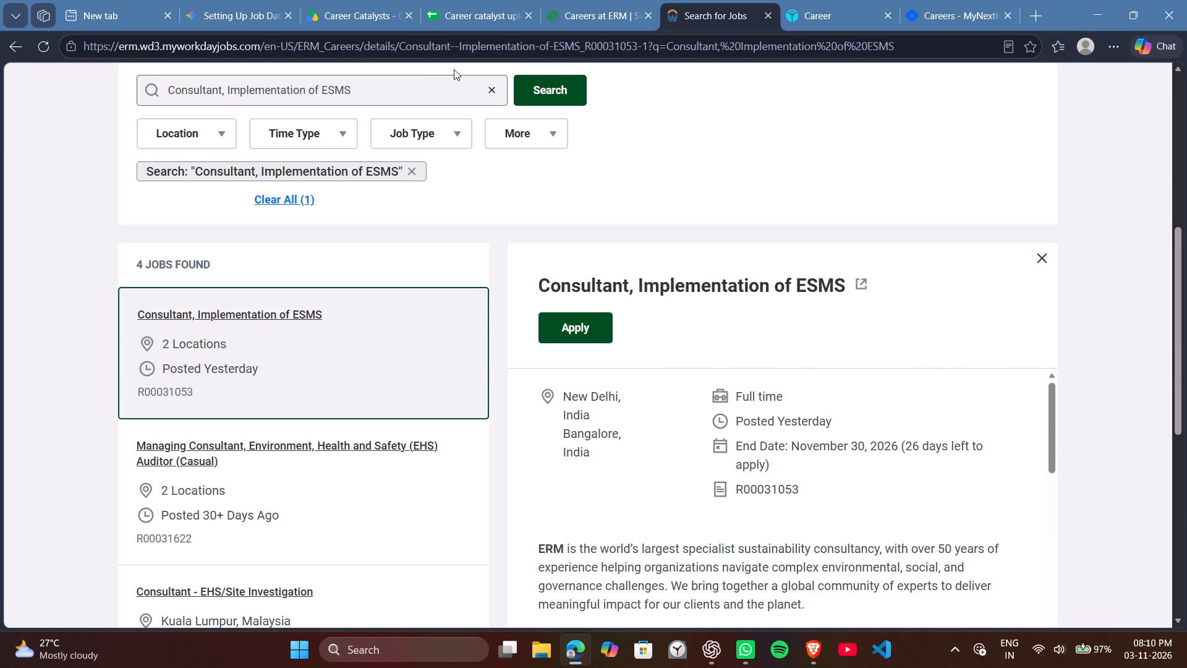
left_click(948, 49)
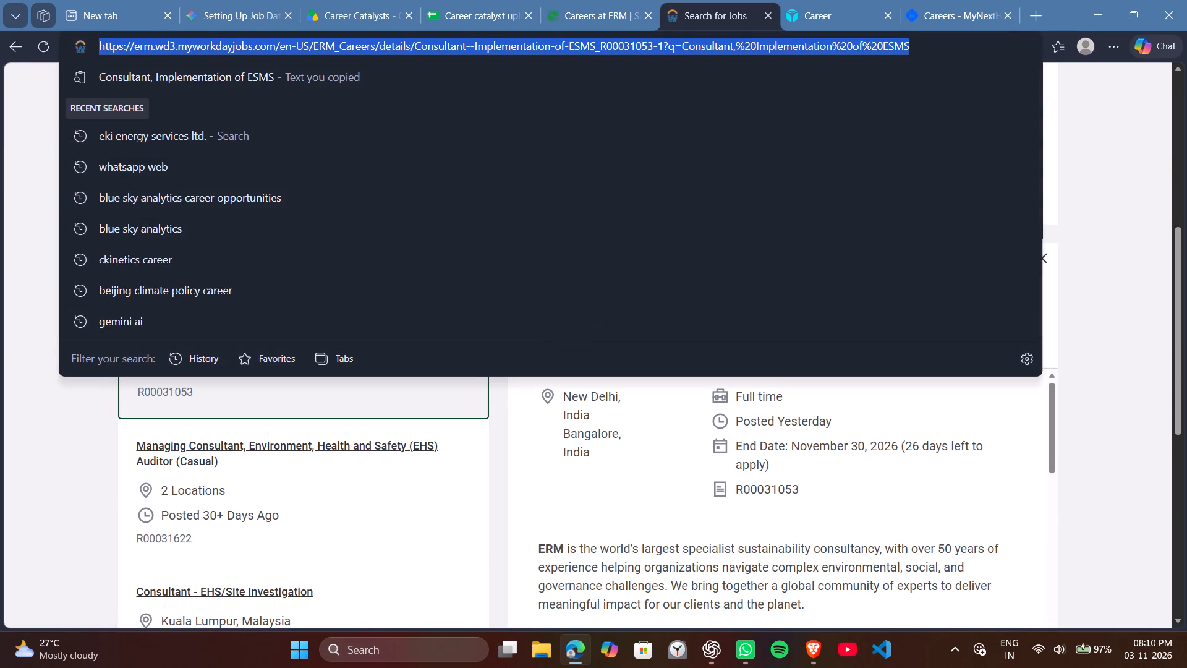
key("ctrl+c")
left_click(483, 0)
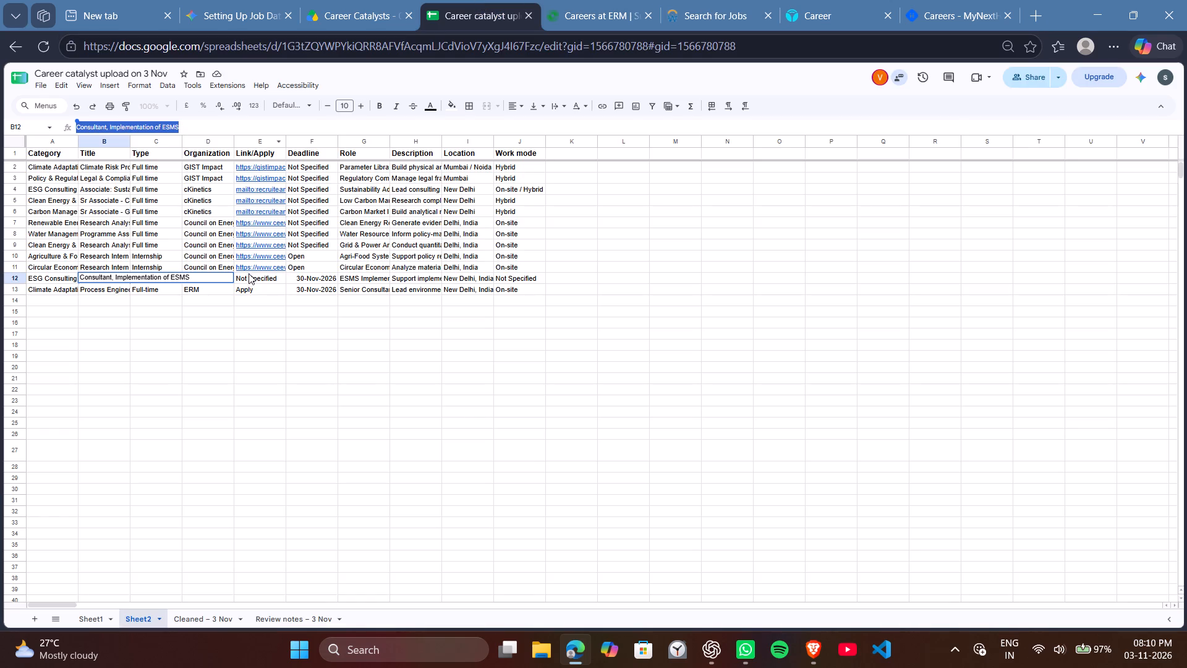
left_click(255, 276)
left_click_drag(173, 114, 155, 117)
left_click_drag(148, 122, 56, 118)
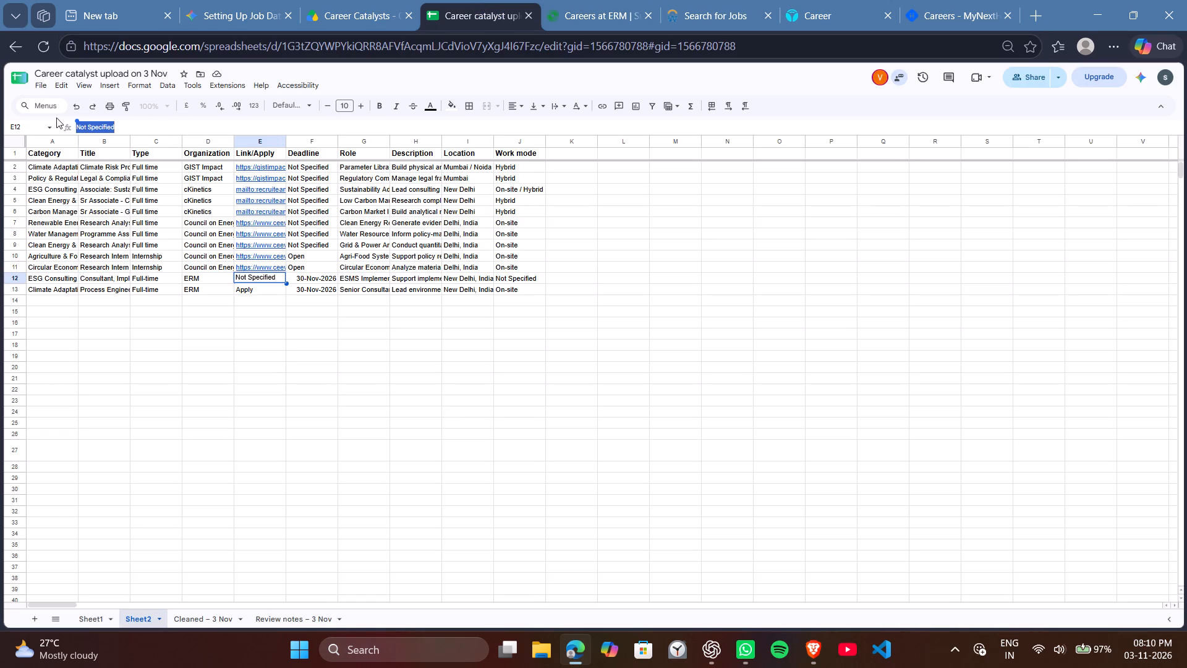
left_click_drag(56, 118, 51, 118)
key("BackSpace")
key("ctrl+v")
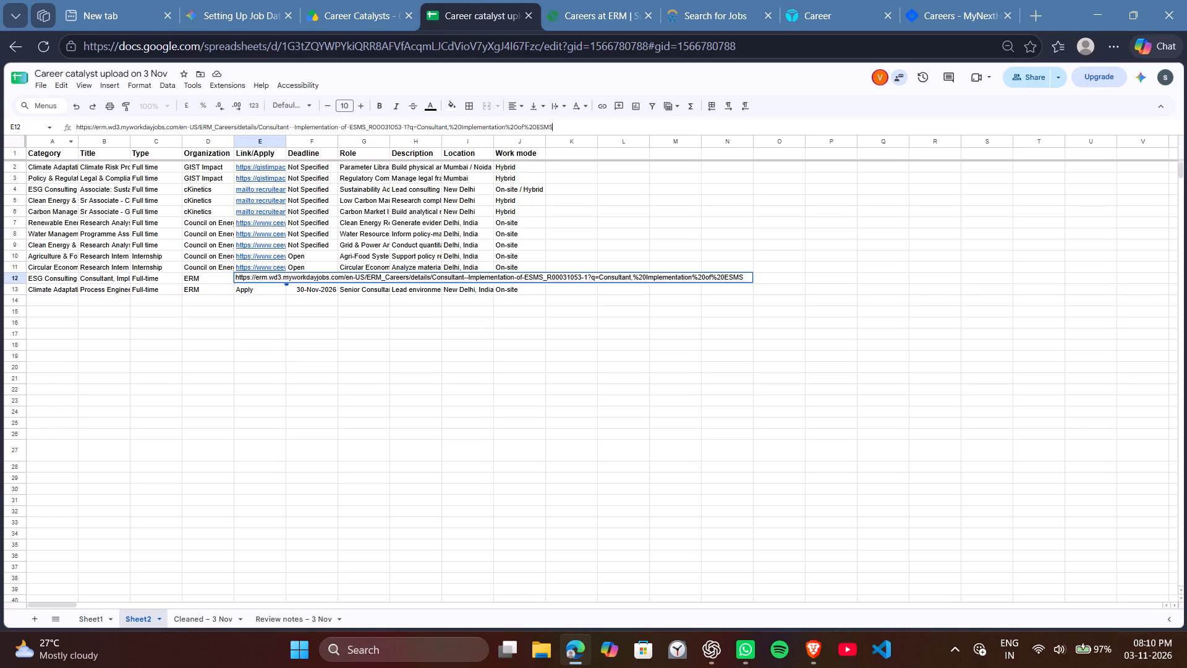
key("Return")
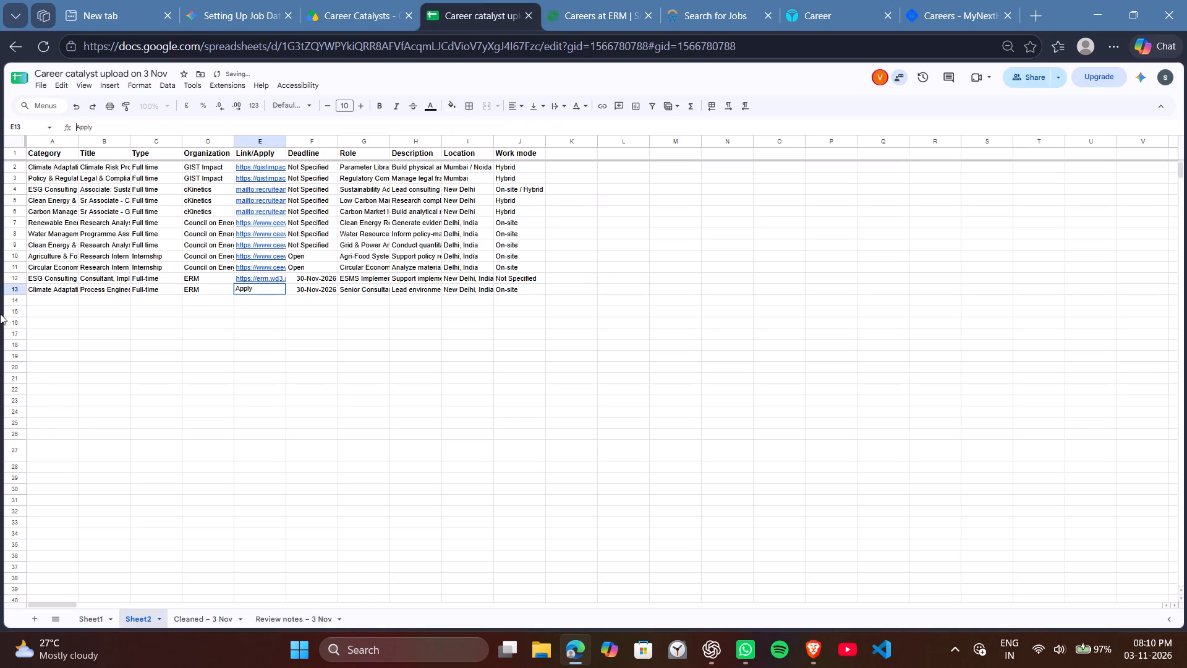
Copy the title Process Engineer Managing Consultant from row 13 of Sheet2 and search ERM's job listings for it.
left_click(116, 291)
left_click_drag(196, 125, 18, 123)
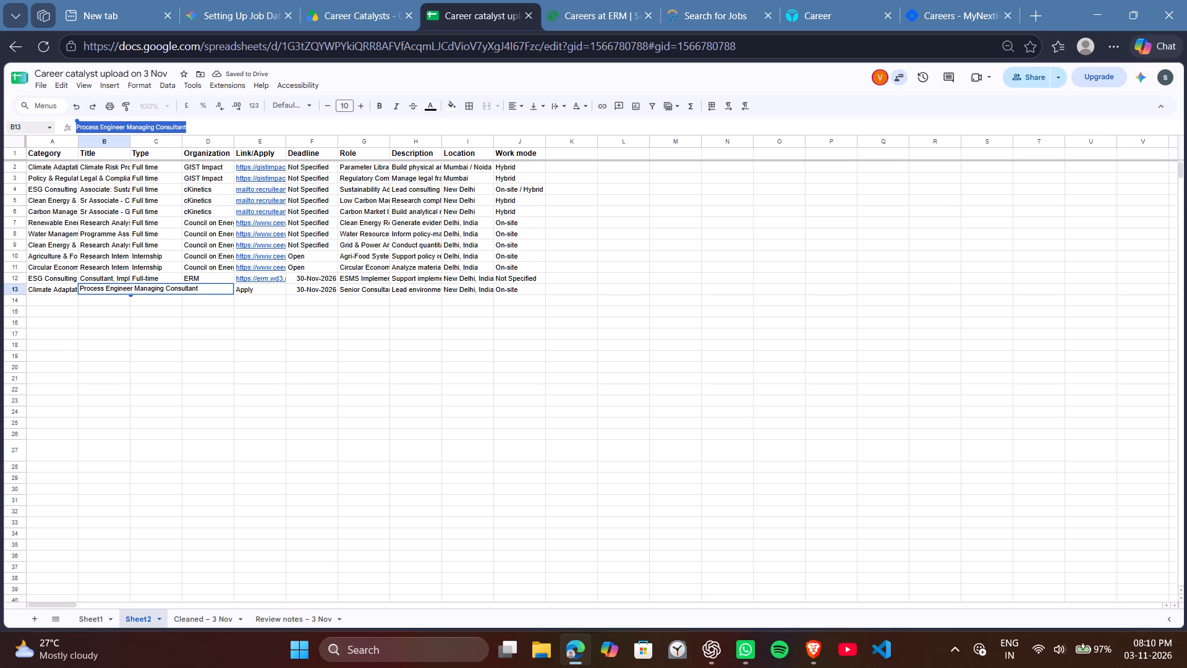
left_click_drag(18, 123, 15, 123)
key("ctrl+c")
left_click(617, 0)
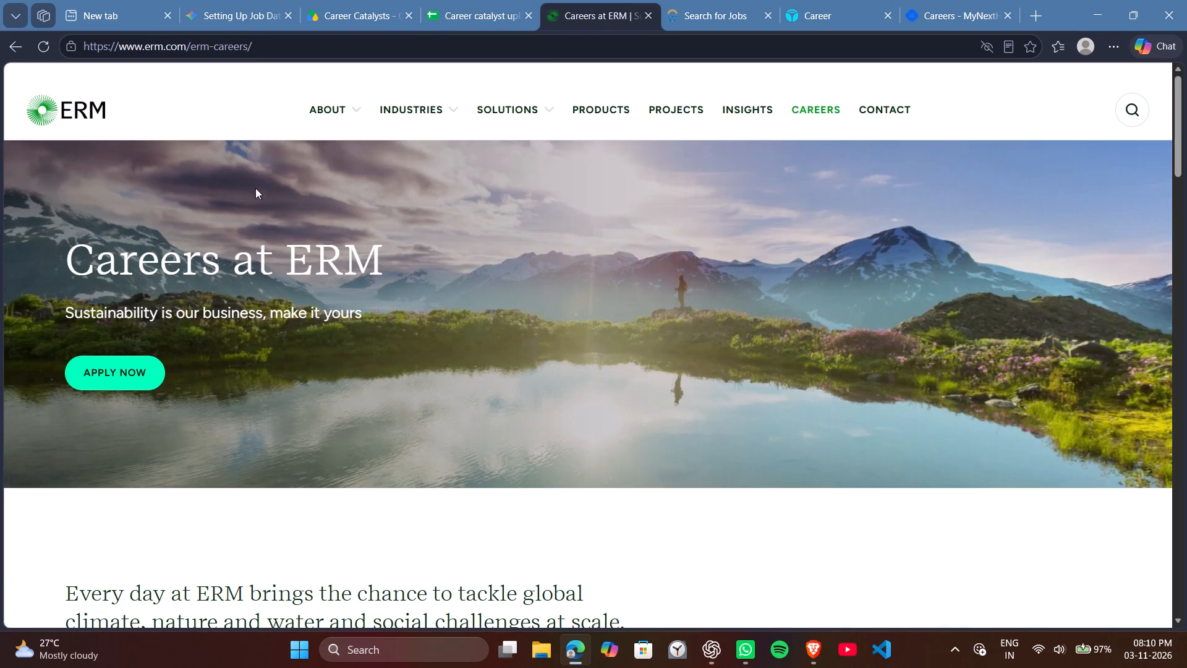
left_click(719, 13)
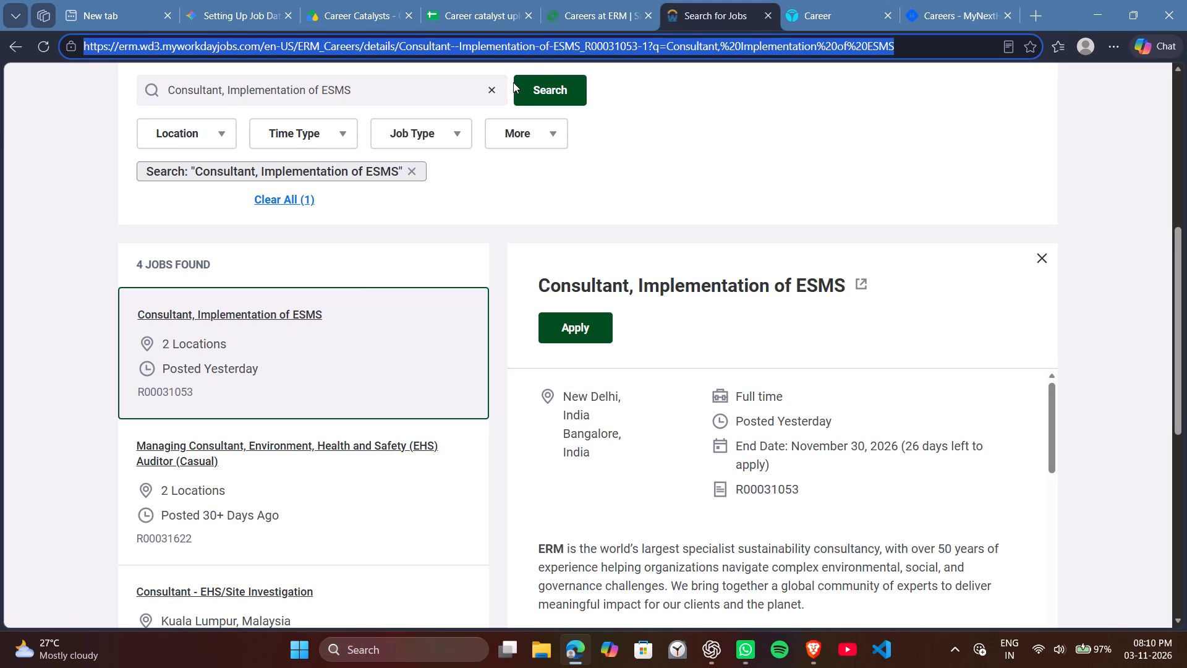
left_click(488, 88)
left_click(462, 93)
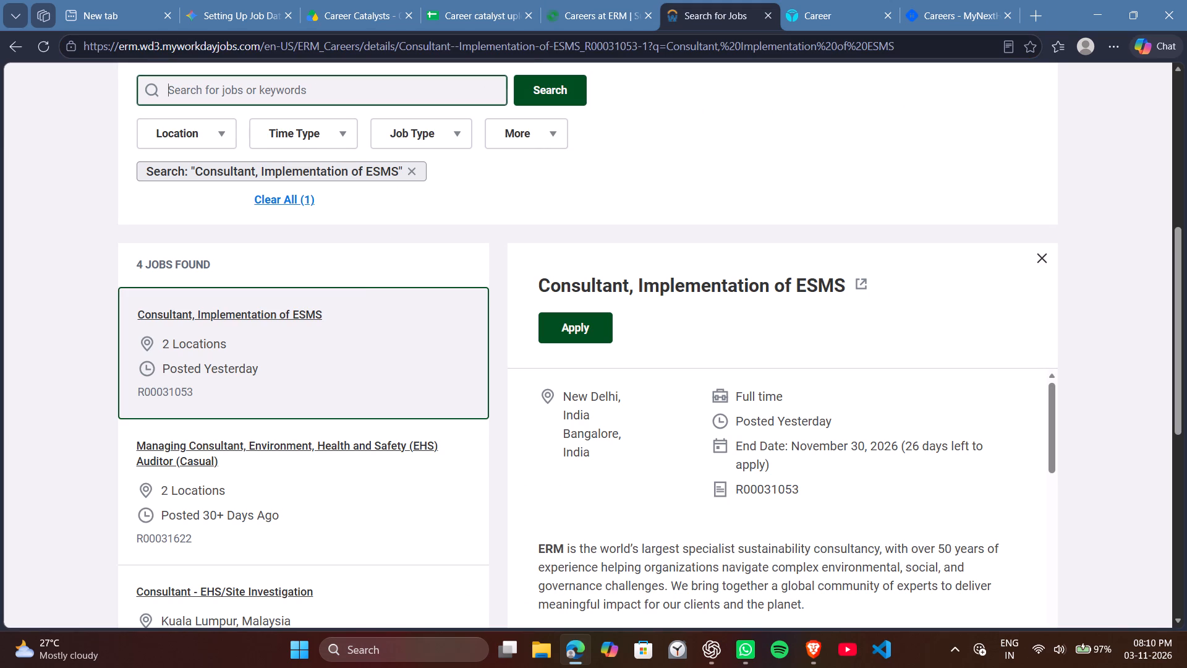
key("ctrl+v")
left_click(533, 95)
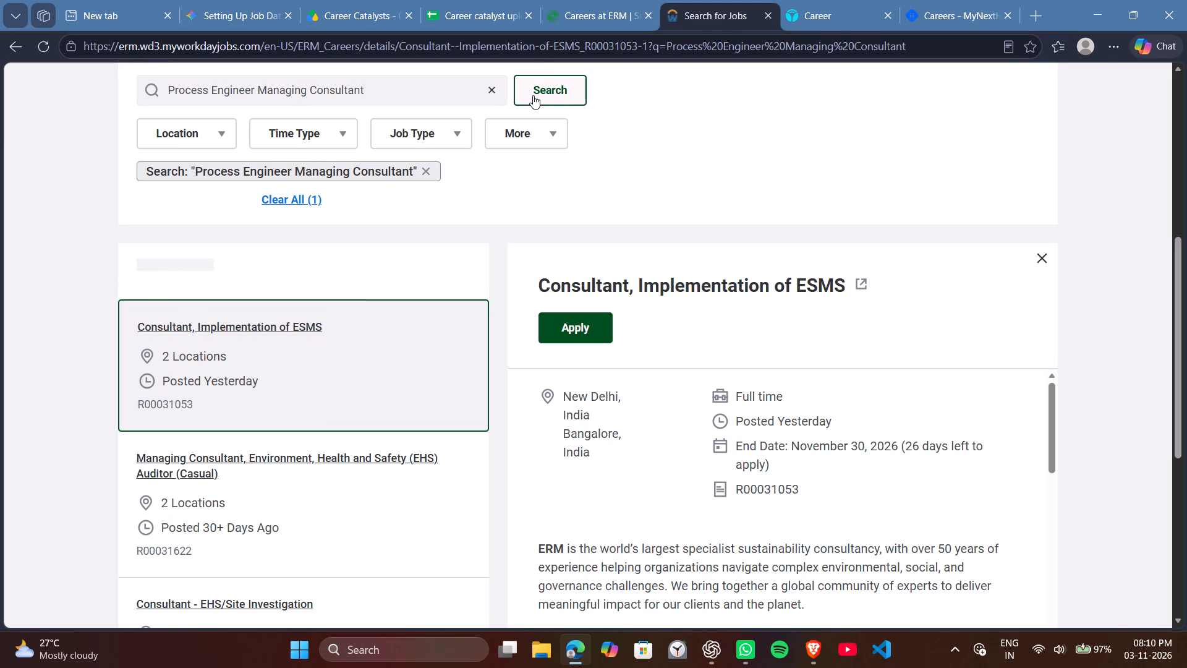
Open the Process Engineer Managing Consultant posting and put its URL in row 13's Link/Apply cell, replacing the existing text.
left_click(310, 315)
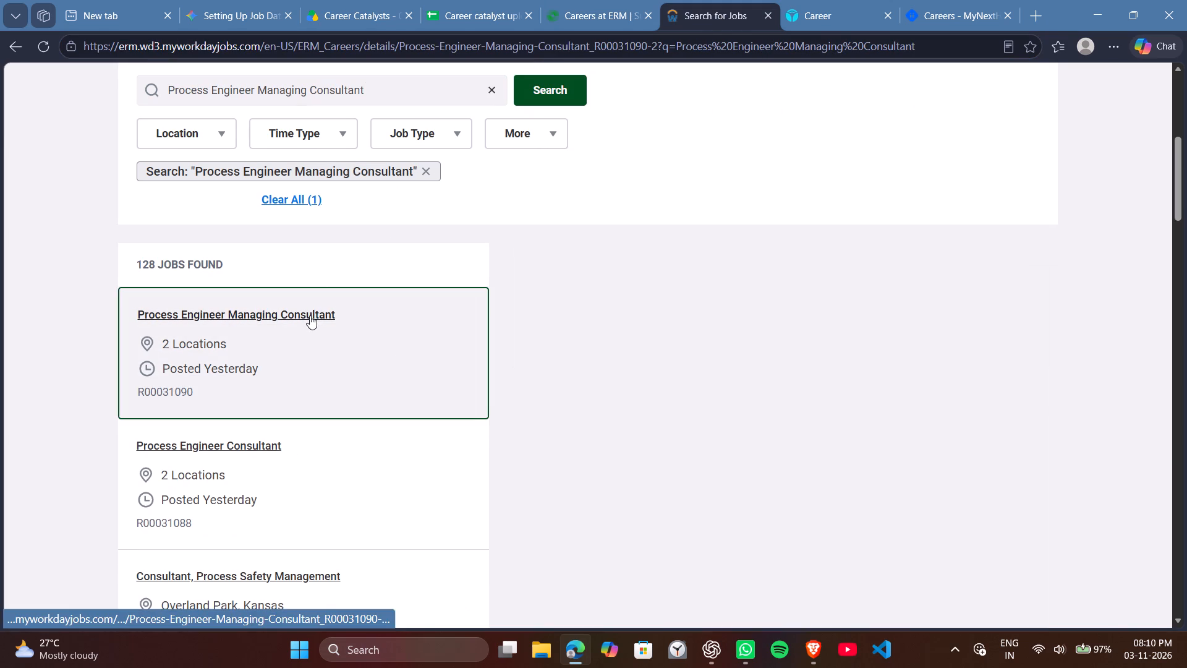
left_click(914, 46)
key("ctrl+c")
left_click(475, 0)
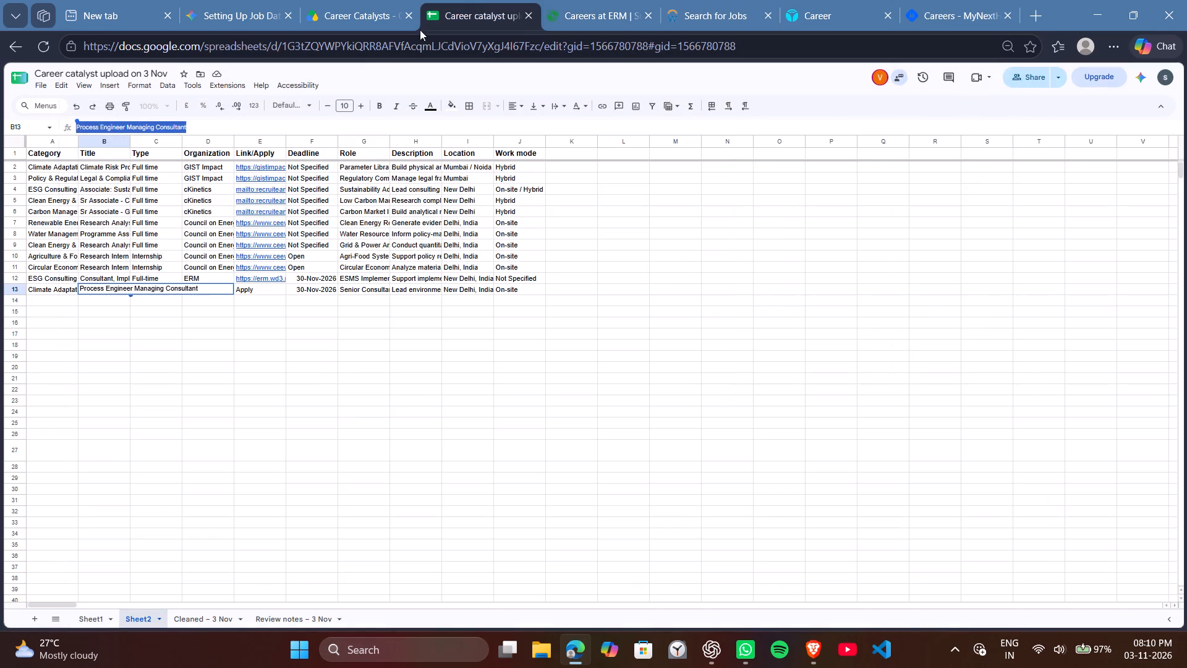
left_click(226, 336)
left_click(270, 292)
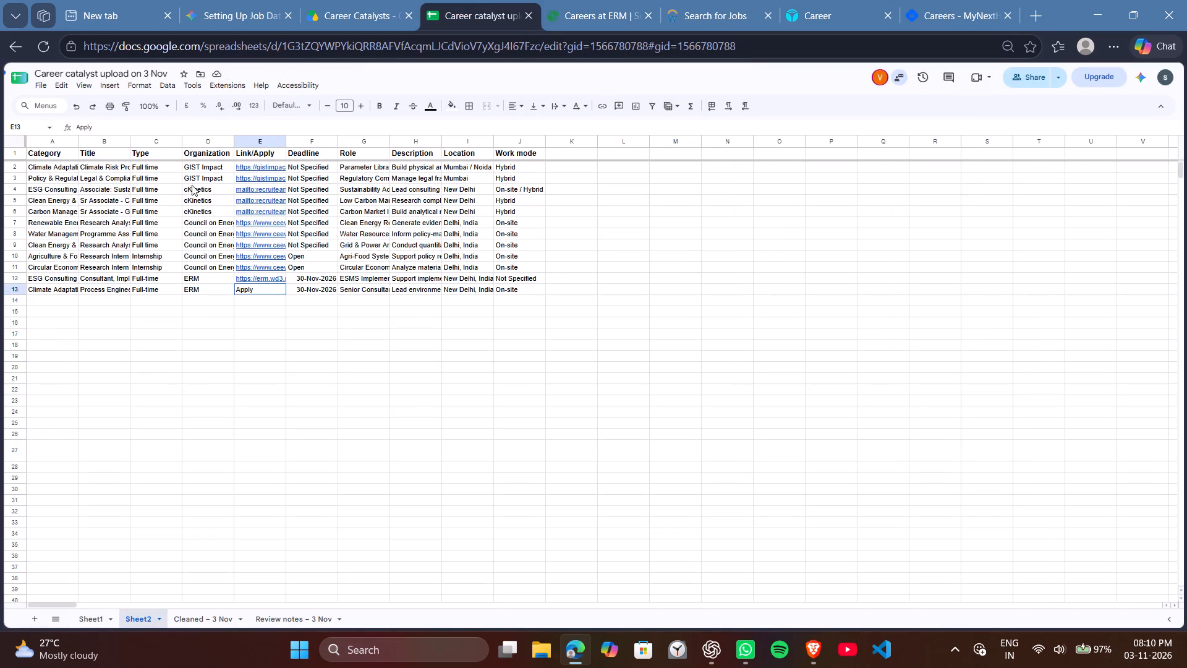
left_click_drag(112, 131, 34, 133)
key("BackSpace")
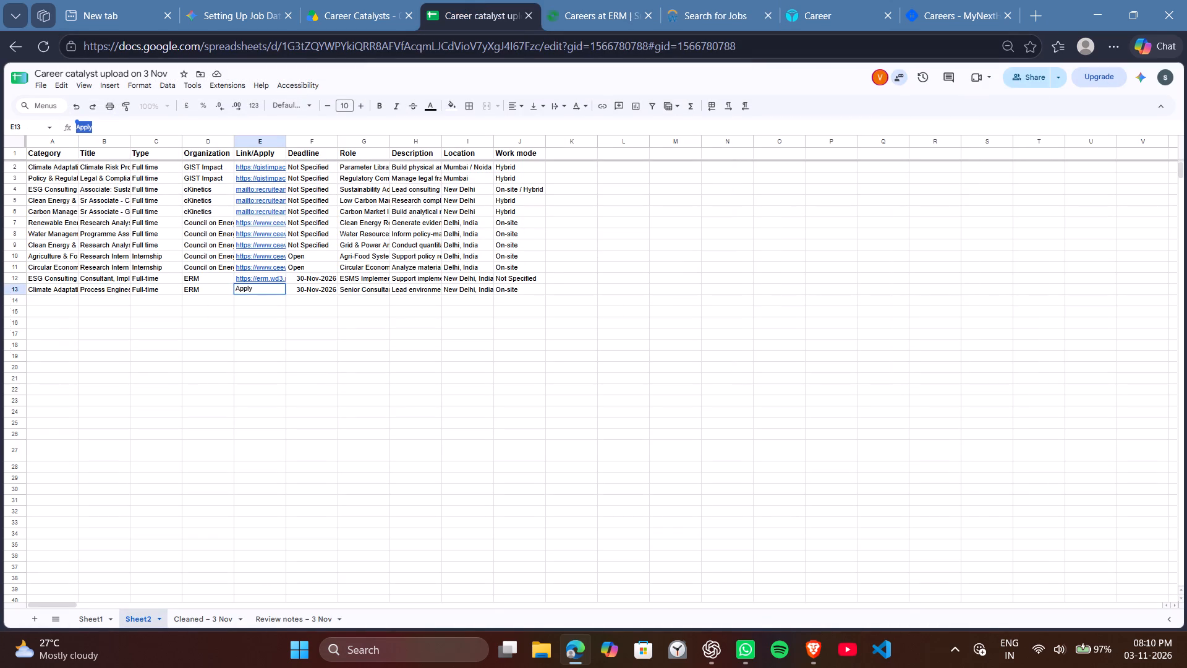
key("ctrl+v")
key("Return")
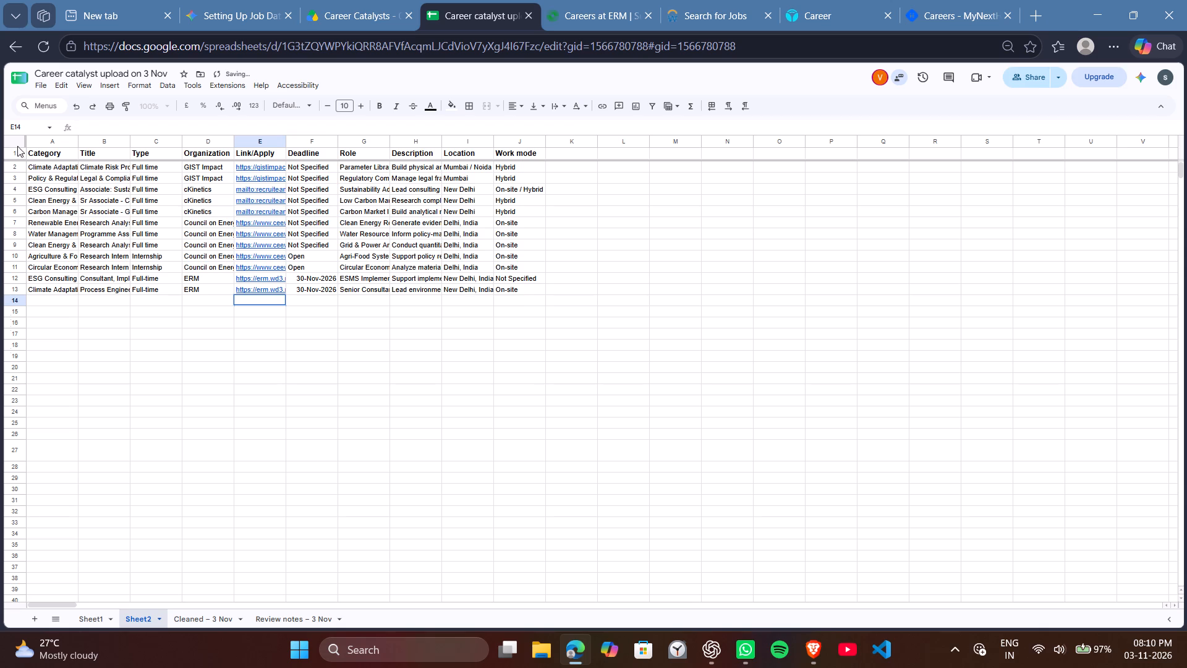
Move the ERM India Industrial Decarbonisation entry from row 60 up to row 14 of Sheet2, directly beneath the ERM entries.
scroll(394, 505, "down", 2)
left_click(169, 414)
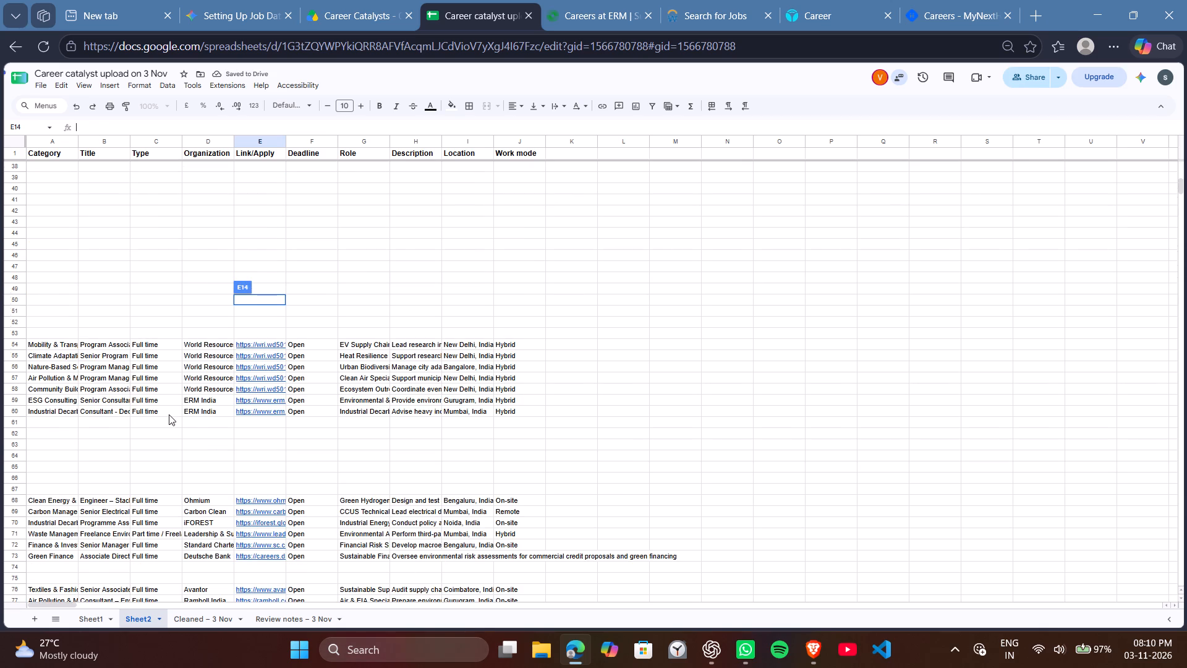
left_click(25, 410)
left_click(39, 414)
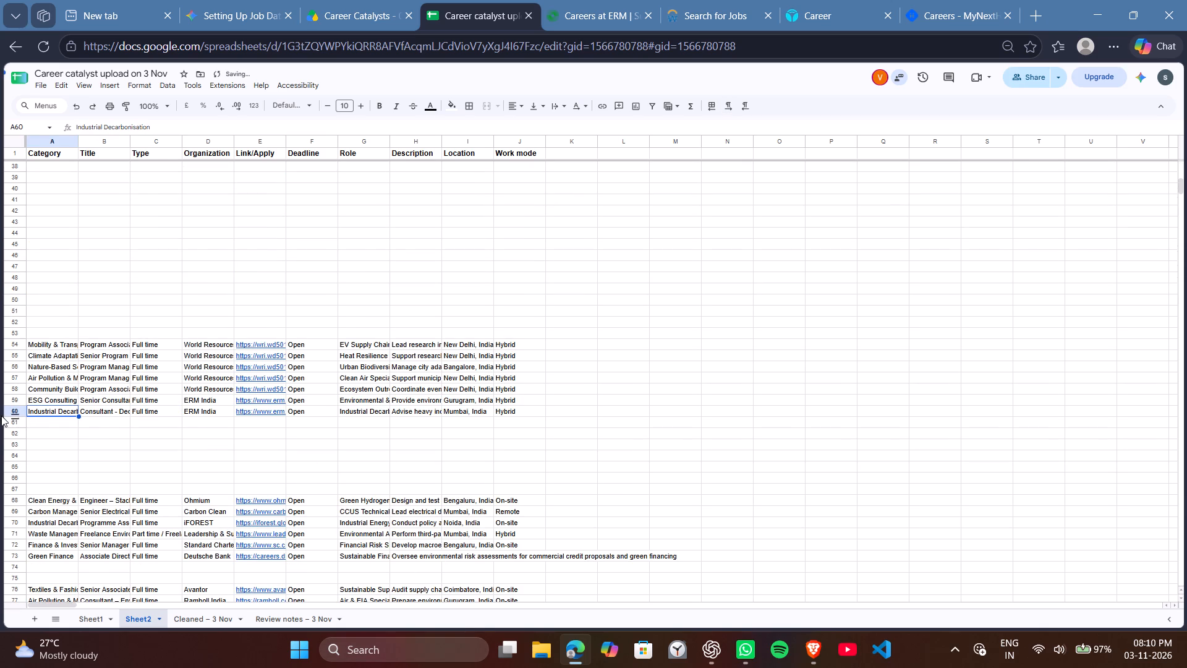
left_click(8, 411)
left_click_drag(8, 411, 35, 122)
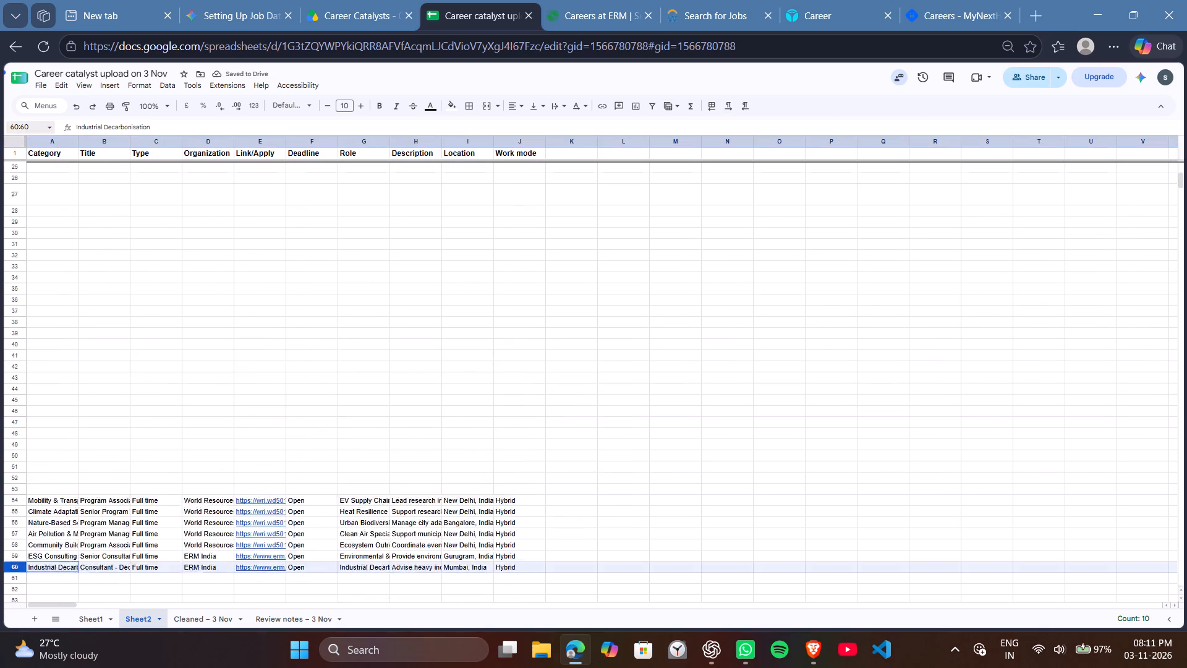
left_click_drag(35, 122, 37, 291)
scroll(119, 464, "down", 2)
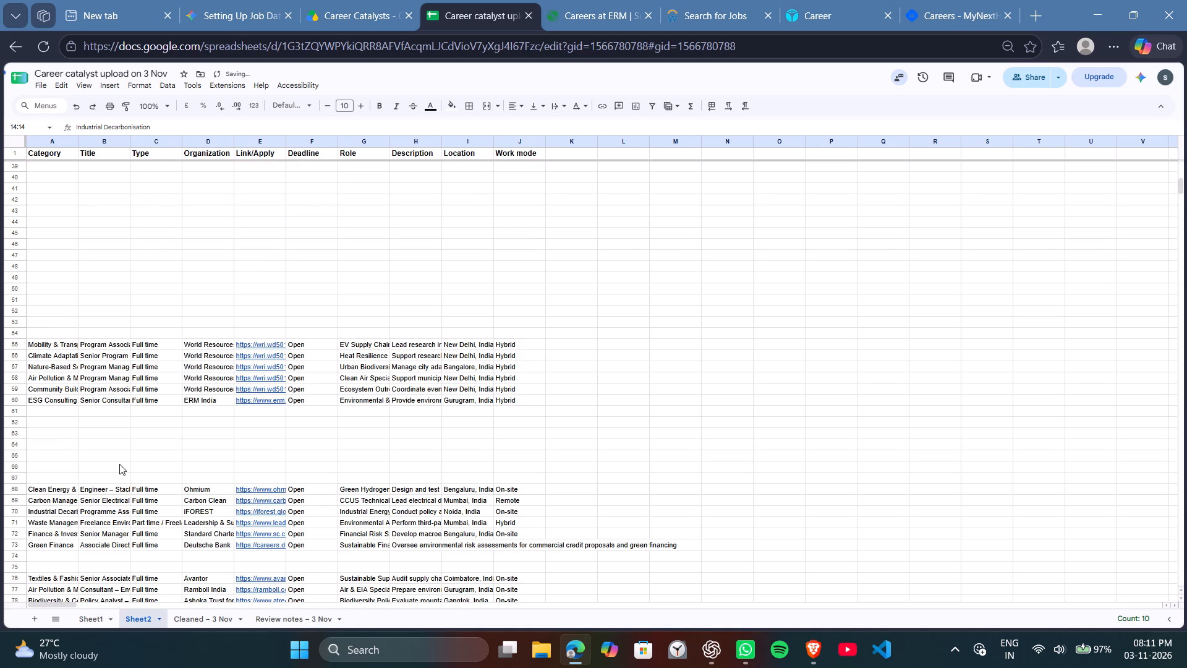
Move the ERM India ESG Consulting entry from row 60 up to row 15 of Sheet2, directly beneath the Industrial Decarbonisation entry.
left_click(17, 400)
left_click_drag(17, 400, 30, 158)
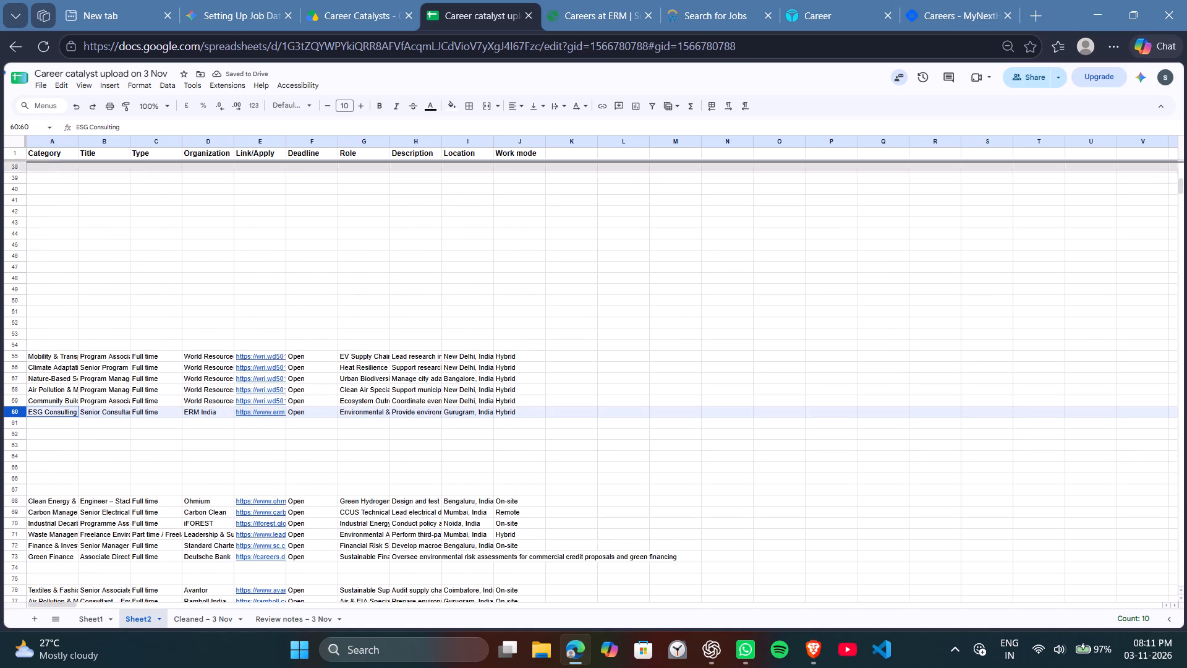
left_click_drag(30, 158, 48, 318)
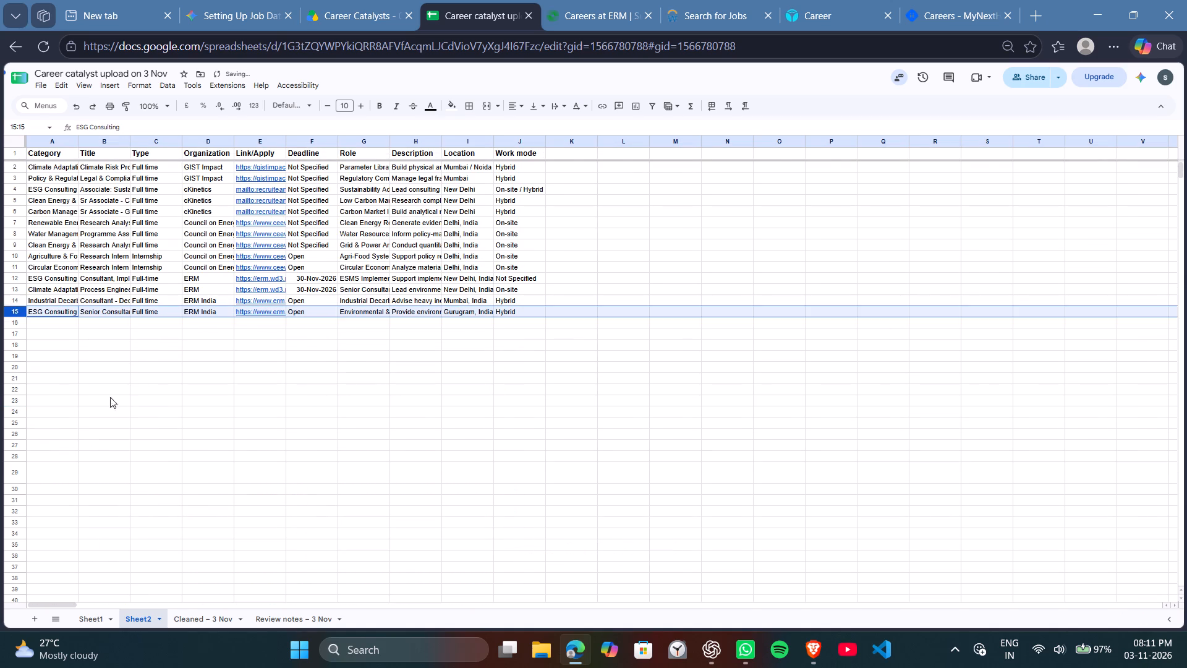
left_click(162, 451)
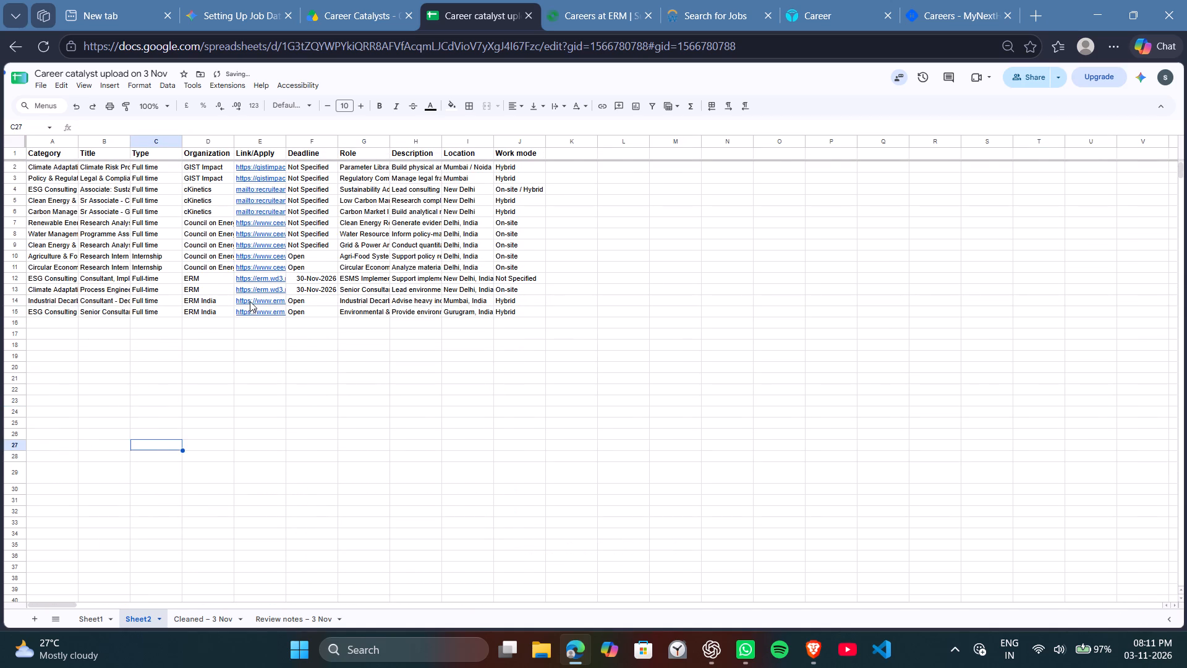
Copy the title Consultant - Decarbonization & Net Zero Strategies from row 14 of Sheet2 and search ERM's job listings for it.
left_click(113, 301)
left_click_drag(224, 131, 0, 141)
key("ctrl+c")
left_click(631, 0)
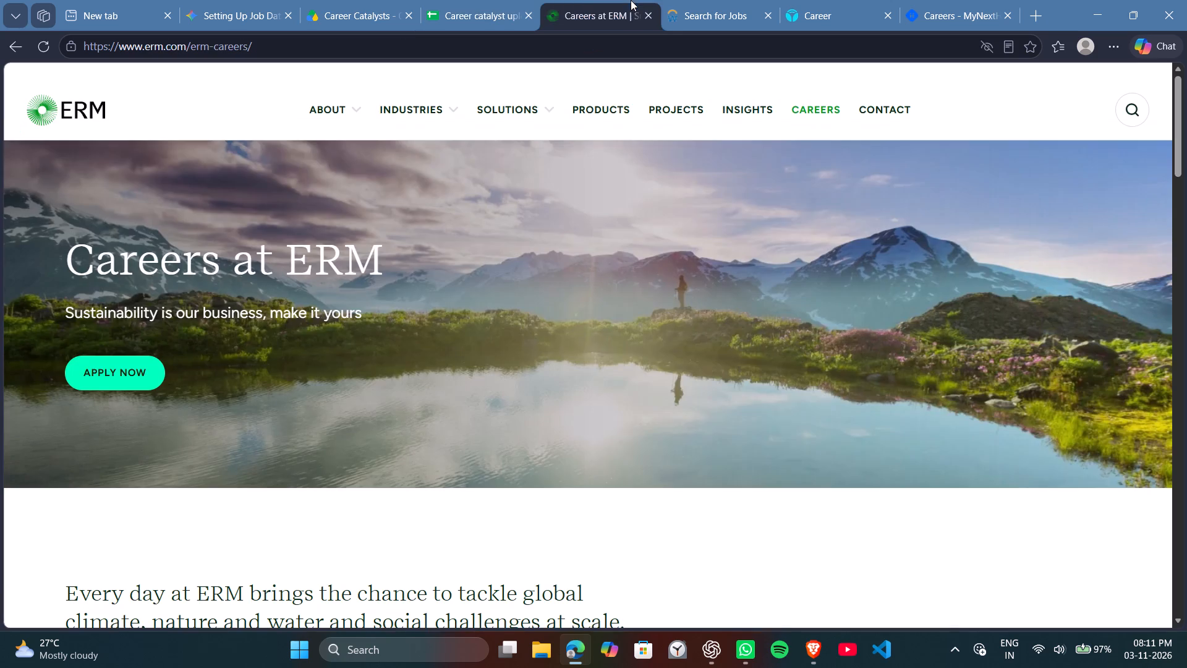
left_click(731, 1)
left_click(490, 87)
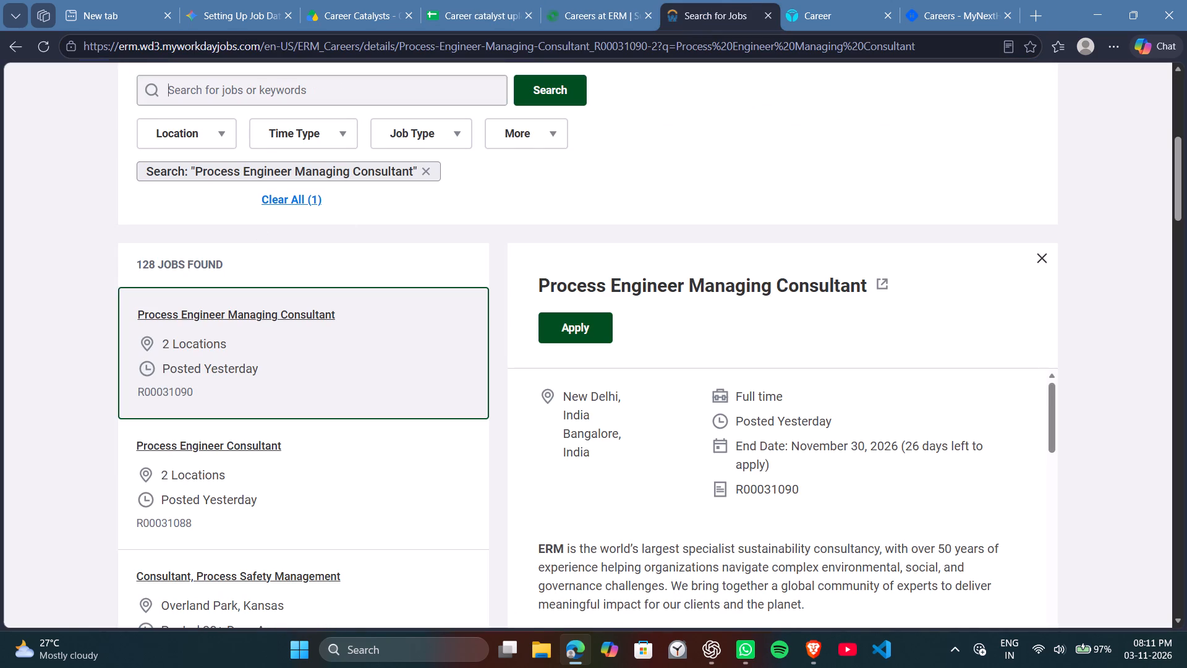
left_click(460, 87)
key("ctrl+v")
left_click(518, 90)
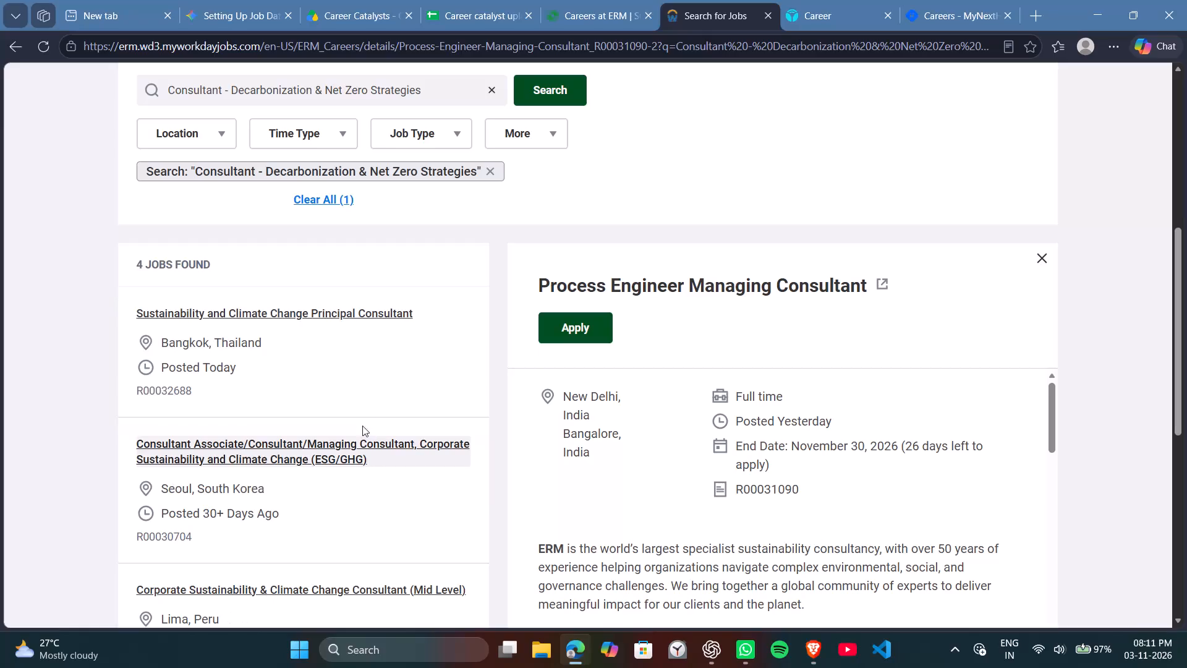
Check the results, including the Sustainability and Climate Change Principal Consultant posting, for a match to row 14's title, and clear the search.
left_click(379, 313)
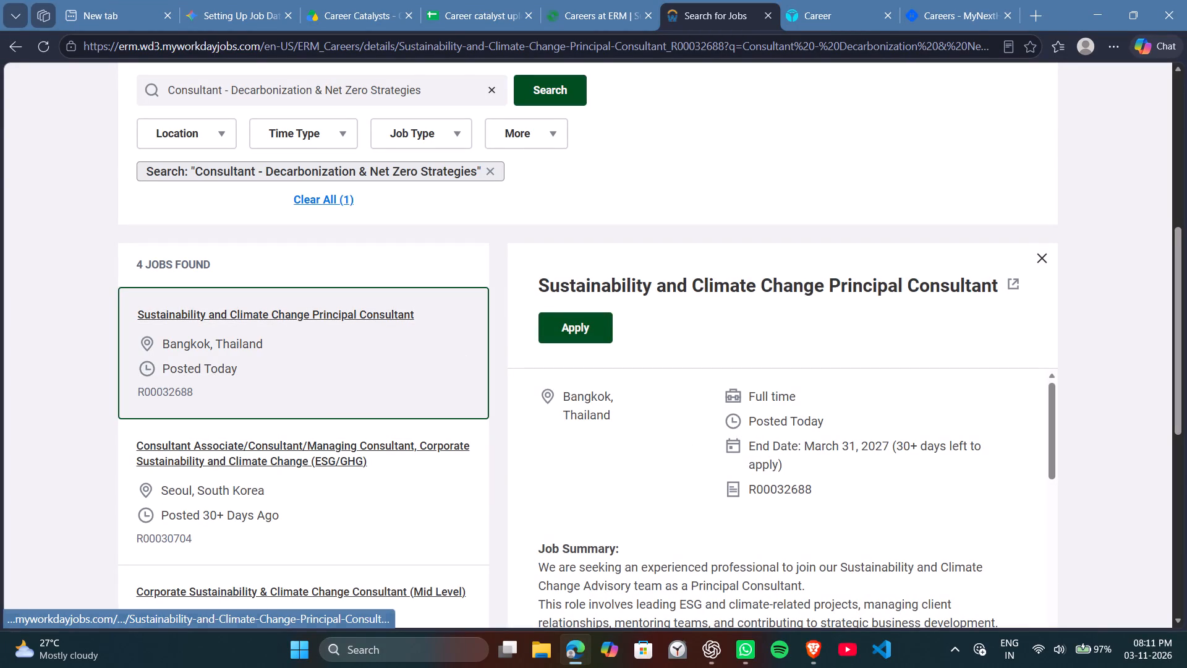
left_click(478, 0)
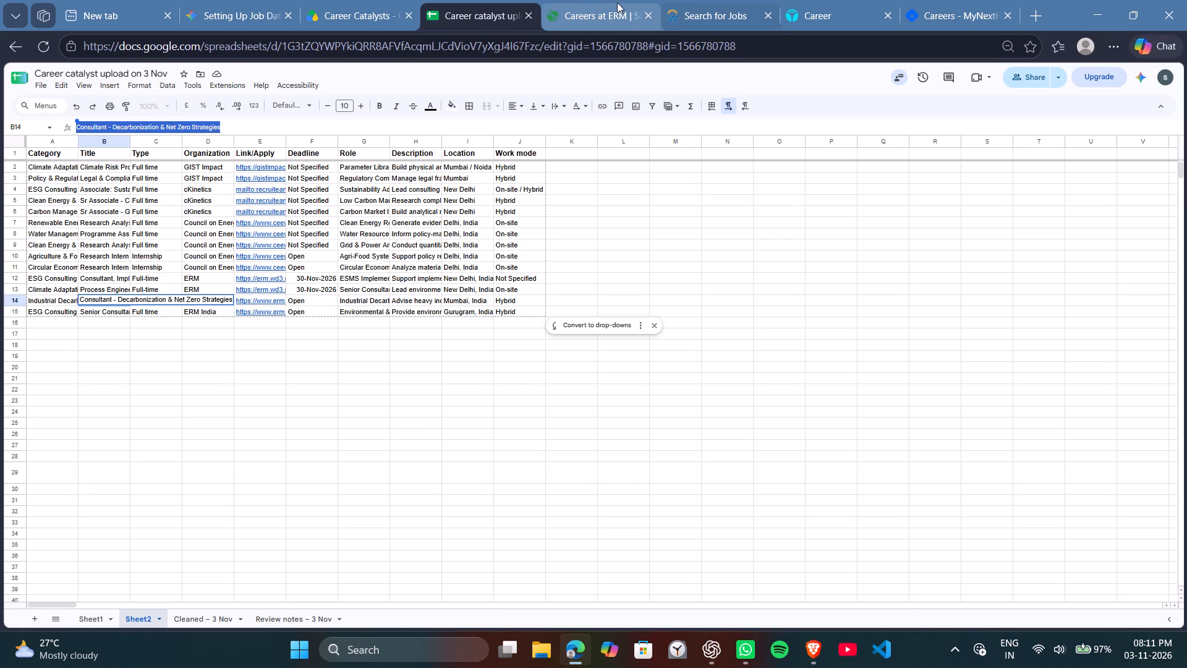
left_click(696, 0)
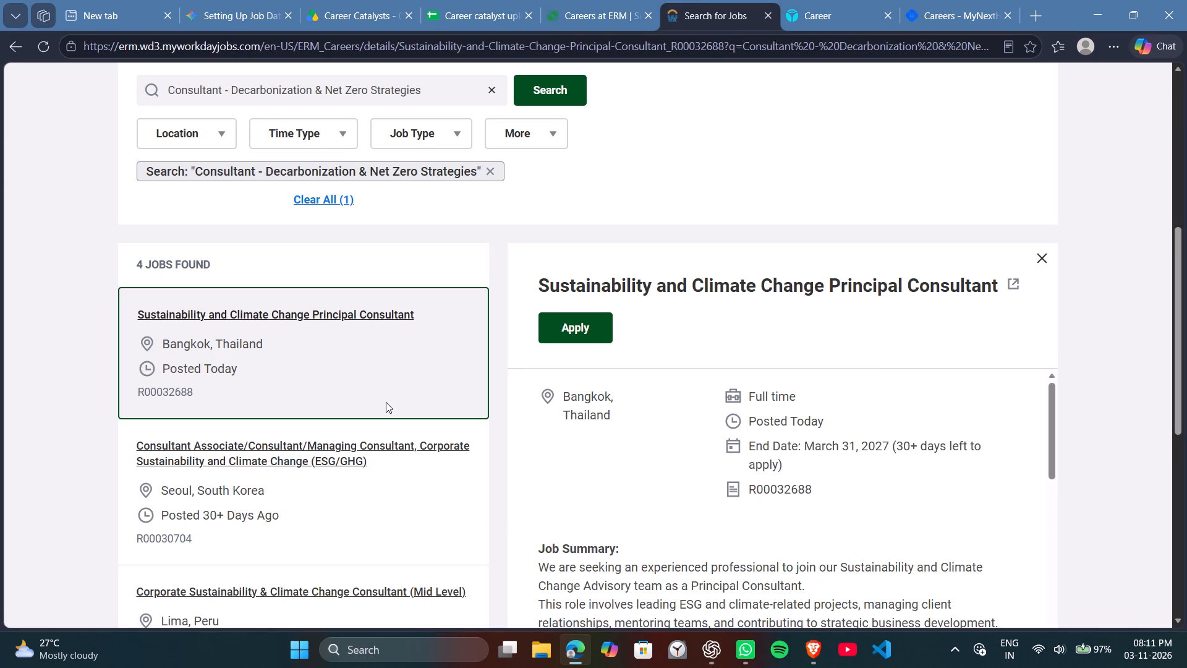
scroll(386, 402, "down", 1)
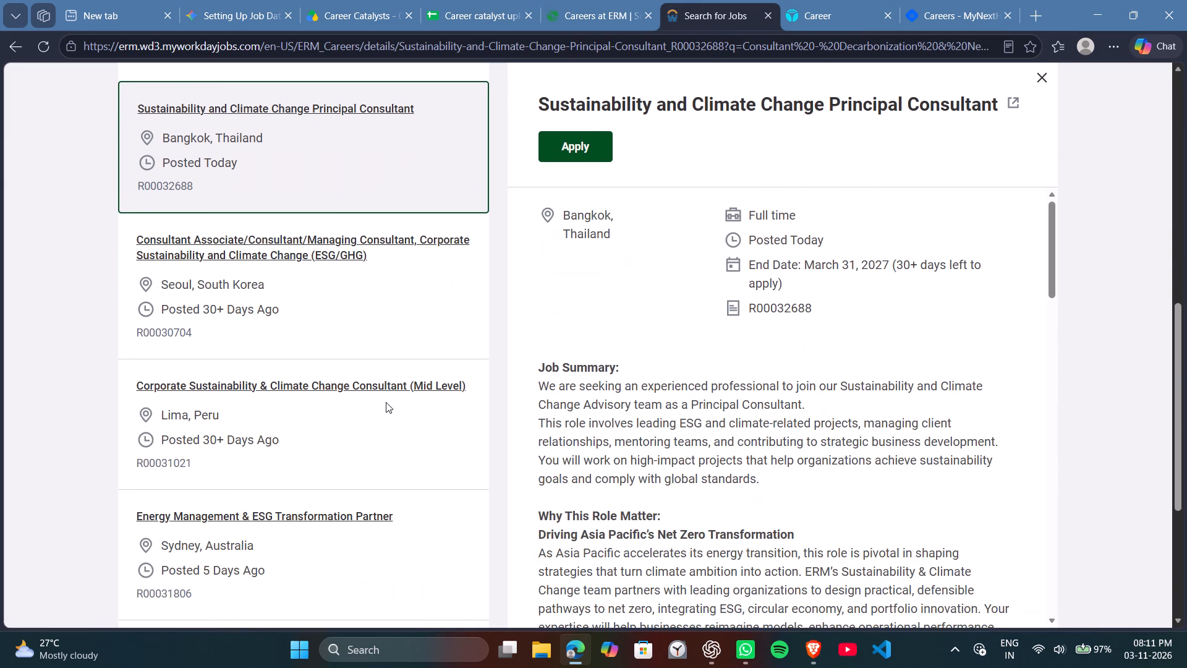
scroll(386, 402, "down", 1)
left_click(304, 450)
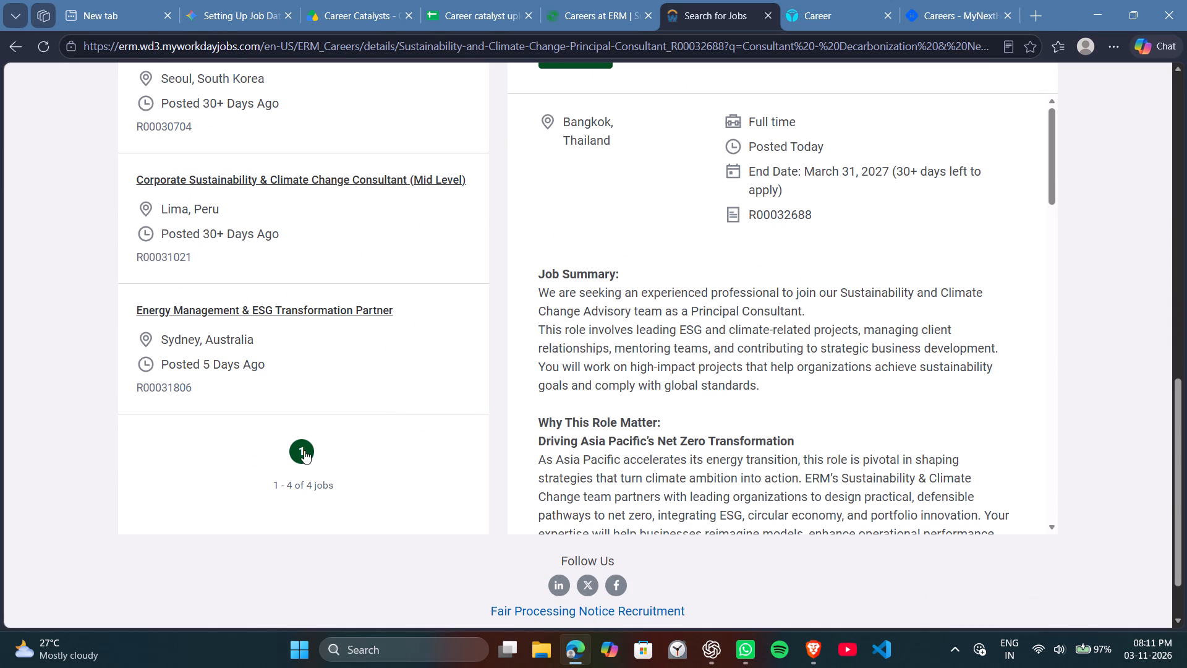
scroll(597, 430, "up", 3)
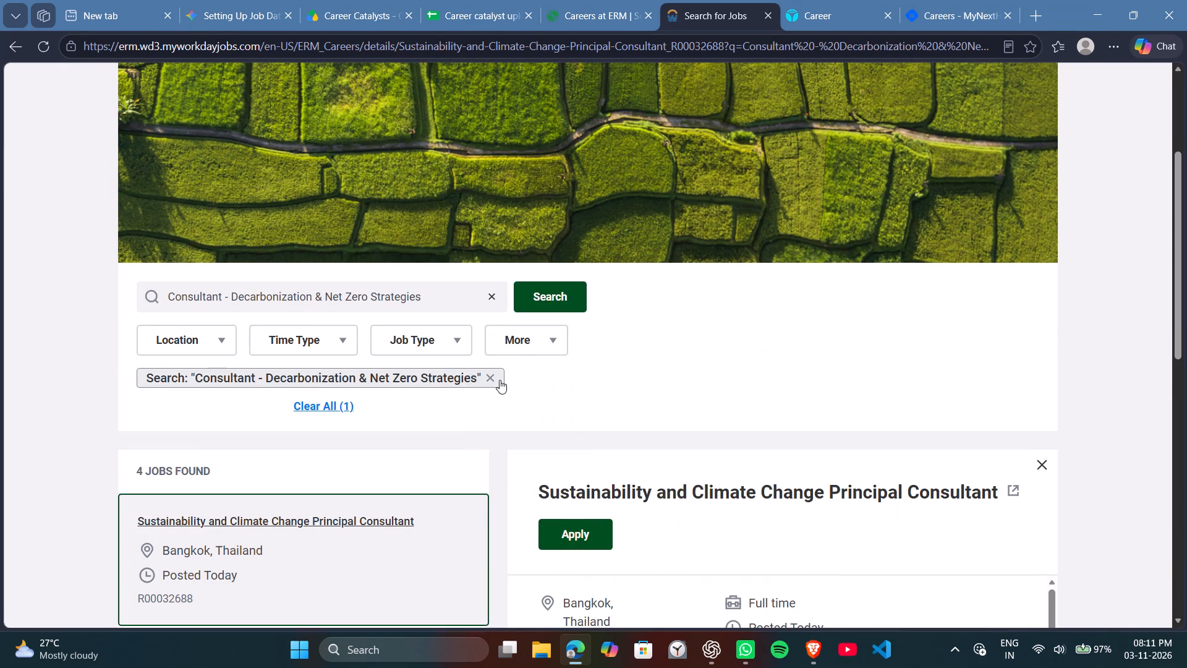
left_click(497, 377)
Copy the title Senior Consultant - EHS & Sustainability Advisory from row 15 of Sheet2, search ERM's job listings for it, and clear the search.
left_click(622, 0)
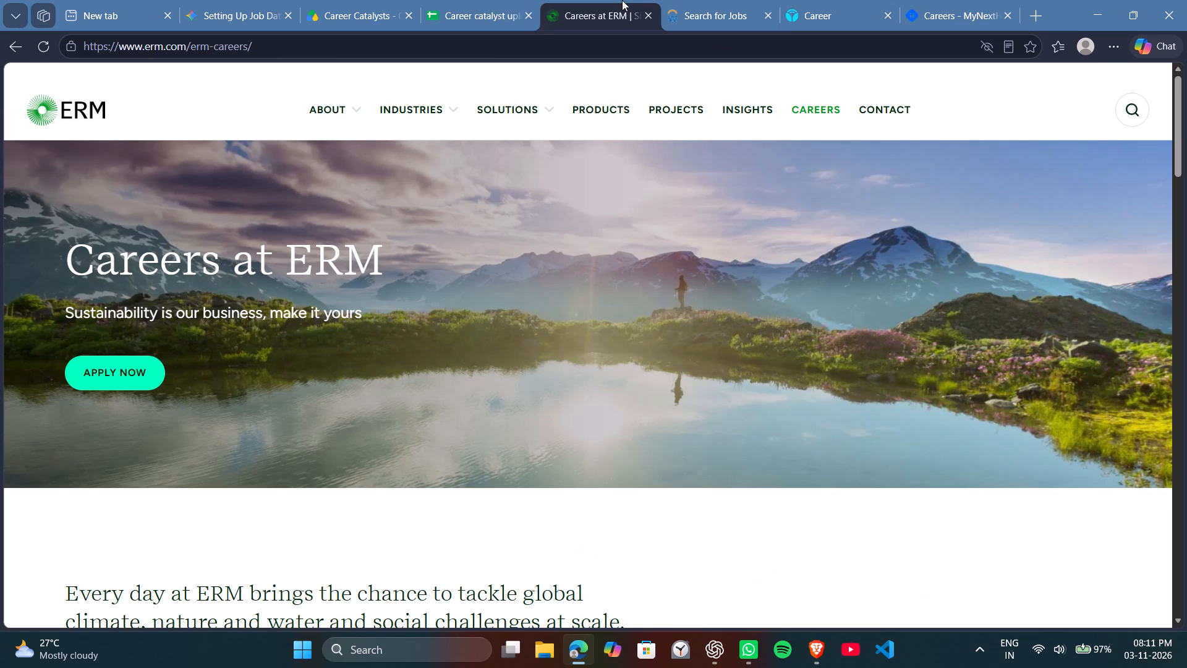
left_click(452, 0)
left_click(282, 374)
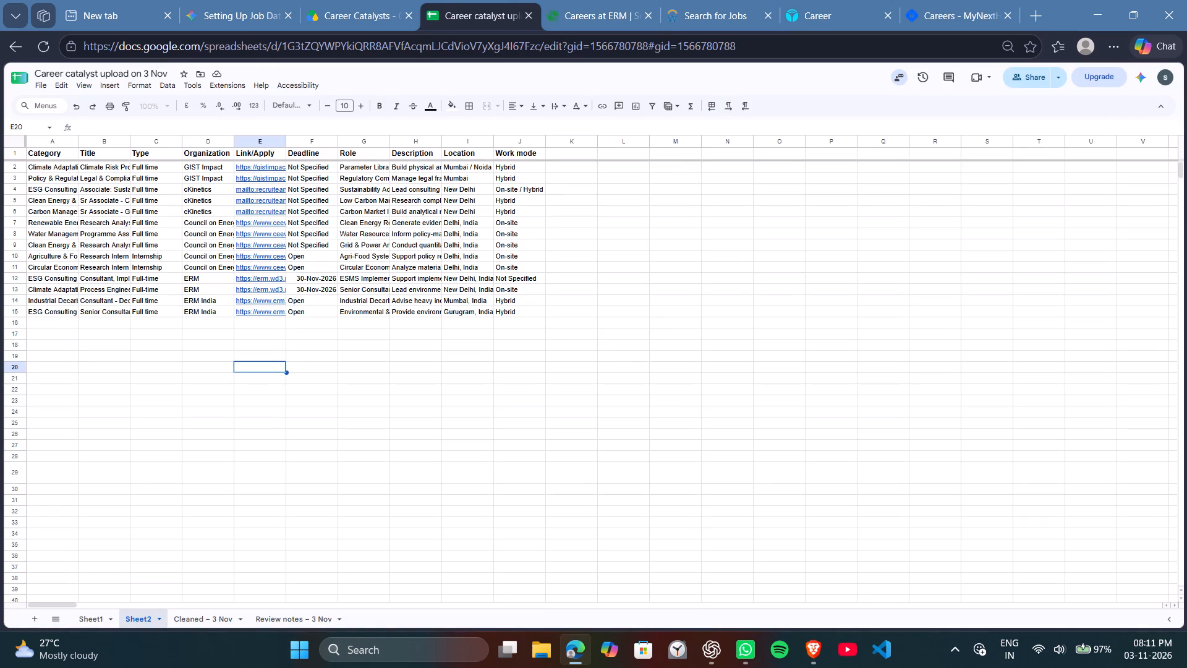
left_click(108, 319)
left_click(103, 311)
left_click_drag(219, 129, 67, 131)
key("ctrl+c")
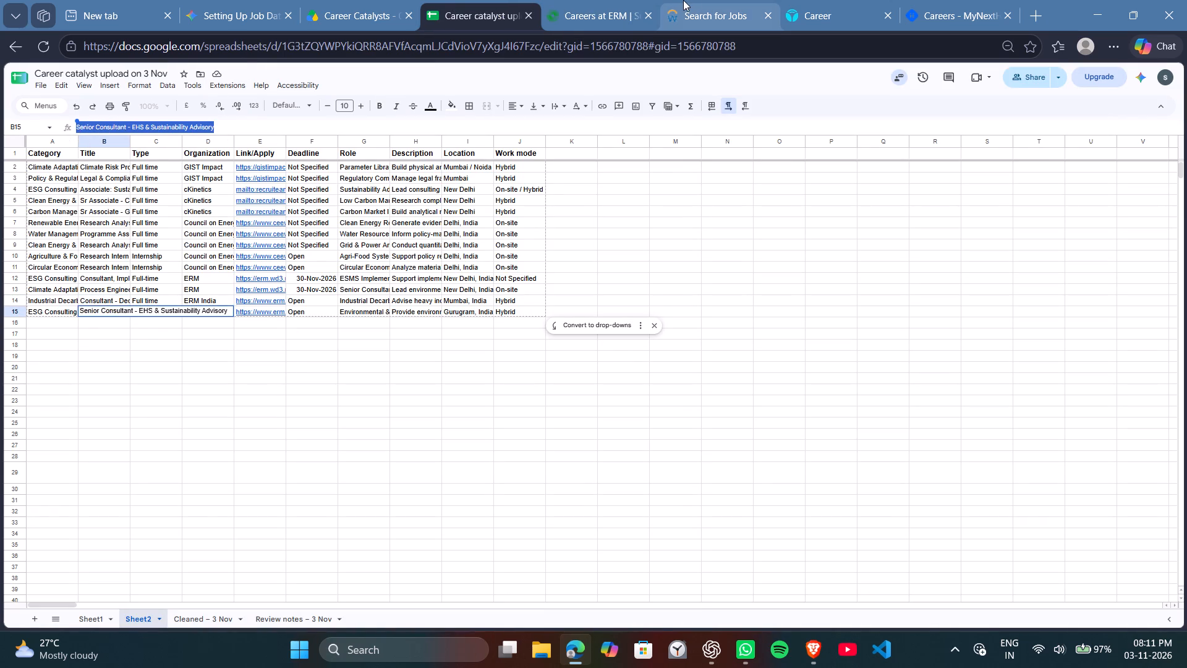
left_click(683, 0)
left_click(444, 282)
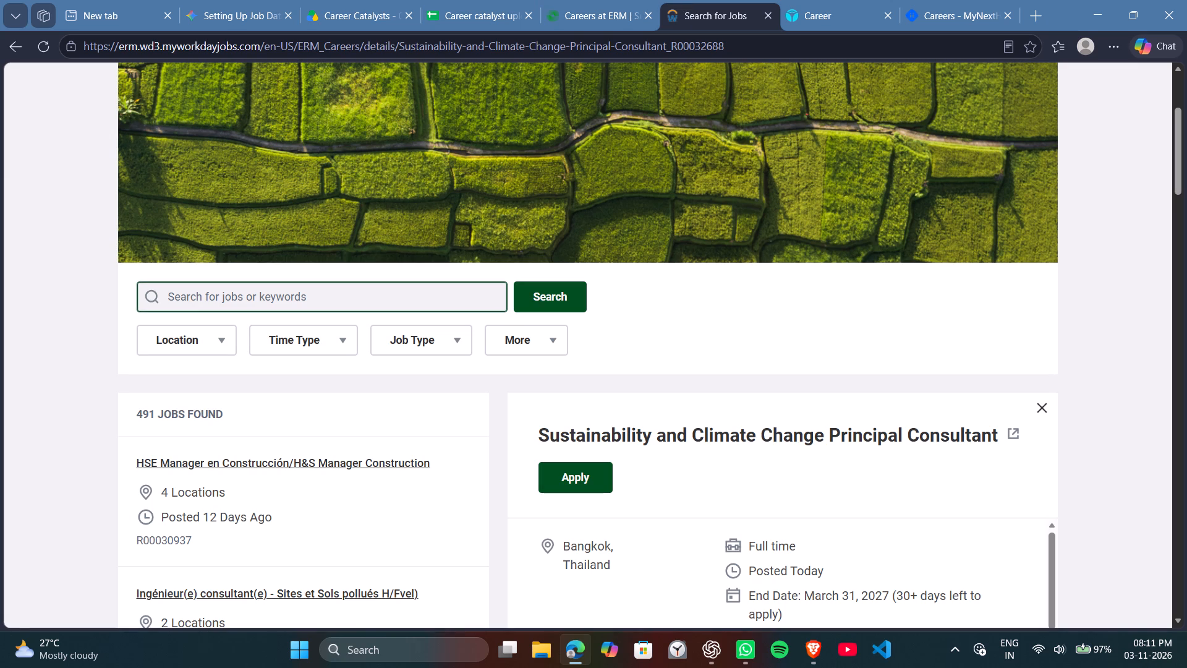
key("ctrl+v")
left_click(542, 293)
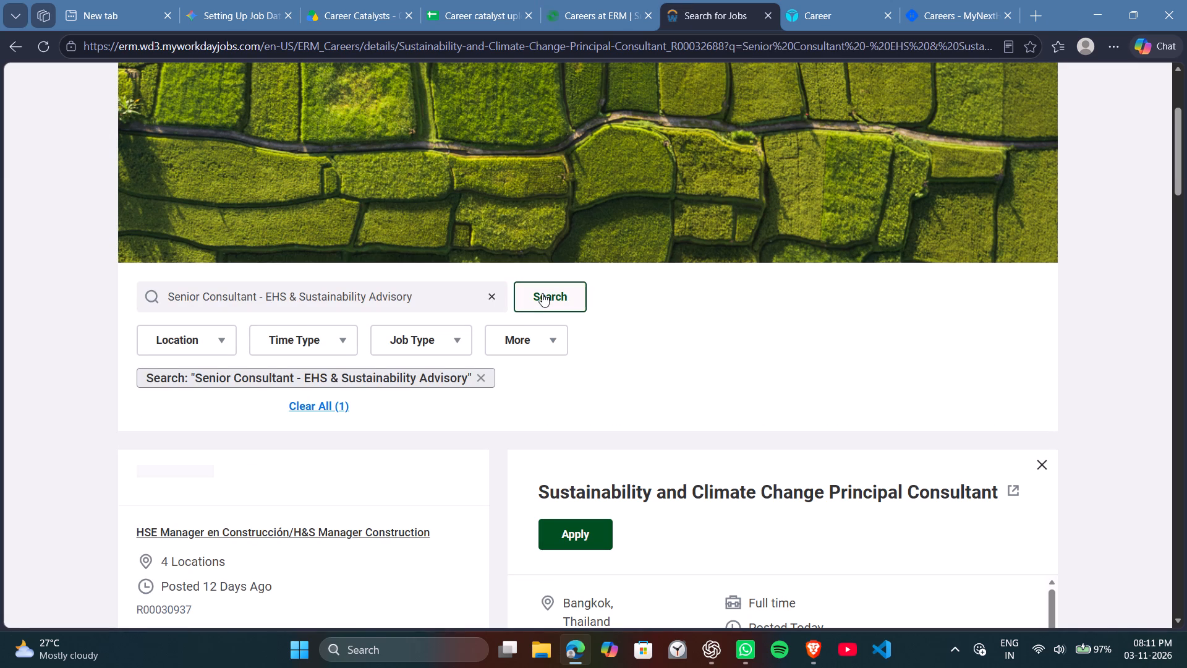
scroll(662, 461, "down", 1)
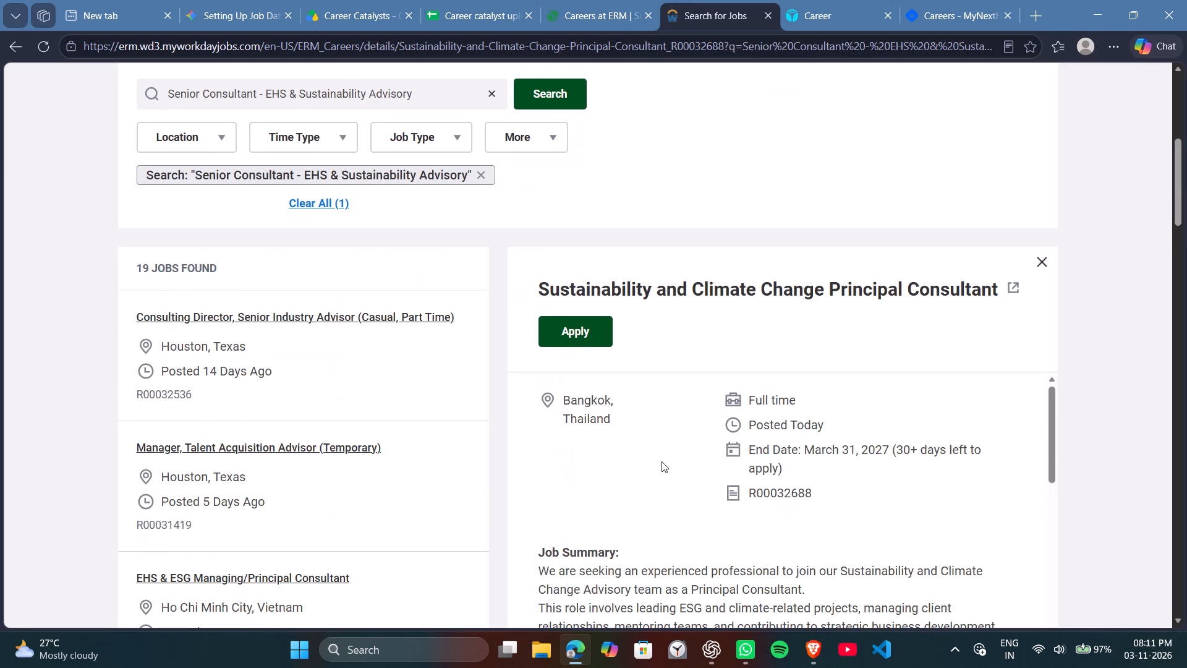
left_click(554, 69)
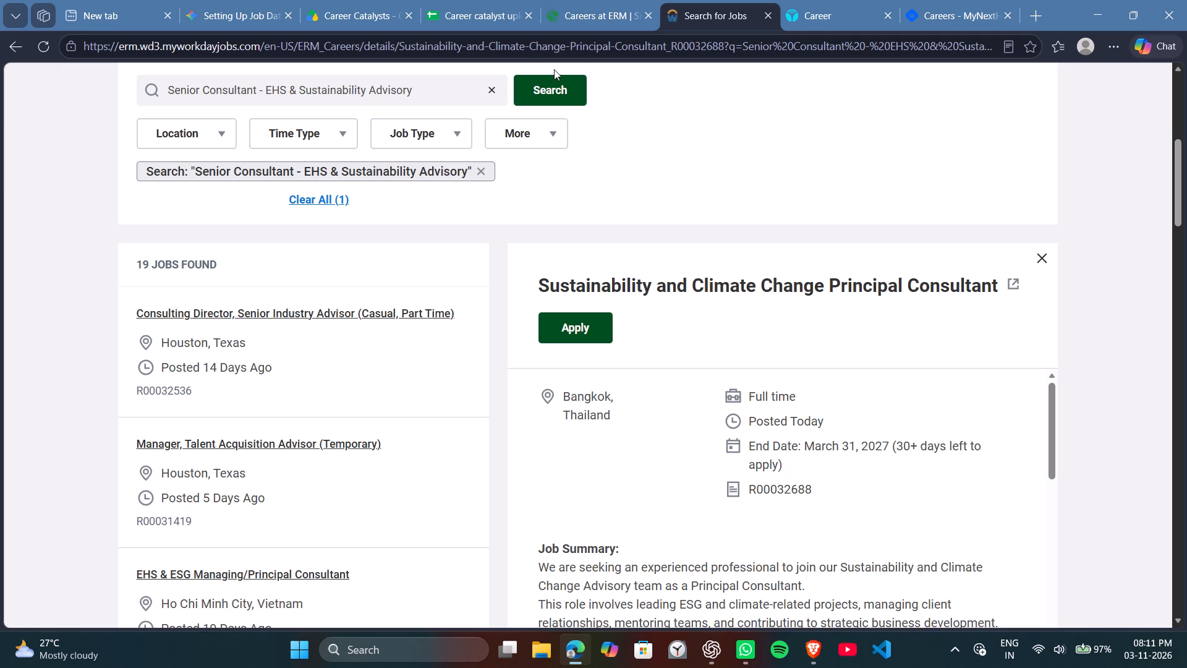
triple_click(555, 87)
left_click(482, 171)
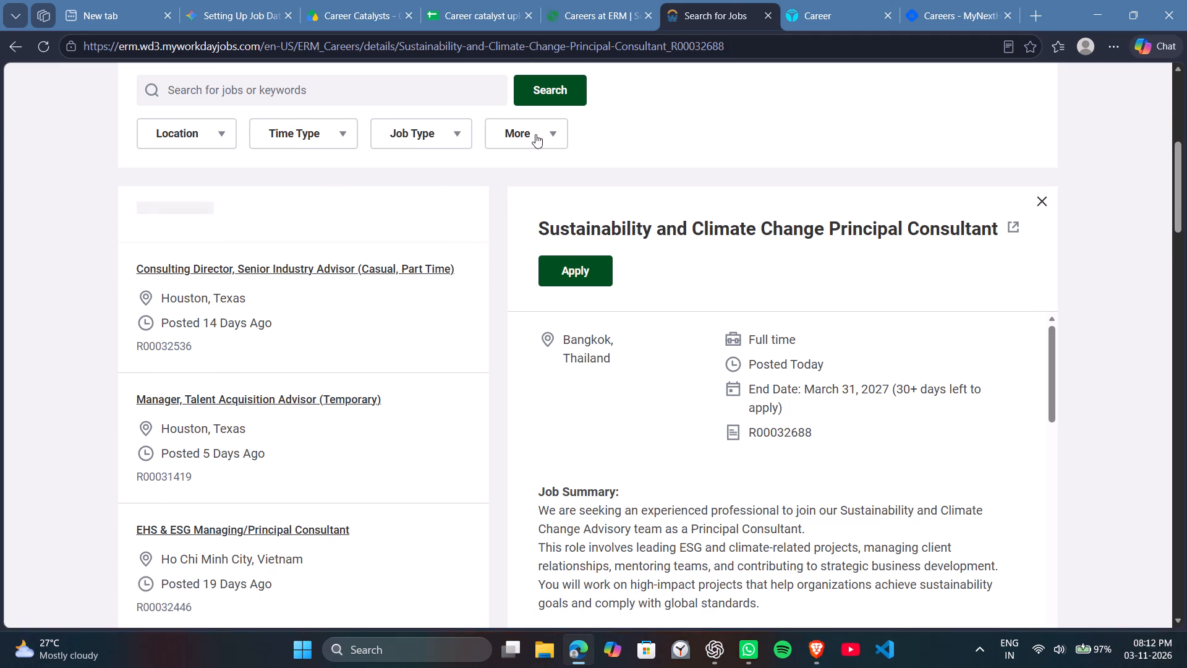
Close the Careers at ERM page.
left_click(565, 15)
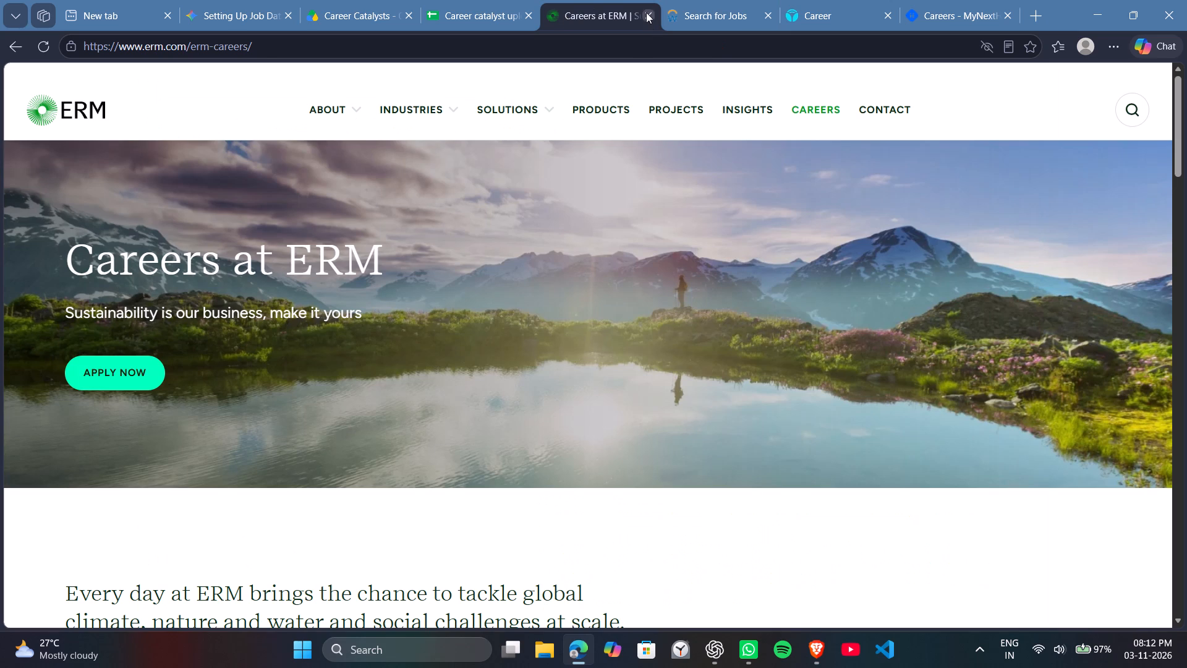
left_click(646, 12)
Copy row 15's title Senior Consultant - EHS & Sustainability Advisory again and repeat the search in ERM's job listings.
left_click(519, 7)
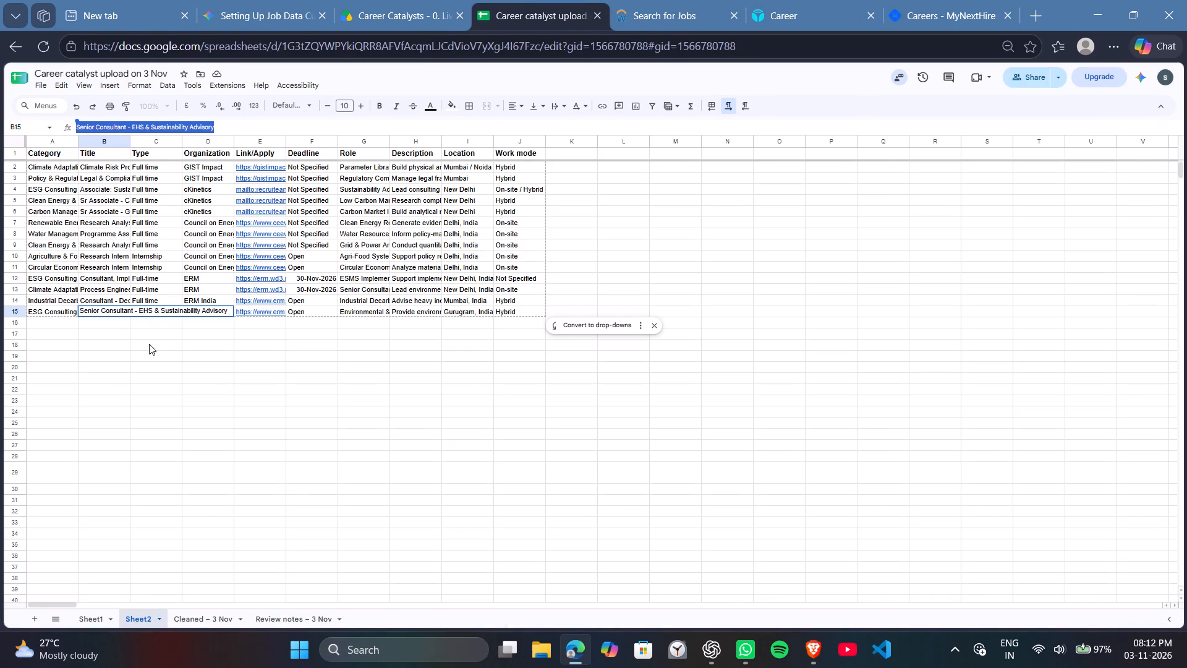
key("ctrl+c")
left_click(654, 0)
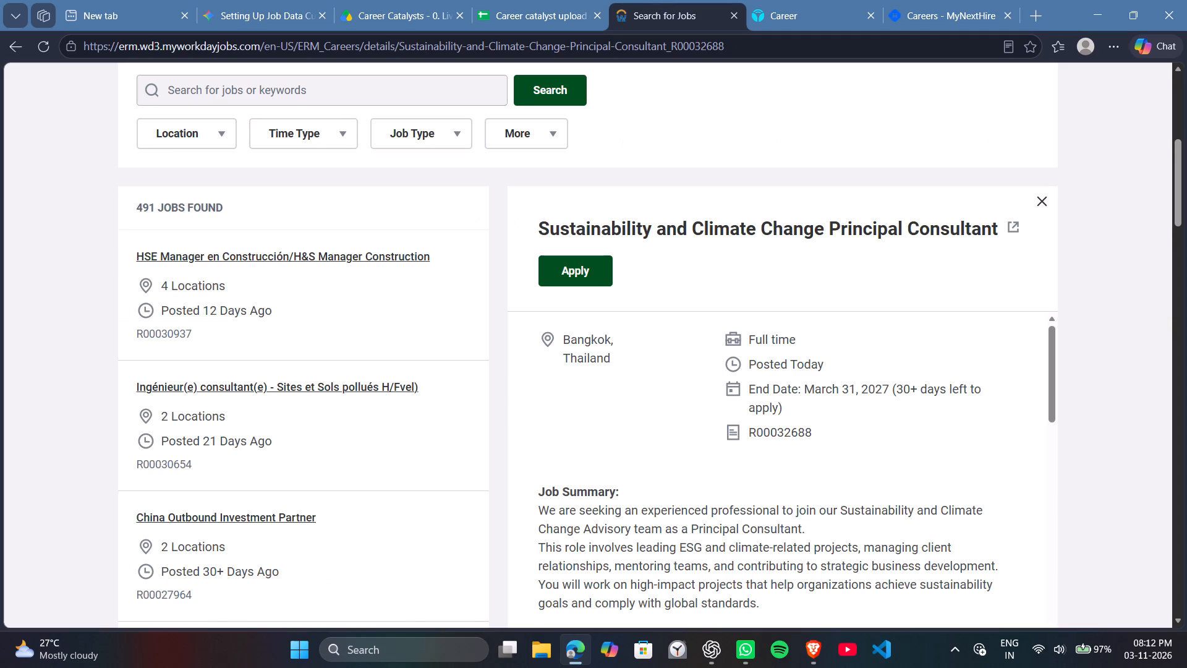
left_click(347, 88)
key("ctrl+v")
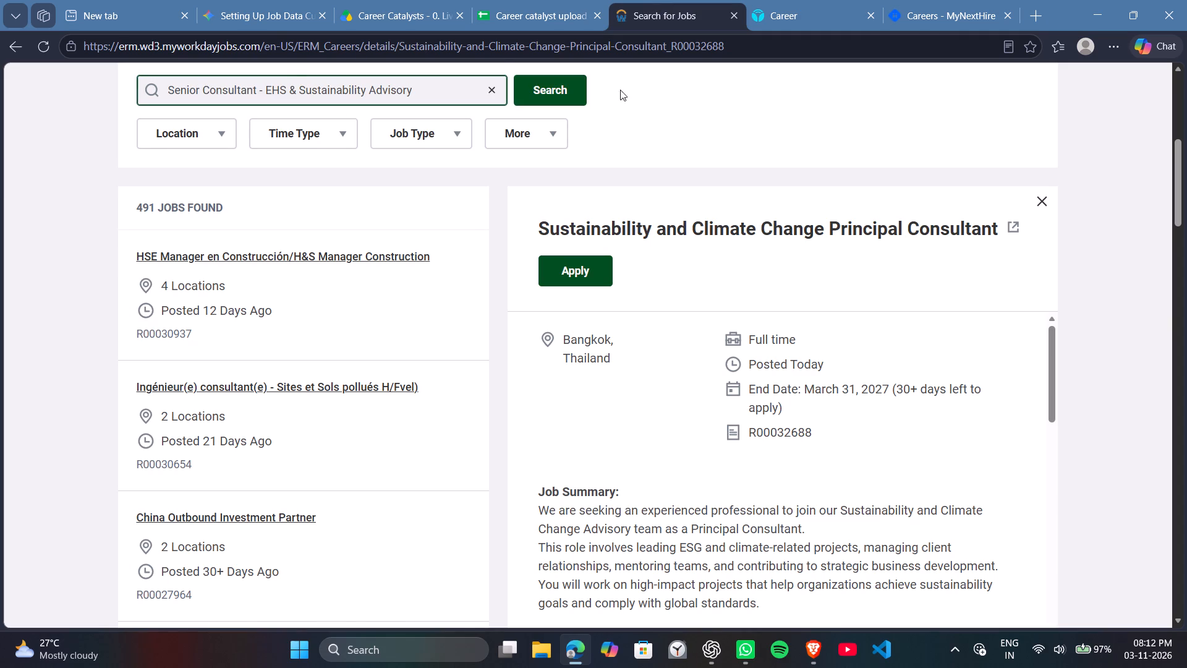
left_click(553, 91)
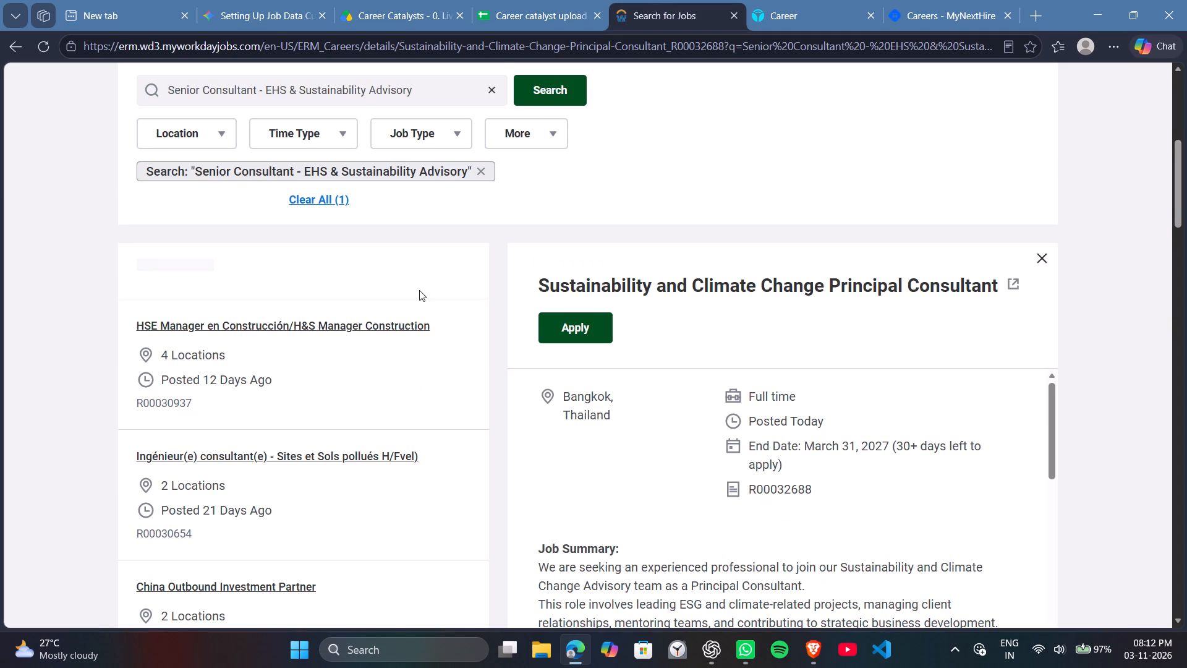
Examine the ERM search results for an opening matching the Senior Consultant - EHS & Sustainability Advisory entry.
left_click(373, 320)
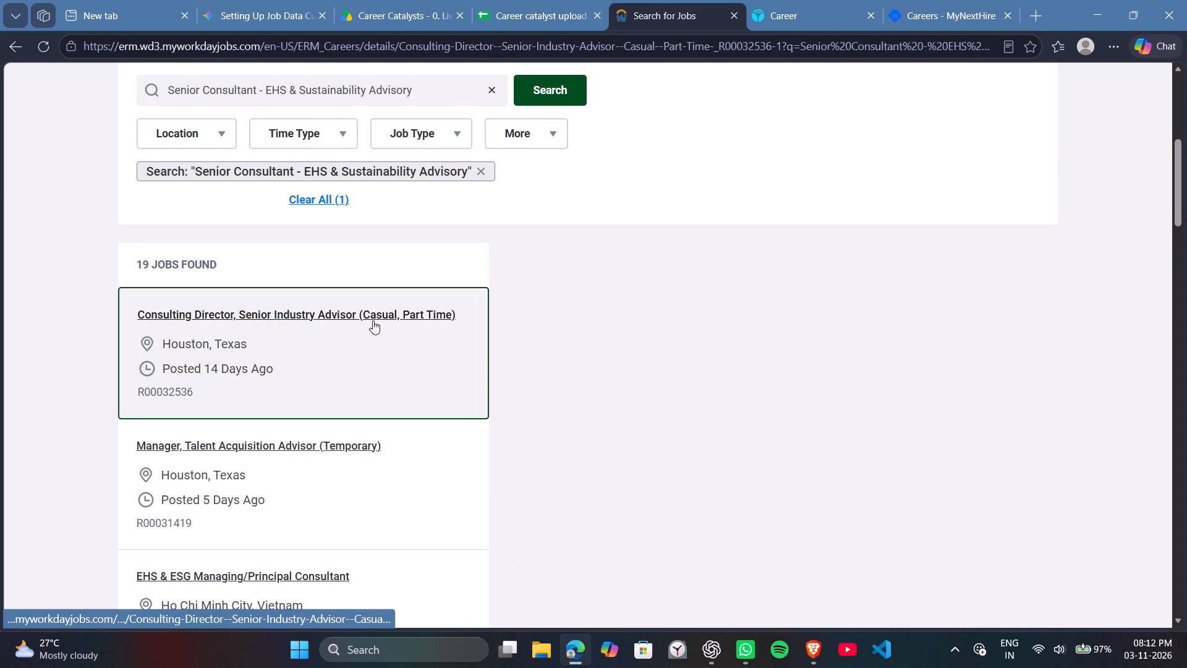
scroll(373, 320, "down", 3)
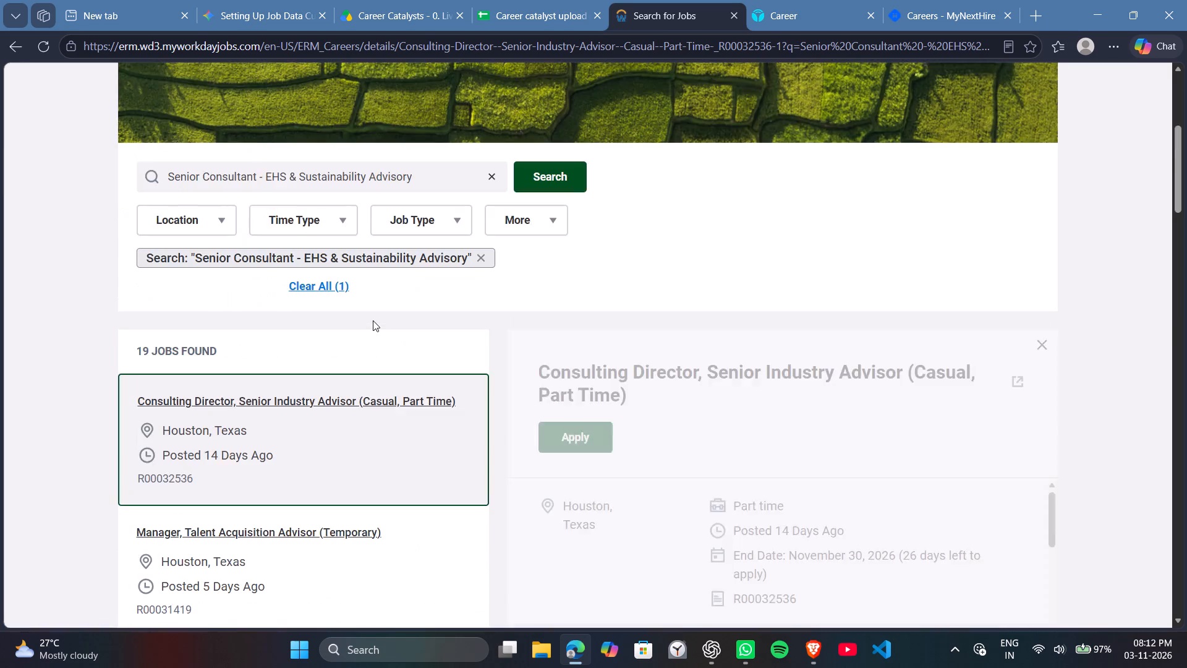
scroll(373, 320, "down", 4)
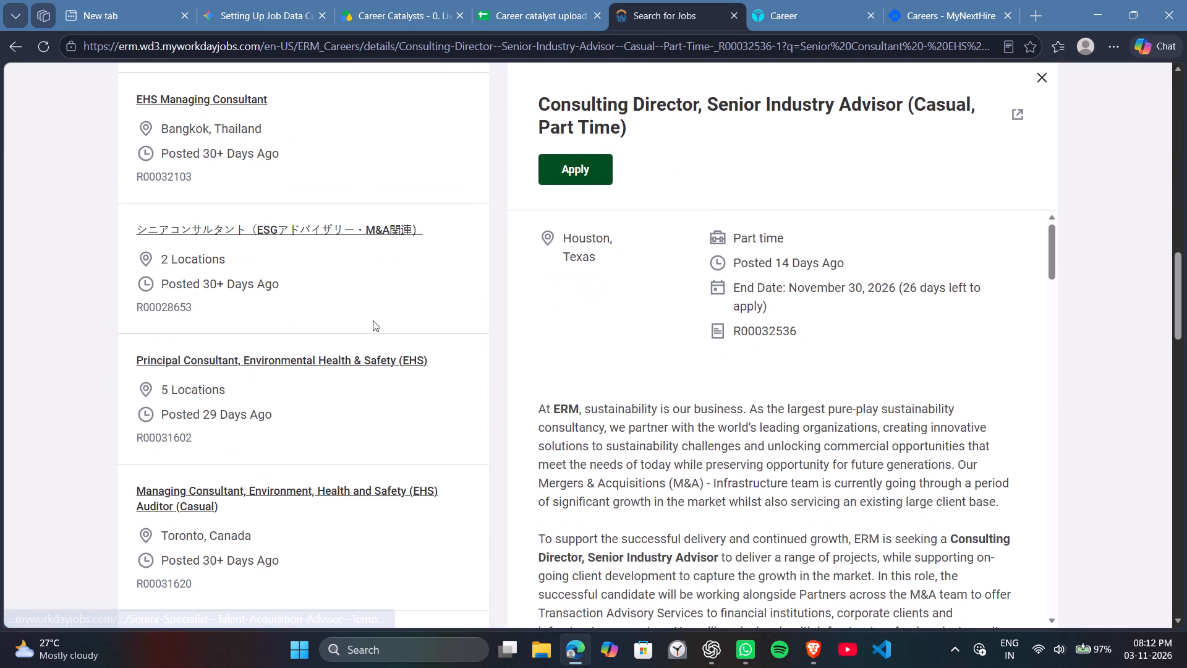
scroll(373, 320, "down", 2)
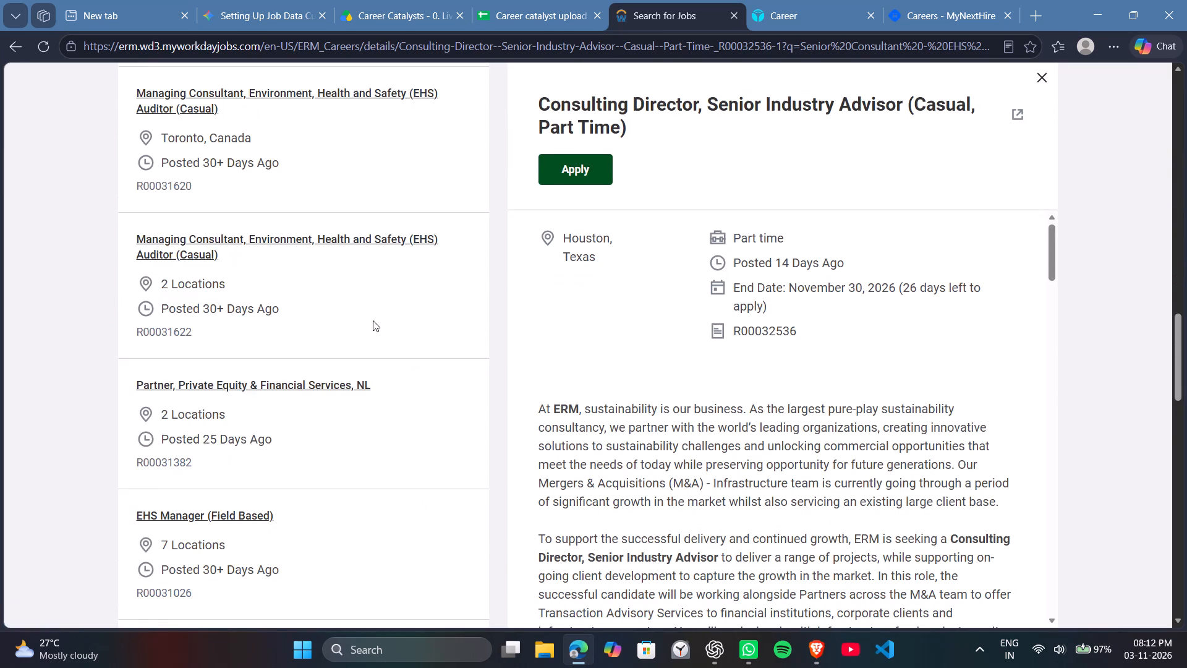
scroll(373, 320, "down", 1)
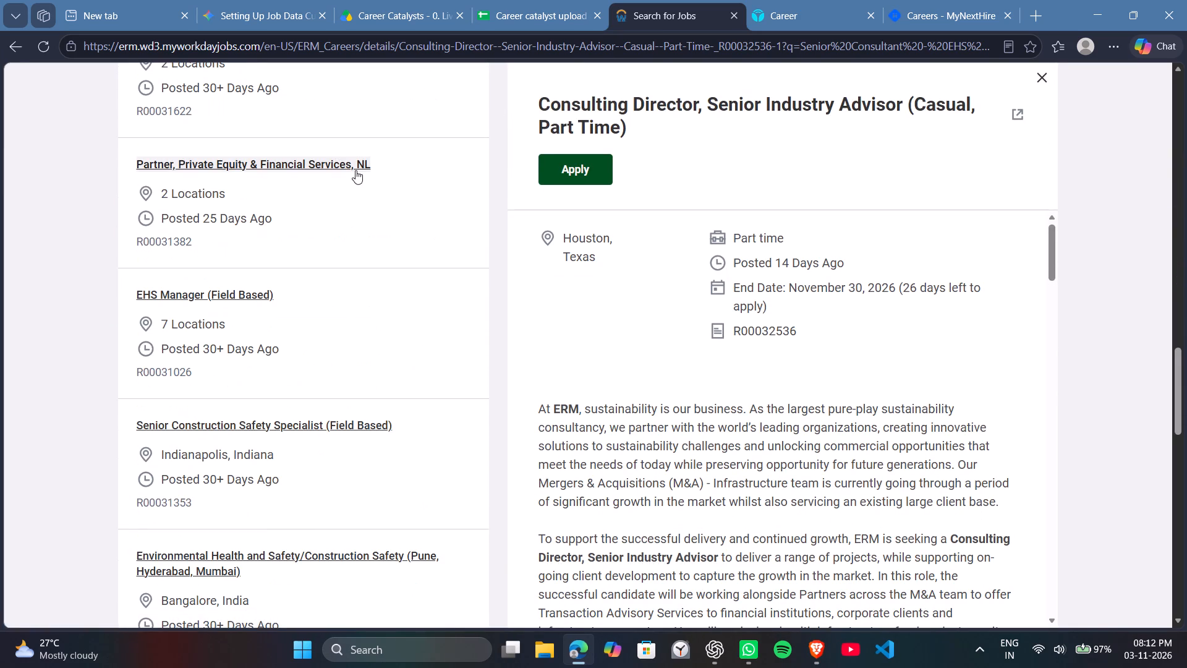
Copy row 14's title Consultant - Decarbonization & Net Zero Strategies from Sheet2 and search ERM's job listings for it.
left_click(488, 0)
left_click(292, 389)
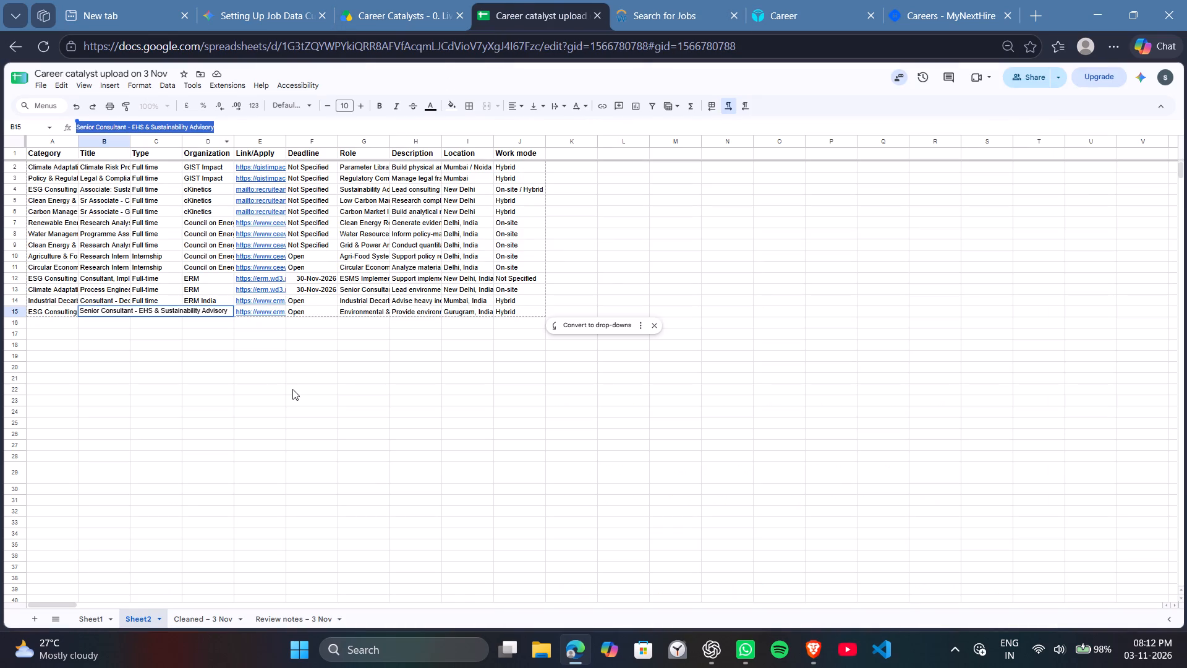
left_click(117, 299)
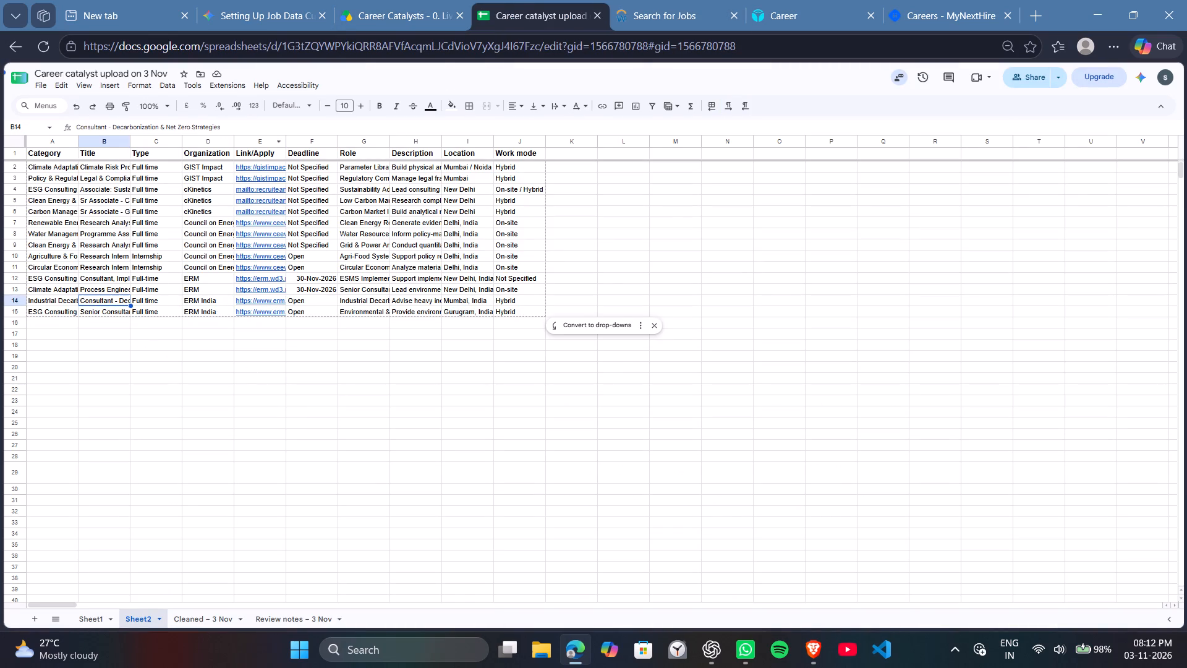
left_click_drag(229, 122, 3, 118)
key("ctrl+c")
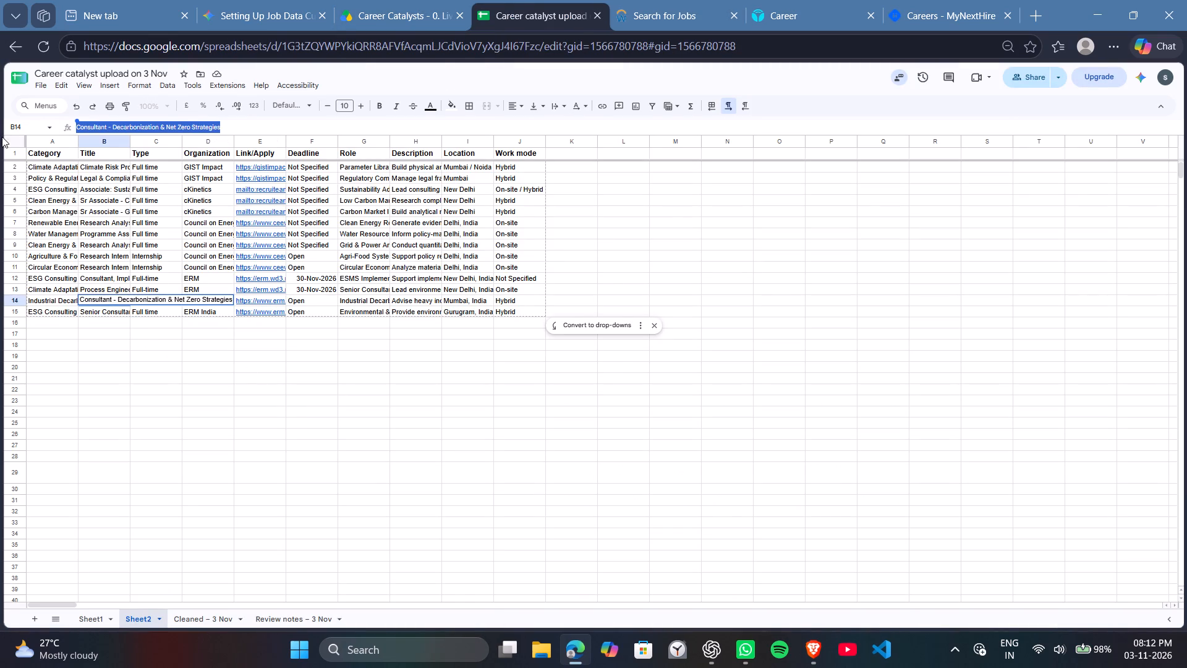
left_click(616, 0)
scroll(445, 250, "up", 2)
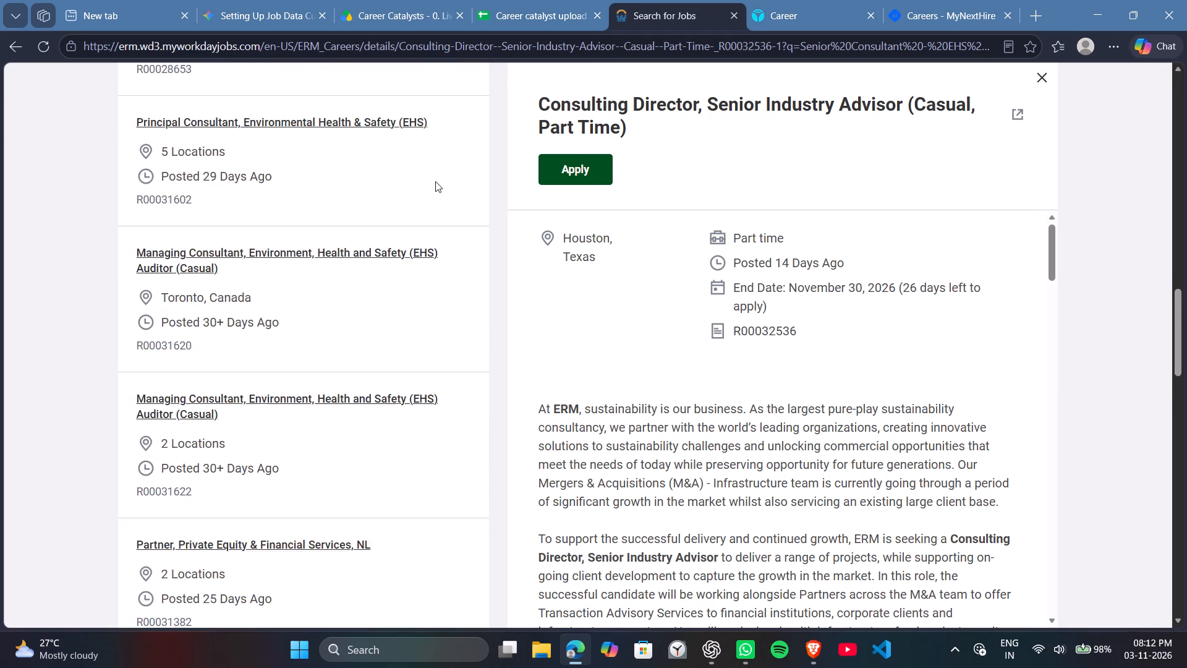
scroll(435, 181, "up", 6)
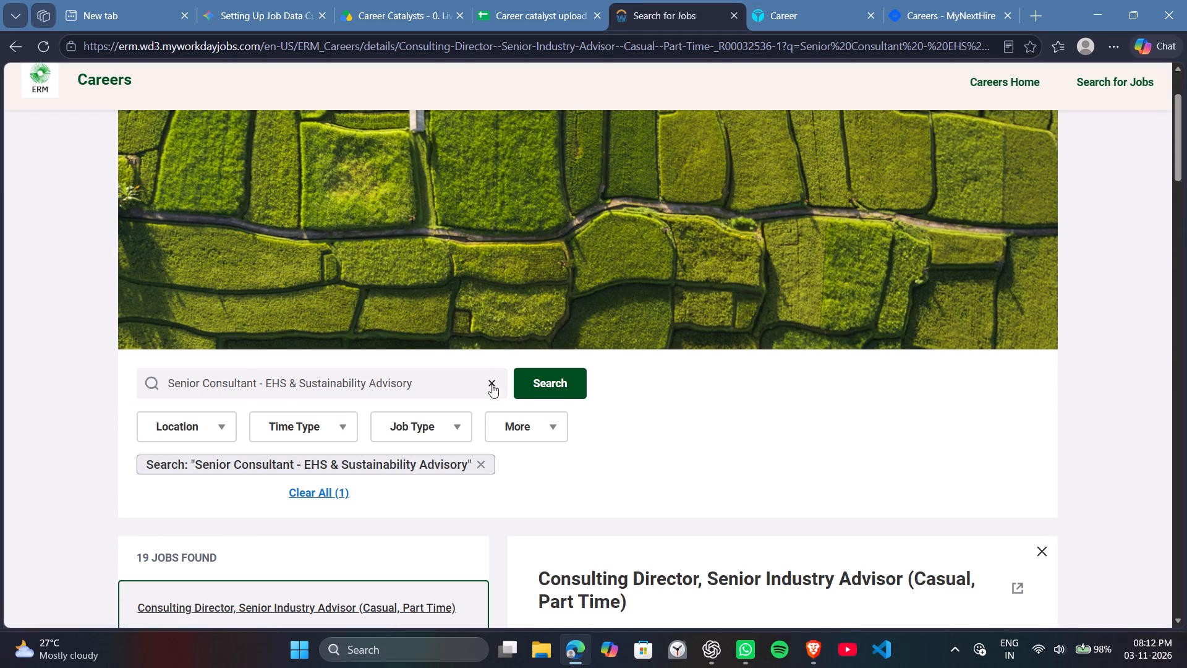
left_click(491, 384)
left_click(445, 373)
key("ctrl+v")
left_click(537, 375)
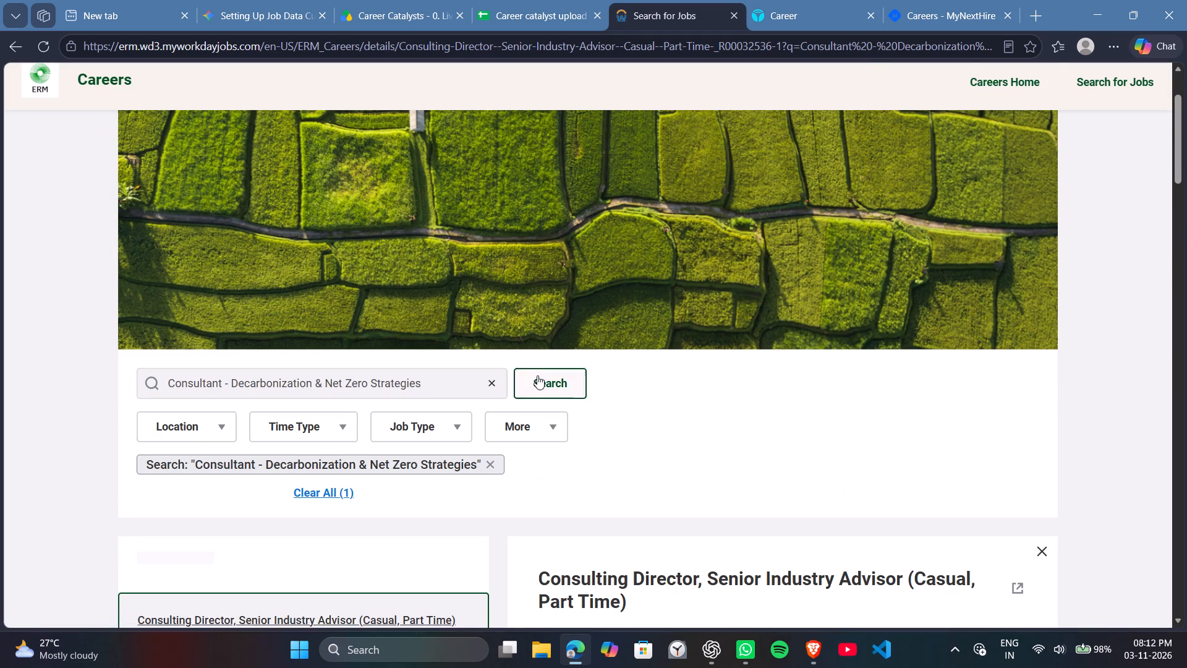
scroll(786, 438, "down", 2)
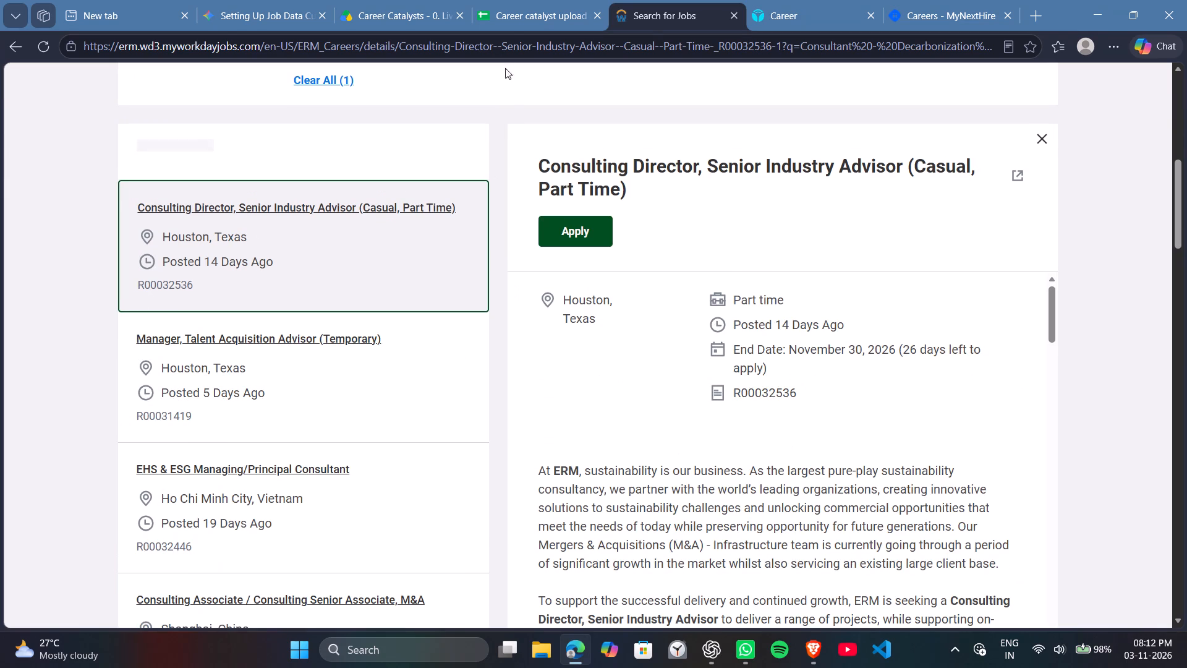
Clear the contents of the two ERM India entries in rows 14 and 15 of Sheet2.
left_click(514, 18)
left_click(63, 332)
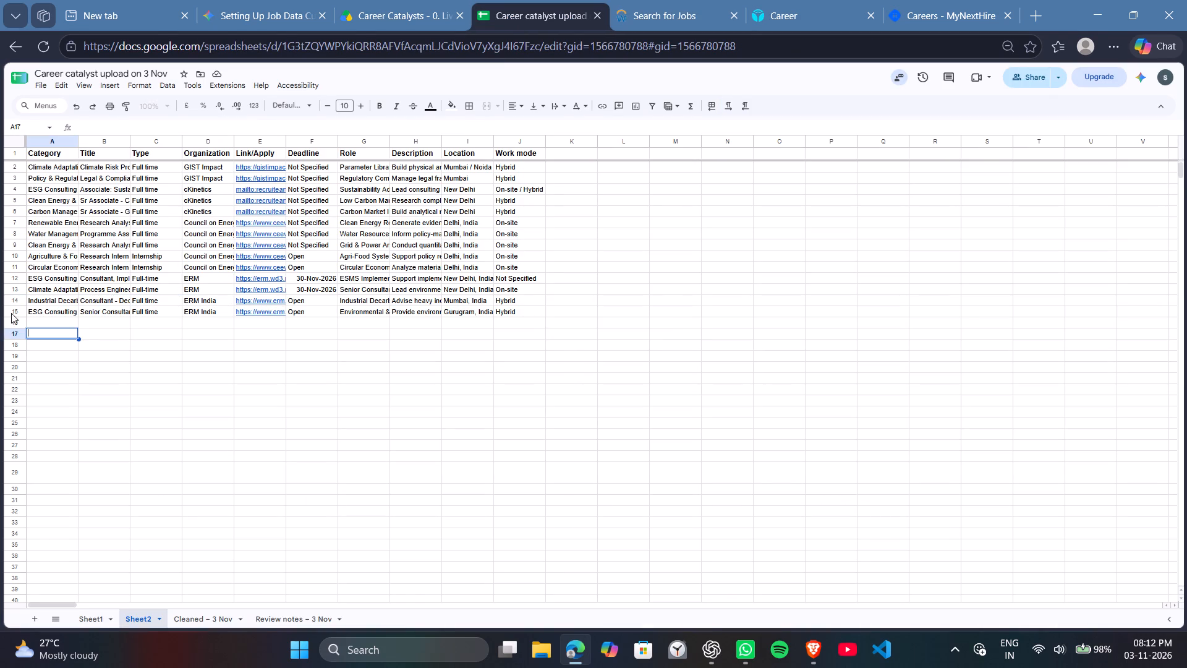
left_click_drag(11, 313, 12, 298)
key("Delete")
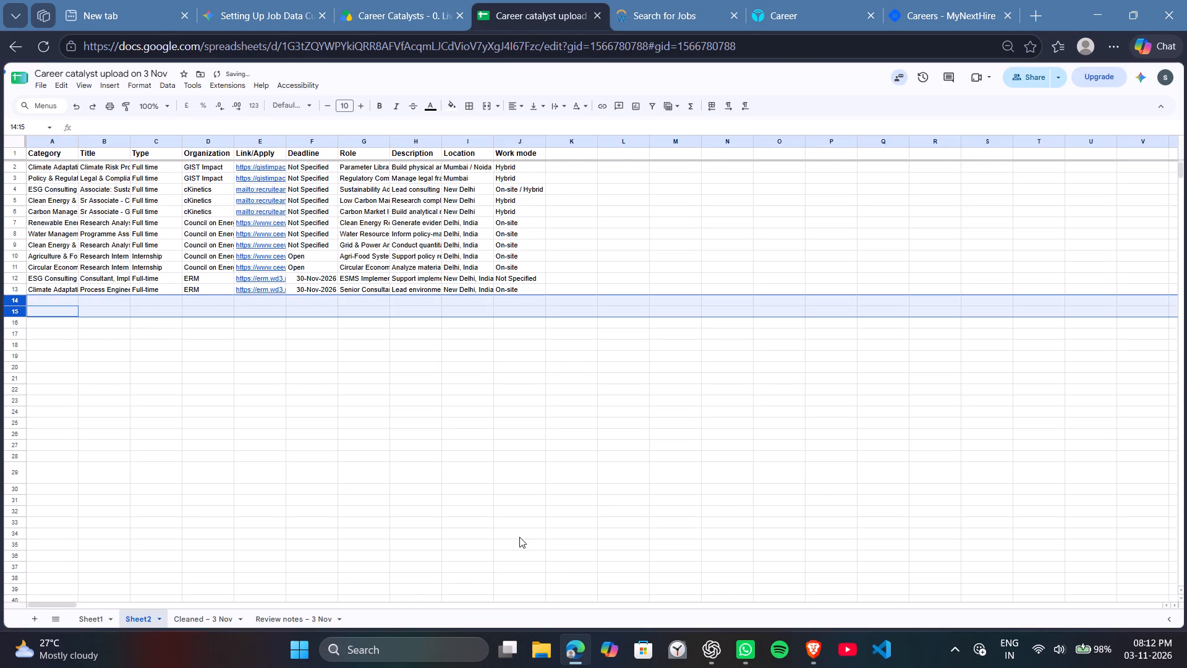
left_click(519, 537)
Open the Link/Apply address of the first World Resources entry, in row 56 of Sheet2.
scroll(543, 408, "down", 2)
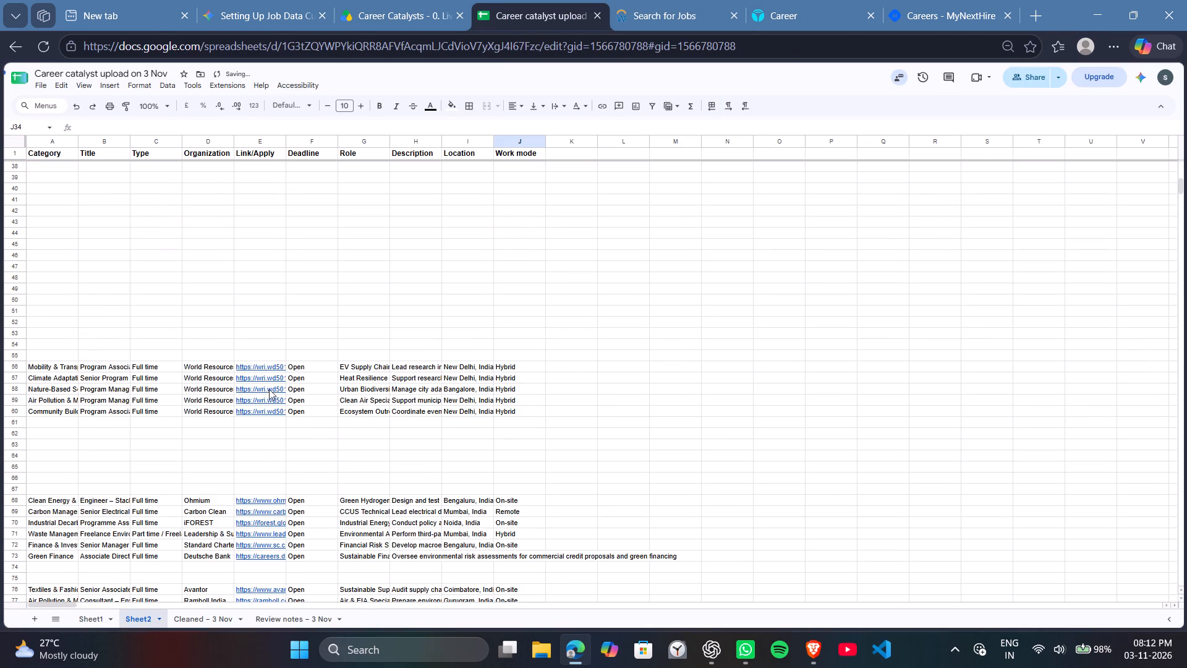
left_click(263, 367)
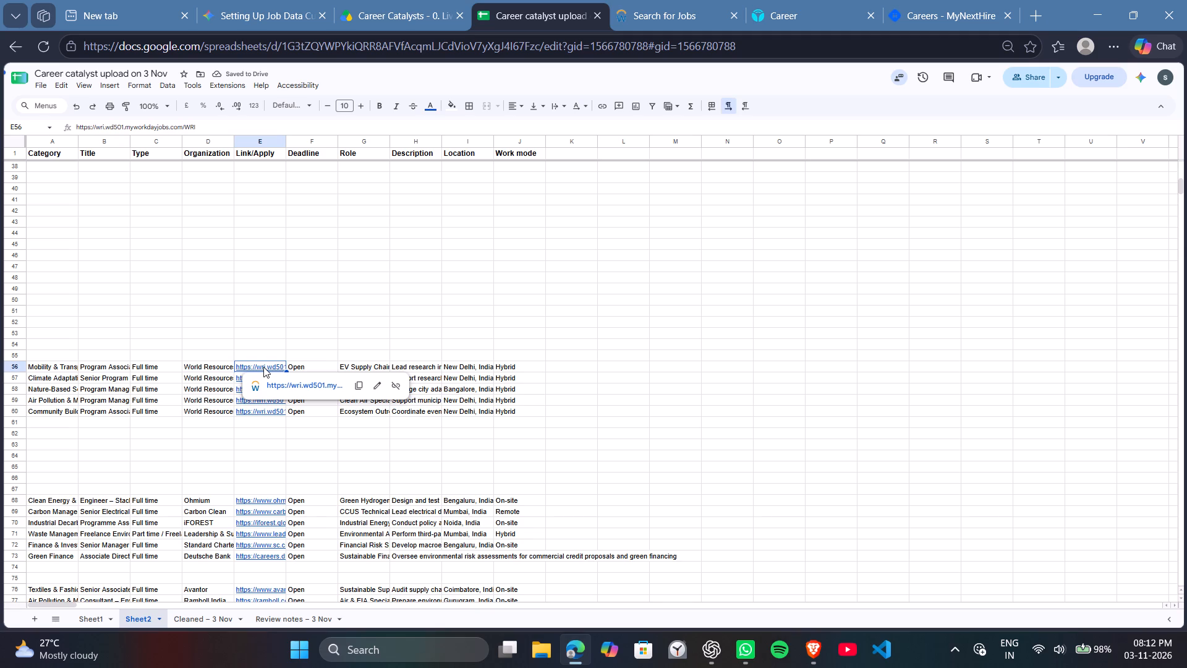
left_click(197, 364)
left_click(250, 364)
left_click(283, 388)
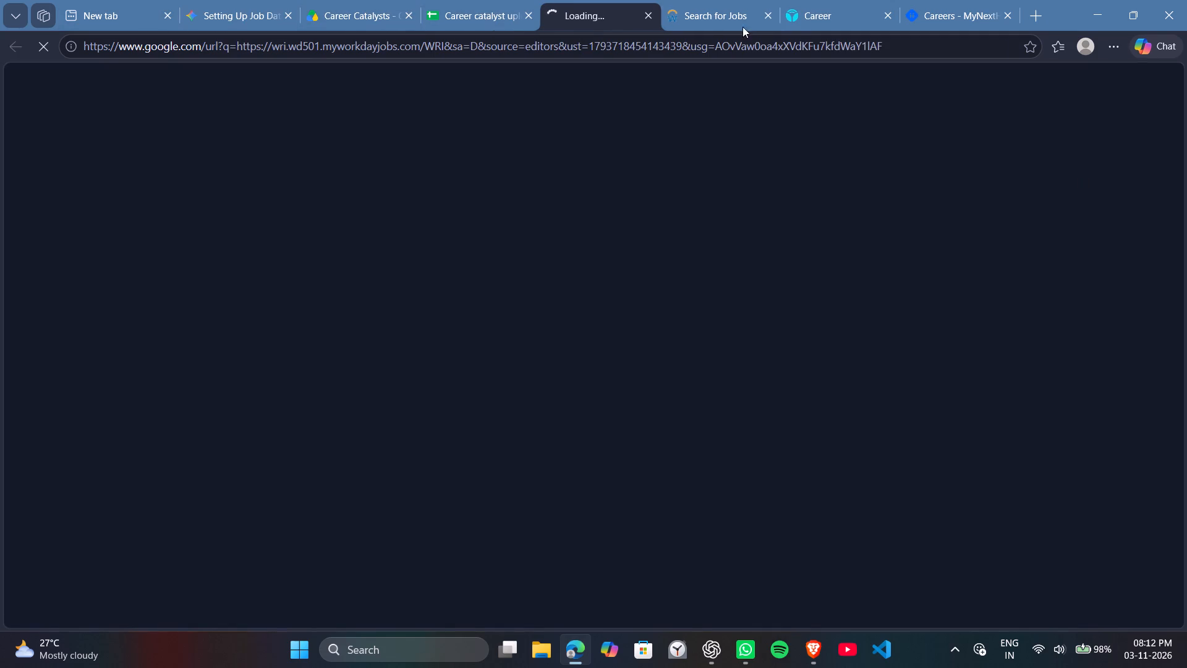
Close the ERM Search for Jobs page, the Career page and the Careers - MyNextHire page.
left_click(765, 12)
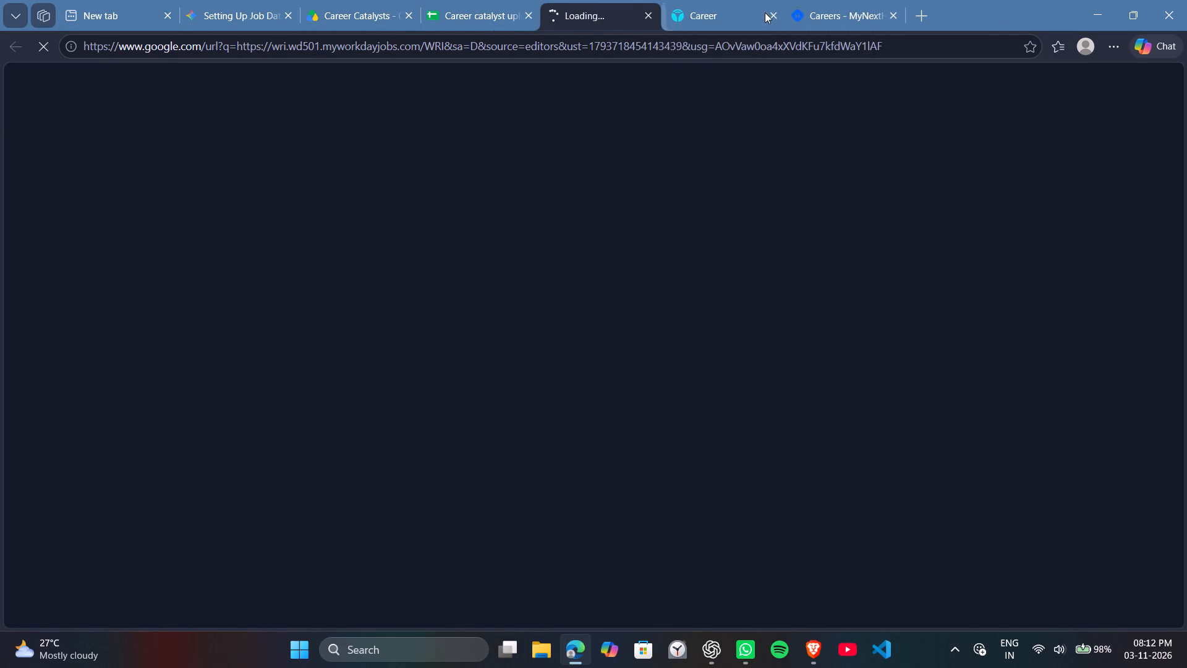
left_click(765, 12)
left_click(765, 12)
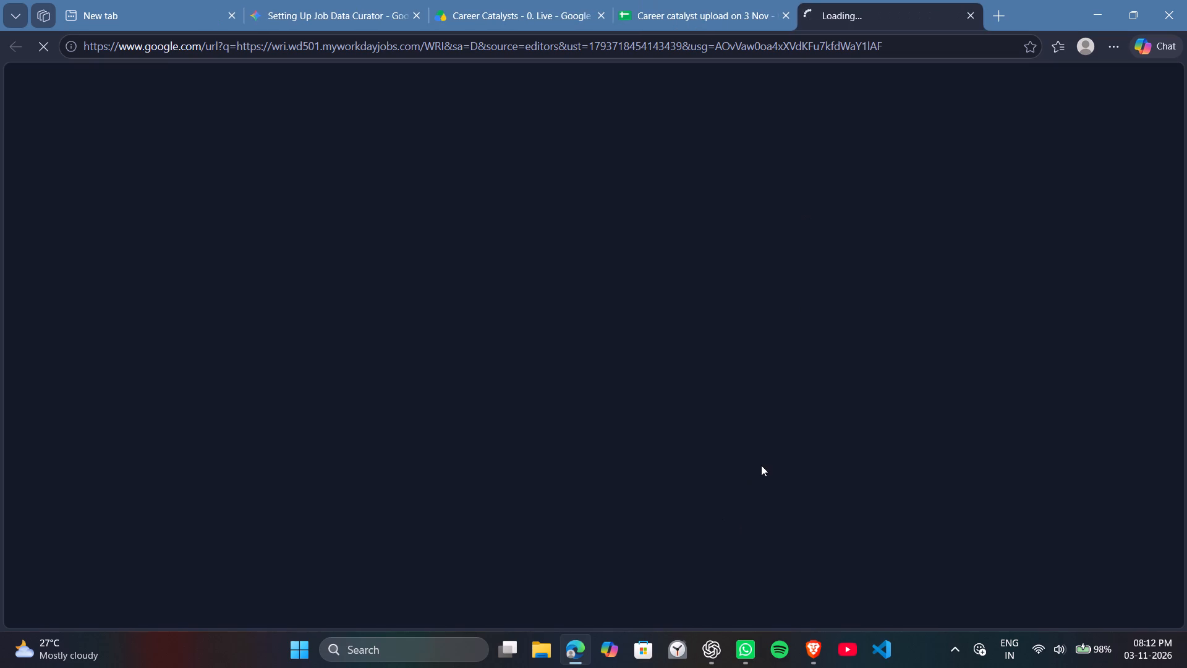
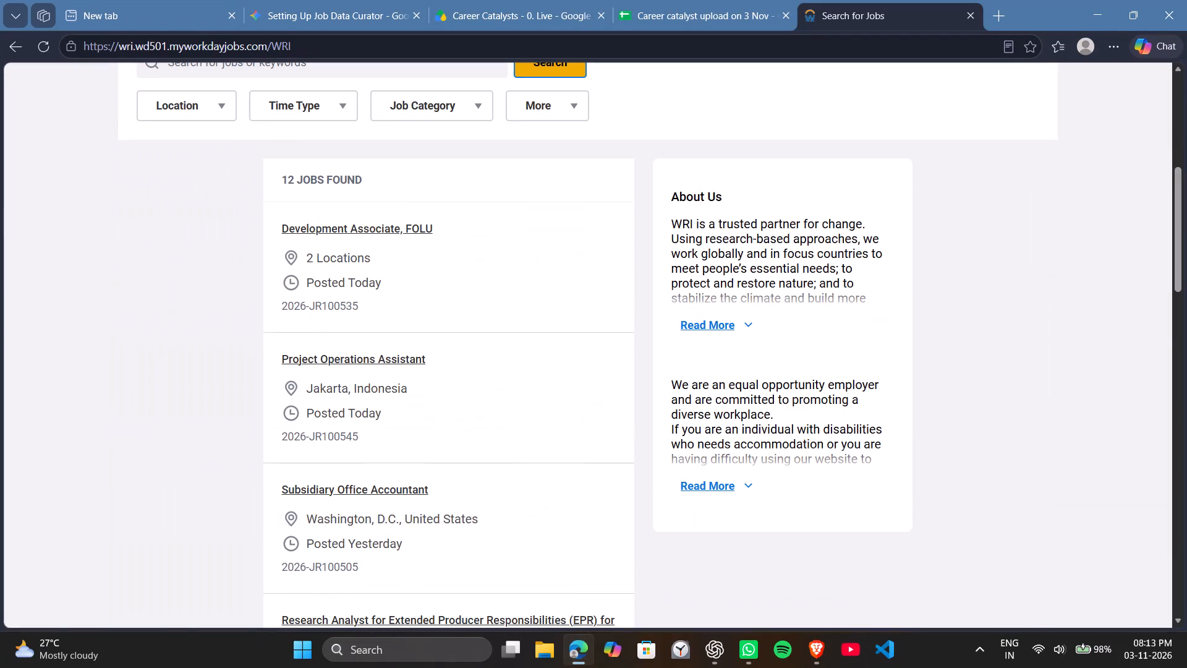
Copy row 56's title Program Associate – Batteries from Sheet2 and search World Resources Institute's job listings for it.
left_click(659, 14)
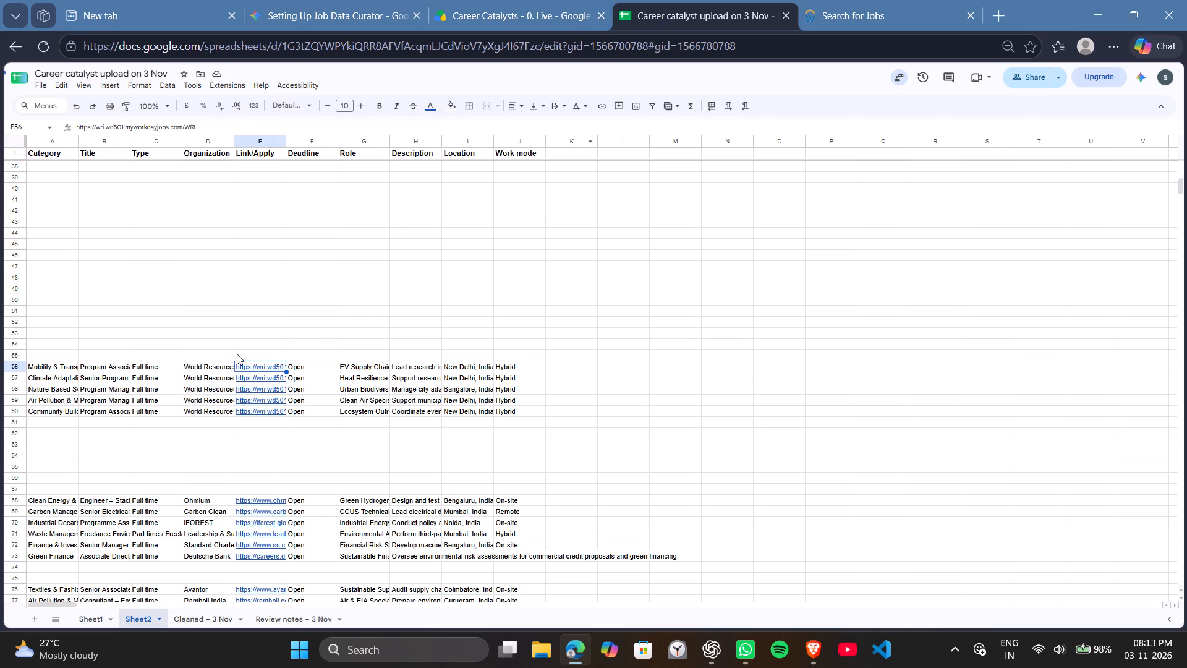
left_click(132, 364)
left_click(106, 364)
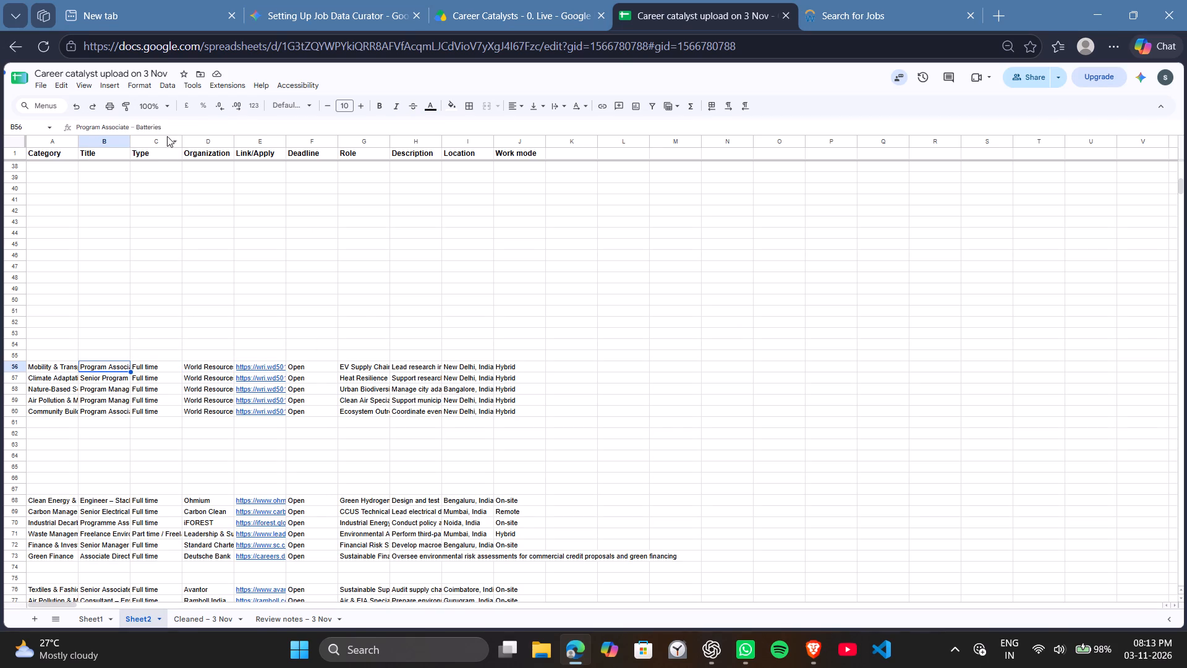
left_click_drag(161, 127, 47, 116)
key("ctrl+c")
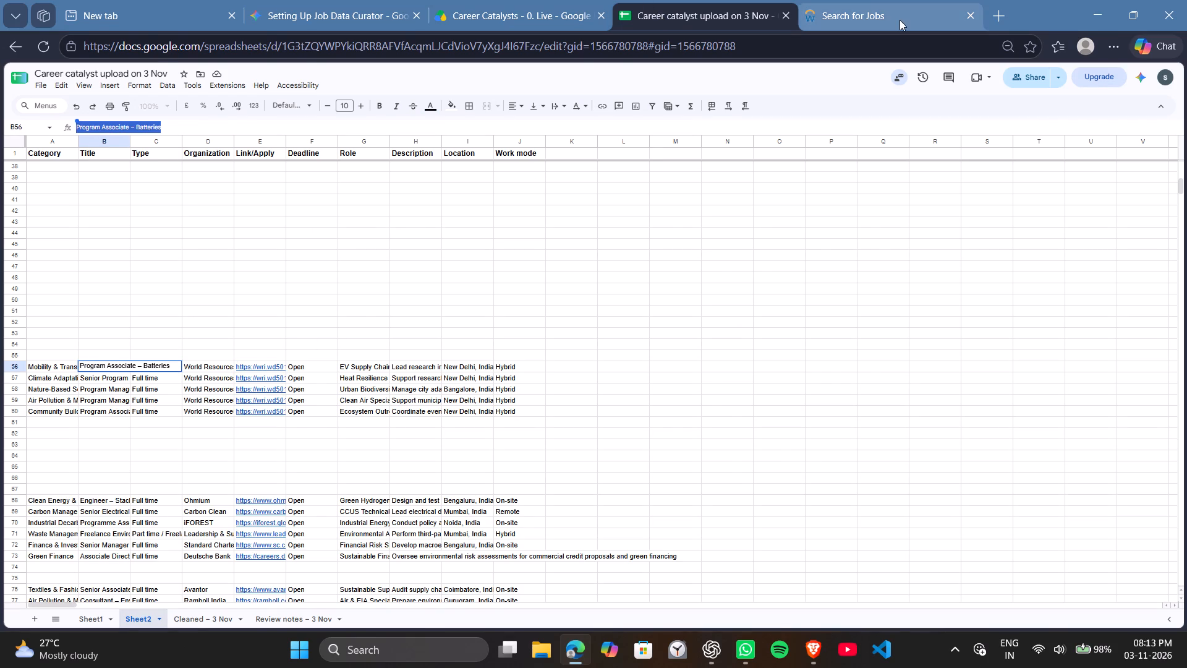
left_click(900, 20)
scroll(385, 156, "up", 1)
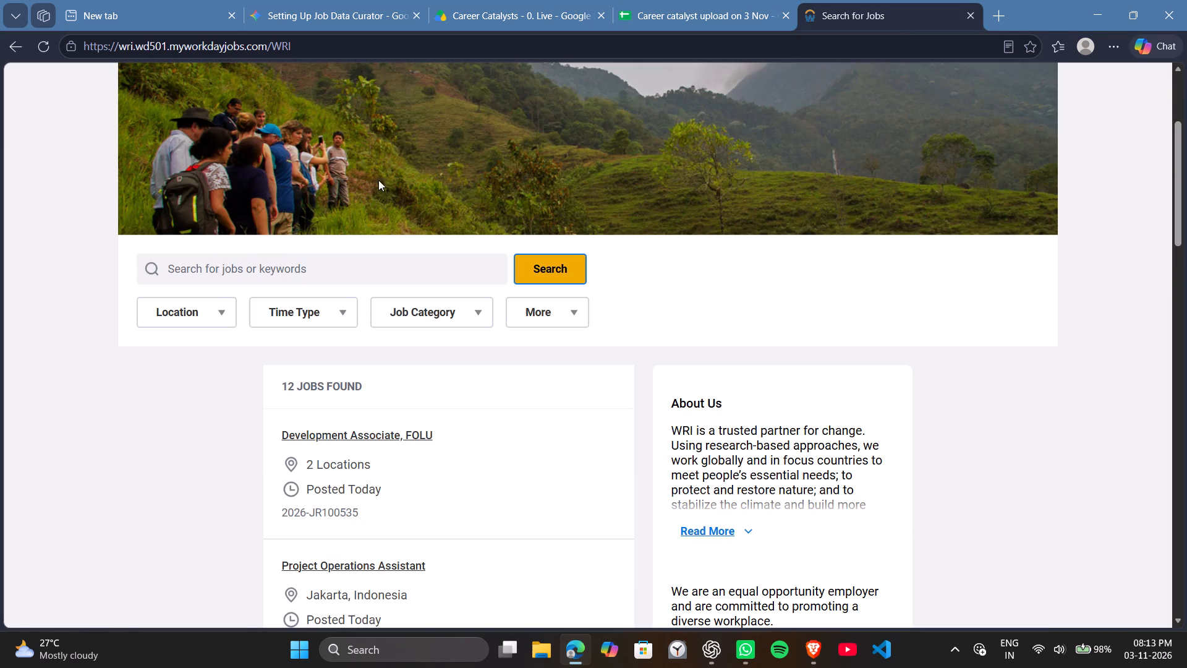
left_click(357, 273)
key("ctrl+v")
left_click(539, 272)
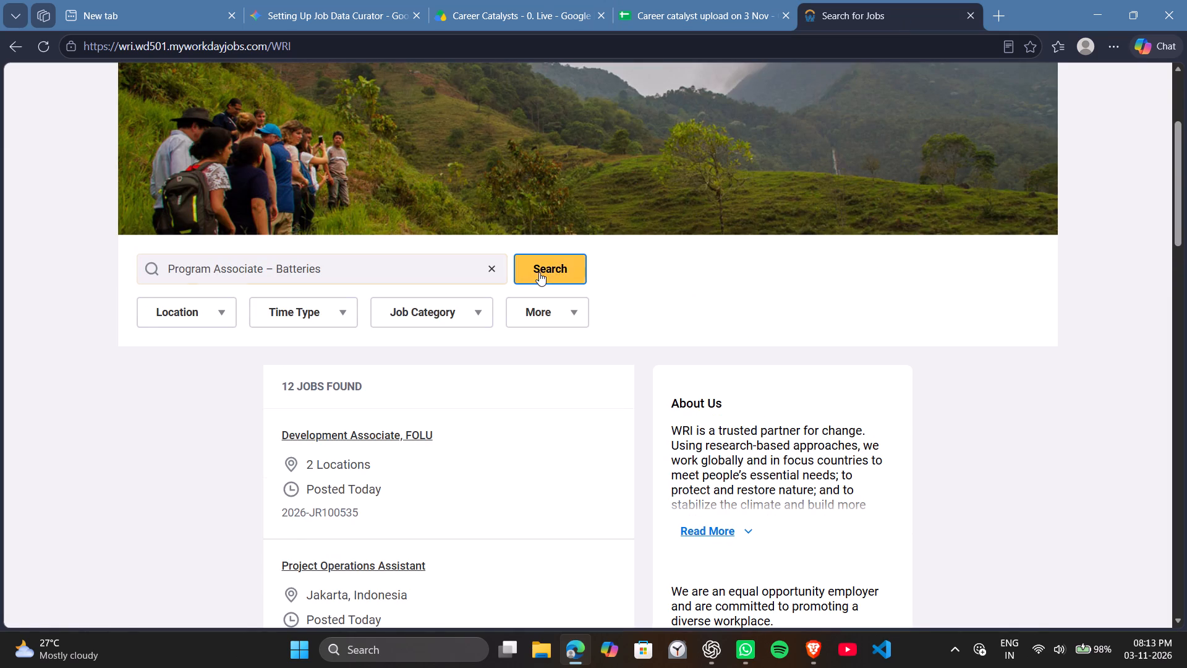
scroll(583, 328, "down", 1)
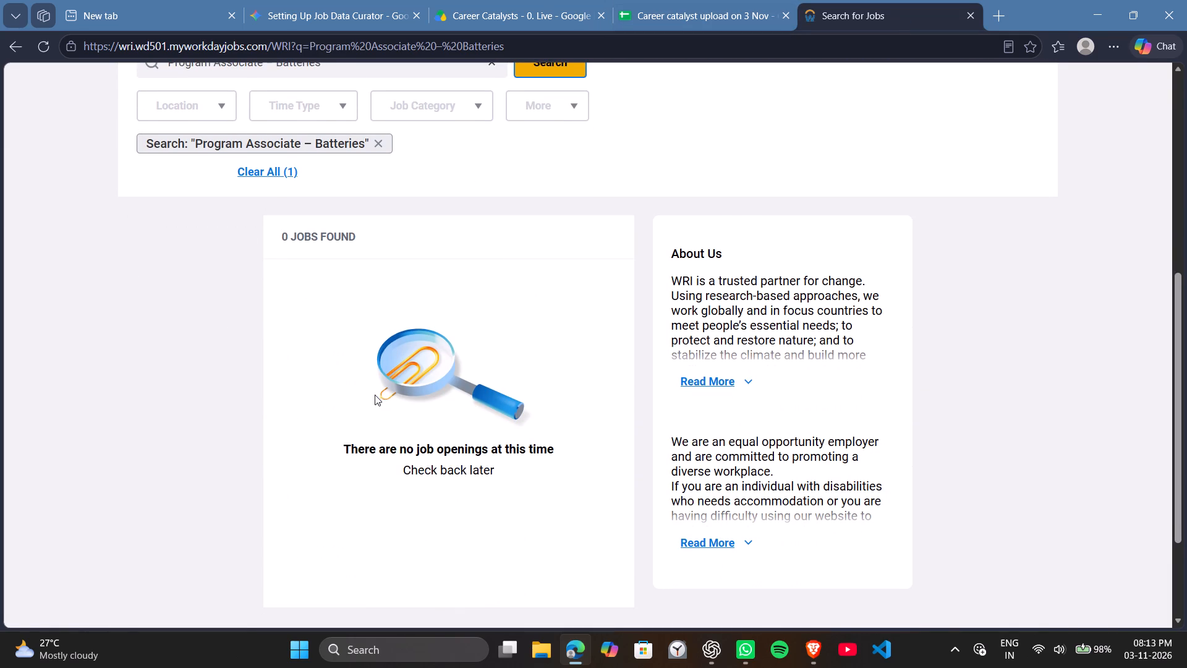
Shorten the World Resources Institute job search to Program Associate and look through the listed openings for a match.
scroll(375, 395, "up", 2)
left_click(339, 481)
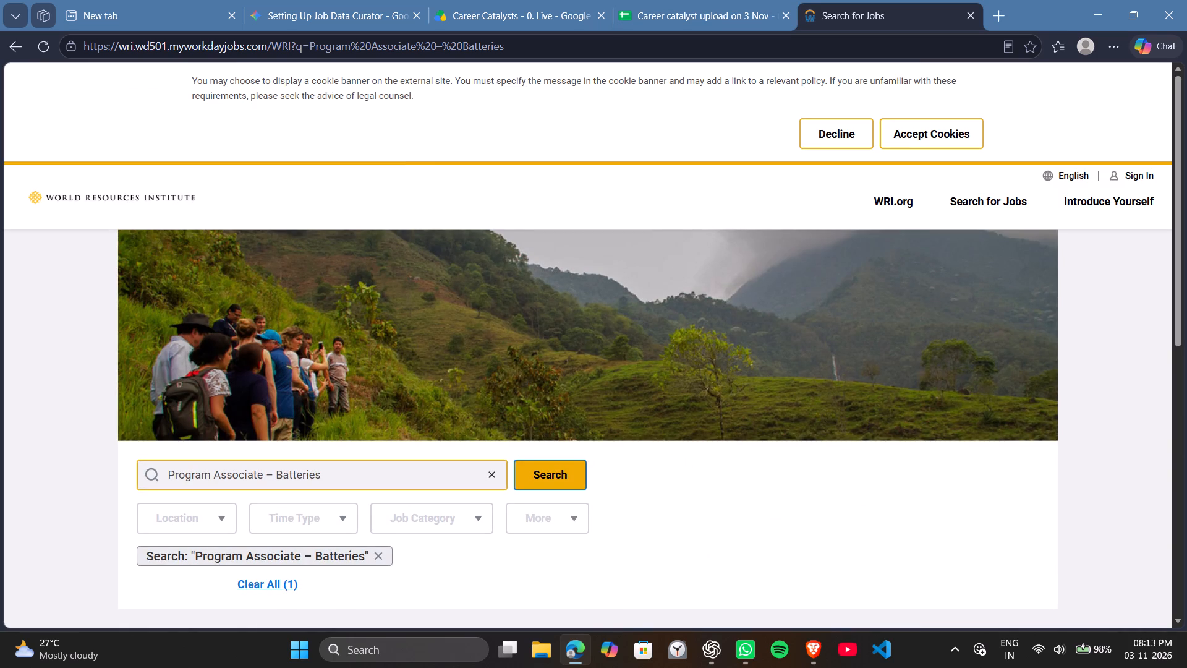
key("ctrl+BackSpace")
key("ctrl+BackSpace")
key("BackSpace")
left_click(571, 474)
scroll(751, 520, "down", 1)
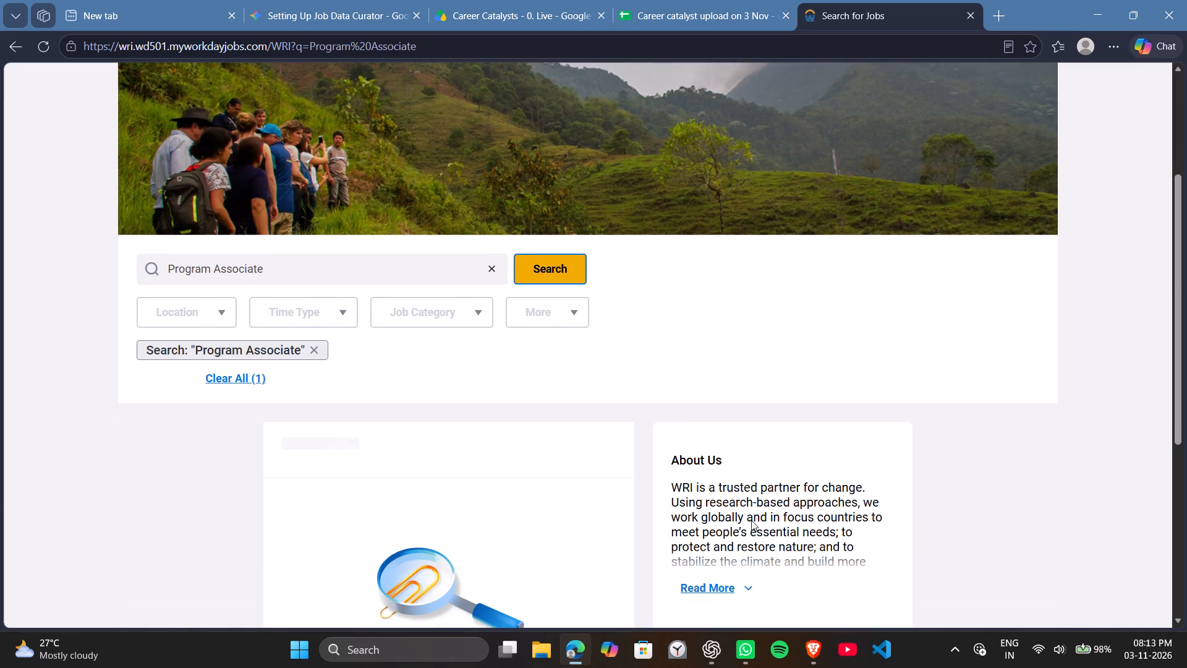
scroll(676, 391, "down", 2)
scroll(676, 391, "up", 1)
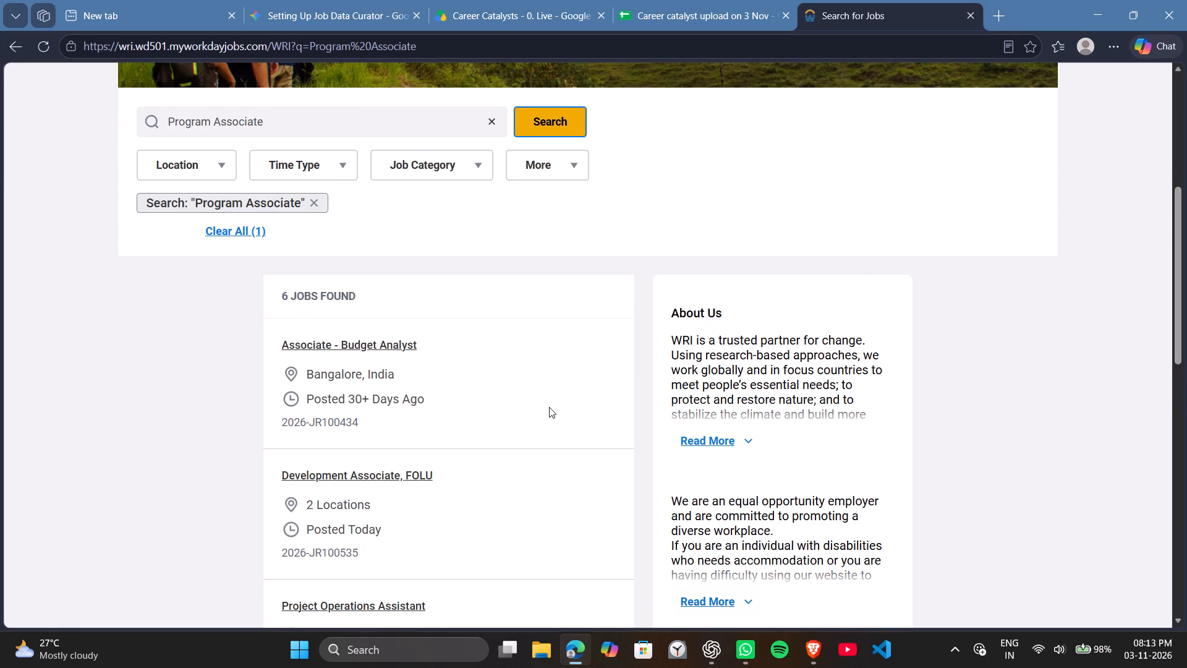
scroll(549, 407, "down", 3)
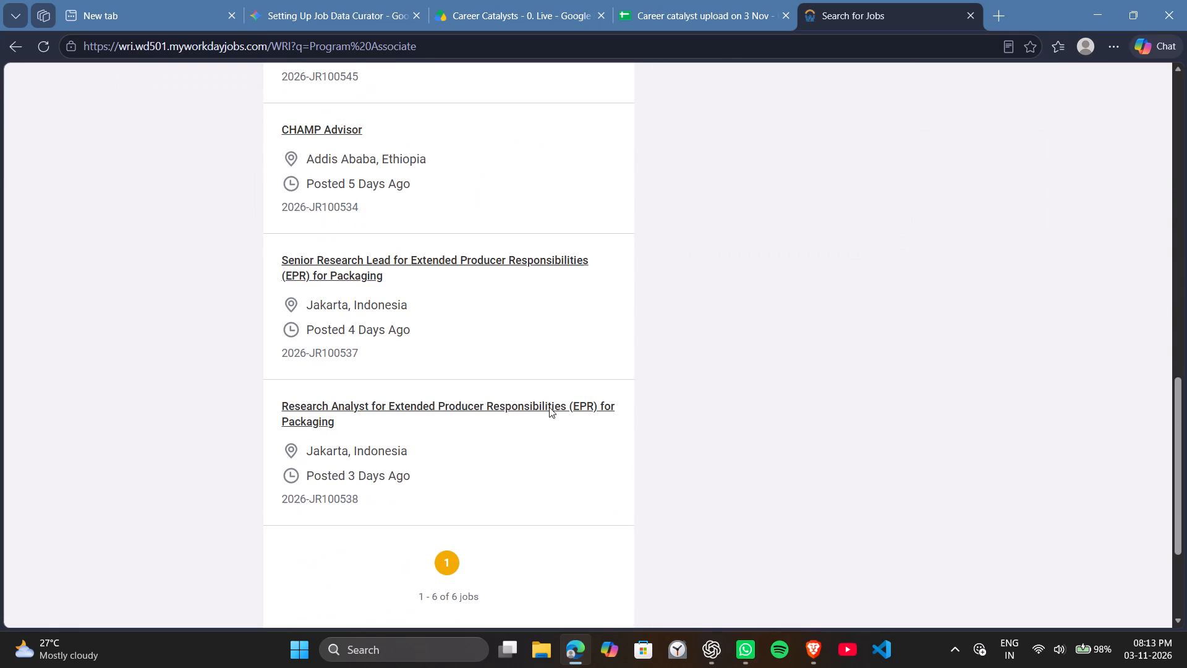
scroll(549, 407, "up", 6)
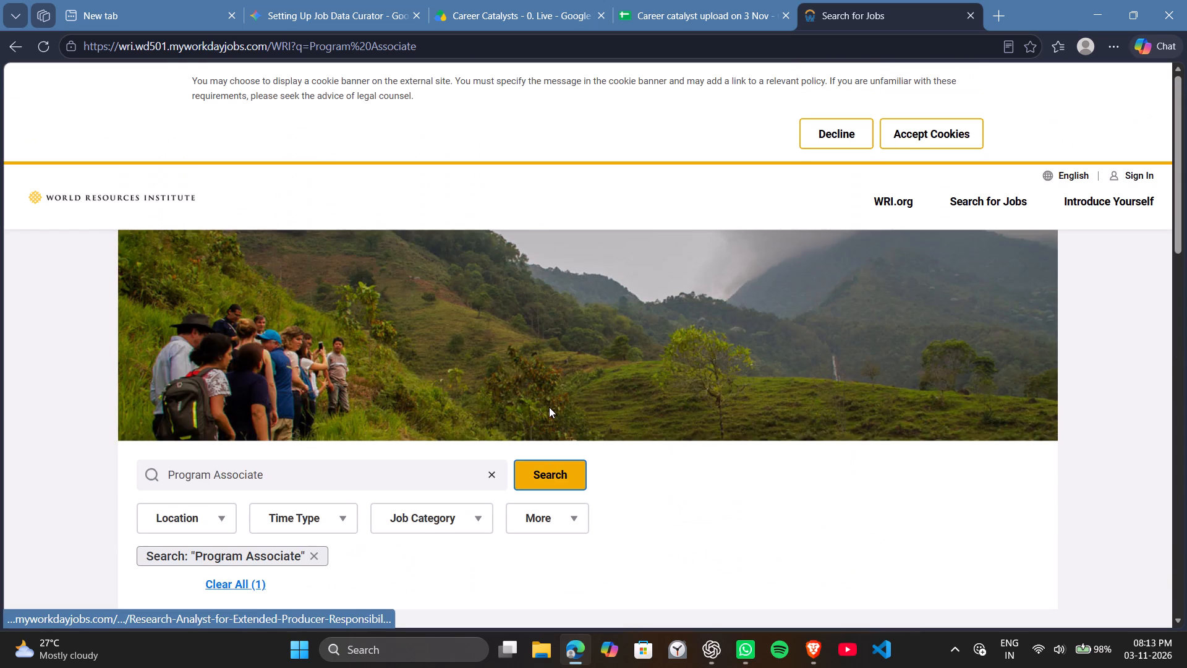
Clear the contents of the Program Associate – Batteries entry in row 56 of Sheet2.
left_click(735, 6)
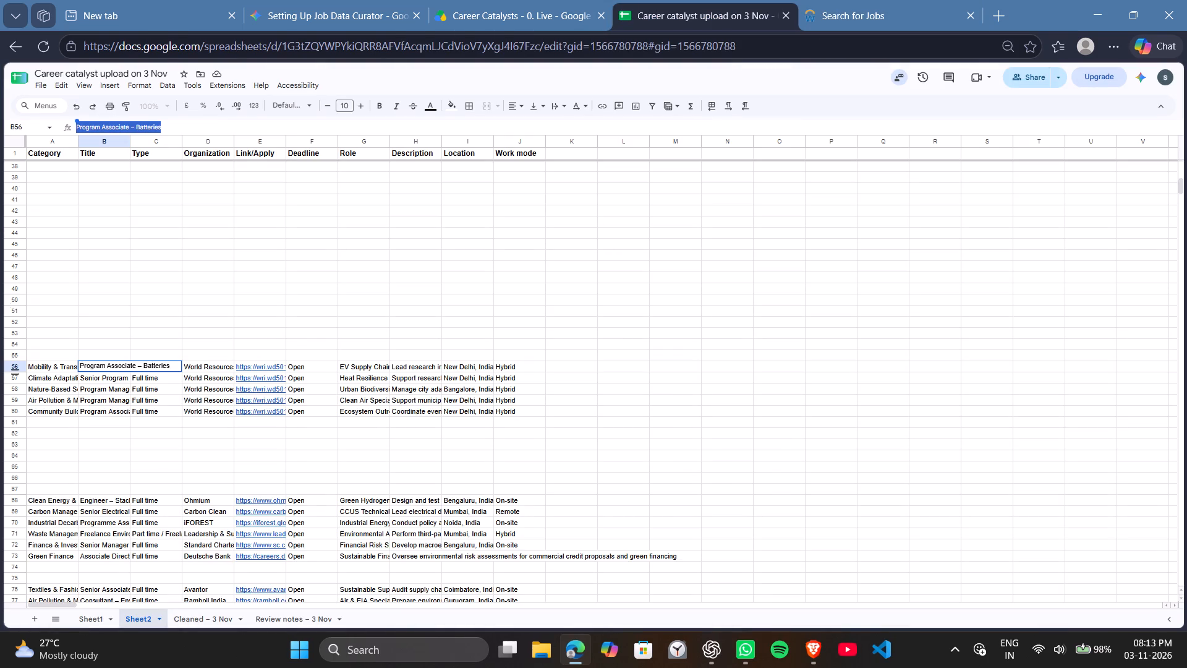
left_click(20, 369)
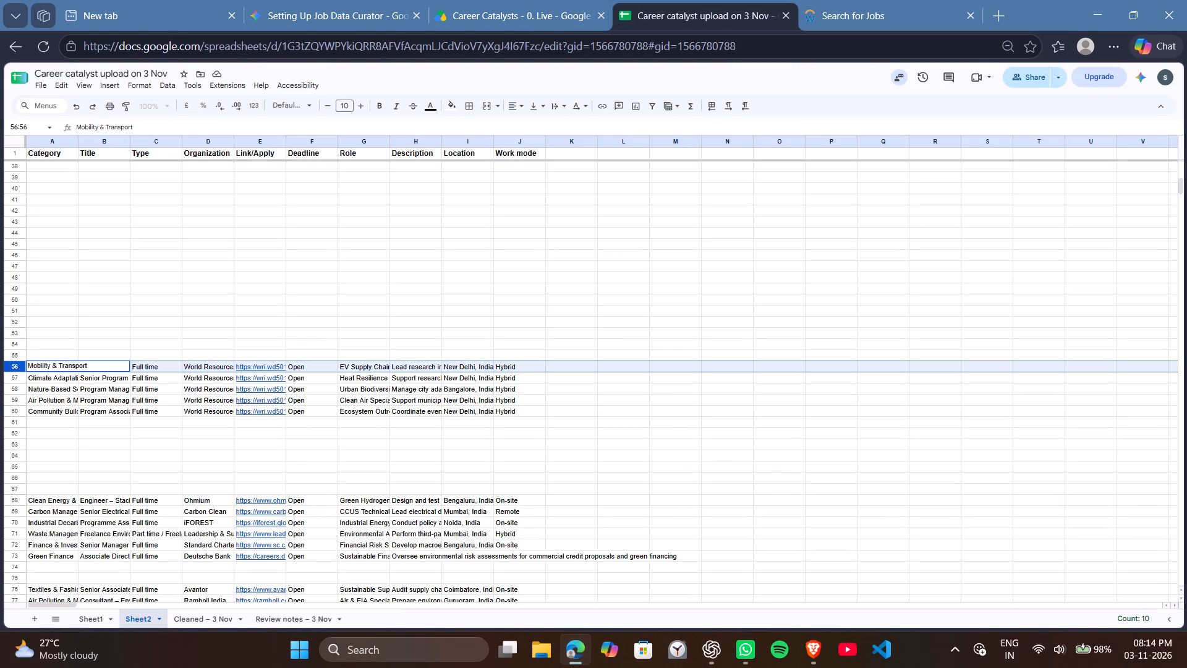
key("Delete")
left_click(179, 416)
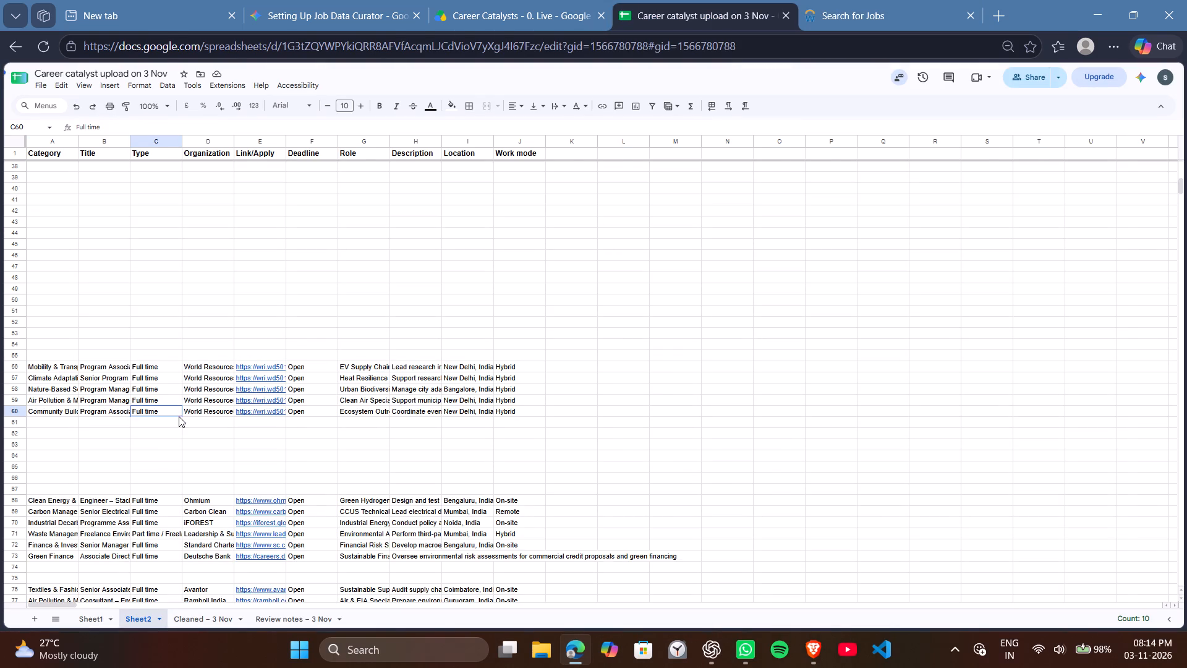
left_click(15, 367)
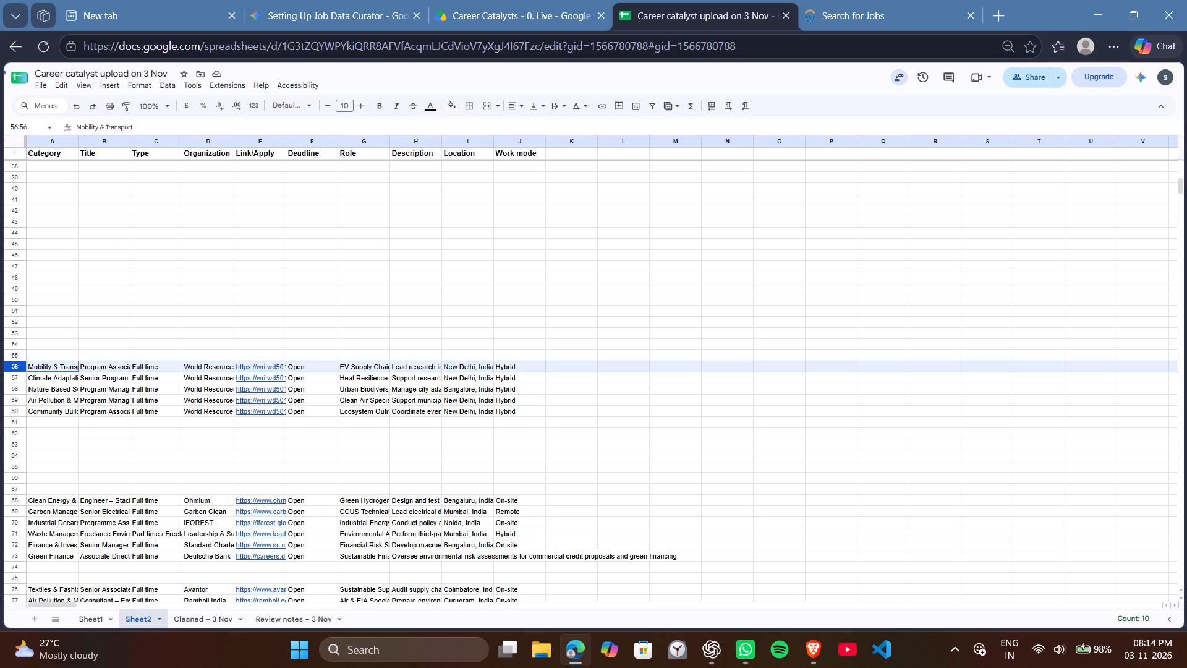
key("Delete")
left_click(124, 439)
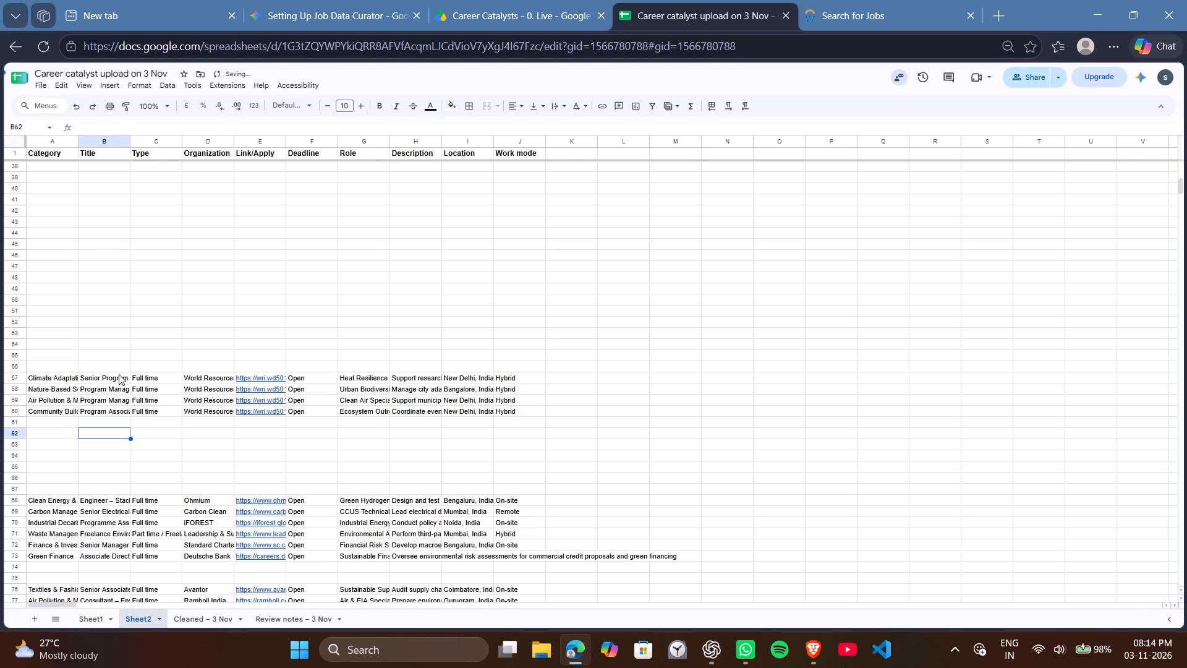
Copy row 57's title Senior Program Associate - Sustainable Cooling from Sheet2 and search World Resources Institute's job listings for it.
left_click(119, 374)
left_click_drag(213, 123, 64, 134)
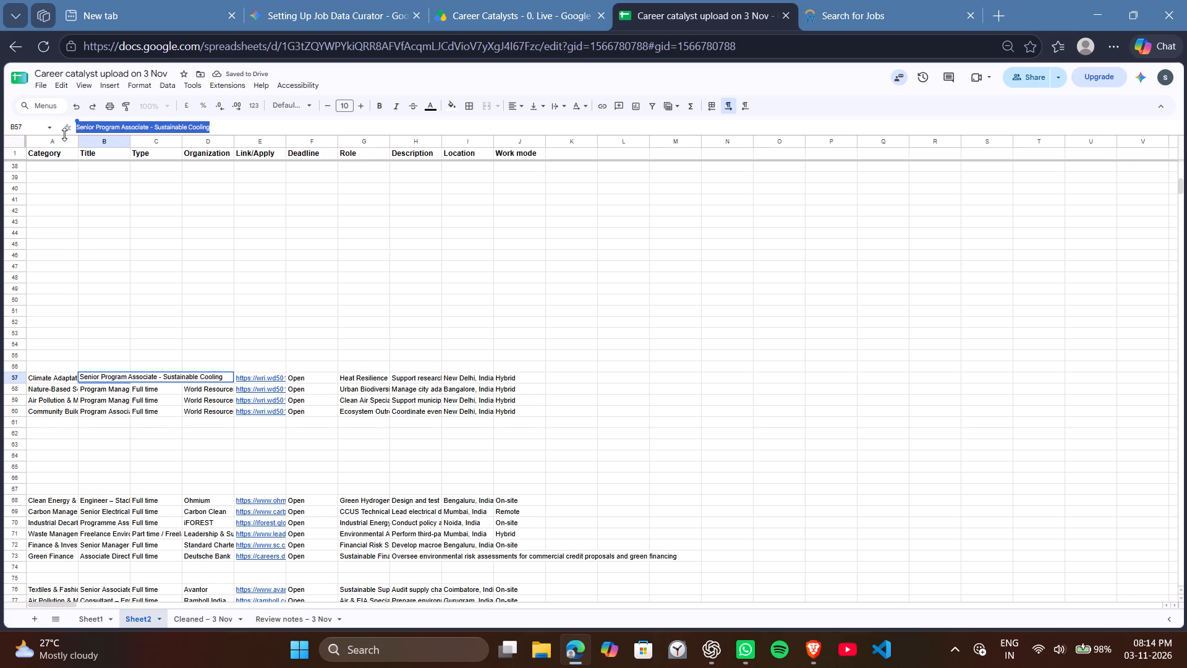
left_click_drag(64, 134, 63, 134)
key("ctrl+c")
left_click(819, 6)
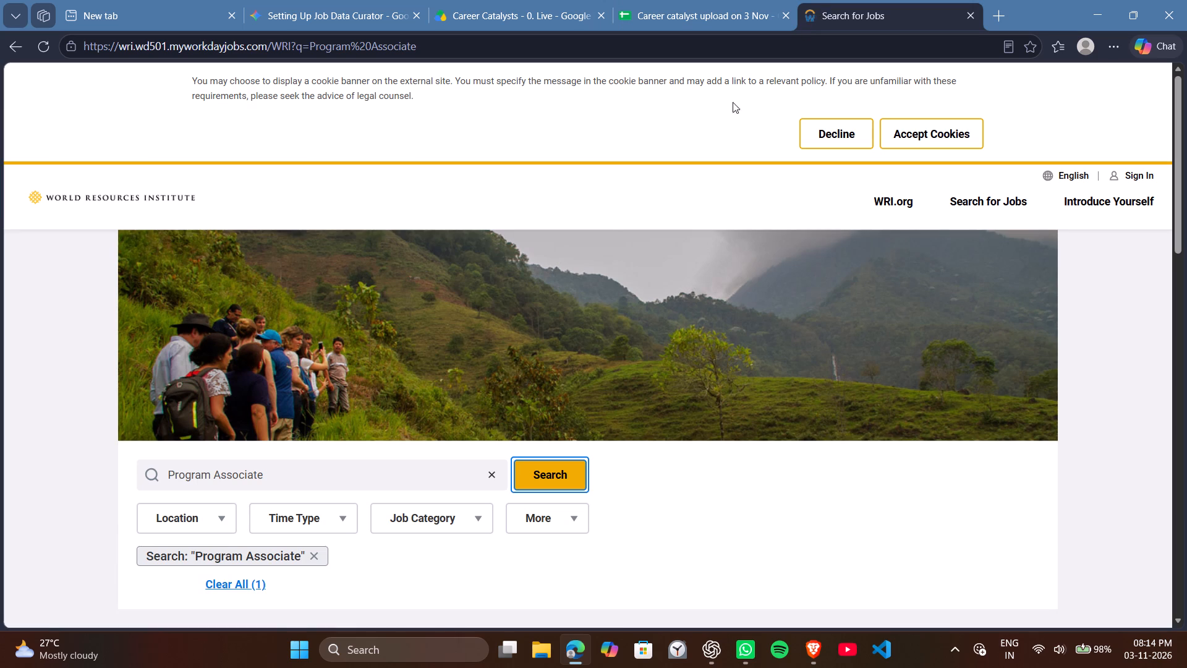
left_click(339, 466)
key("ctrl+BackSpace")
key("ctrl+BackSpace")
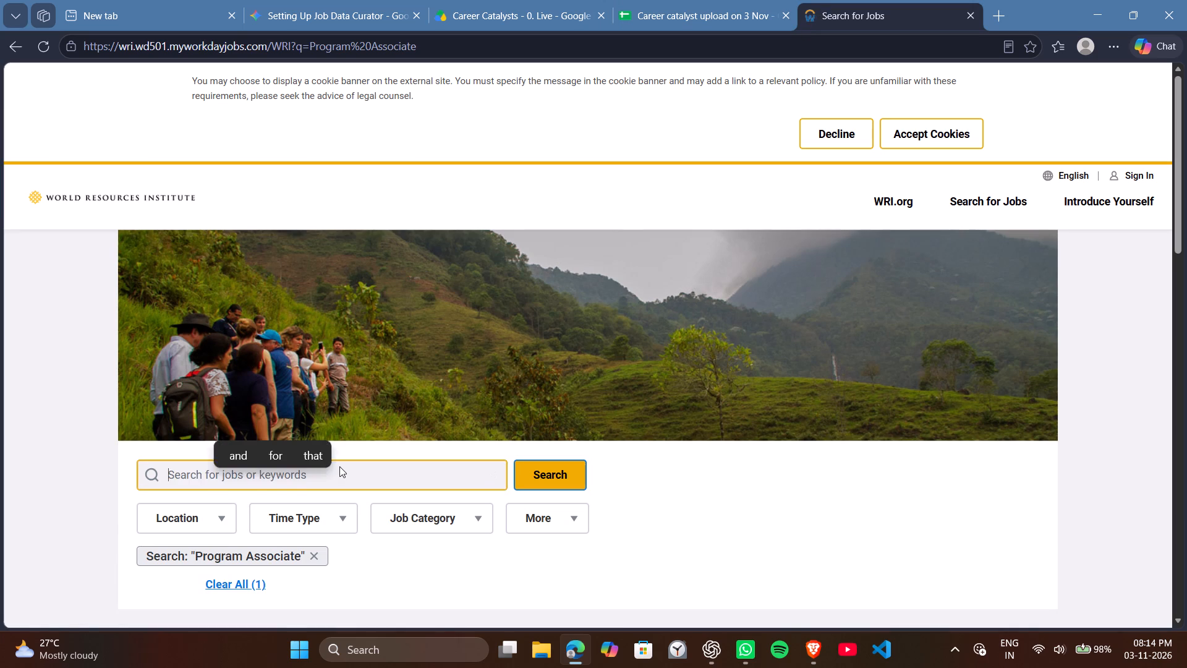
key("ctrl+BackSpace")
key("ctrl+v")
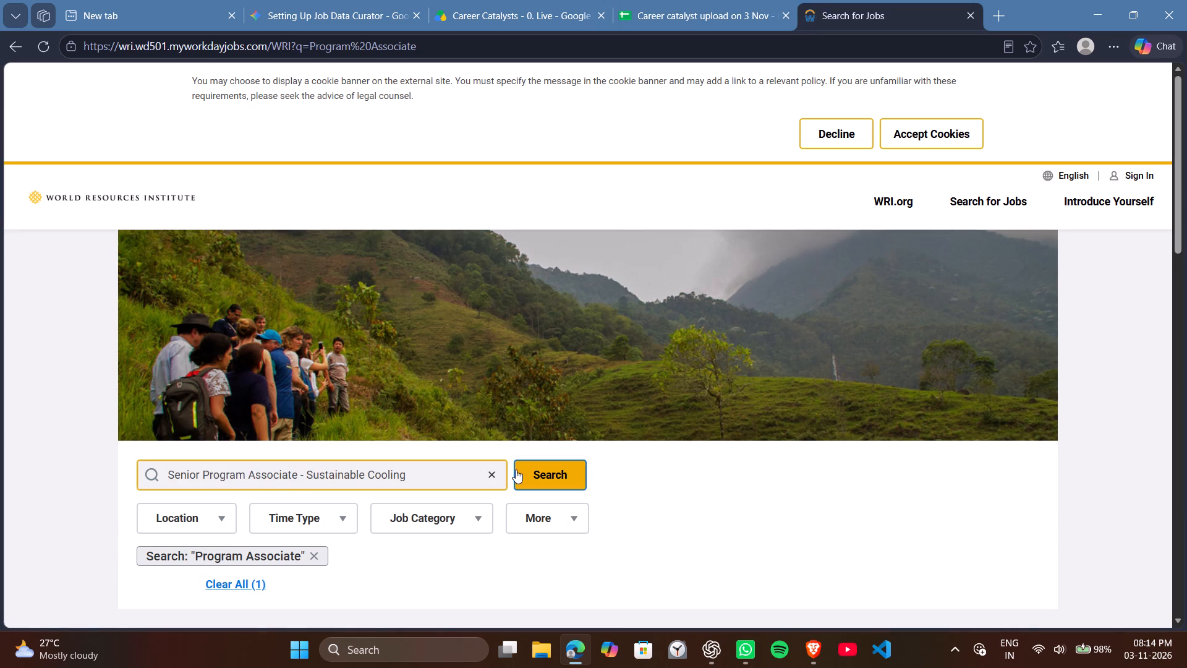
left_click(556, 469)
scroll(556, 469, "down", 2)
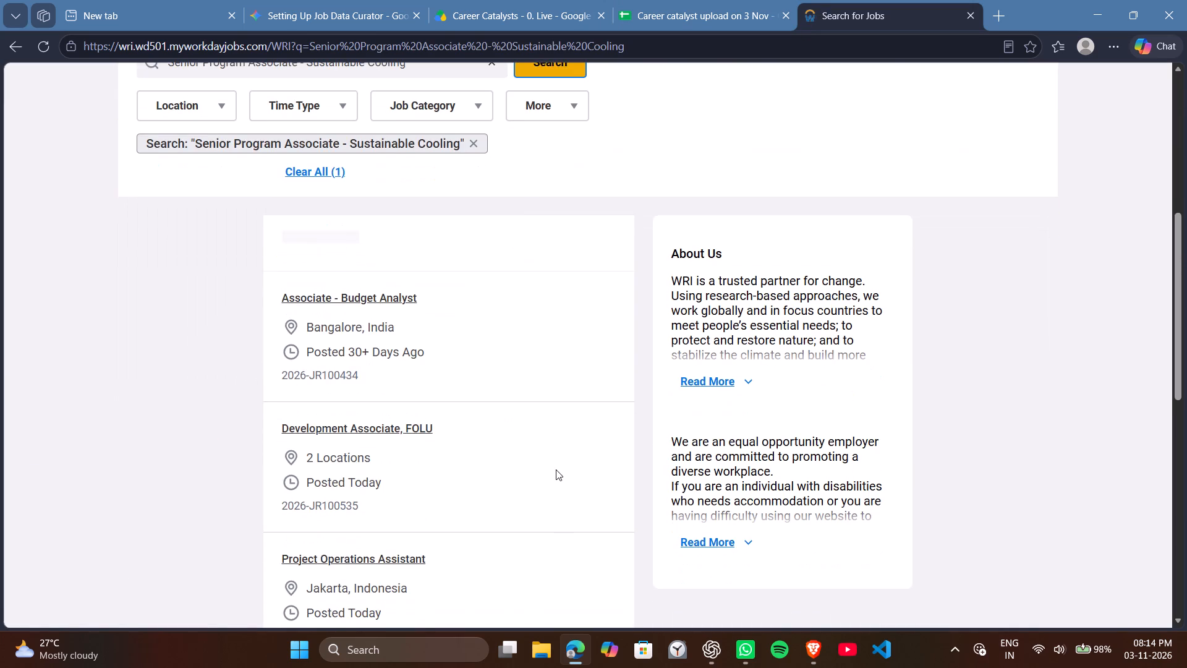
scroll(559, 477, "up", 1)
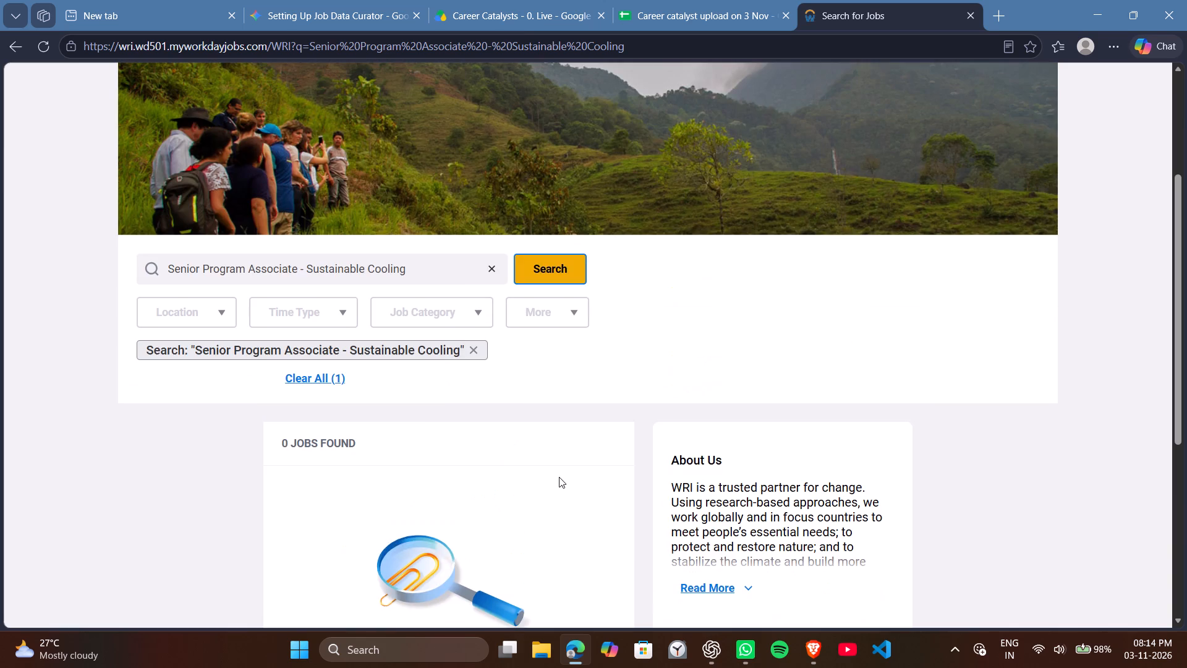
Clear the contents of the Senior Program Associate - Sustainable Cooling entry in row 57 of Sheet2.
left_click(692, 0)
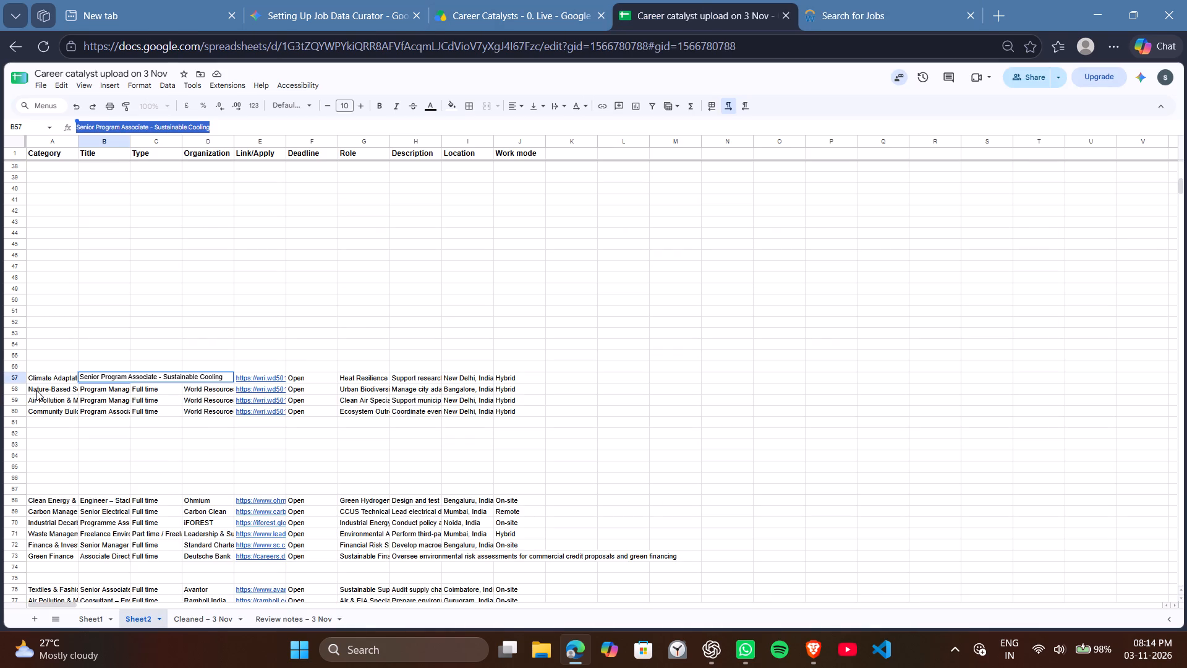
left_click(19, 382)
key("Delete")
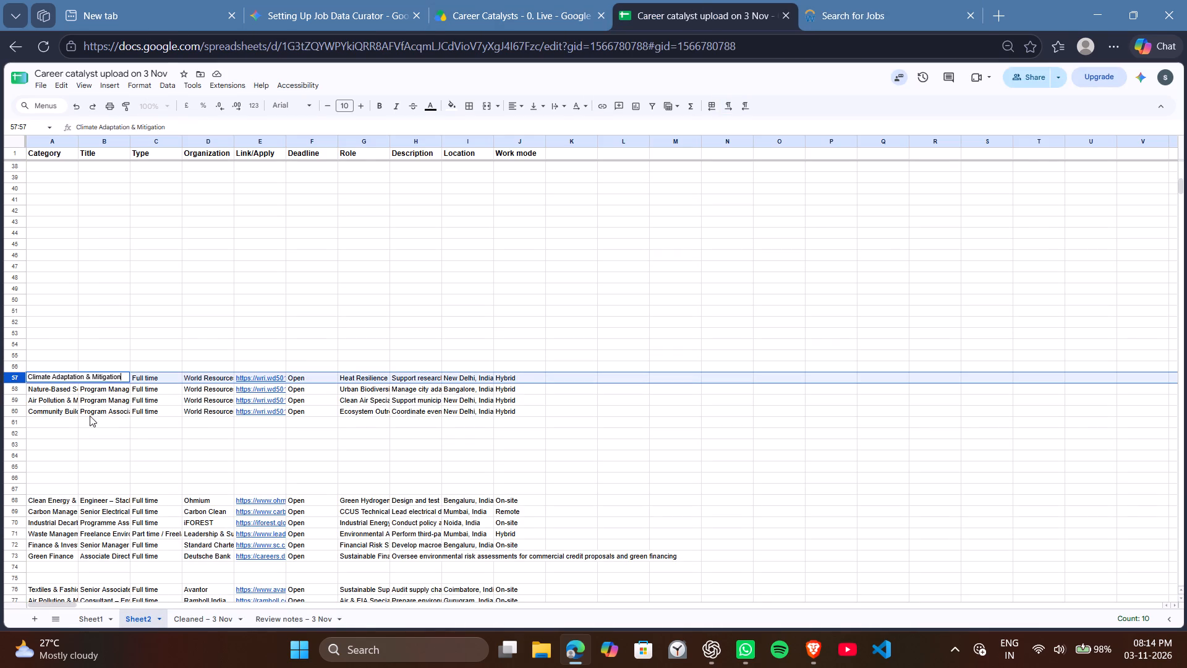
left_click(130, 430)
left_click(12, 377)
key("Delete")
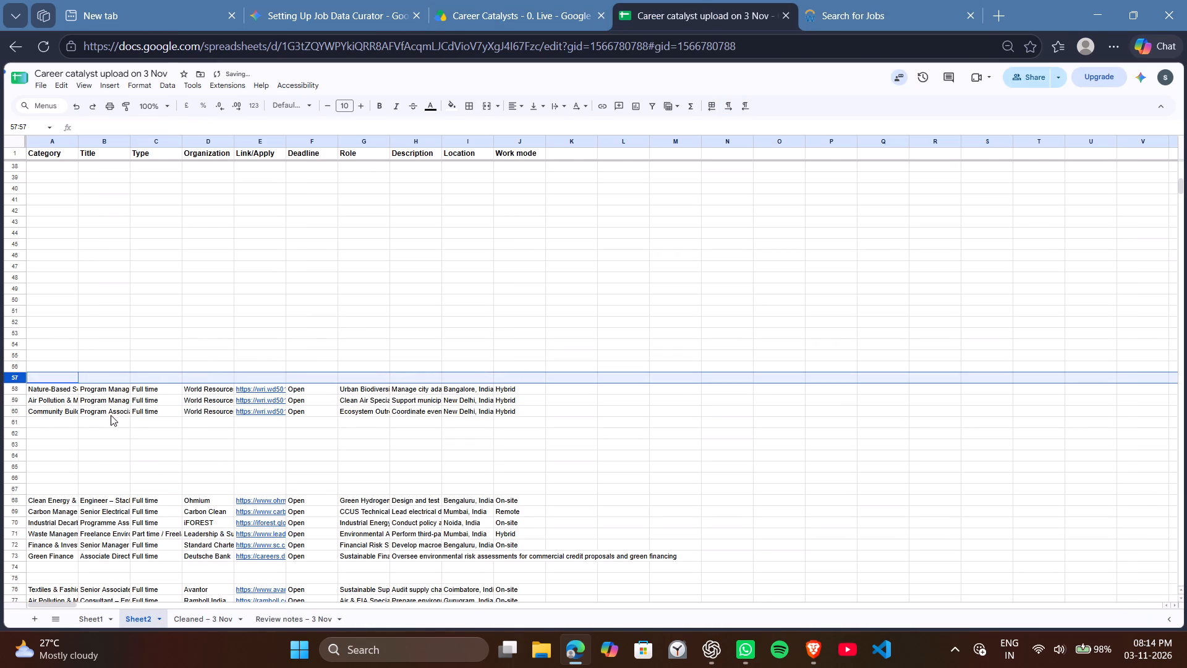
left_click(129, 436)
Open the Link/Apply address of the World Resources entry in row 60 and return to Sheet2.
left_click(274, 411)
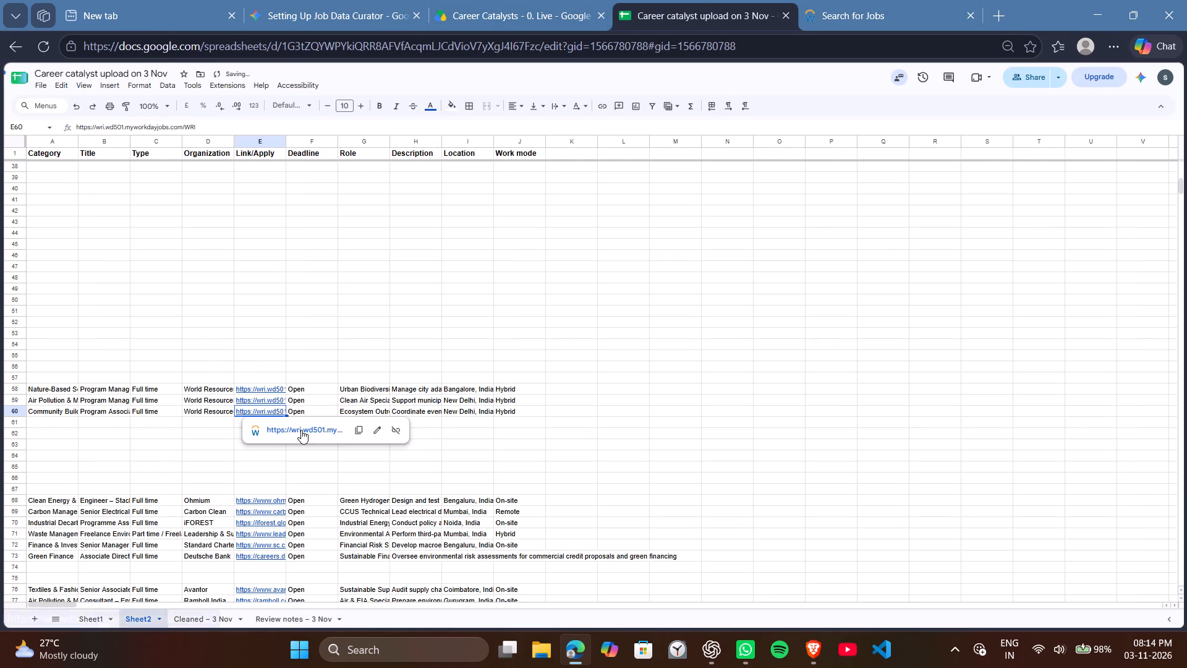
left_click(301, 430)
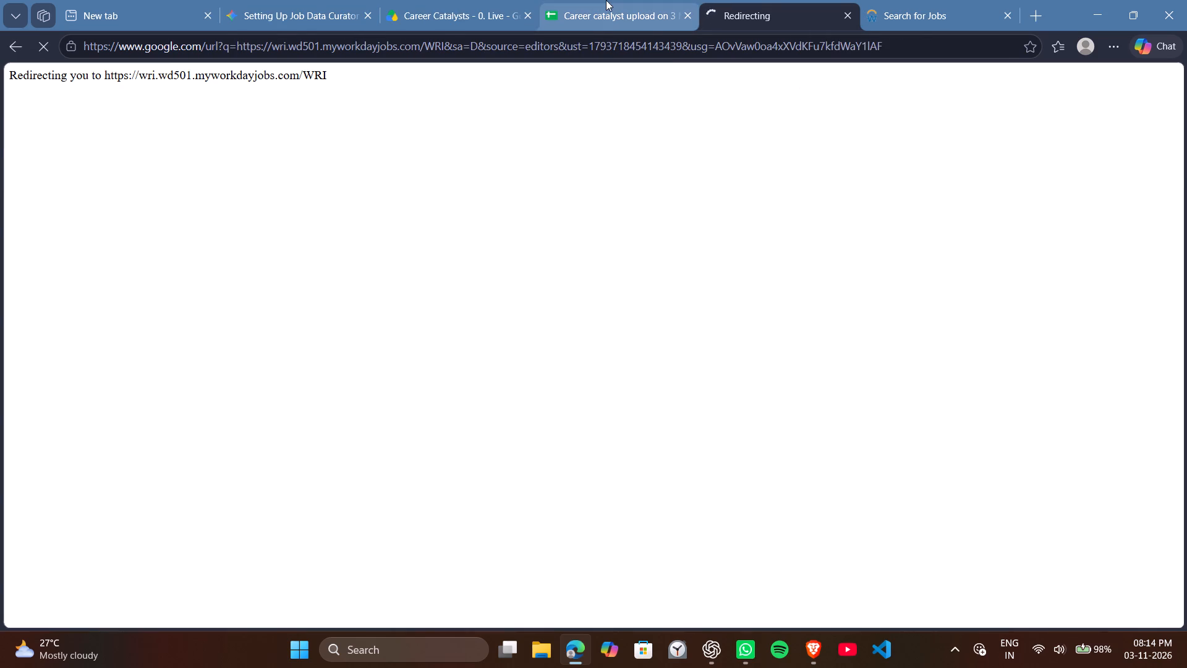
left_click(606, 0)
Copy row 60's title Program Associate – Coordination and Outreach and search the newly opened World Resources Institute job listings for it.
left_click(91, 417)
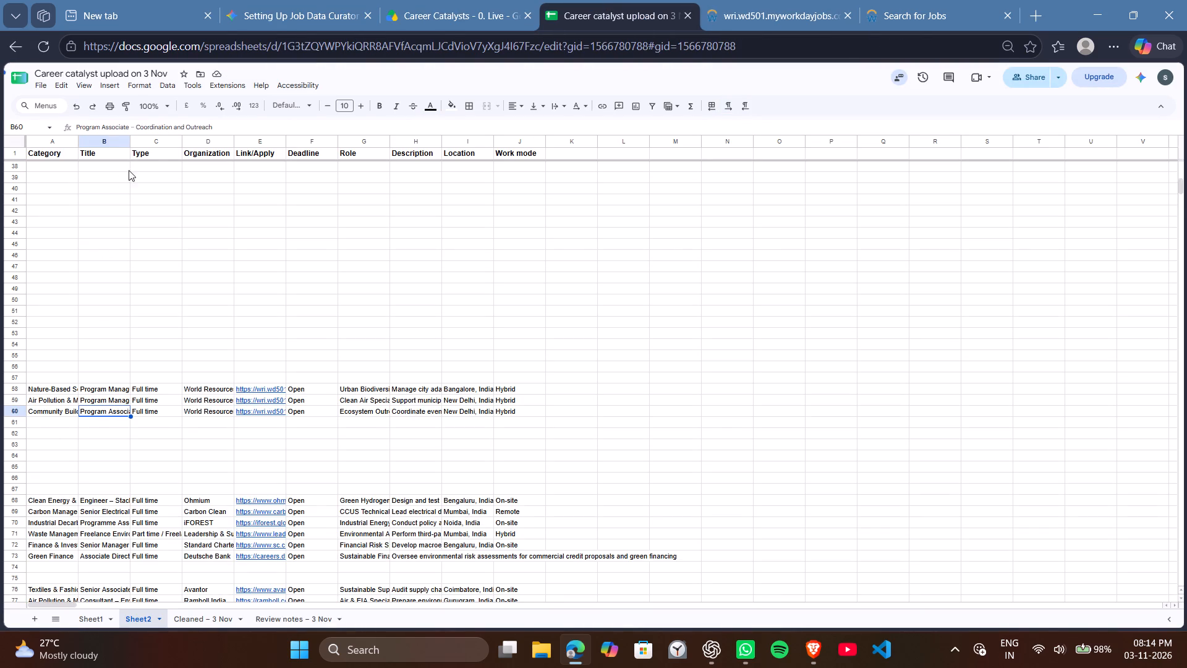
left_click_drag(213, 130, 70, 132)
key("ctrl+c")
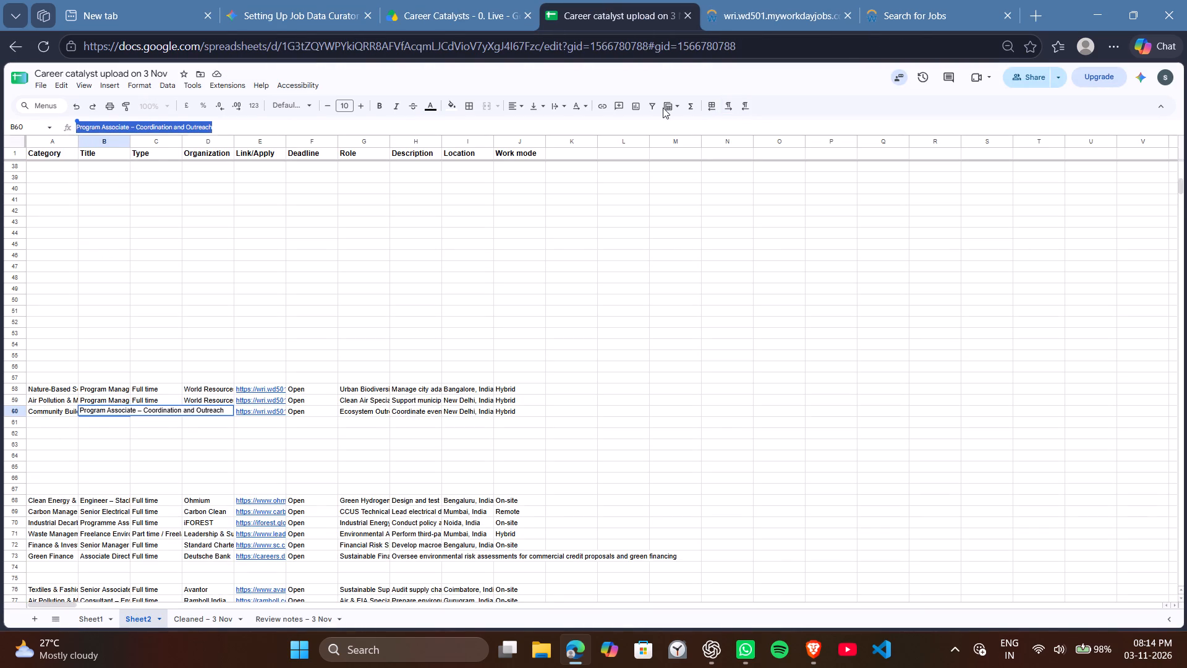
left_click(924, 0)
left_click(762, 0)
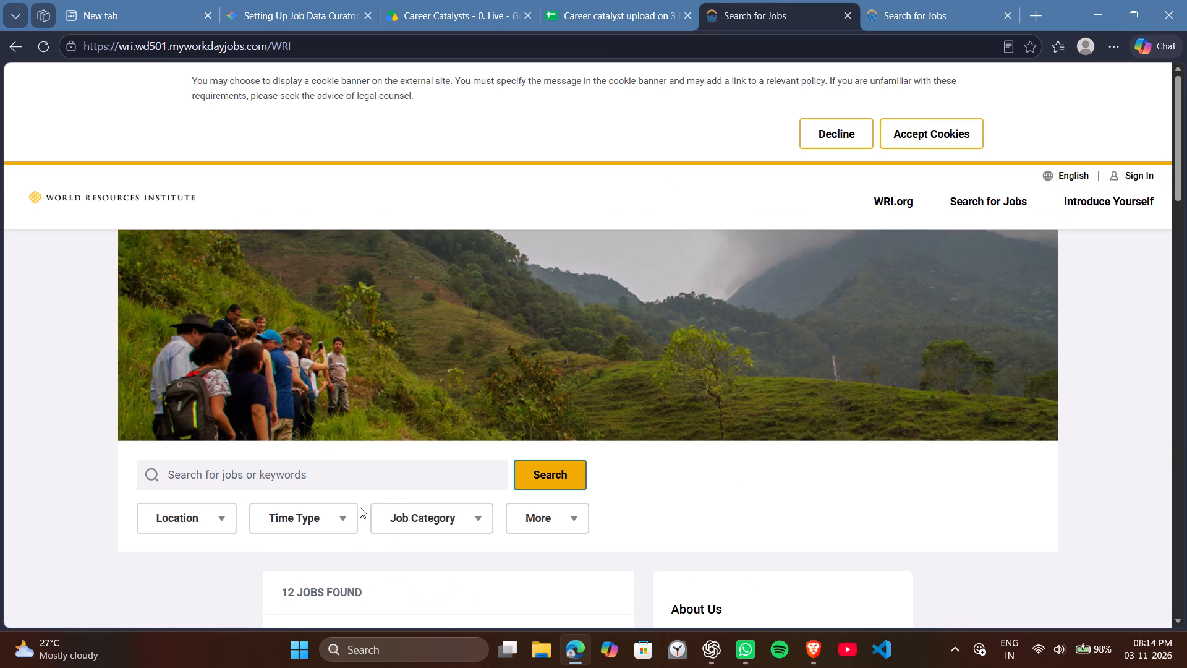
left_click(363, 463)
key("ctrl+v")
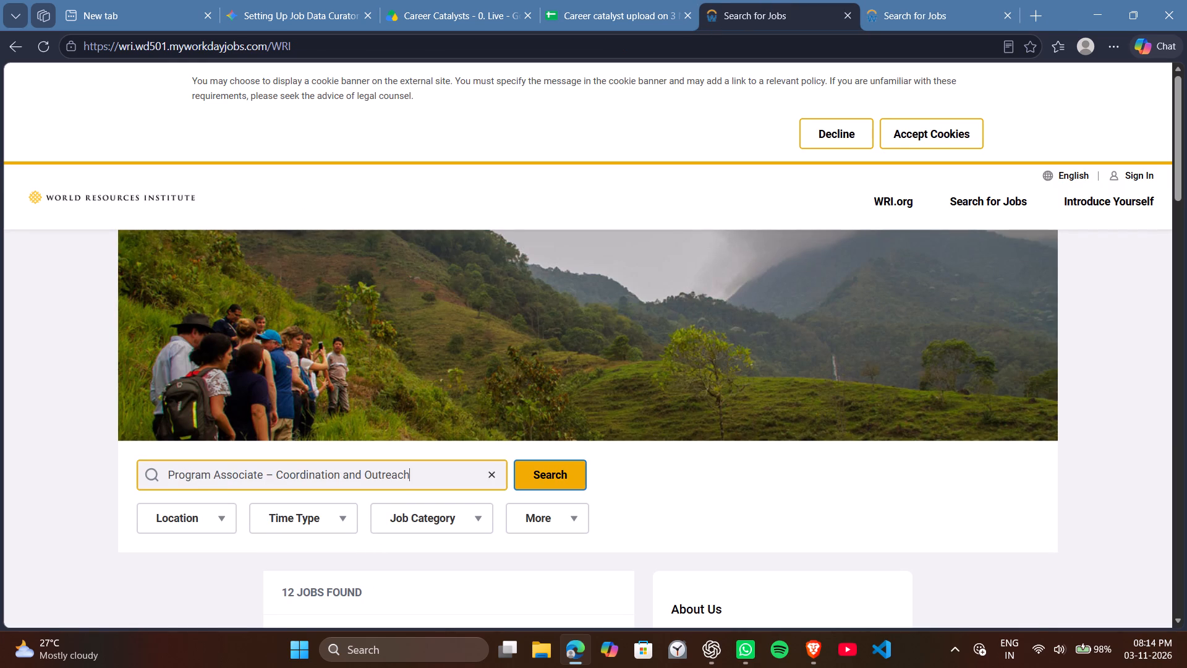
left_click(569, 479)
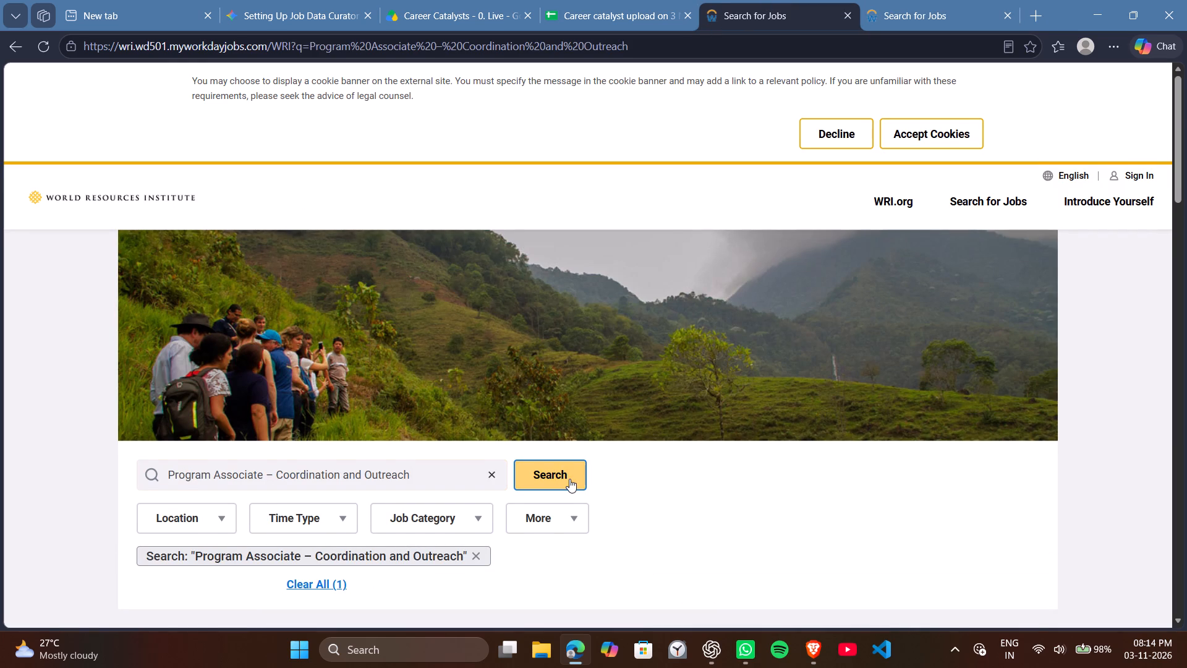
scroll(569, 479, "down", 1)
scroll(478, 500, "down", 1)
scroll(478, 500, "up", 1)
Open the Associate - Budget Analyst result and compare it with the World Resources titles in rows 58 to 60 of Sheet2.
left_click(387, 497)
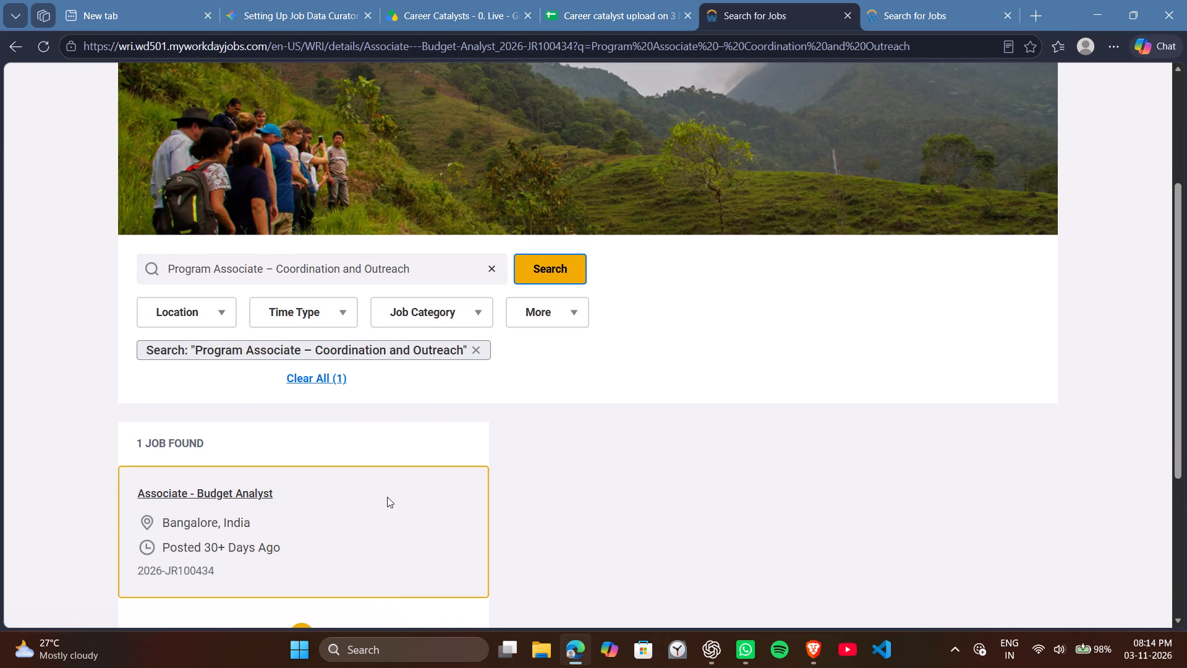
scroll(387, 497, "down", 1)
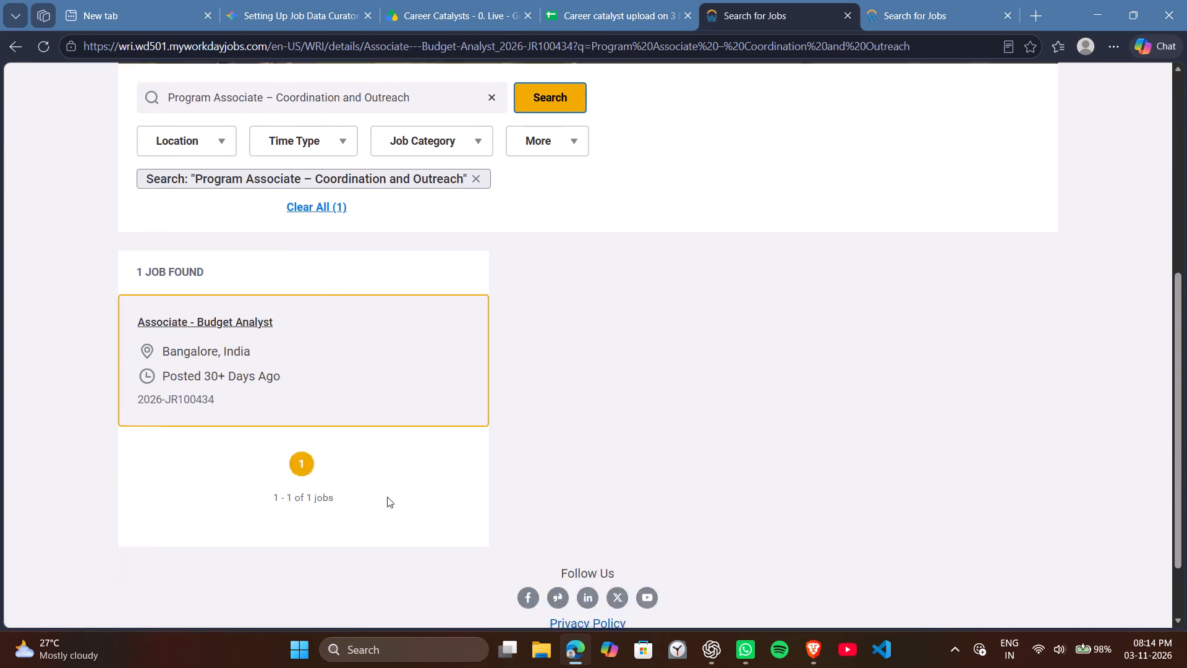
left_click(593, 2)
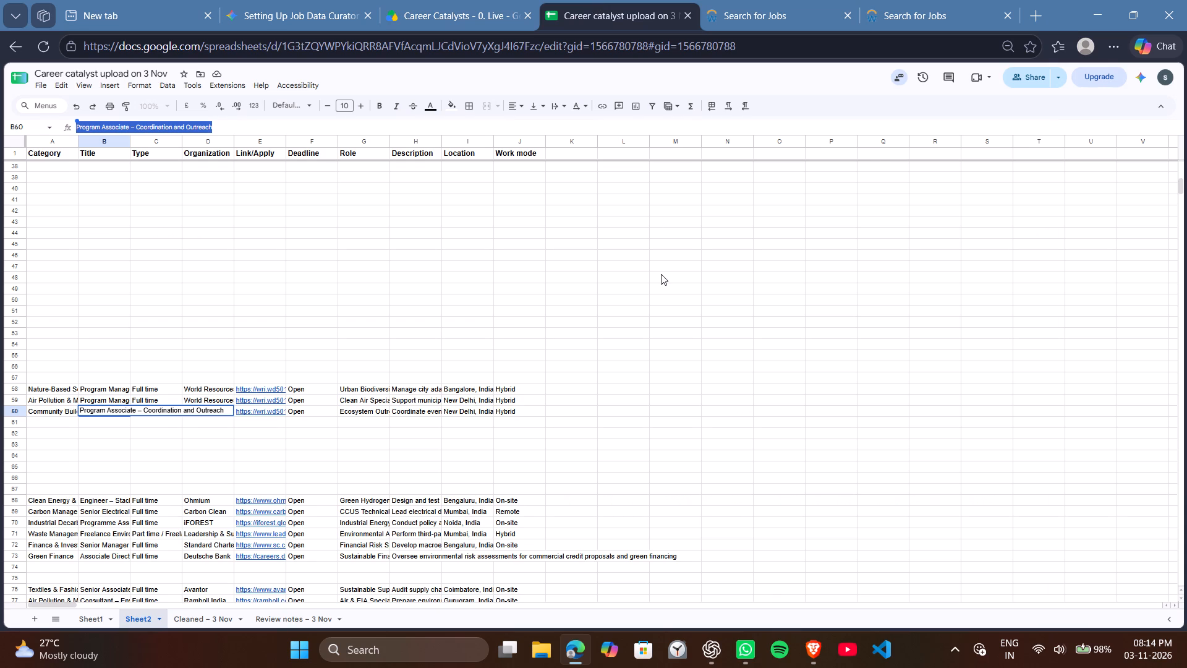
left_click(128, 403)
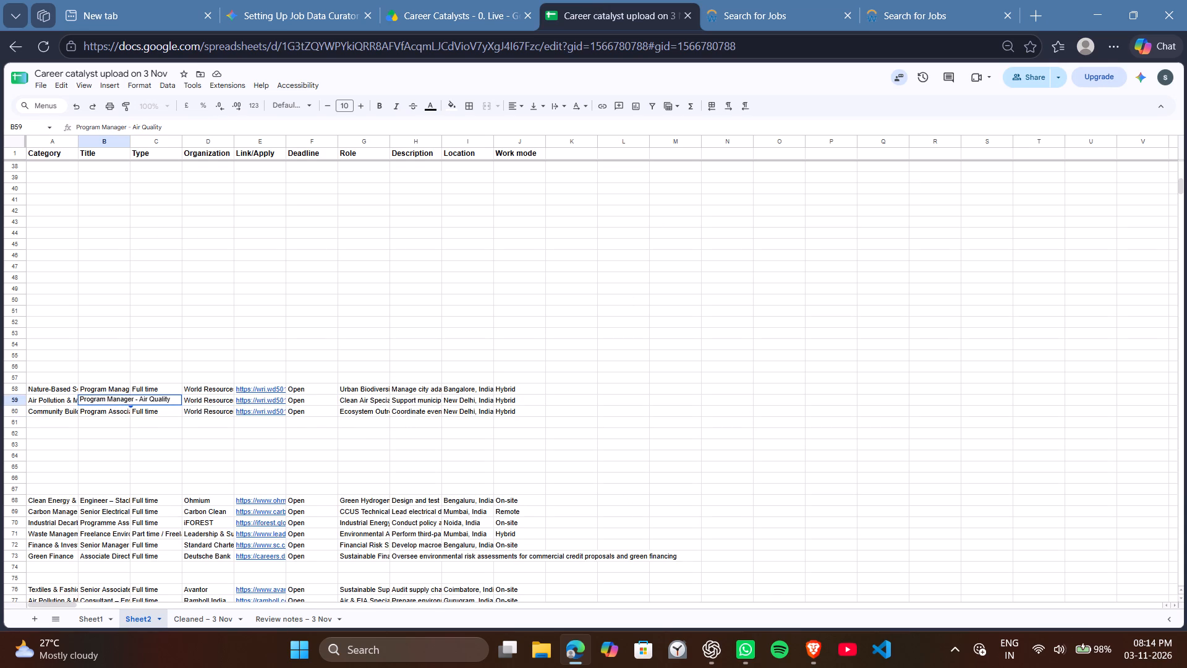
left_click(115, 390)
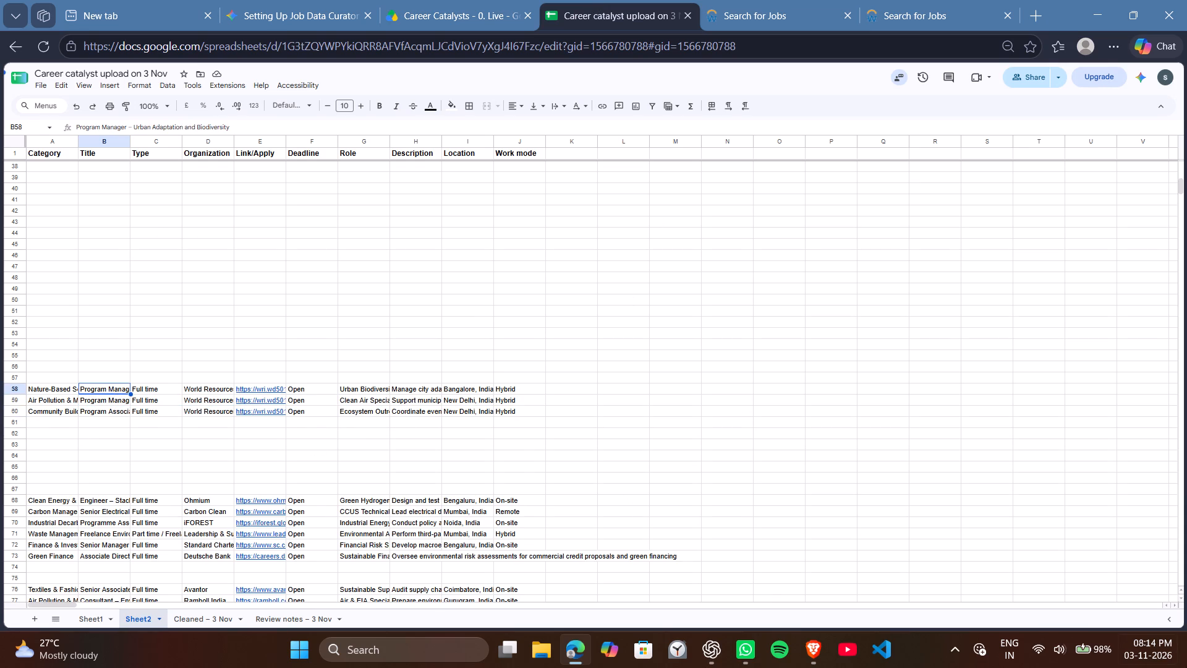
Read through the Associate - Budget Analyst posting, covering its location, work type, duties and benefits.
left_click(738, 19)
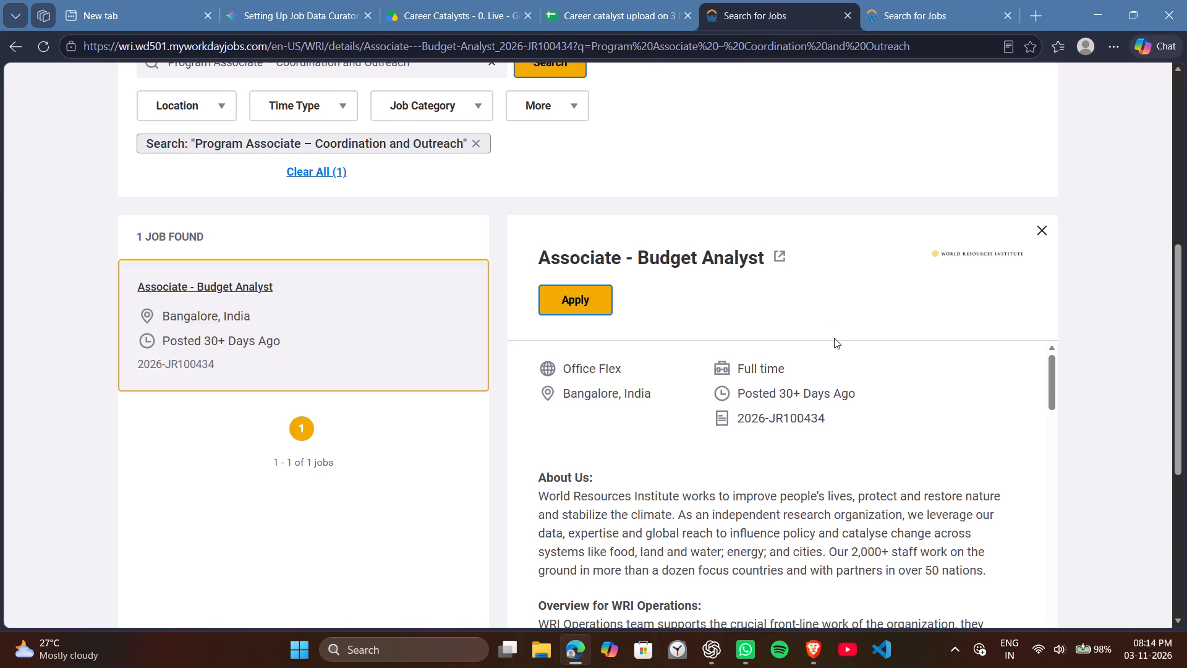
scroll(834, 338, "down", 1)
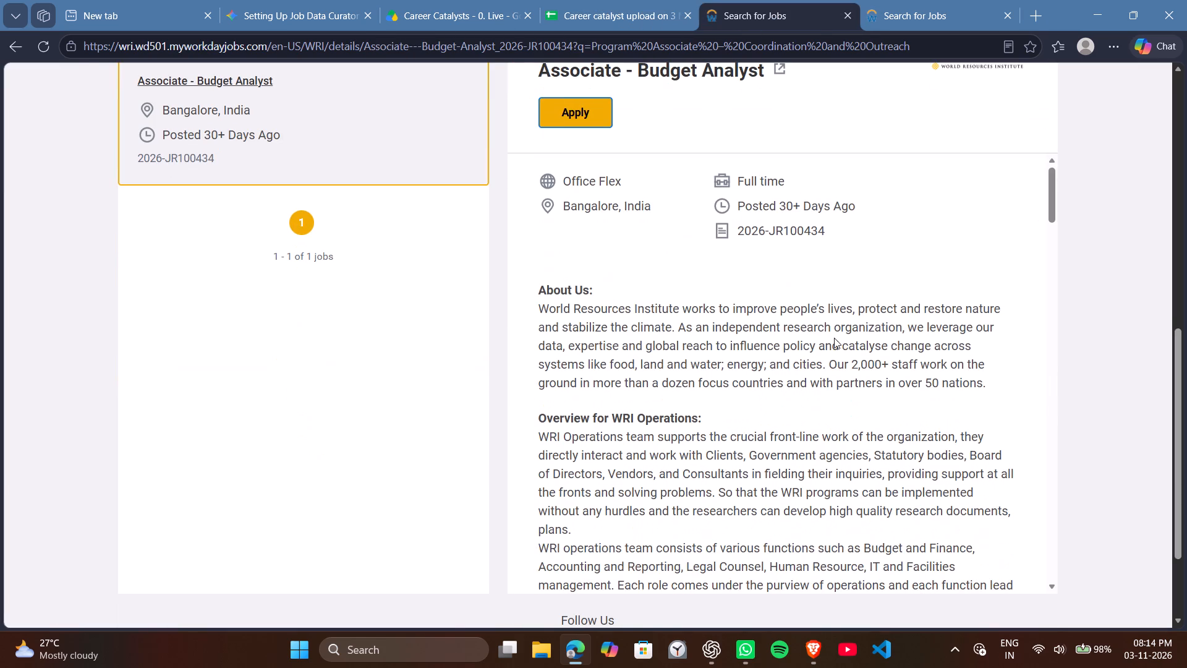
scroll(834, 338, "up", 1)
scroll(834, 338, "down", 1)
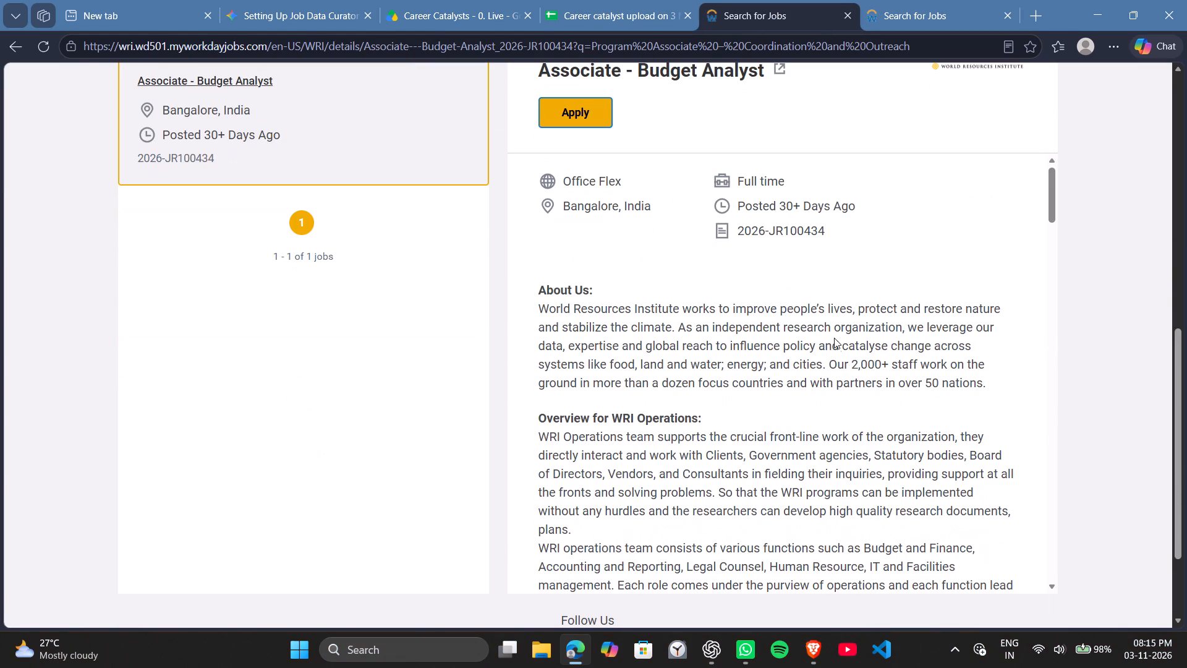
scroll(834, 338, "down", 6)
scroll(834, 338, "up", 3)
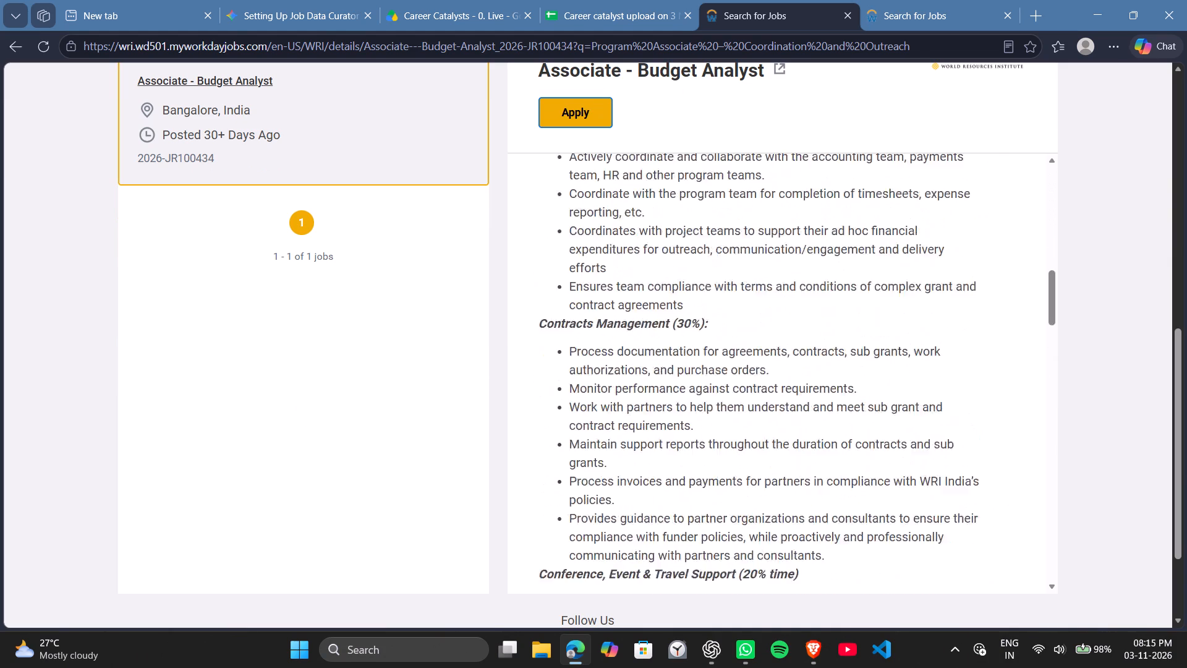
scroll(834, 338, "up", 1)
scroll(834, 338, "down", 11)
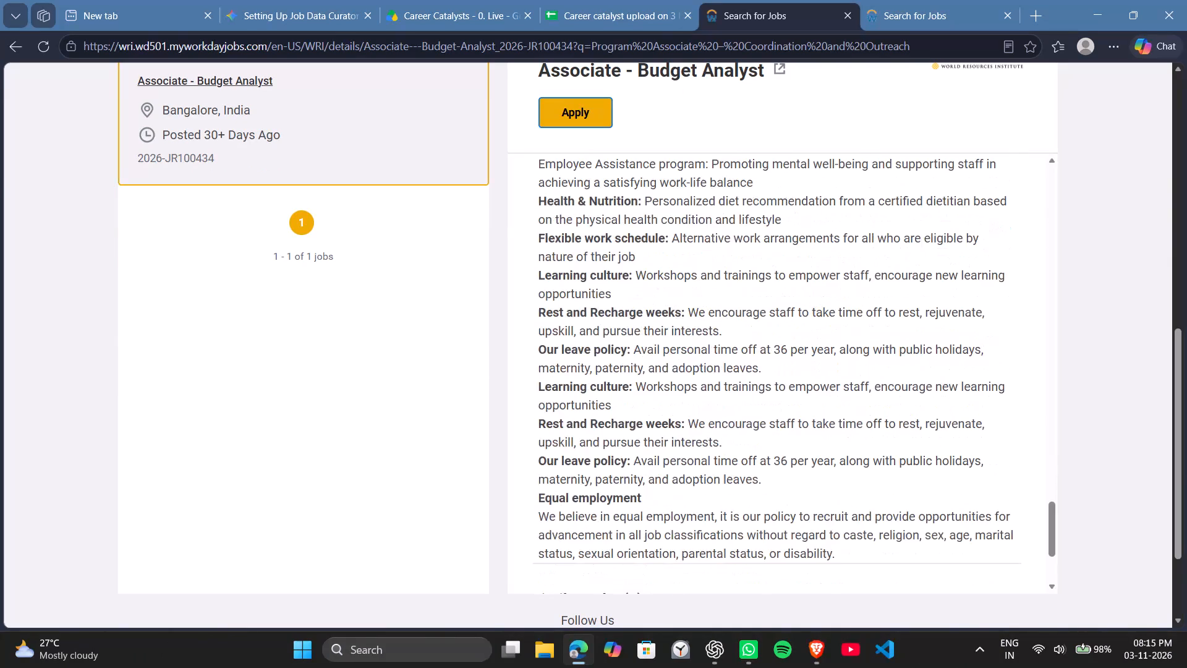
scroll(834, 338, "up", 14)
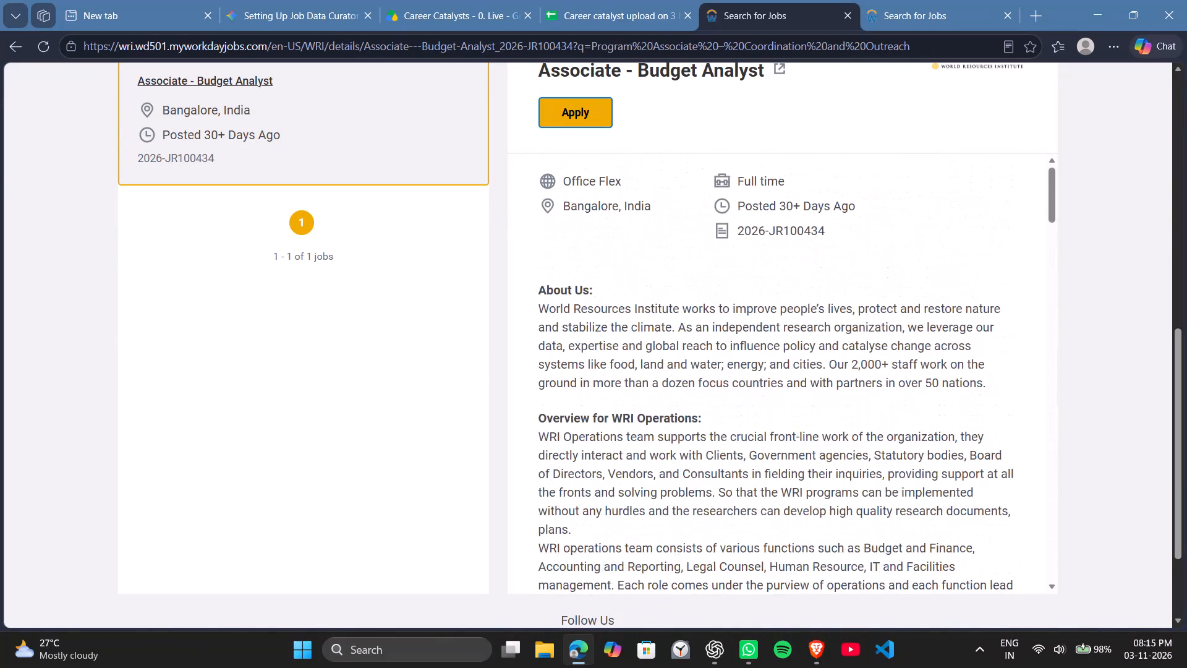
scroll(834, 338, "up", 2)
scroll(834, 338, "down", 1)
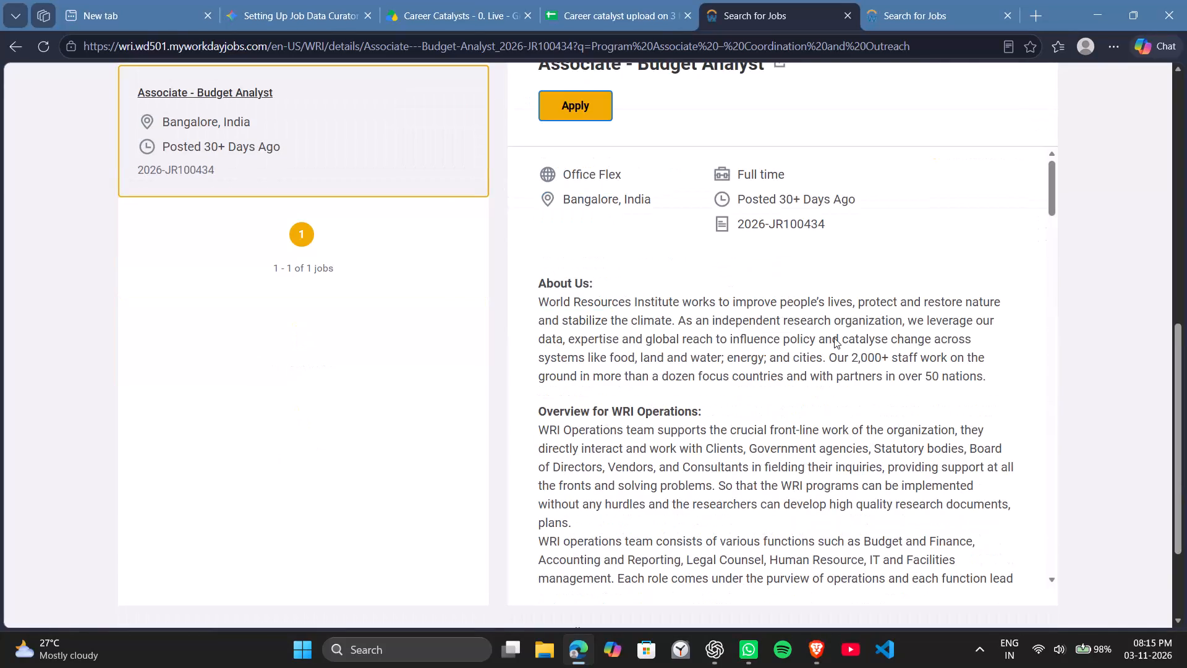
Capture a screenshot of the Associate - Budget Analyst posting, from its title to the WRI Operations overview.
key("Print")
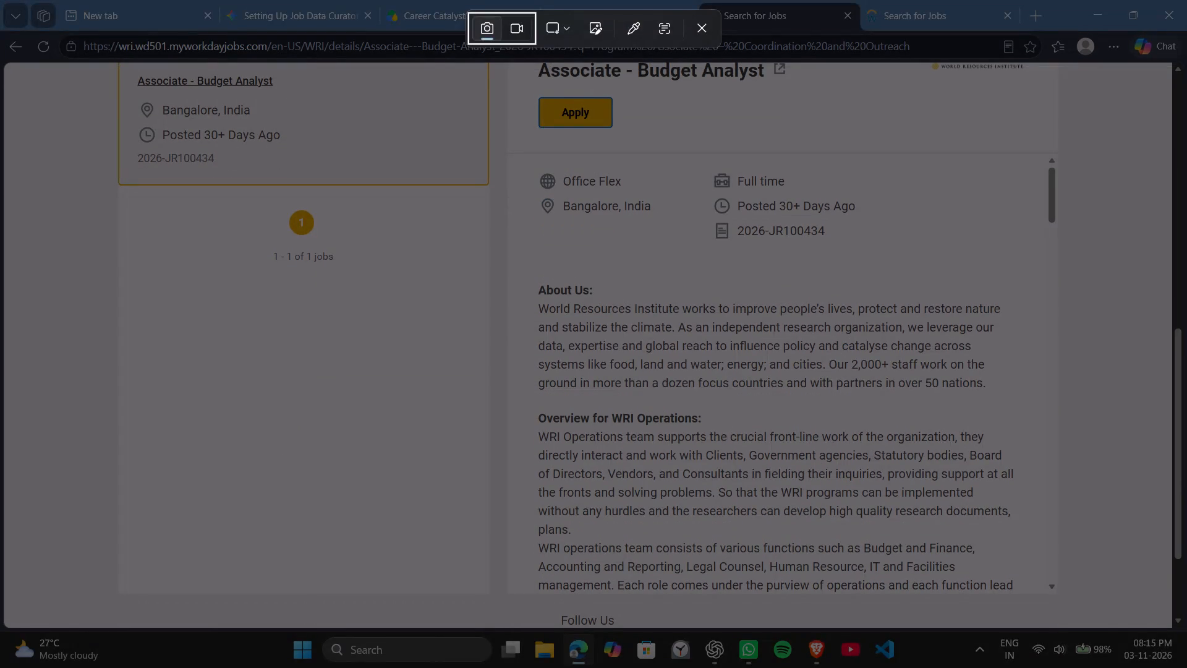
left_click_drag(508, 66, 1045, 602)
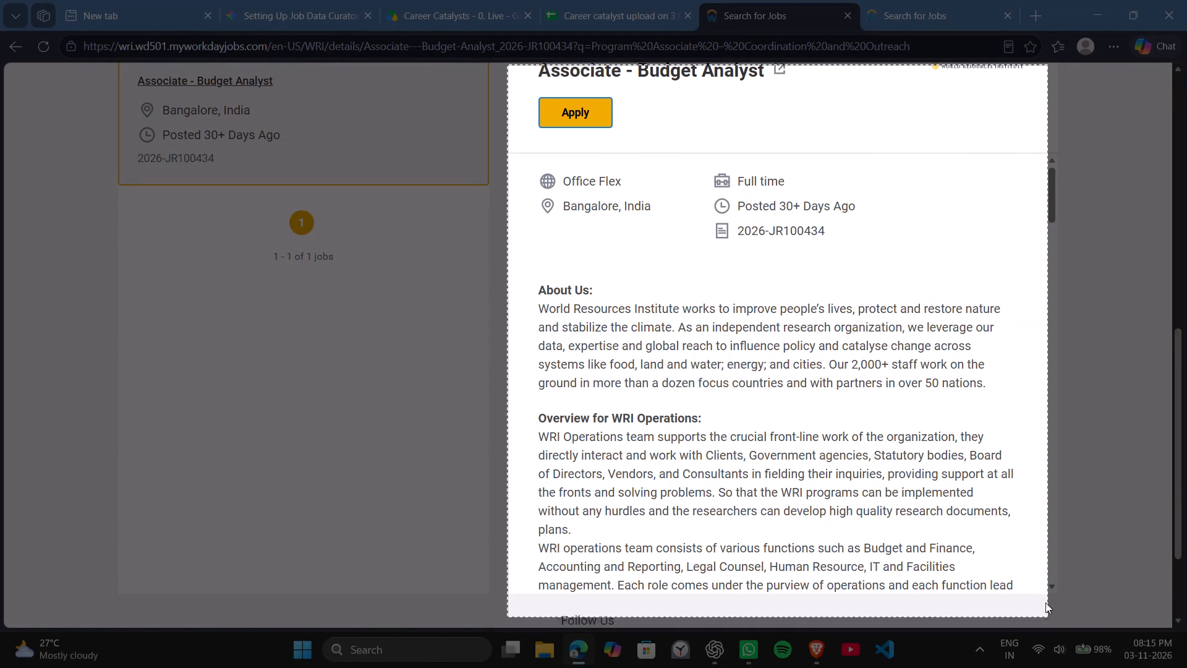
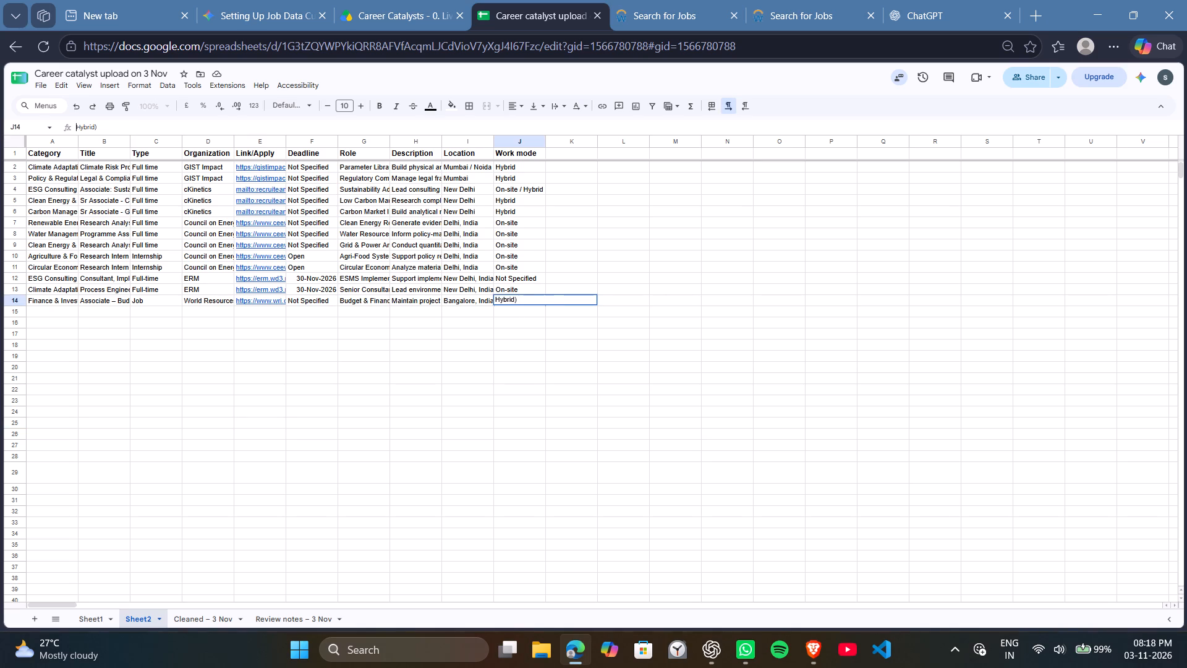
left_click(100, 131)
key("BackSpace")
left_click(545, 190)
left_click(411, 512)
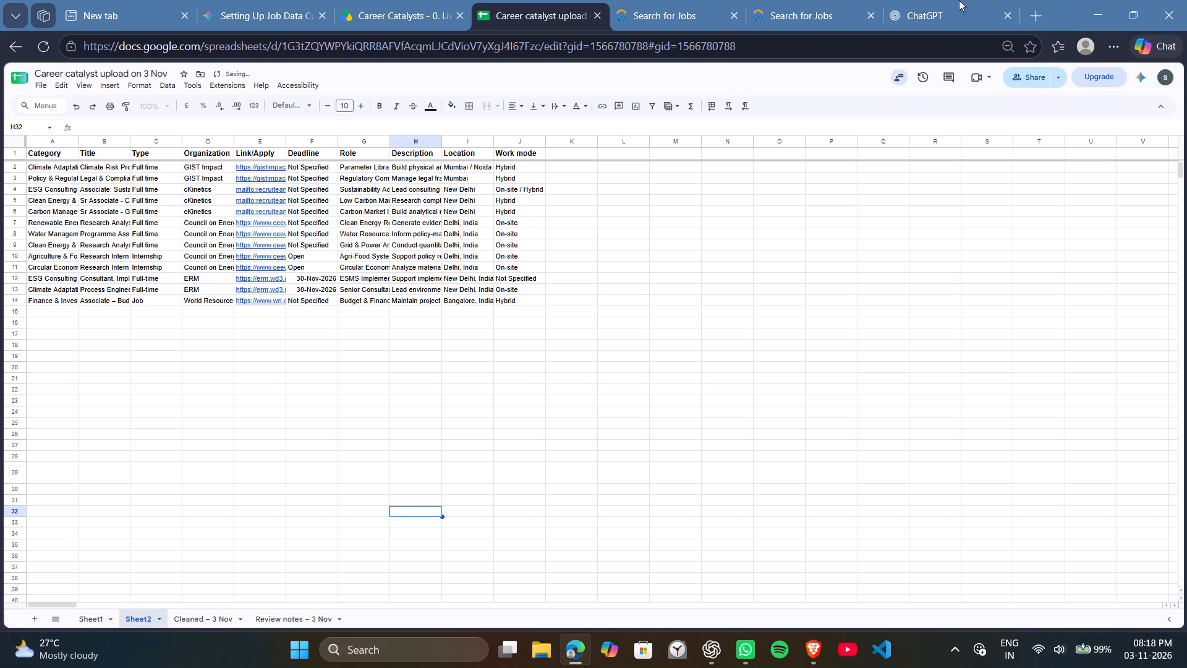
Recheck both WRI job search pages for the remaining listings and clear the Program Associate – Coordination and Outreach search text.
left_click(806, 0)
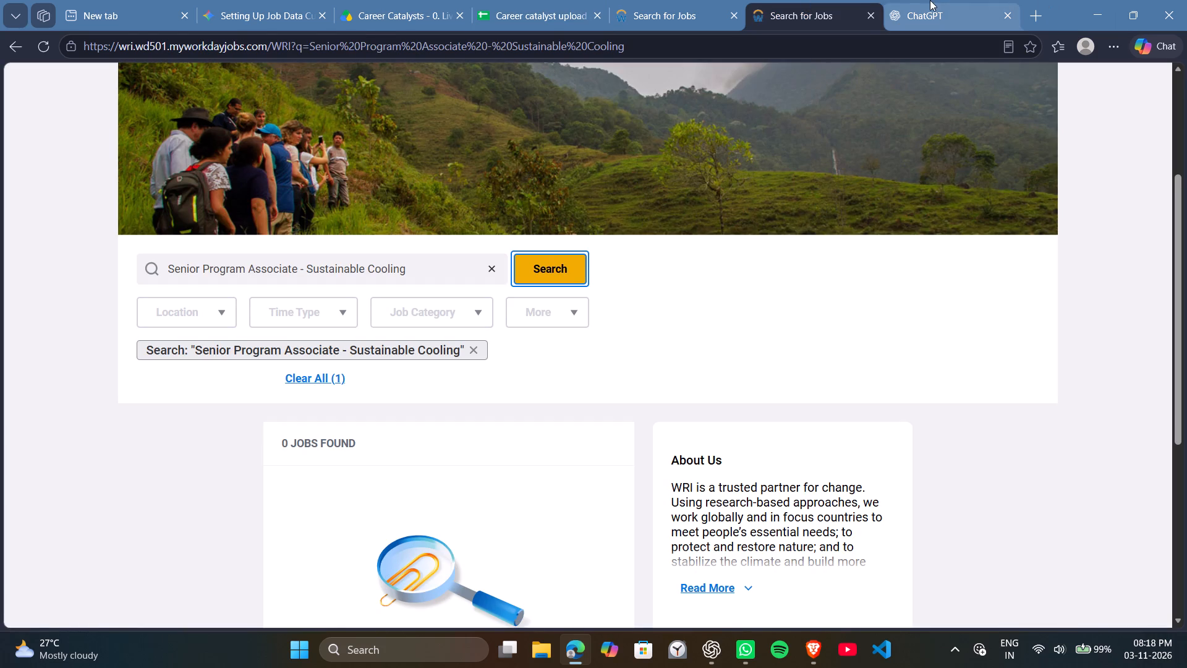
left_click(680, 0)
scroll(671, 156, "up", 2)
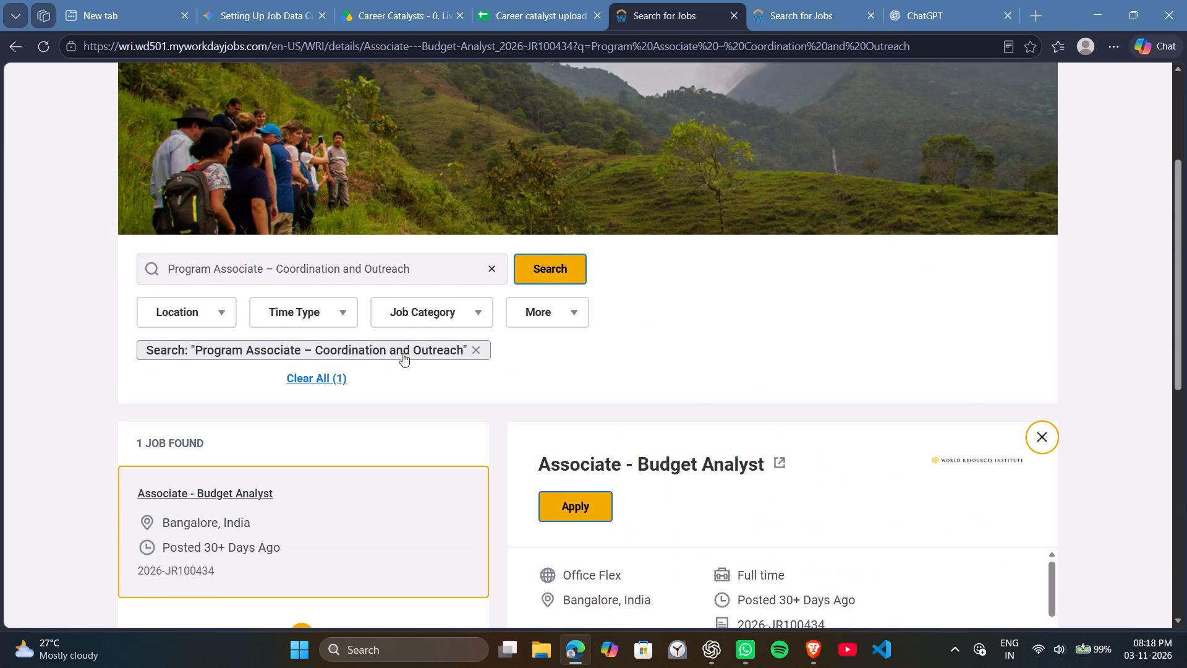
scroll(402, 359, "down", 1)
scroll(428, 247, "up", 1)
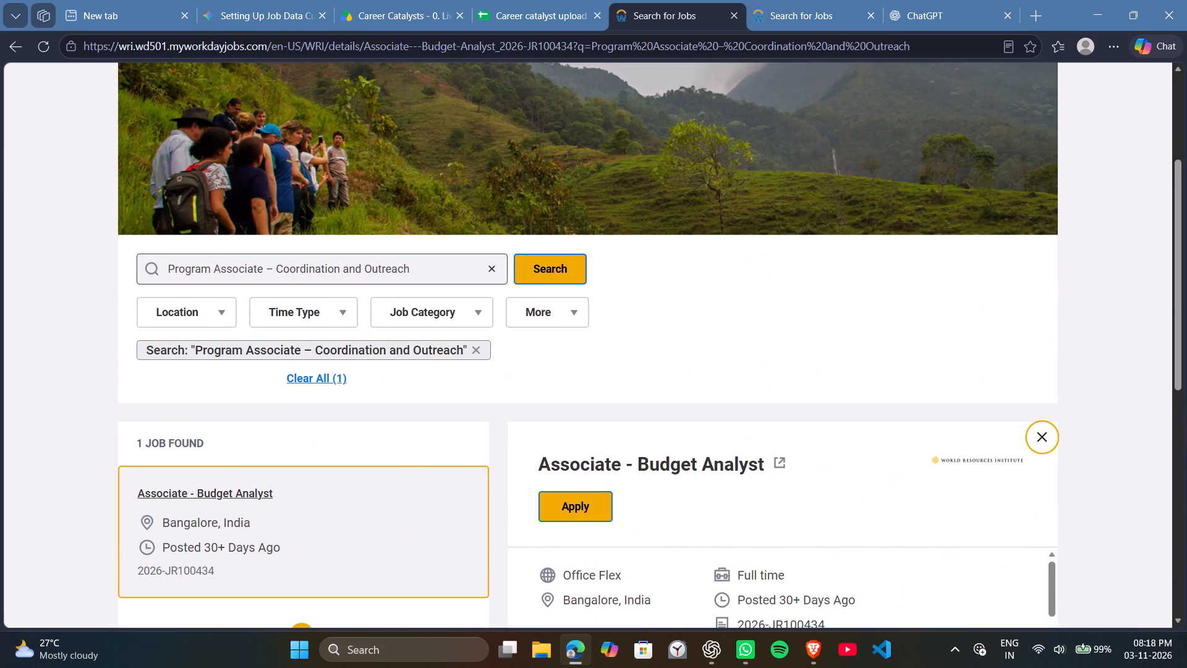
left_click(491, 268)
Clear the three World Resources Institute entries in rows 58 to 60 of Sheet2.
left_click(503, 0)
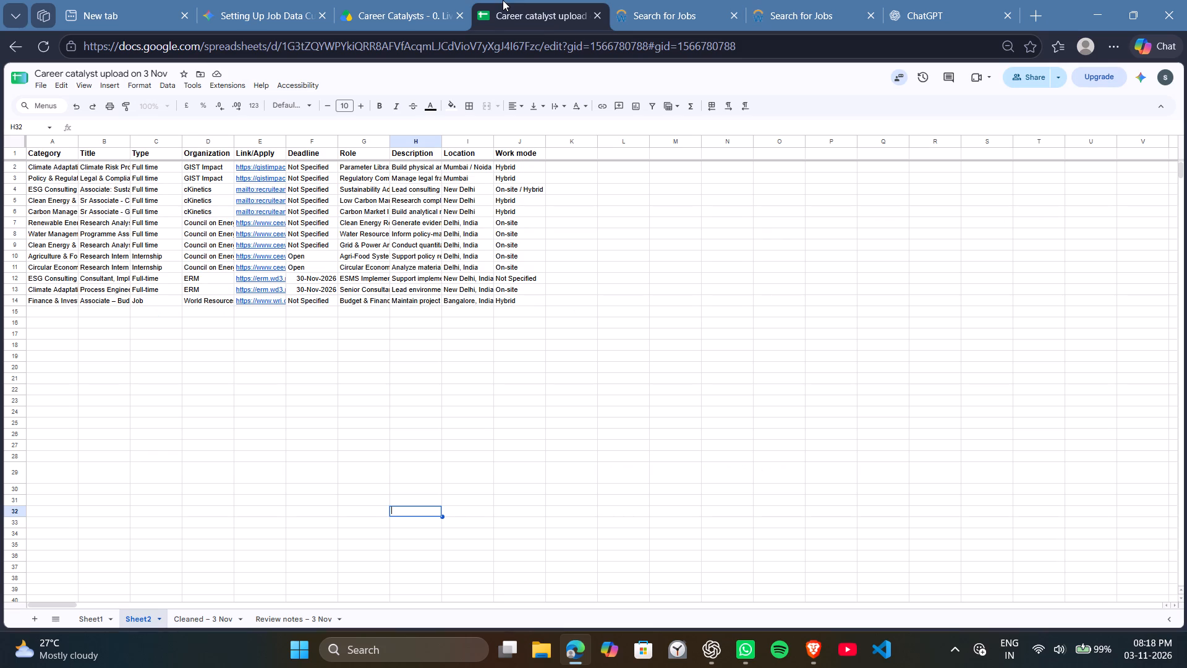
scroll(217, 344, "down", 1)
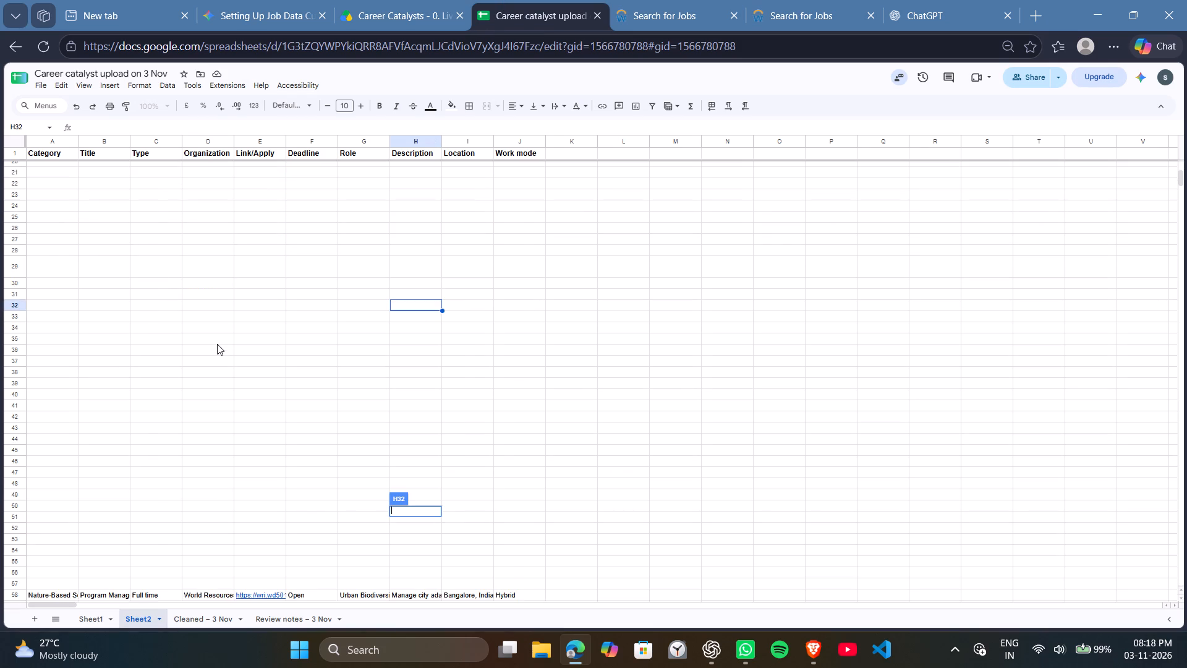
scroll(217, 344, "down", 1)
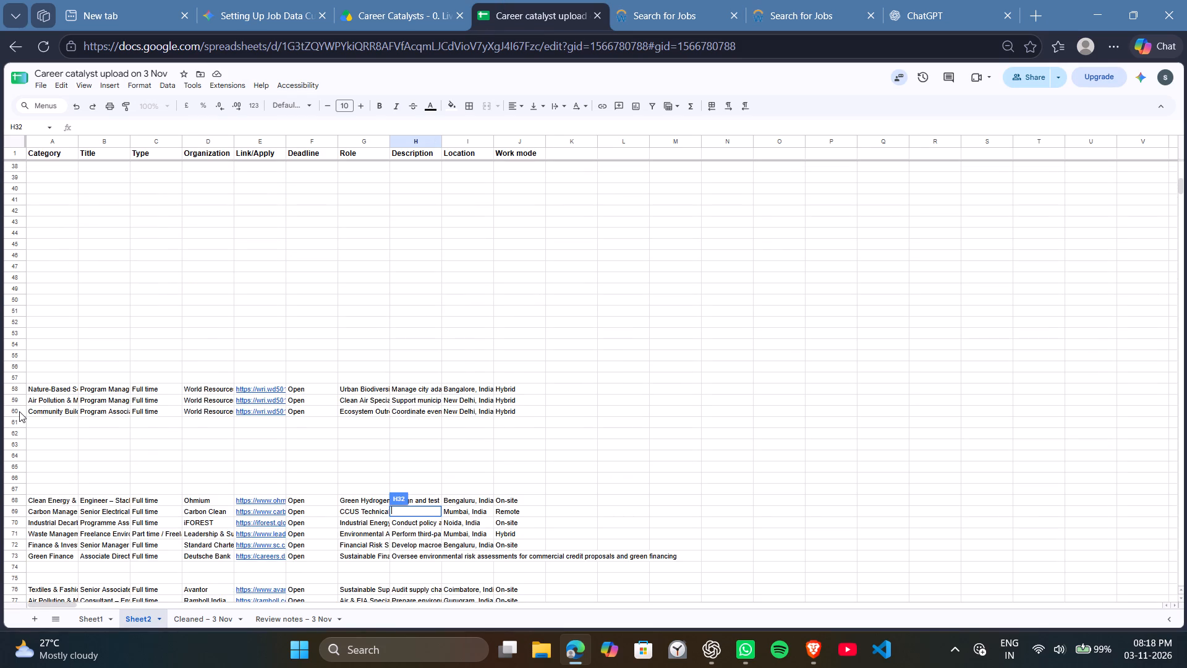
left_click_drag(20, 413, 22, 393)
key("Delete")
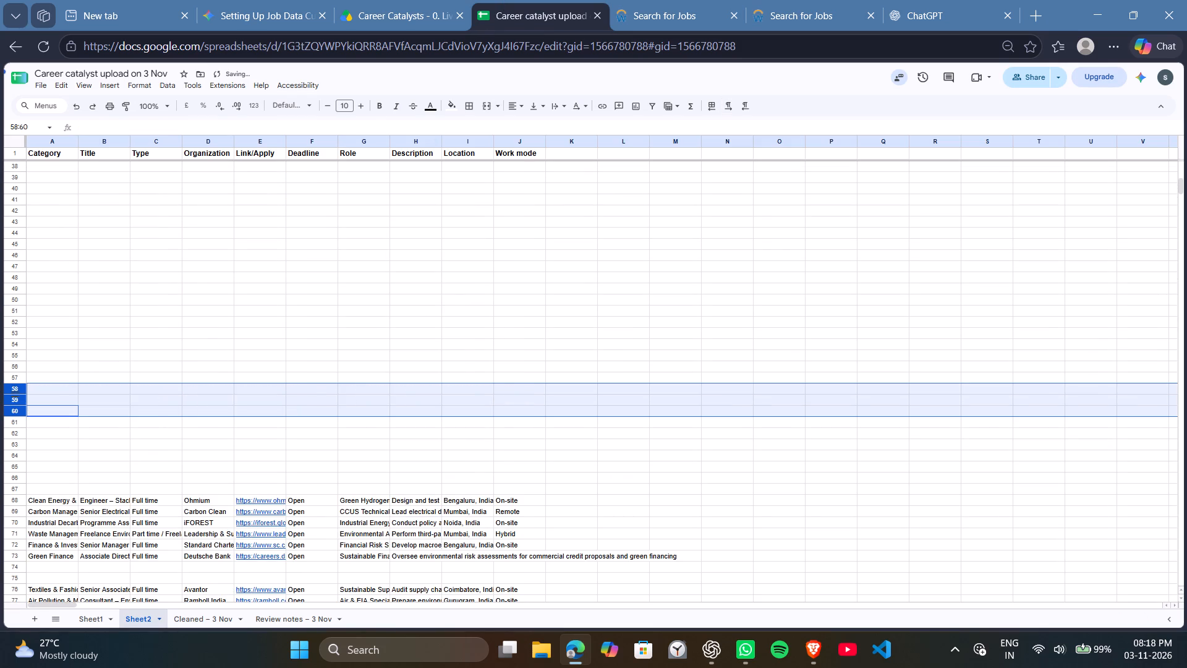
Open the Ohmium link in row 68 and go through the company homepage to its careers site.
scroll(435, 463, "down", 1)
left_click(271, 290)
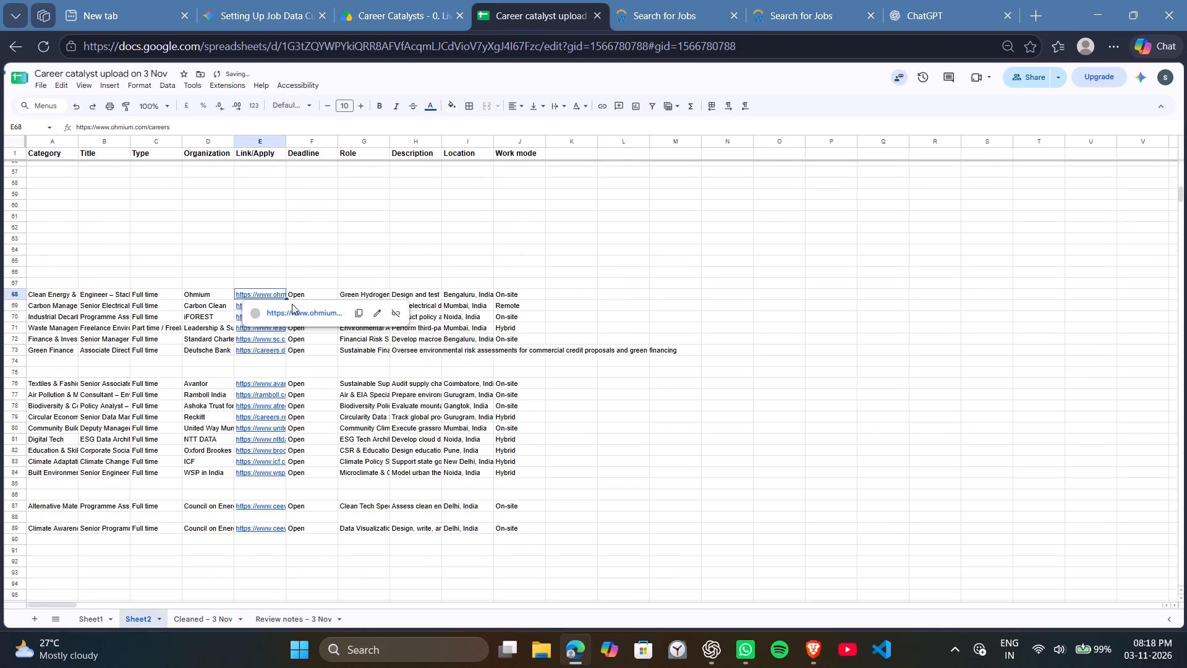
left_click(302, 310)
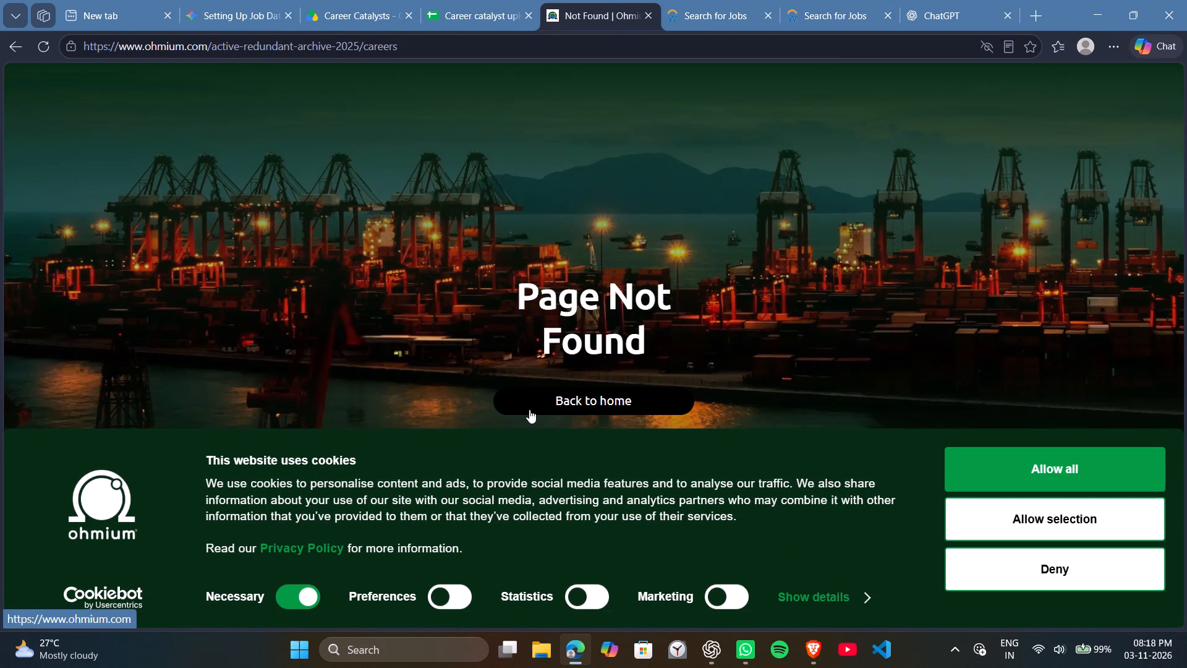
left_click(529, 409)
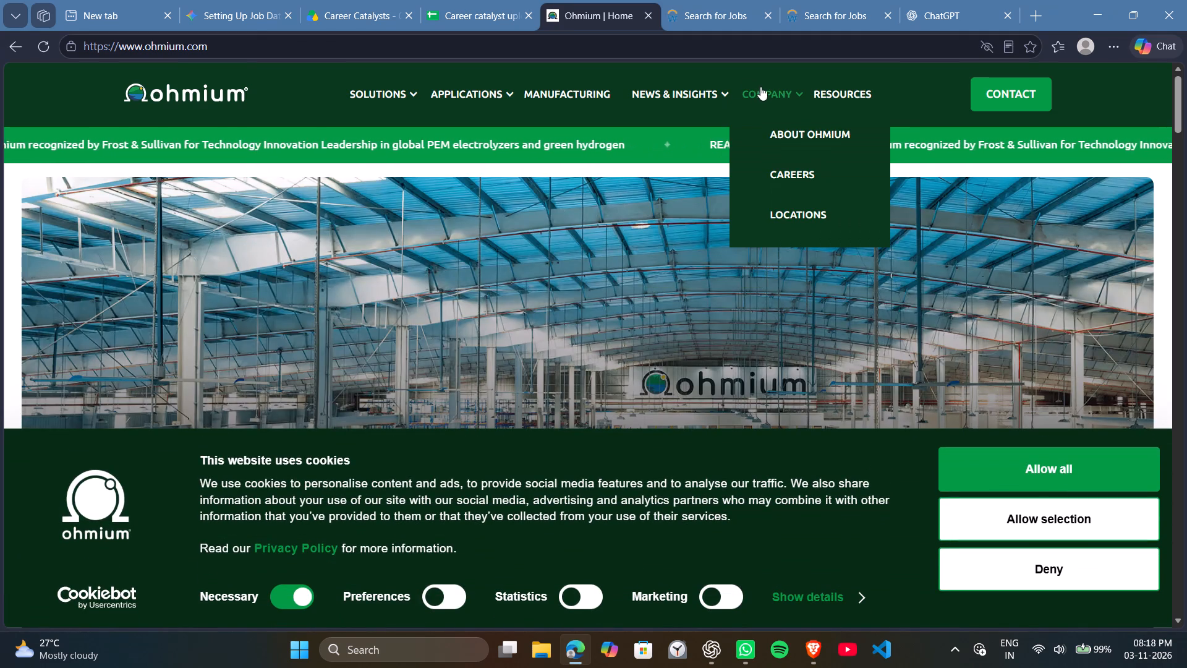
left_click(796, 182)
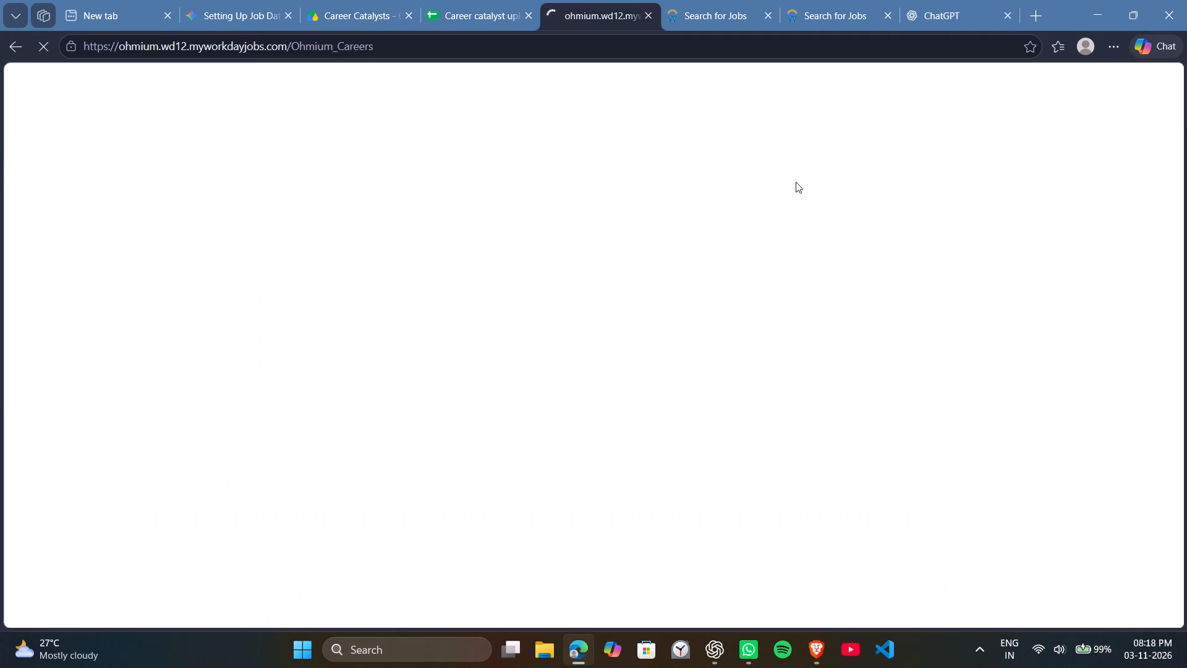
Close the two WRI job search tabs and the ChatGPT tab.
left_click(765, 11)
left_click(765, 11)
left_click(765, 11)
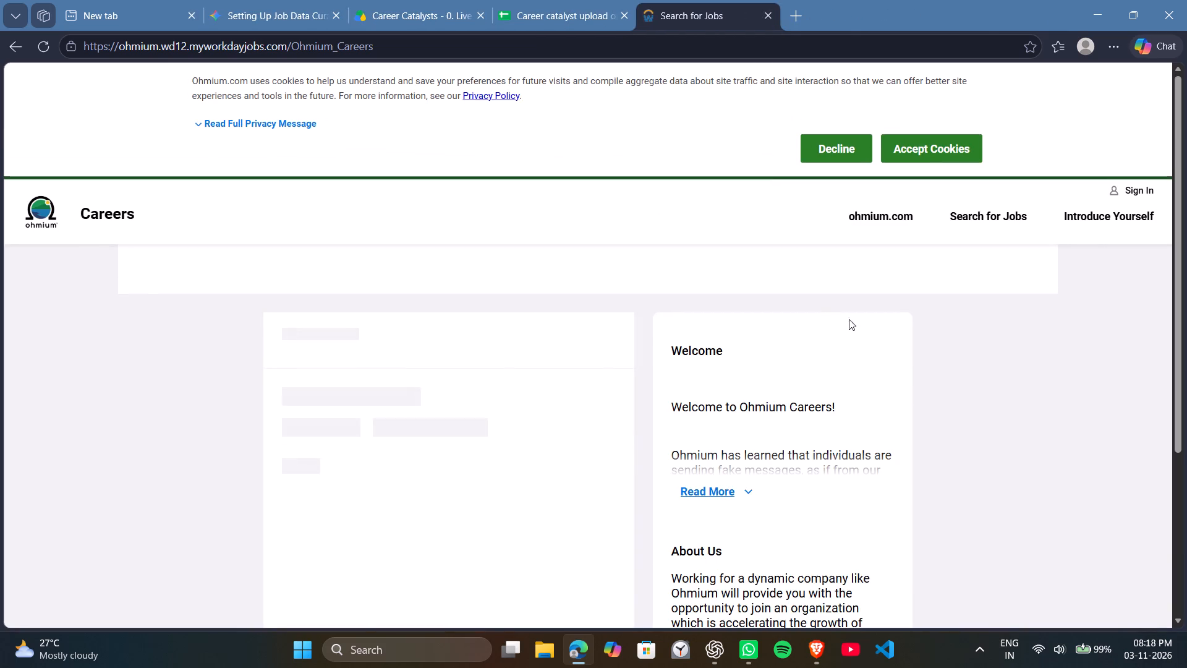
Skim Ohmium's job listings and copy the title Engineer – Stack Testing & Hydrogen Fuel Cells from row 68 of Sheet2.
scroll(870, 323, "down", 2)
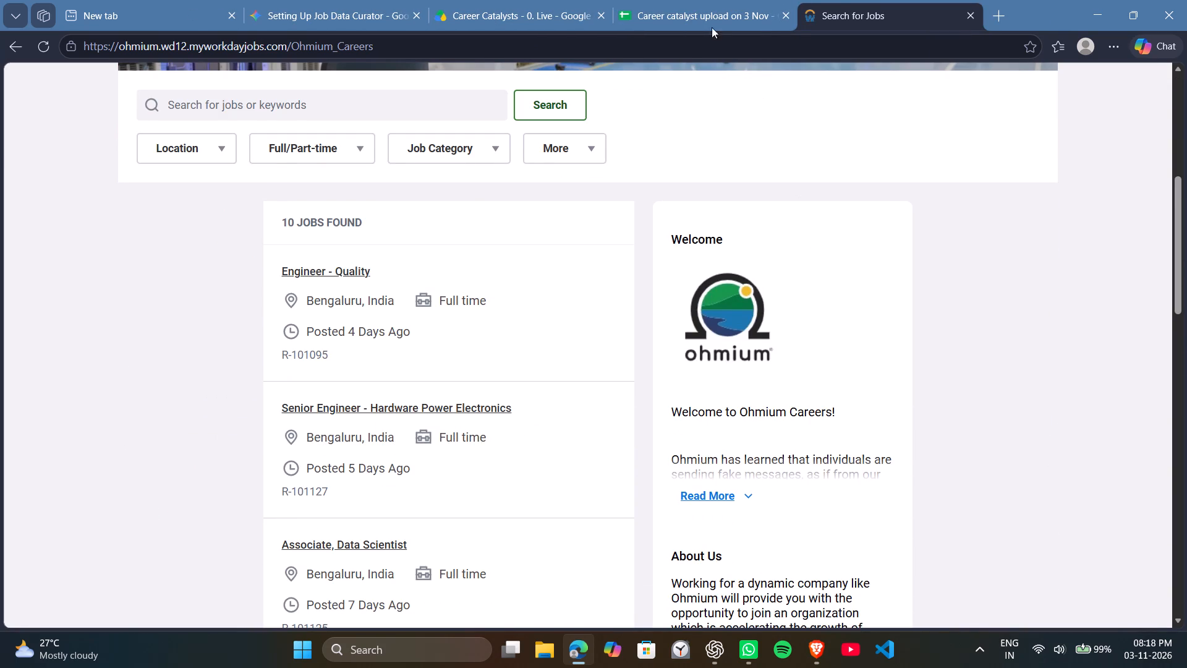
left_click(684, 0)
left_click(118, 293)
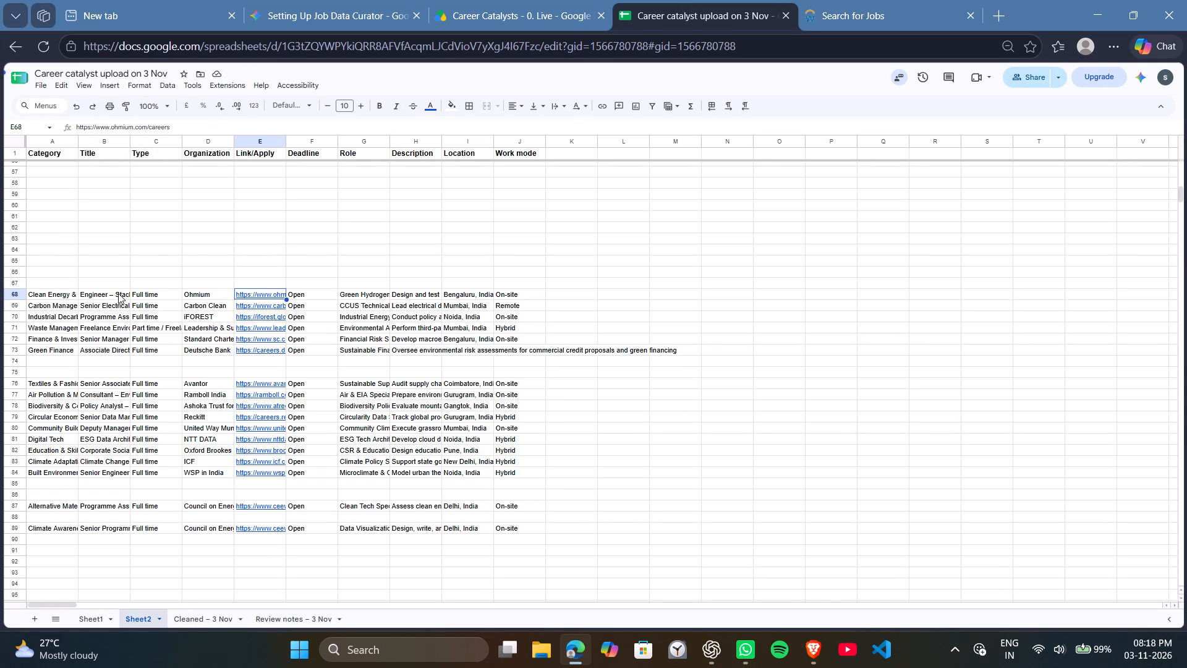
left_click_drag(211, 118, 154, 118)
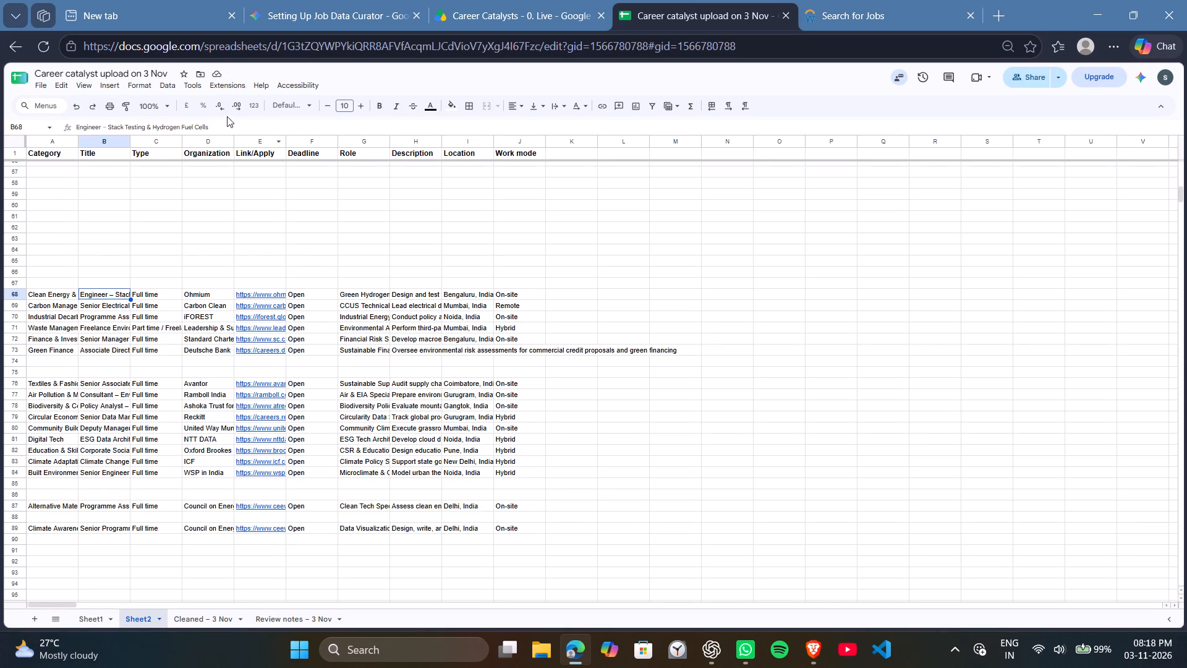
left_click_drag(218, 124, 16, 133)
key("ctrl+c")
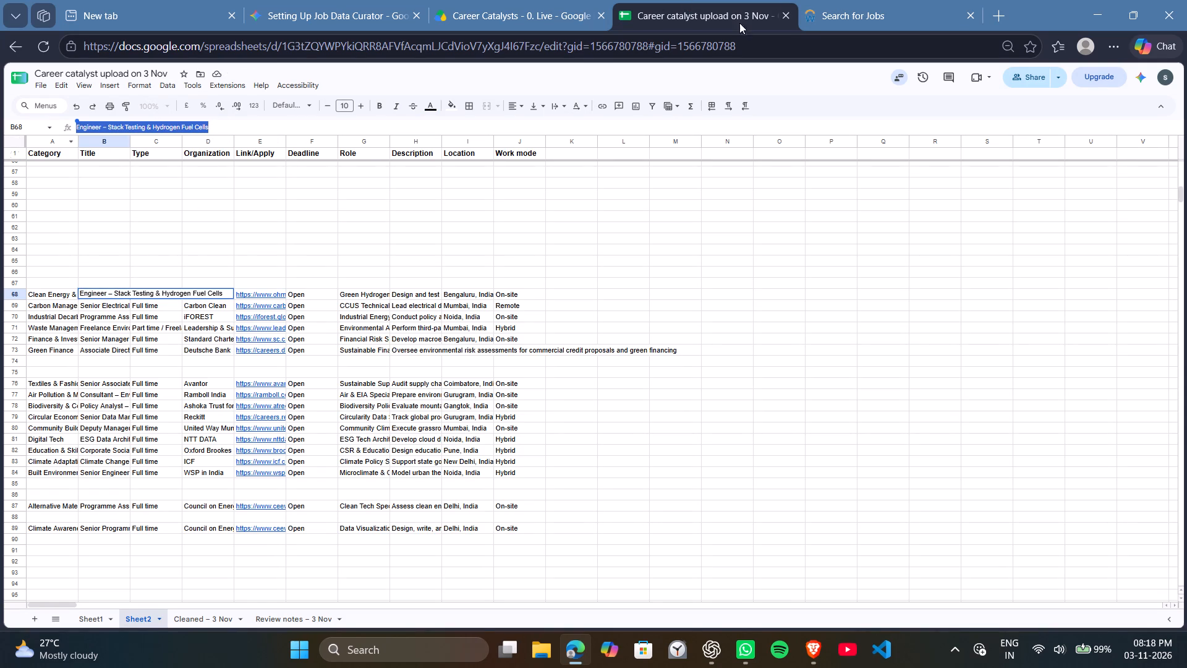
Find the matching Engineer - Stack Testing opening in Ohmium's job list and open its details.
left_click(795, 11)
left_click(831, 12)
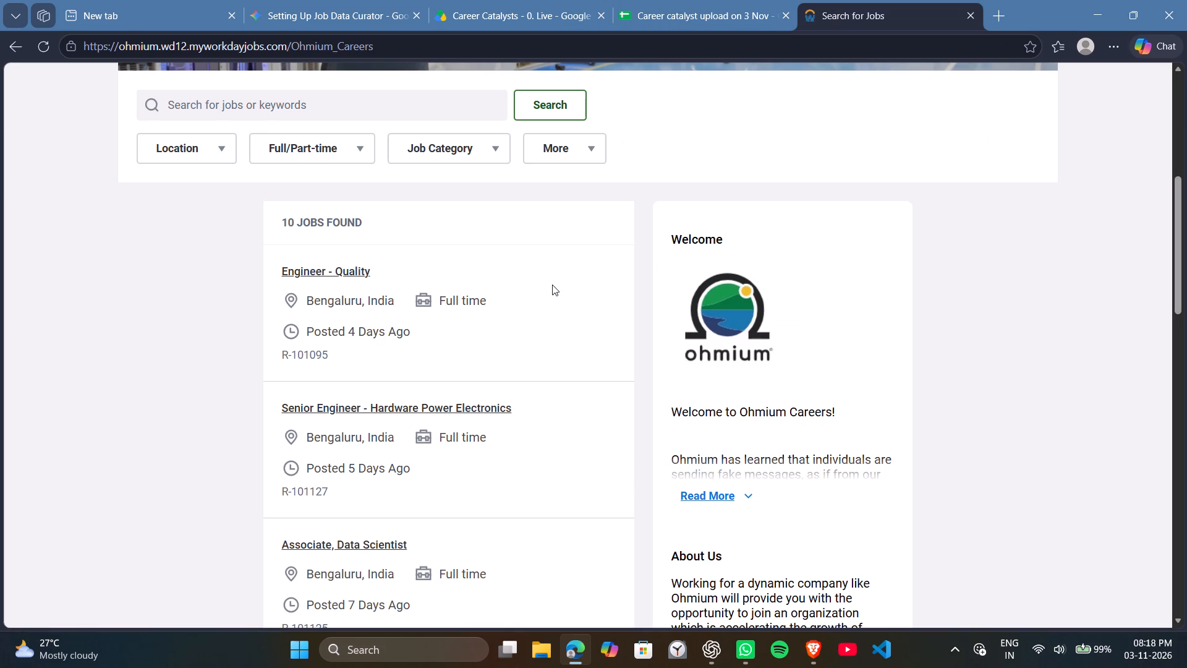
scroll(552, 285, "down", 3)
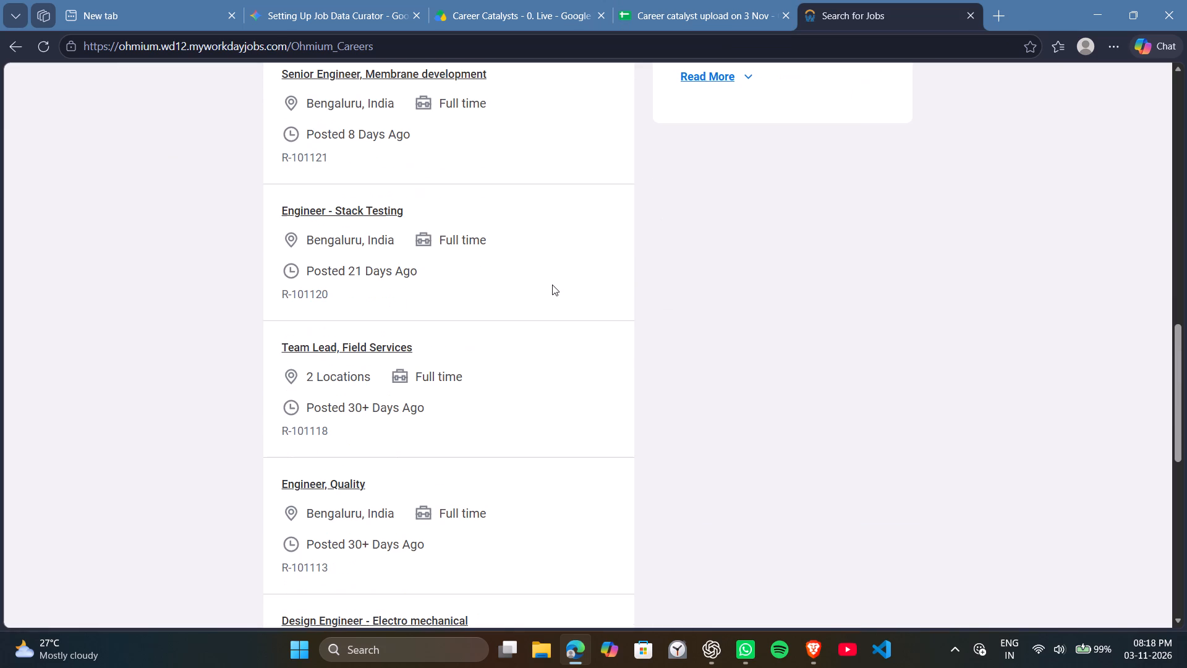
left_click(364, 202)
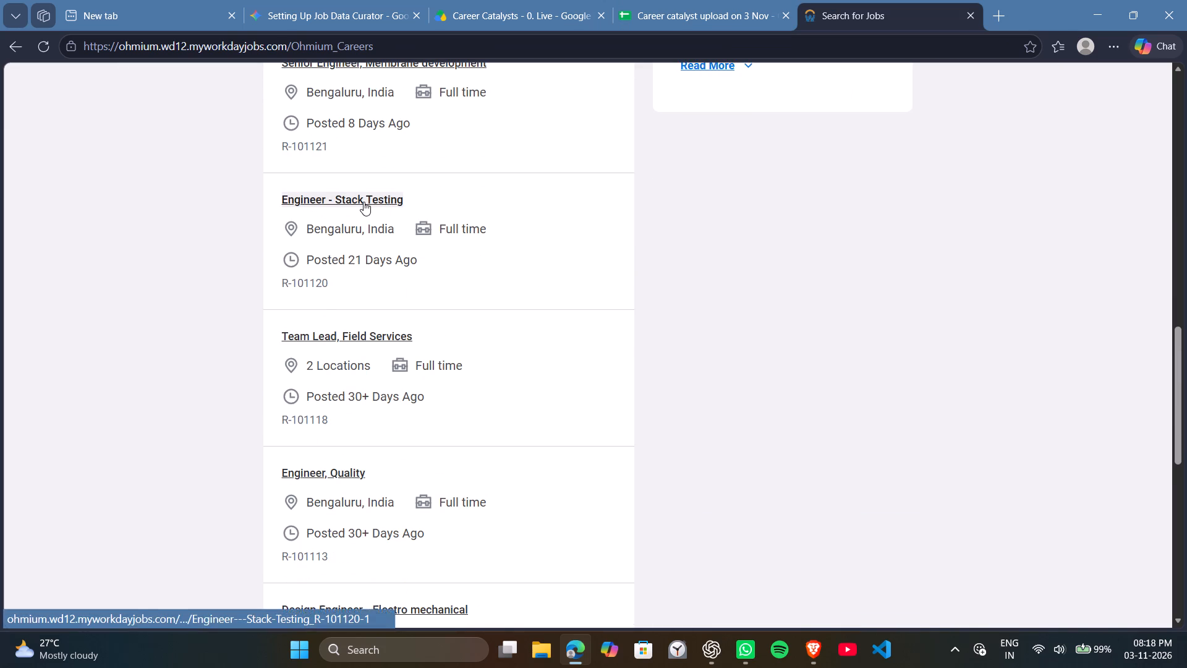
scroll(679, 336, "down", 1)
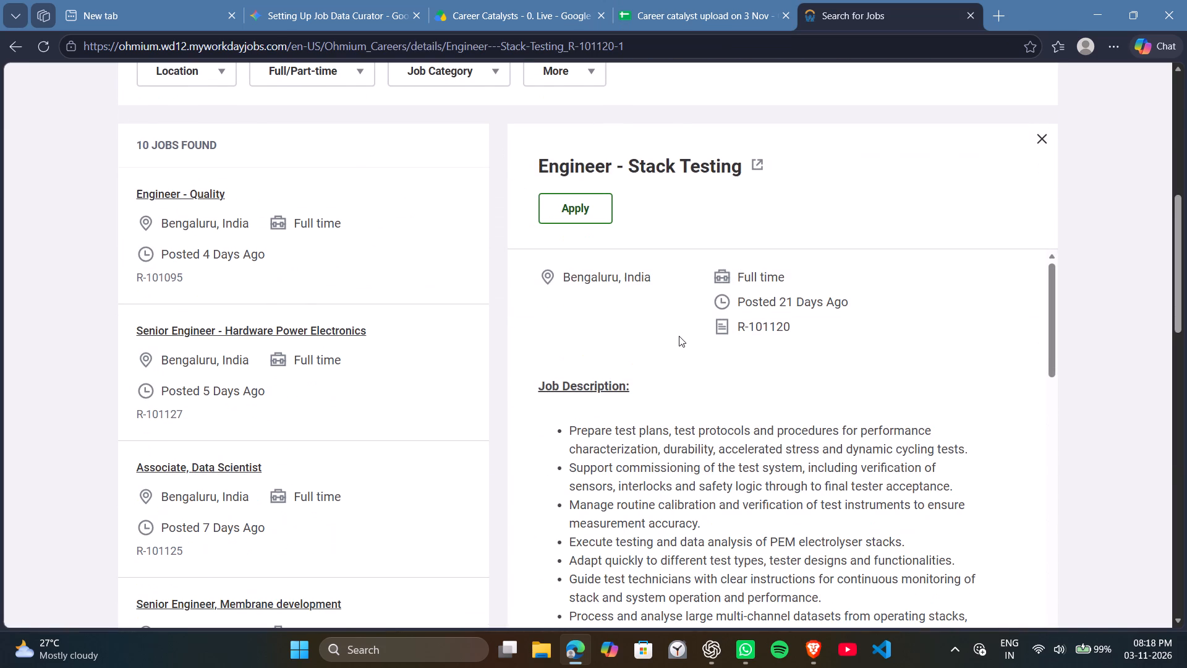
Copy the web address of Ohmium's Engineer - Stack Testing posting.
scroll(679, 336, "up", 2)
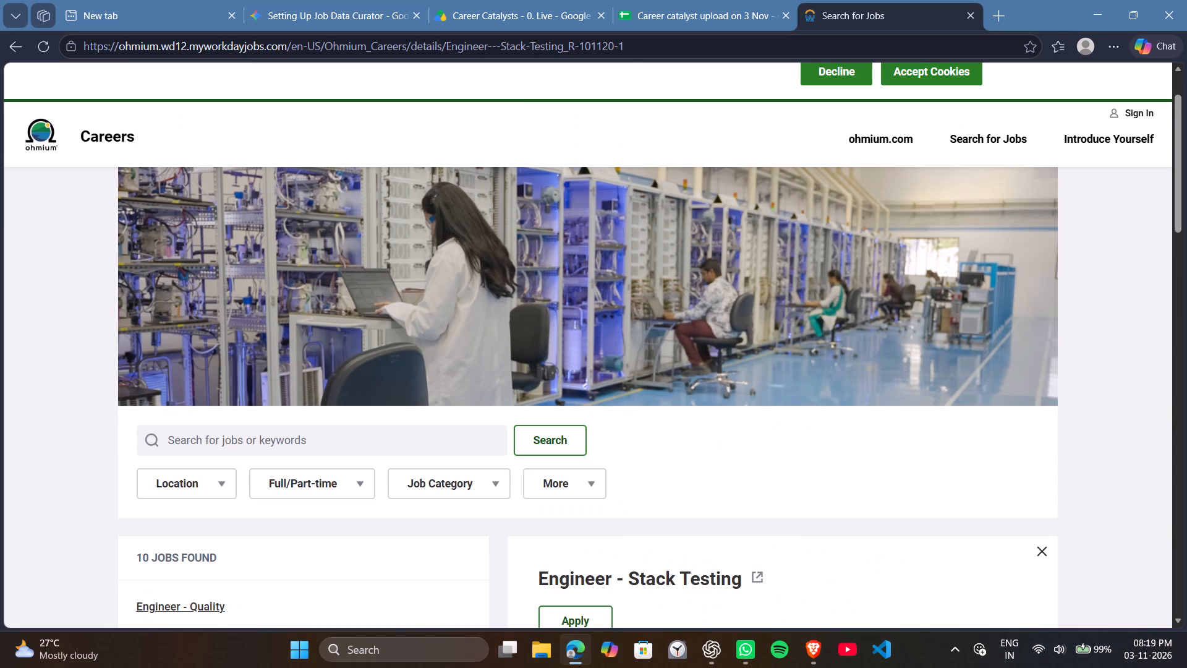
left_click(626, 51)
key("ctrl+c")
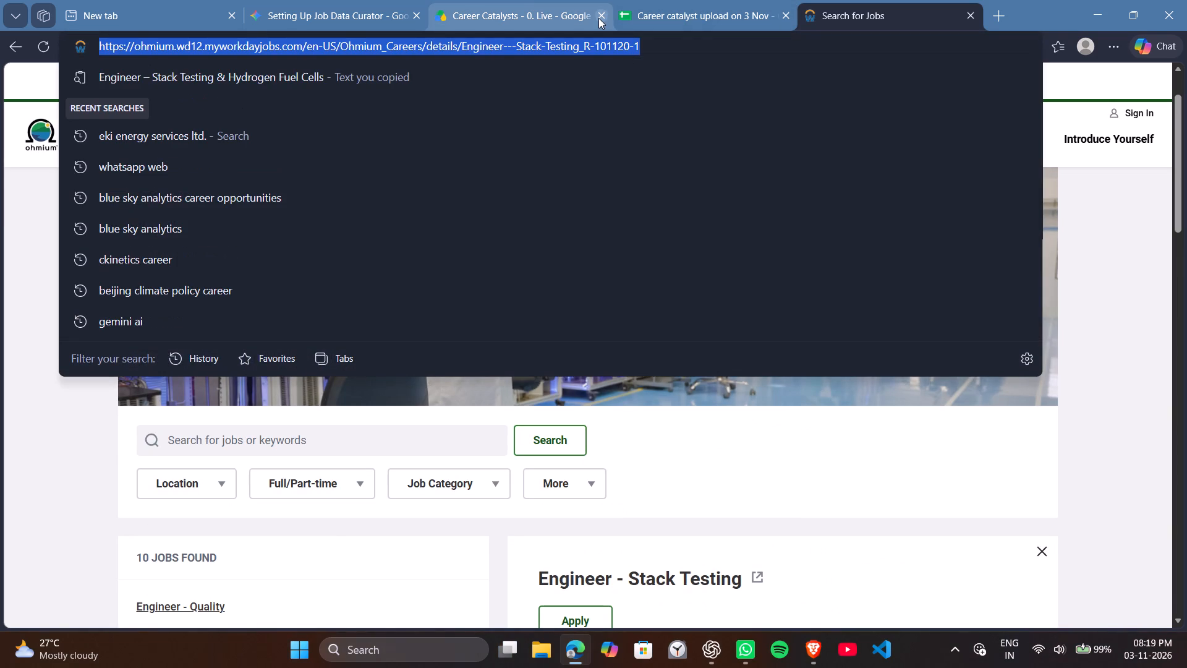
Replace Ohmium's Link/Apply entry in row 68 of Sheet2 with the copied Engineer - Stack Testing posting address.
left_click(639, 13)
left_click(279, 292)
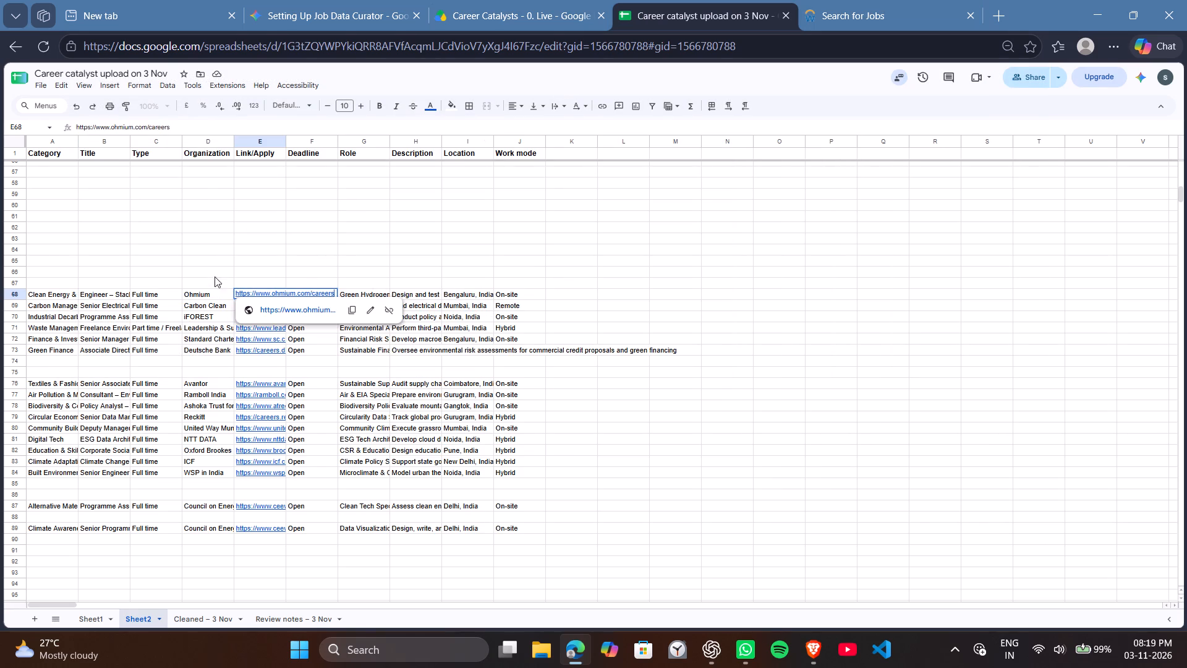
left_click_drag(175, 118, 113, 117)
left_click_drag(196, 127, 37, 135)
key("BackSpace")
key("ctrl+v")
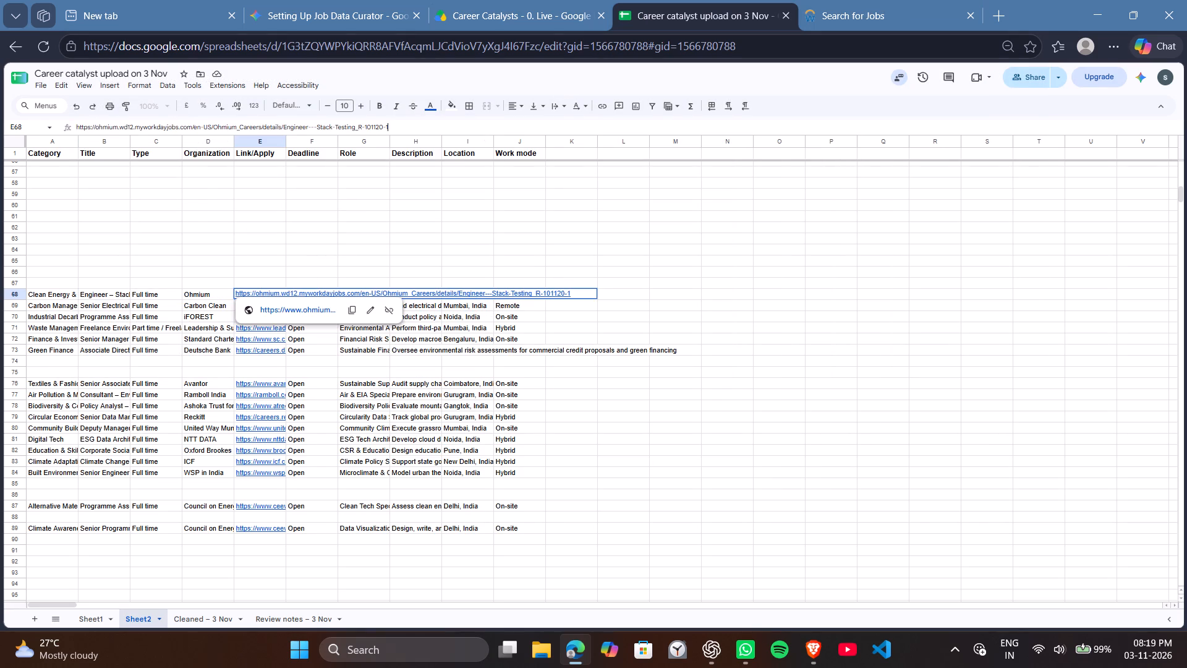
key("Return")
Move Ohmium's row 68 up to row 15, directly beneath the World Resources Institute entry.
scroll(44, 151, "up", 1)
left_click(90, 432)
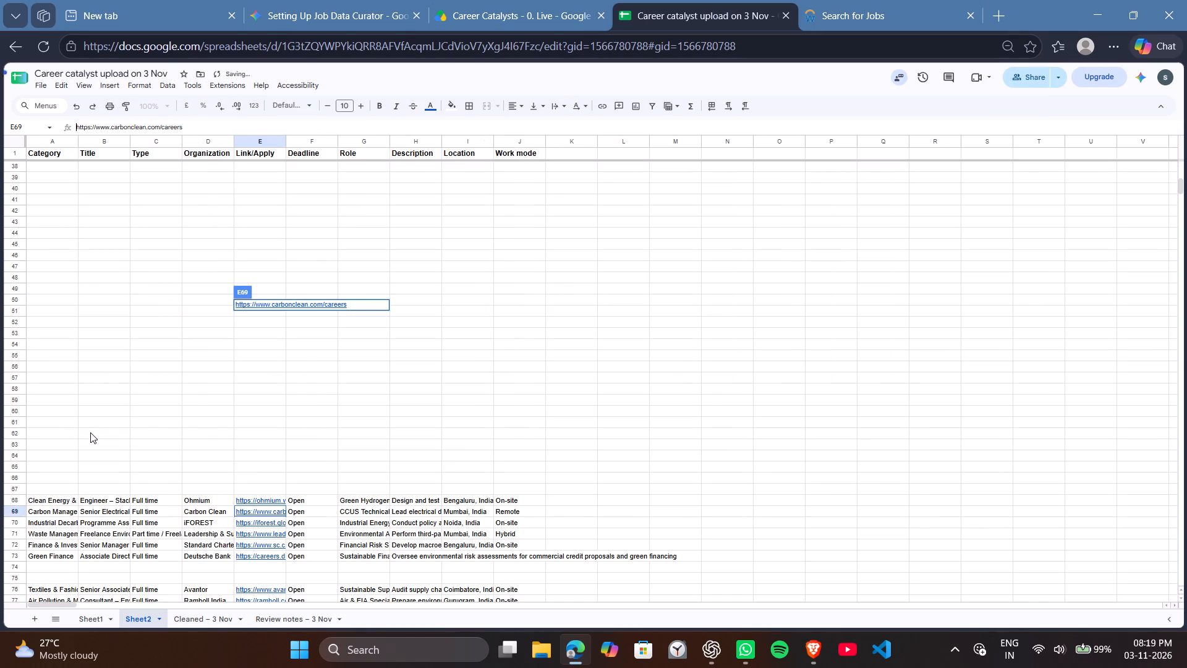
left_click(14, 496)
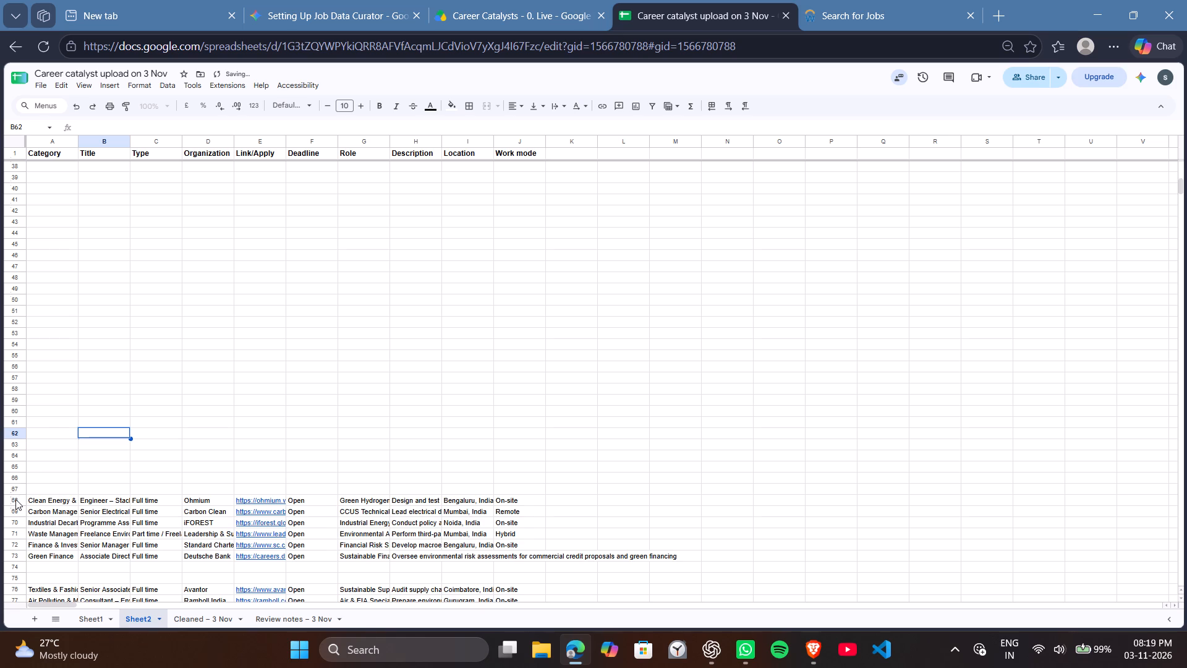
left_click(15, 499)
left_click_drag(17, 499, 9, 132)
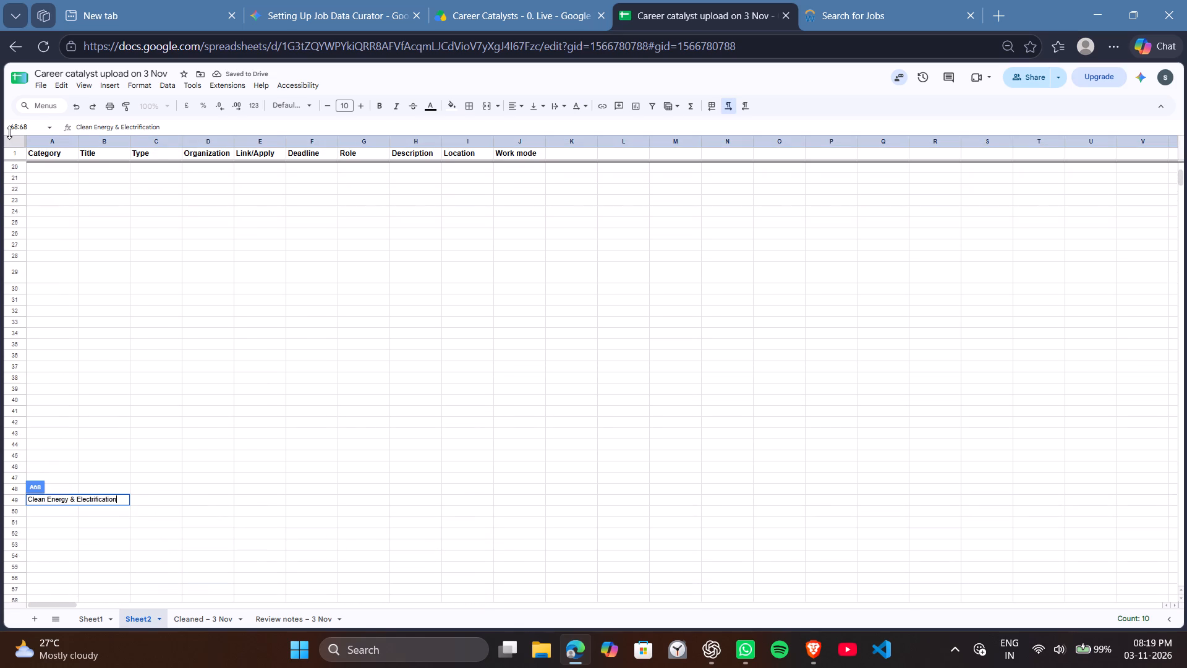
left_click_drag(9, 132, 40, 271)
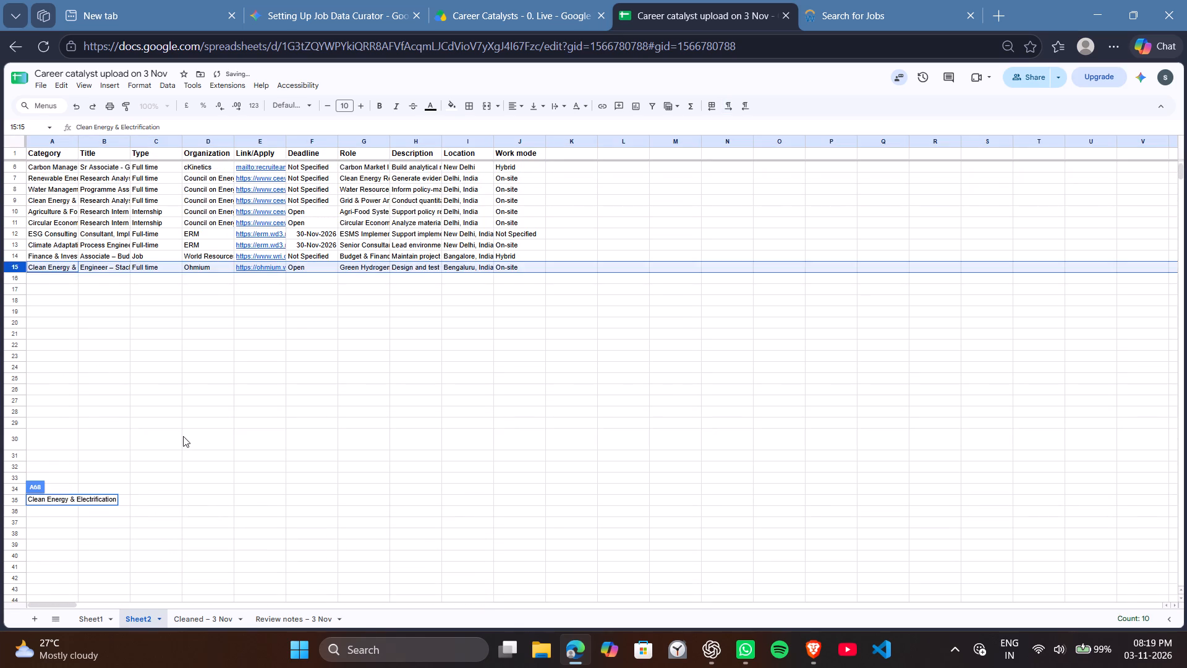
left_click(183, 437)
left_click(704, 369)
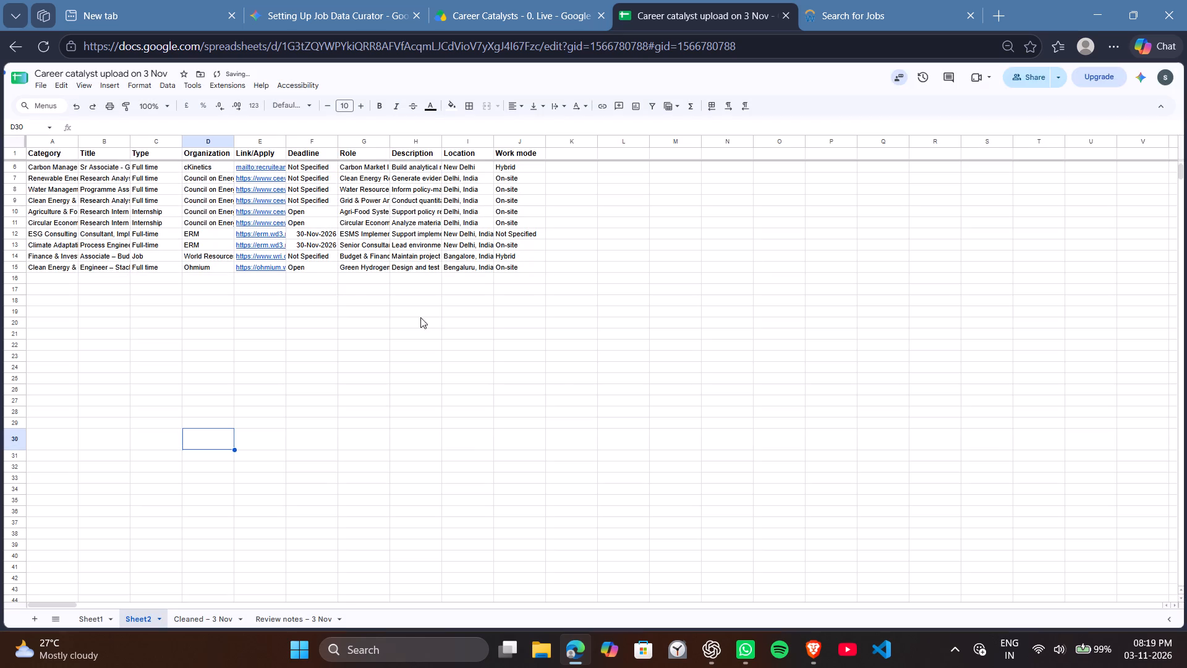
Fill the deadline Not Specified into Ohmium's row 15 and the two Research Intern rows 10 and 11.
left_click(308, 259)
left_click(340, 263)
left_click_drag(339, 262, 339, 265)
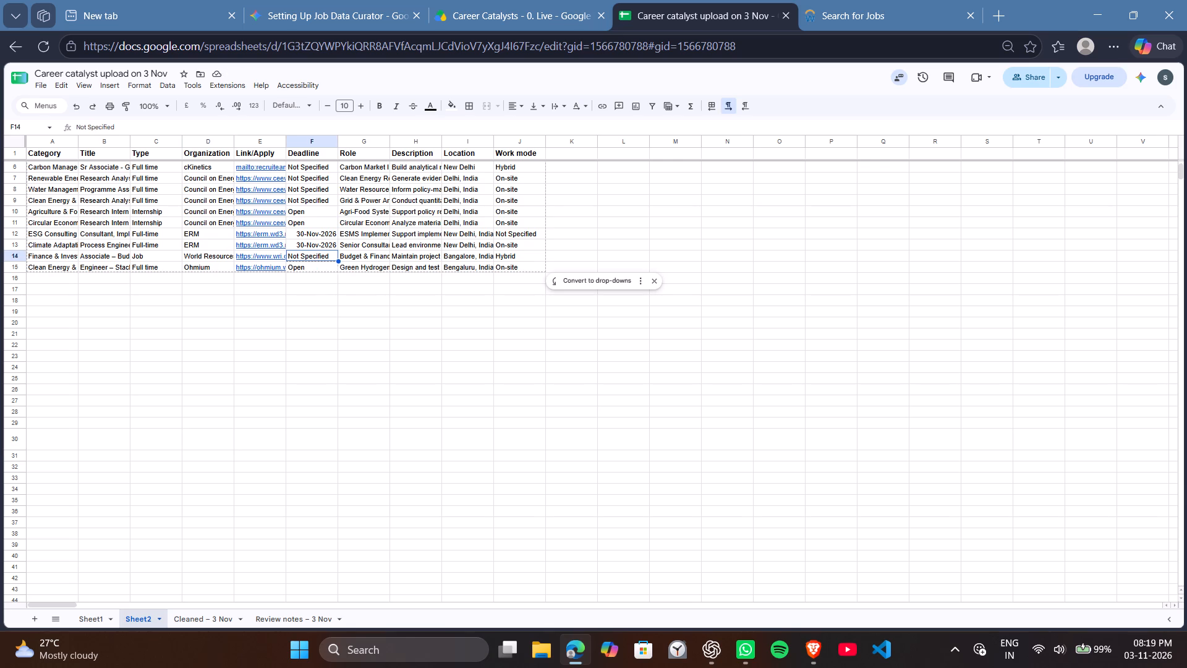
left_click_drag(339, 265, 339, 267)
left_click(347, 343)
left_click(318, 192)
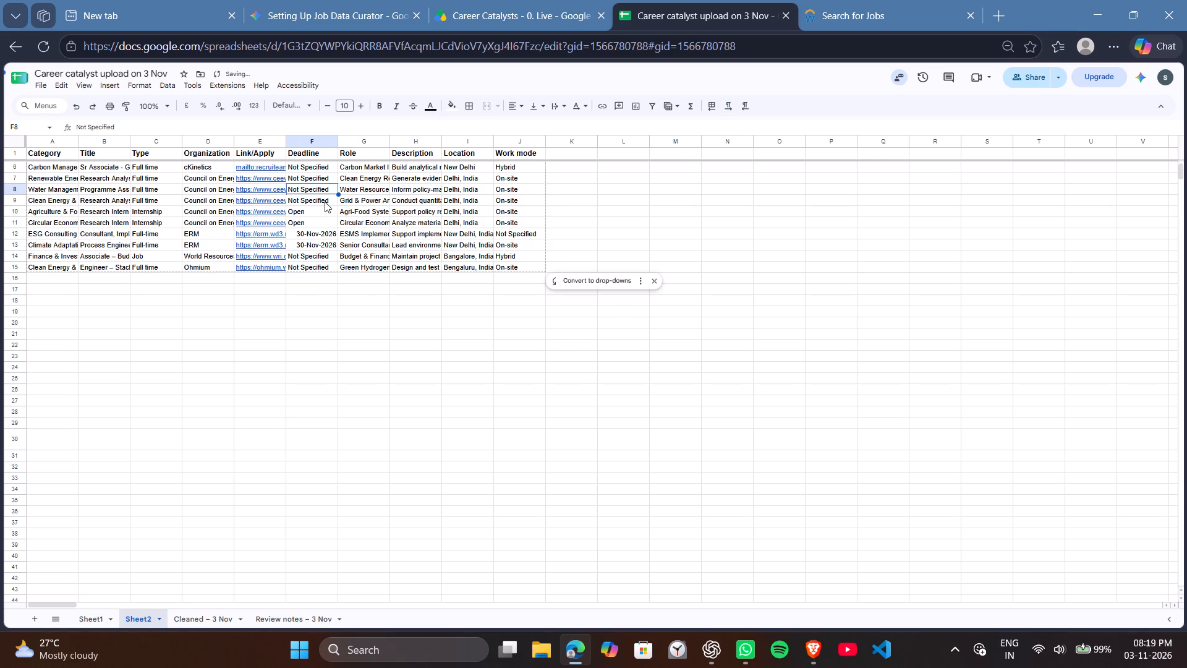
left_click_drag(338, 192, 341, 225)
left_click(362, 392)
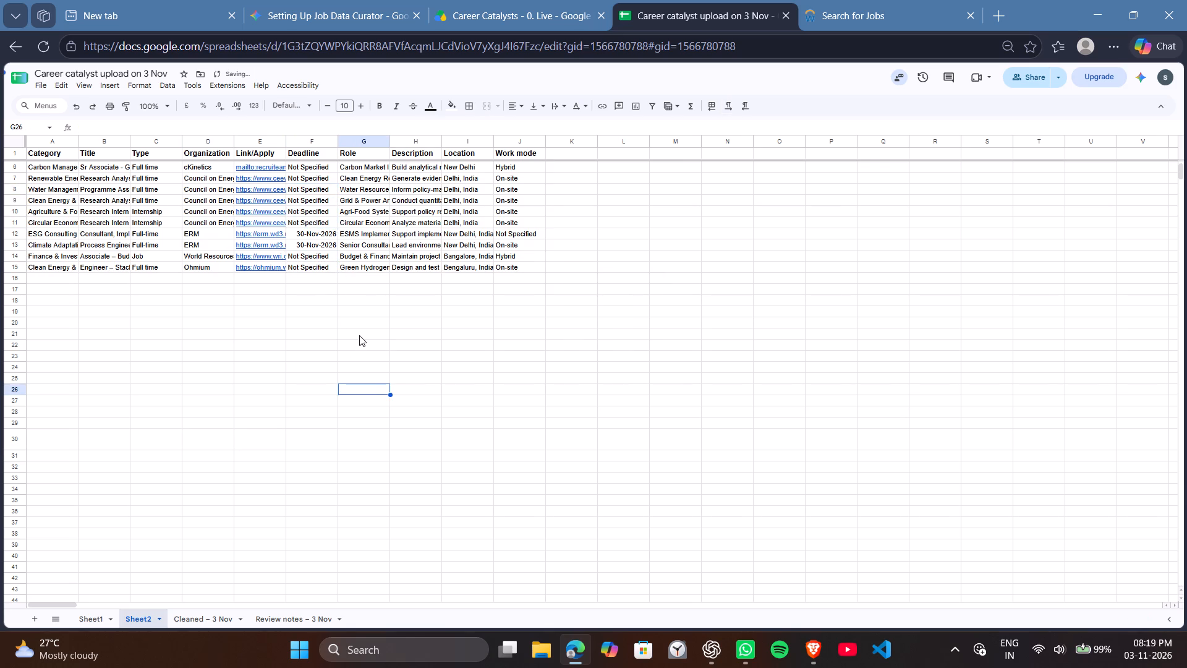
Open Carbon Clean's careers link from row 69 and close the Ohmium job search tab.
scroll(359, 335, "down", 3)
left_click(257, 257)
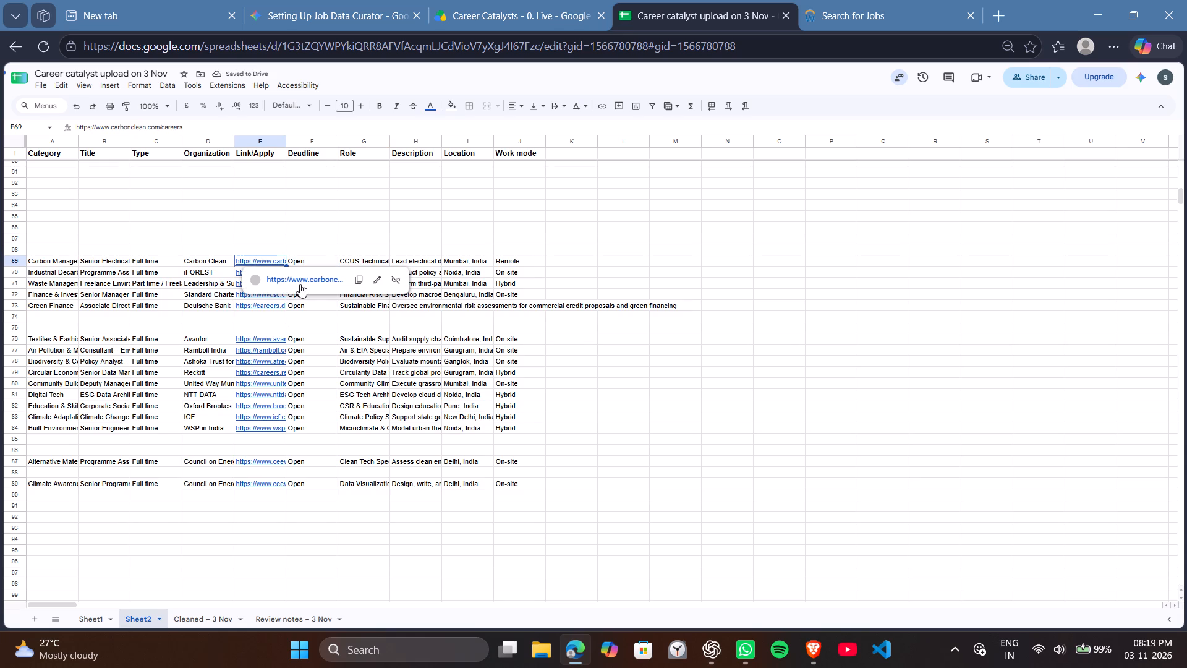
left_click(301, 286)
left_click(301, 278)
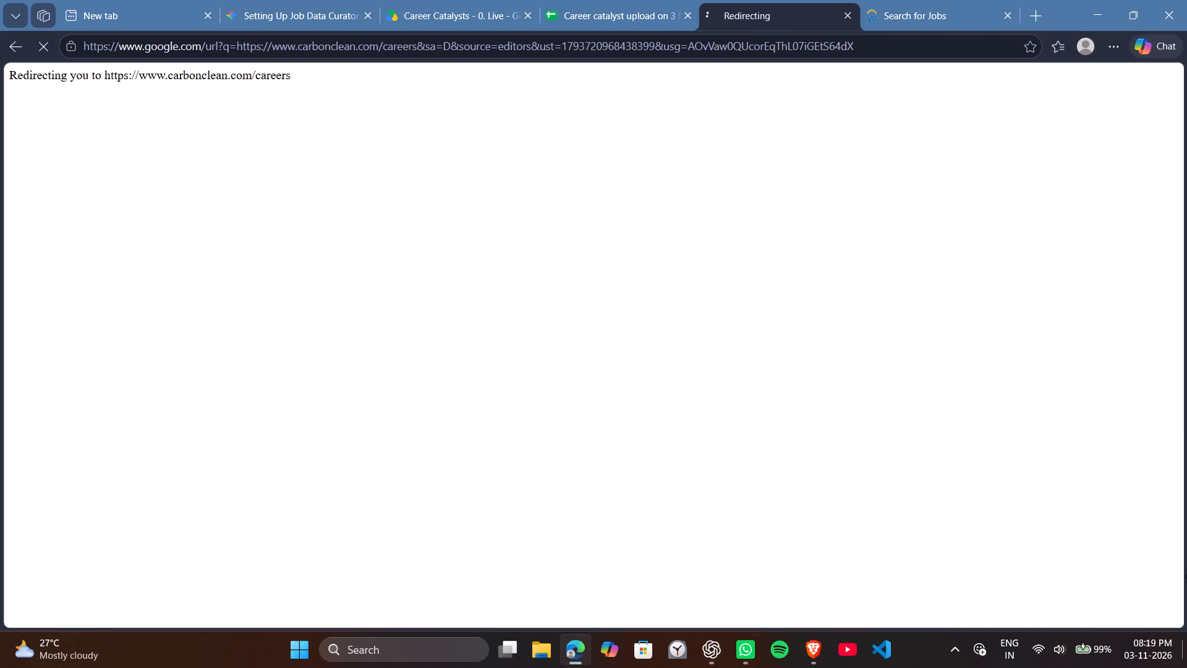
left_click(1010, 13)
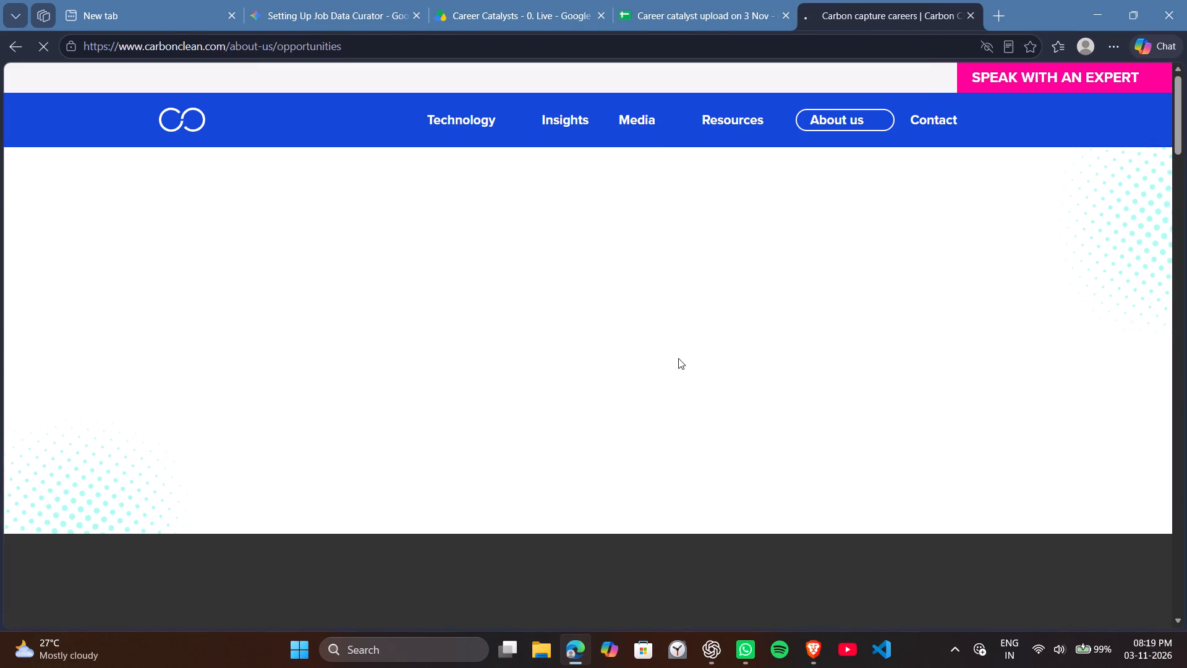
Copy the title Senior Electrical Engineer - Carbon Capture from row 69 and return to Carbon Clean's careers page.
left_click(682, 7)
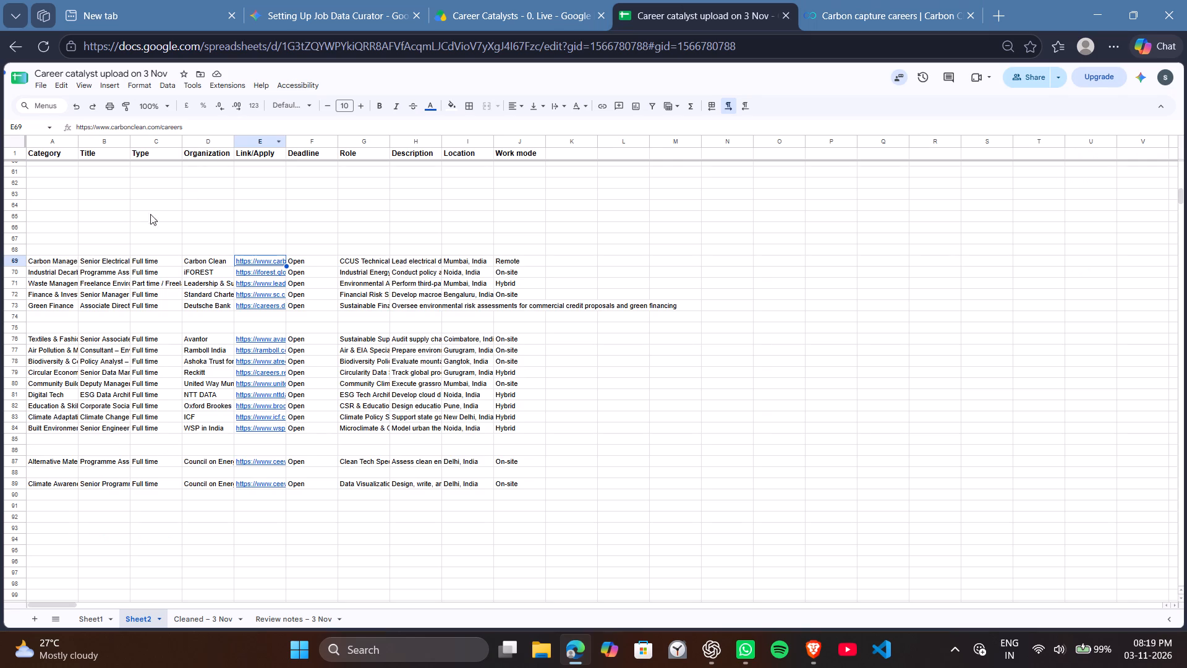
left_click(110, 265)
left_click_drag(208, 132, 0, 124)
key("ctrl+c")
left_click(862, 0)
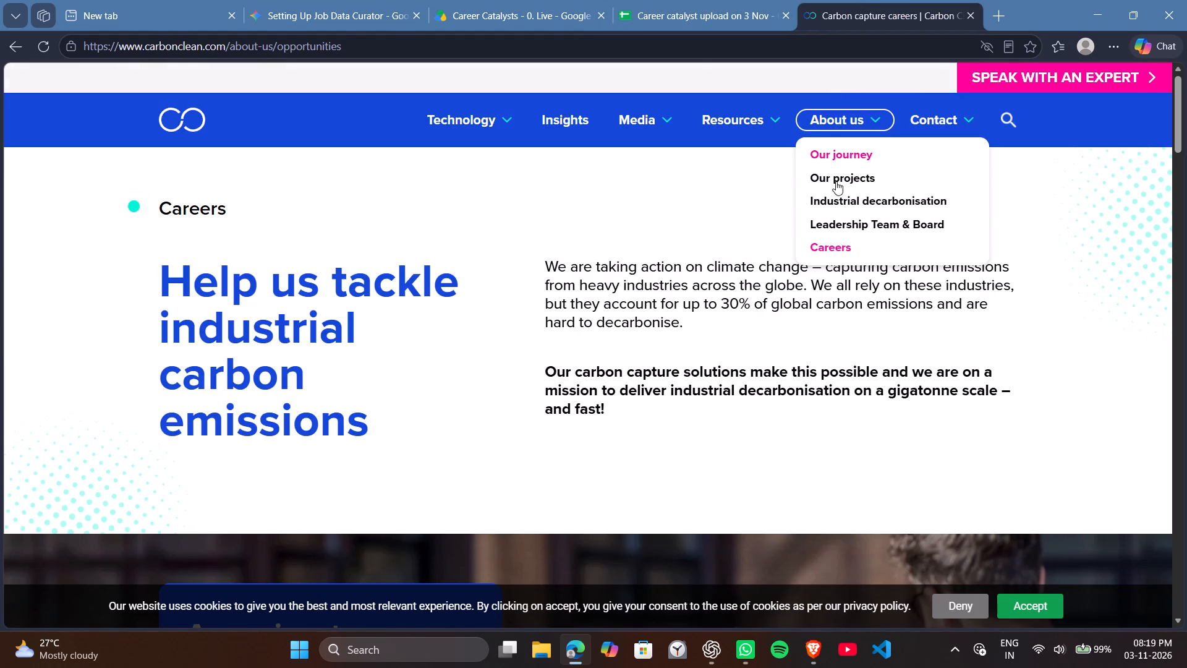
Expand India under Carbon Clean's current opportunities and compare the roles with the job title in row 69.
left_click(827, 244)
scroll(739, 329, "down", 1)
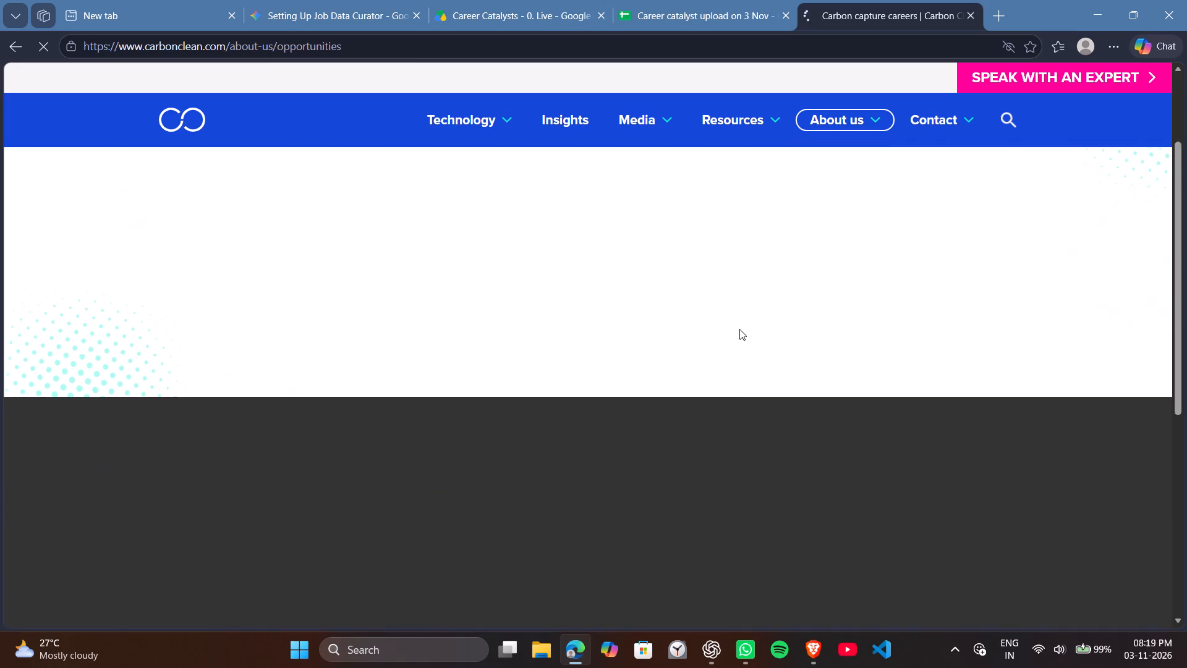
scroll(739, 329, "down", 1)
scroll(739, 329, "up", 3)
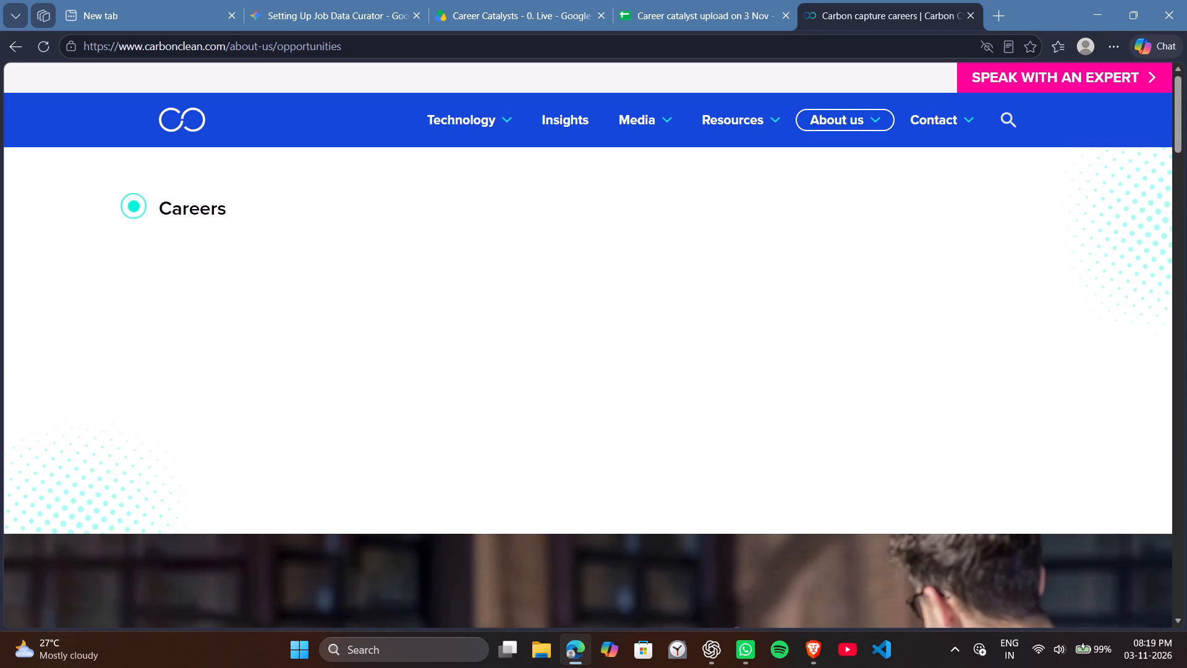
scroll(739, 329, "down", 3)
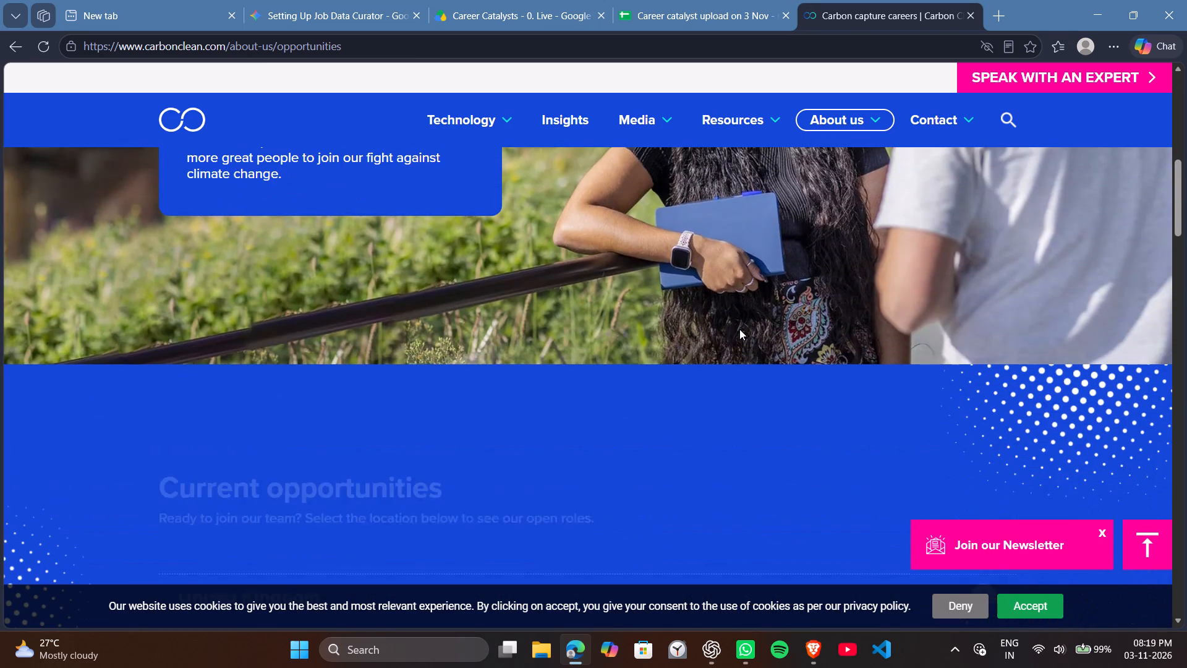
scroll(739, 329, "down", 1)
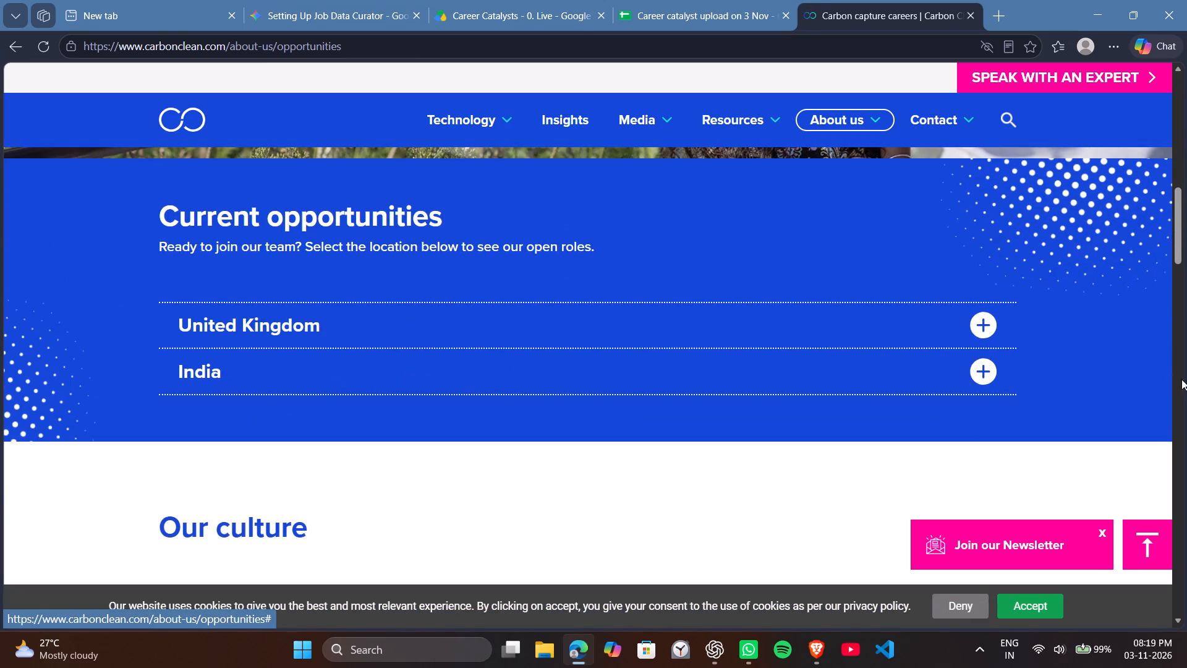
left_click(977, 369)
scroll(946, 379, "down", 1)
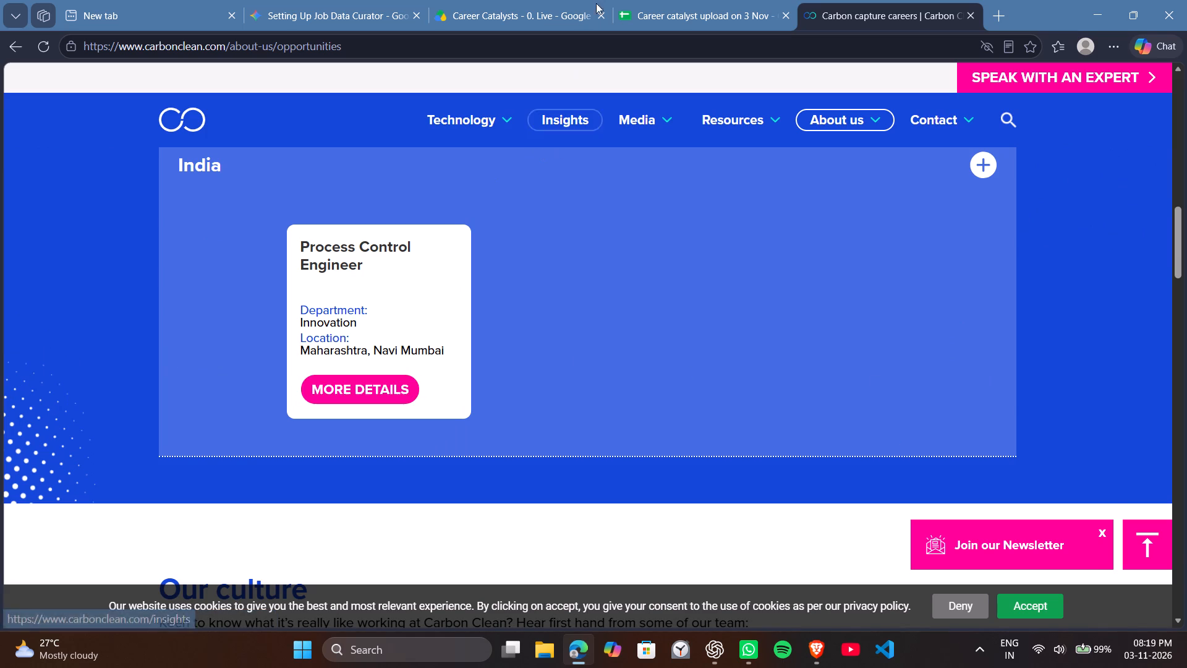
left_click(649, 0)
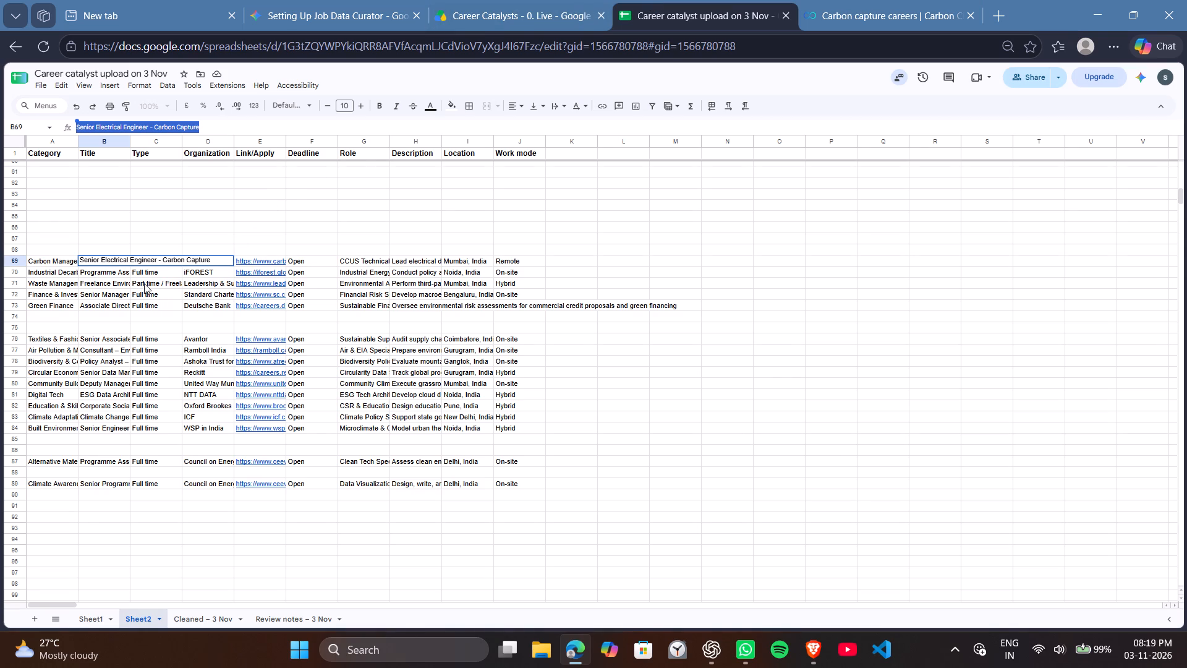
left_click(196, 189)
left_click(874, 0)
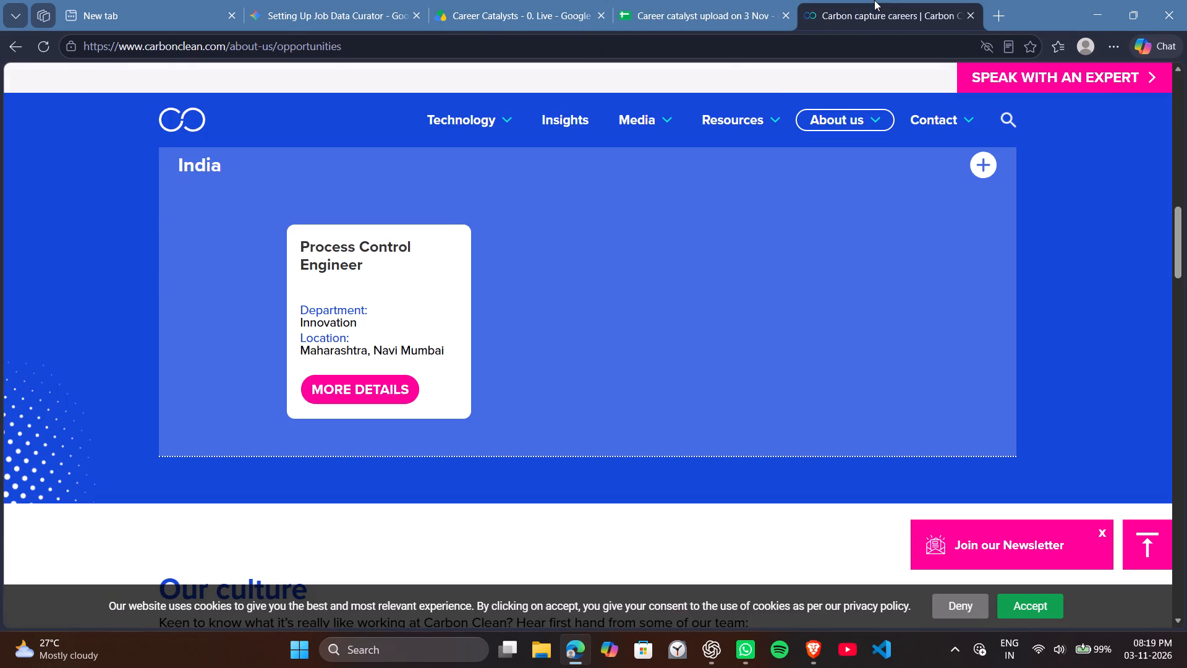
Open the details of Carbon Clean's Process Control Engineer opening and decline all optional cookies.
left_click(313, 380)
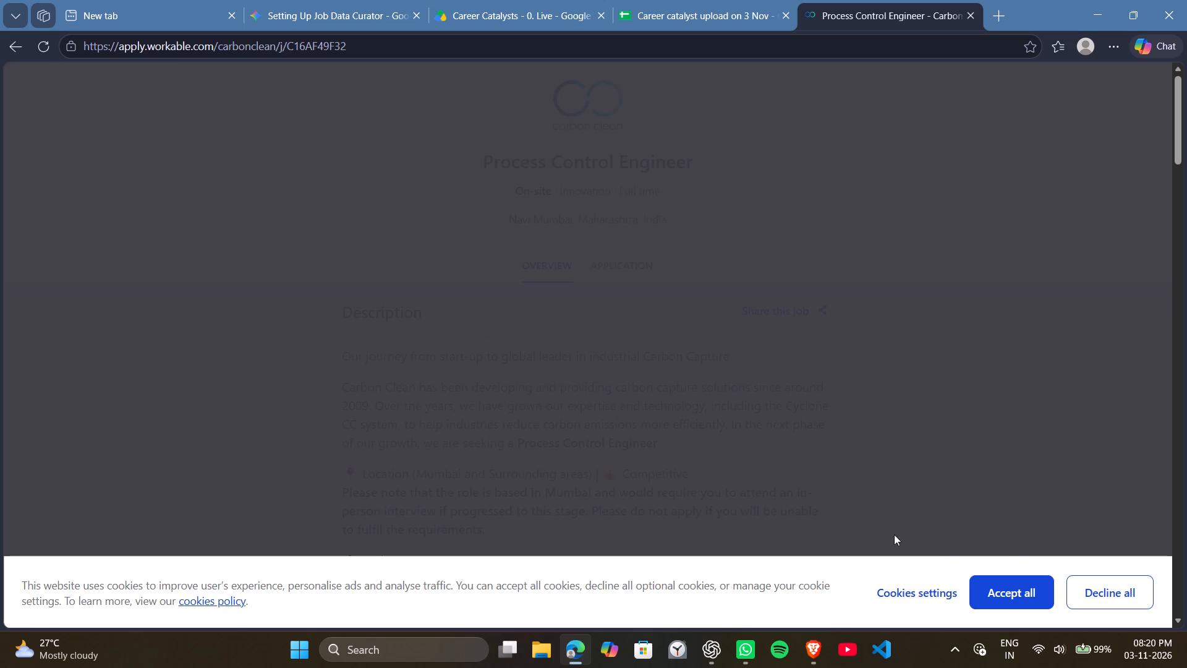
left_click(1094, 595)
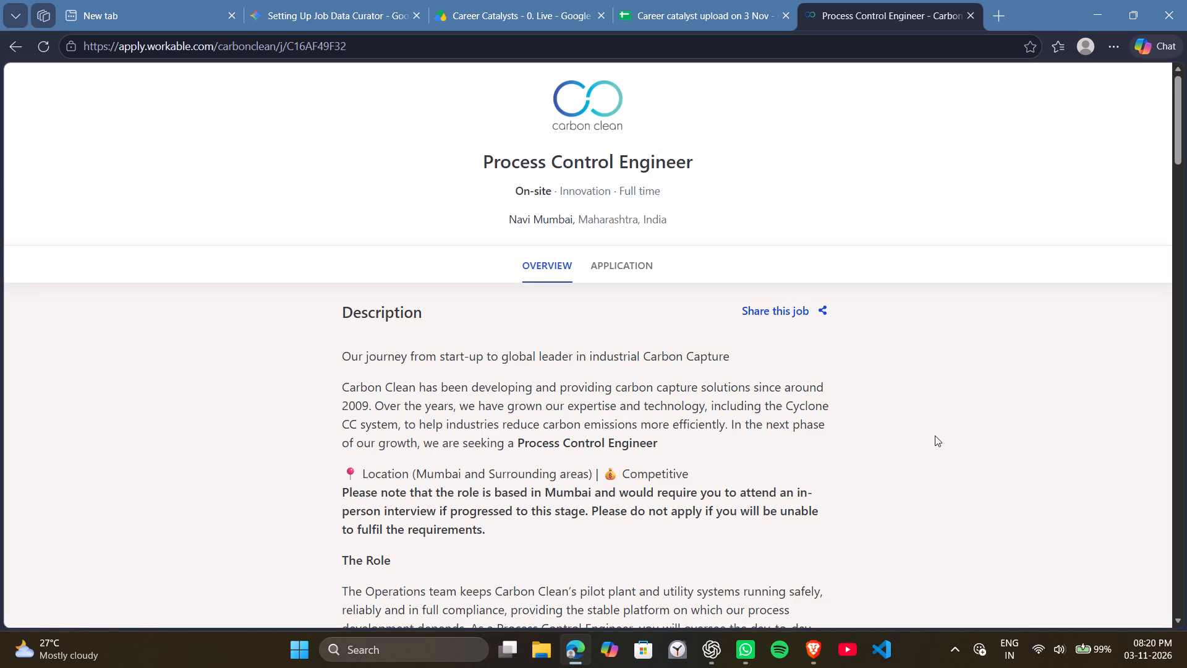
Capture a screenshot of the Process Control Engineer posting from the company logo down to The Role section.
scroll(935, 435, "down", 1)
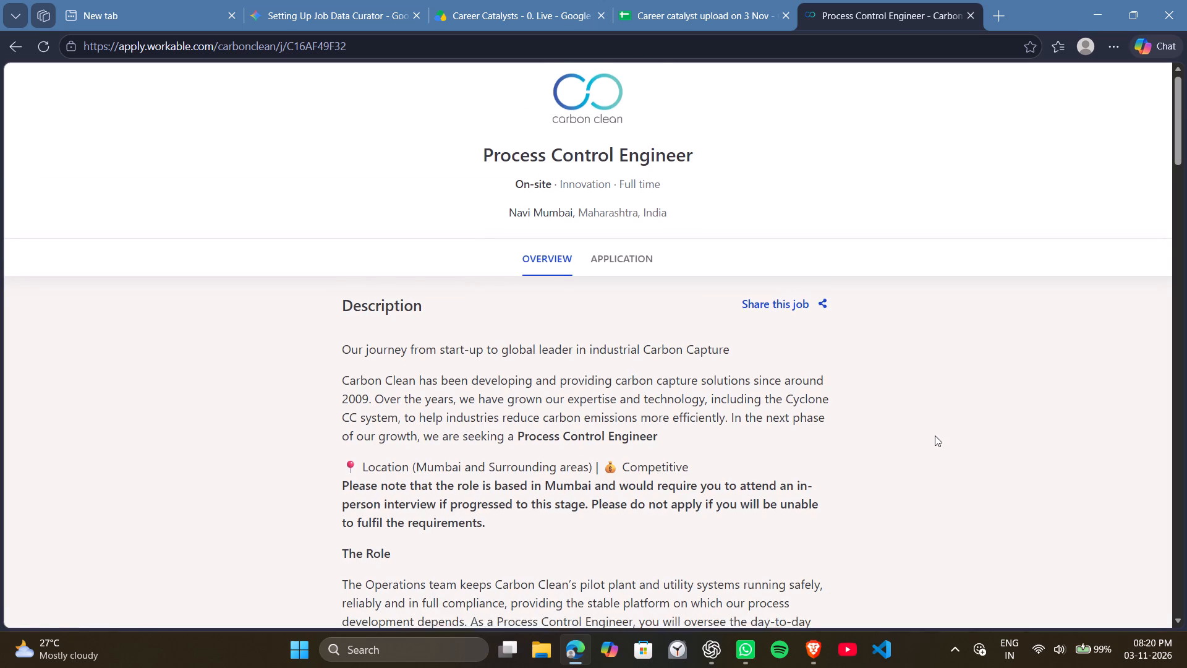
scroll(935, 435, "up", 1)
key("Print")
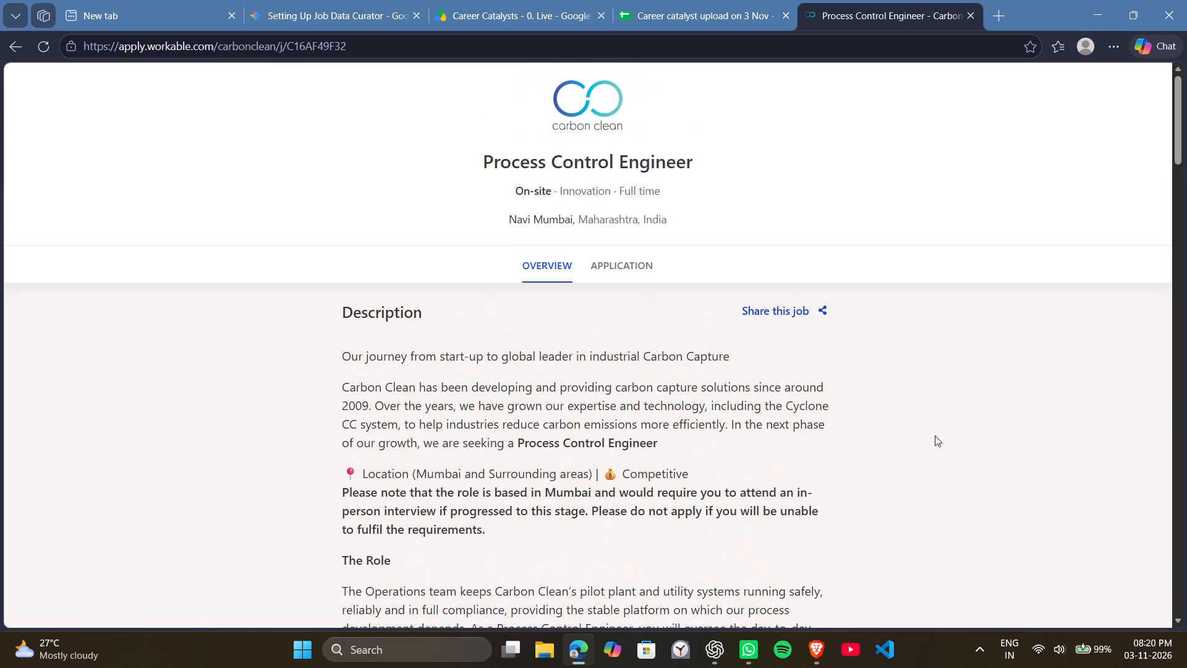
left_click_drag(307, 81, 910, 612)
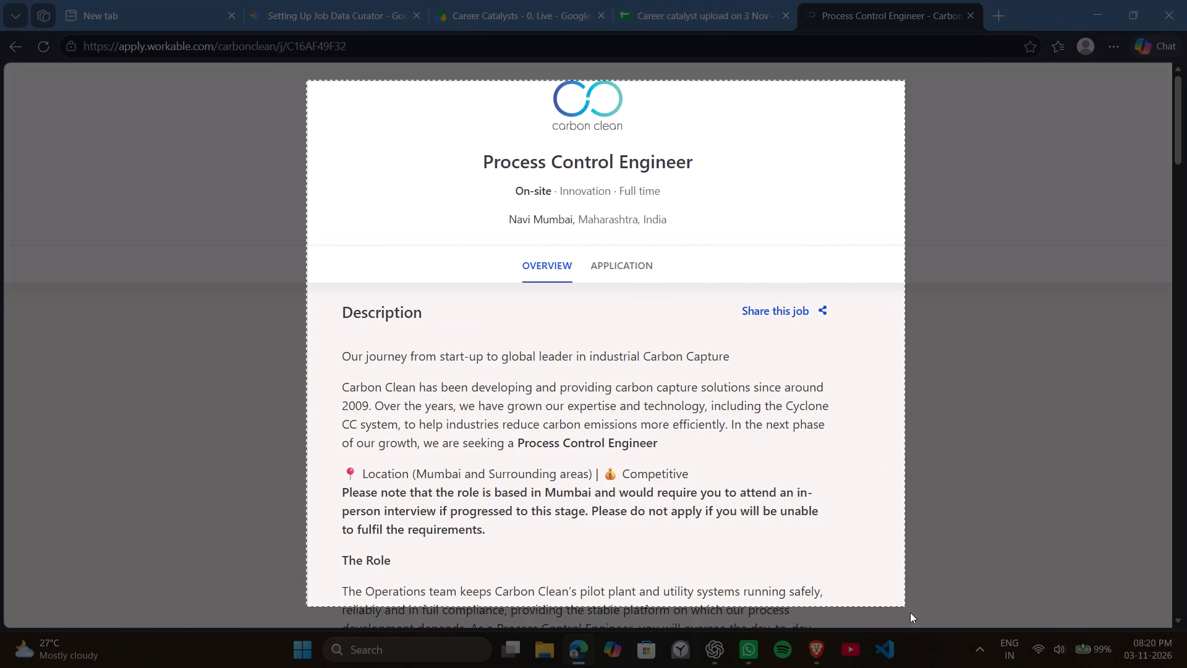
left_click_drag(910, 612, 921, 627)
scroll(887, 466, "down", 2)
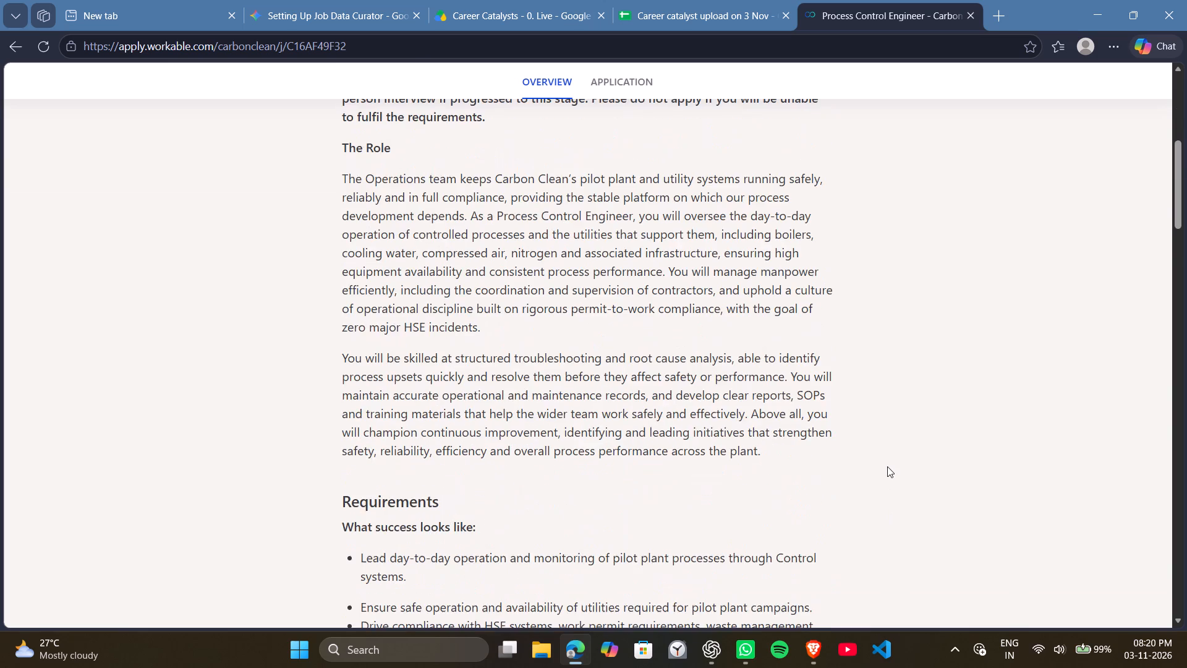
scroll(887, 466, "down", 1)
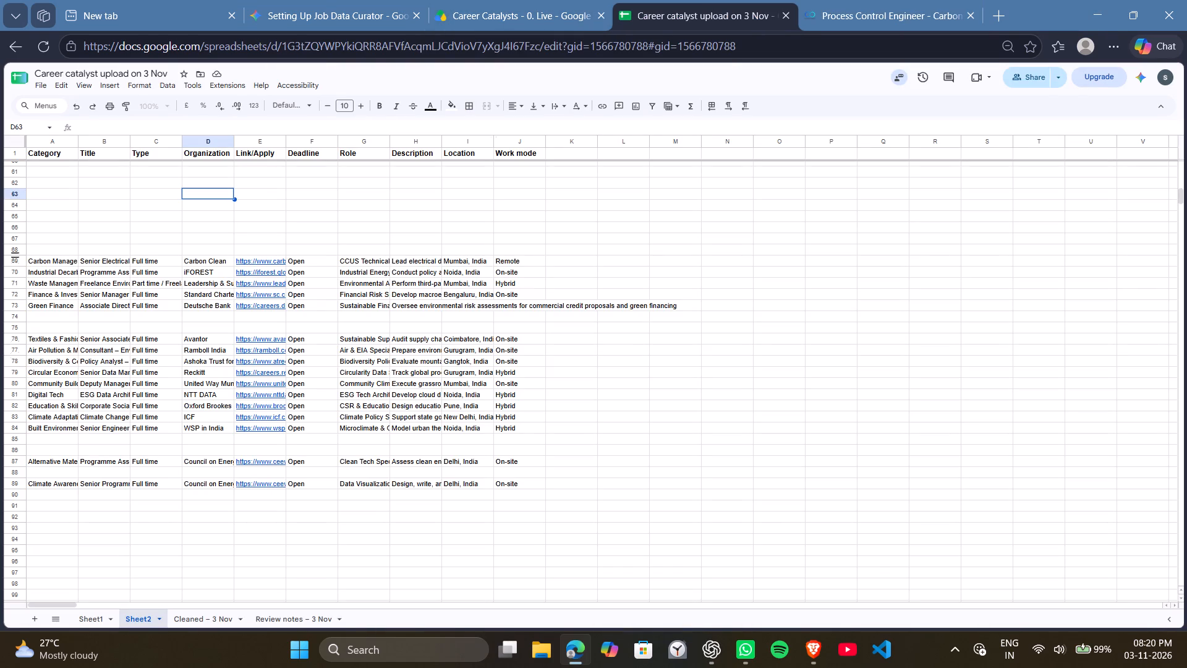
left_click(16, 262)
key("Delete")
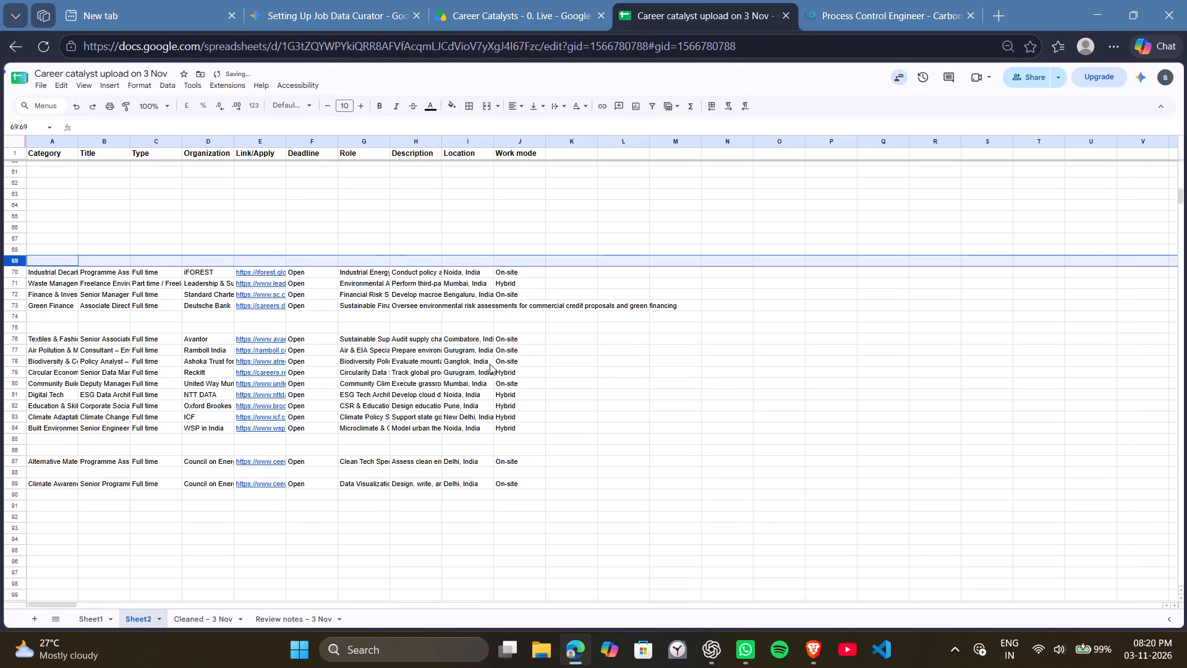
left_click(705, 367)
Open the careers link in iFOREST's row 70 and find the list of current job openings on that page.
left_click(268, 271)
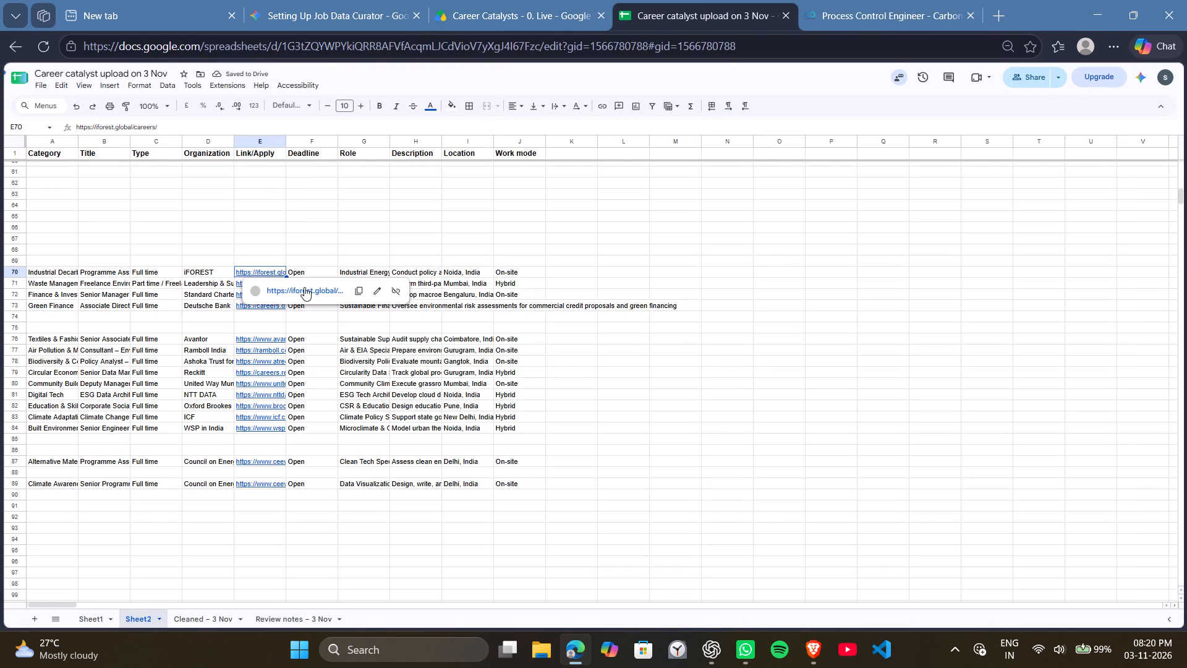
left_click(304, 287)
left_click(1005, 17)
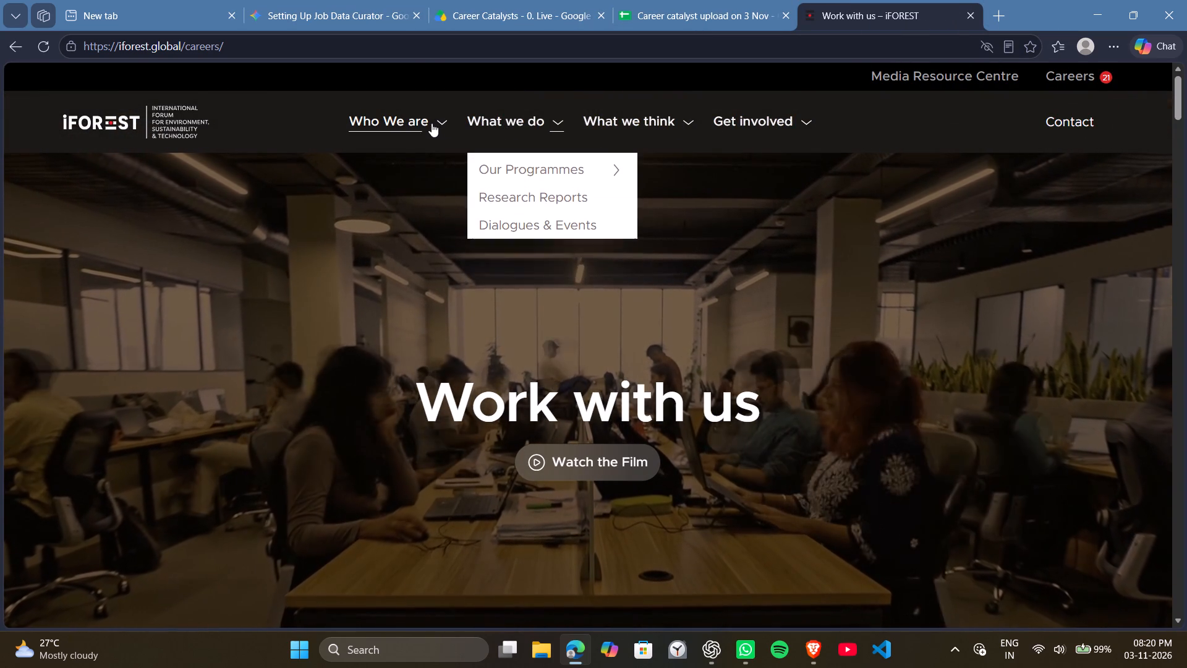
scroll(710, 271, "down", 2)
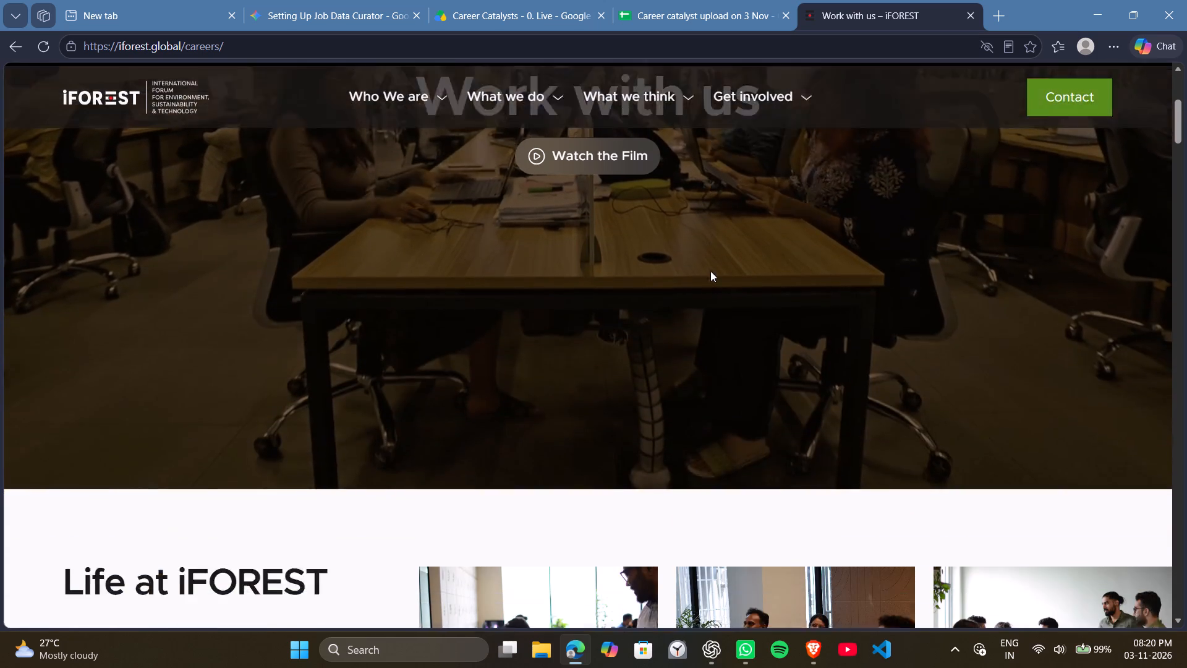
scroll(710, 271, "down", 5)
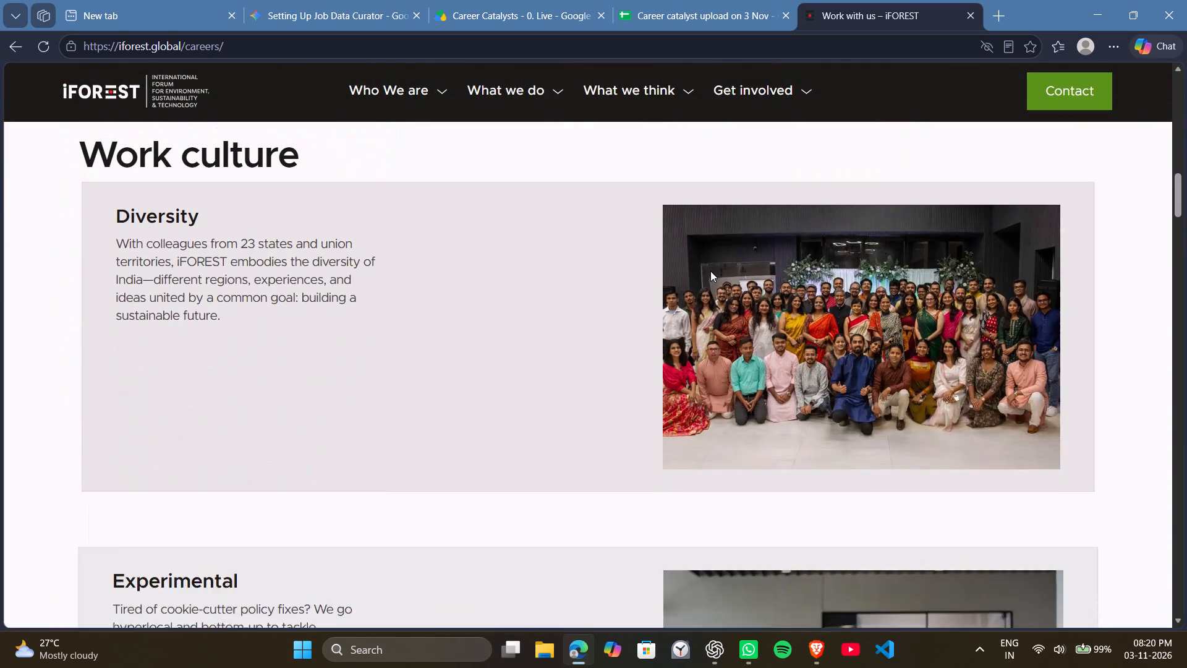
scroll(710, 271, "down", 8)
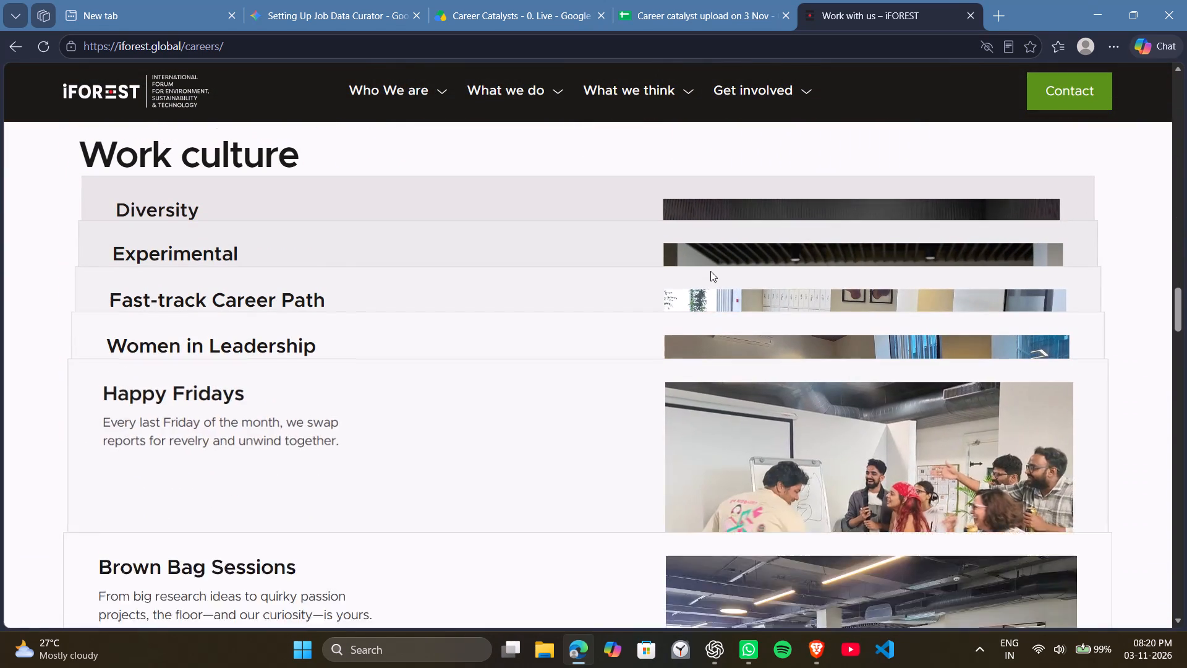
scroll(710, 271, "down", 4)
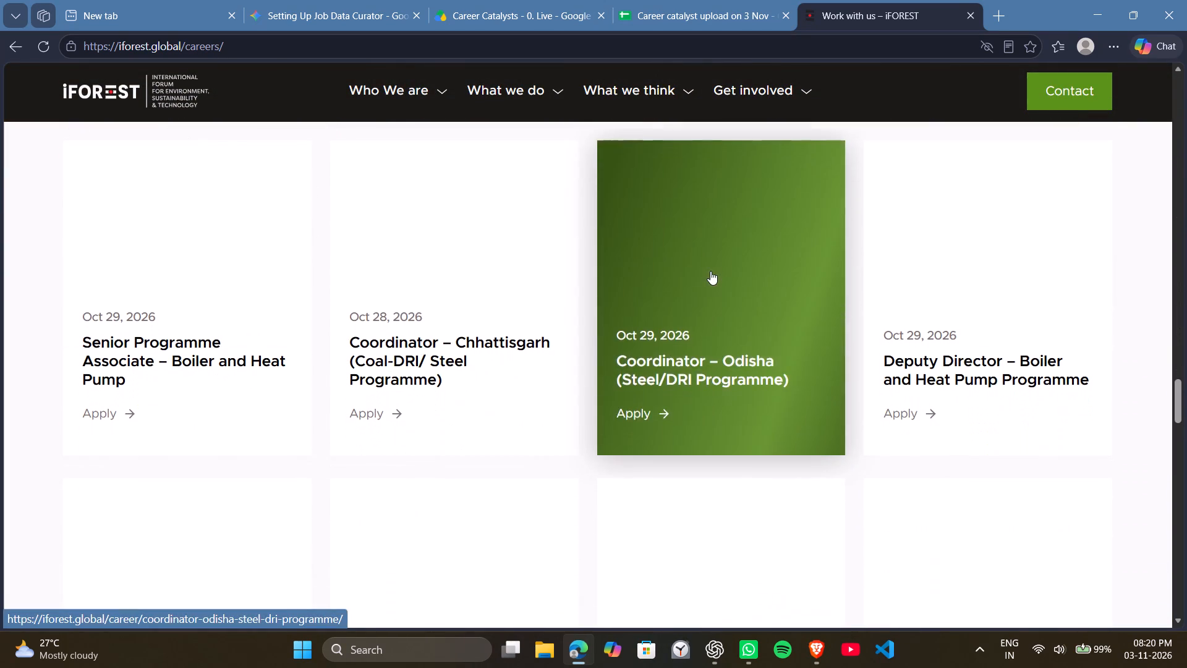
Compare the job title in row 70 with the openings listed on iFOREST's careers page.
left_click(707, 0)
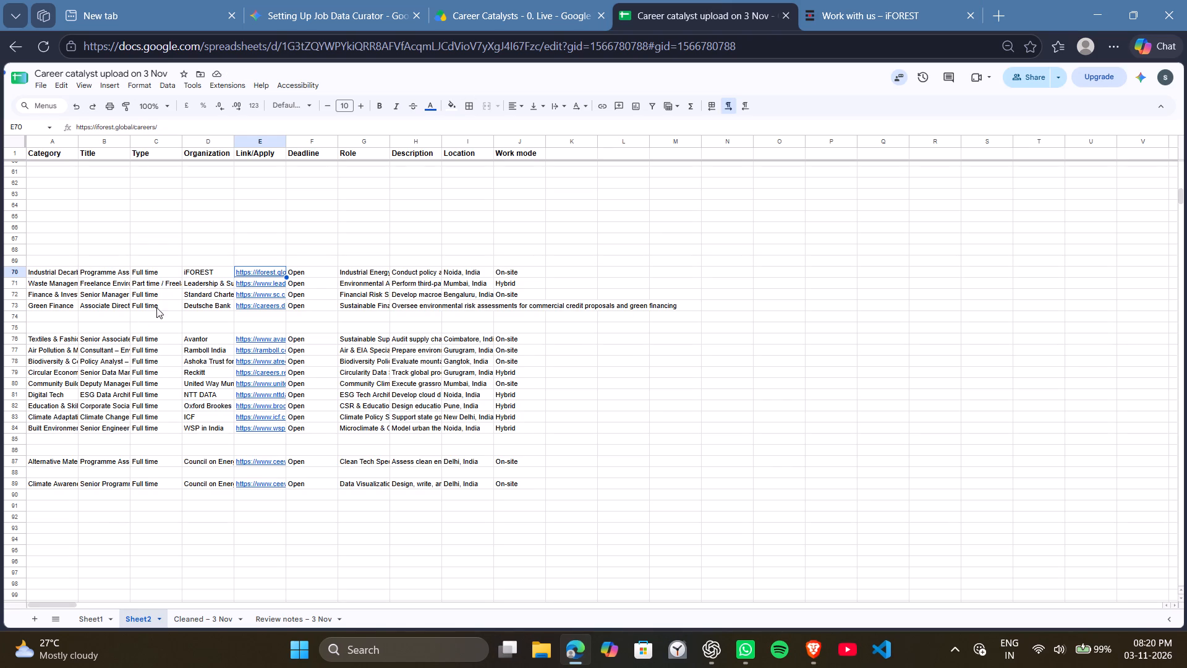
left_click(113, 268)
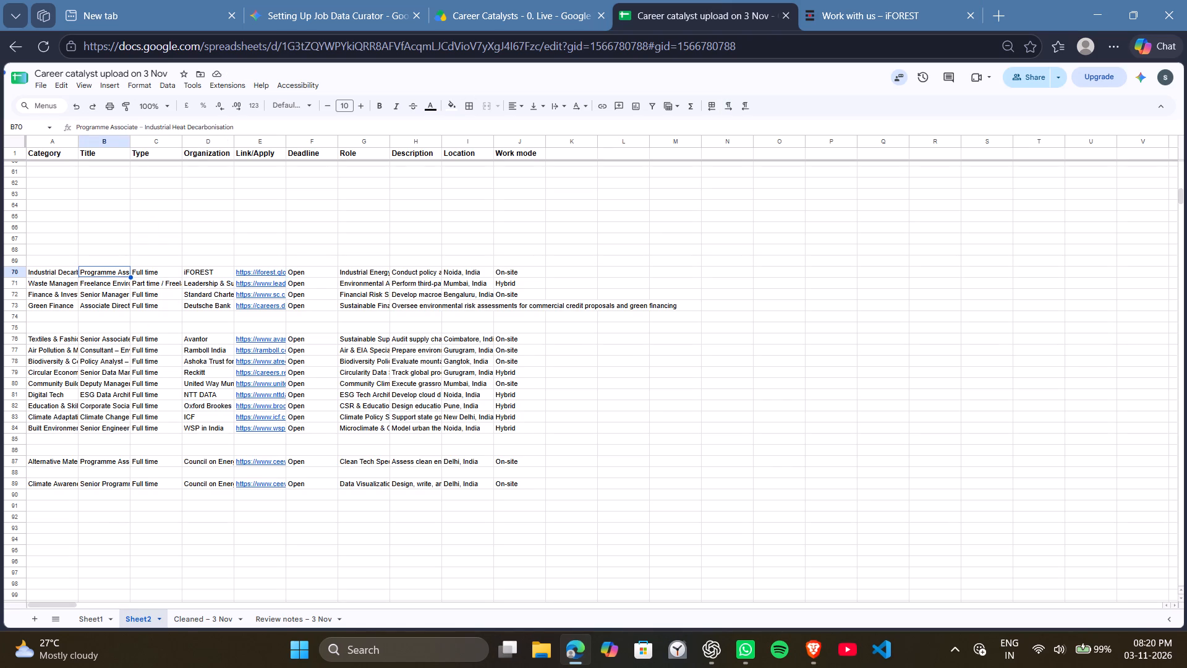
left_click(802, 2)
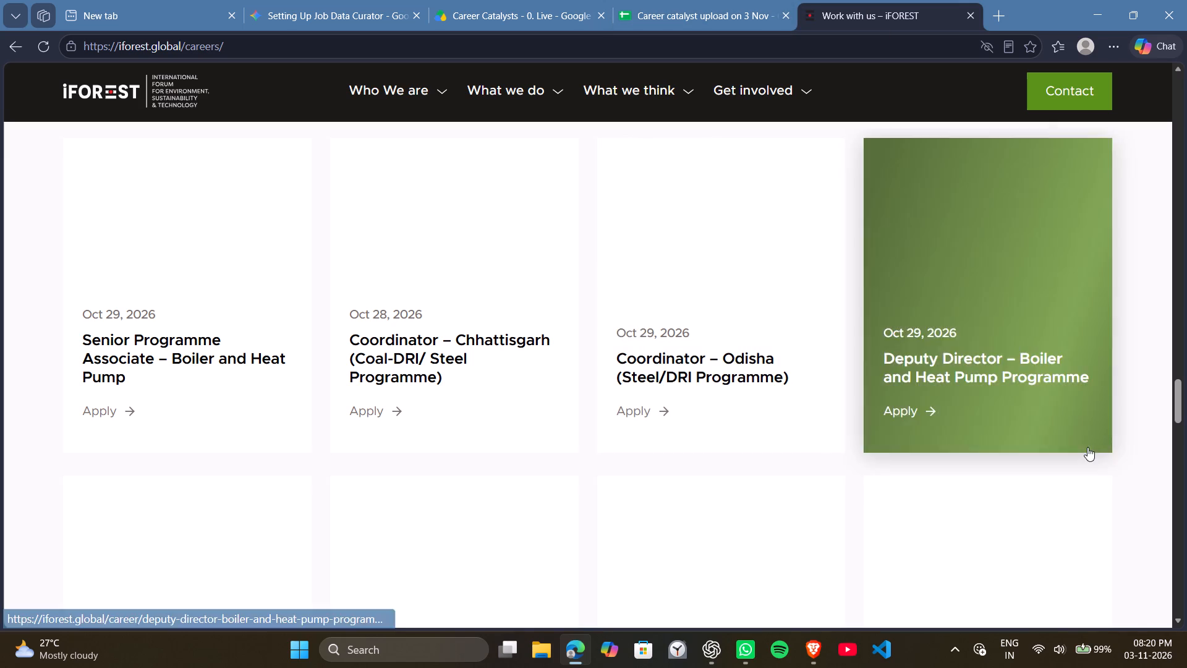
left_click(640, 0)
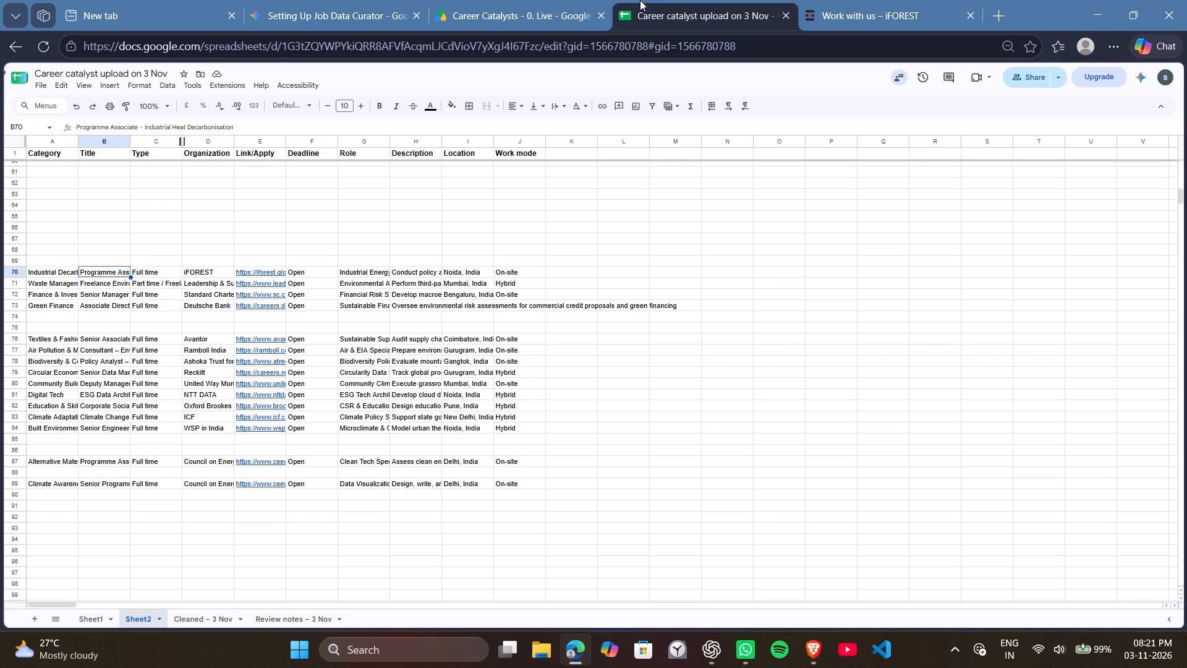
left_click(830, 7)
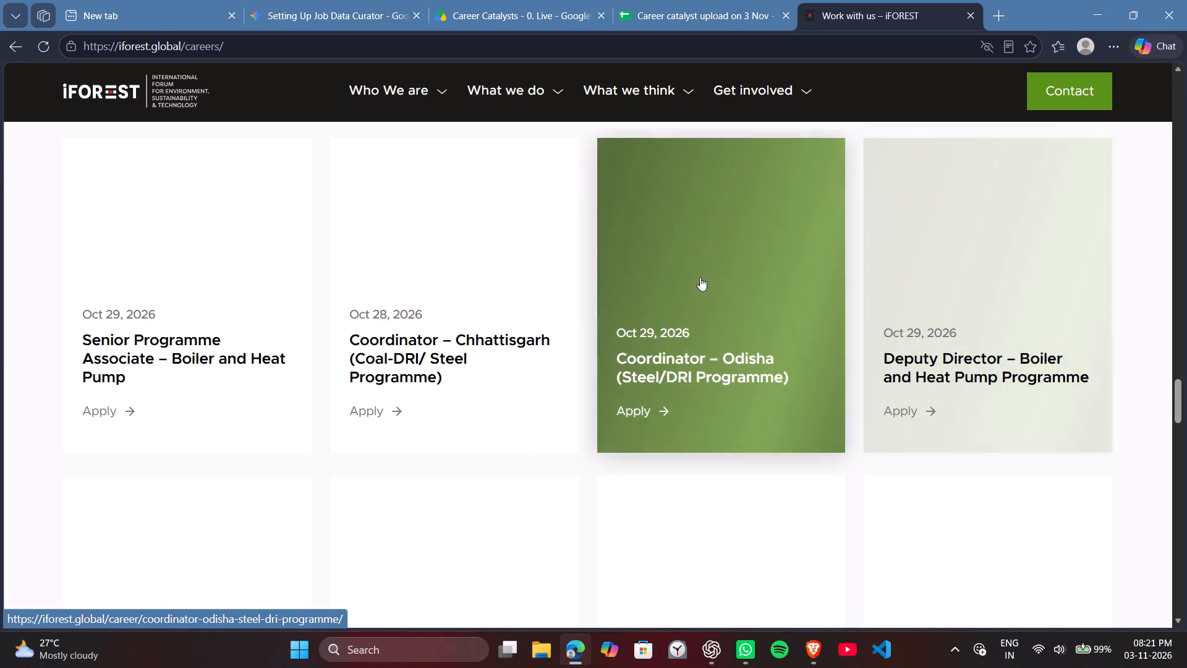
scroll(700, 277, "down", 1)
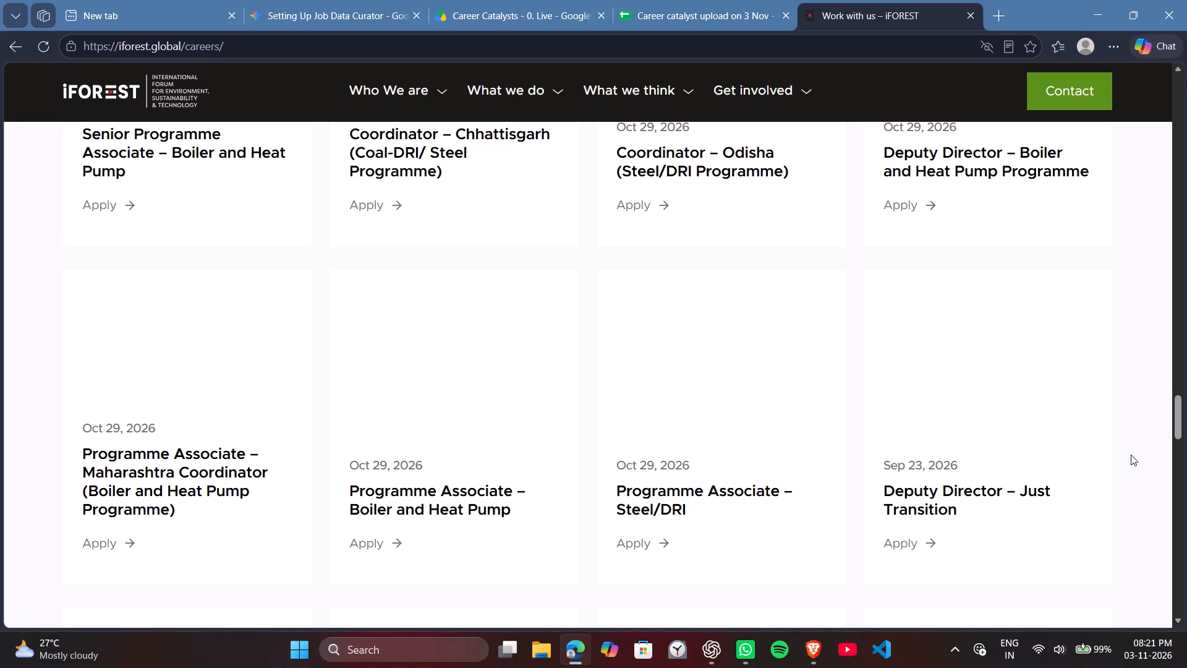
scroll(1131, 455, "down", 2)
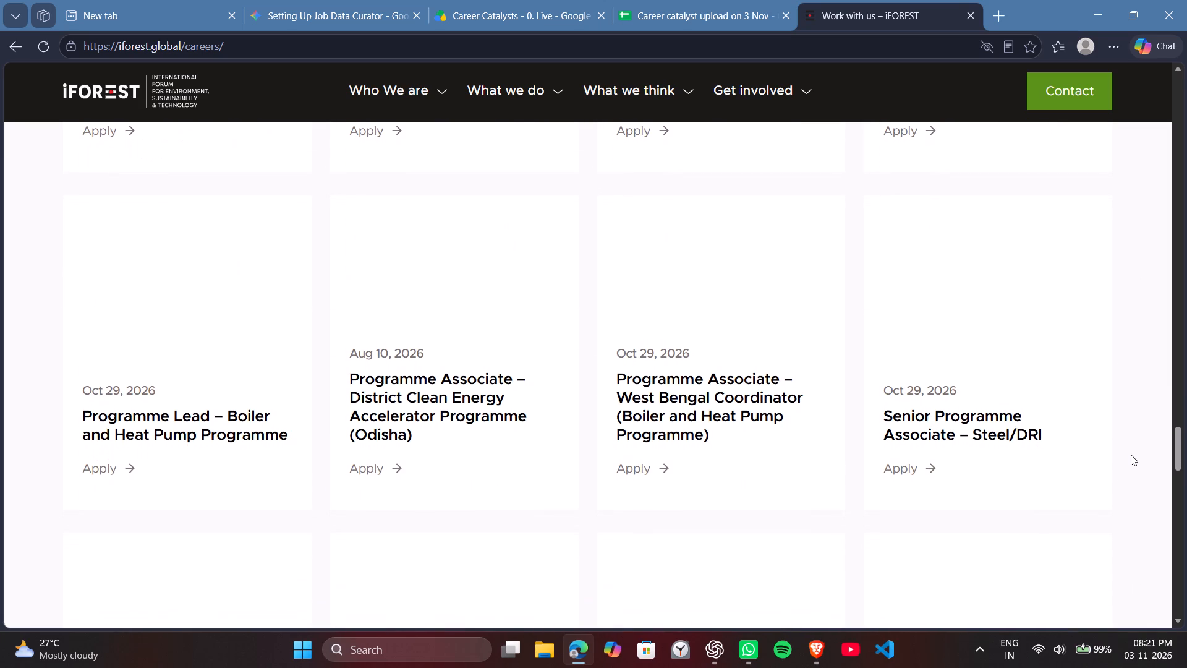
scroll(1131, 455, "down", 1)
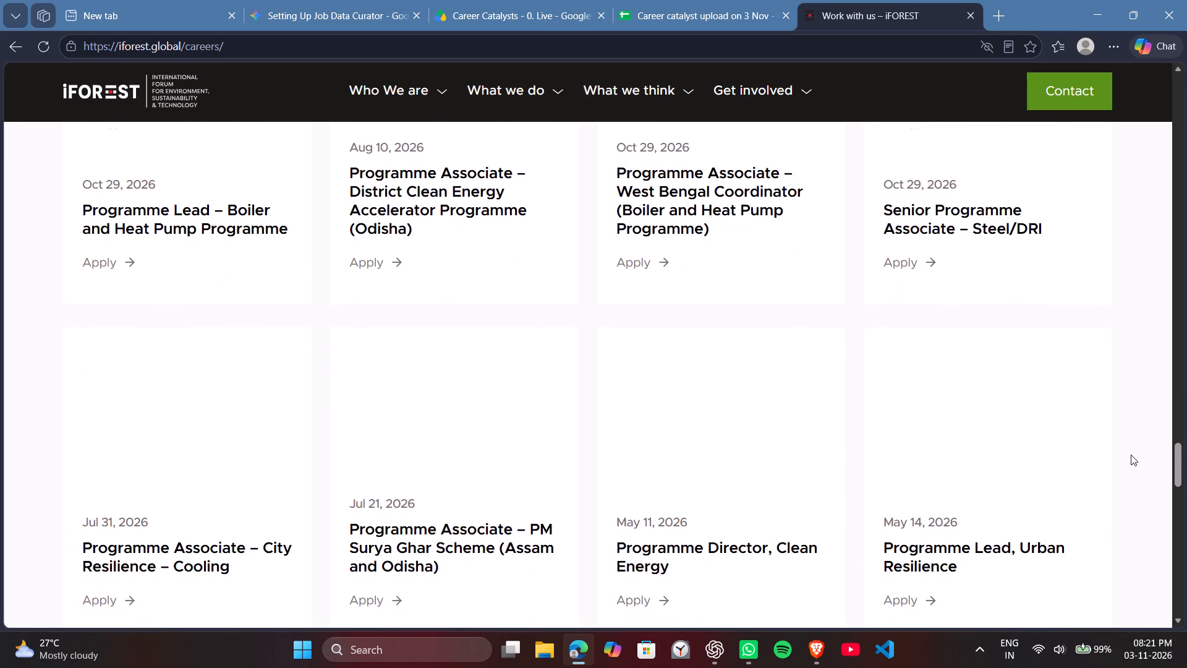
scroll(1131, 455, "down", 1)
scroll(1131, 455, "up", 5)
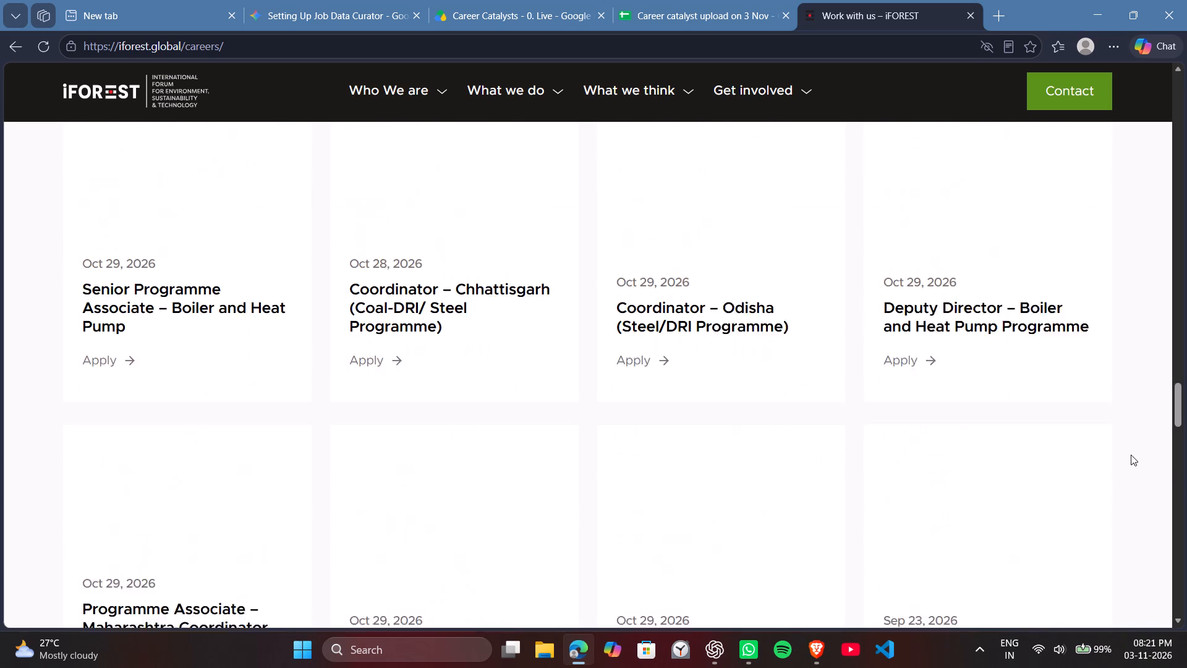
scroll(1131, 455, "up", 2)
scroll(1131, 455, "down", 2)
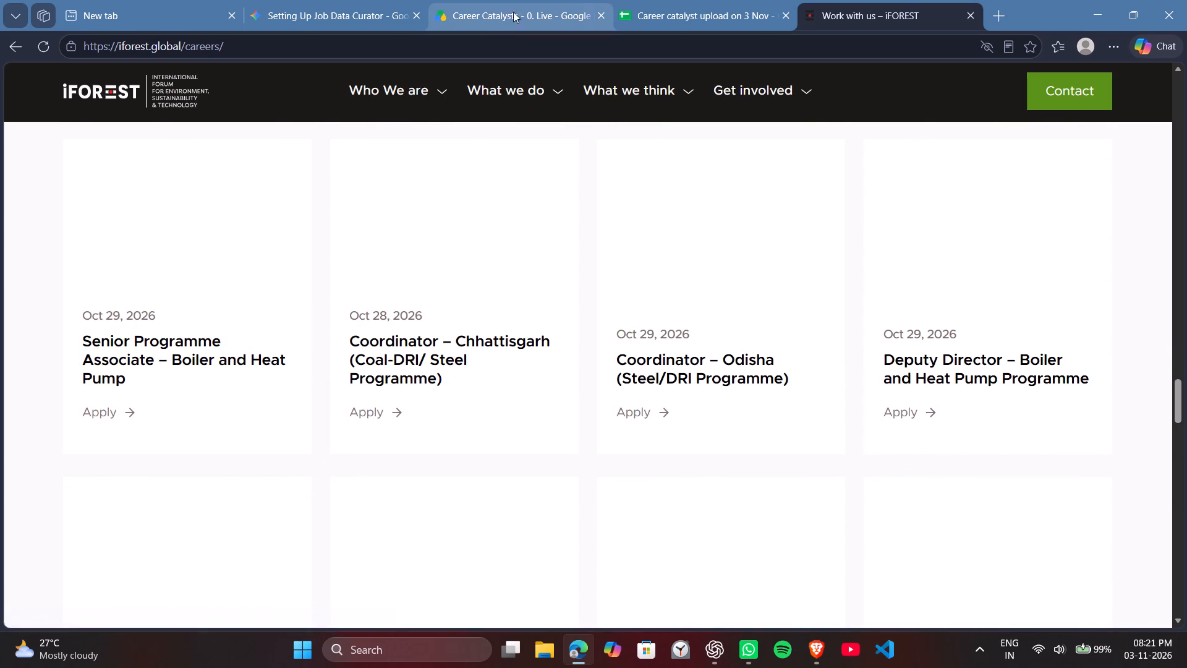
left_click(663, 0)
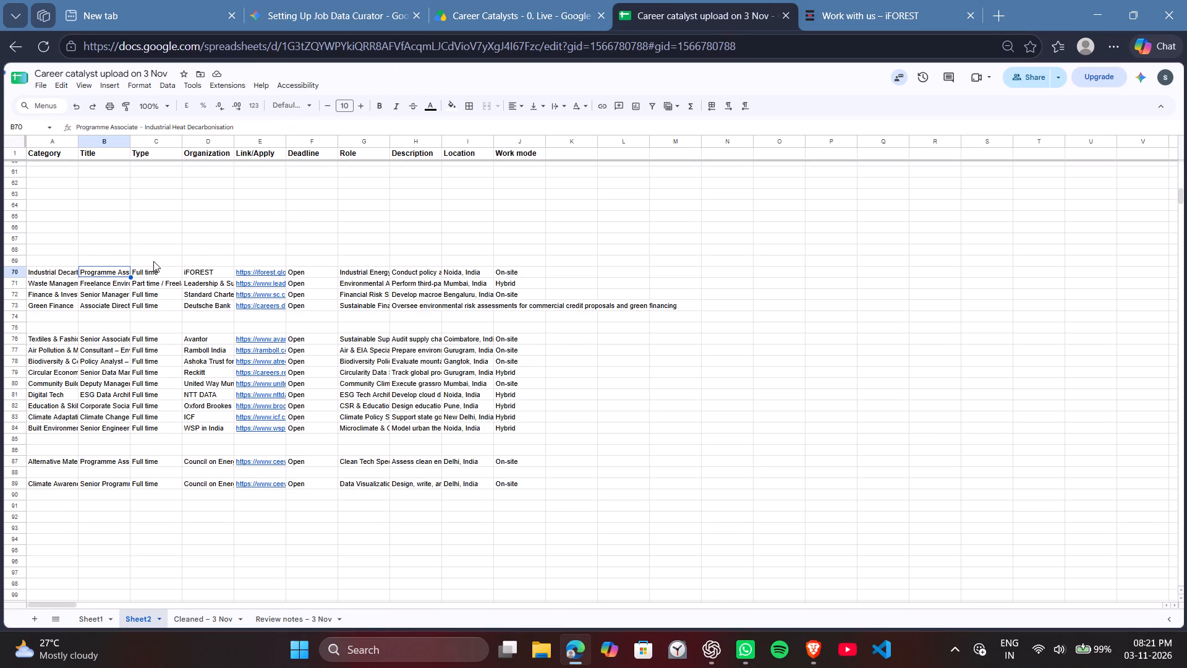
Open iFOREST's Senior Programme Associate – Boiler and Heat Pump posting and check its job details.
left_click(925, 0)
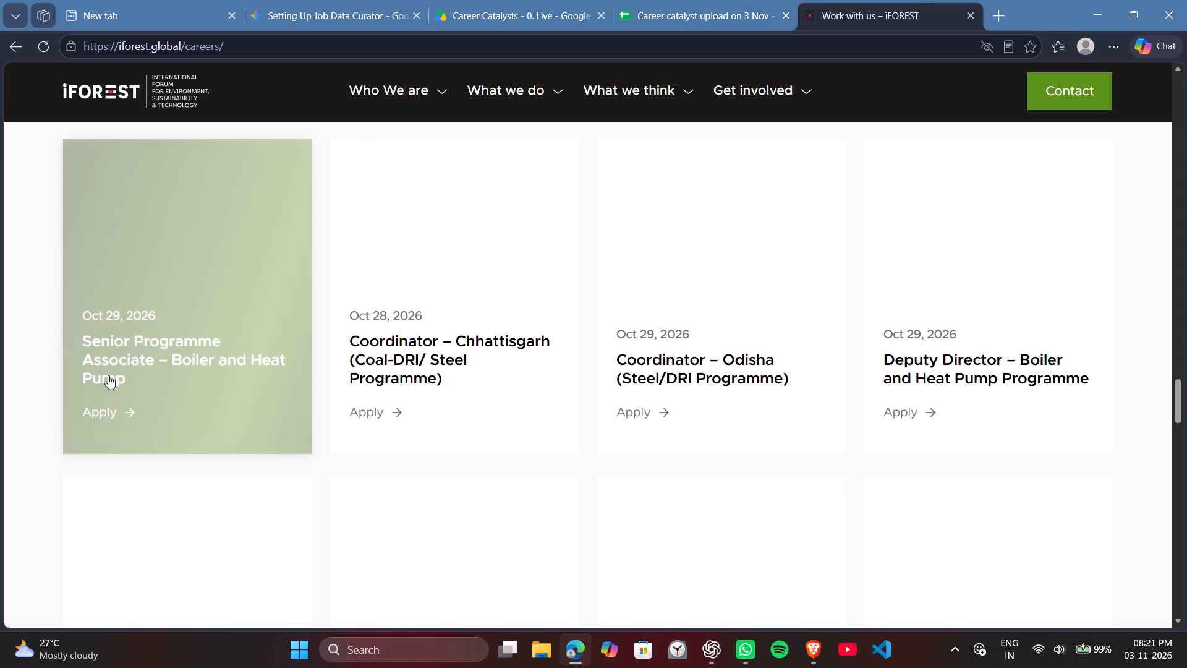
left_click(116, 390)
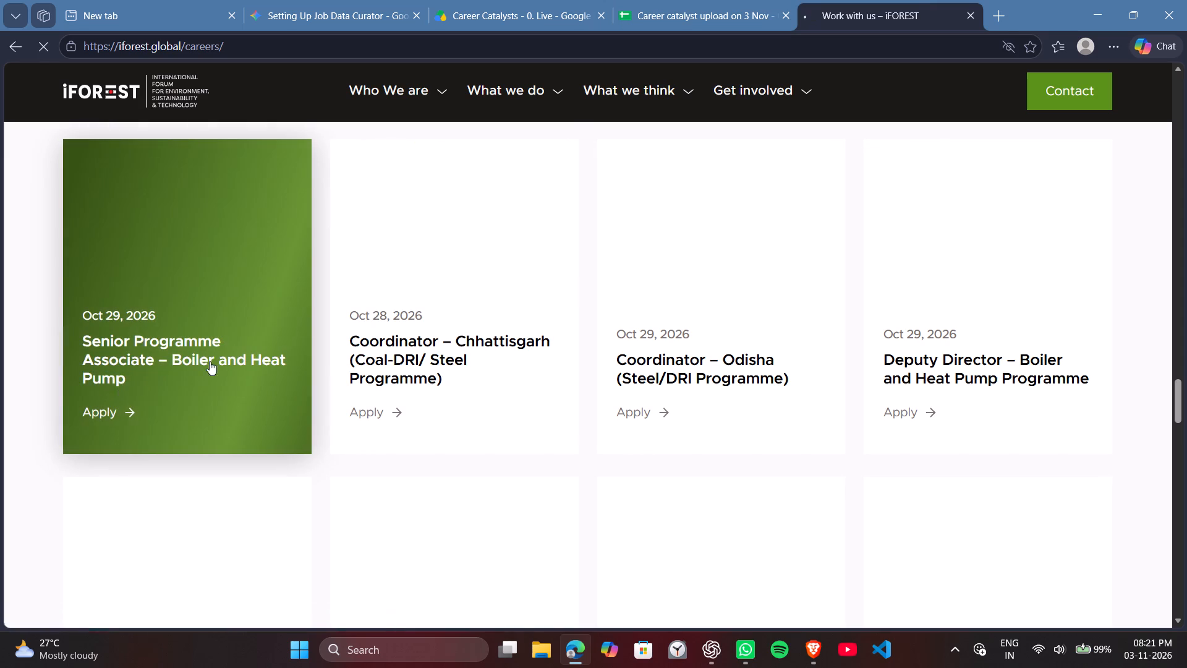
left_click(668, 43)
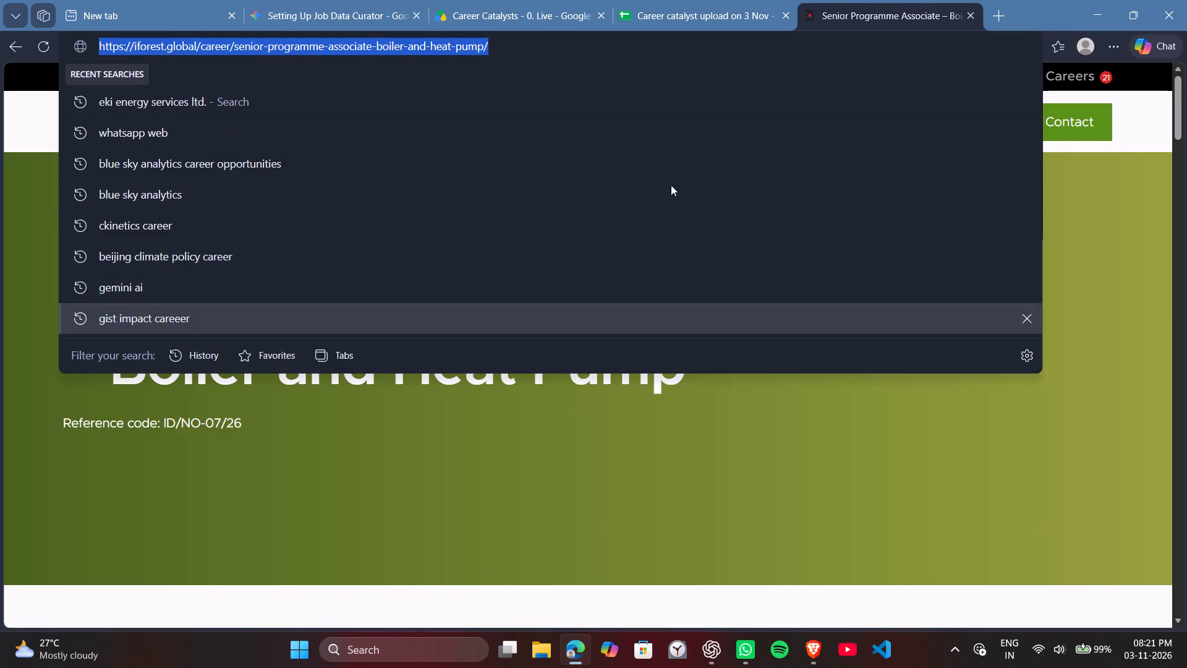
left_click(684, 5)
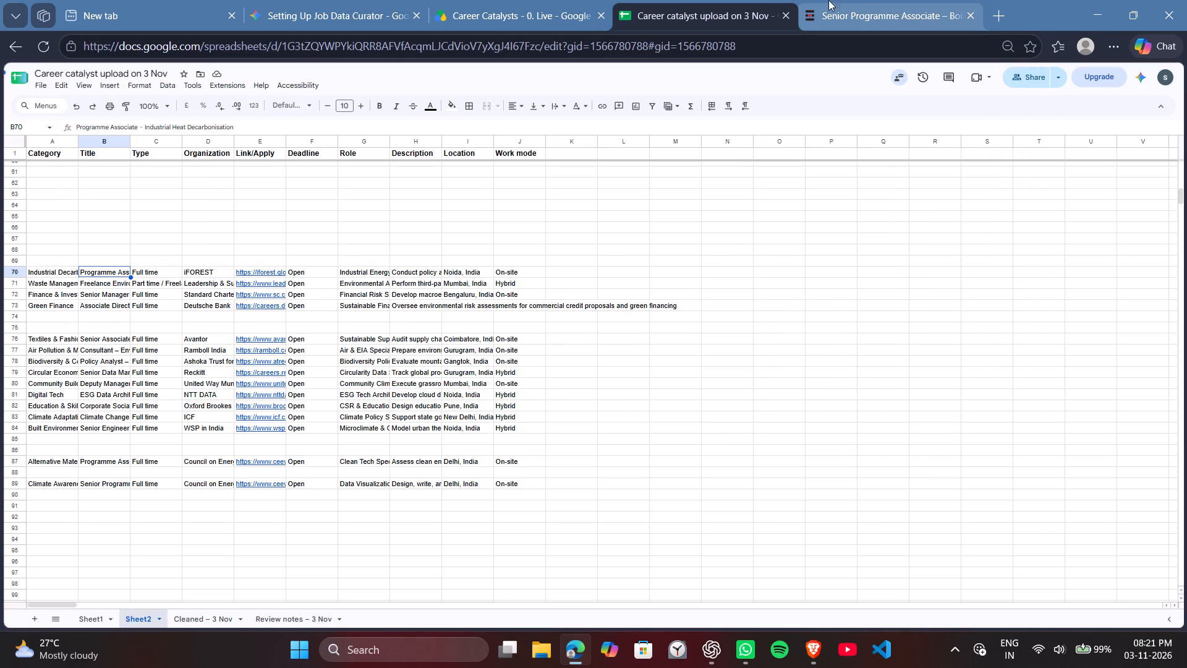
left_click(874, 0)
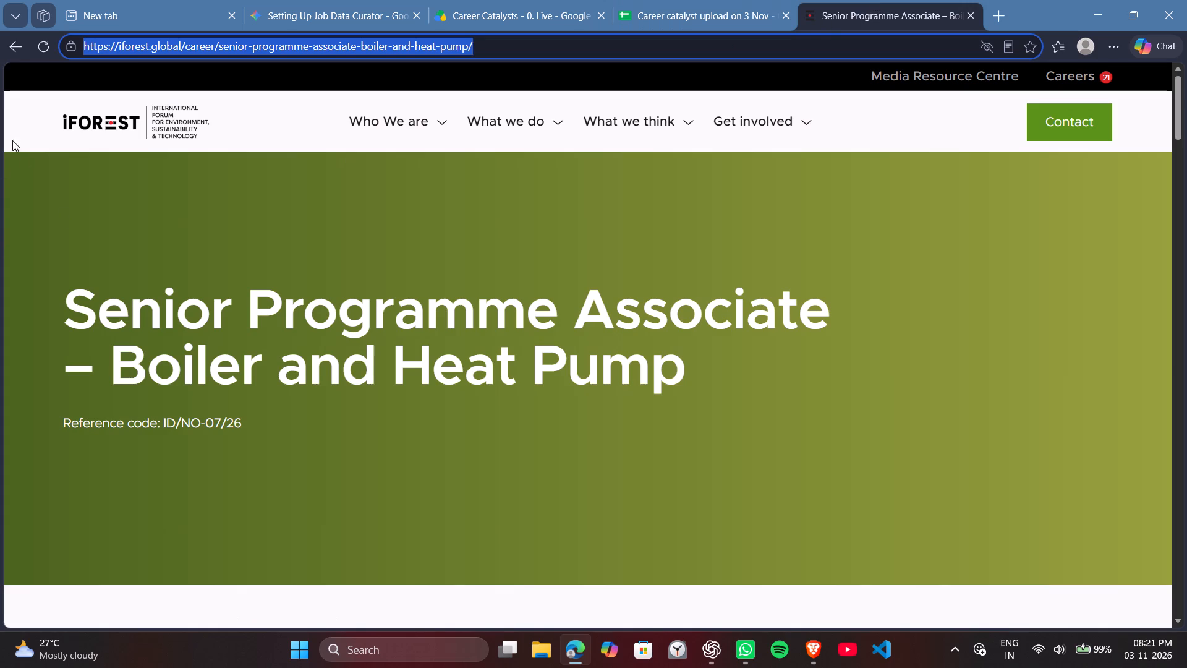
scroll(196, 231, "down", 2)
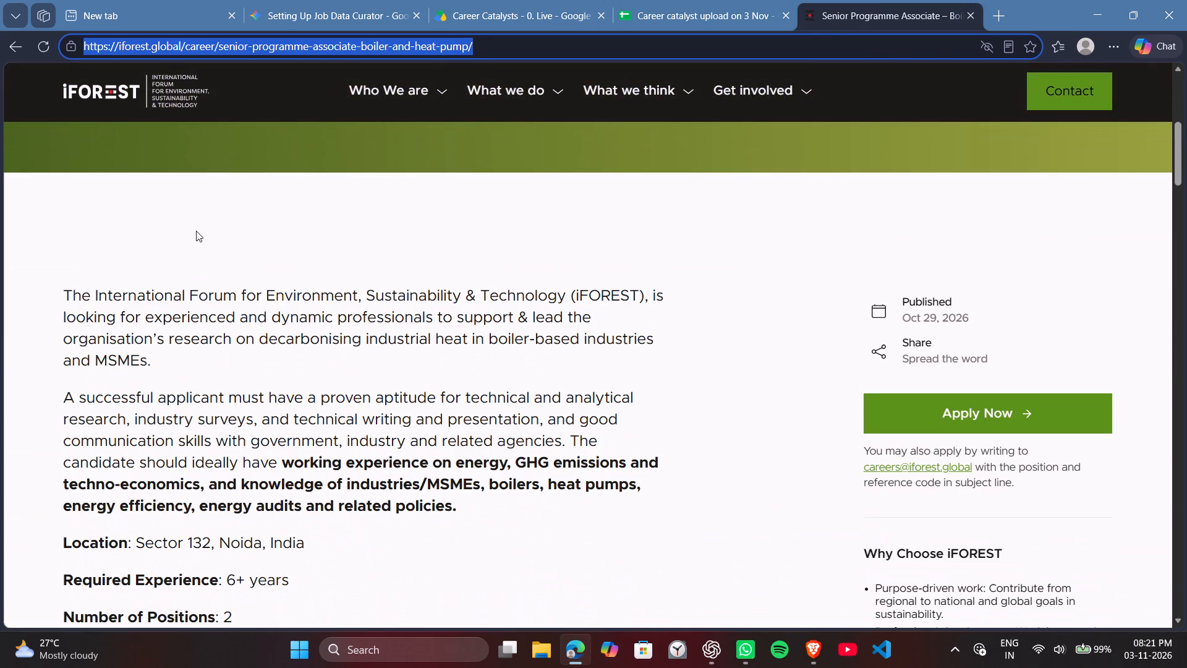
scroll(196, 231, "up", 2)
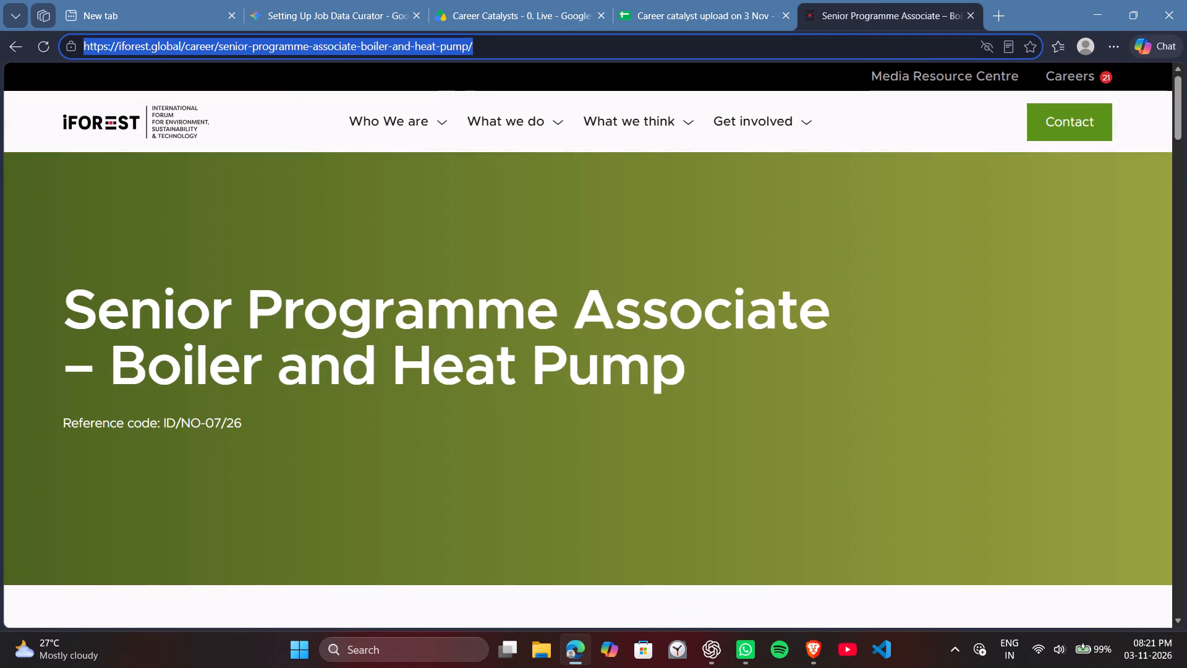
Replace the Link/Apply entry in iFOREST's row 70 with the URL of the Senior Programme Associate – Boiler and Heat Pump posting.
key("ctrl+c")
left_click(676, 12)
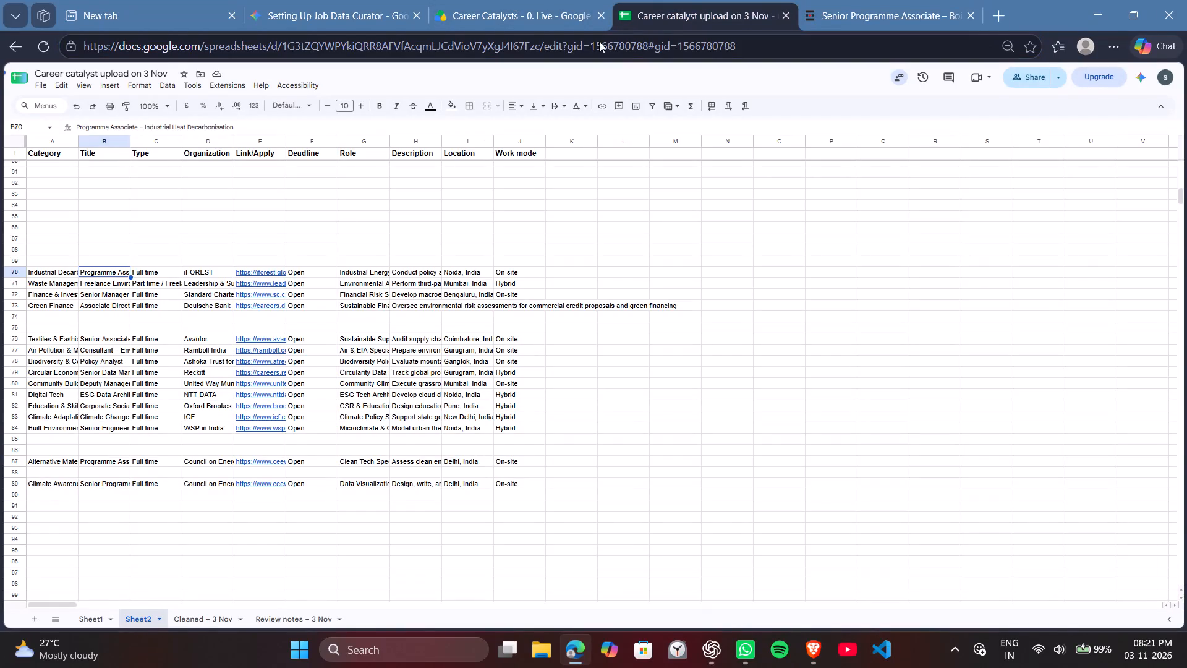
left_click(256, 272)
left_click_drag(167, 127, 0, 140)
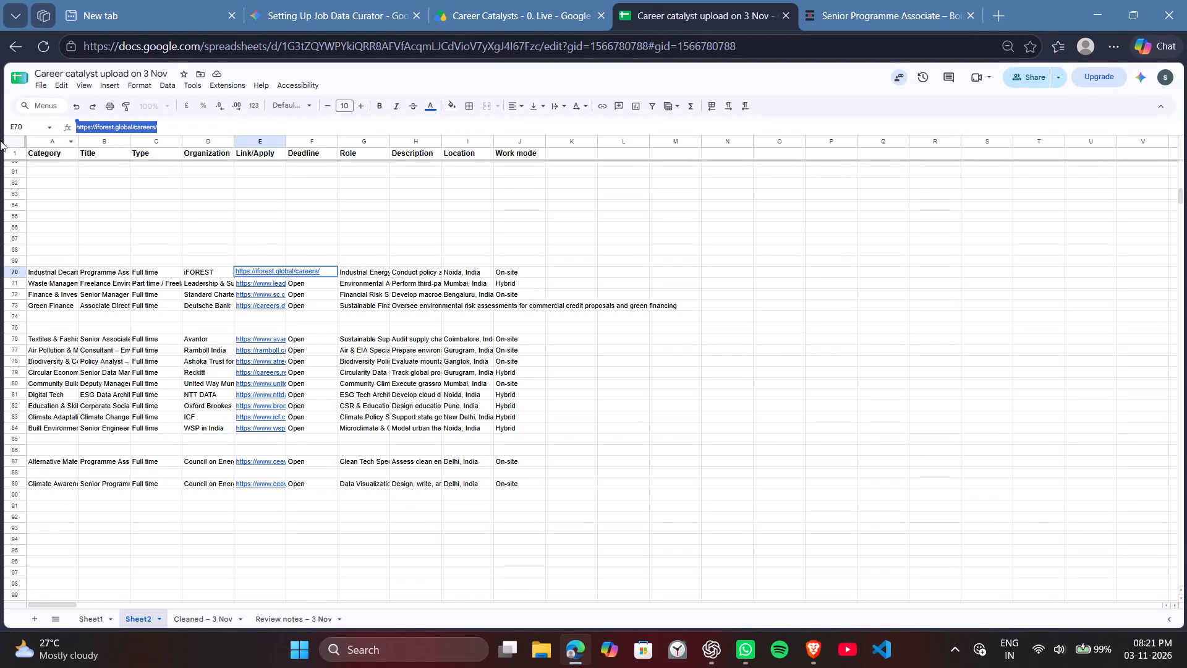
key("BackSpace")
key("ctrl+v")
key("Return")
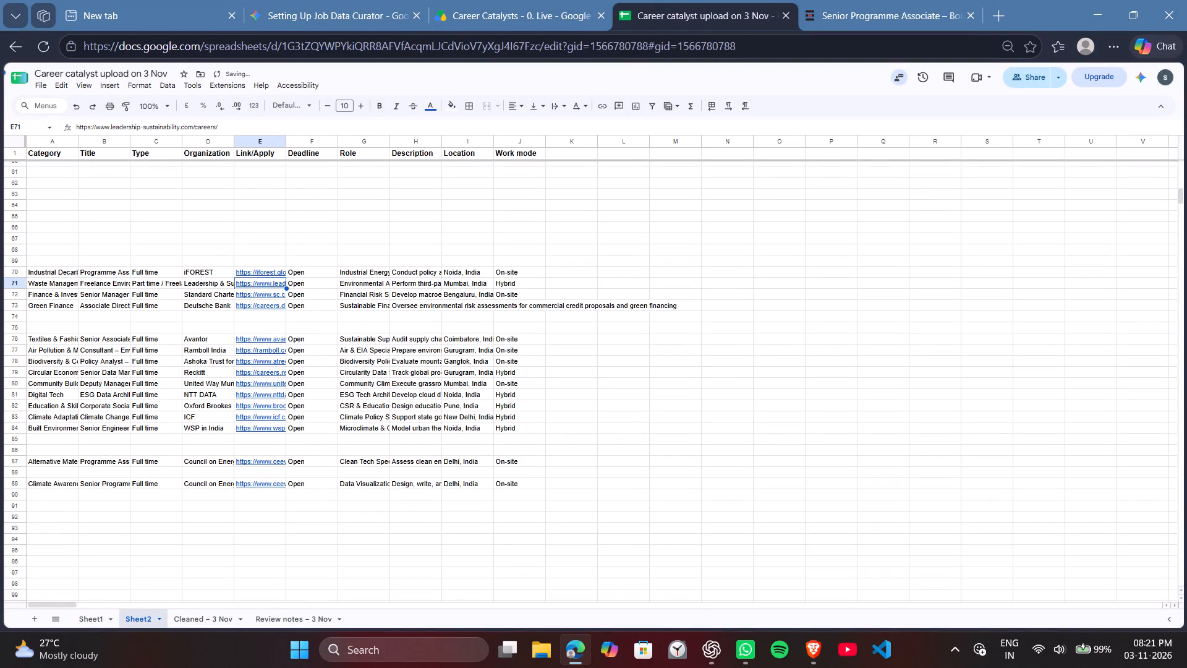
Change the job title in row 70 to "Senior Programme Associate – Industrial Heat Decarbonisation".
left_click(105, 276)
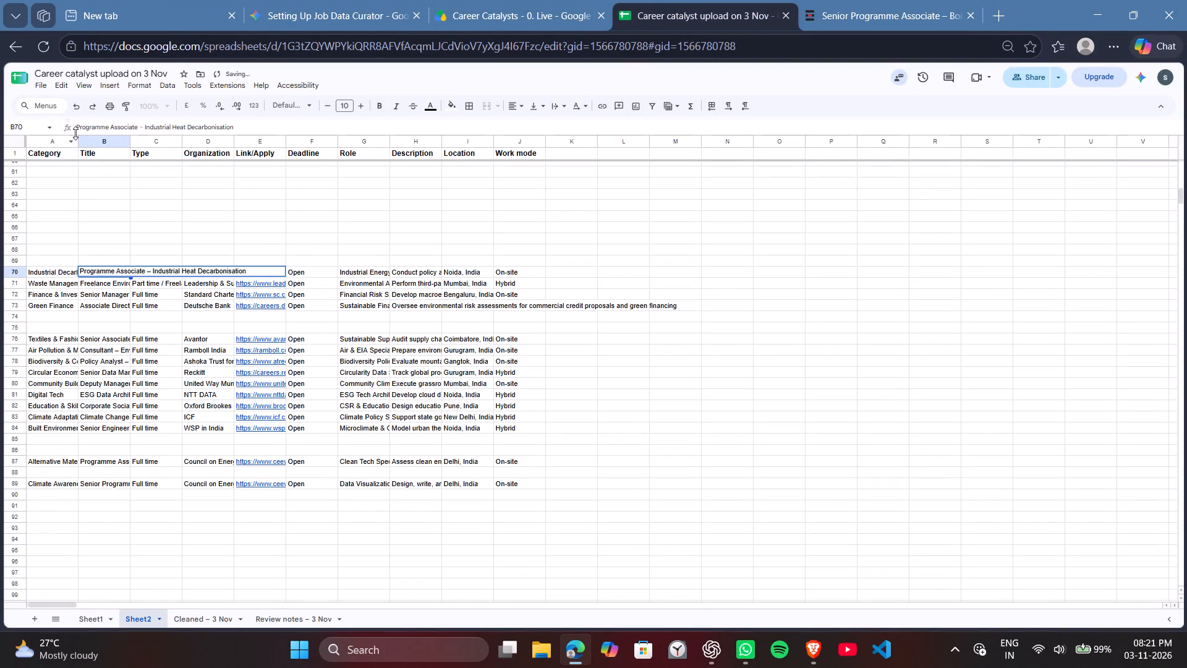
type("Se")
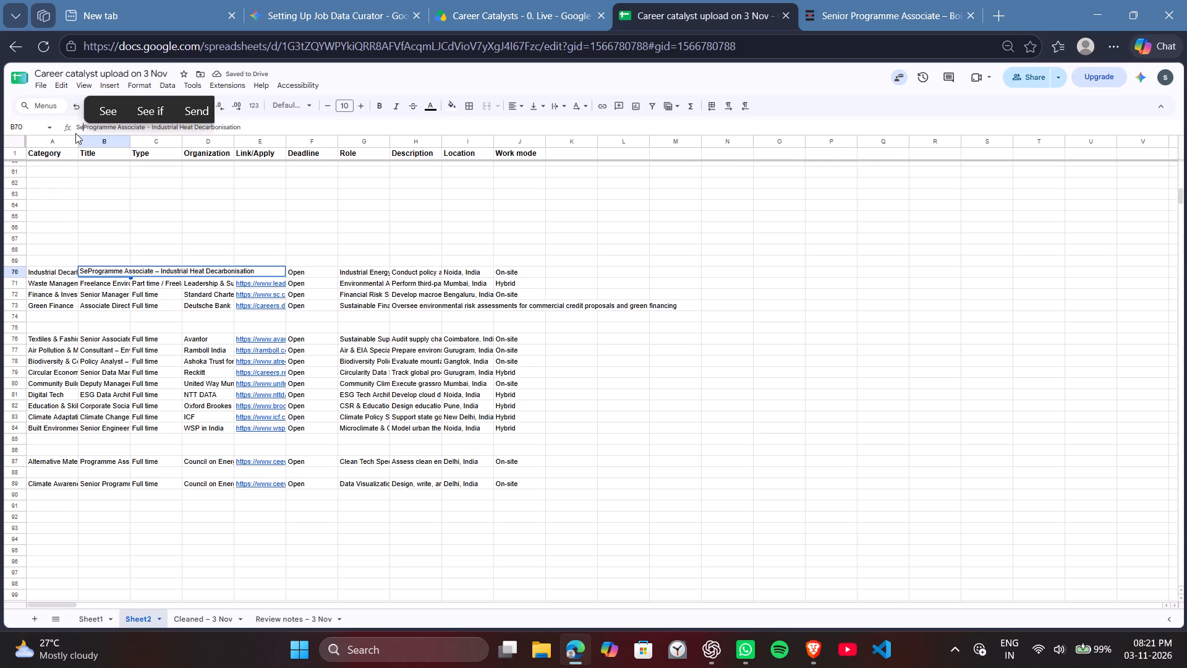
type("nior")
key("space")
key("Return")
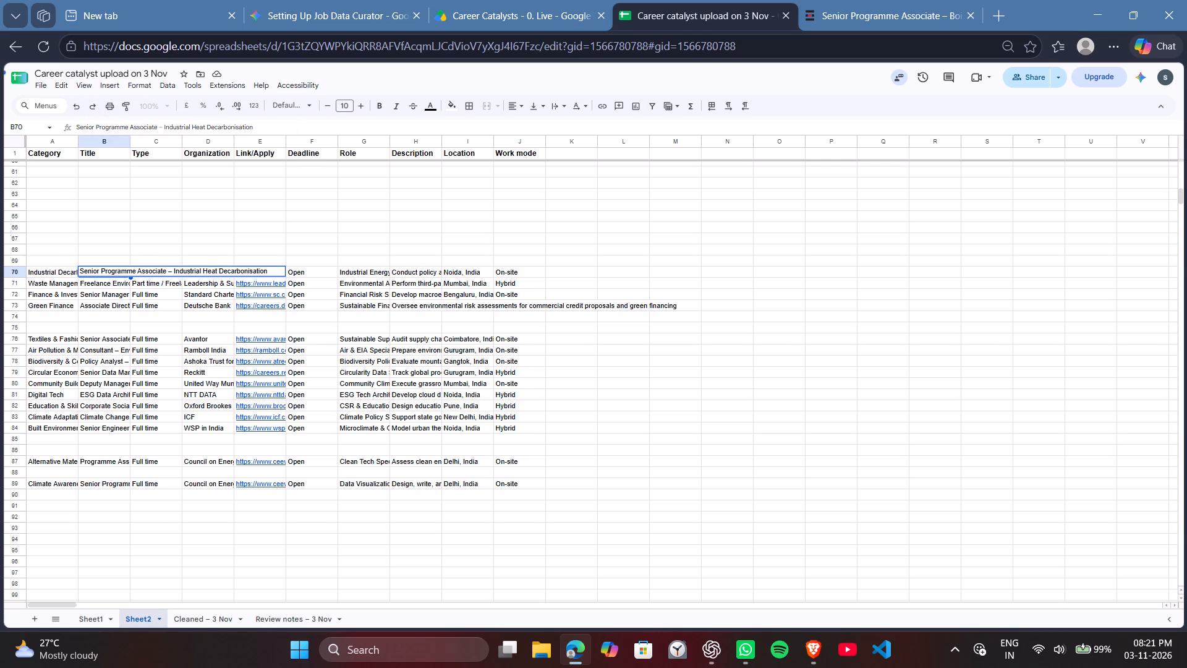
Move the iFOREST entry from row 70 up to row 16, directly below the Ohmium entry.
left_click(16, 275)
left_click(24, 271)
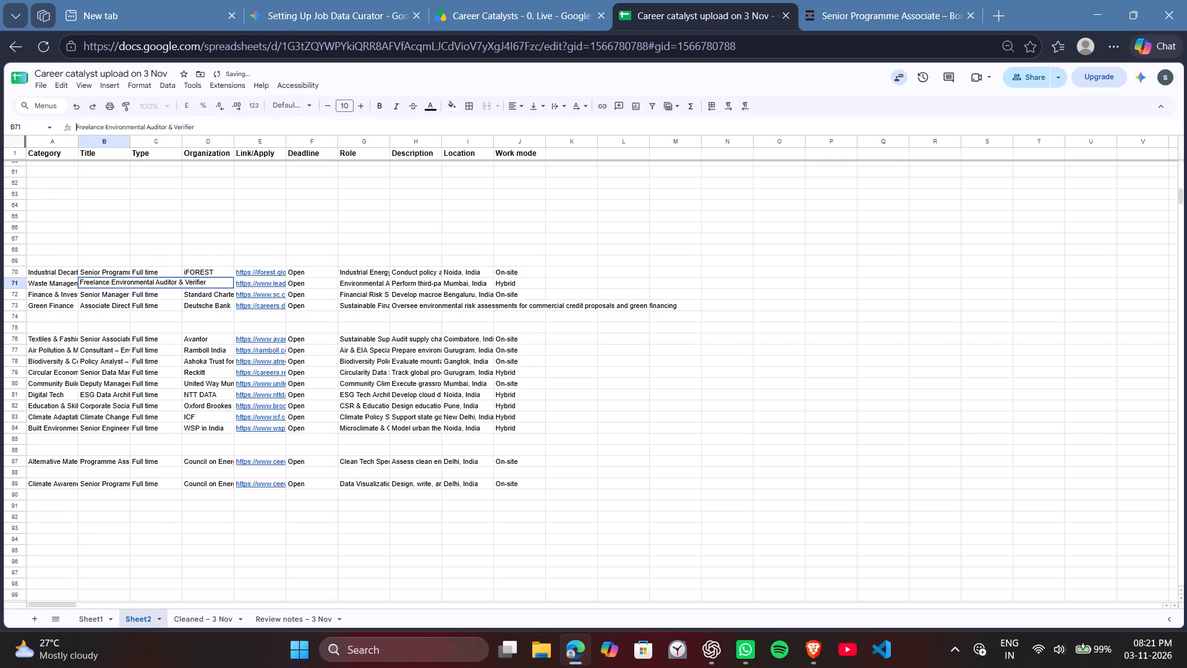
left_click(20, 275)
left_click_drag(20, 275, 0, 108)
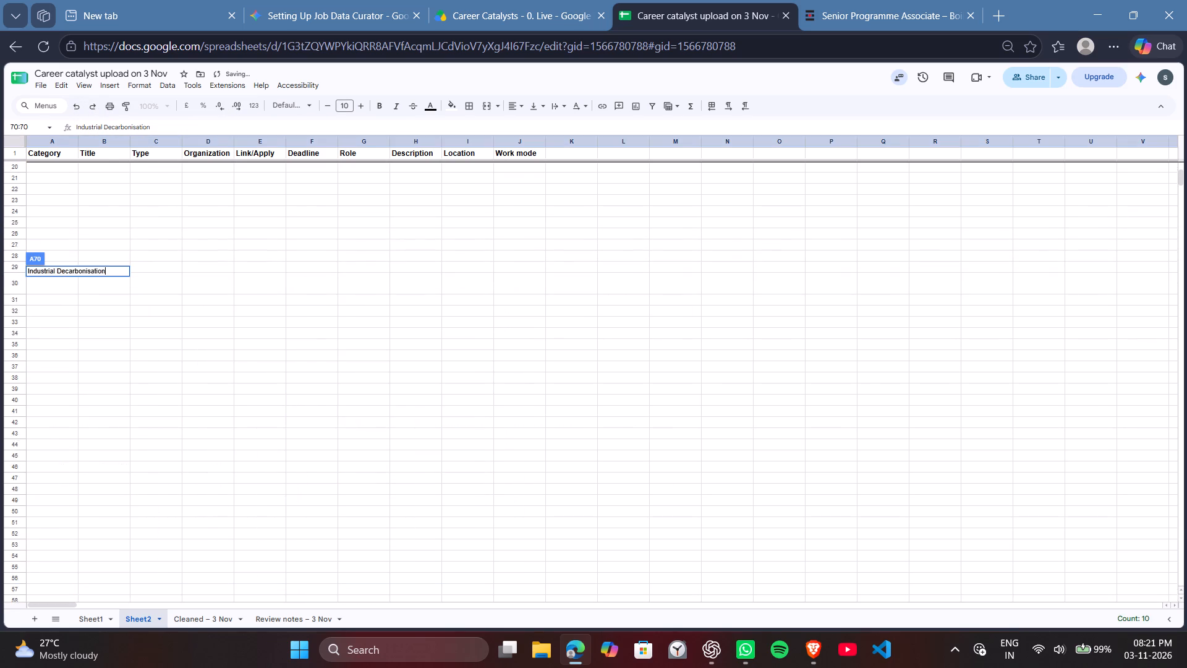
left_click_drag(0, 108, 18, 283)
left_click(168, 447)
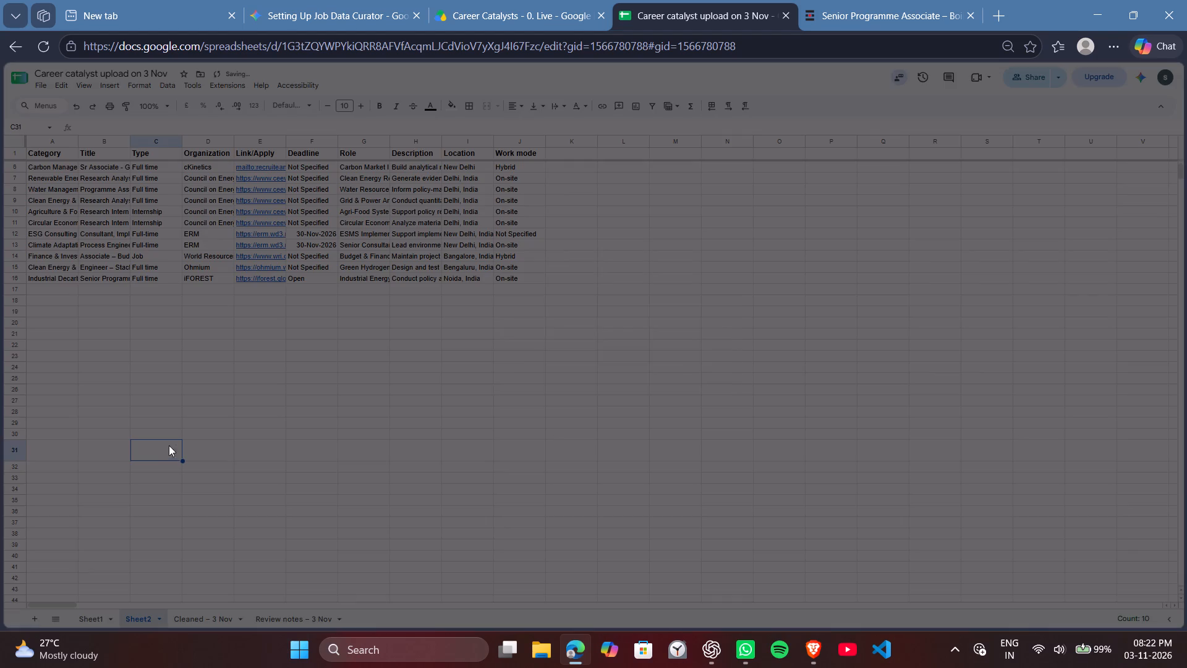
Set the Deadline of the iFOREST entry in row 16 to "Not Specified", filled down from the Ohmium row.
left_click(700, 366)
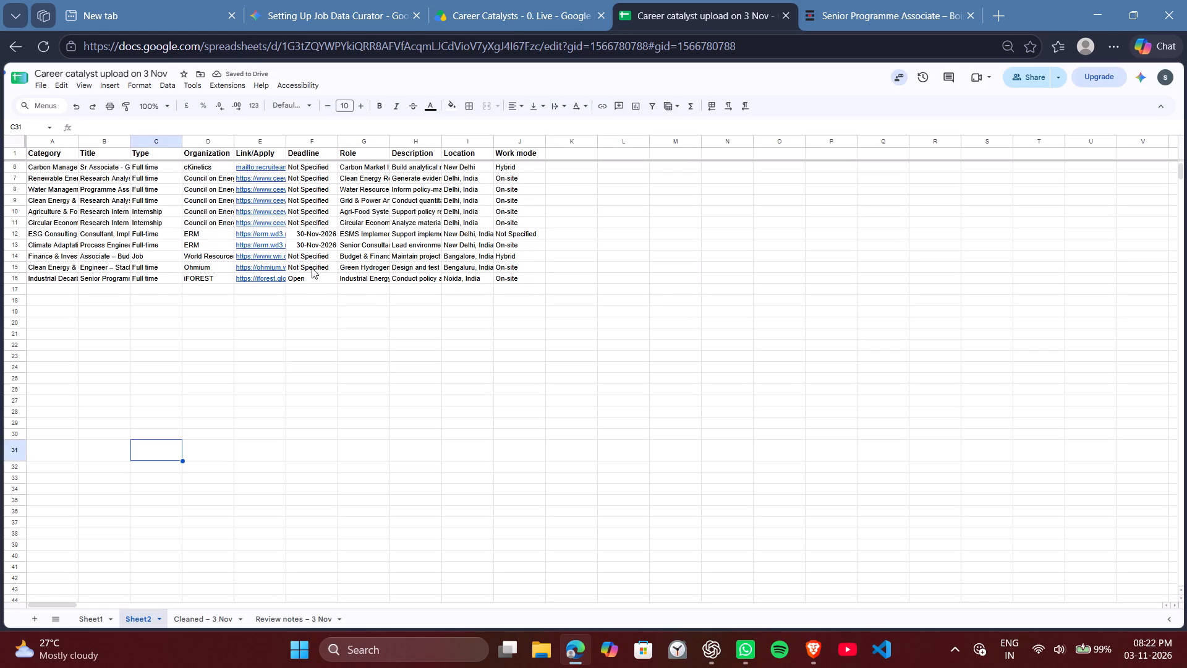
left_click(312, 264)
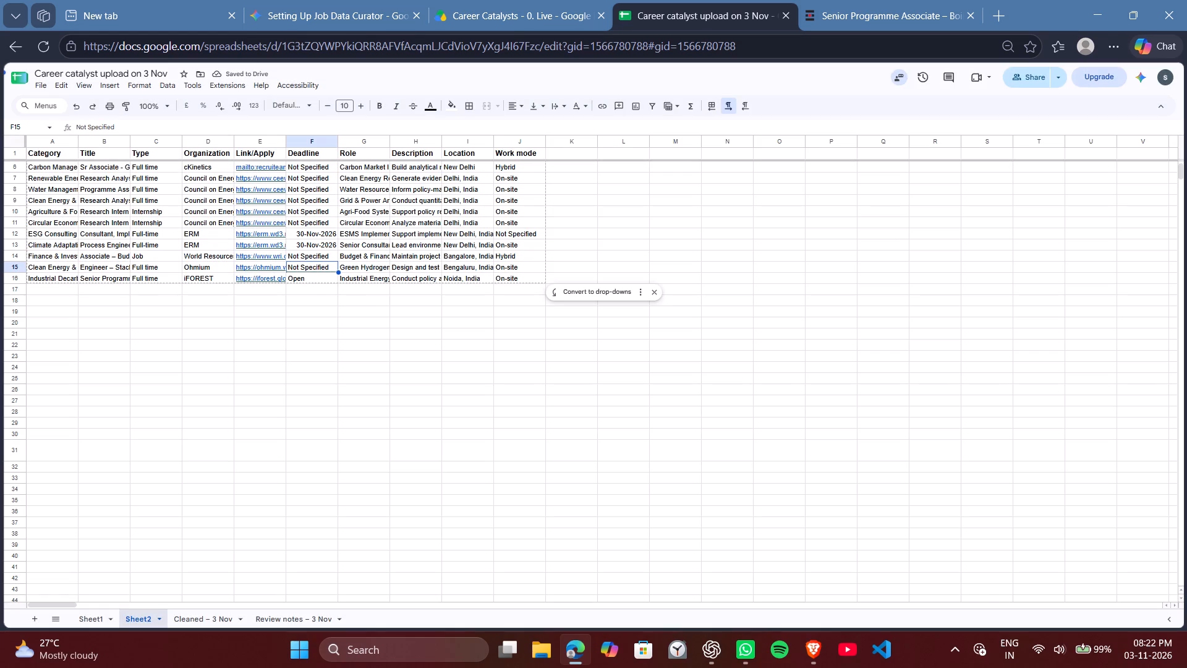
left_click_drag(338, 271, 339, 285)
left_click(331, 375)
scroll(331, 375, "down", 2)
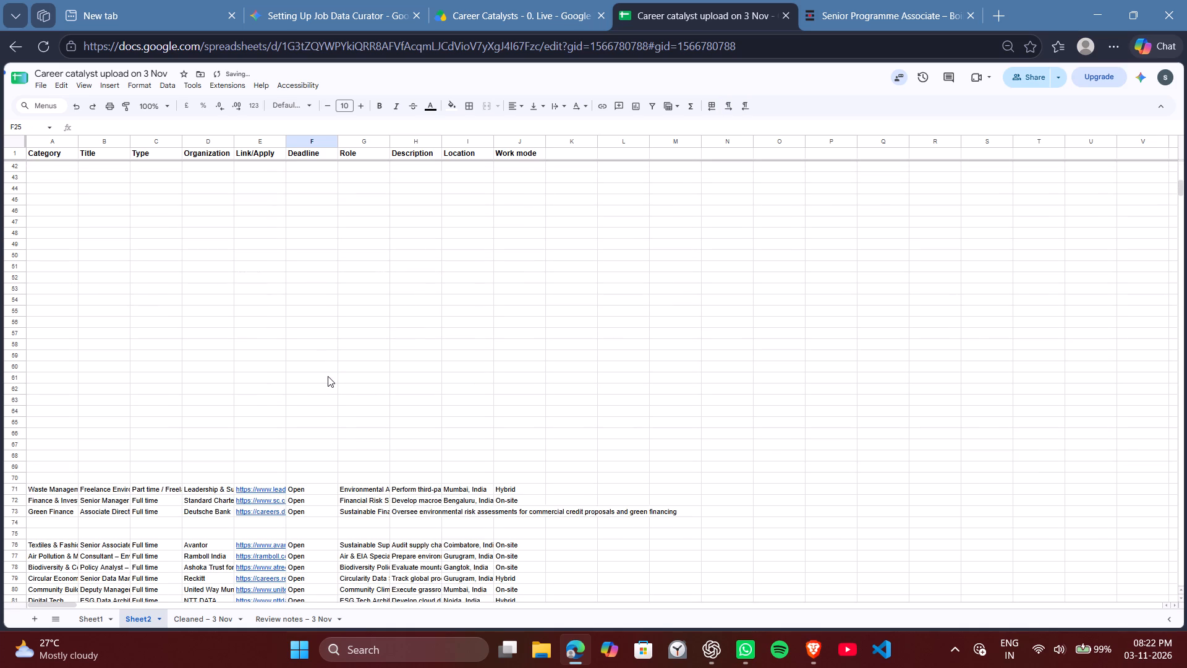
left_click(240, 489)
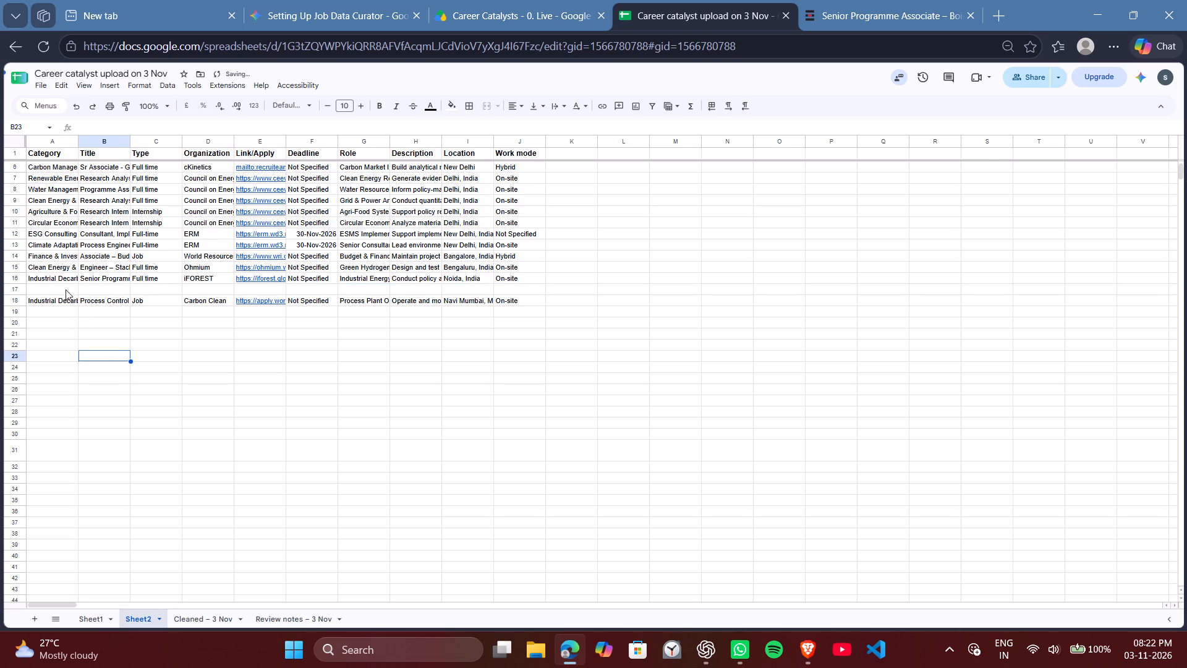
Move the Carbon Clean entry from row 18 up to row 16, directly below the Ohmium entry.
left_click(15, 299)
left_click_drag(15, 299, 19, 284)
left_click(41, 331)
Open Carbon Clean's application link to check the Process Control Engineer posting, and close the job posting tabs.
left_click(249, 278)
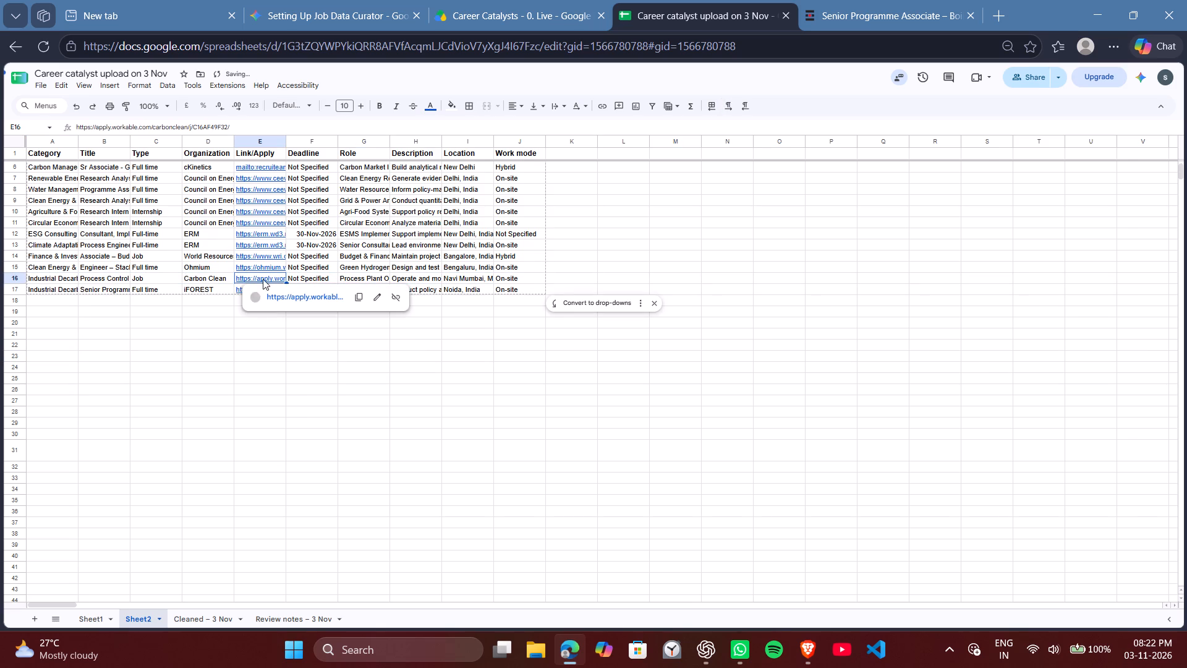
left_click(295, 301)
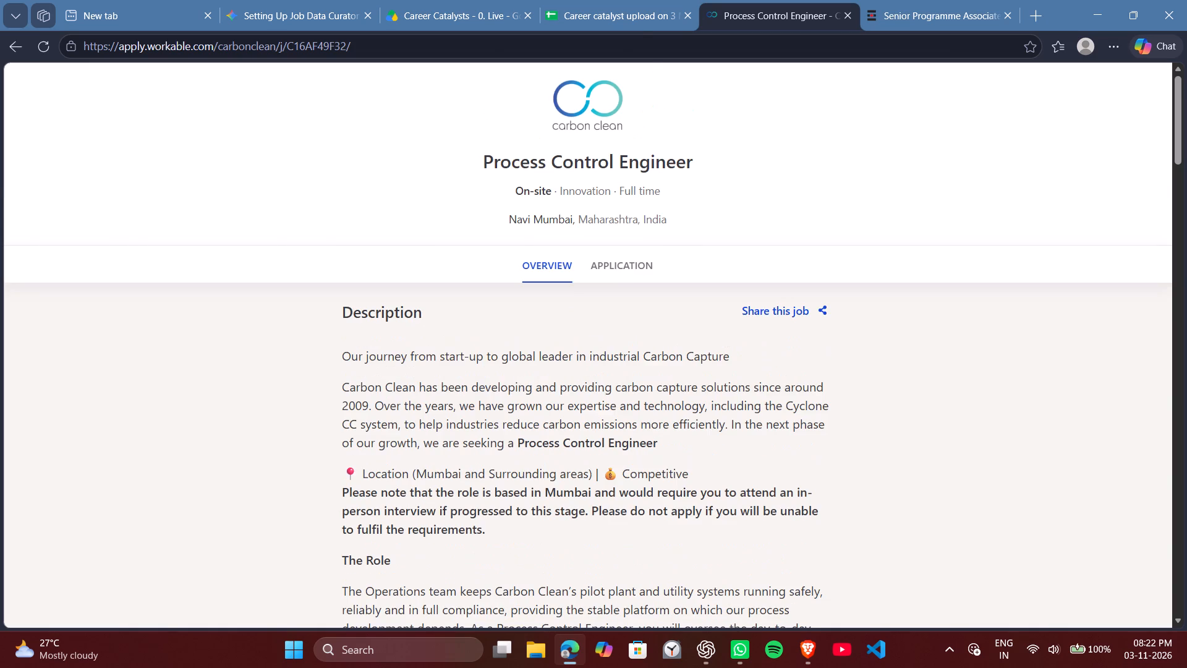
left_click(637, 22)
left_click(1002, 12)
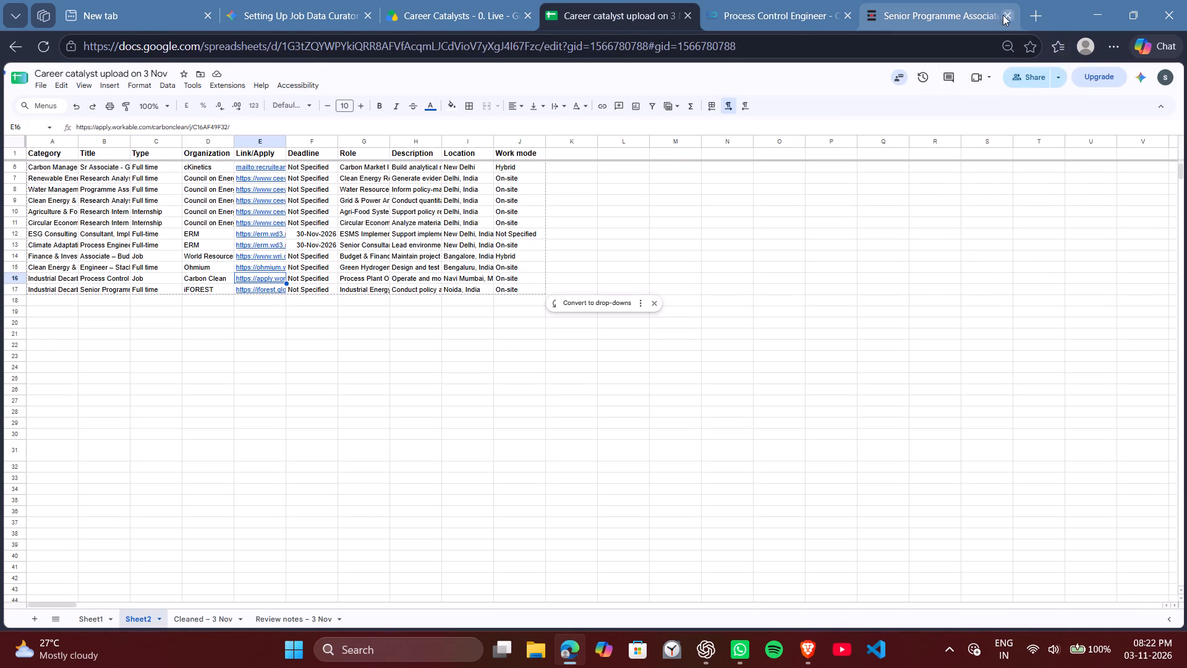
left_click(976, 16)
Open the Leadership & Sustainability link in row 71 and check the company's open positions for the freelance environmental role.
scroll(732, 375, "down", 1)
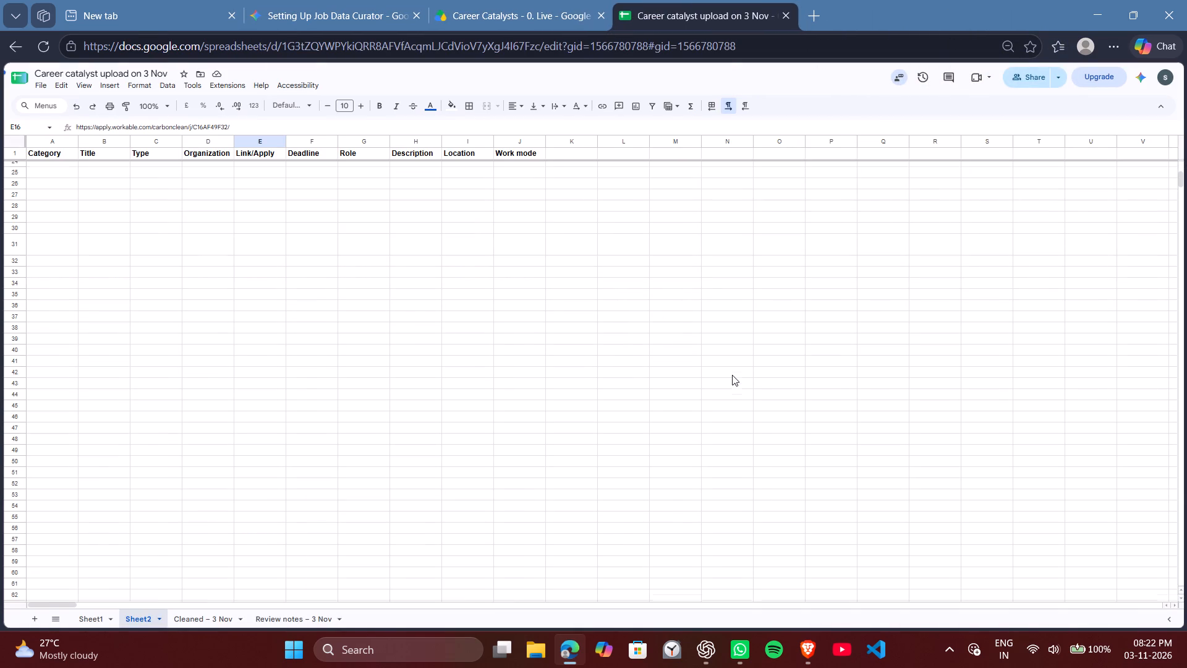
scroll(732, 375, "down", 1)
left_click(262, 489)
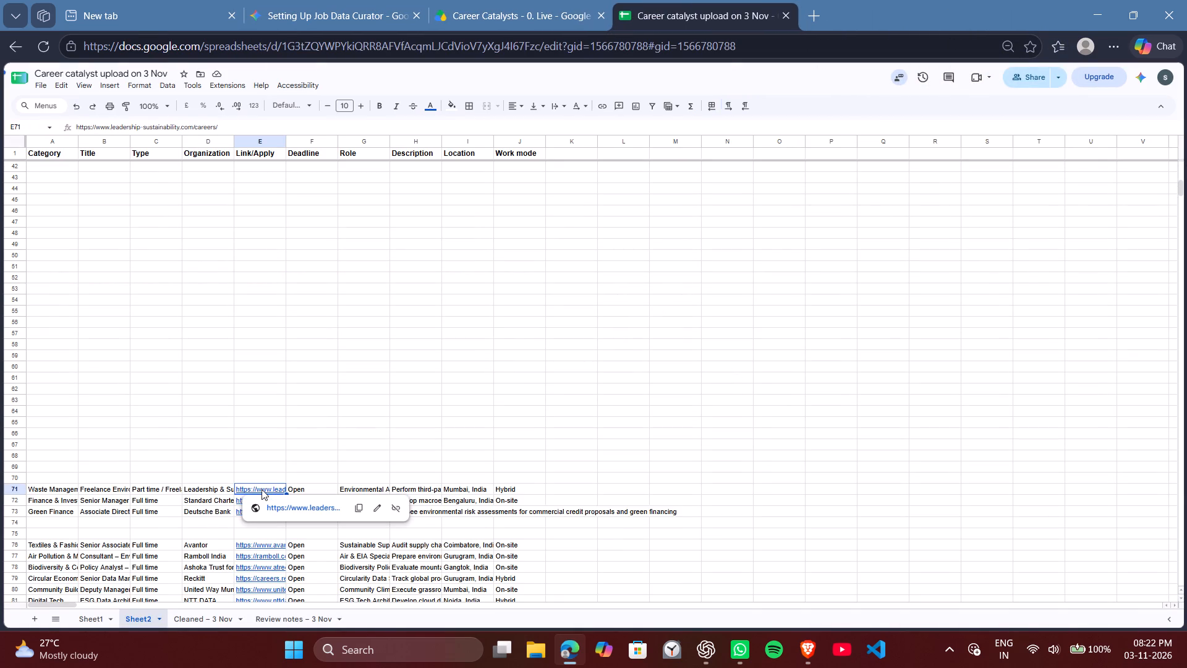
left_click(281, 504)
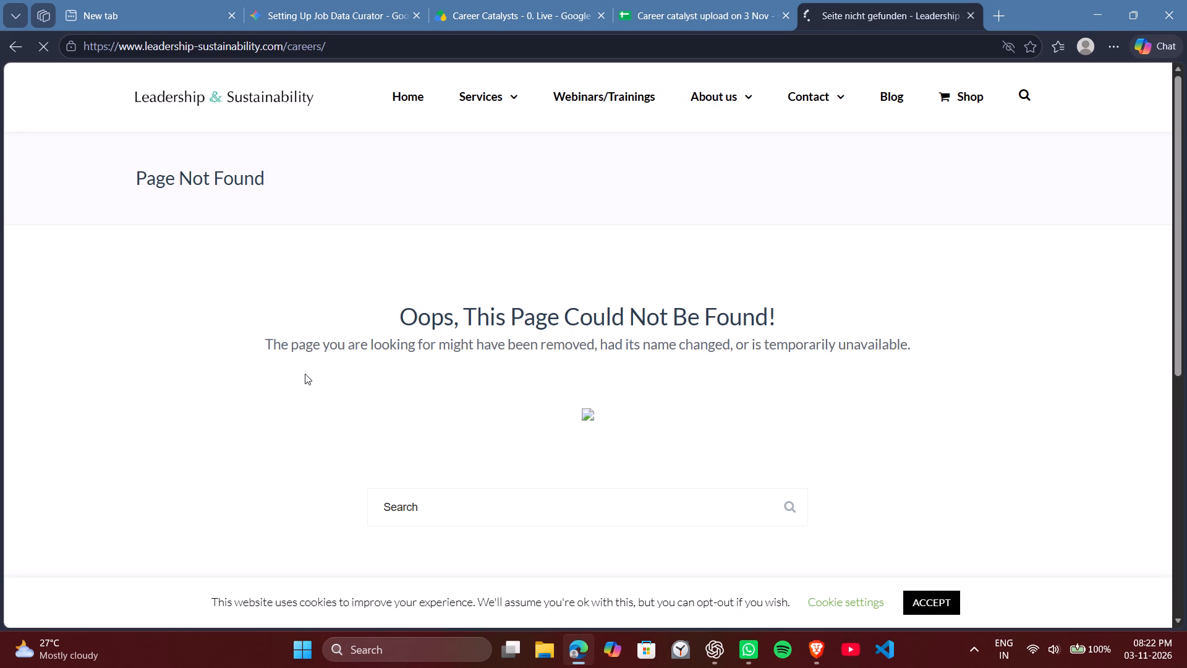
scroll(305, 374, "down", 1)
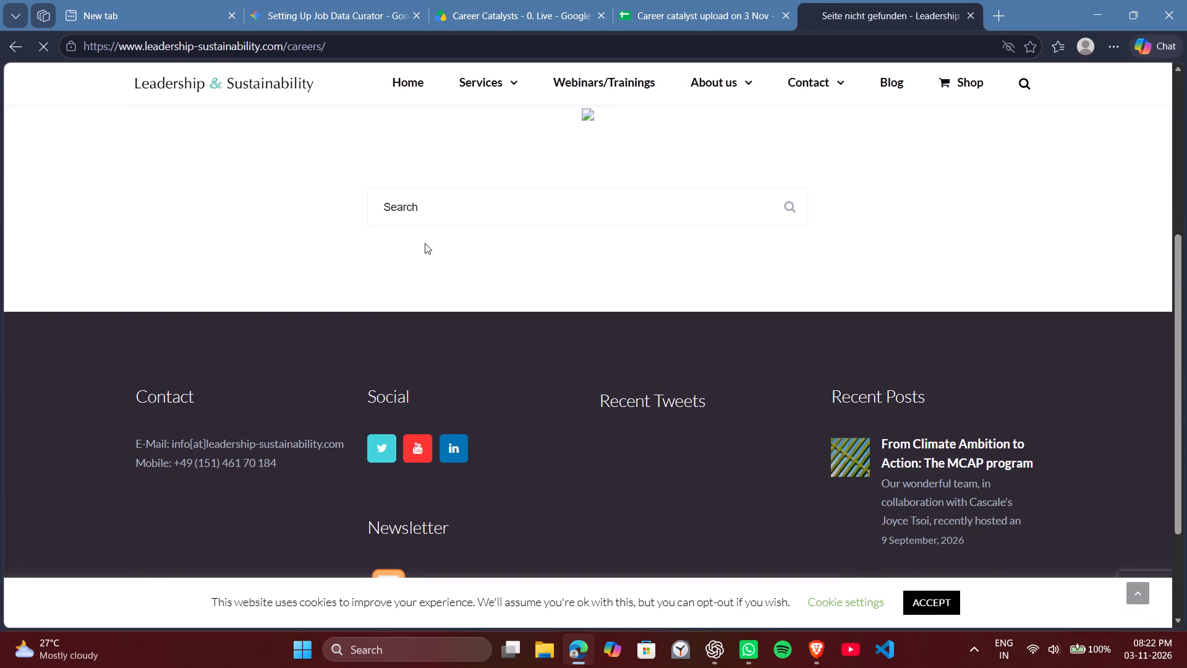
scroll(425, 243, "up", 1)
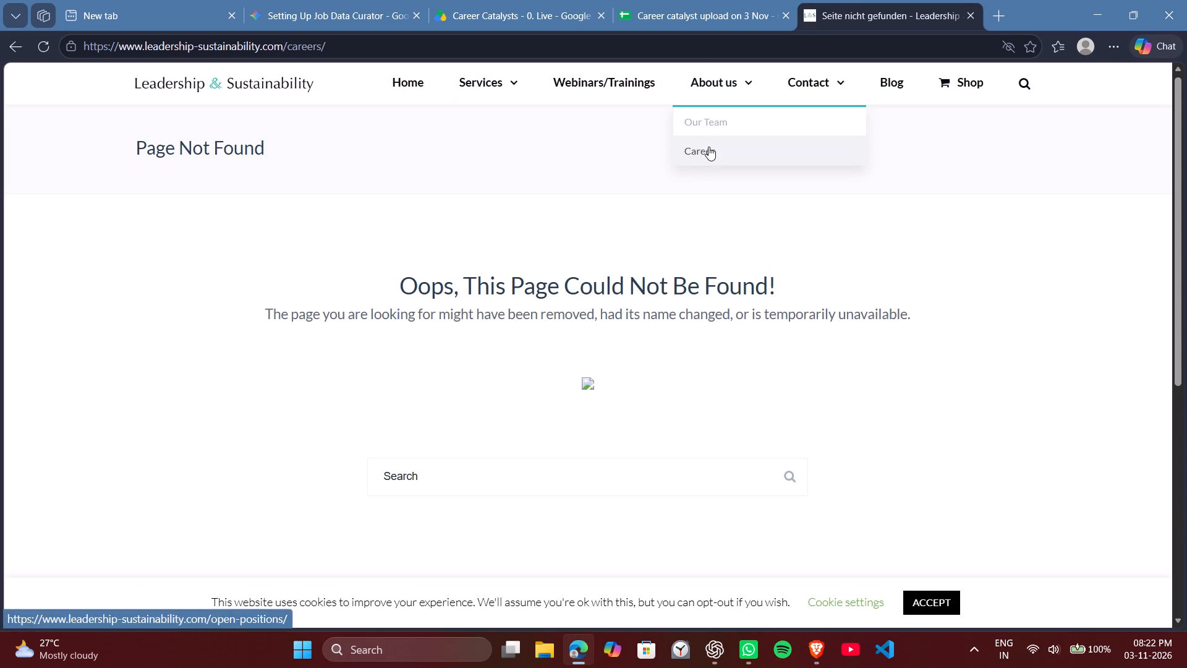
left_click(708, 147)
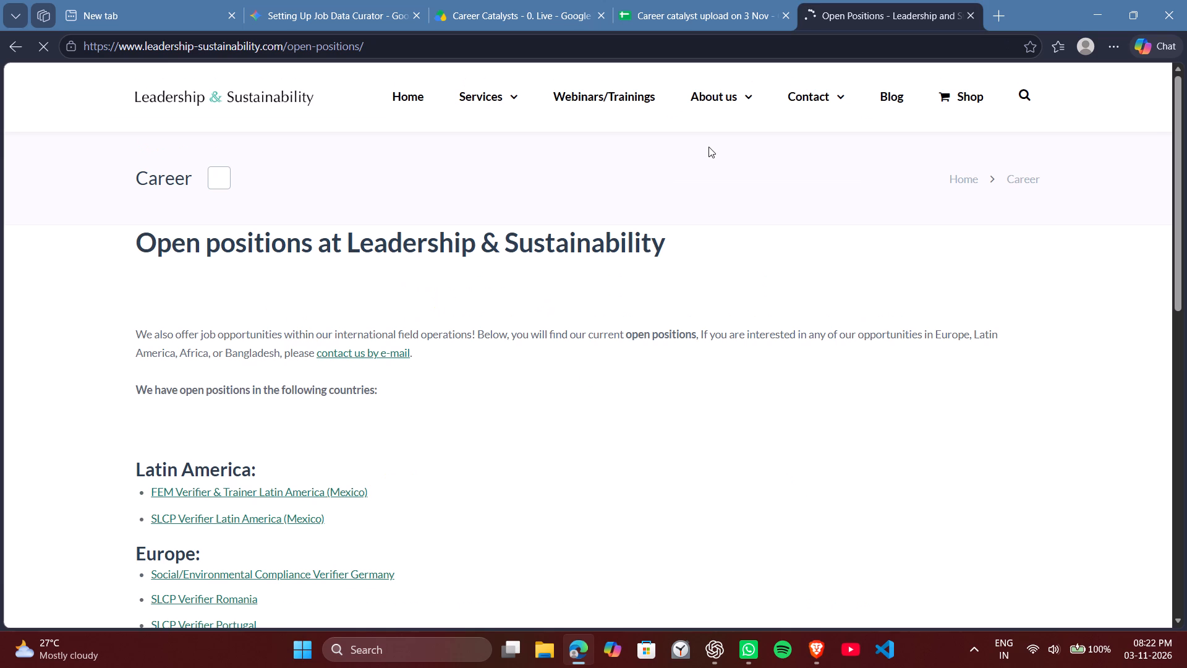
scroll(687, 225, "down", 1)
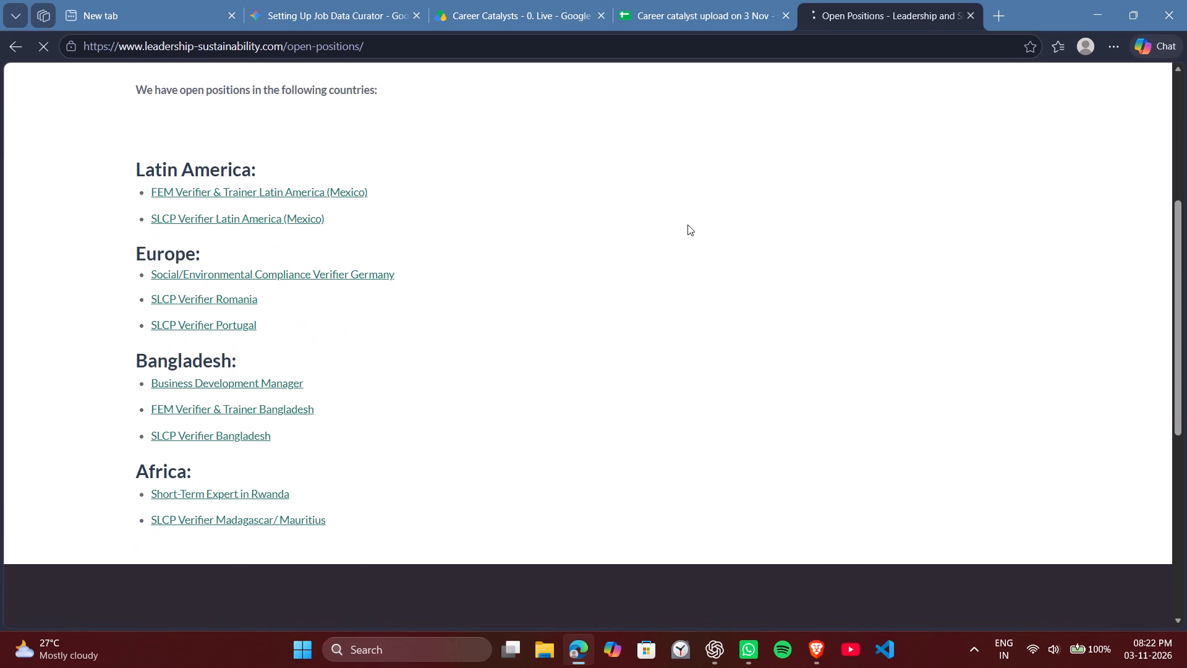
scroll(663, 236, "up", 2)
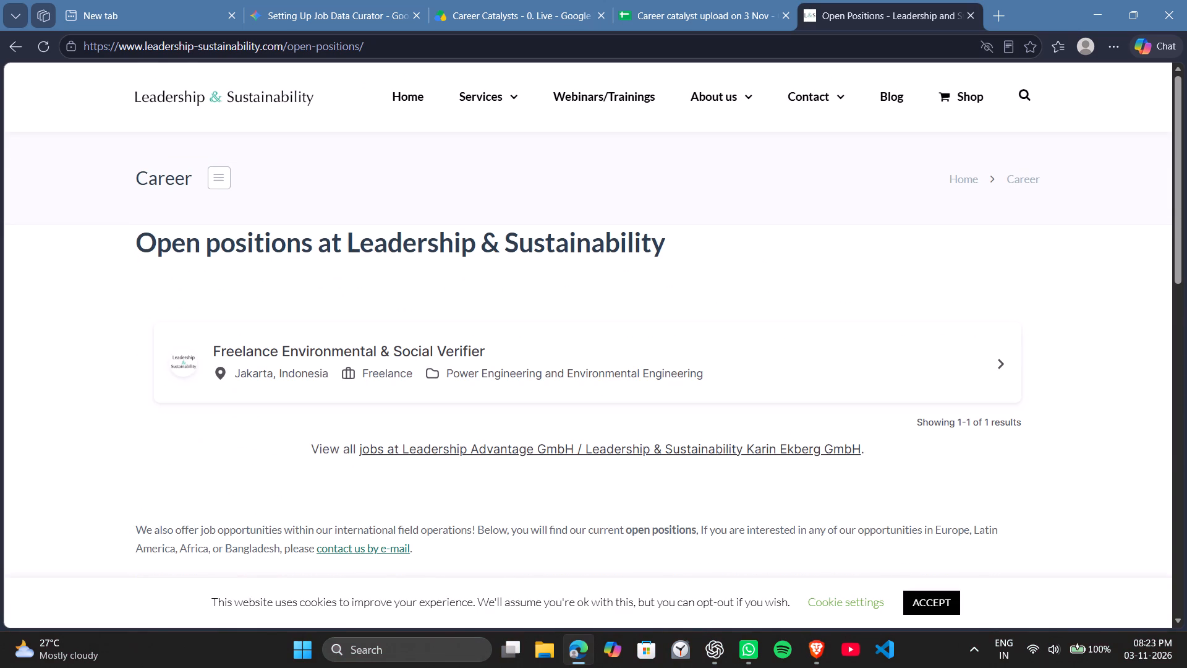
scroll(663, 236, "down", 1)
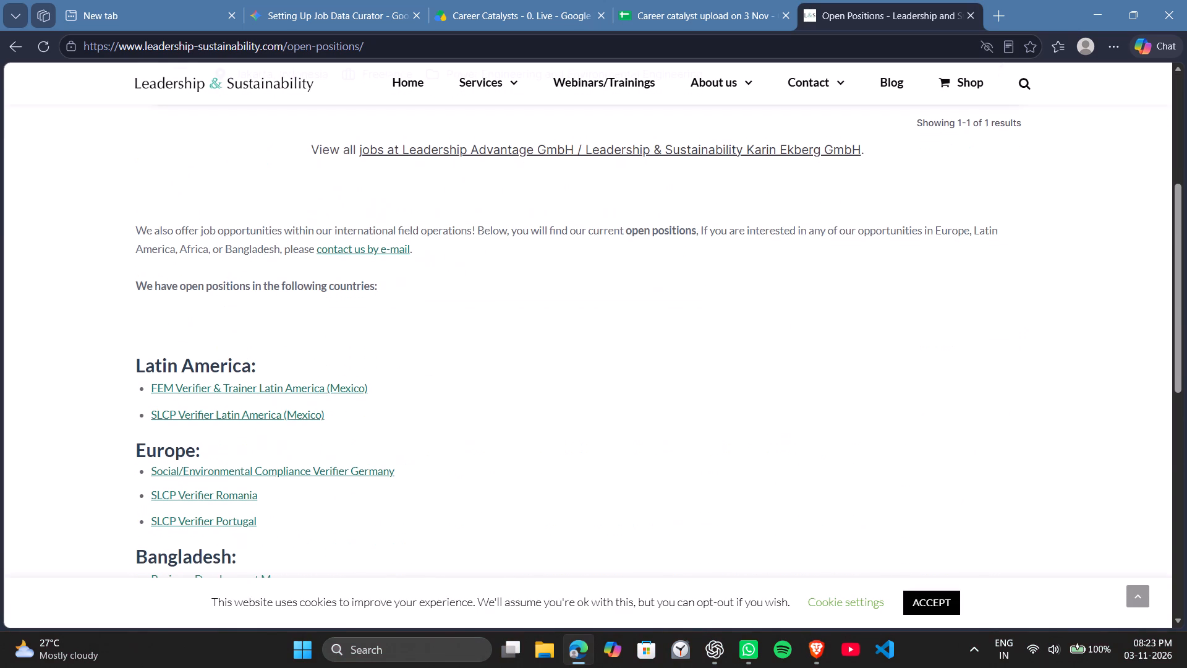
scroll(663, 236, "down", 2)
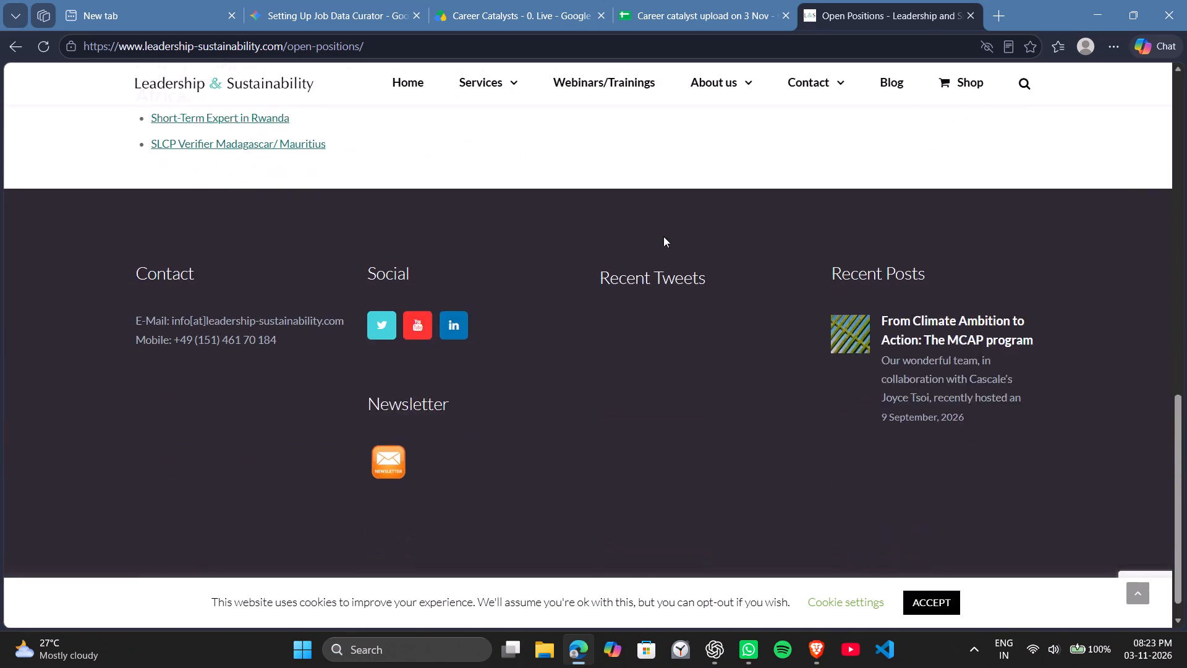
Clear the Leadership & Sustainability entry in row 71.
left_click(628, 0)
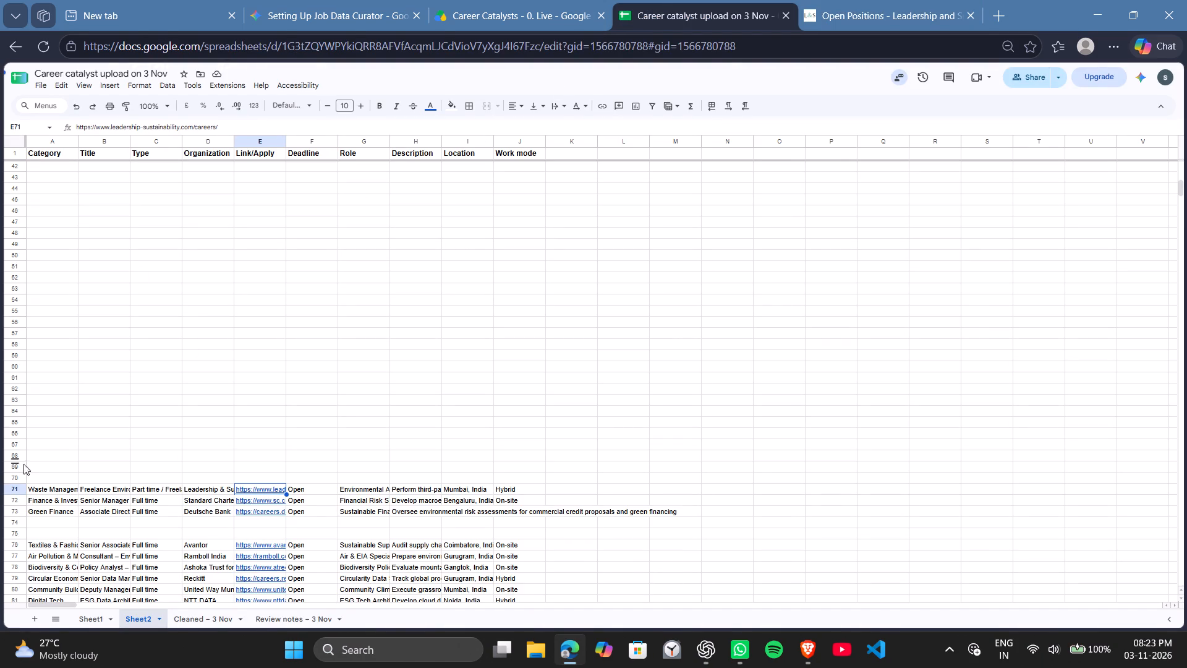
left_click(25, 494)
left_click(20, 494)
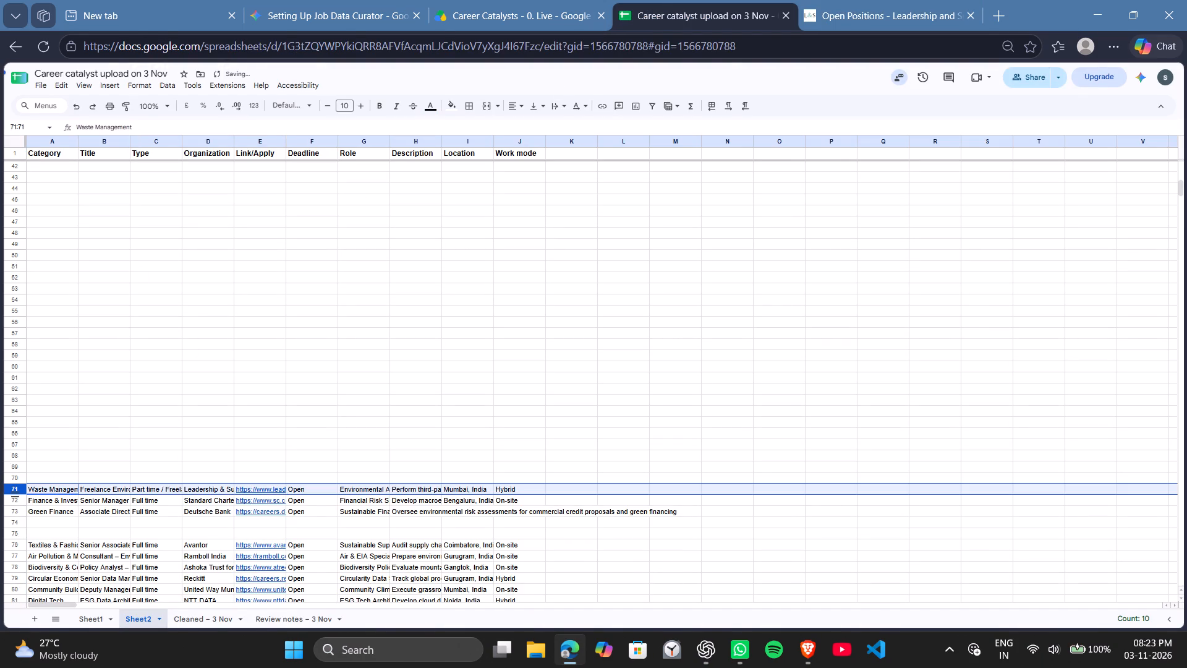
key("Delete")
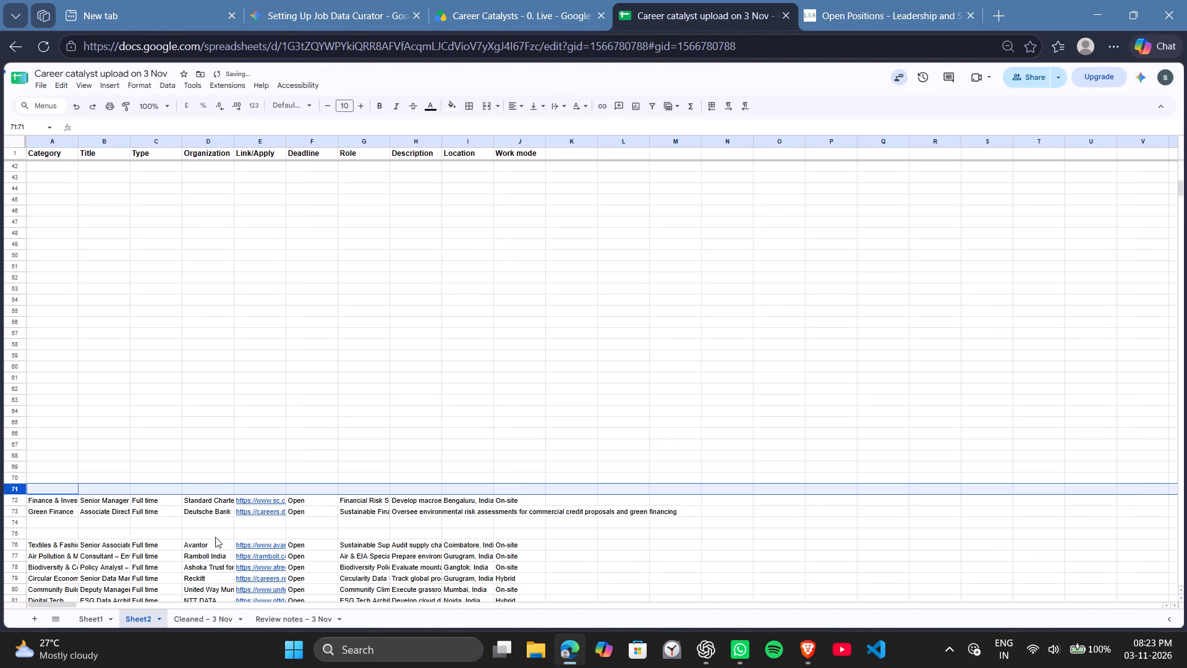
left_click(273, 333)
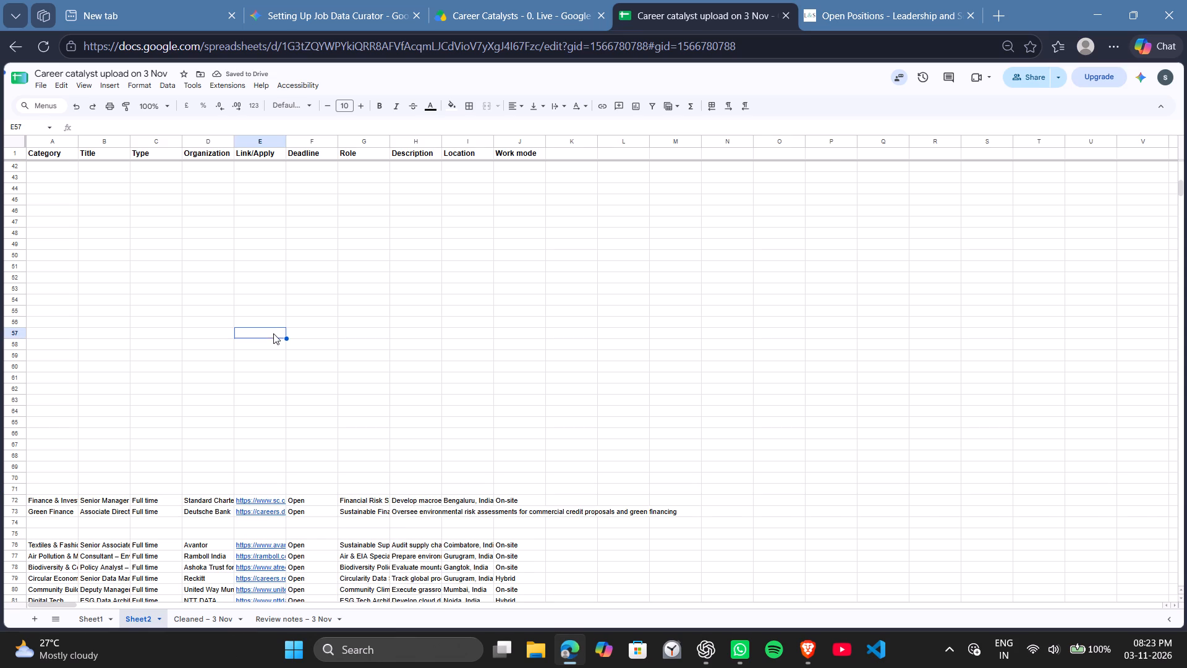
Open Standard Chartered's careers link from row 72 and go on to the bank's job search site.
left_click(265, 500)
left_click(284, 518)
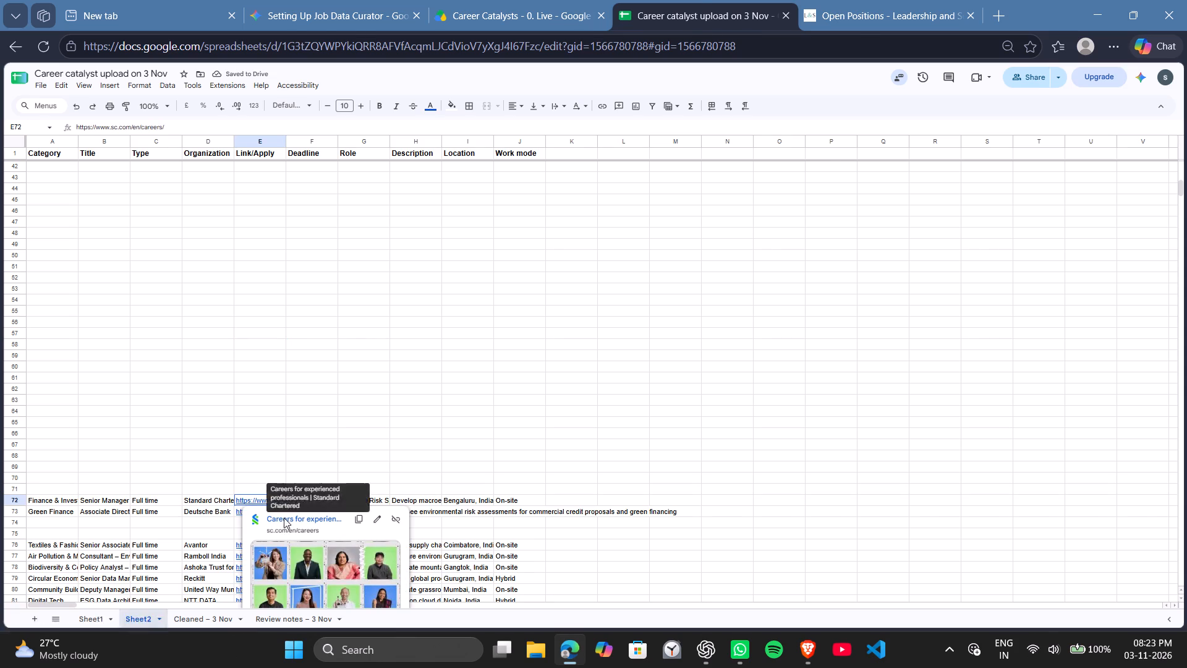
left_click(1003, 18)
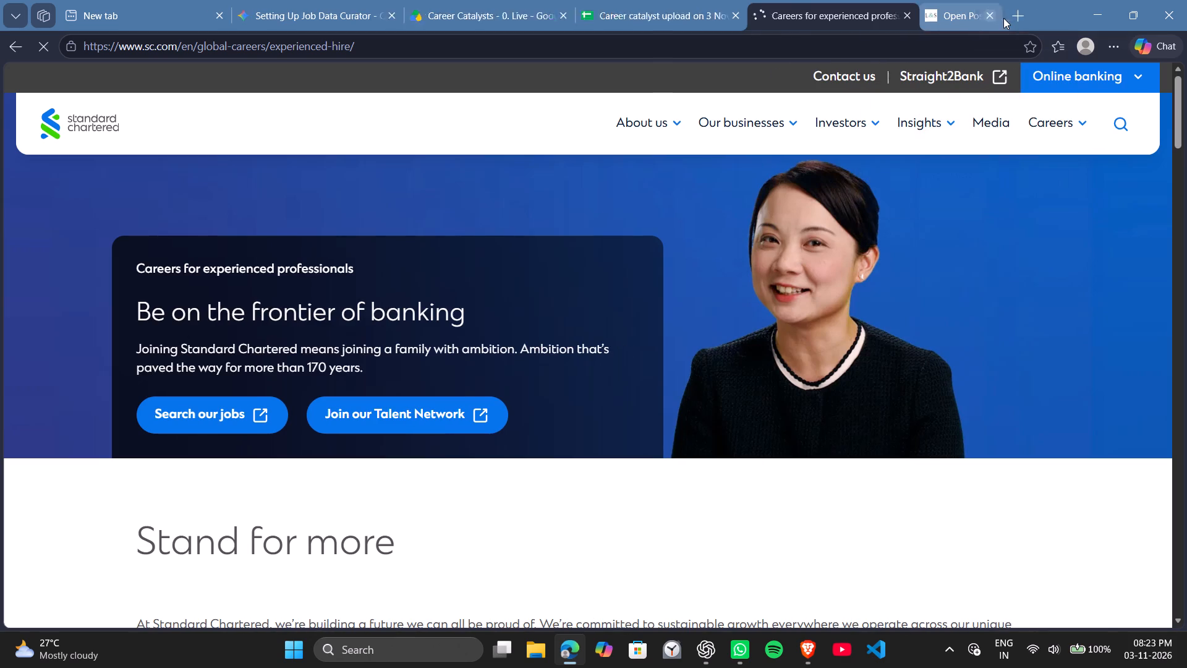
scroll(827, 291, "down", 2)
scroll(827, 291, "up", 1)
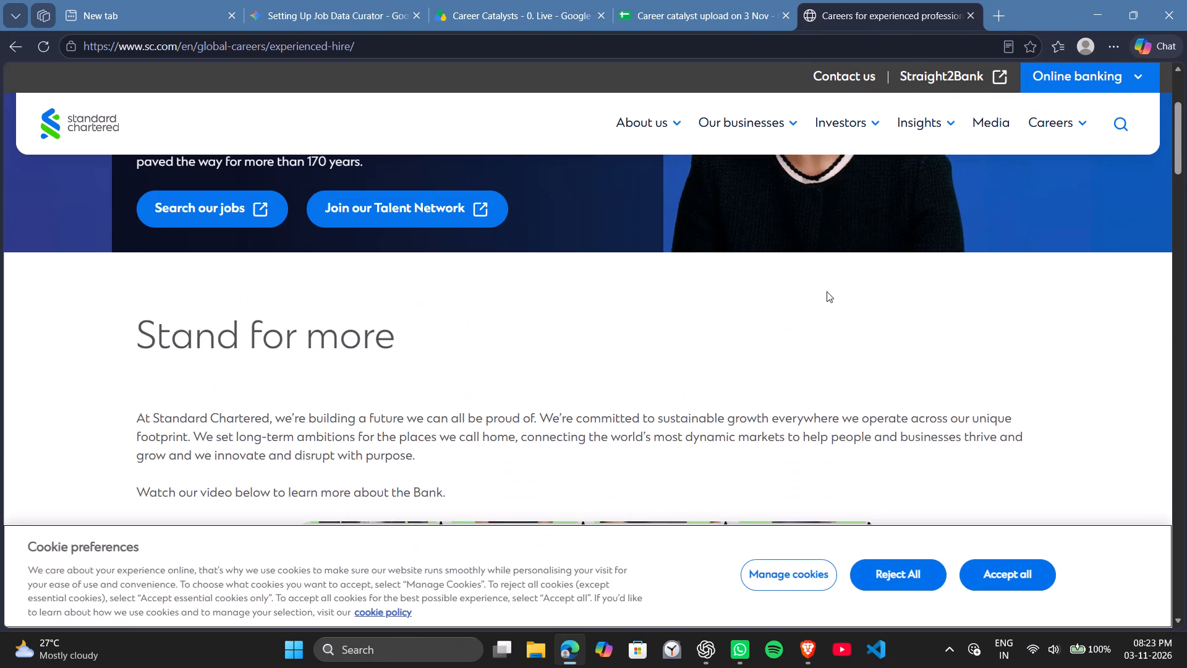
scroll(827, 291, "up", 1)
left_click(193, 403)
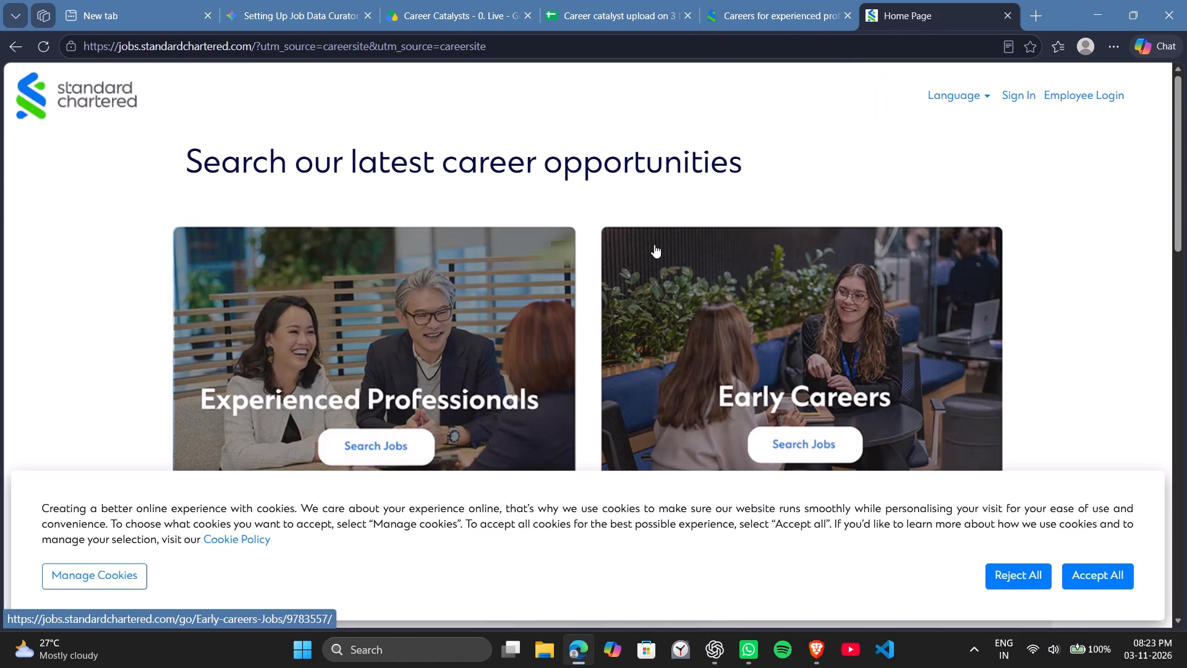
Look over Standard Chartered's job search home page and open its Early Careers job listings.
scroll(654, 244, "down", 4)
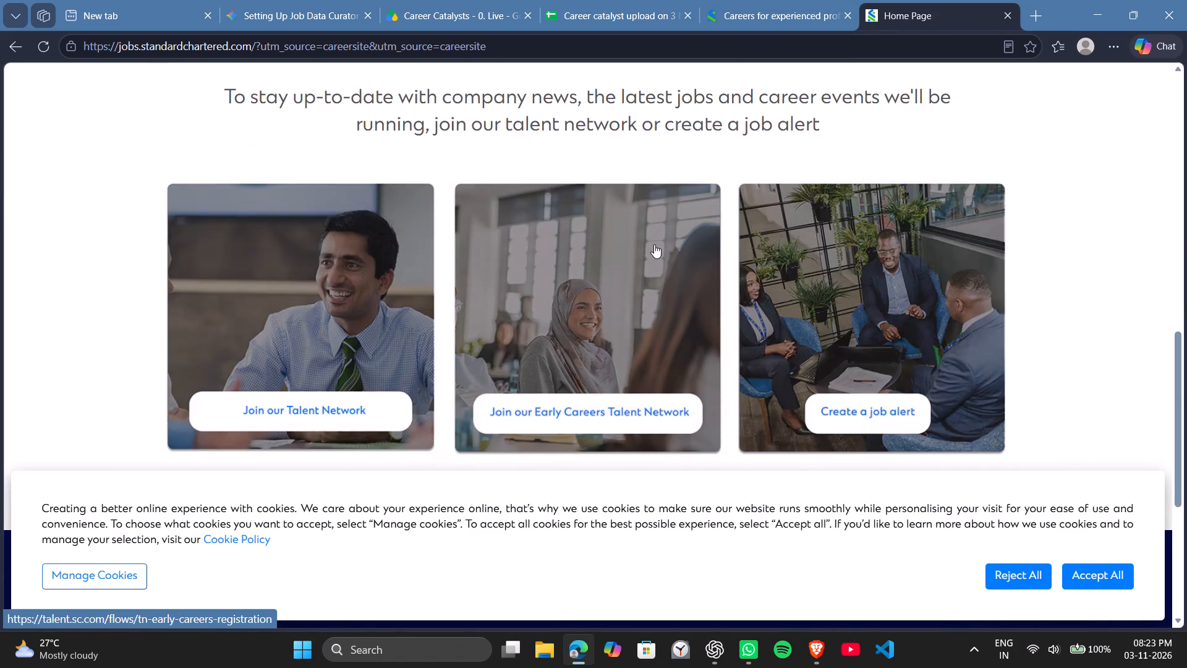
scroll(654, 244, "down", 1)
scroll(654, 244, "up", 5)
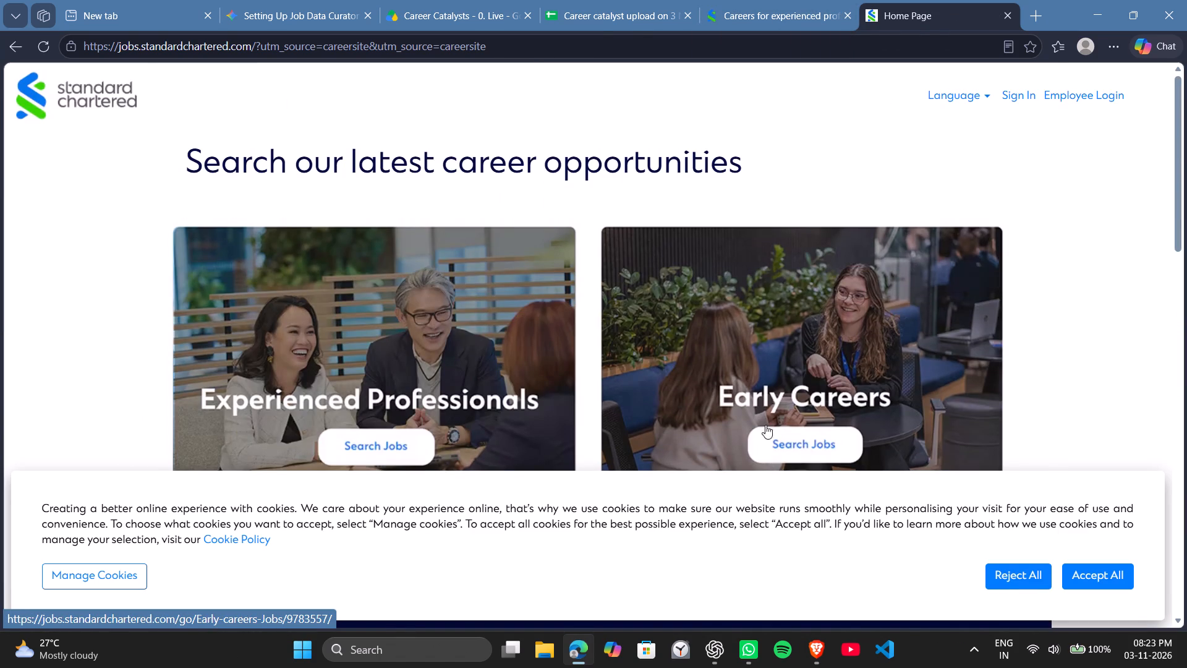
left_click(764, 456)
Search Standard Chartered's Experienced Professionals jobs for the title in row 72, Senior Manager - Climate Stress Testing & ESG Risk.
left_click(752, 14)
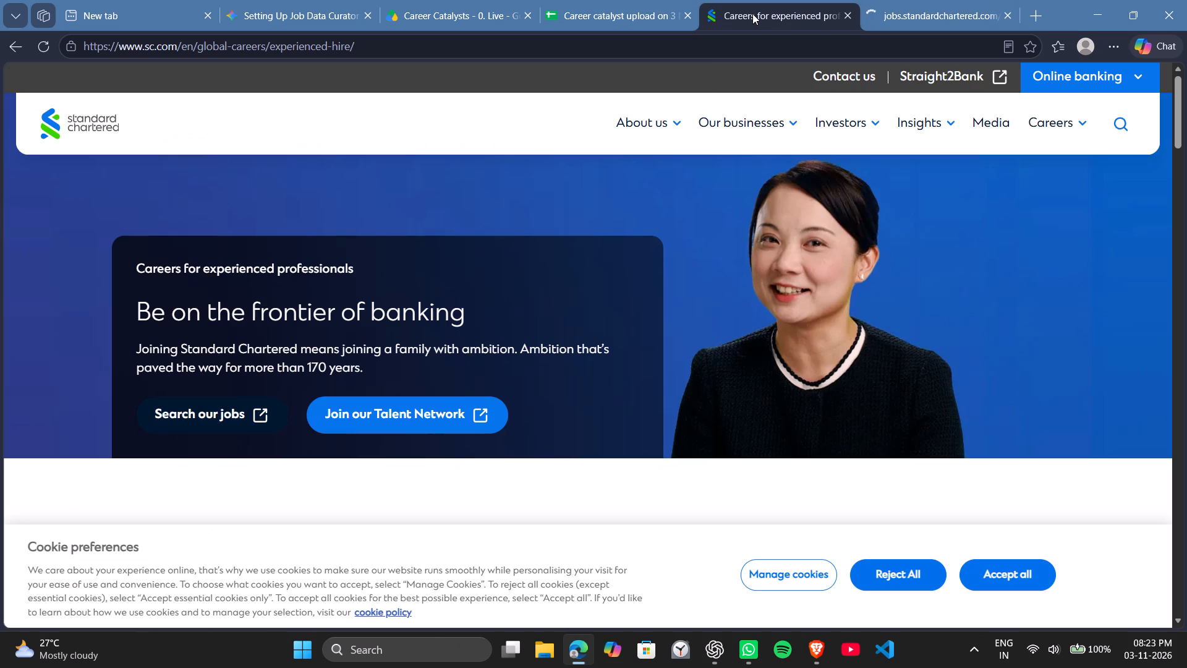
left_click(603, 3)
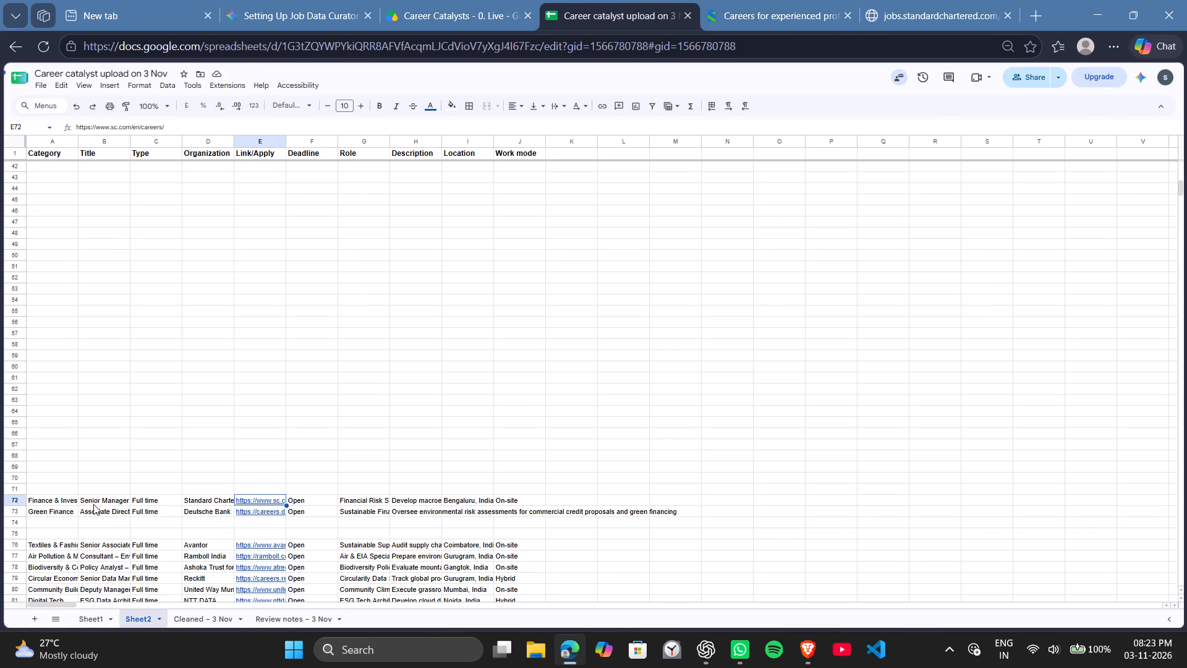
left_click(93, 504)
left_click_drag(218, 126, 77, 121)
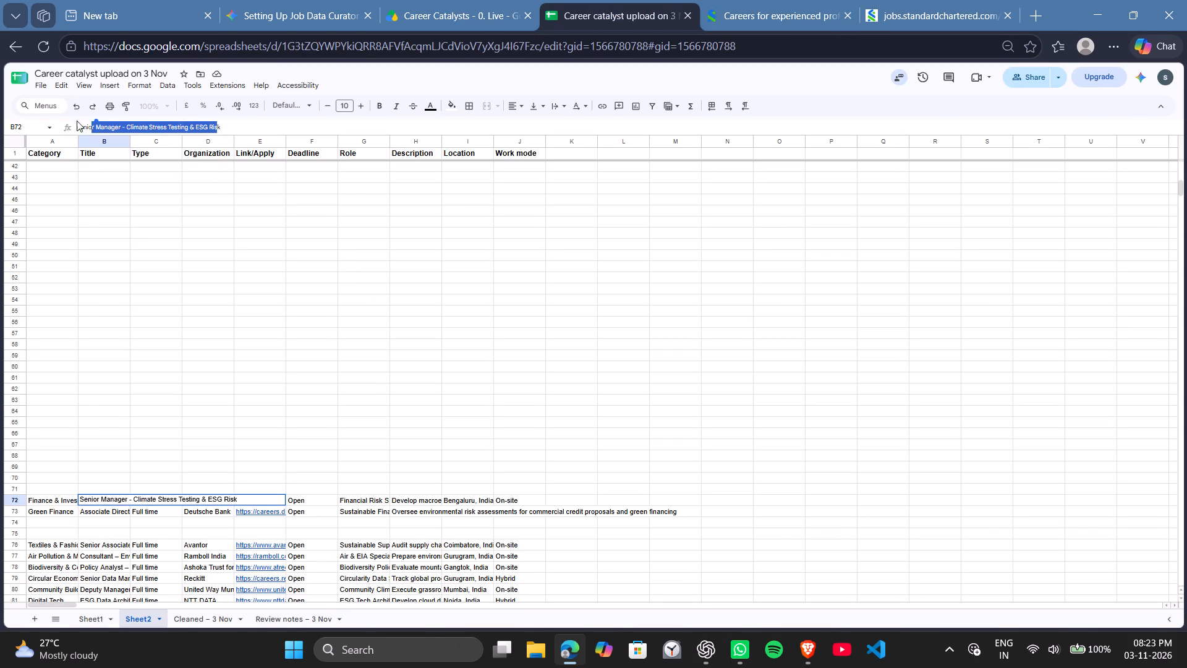
left_click_drag(77, 121, 56, 121)
left_click(244, 132)
left_click_drag(231, 132, 52, 132)
key("ctrl+c")
left_click(915, 0)
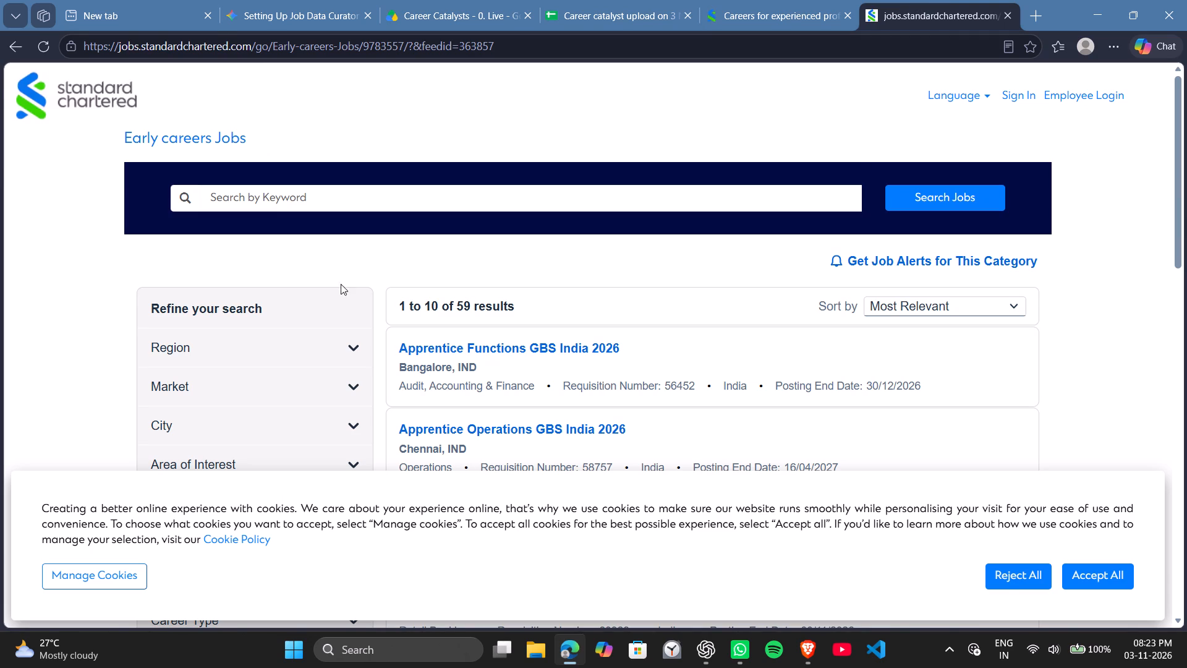
left_click(8, 53)
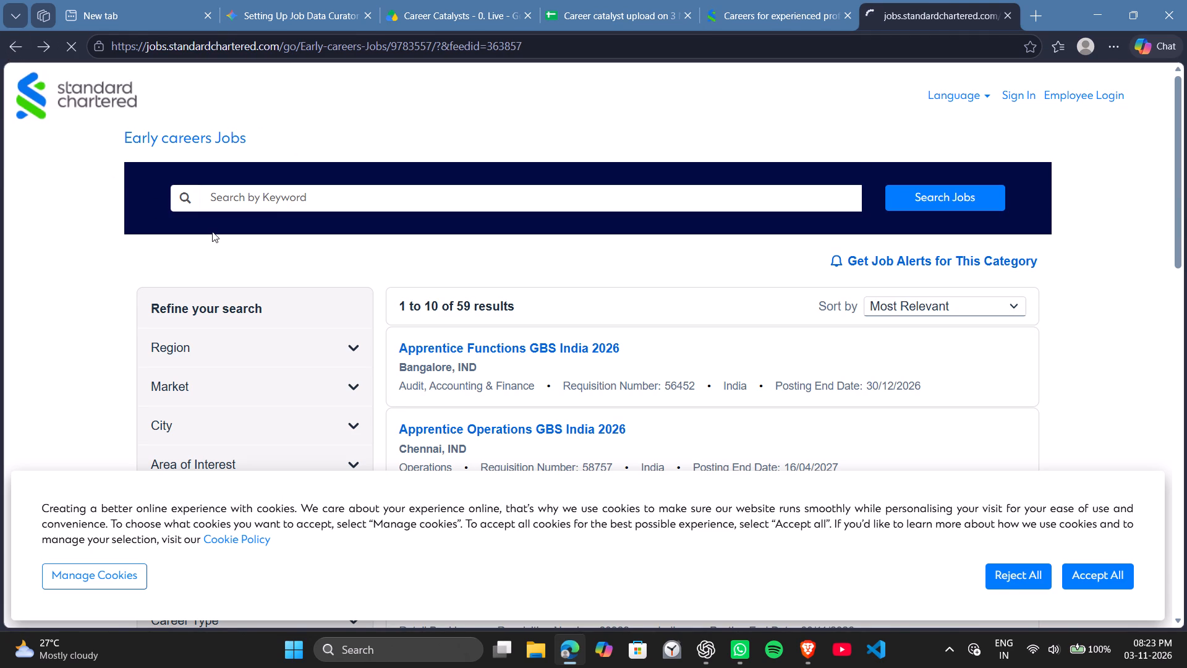
left_click(372, 436)
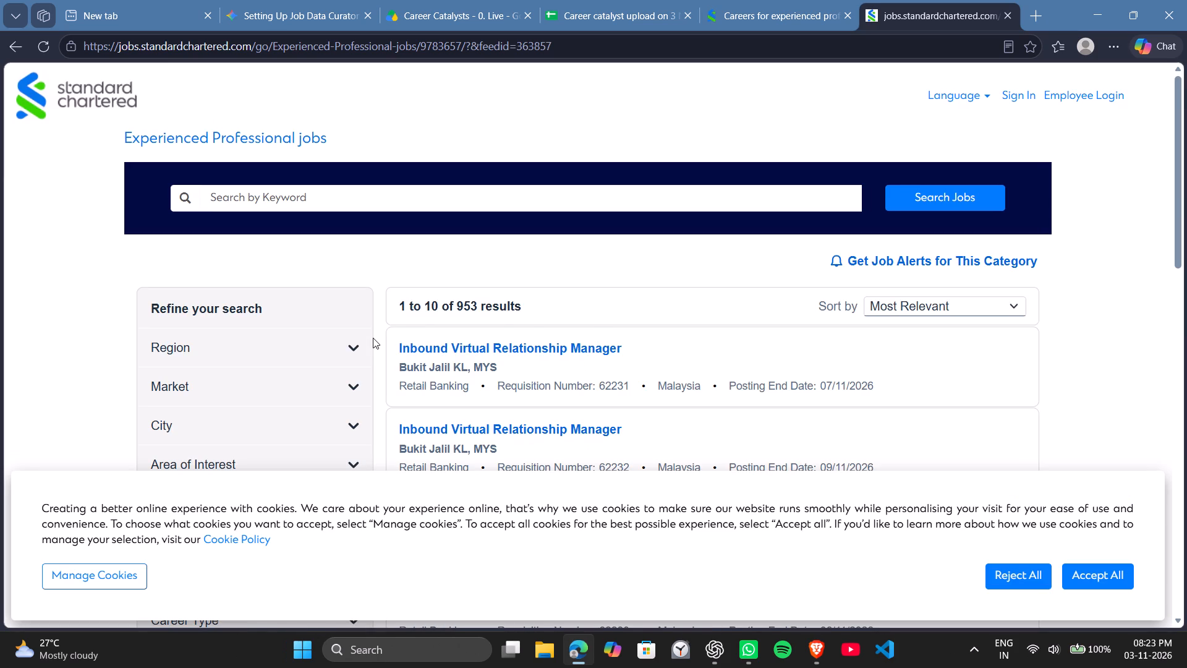
left_click(398, 189)
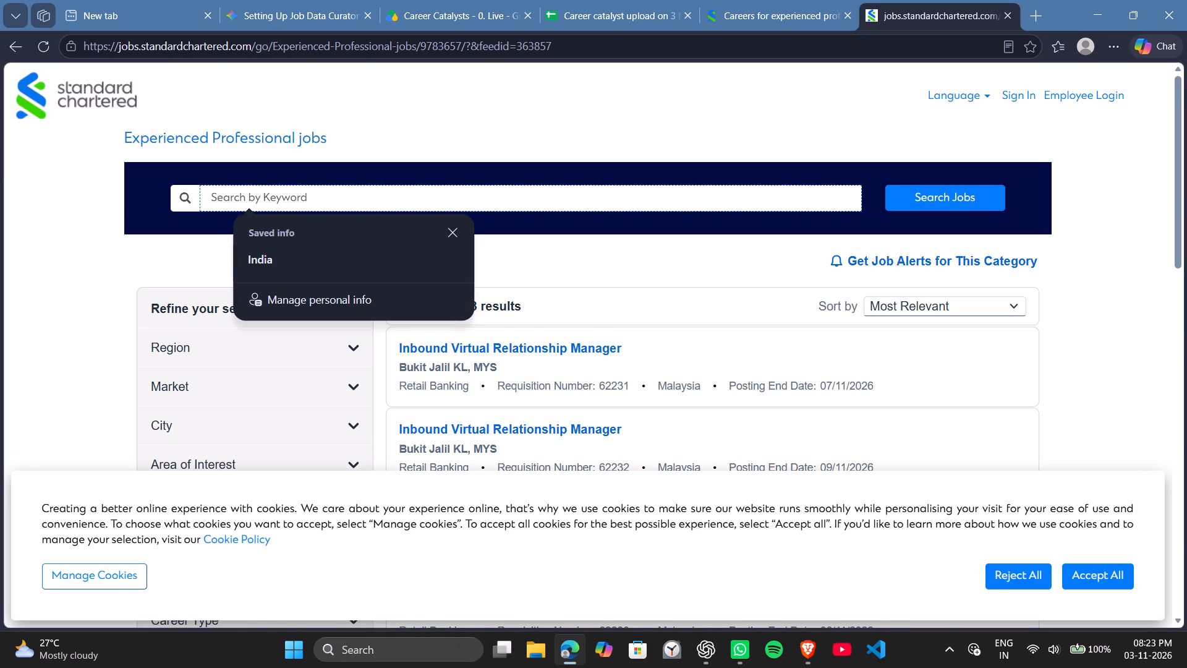
key("ctrl+v")
left_click(947, 206)
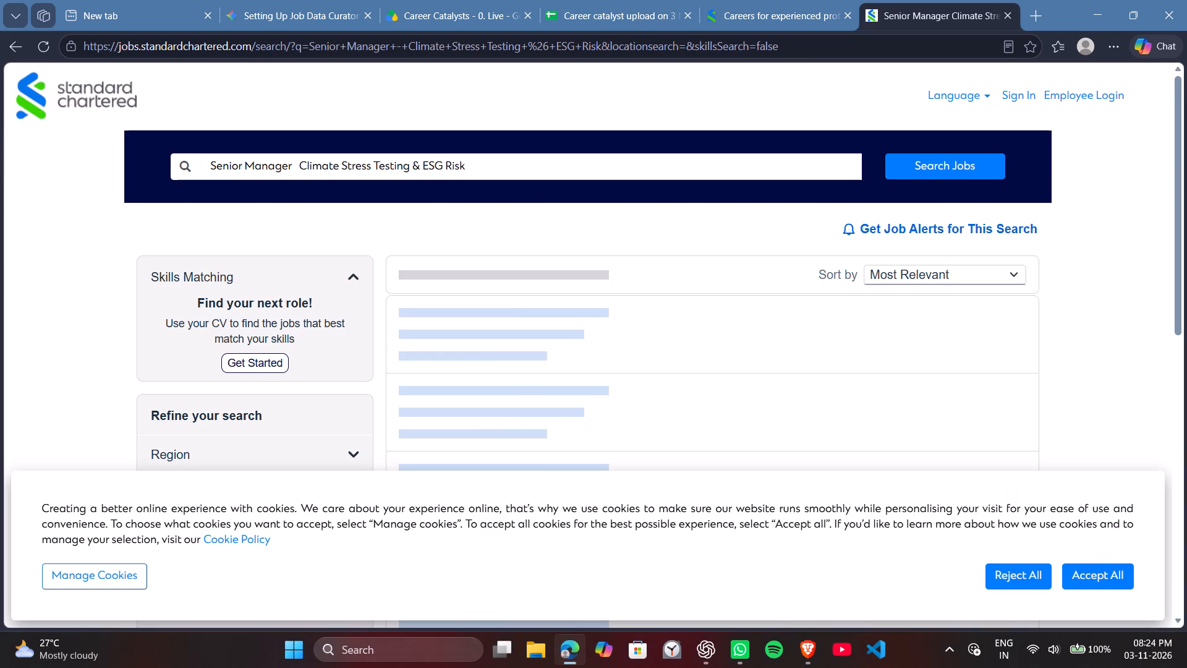
Examine the search results for an opening matching the climate stress testing and ESG risk senior manager role.
left_click(469, 166)
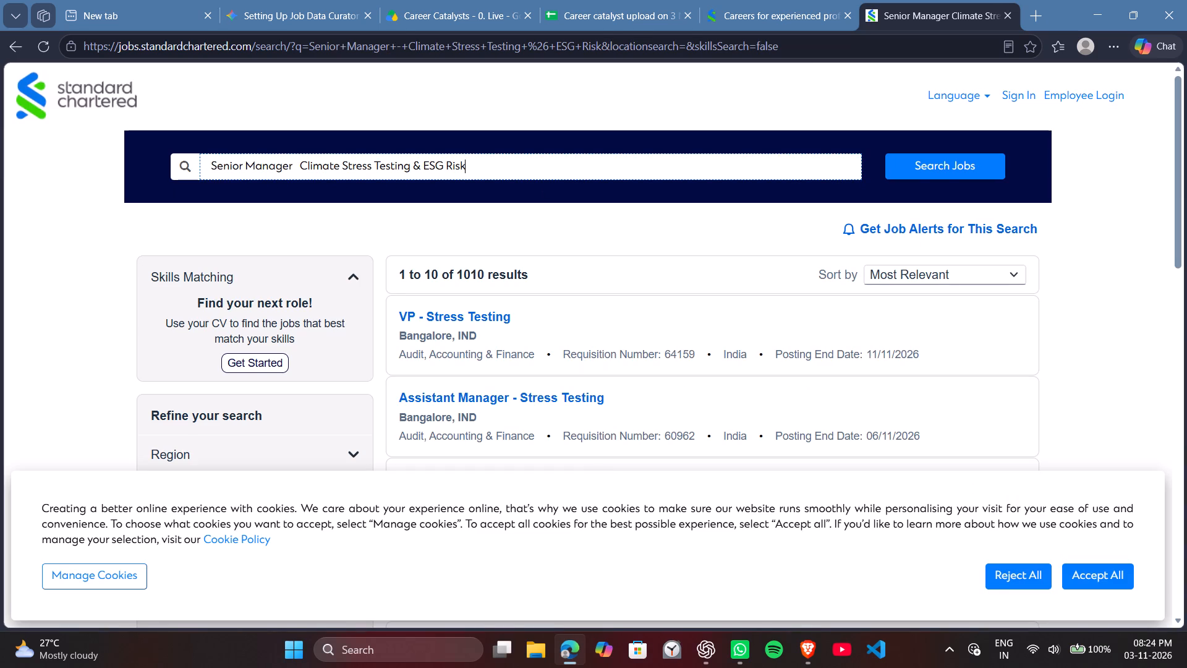
scroll(605, 220, "down", 1)
scroll(605, 220, "up", 1)
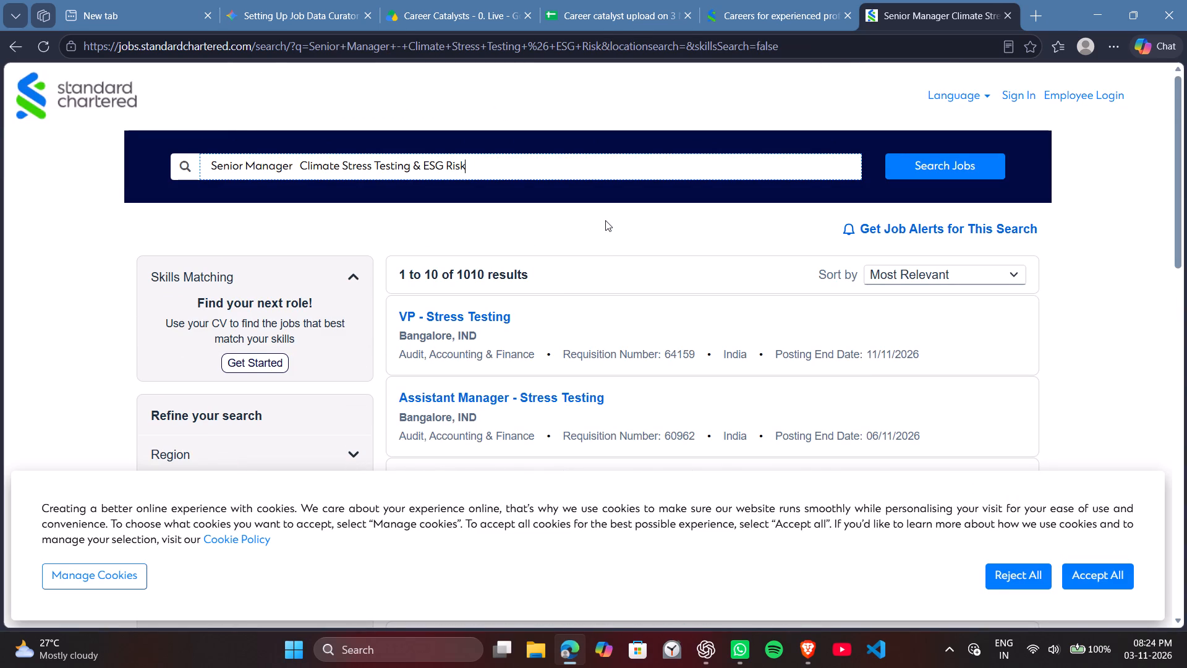
scroll(605, 220, "down", 1)
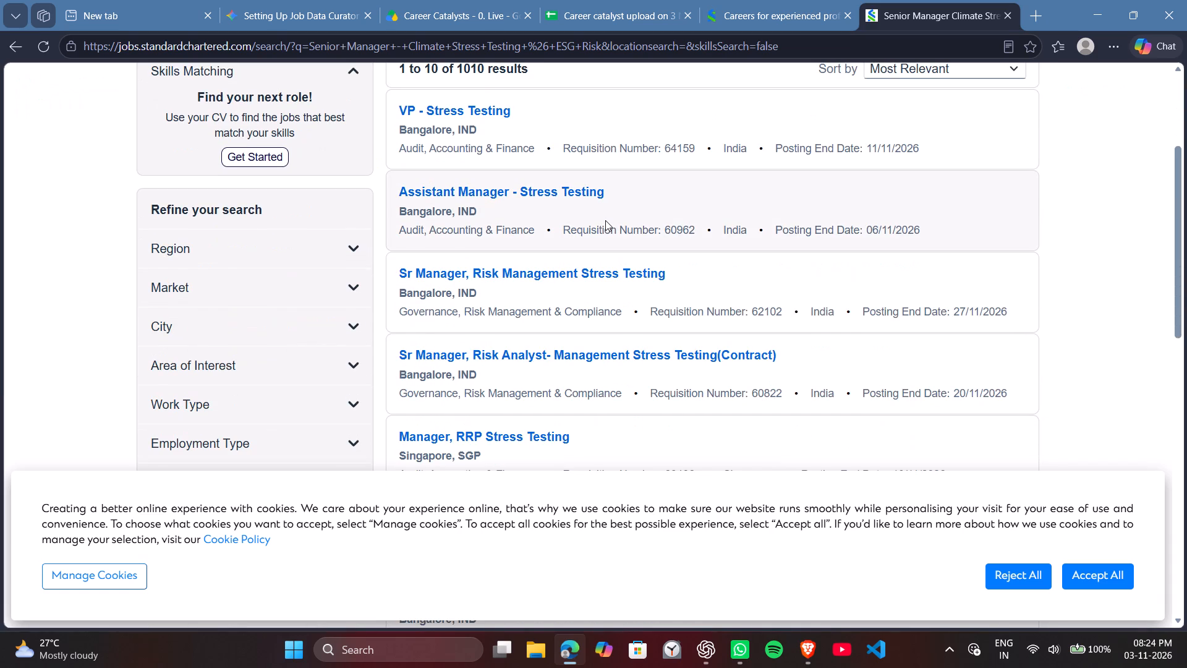
scroll(605, 220, "down", 1)
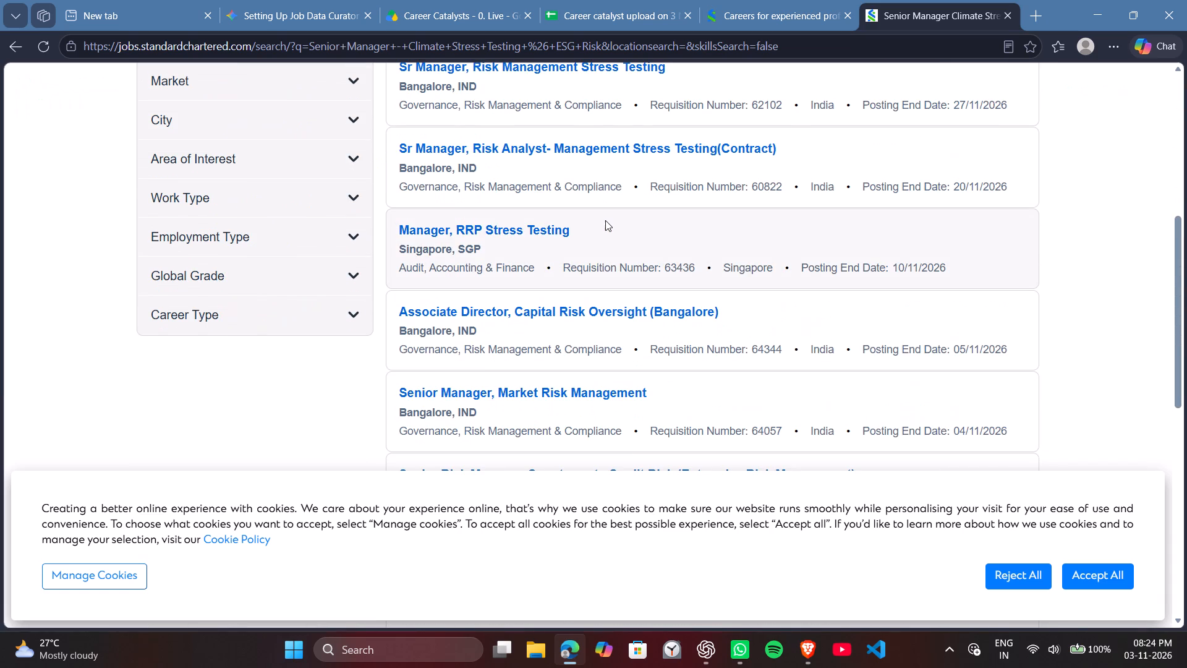
scroll(605, 220, "down", 1)
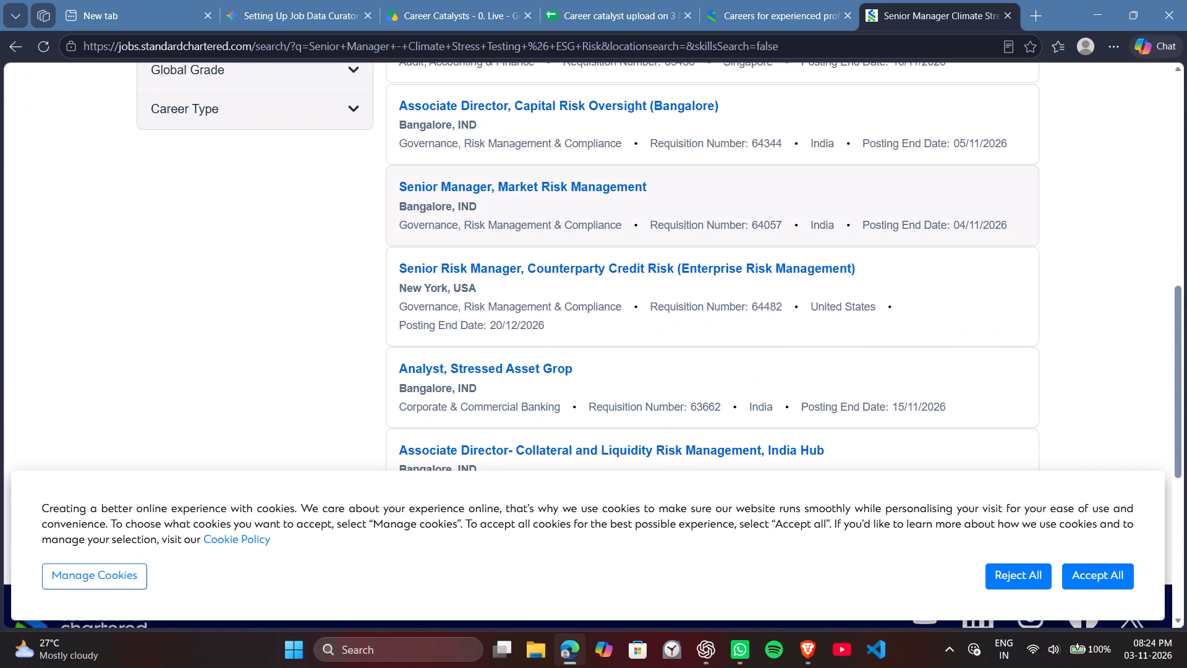
scroll(605, 220, "down", 1)
Clear the Standard Chartered entry in row 72 of Sheet2.
left_click(611, 7)
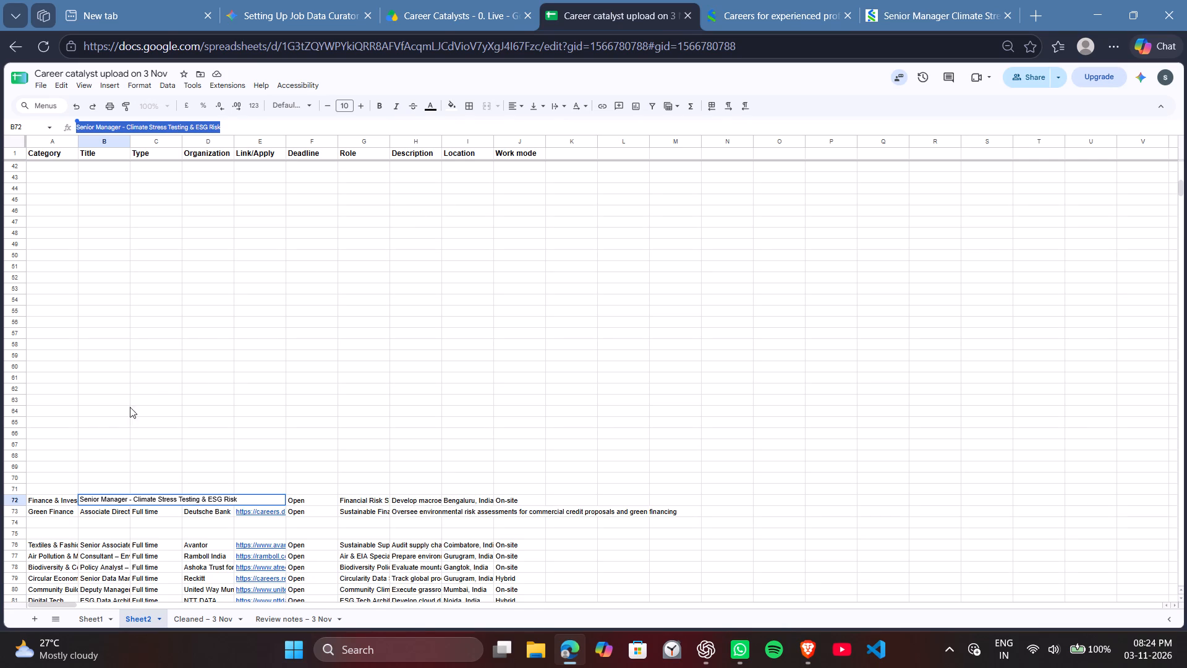
left_click(19, 506)
left_click(69, 453)
left_click(20, 507)
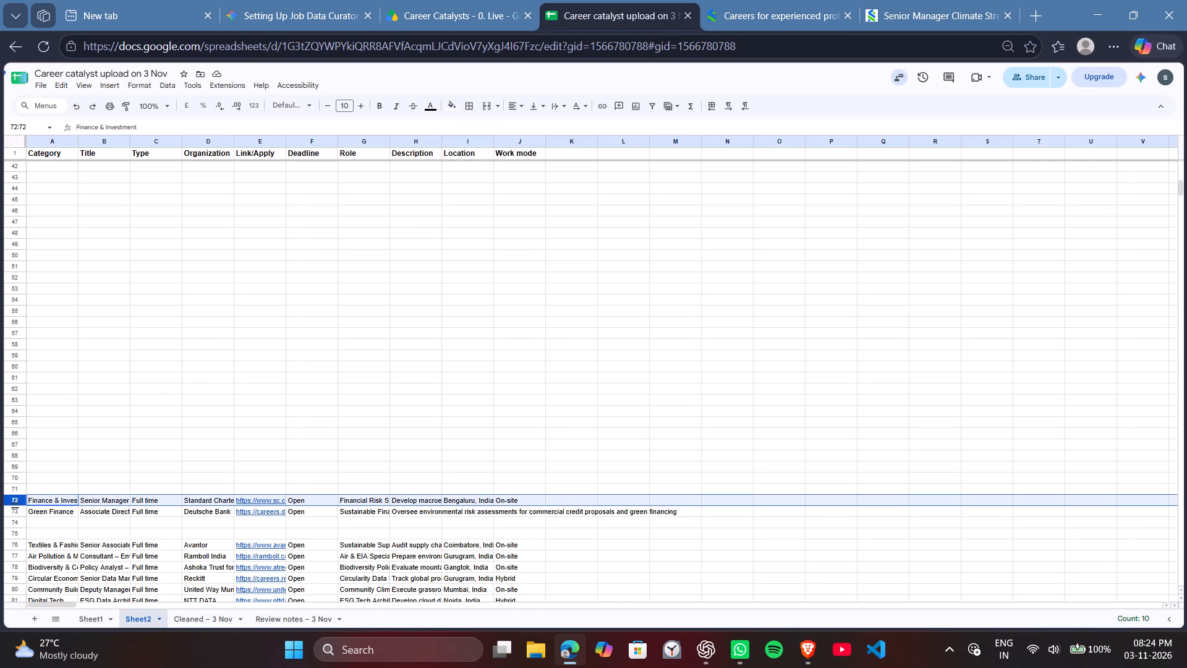
key("Delete")
Open Deutsche Bank's careers link from row 73 and close the Standard Chartered tabs.
left_click(265, 513)
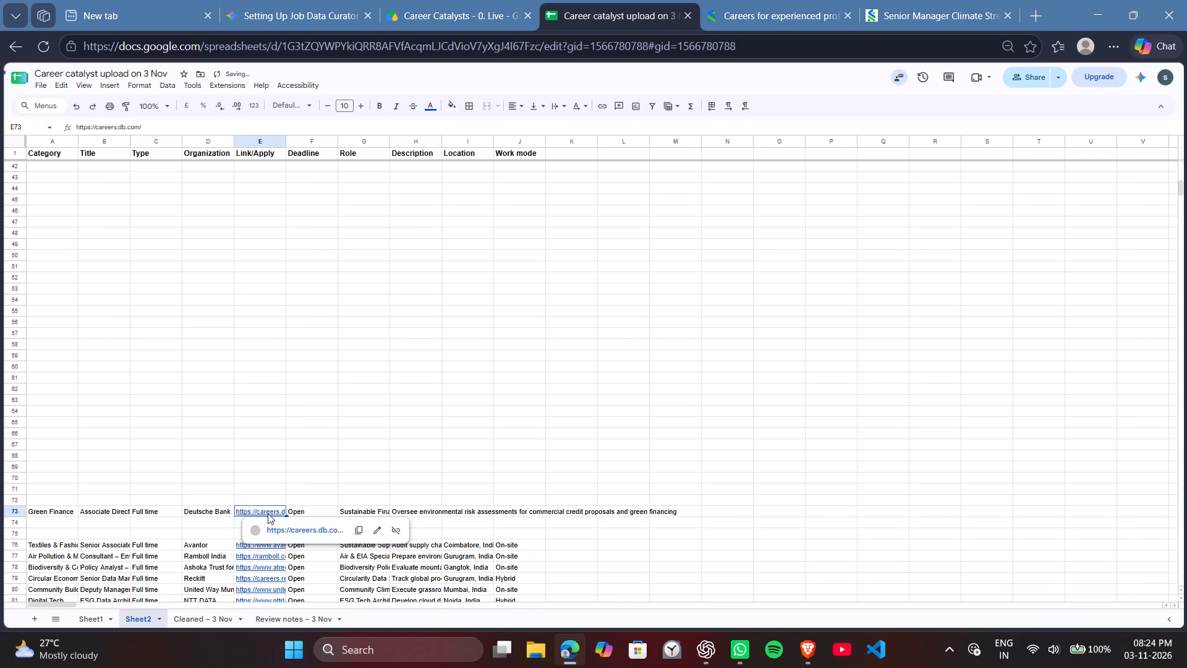
left_click(286, 529)
double_click(869, 17)
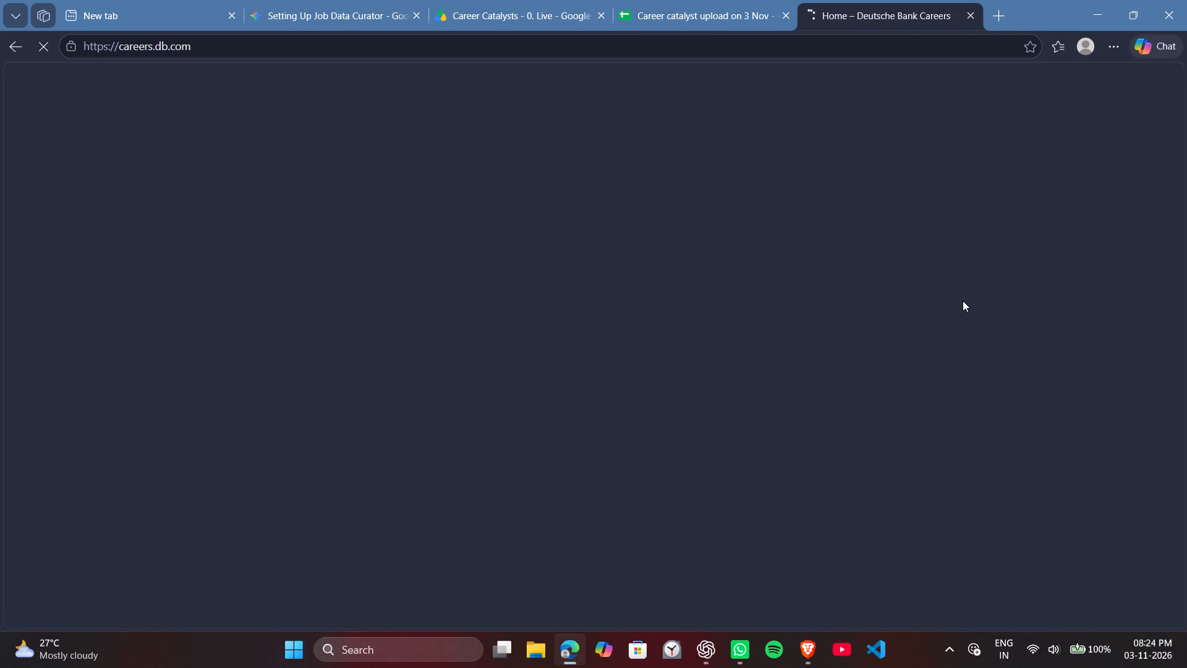
Deny the optional cookies on Deutsche Bank's careers site and open the Professionals section.
scroll(963, 301, "down", 2)
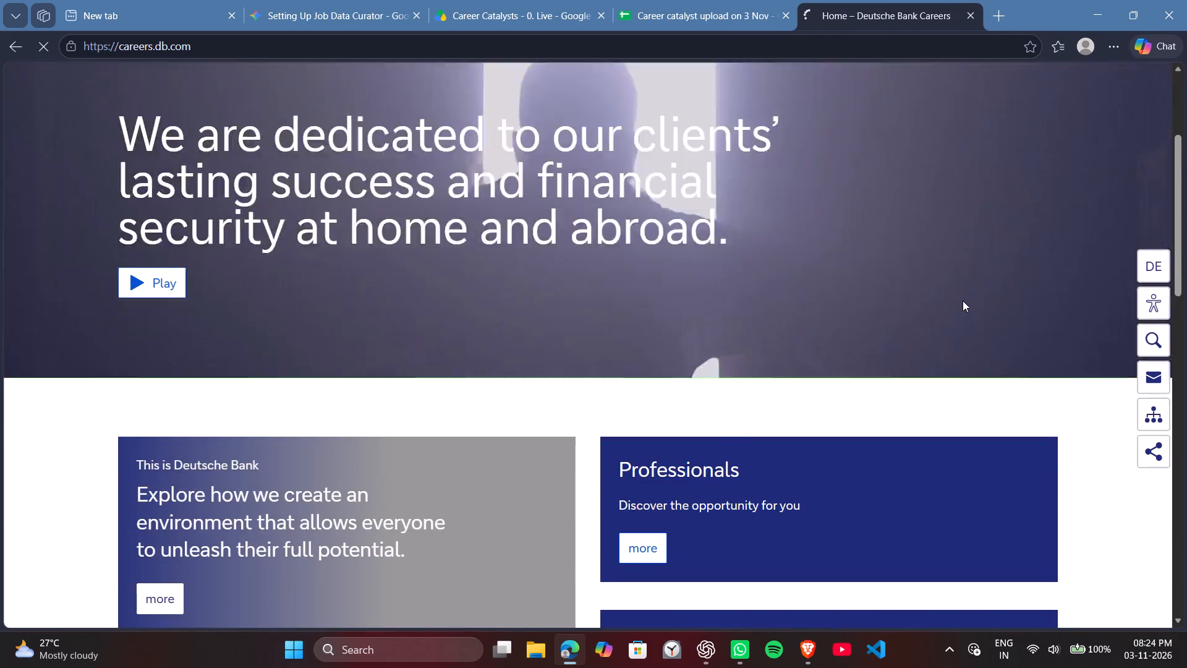
scroll(963, 301, "down", 1)
left_click(921, 212)
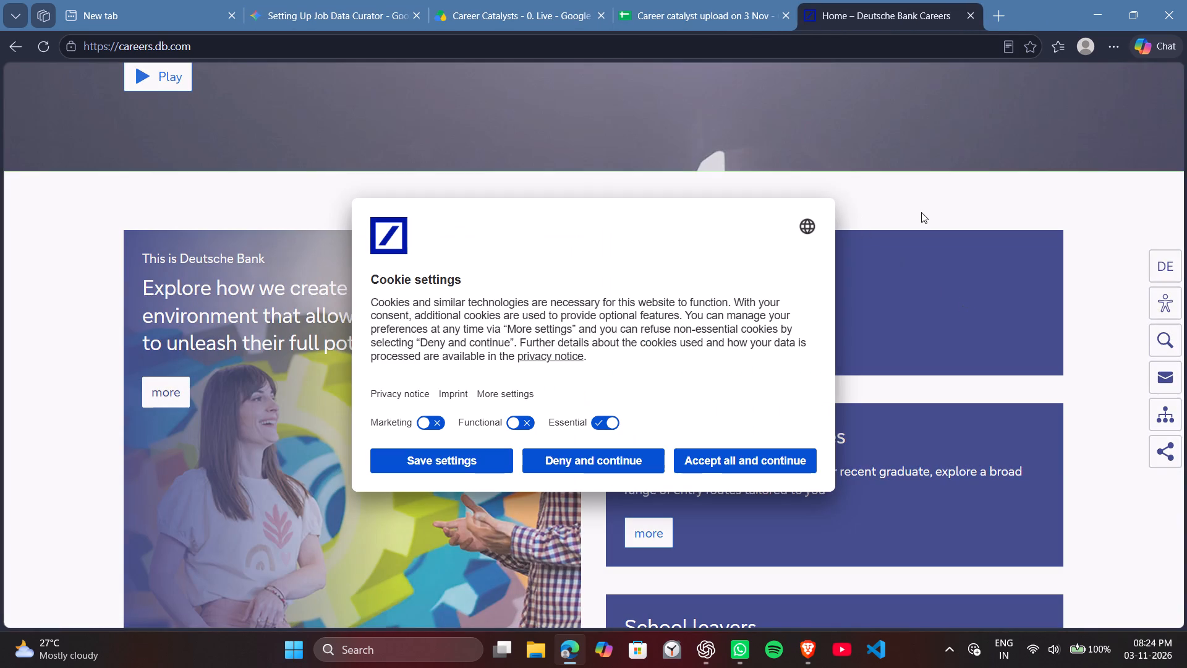
left_click(589, 455)
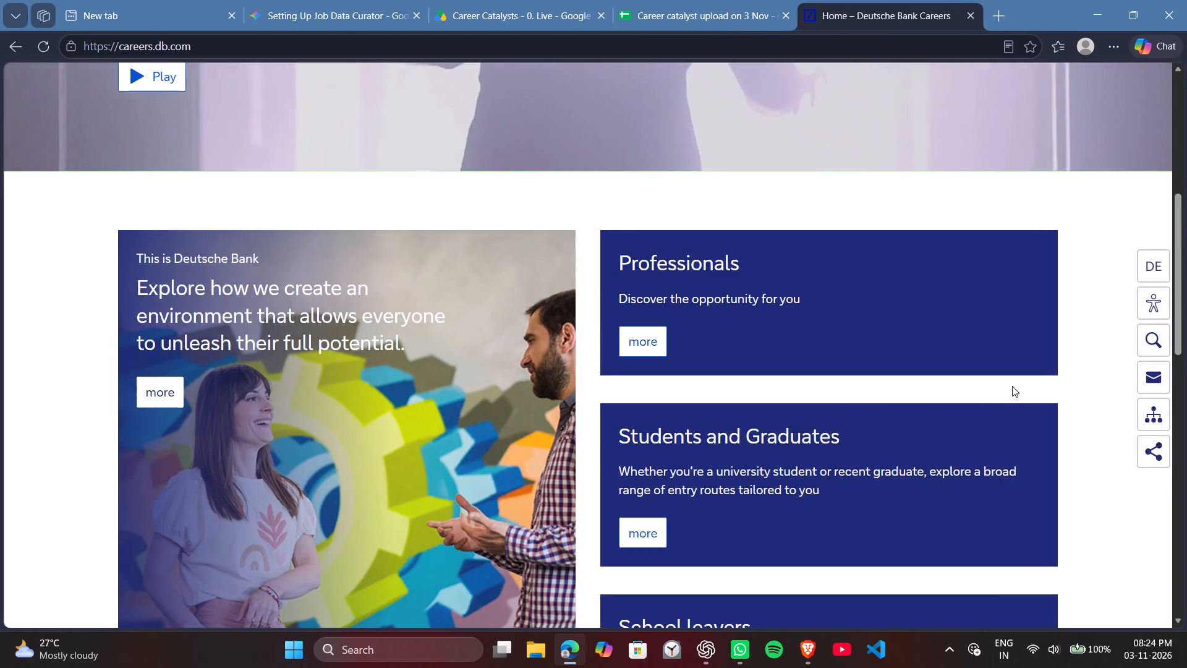
scroll(1012, 386, "down", 1)
scroll(1012, 386, "up", 1)
left_click(647, 333)
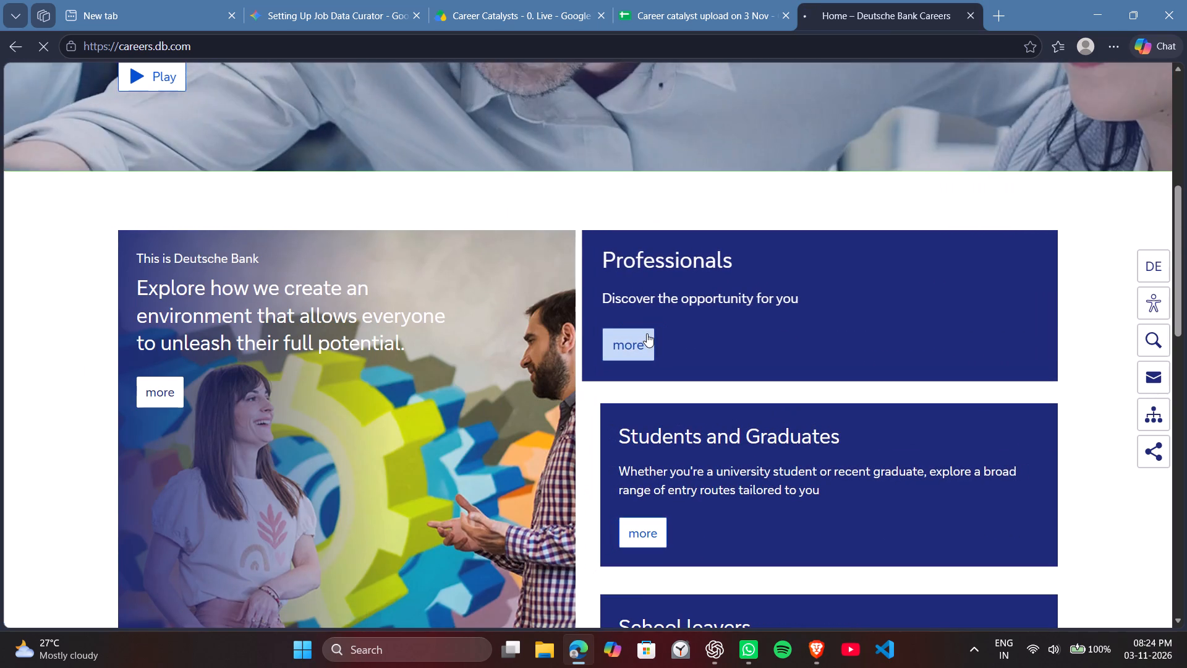
Examine Deutsche Bank's Professionals page for openings matching the Green Finance associate director role in row 73.
scroll(647, 333, "down", 1)
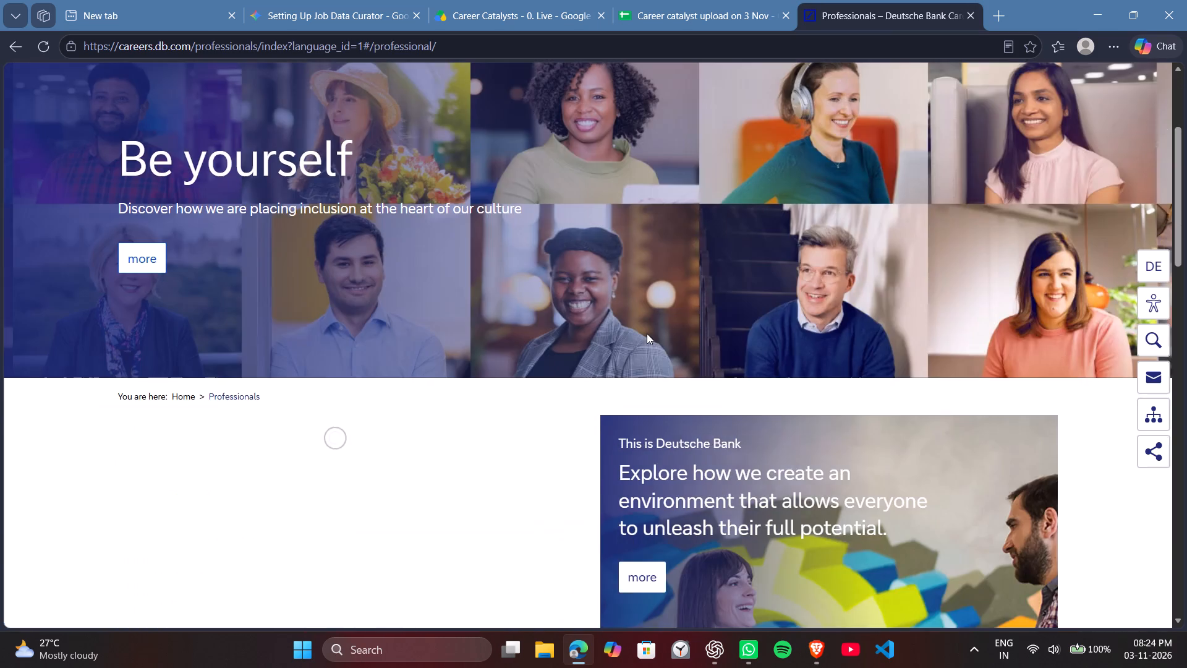
scroll(647, 333, "up", 2)
scroll(647, 333, "down", 3)
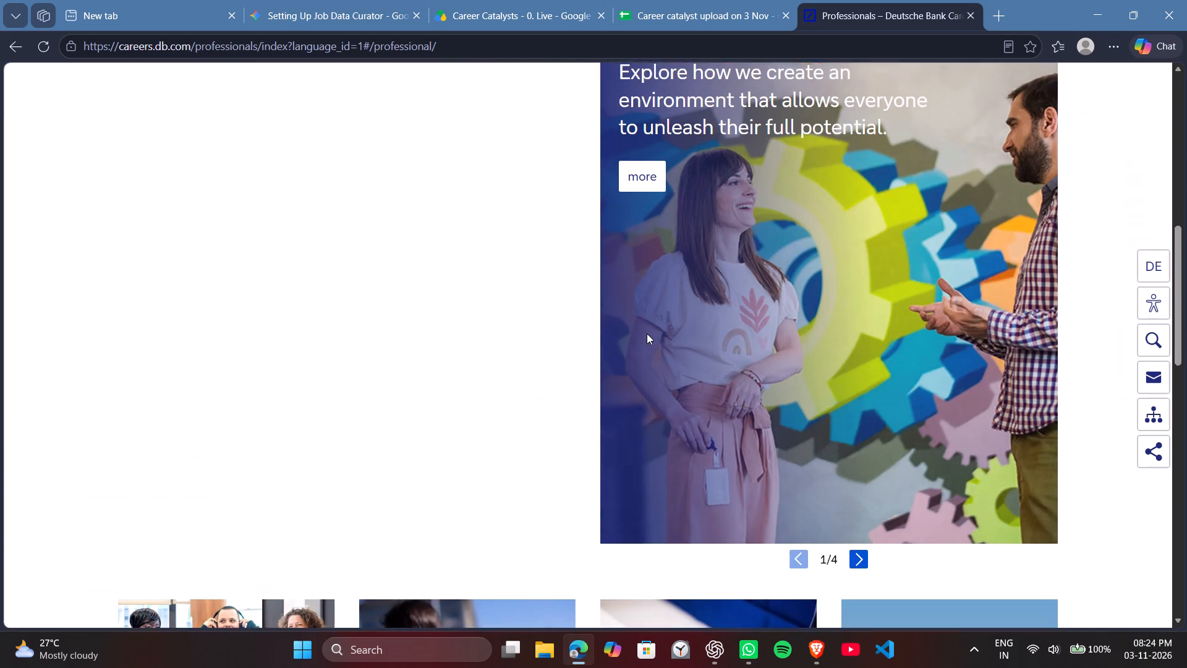
scroll(647, 333, "down", 3)
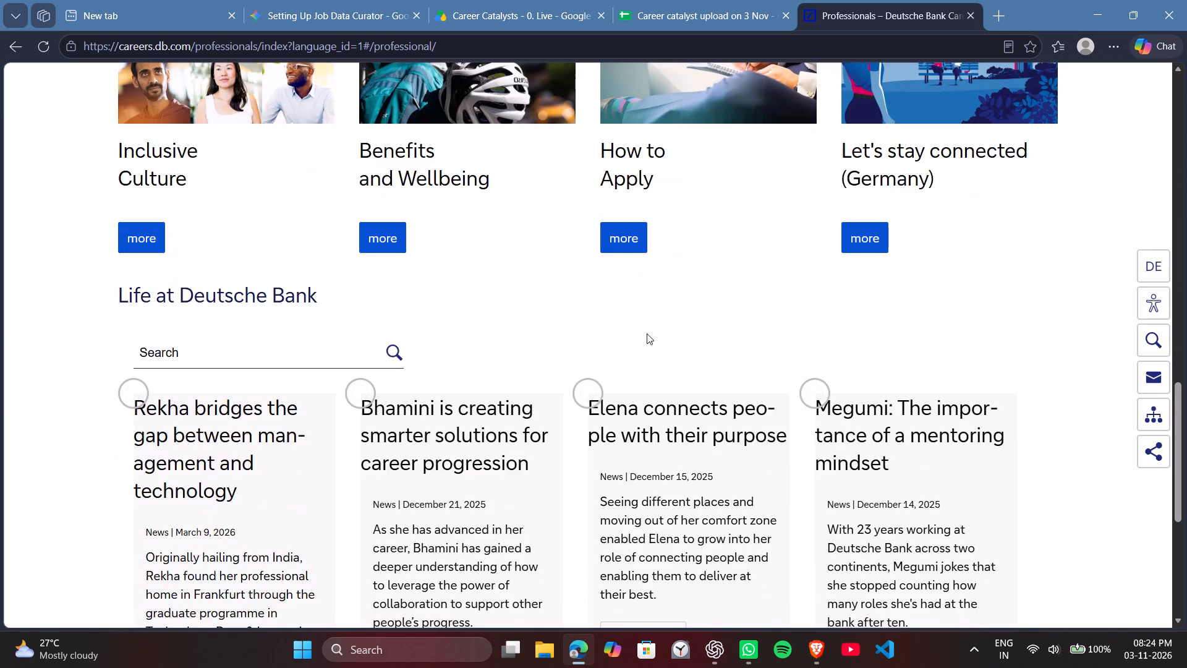
scroll(647, 333, "down", 1)
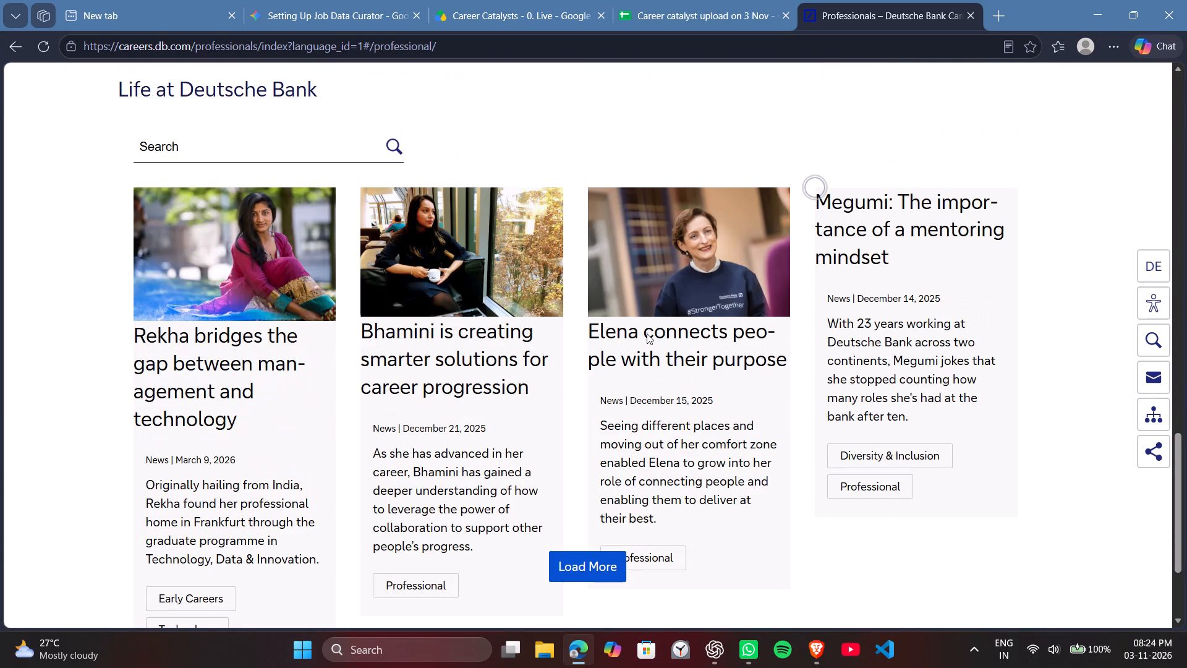
scroll(647, 333, "down", 2)
scroll(647, 333, "up", 1)
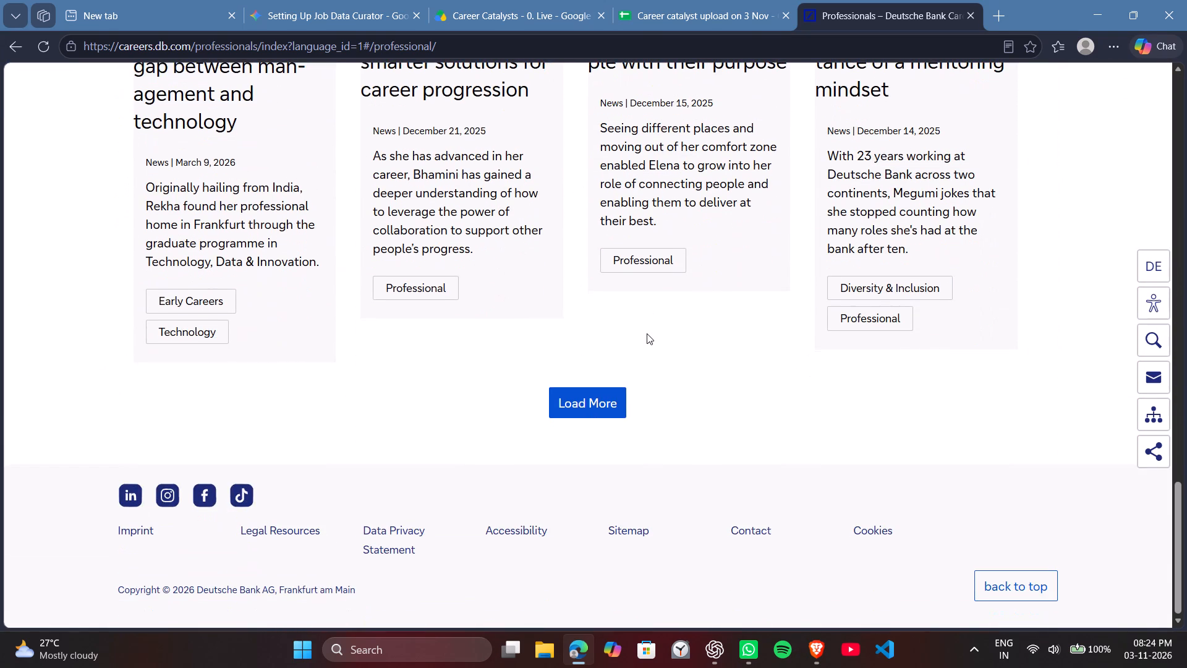
scroll(647, 333, "up", 1)
Clear the Deutsche Bank entry in row 73 of Sheet2.
left_click(729, 24)
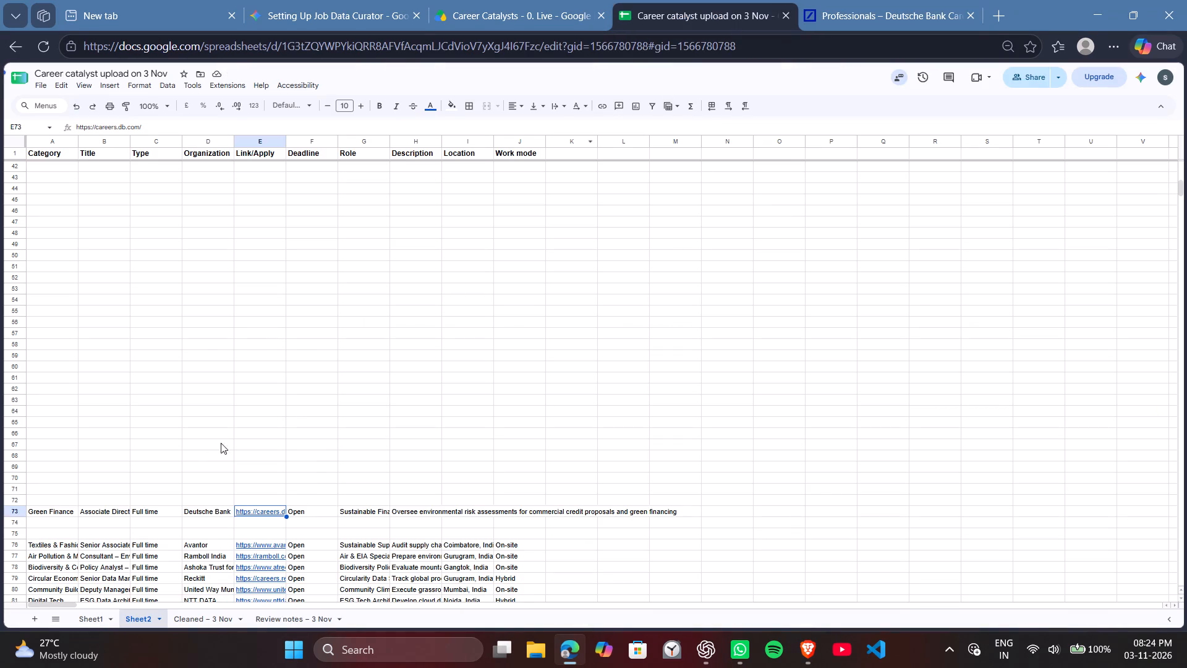
left_click(19, 507)
left_click(19, 517)
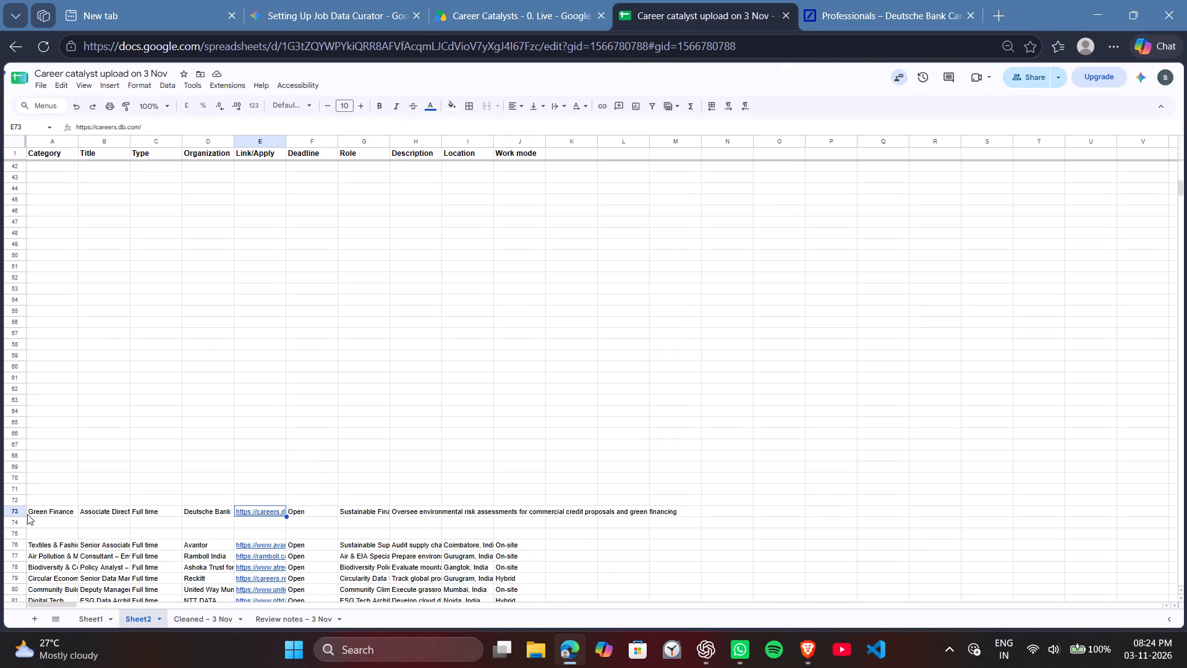
left_click(27, 514)
left_click(23, 514)
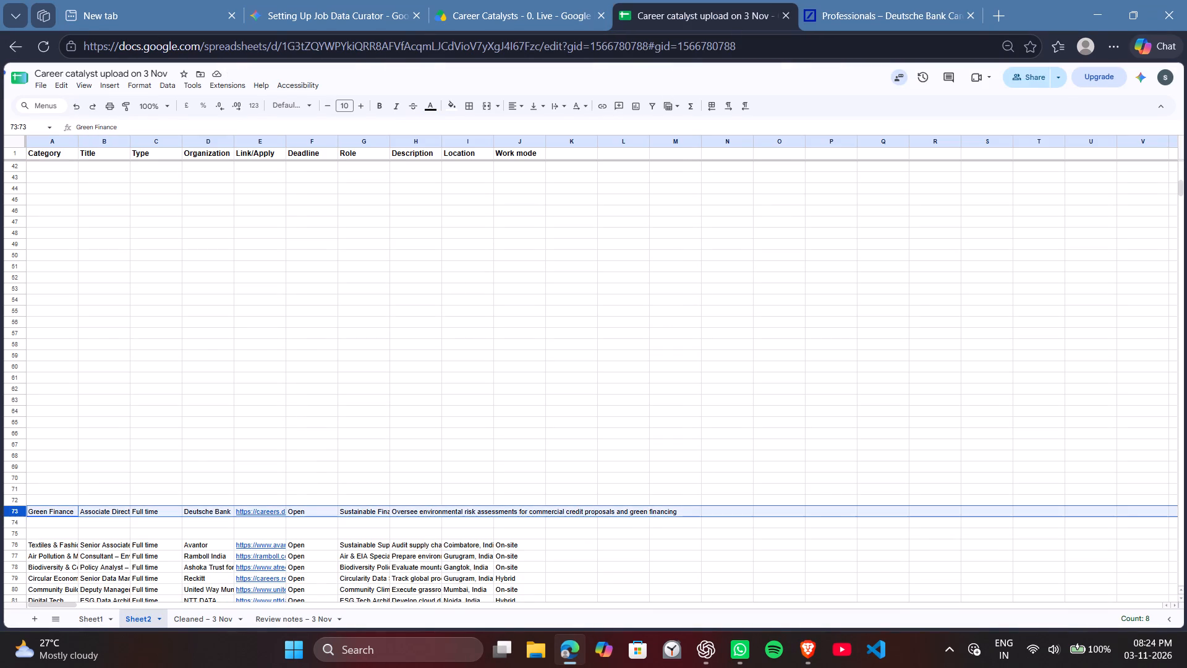
key("Delete")
Open Avantor's careers link from row 76 and close the Deutsche Bank tab.
scroll(200, 456, "down", 1)
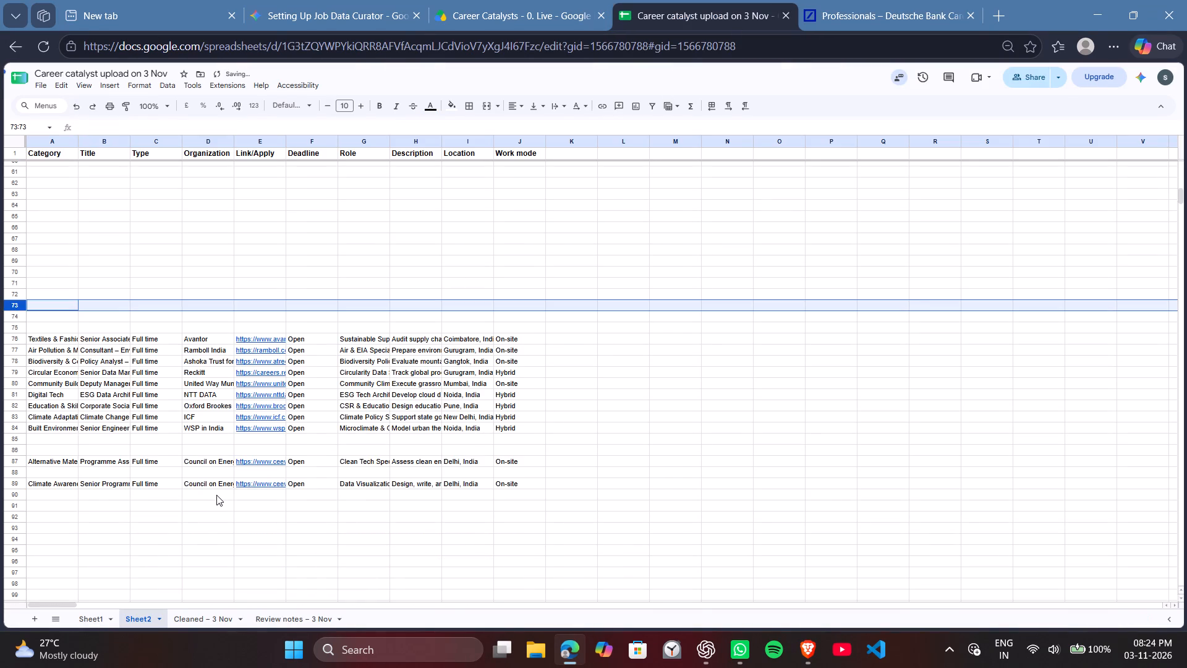
left_click(263, 343)
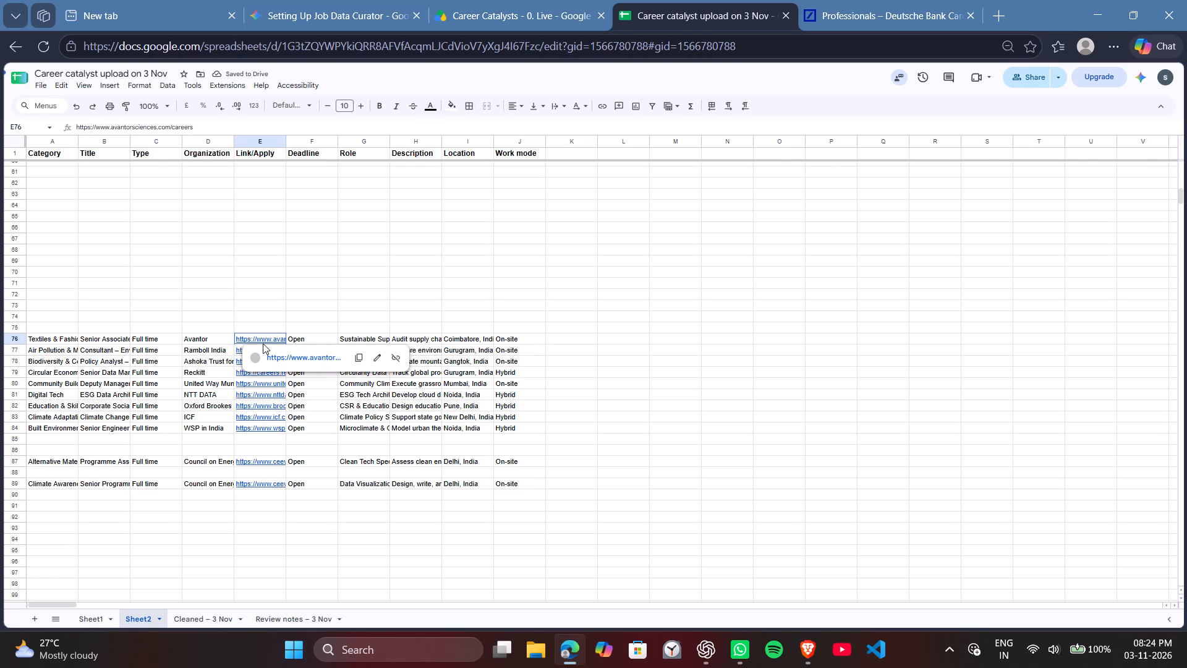
left_click(280, 363)
left_click(296, 361)
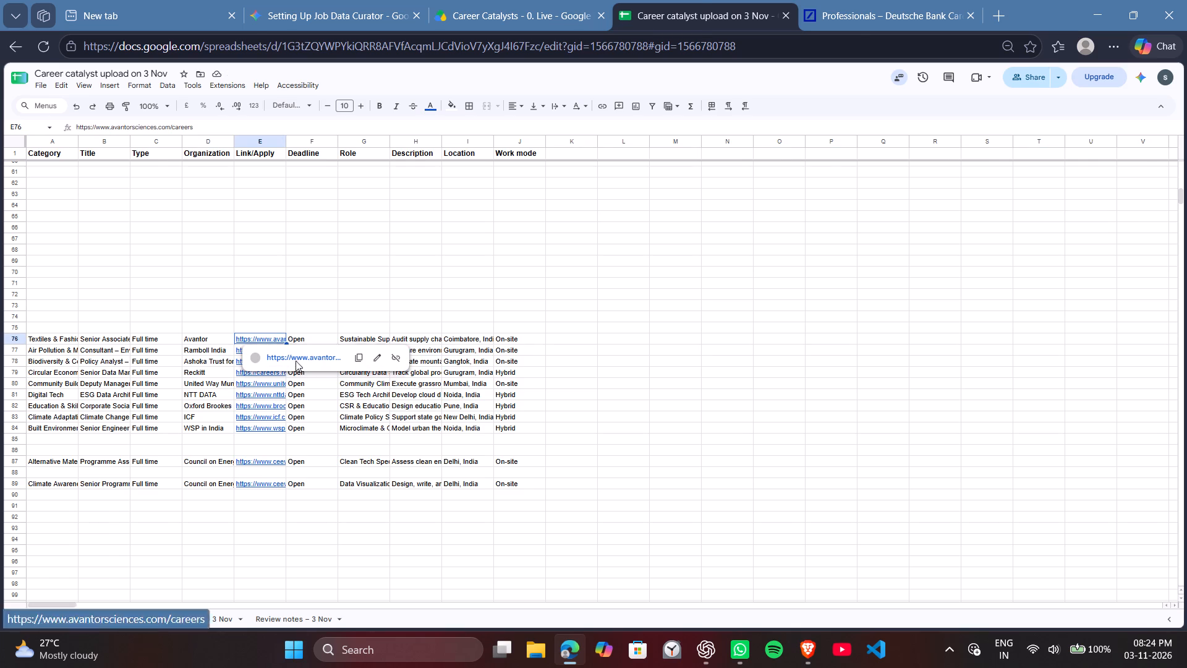
left_click(1010, 14)
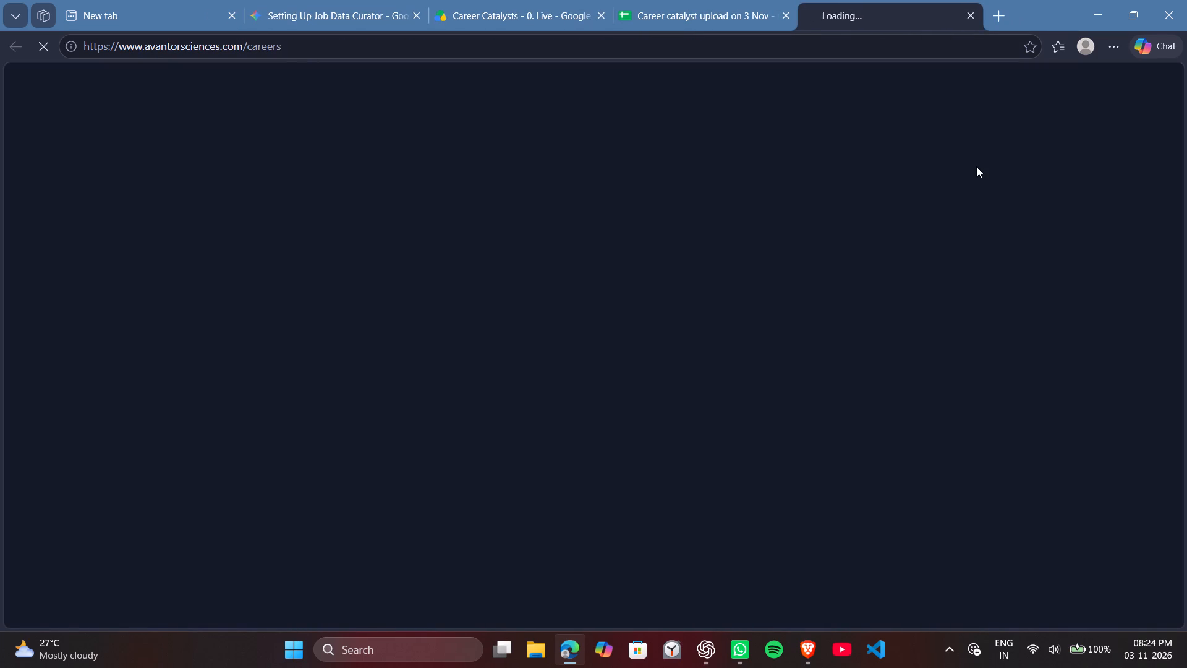
Close the unused blank browser tab.
left_click(227, 15)
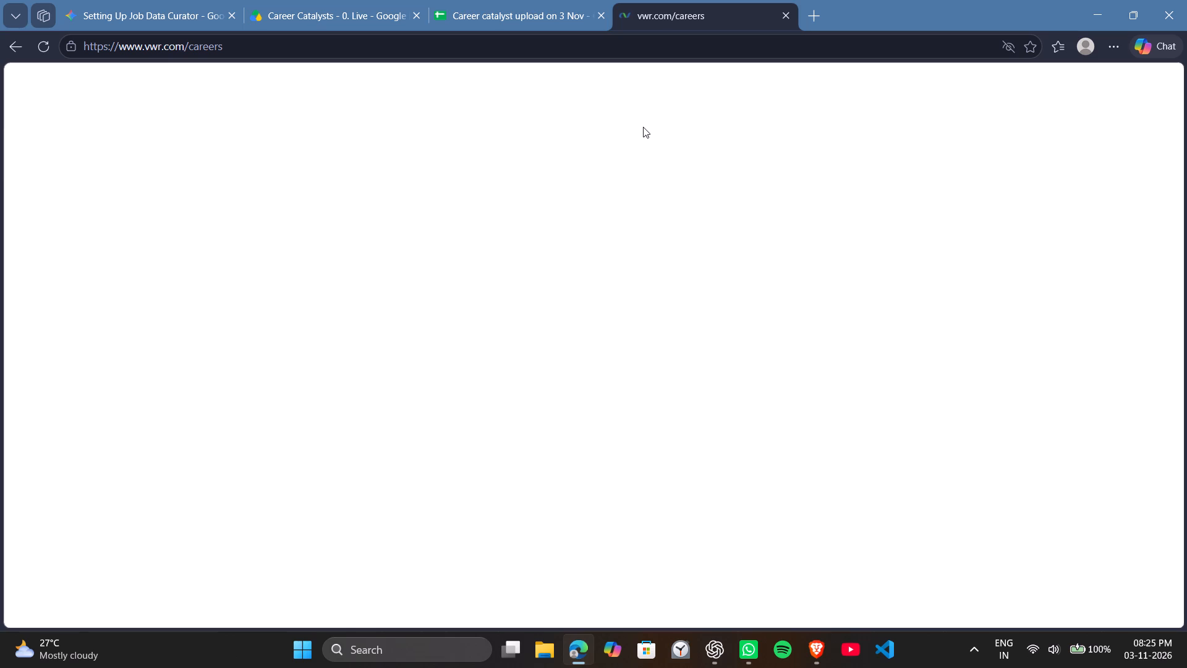
Reopen Avantor's careers link from row 76 of Sheet2 and close the earlier vwr.com/careers tab.
left_click(543, 0)
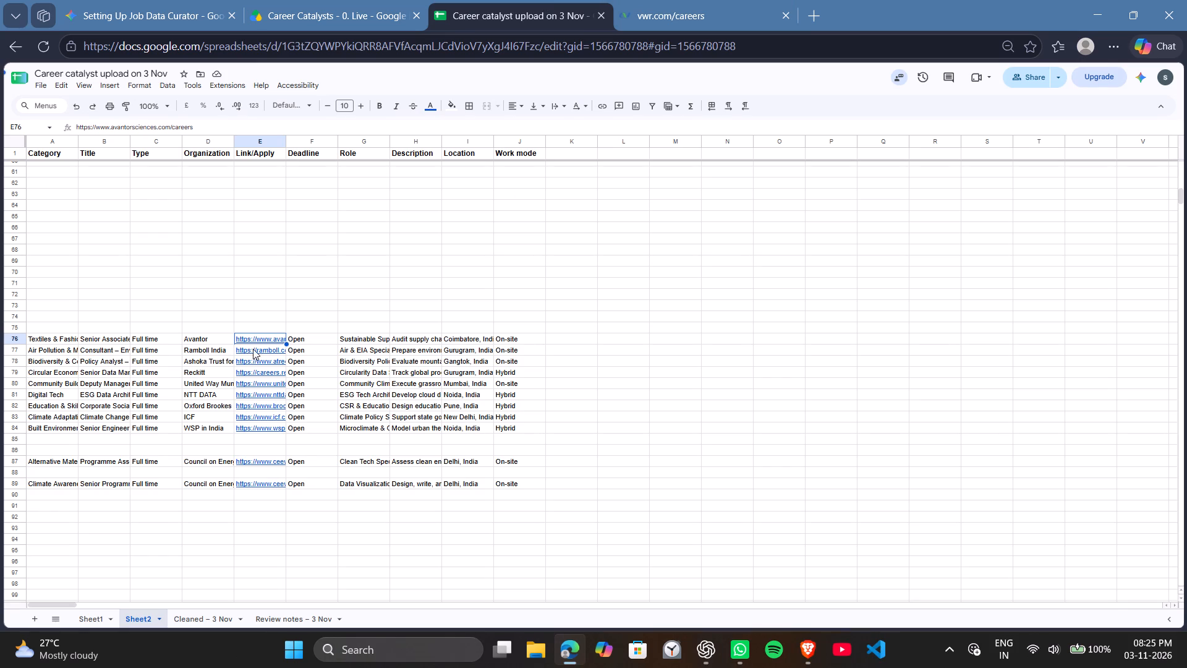
left_click(263, 340)
left_click(288, 360)
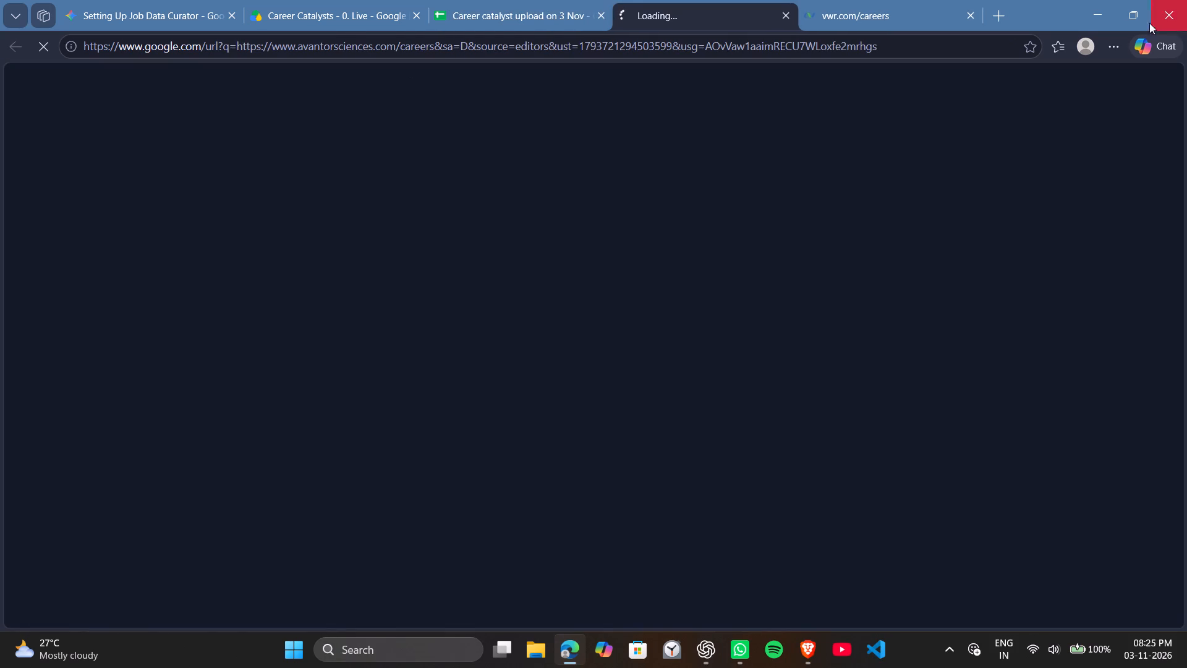
left_click(970, 14)
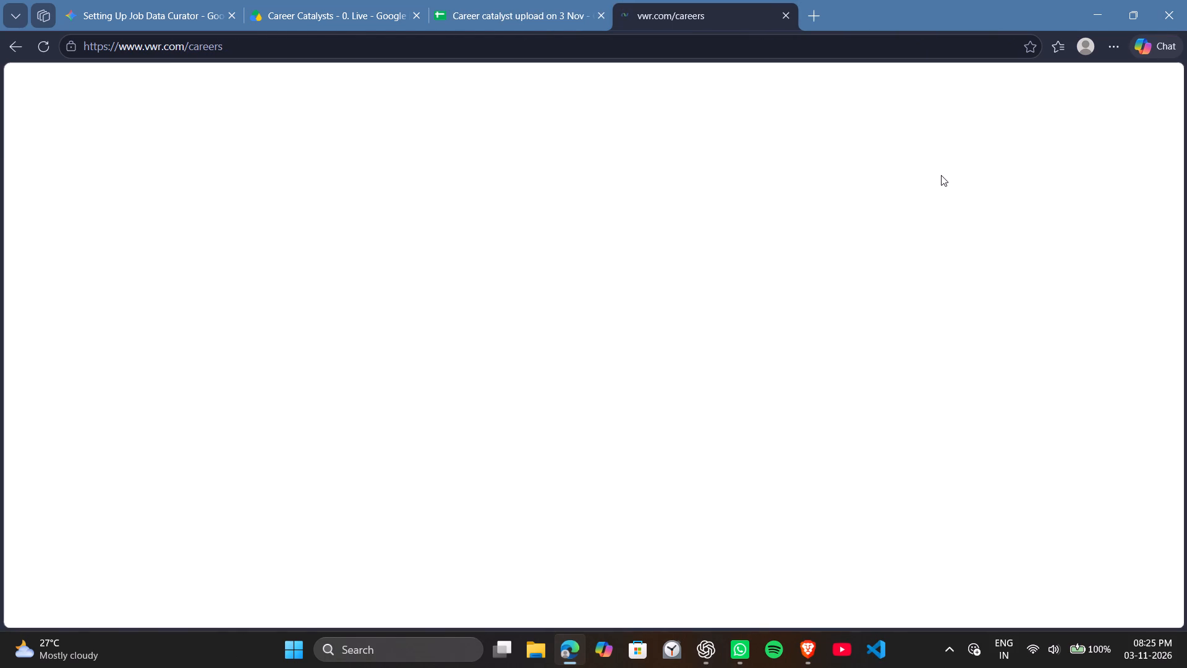
Open a new browser tab.
left_click(825, 20)
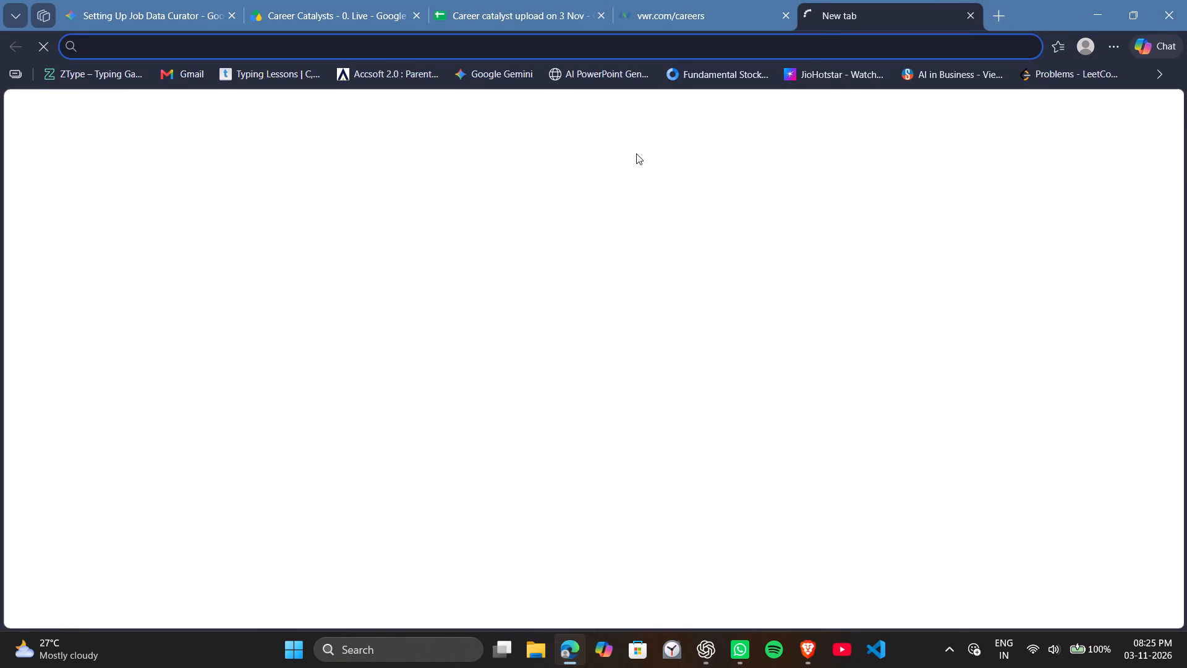
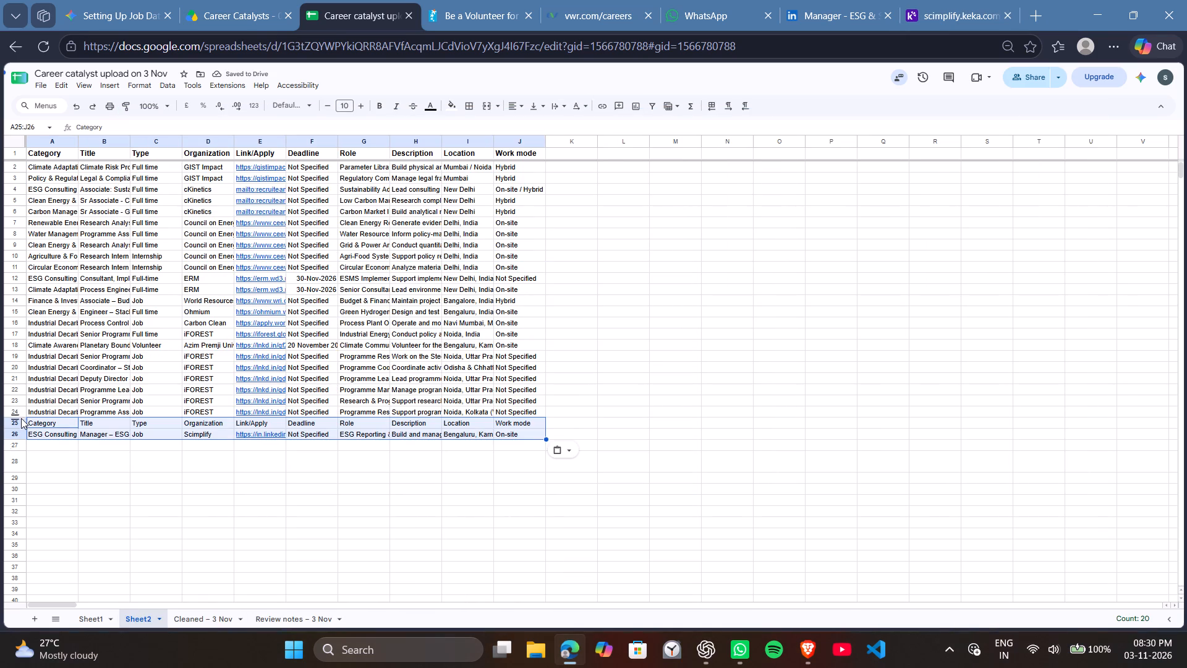
Delete the duplicate header row 25 that came with the pasted Scimplify data.
left_click(17, 421)
right_click(15, 422)
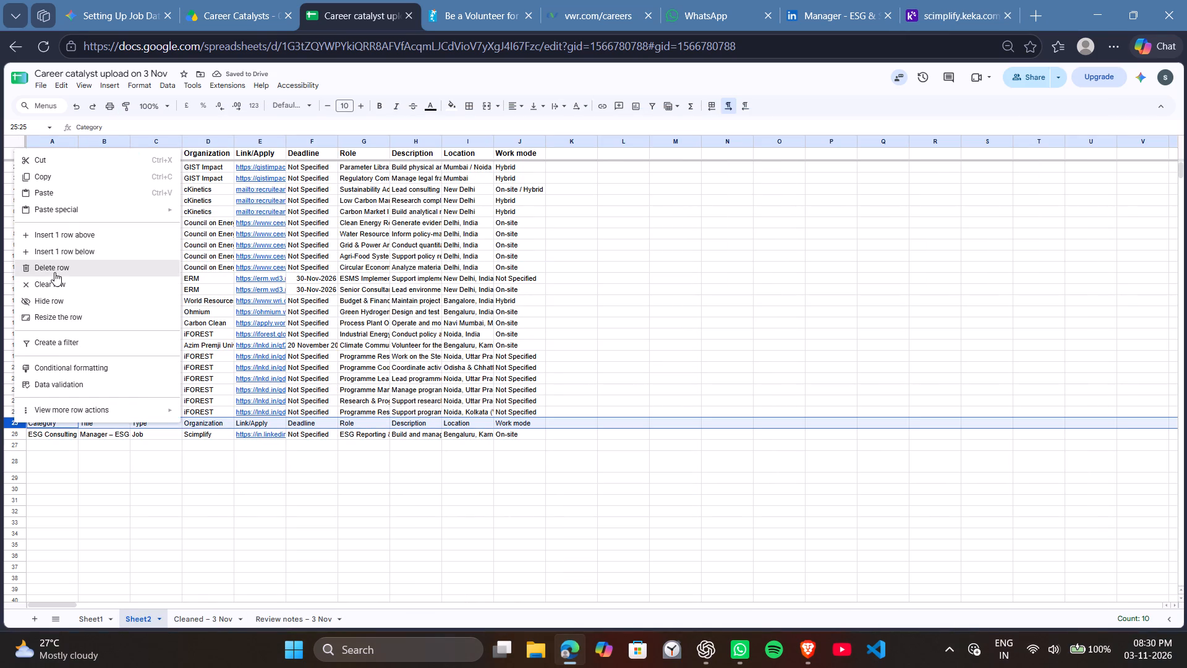
left_click(54, 272)
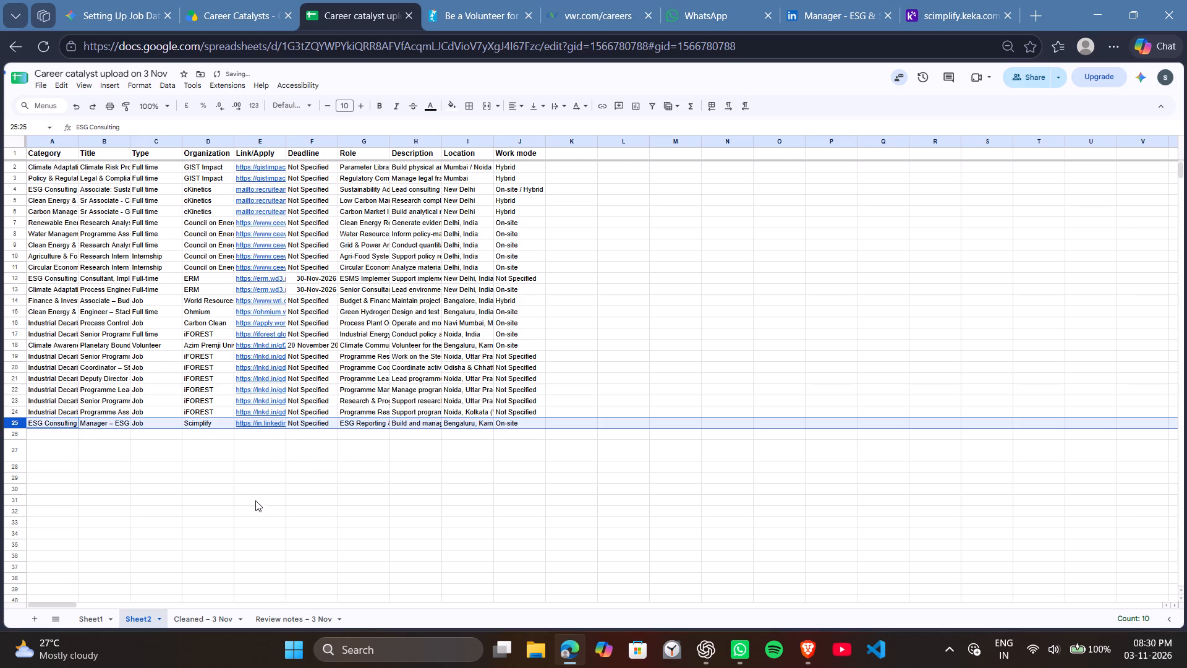
Follow the shortened application link in cell E19 of Sheet2 through LinkedIn's redirect to the iFOREST careers page.
left_click(257, 496)
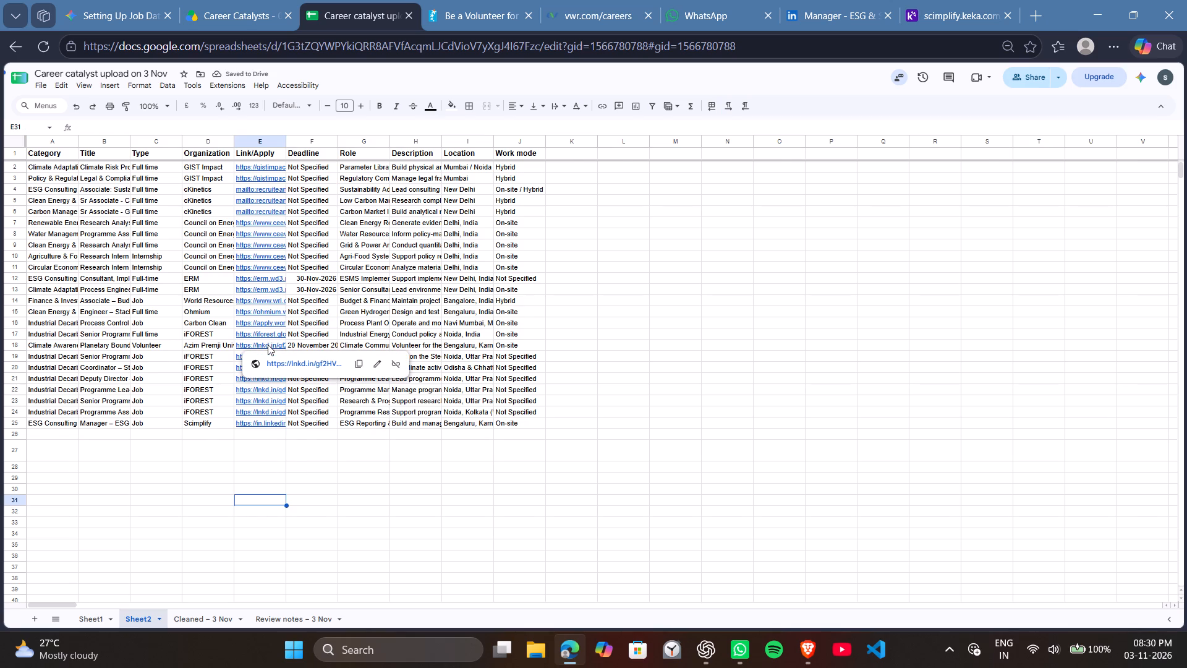
left_click(228, 356)
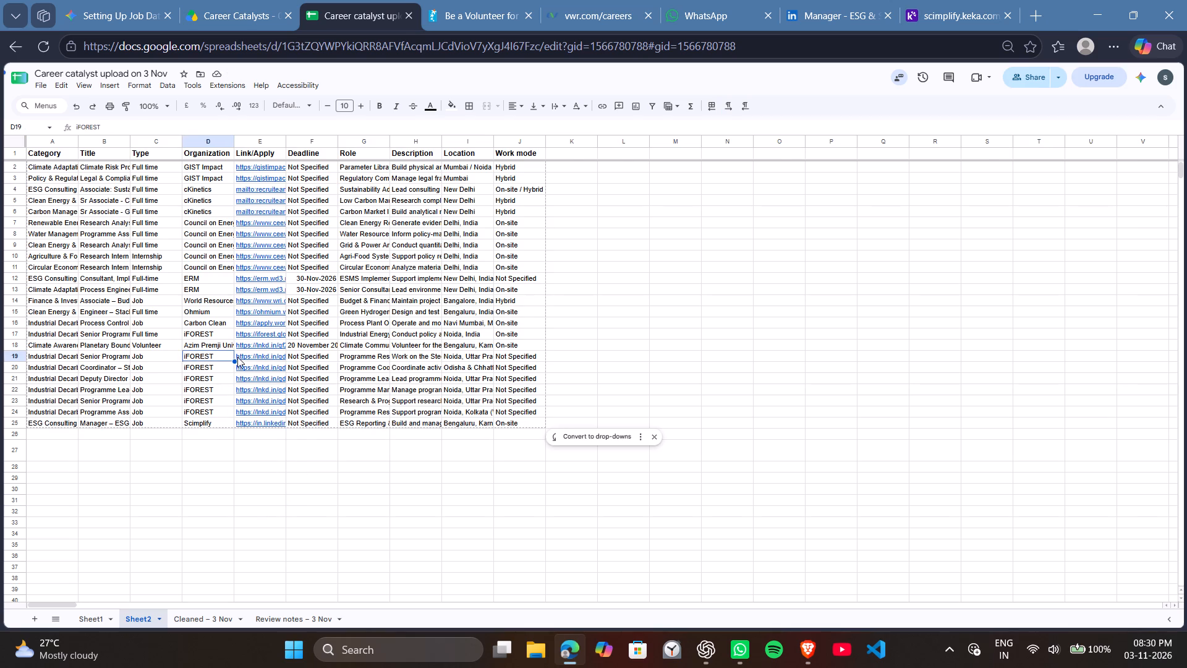
left_click(244, 357)
left_click(271, 376)
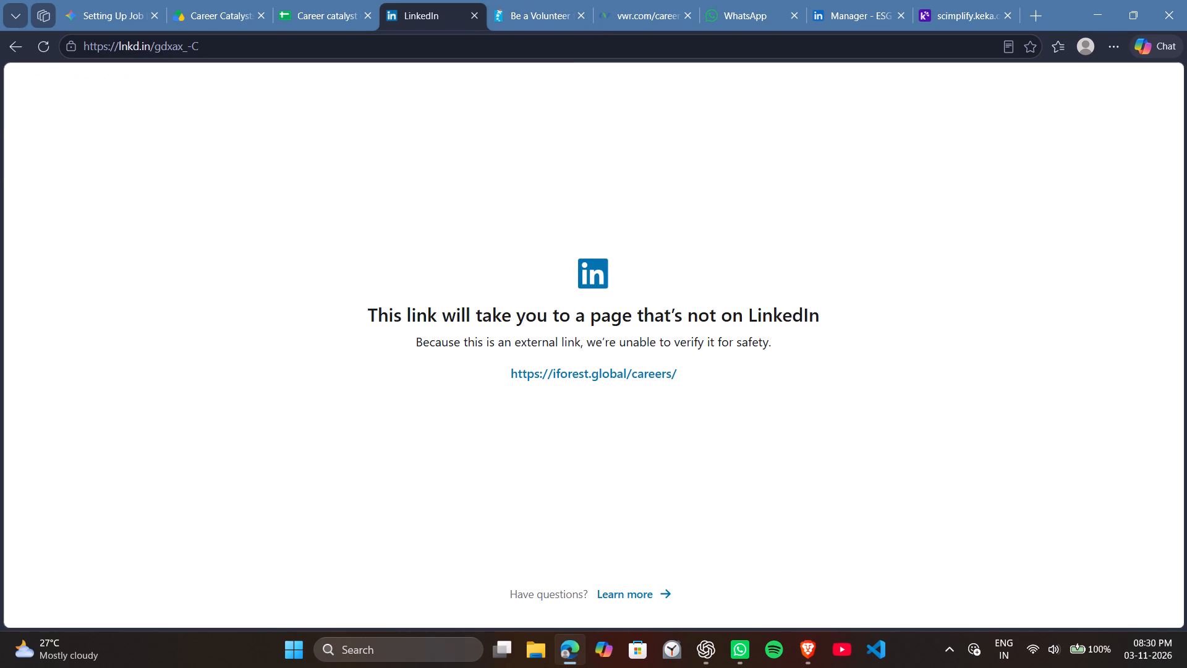
left_click(629, 379)
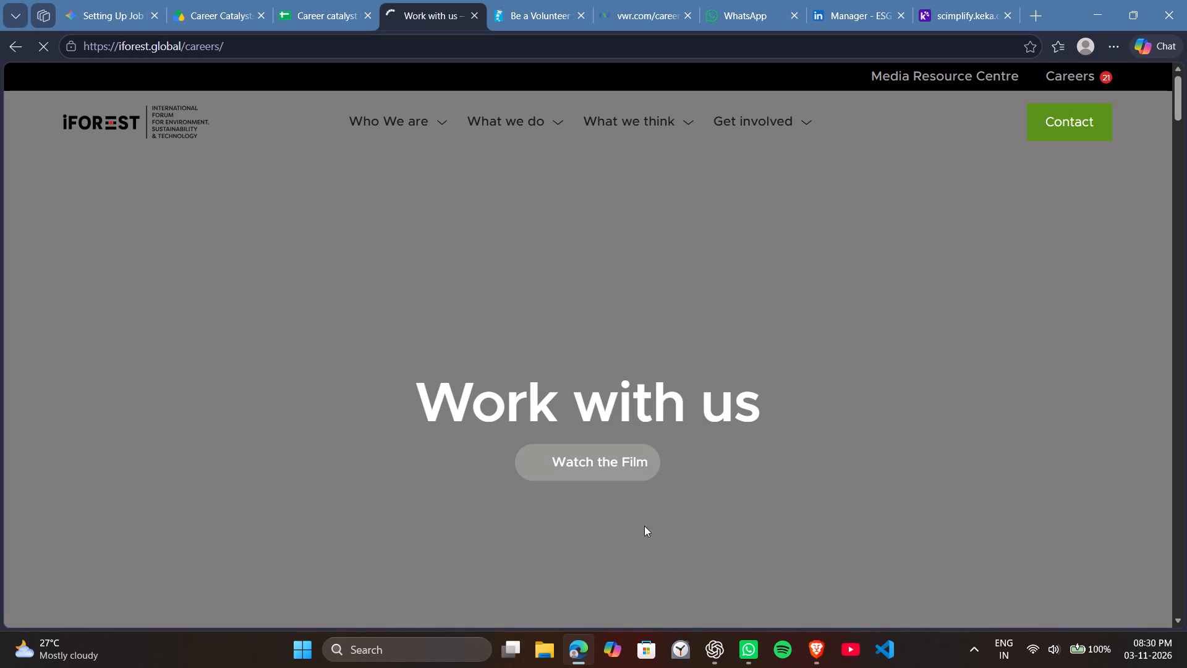
Examine the Open Positions section of the iFOREST careers page for the role listed in row 19.
scroll(620, 406, "down", 4)
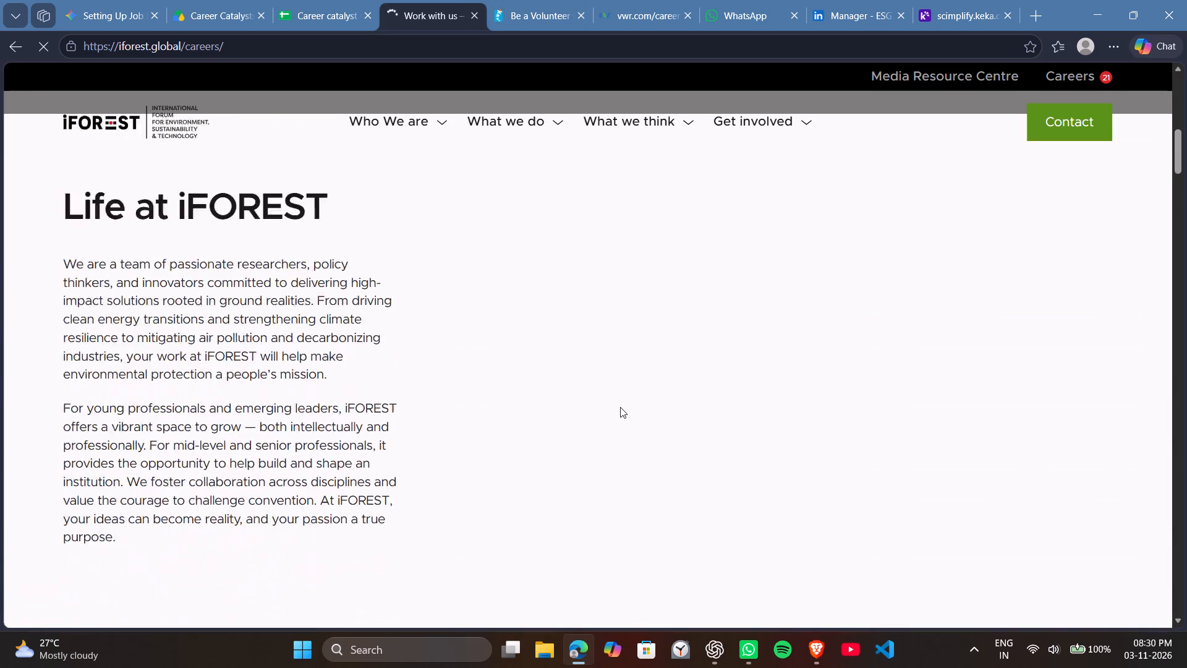
scroll(620, 407, "down", 6)
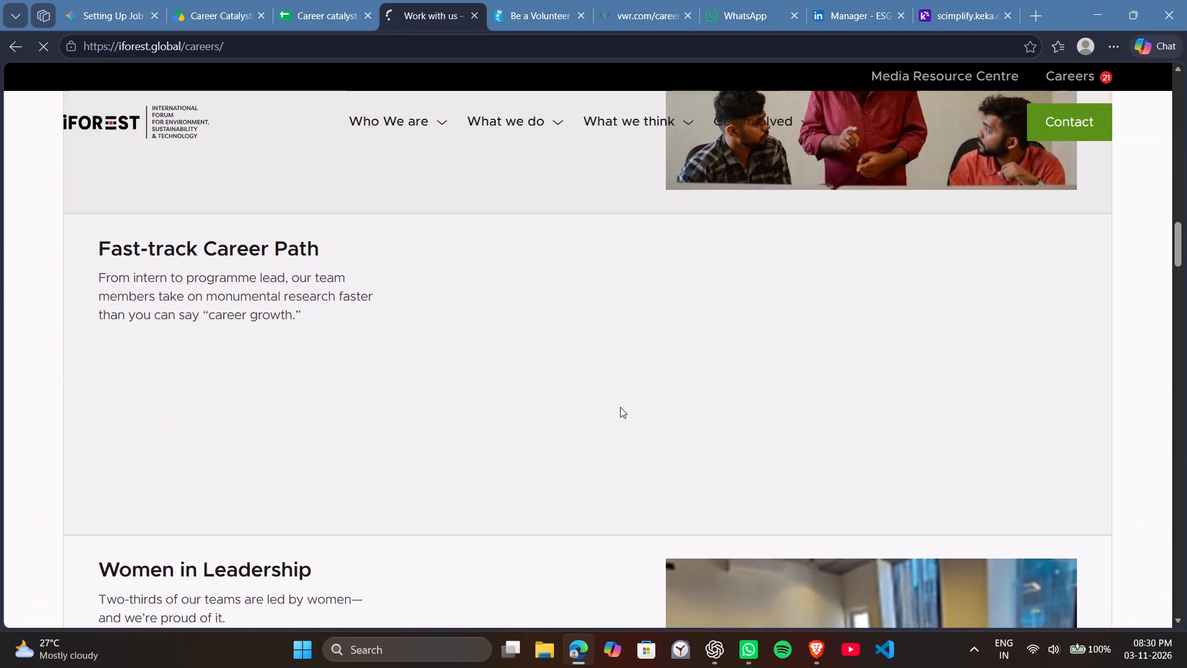
scroll(620, 407, "down", 9)
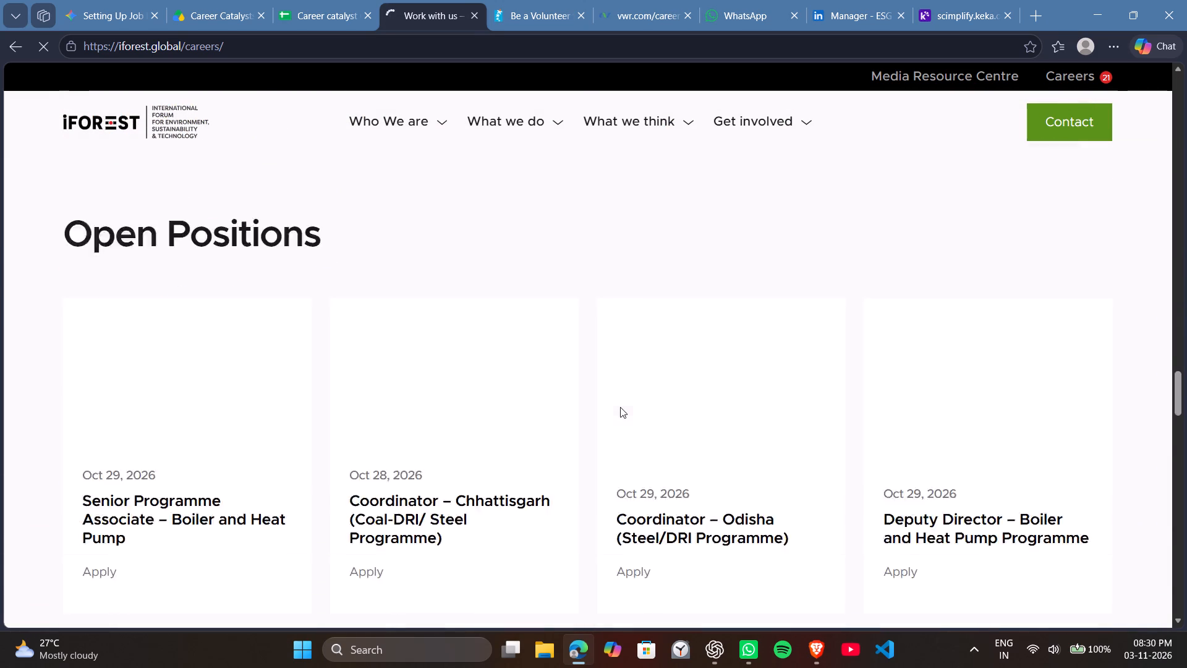
scroll(620, 407, "down", 1)
scroll(620, 407, "up", 2)
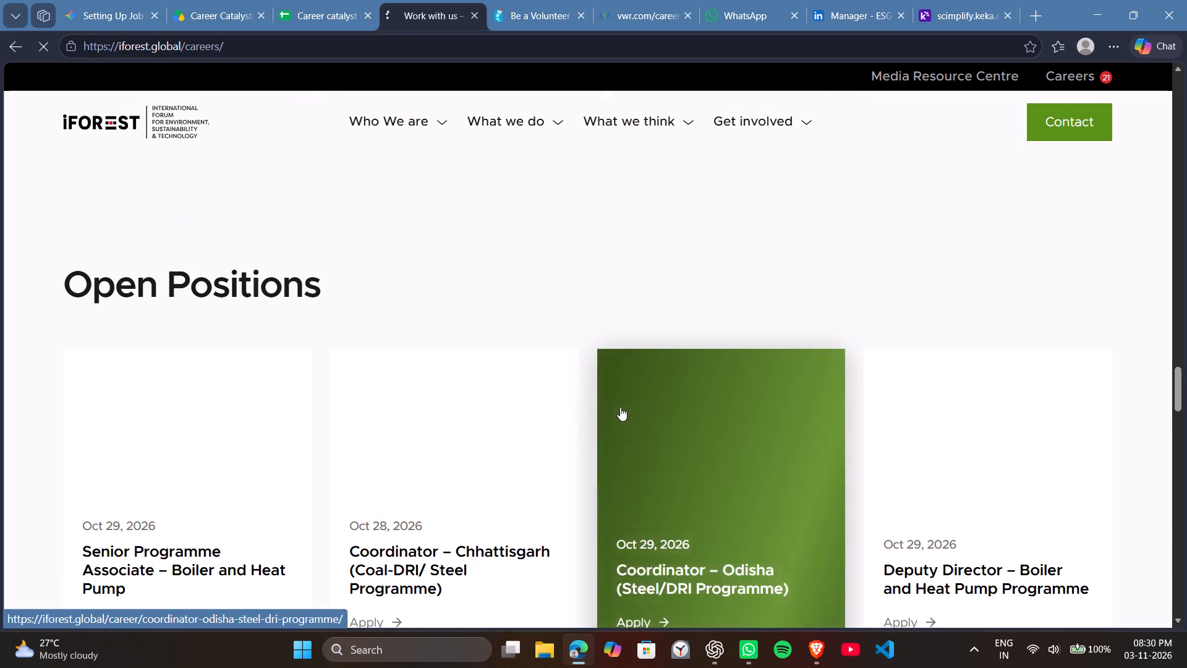
scroll(620, 407, "down", 1)
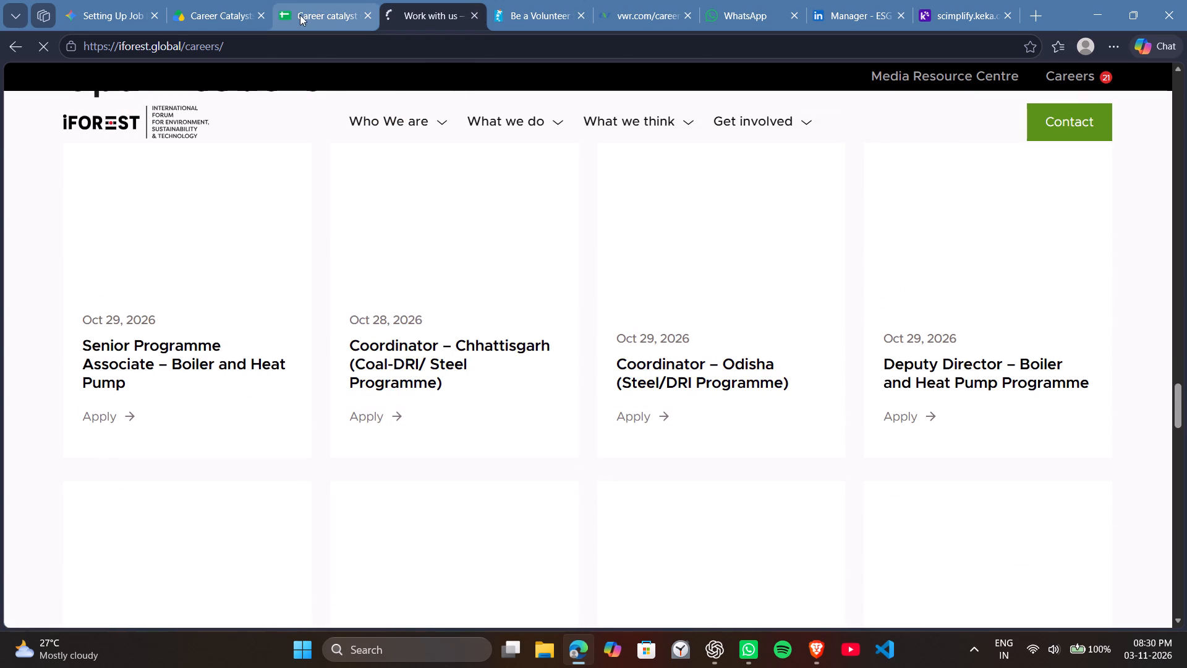
Check the job title in row 19 of Sheet2 and open the matching Senior Programme Associate – Steel/DRI posting on the iFOREST careers page.
left_click(289, 7)
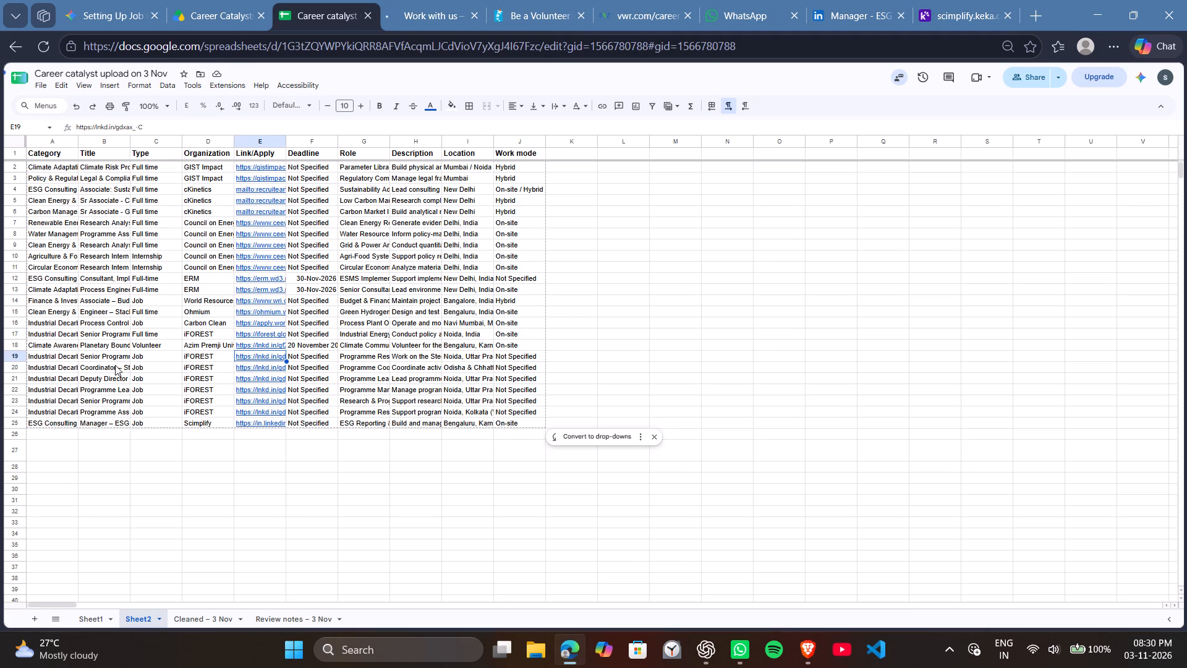
left_click(117, 359)
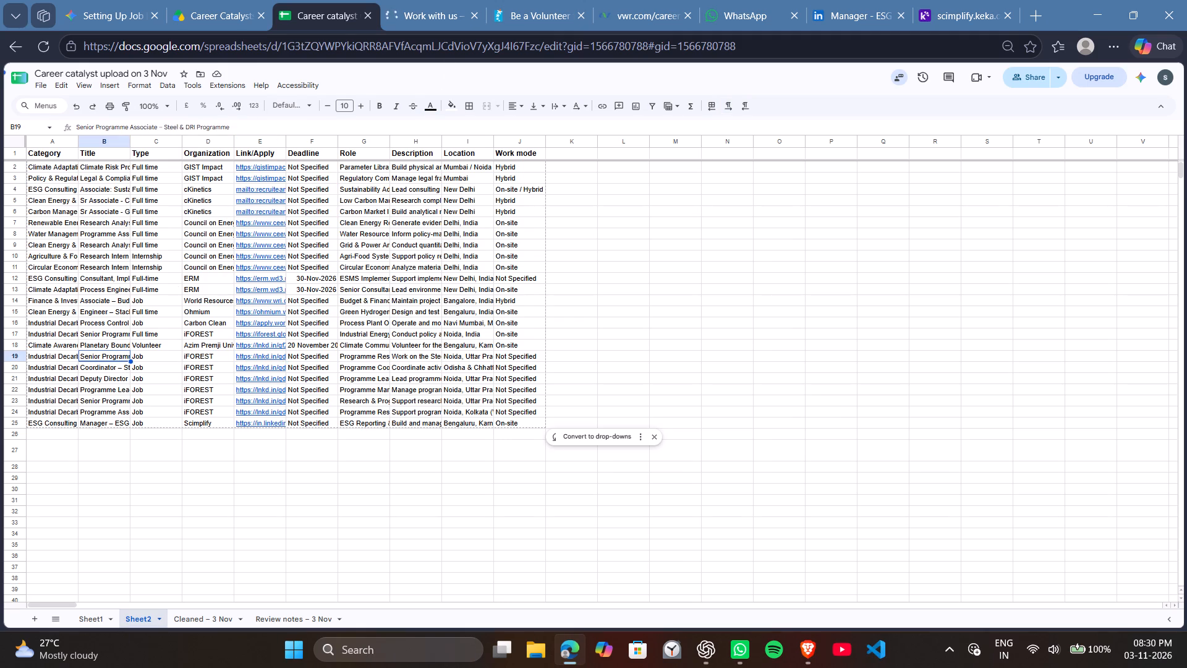
left_click(430, 22)
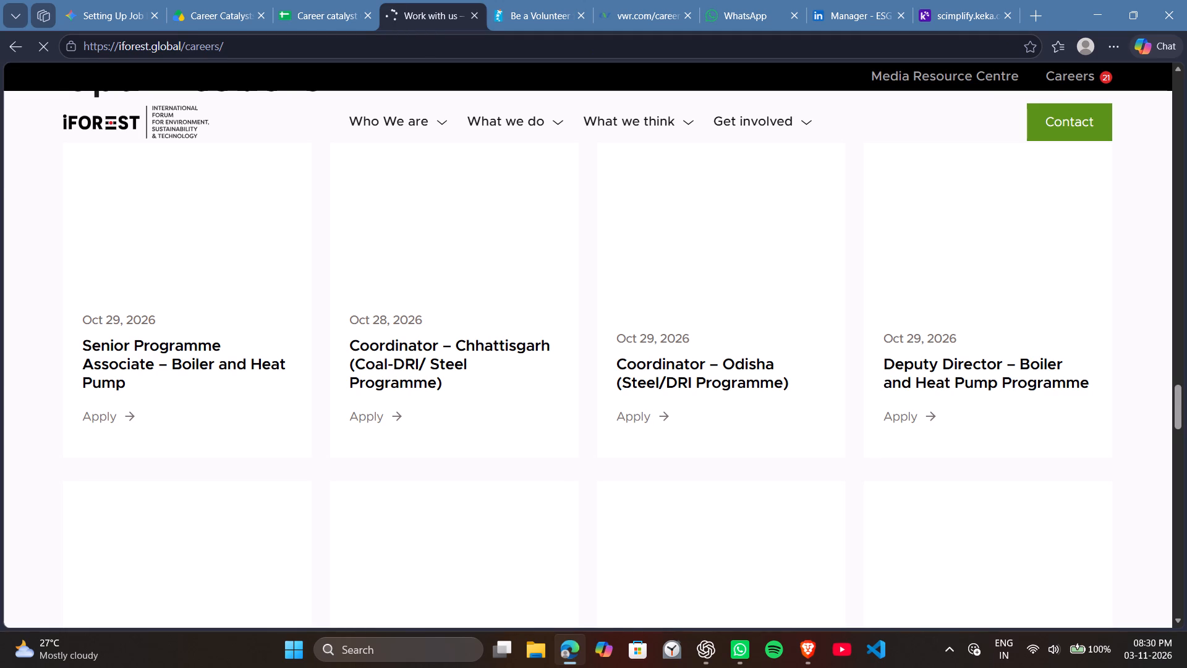
scroll(1186, 221, "down", 1)
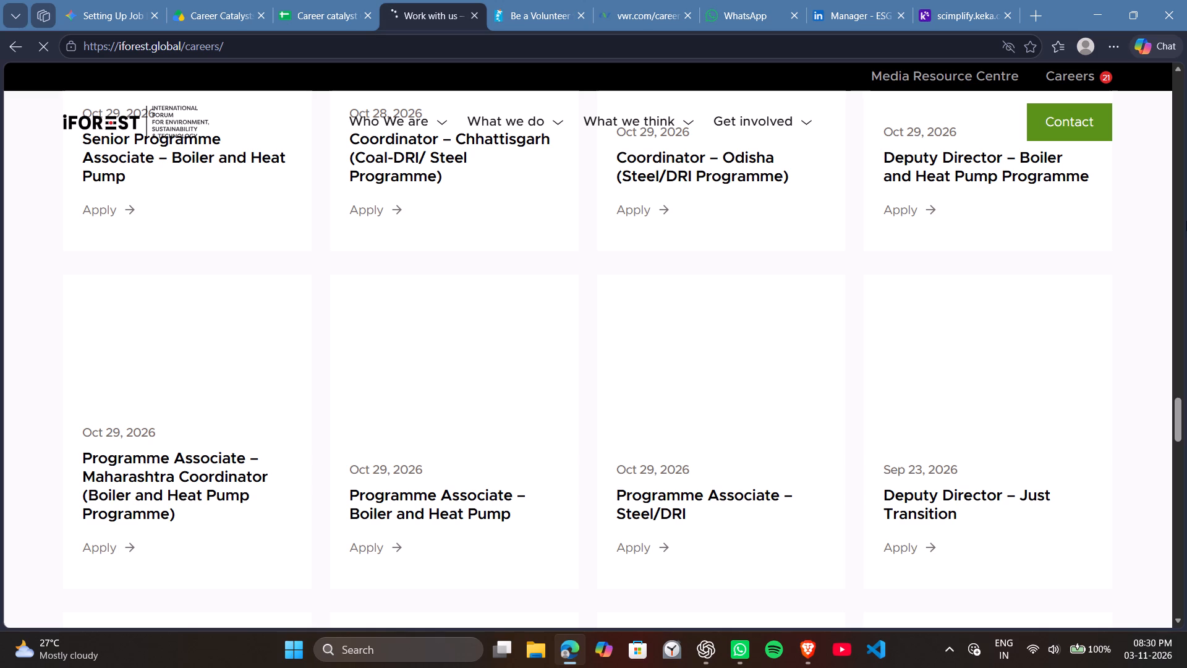
scroll(1186, 221, "down", 2)
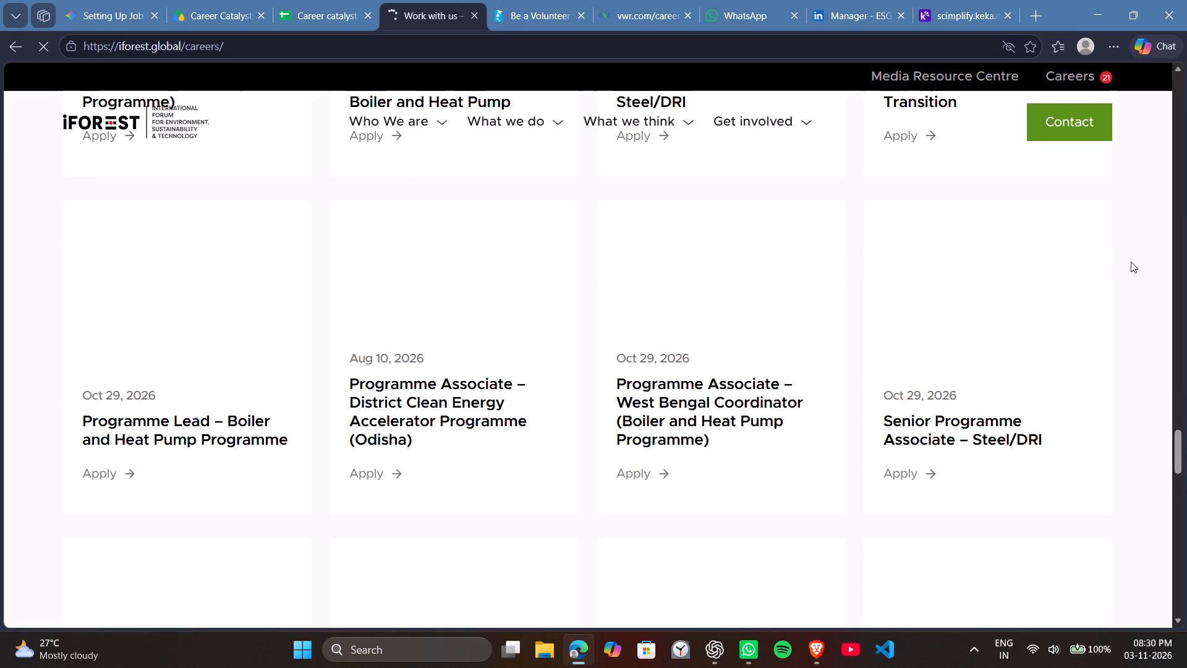
left_click(963, 434)
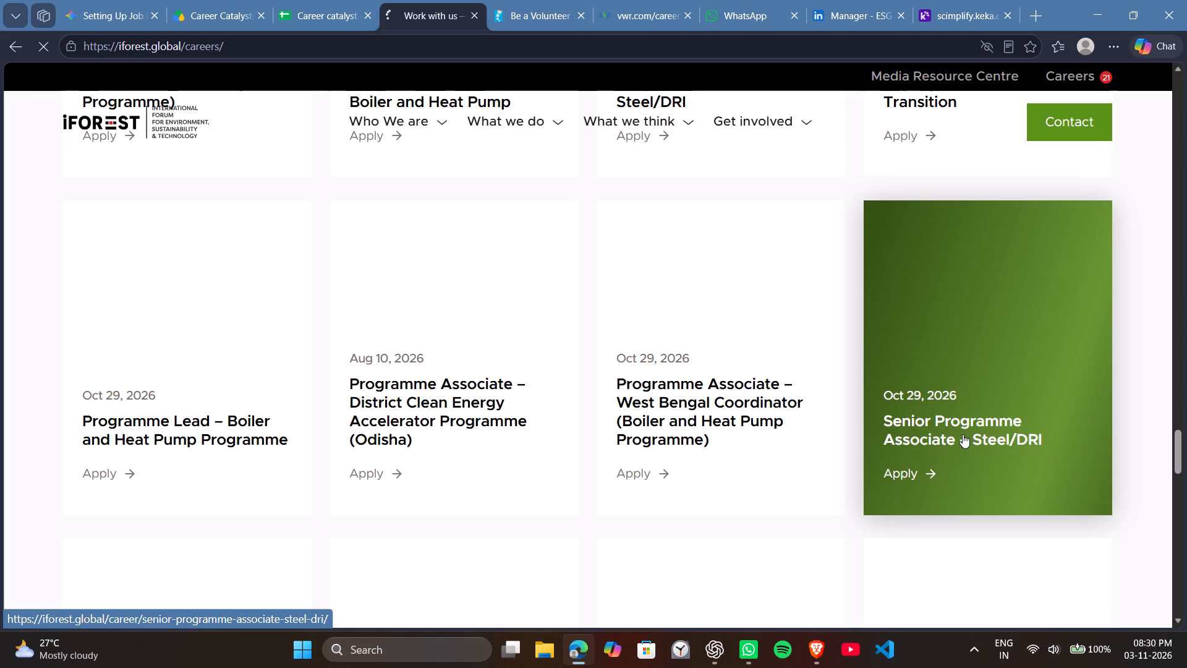
Close the LinkedIn ESG manager posting and the Scimplify Keka page.
left_click(903, 21)
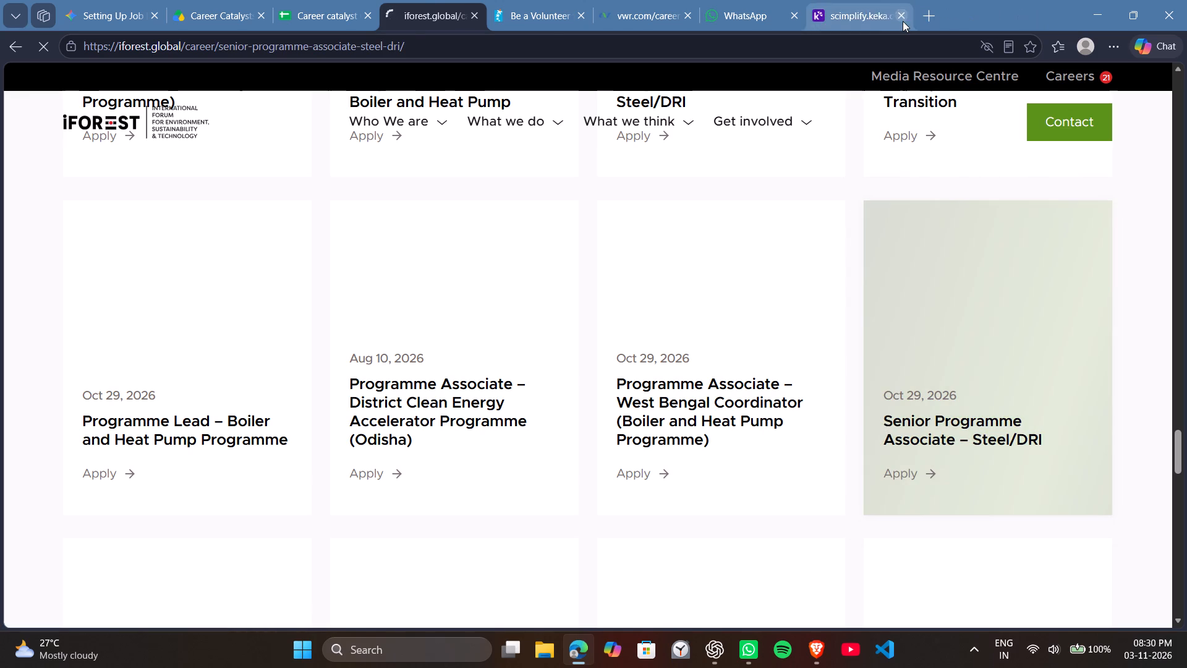
left_click(903, 21)
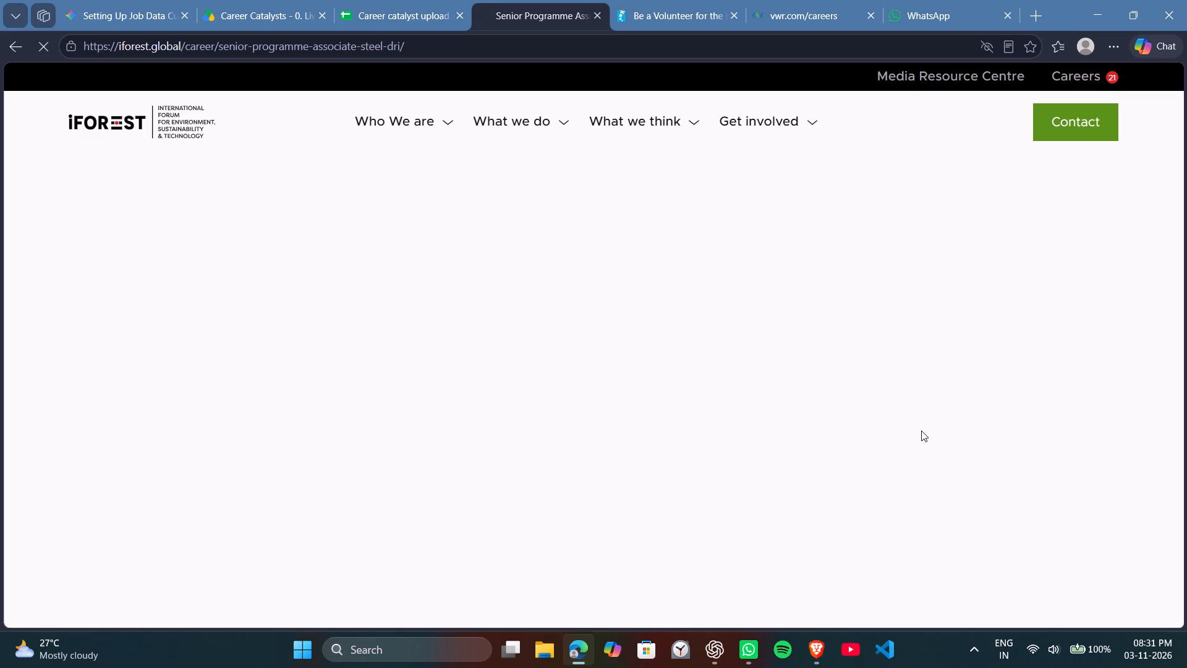
left_click(464, 49)
key("ctrl+c")
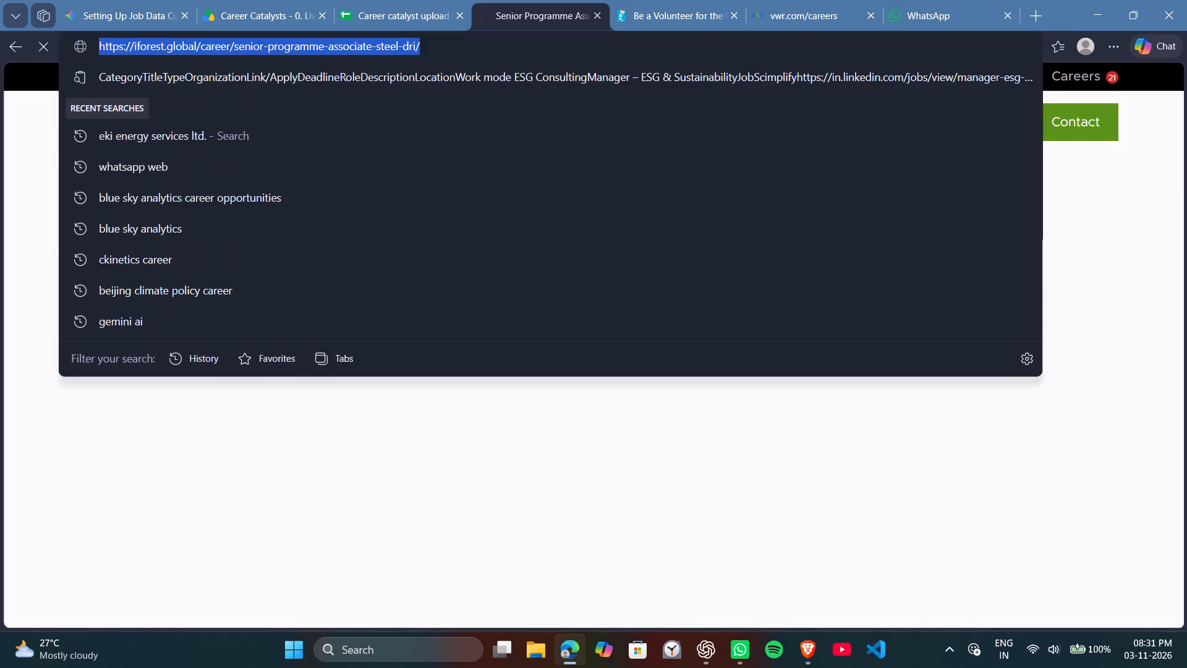
left_click(395, 4)
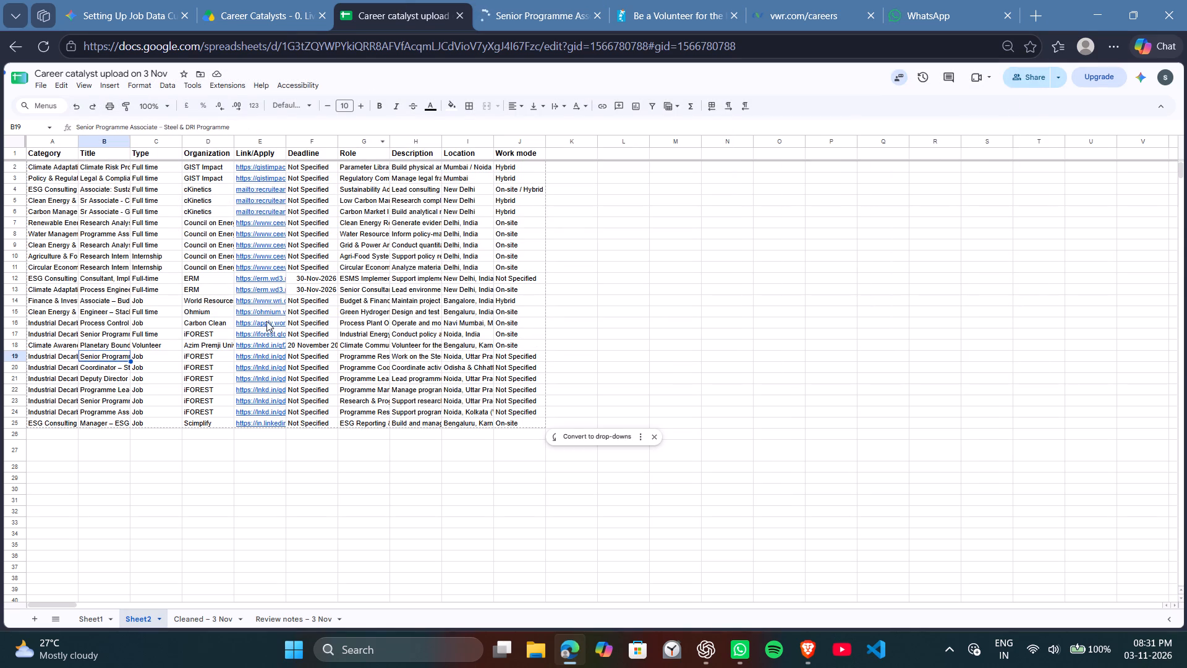
left_click(265, 356)
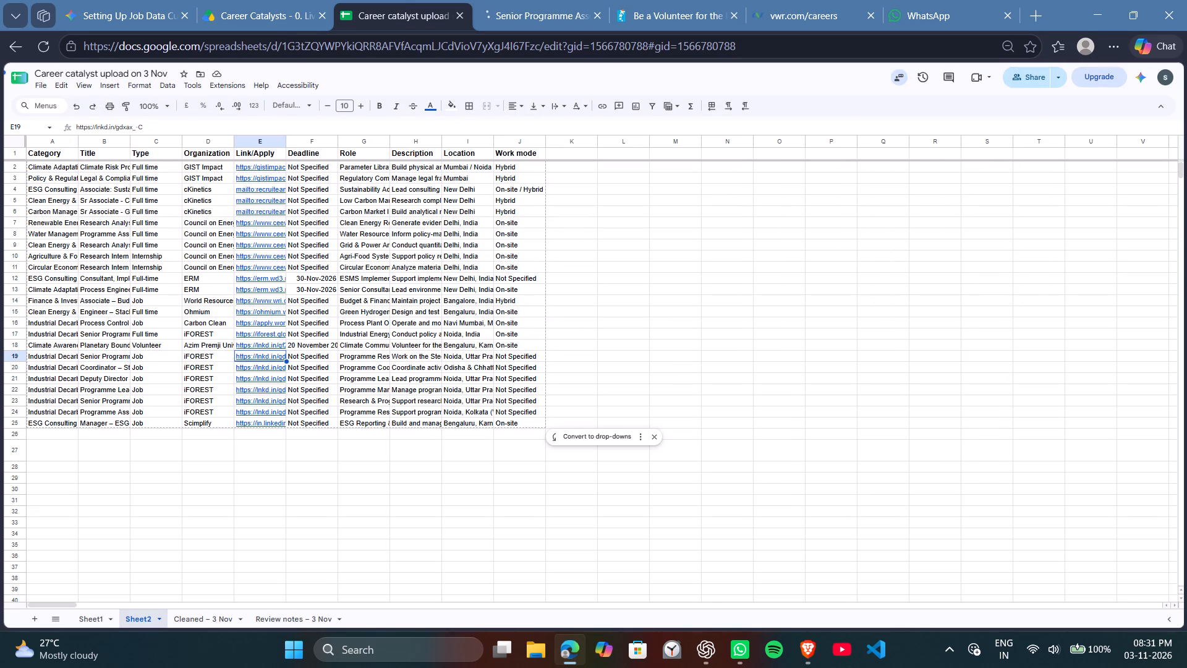
left_click_drag(144, 131, 0, 144)
key("BackSpace")
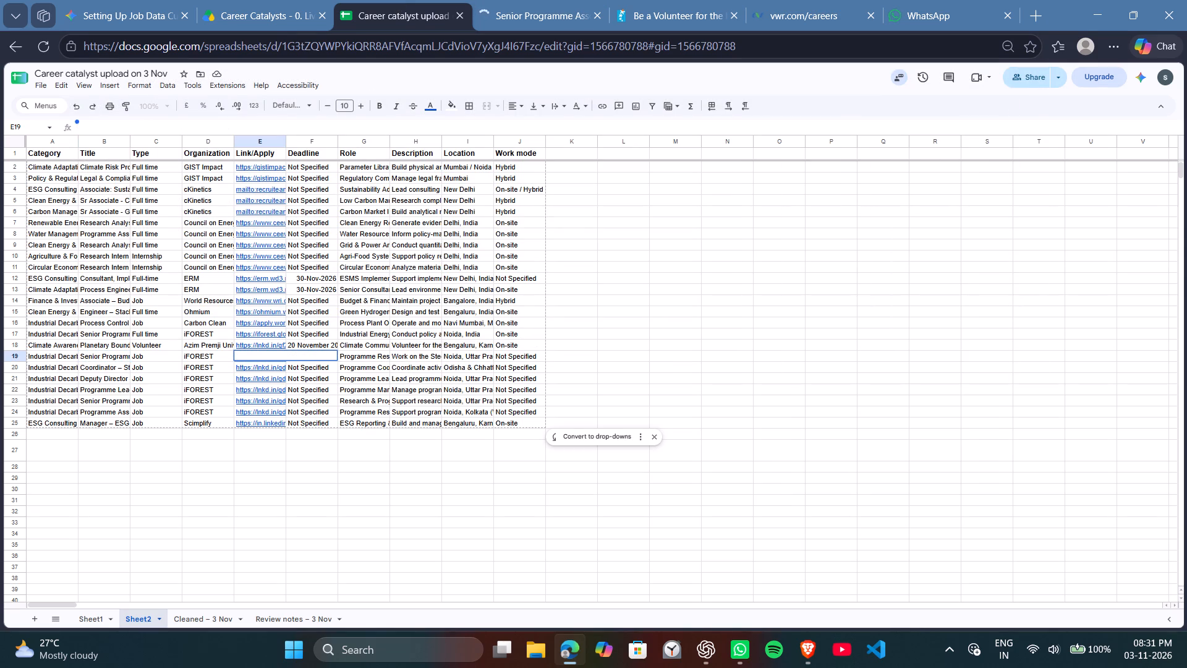
key("ctrl+v")
key("Return")
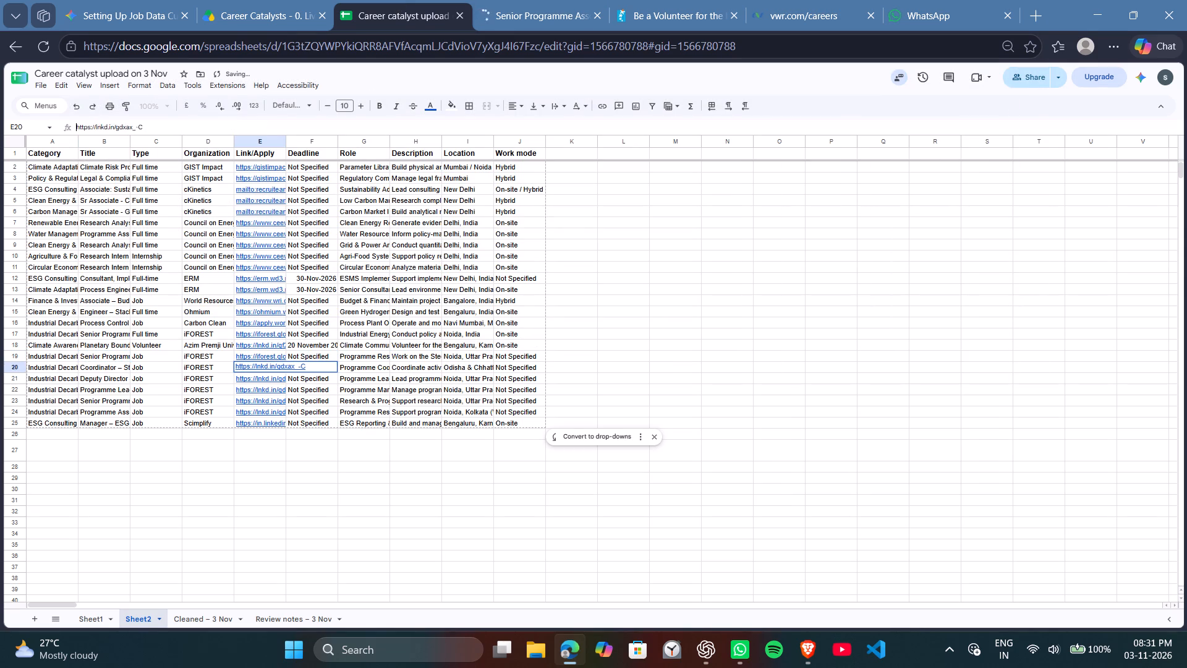
Check the job title in row 20 against iFOREST's open positions and open the Coordinator – Chhattisgarh (Coal-DRI/ Steel Programme) posting.
left_click(93, 367)
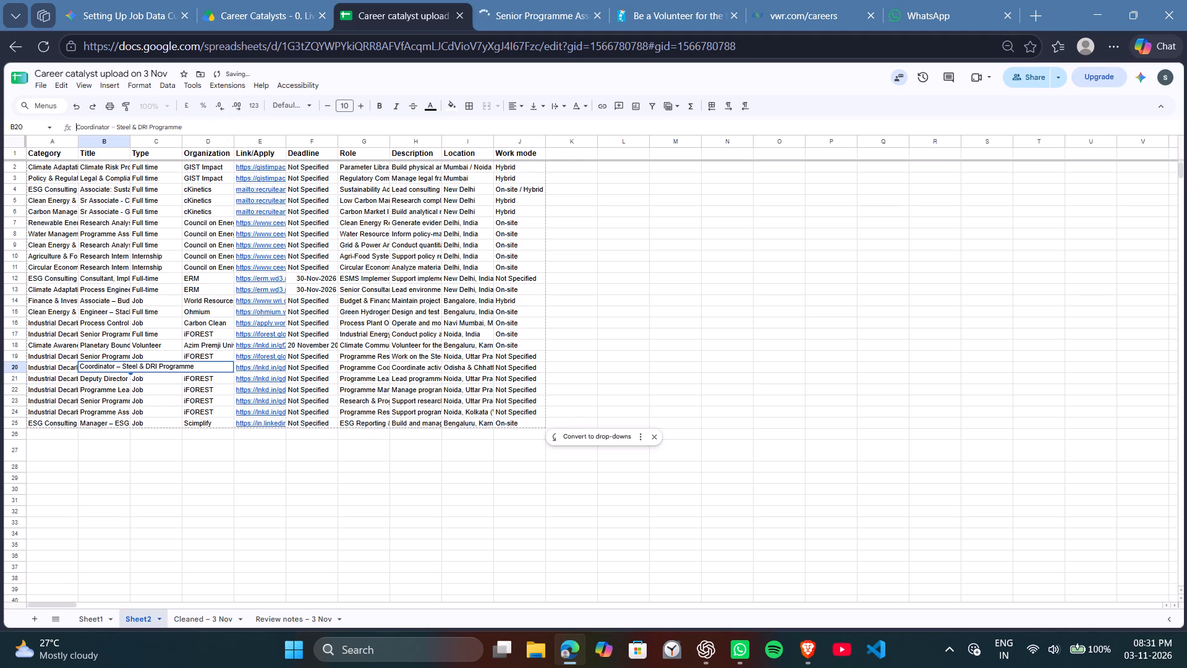
left_click(564, 0)
left_click(15, 48)
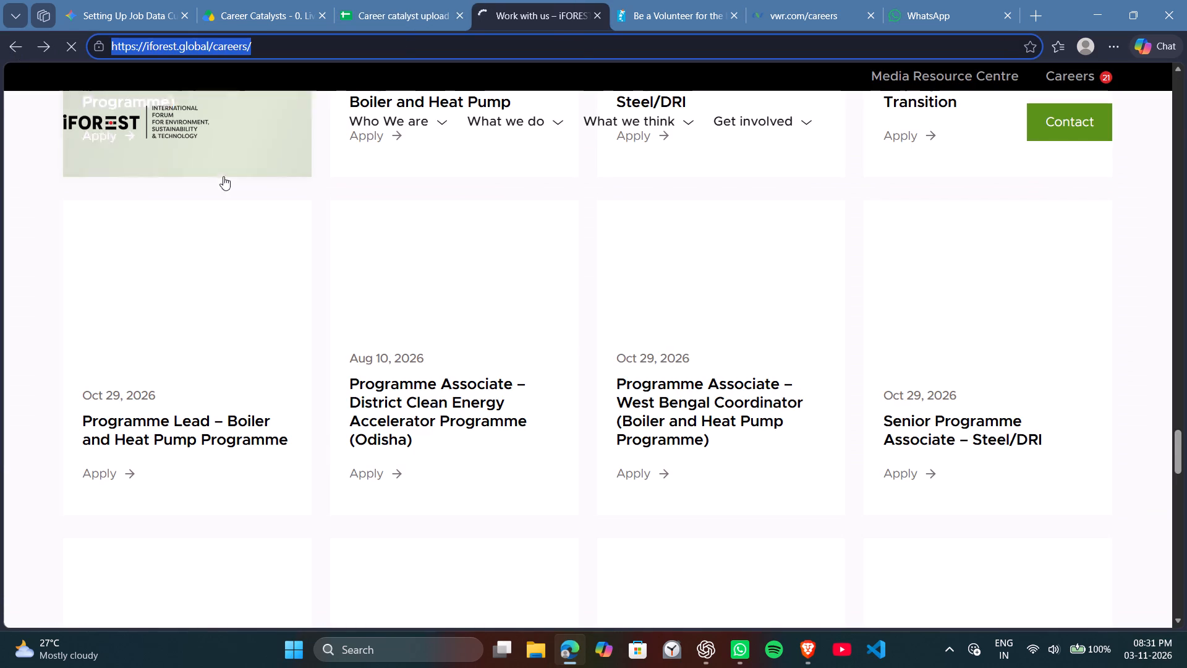
scroll(1186, 358, "up", 7)
scroll(1186, 358, "down", 1)
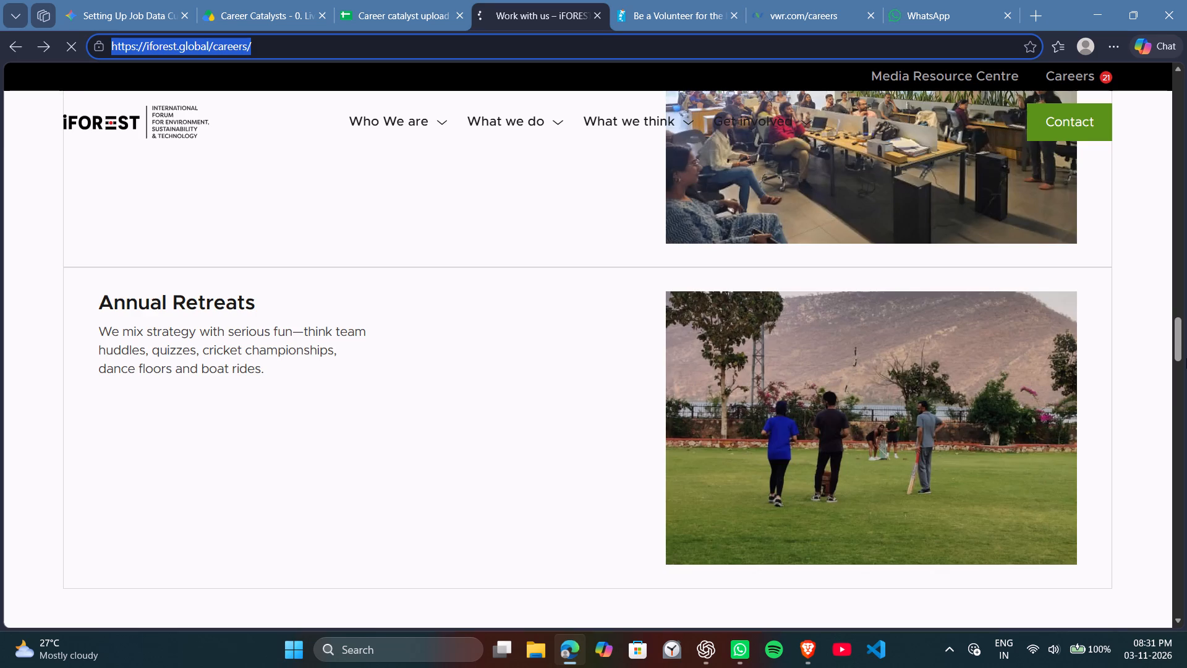
scroll(1186, 358, "down", 2)
scroll(1186, 358, "up", 1)
scroll(1186, 358, "down", 2)
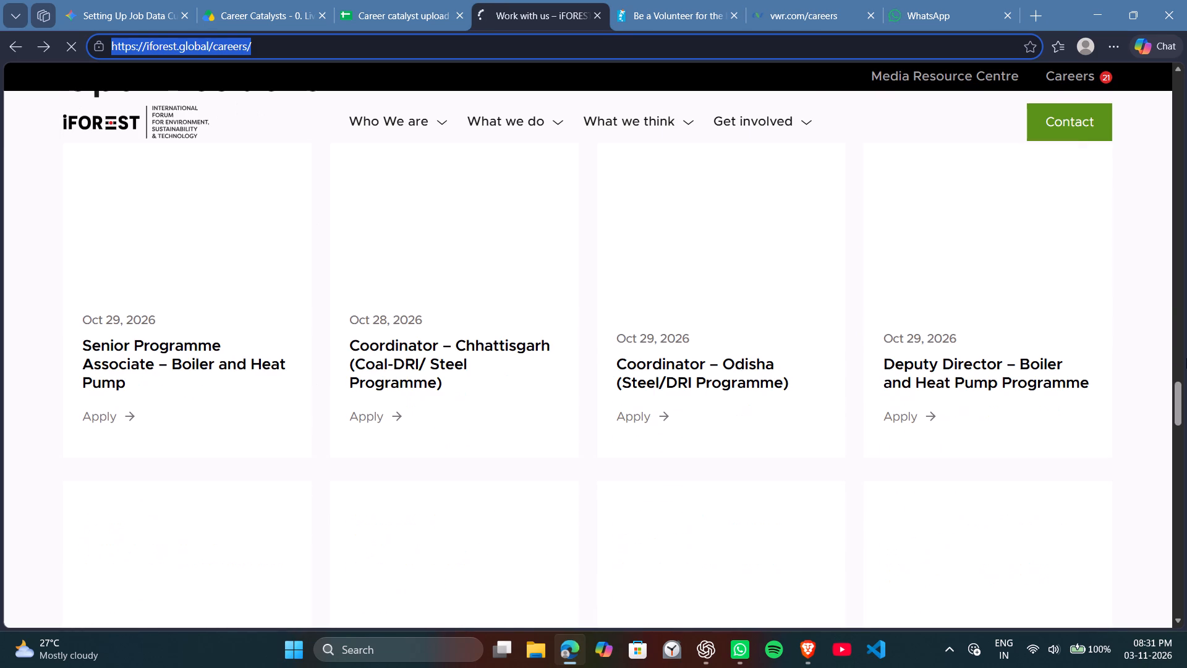
left_click(414, 0)
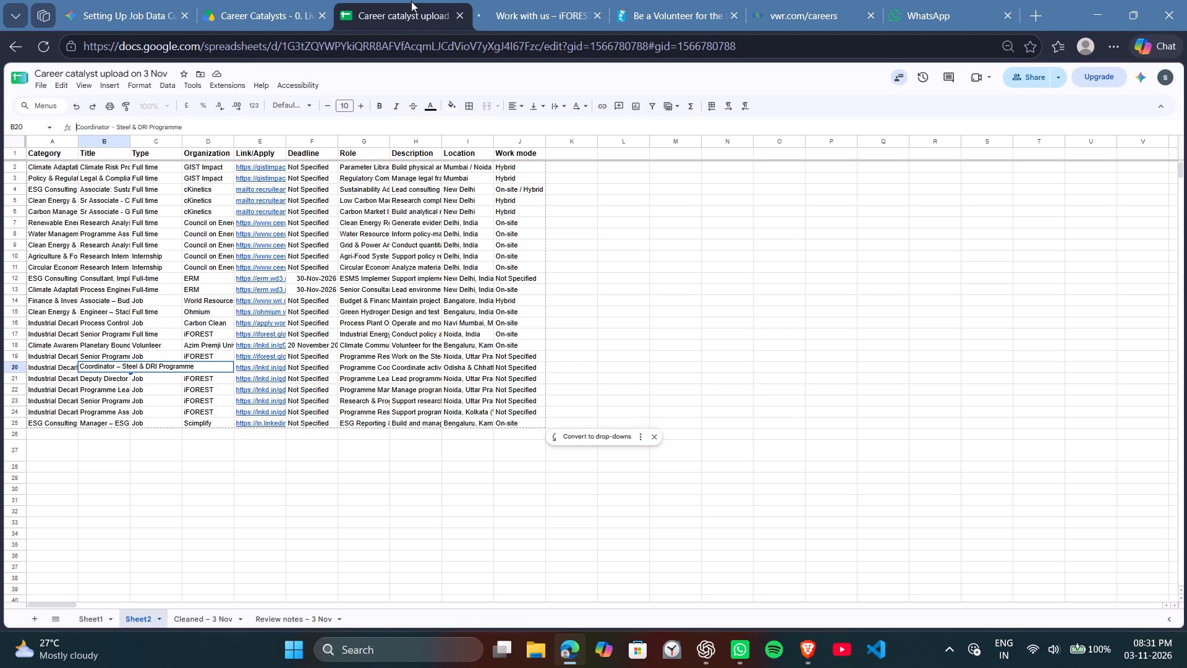
left_click(576, 0)
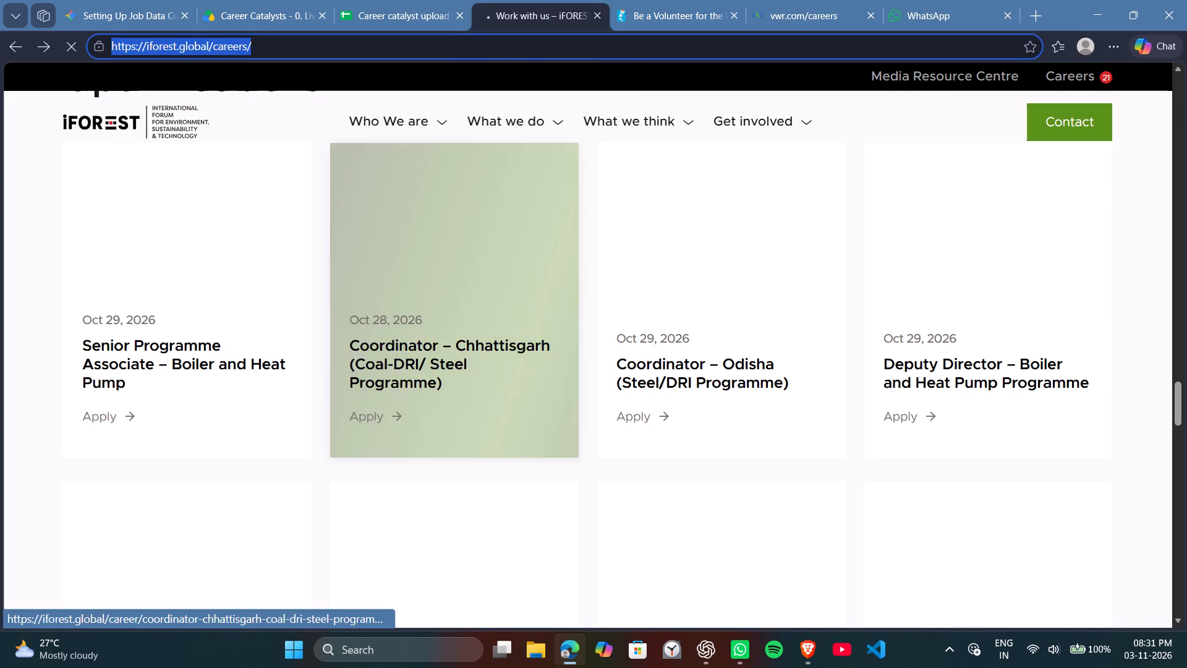
left_click(338, 0)
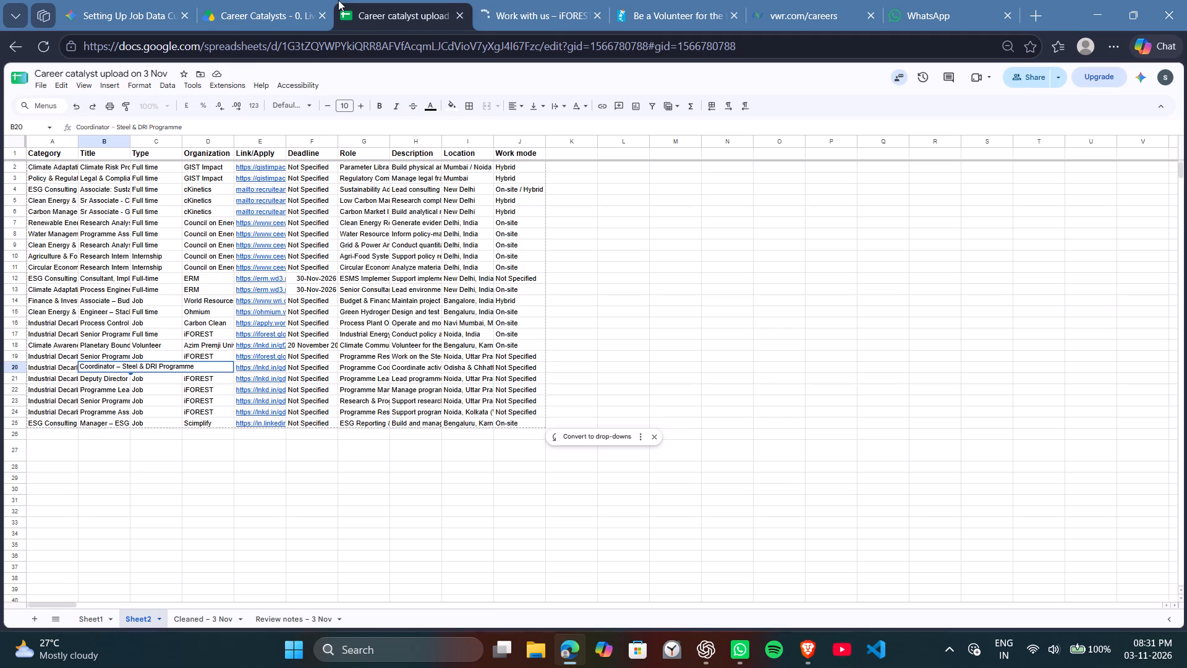
left_click(526, 1)
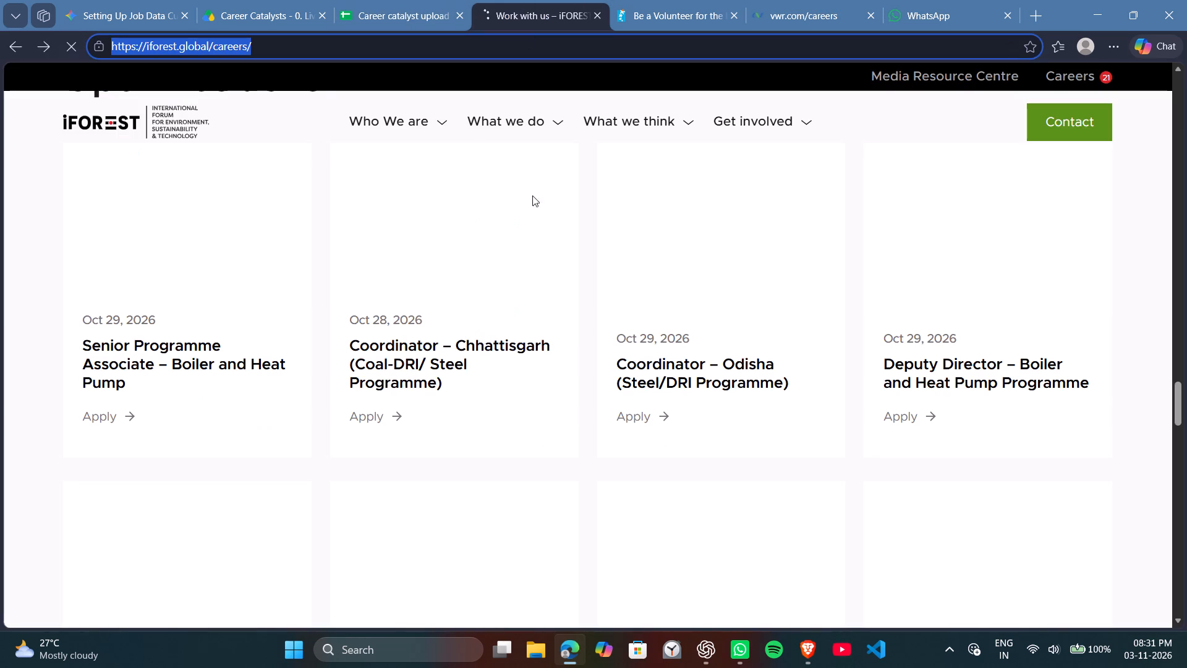
left_click(471, 387)
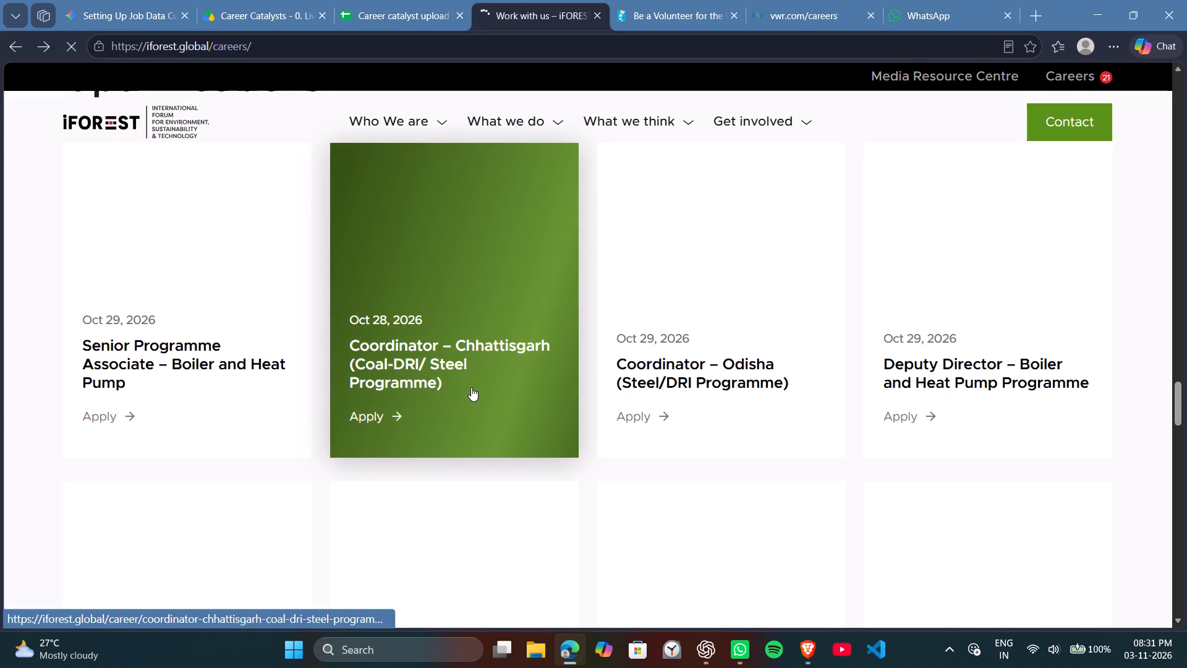
left_click(377, 417)
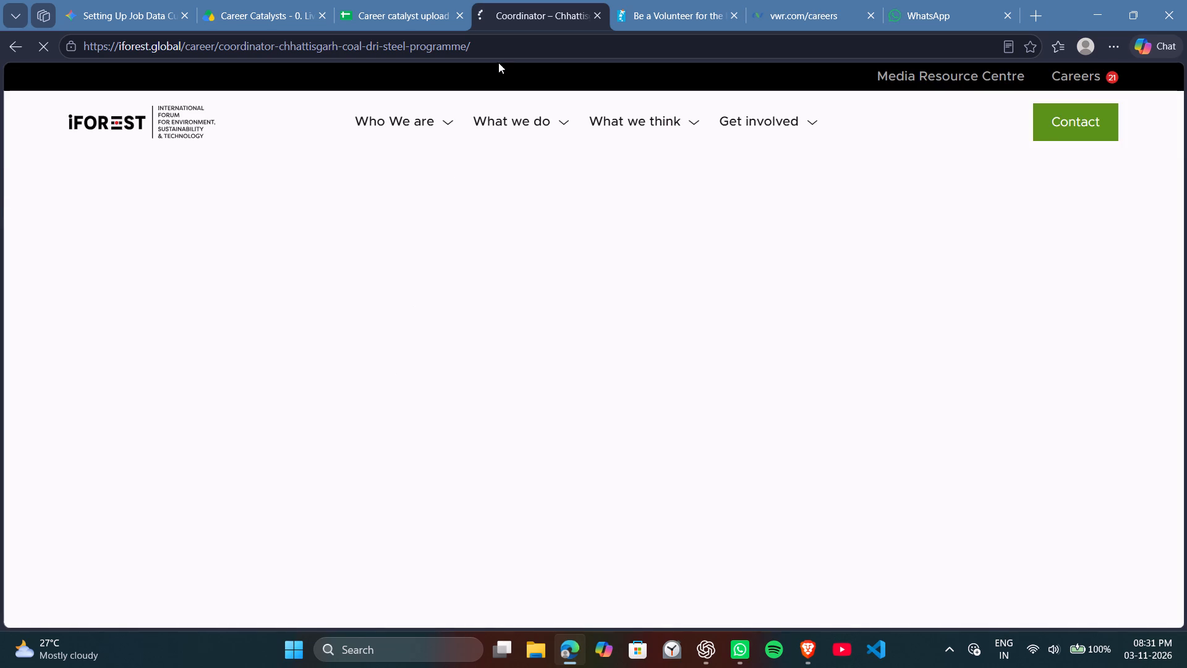
left_click(493, 54)
key("ctrl+c")
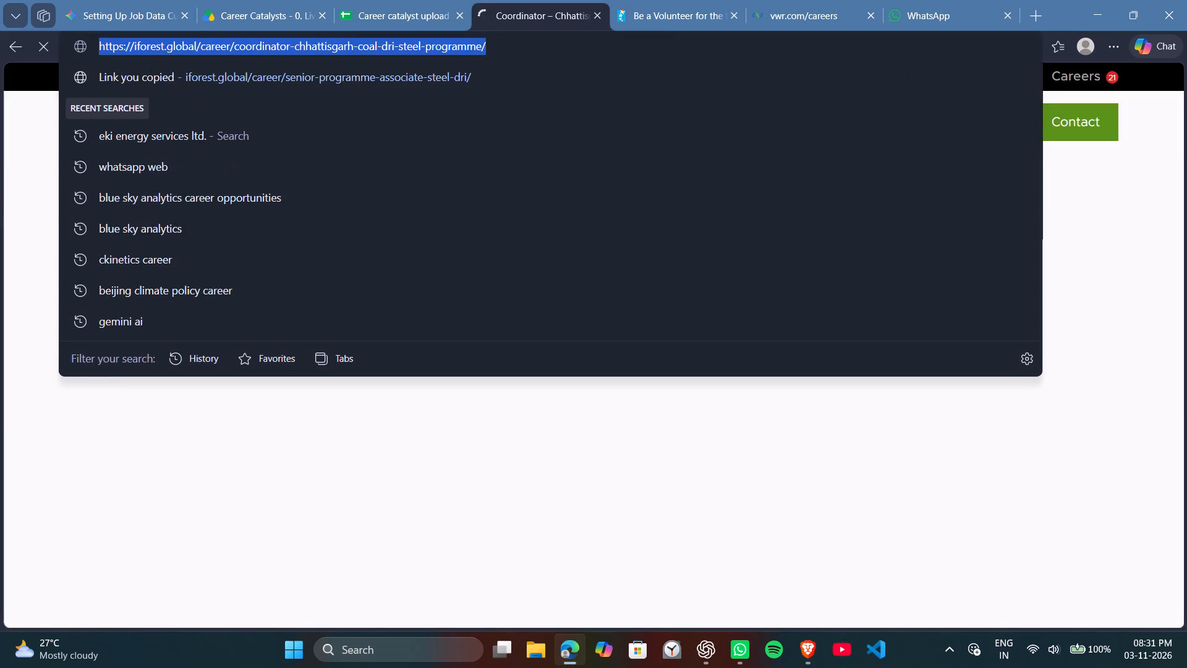
left_click(411, 6)
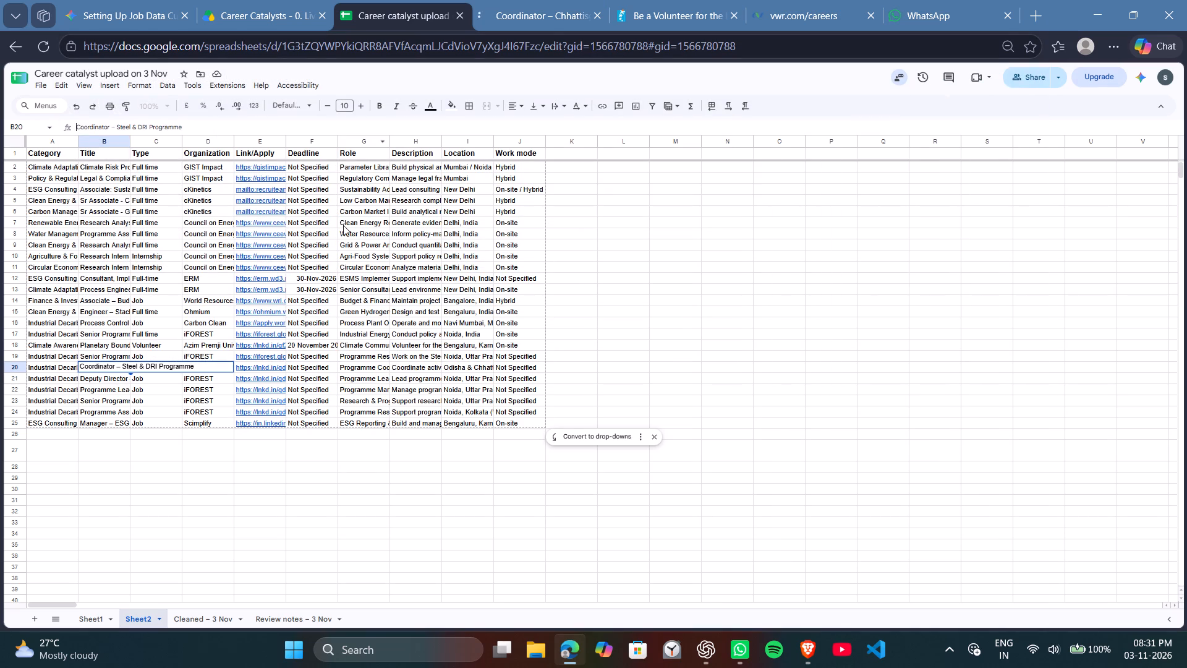
left_click(260, 369)
left_click_drag(147, 126, 146, 127)
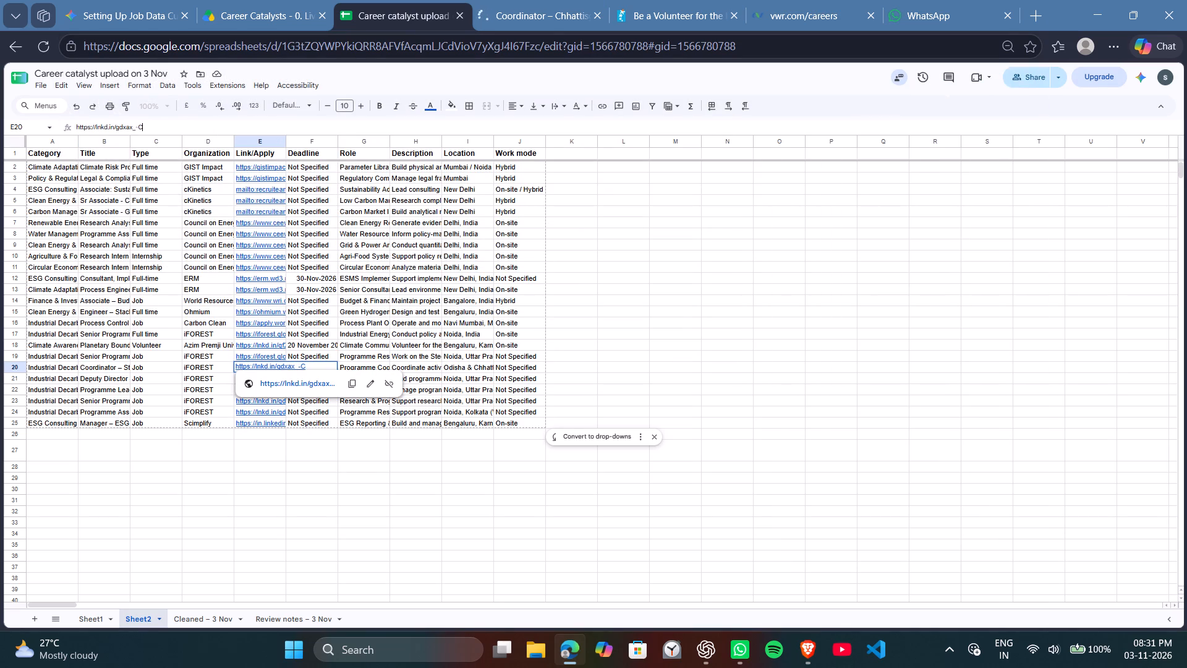
left_click_drag(146, 127, 40, 144)
key("BackSpace")
key("ctrl+v")
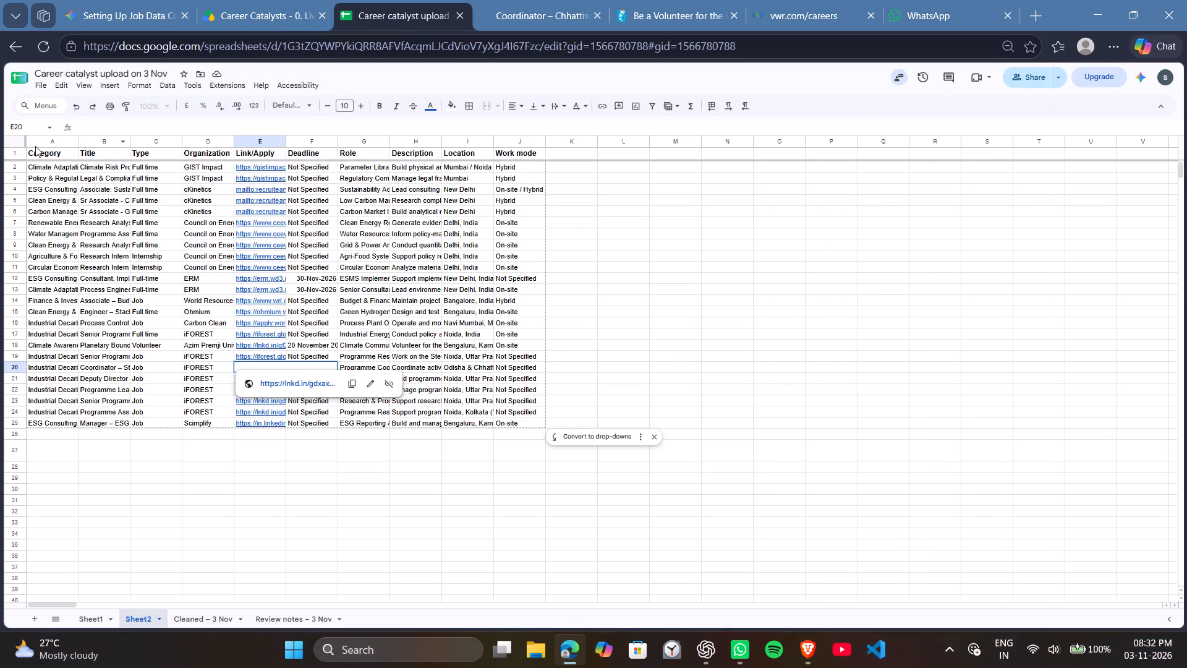
left_click(306, 557)
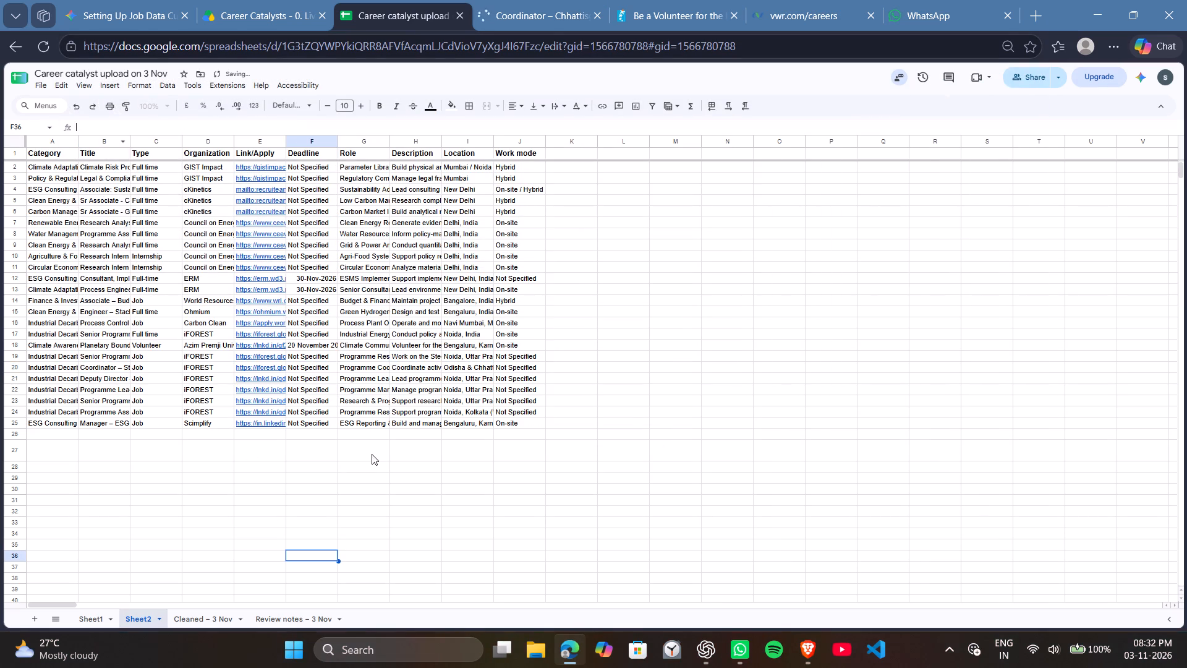
Remove "Odisha &" from the location in cell I20 so that it reads "Chhattisgarh, India".
left_click(462, 370)
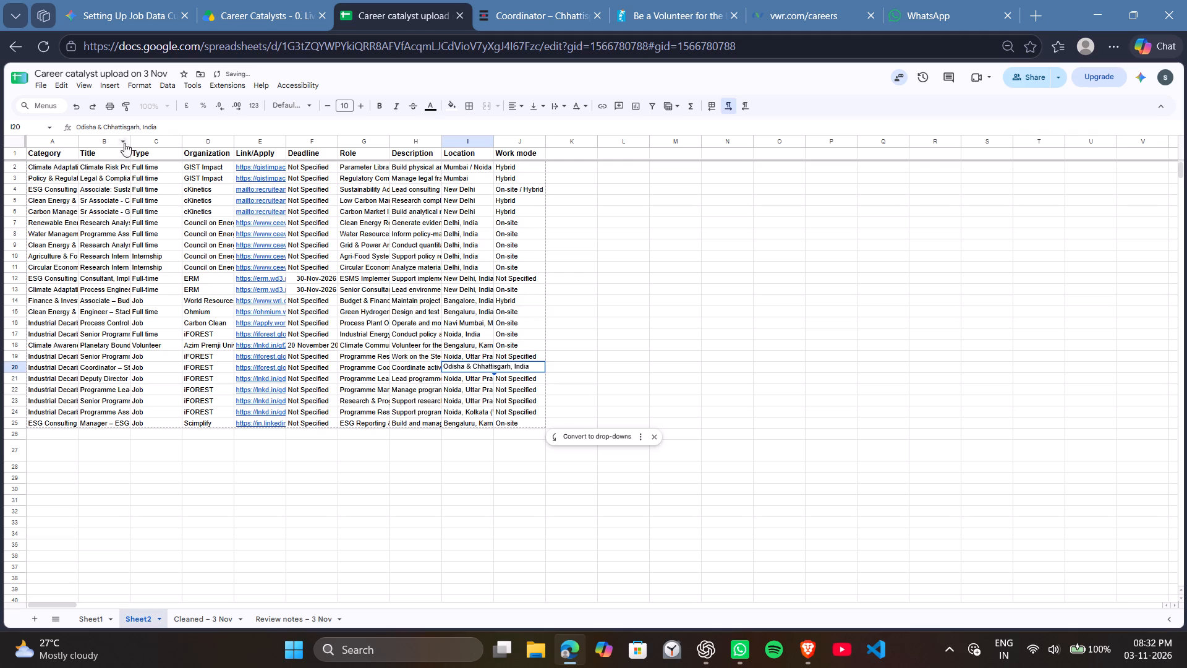
left_click_drag(103, 127, 46, 126)
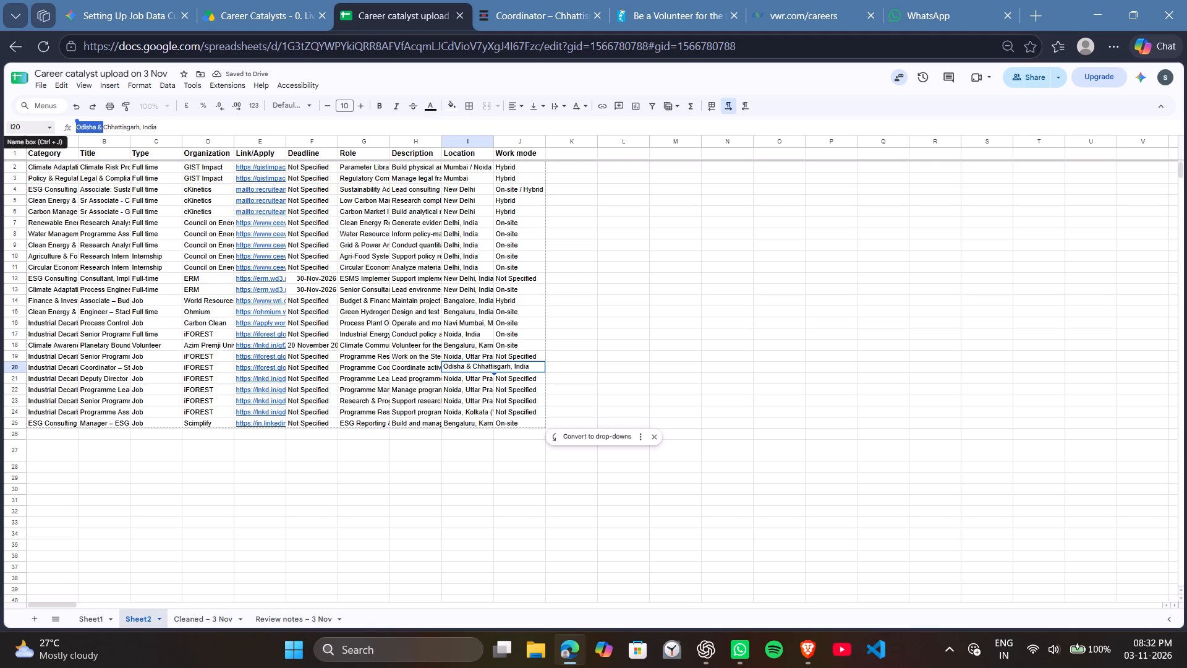
key("BackSpace")
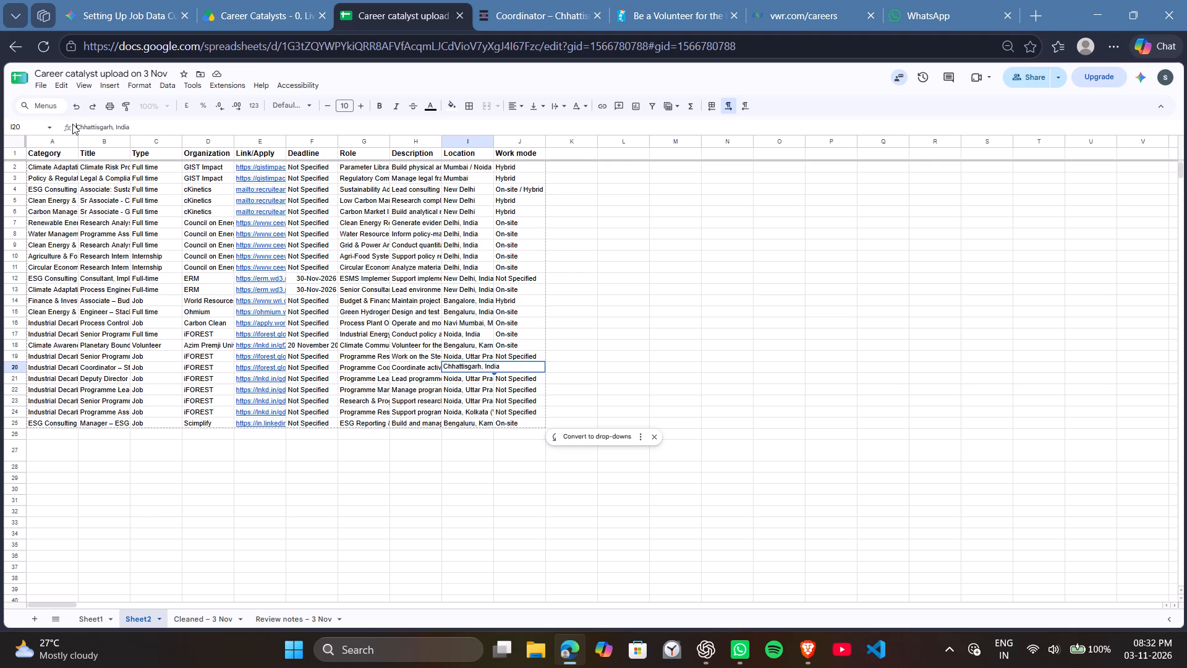
left_click(213, 479)
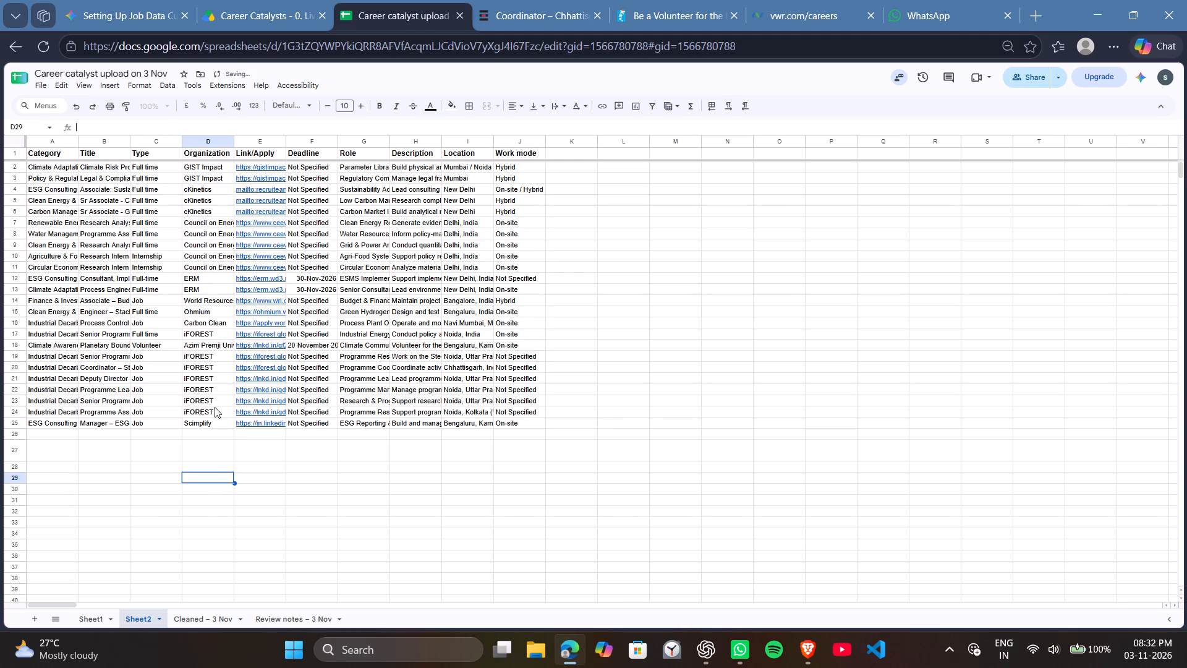
For row 21, return to iFOREST's open positions and open the Deputy Director – Boiler and Heat Pump Programme posting.
left_click(250, 380)
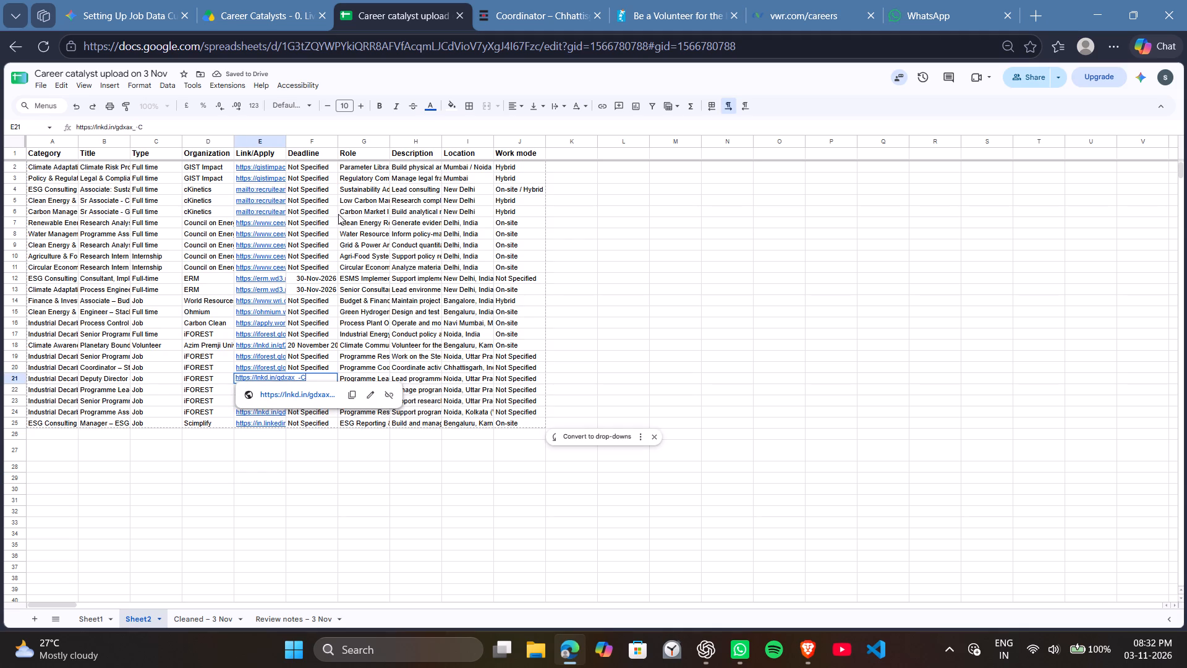
left_click(509, 1)
left_click(0, 45)
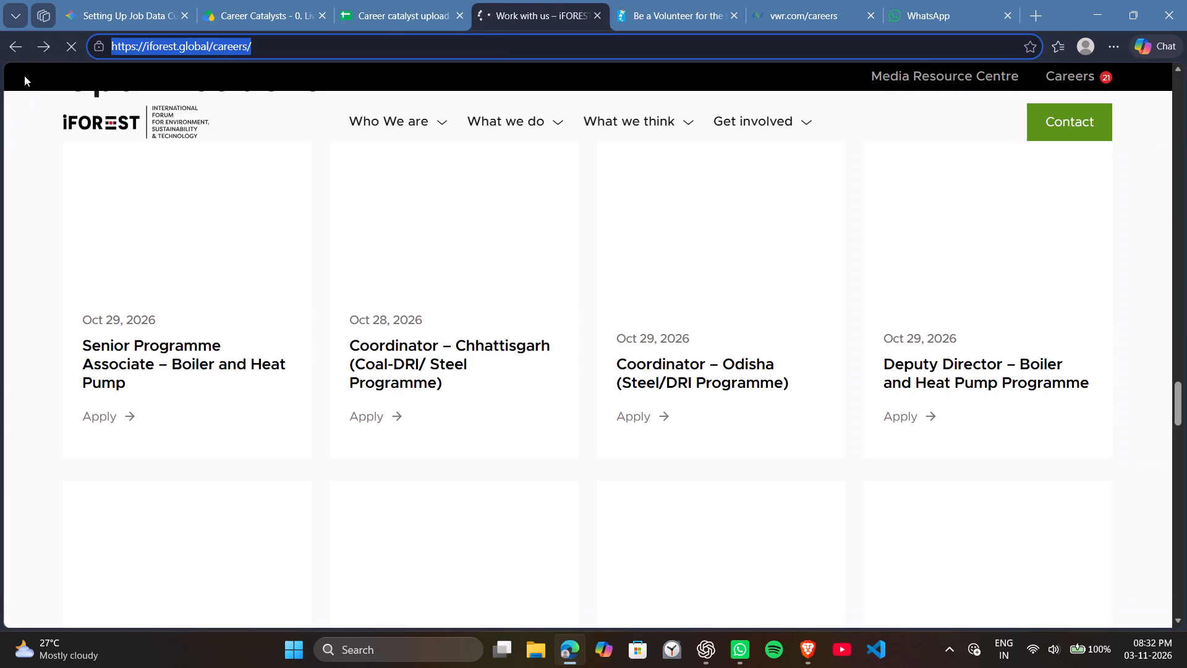
left_click(1026, 356)
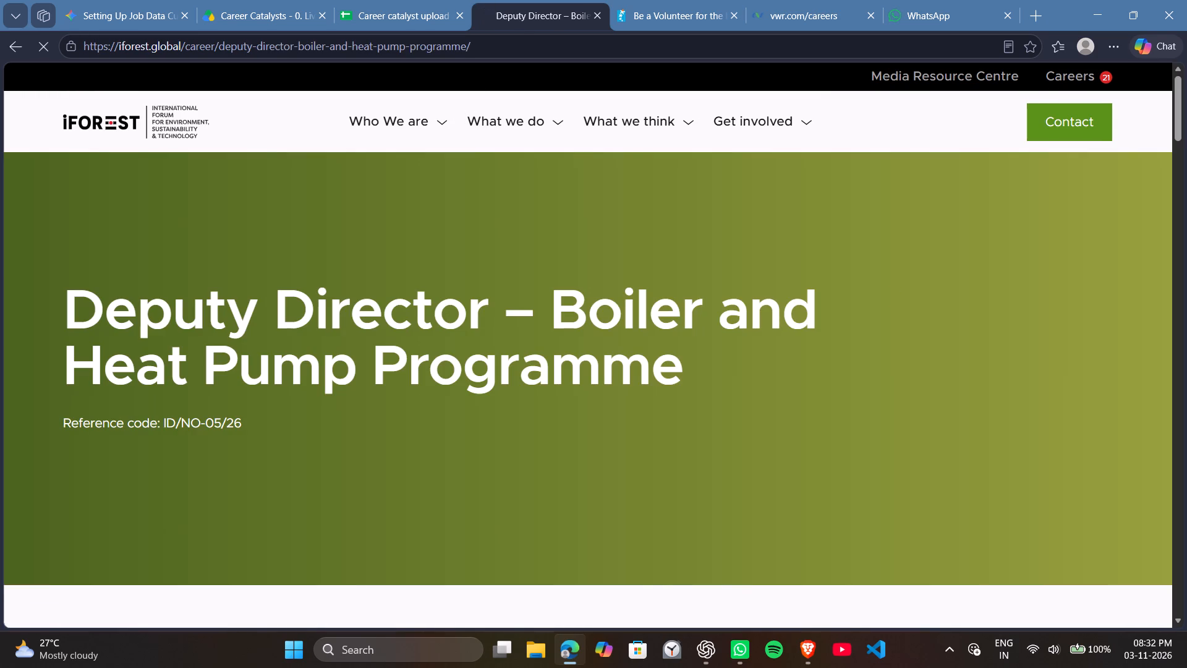
left_click(476, 47)
key("ctrl+c")
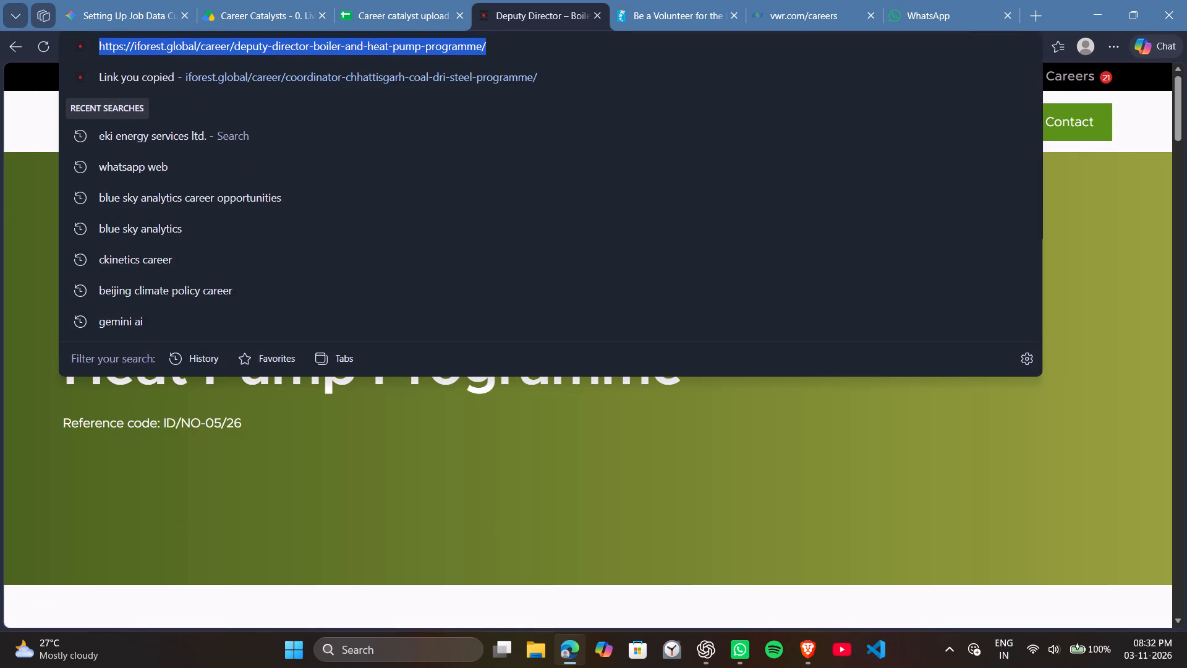
left_click(375, 6)
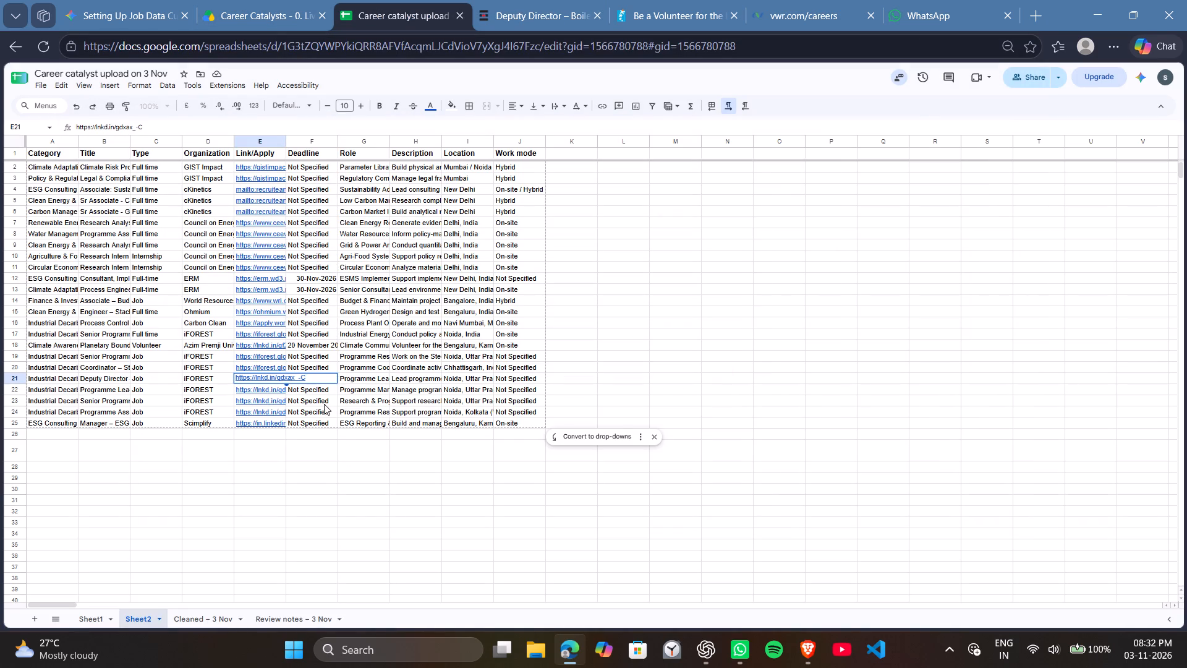
left_click_drag(318, 377, 91, 405)
key("BackSpace")
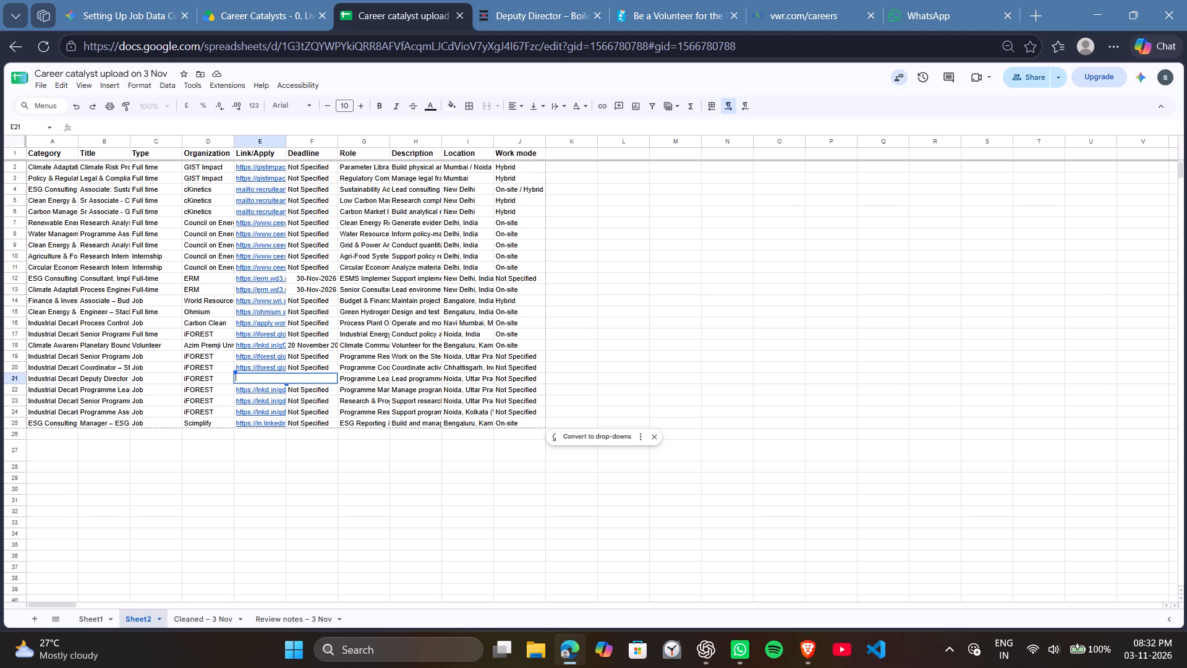
key("ctrl+v")
key("Return")
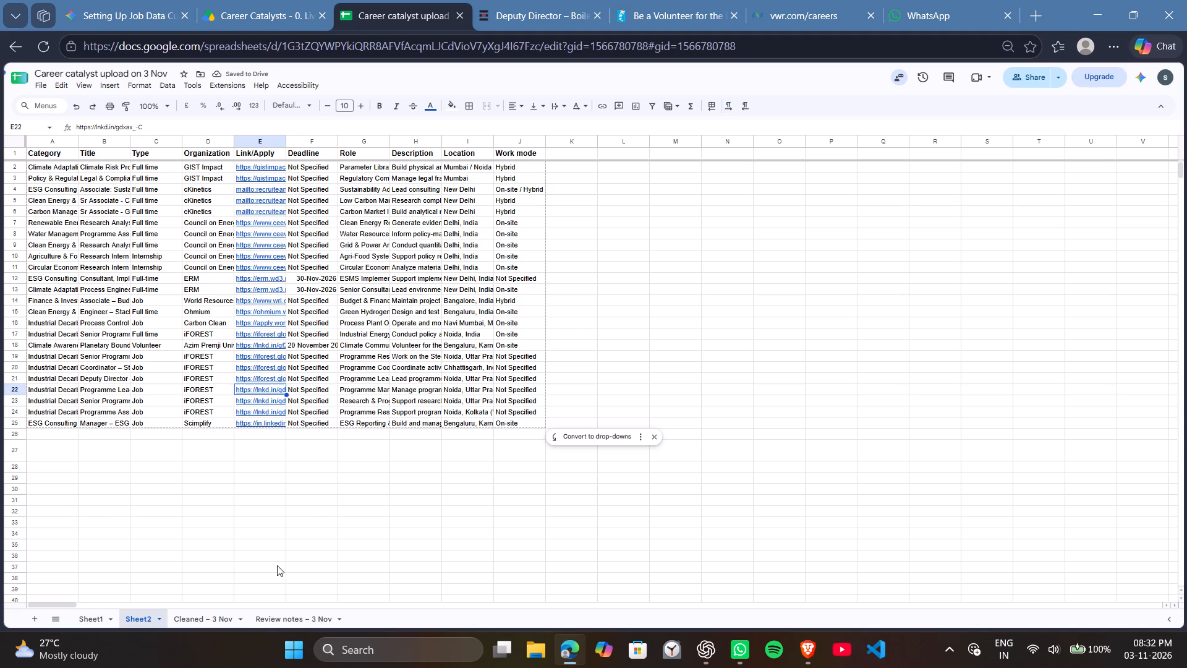
Check the job title in row 22 and open the matching Programme Lead – Boiler and Heat Pump Programme posting on the iFOREST careers page.
left_click(91, 388)
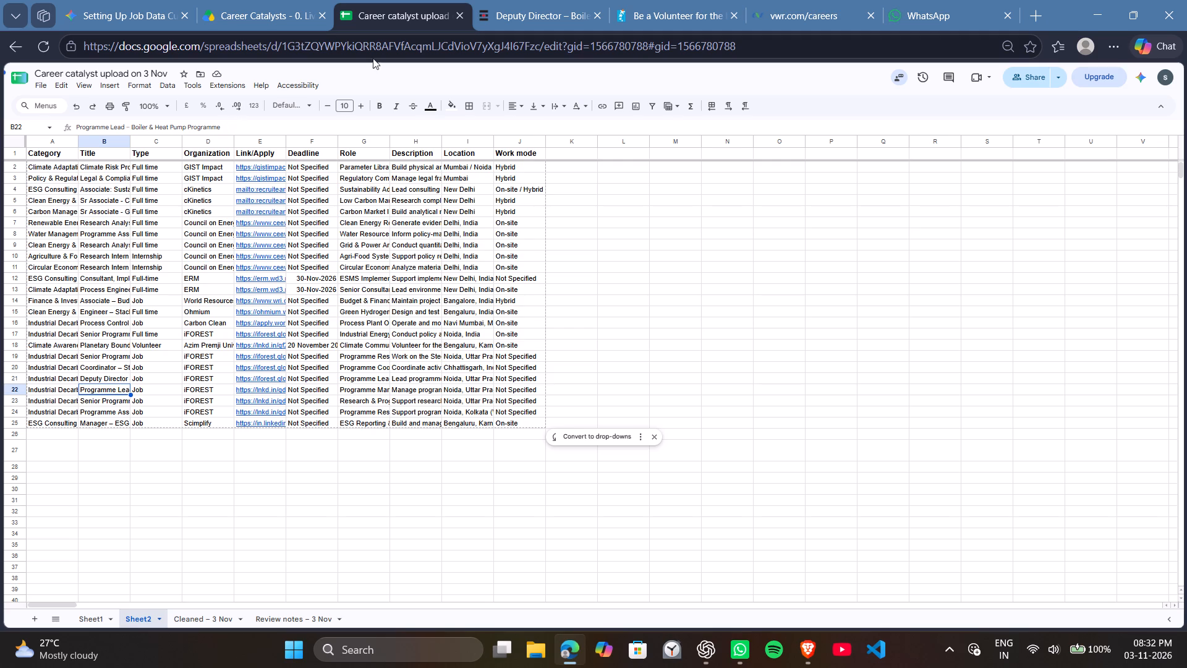
left_click(479, 15)
left_click(12, 48)
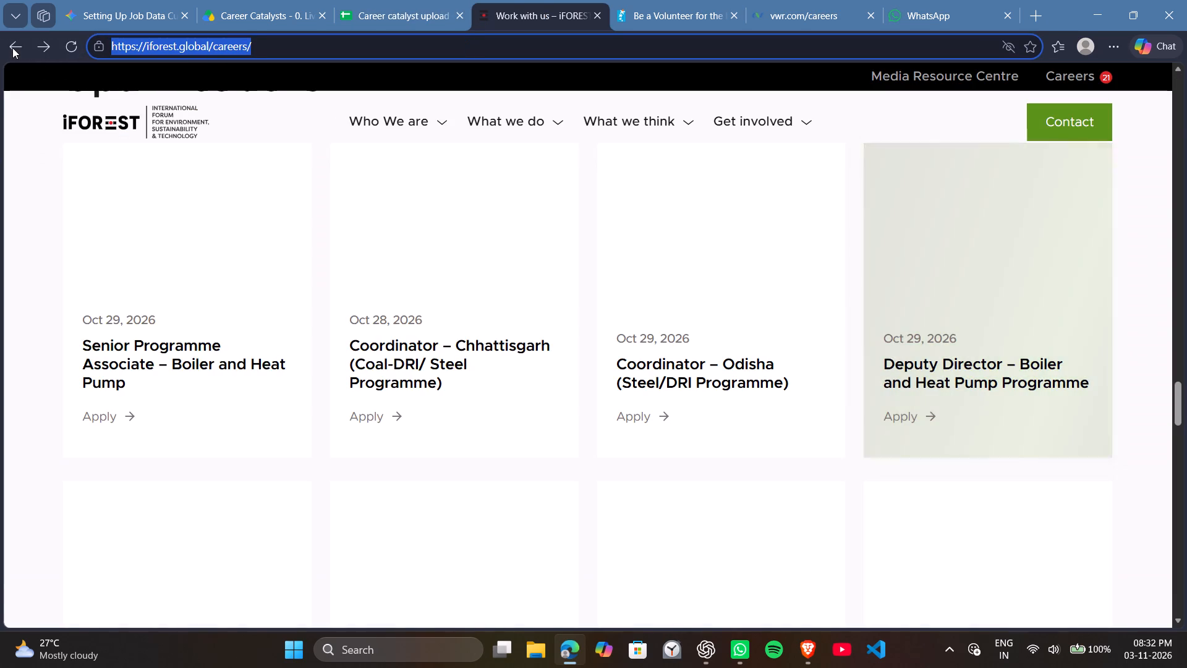
scroll(1019, 413, "down", 1)
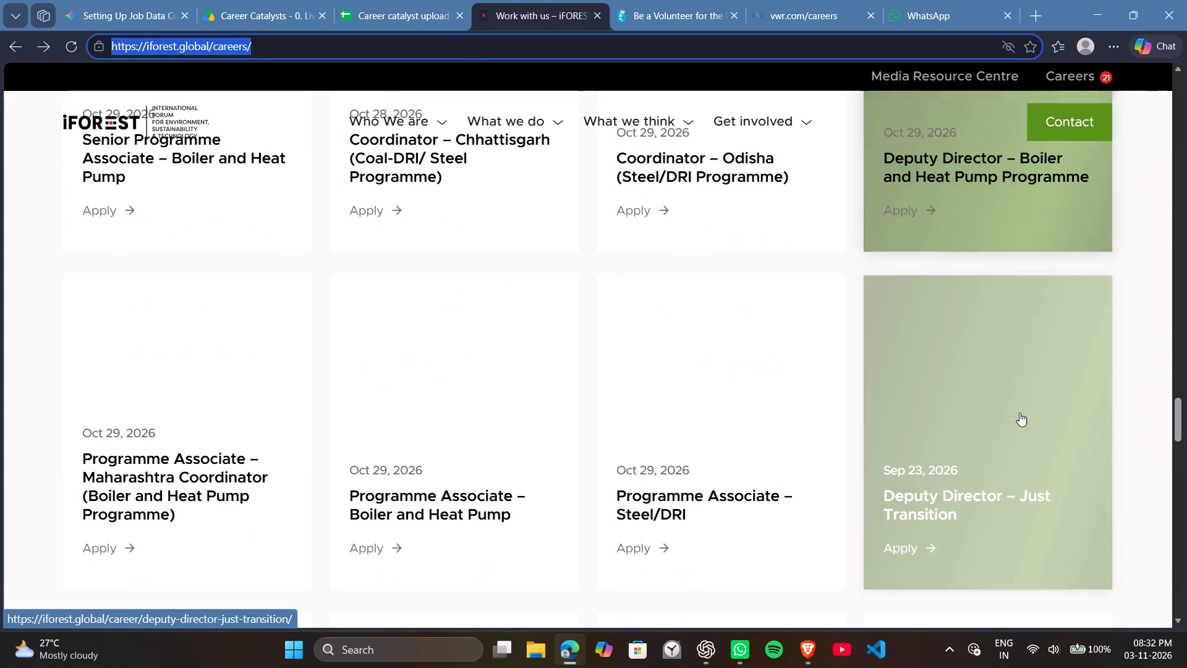
scroll(1019, 413, "down", 1)
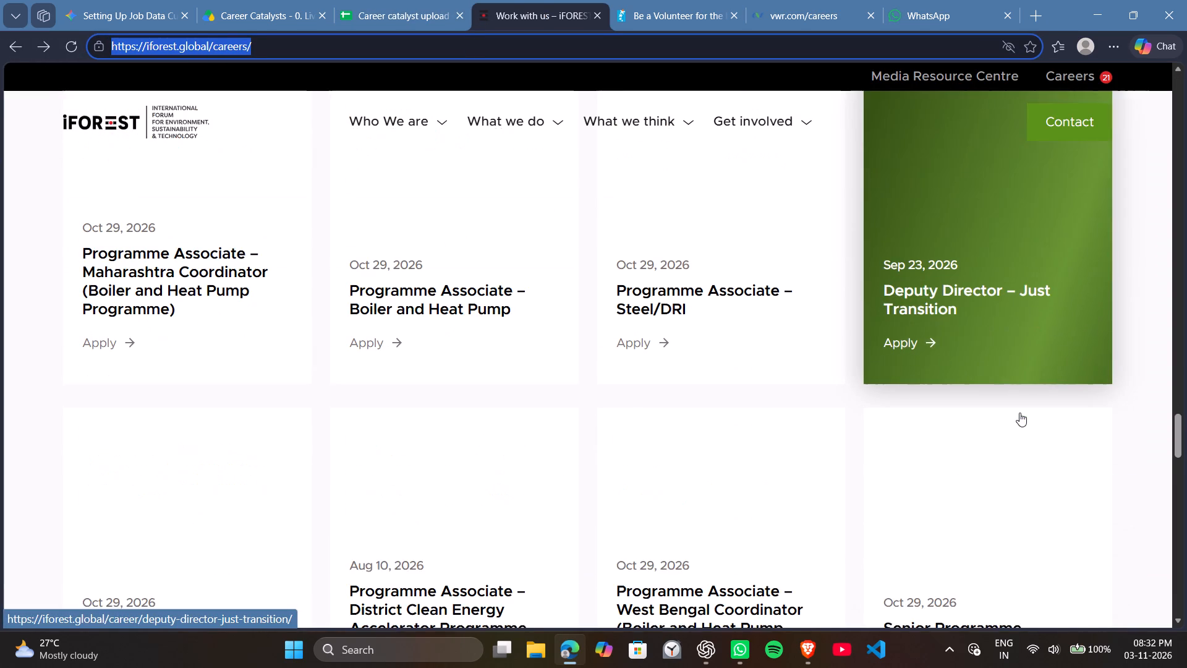
scroll(1019, 413, "down", 1)
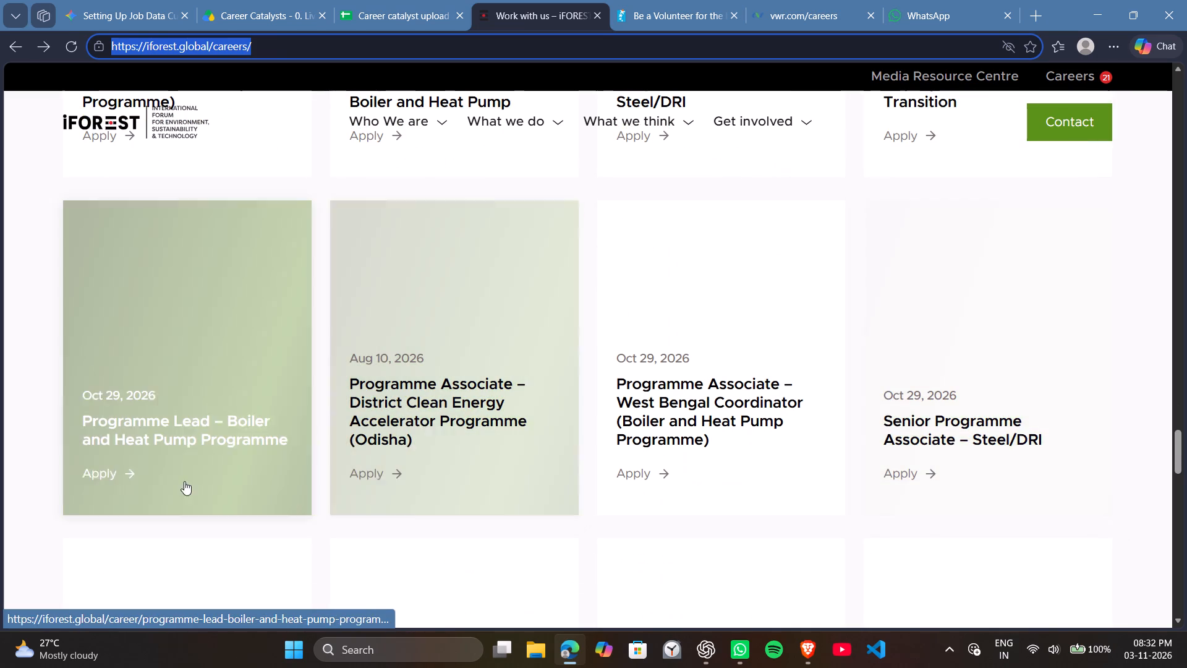
left_click(175, 477)
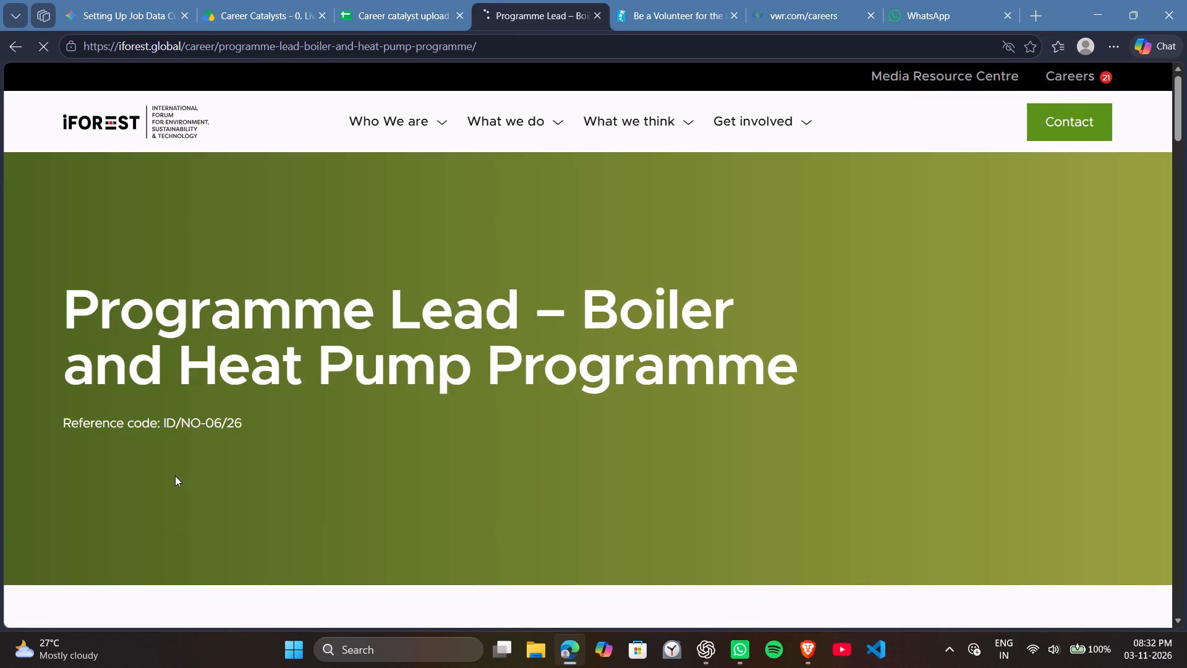
left_click(495, 46)
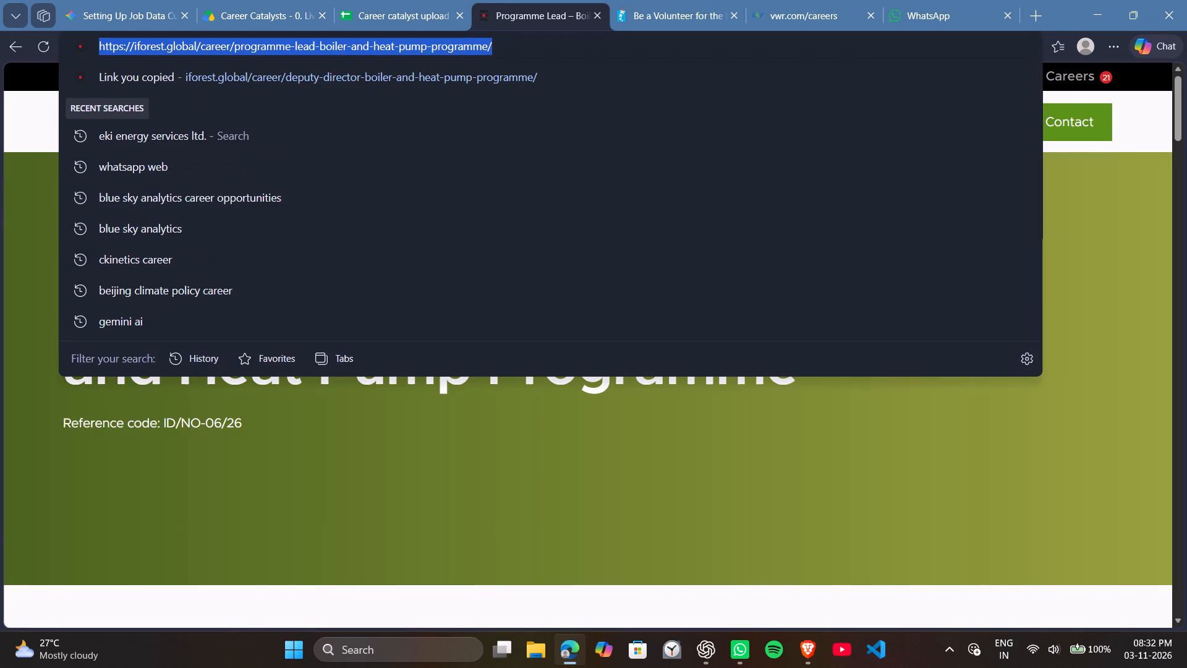
key("ctrl+c")
left_click(412, 1)
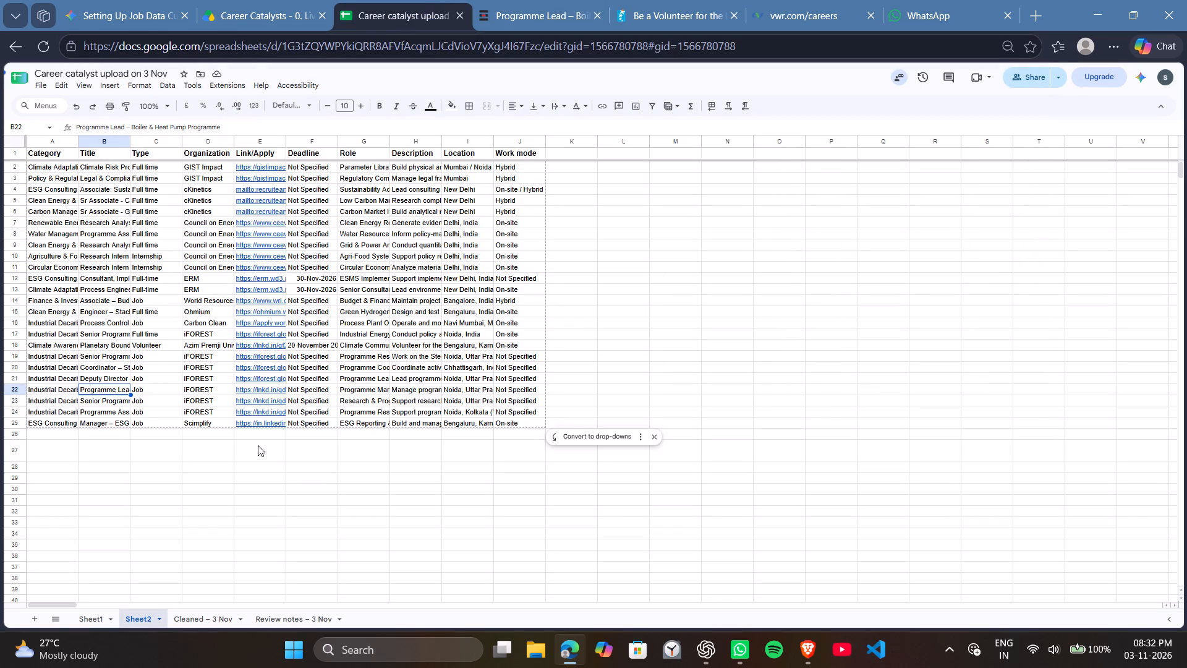
left_click(262, 392)
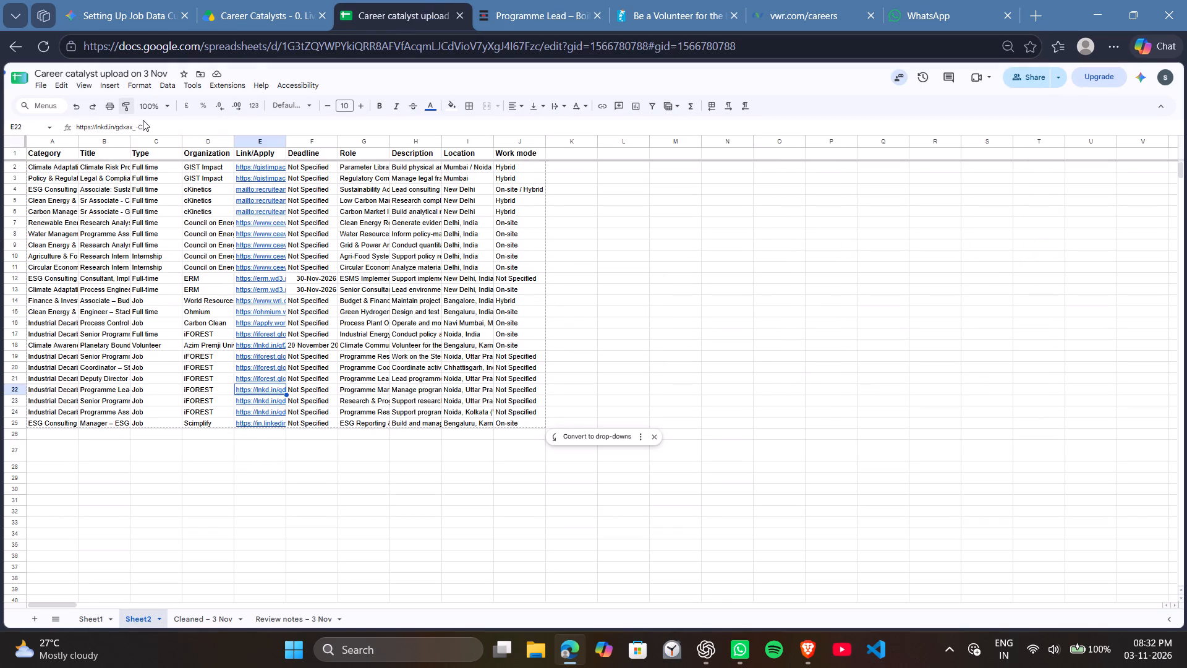
left_click_drag(146, 124, 0, 140)
key("BackSpace")
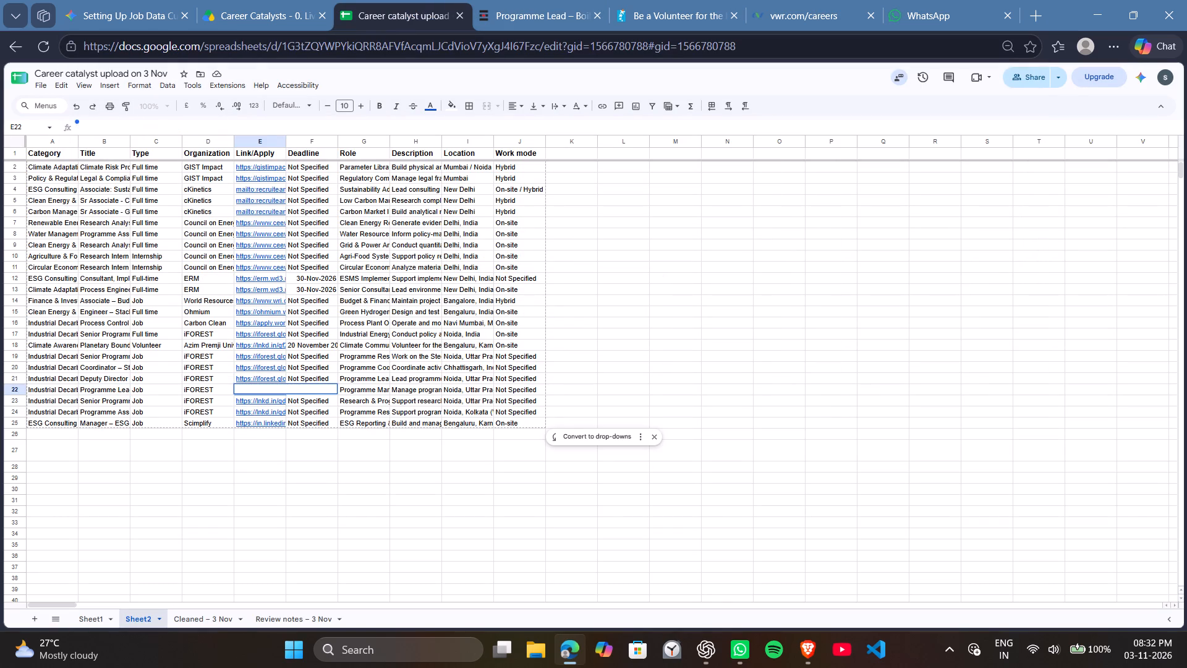
key("ctrl+v")
key("Return")
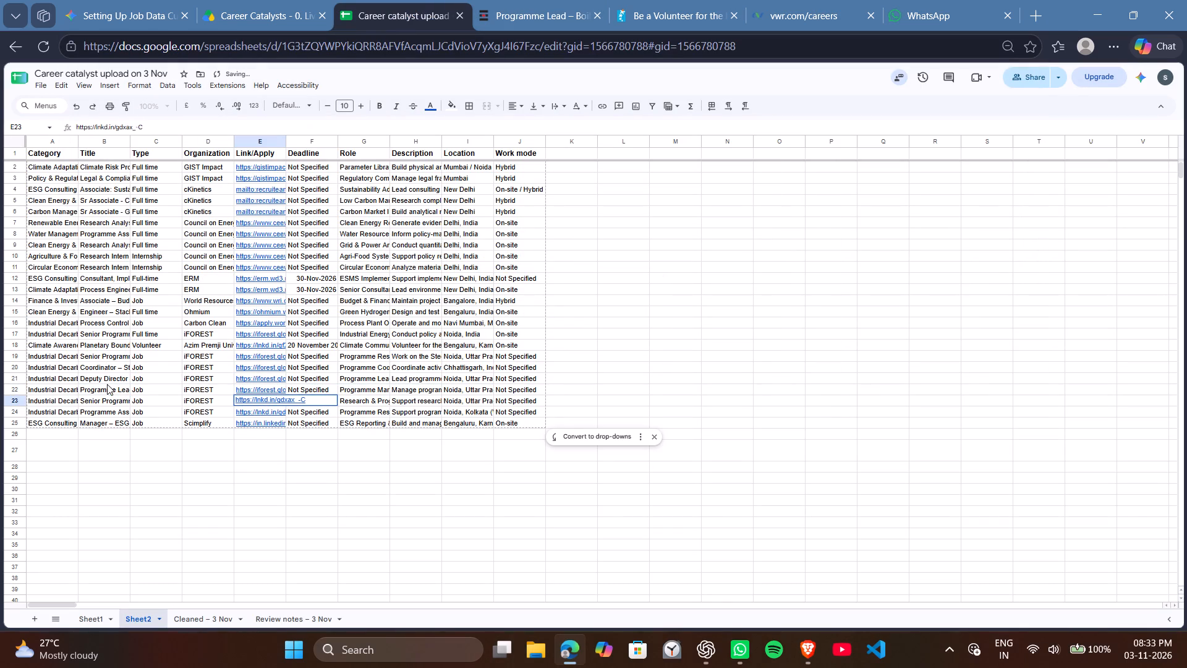
Check the full job title in row 23 of Sheet2.
left_click(119, 405)
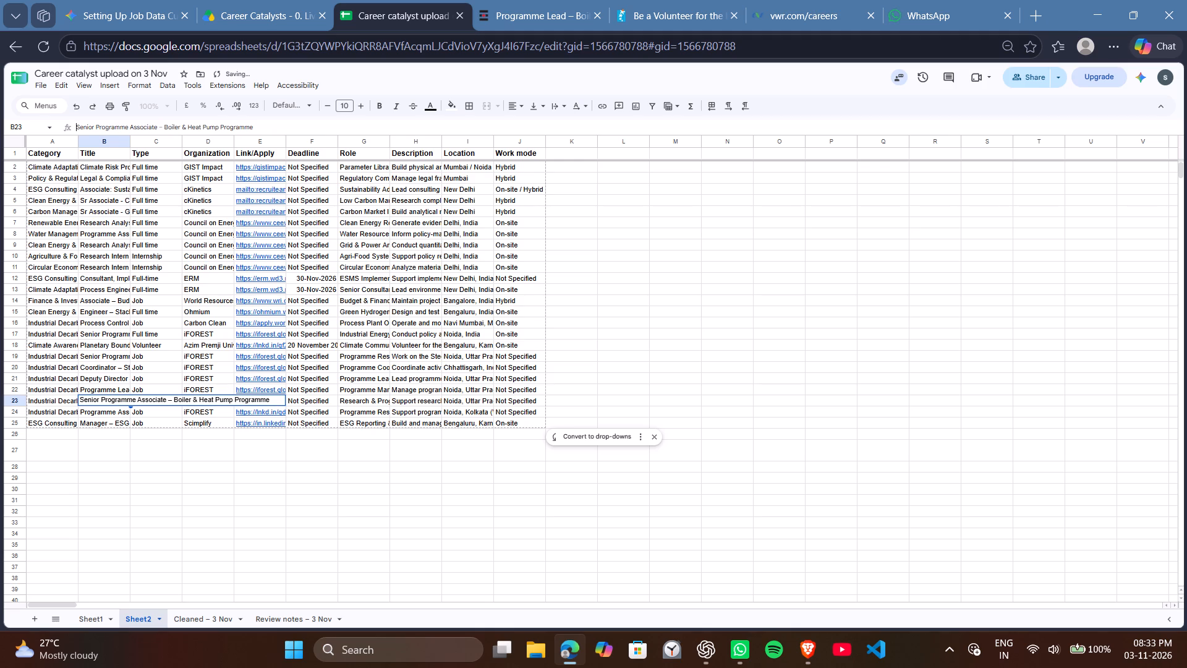
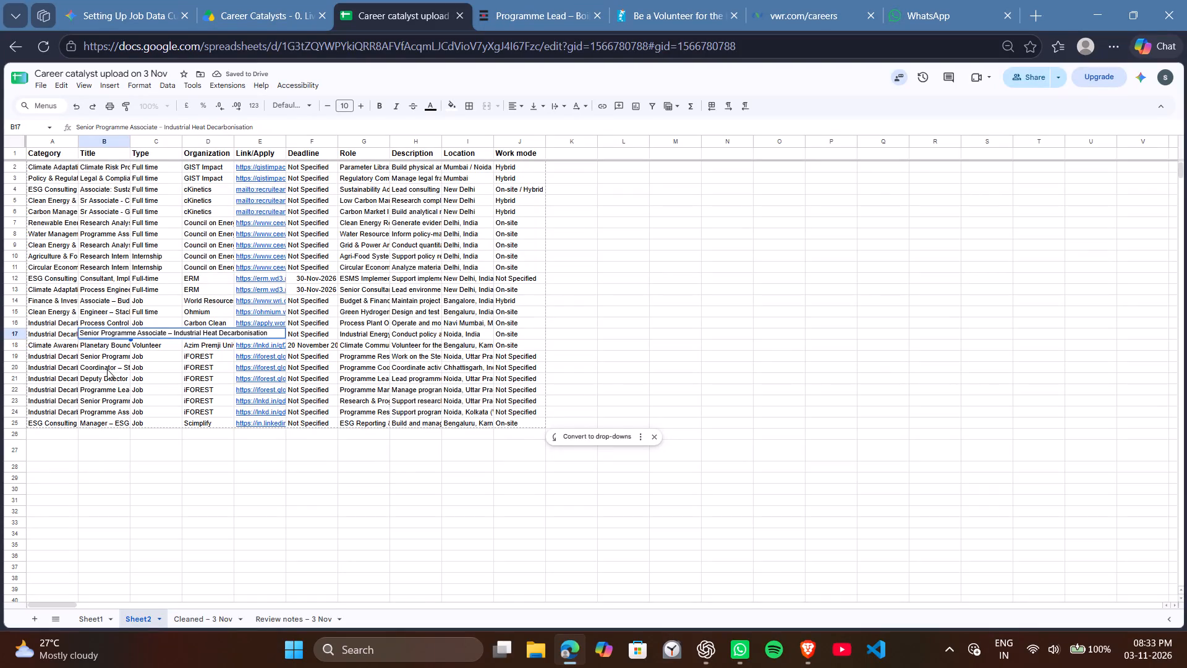
Check the job title in row 23 and open the matching Senior Programme Associate – Boiler and Heat Pump posting on the iFOREST careers page.
left_click(102, 401)
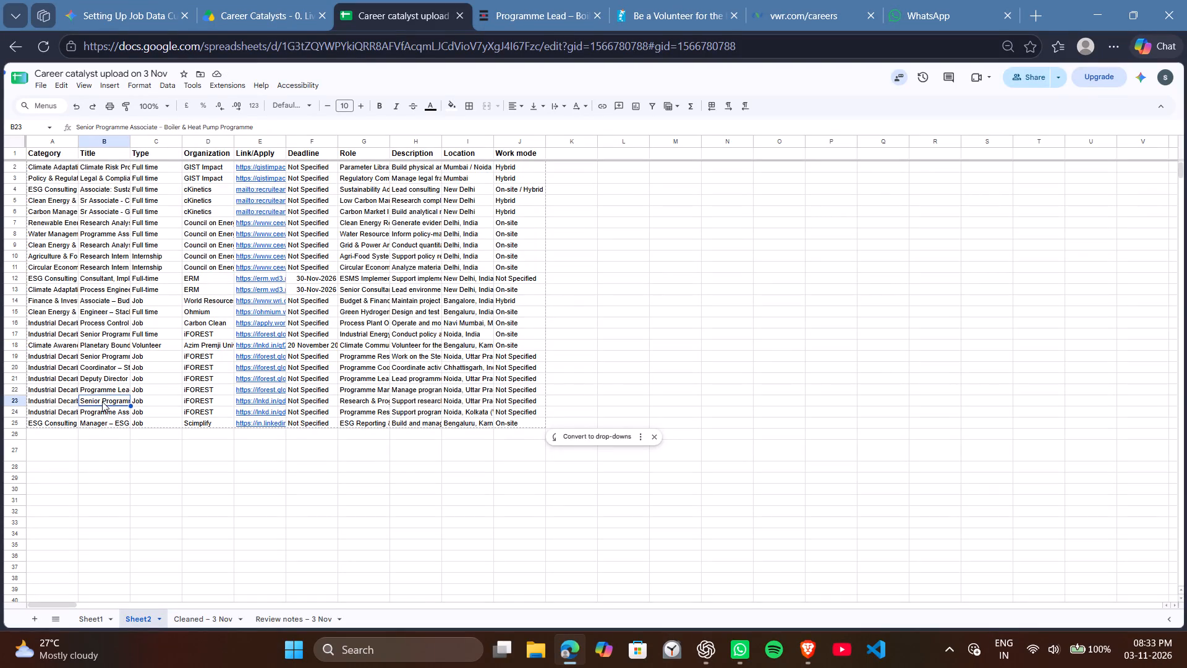
left_click(584, 11)
left_click(23, 51)
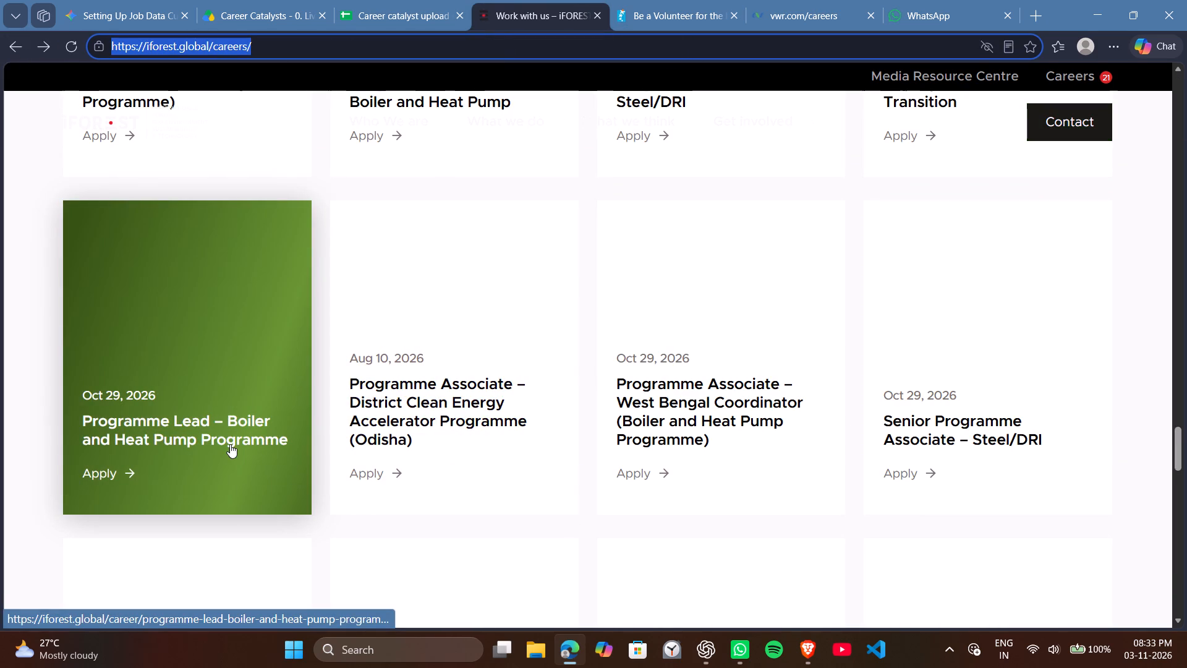
scroll(230, 444, "up", 4)
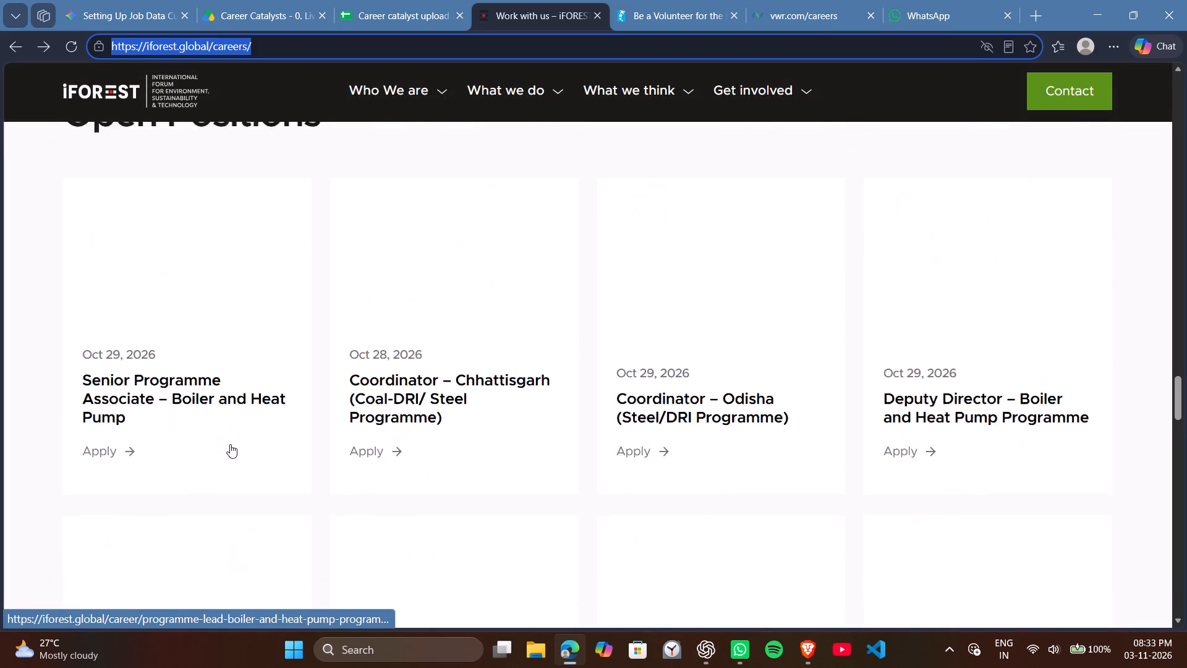
scroll(230, 444, "down", 1)
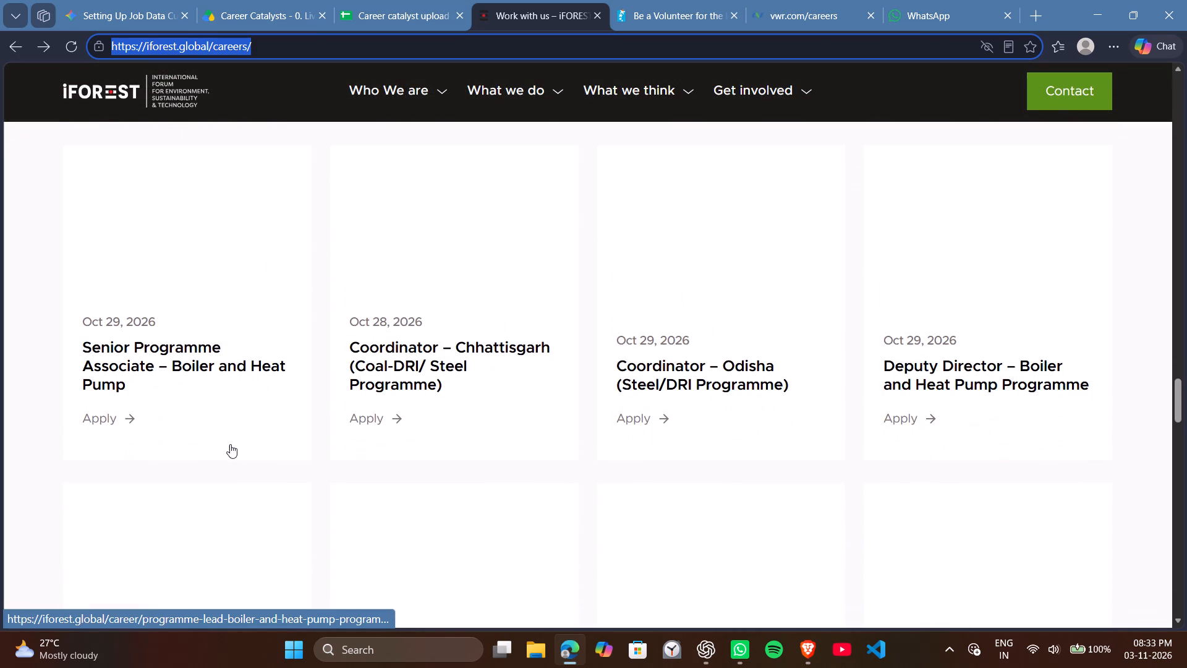
left_click(388, 25)
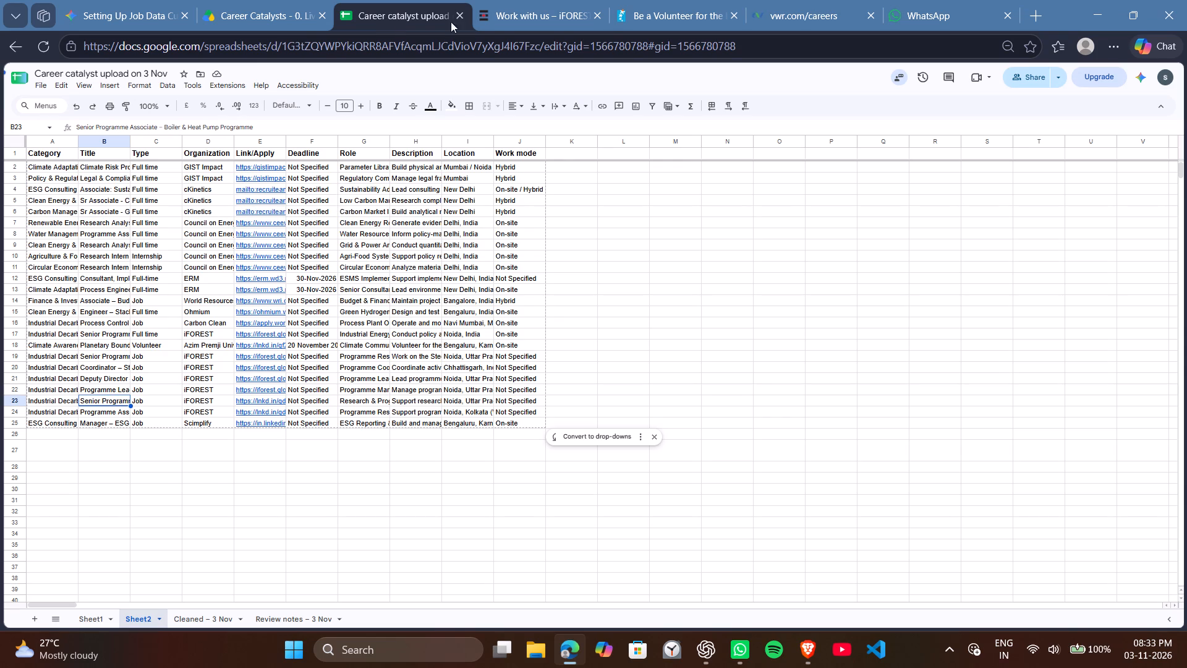
left_click(556, 1)
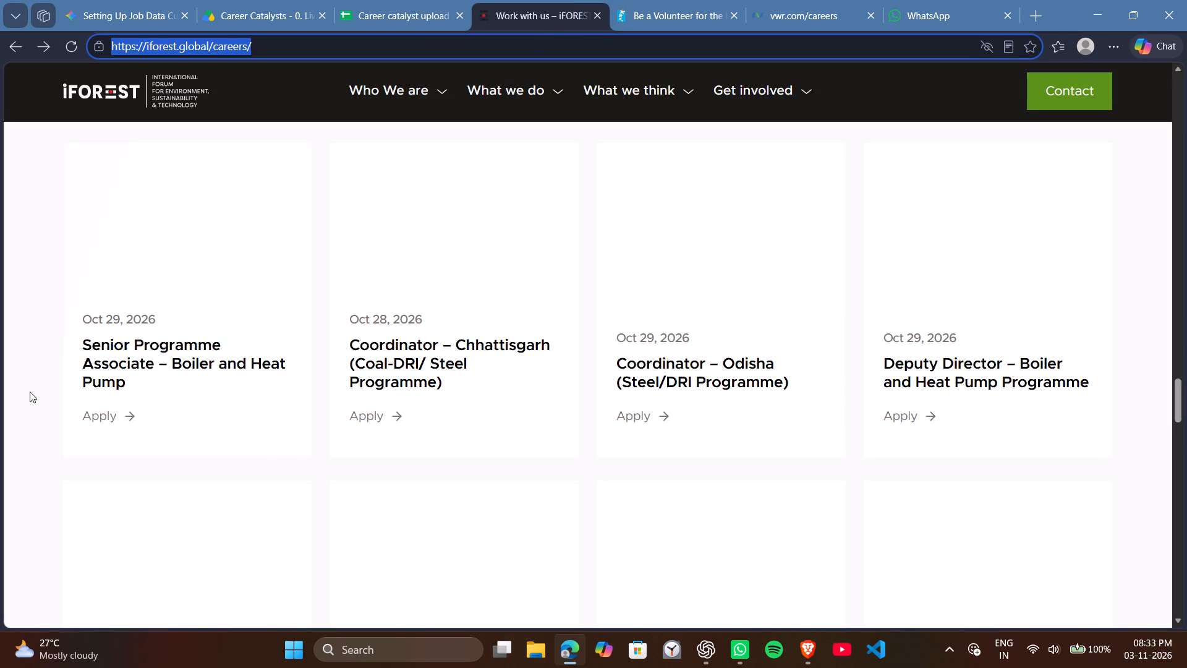
left_click(107, 368)
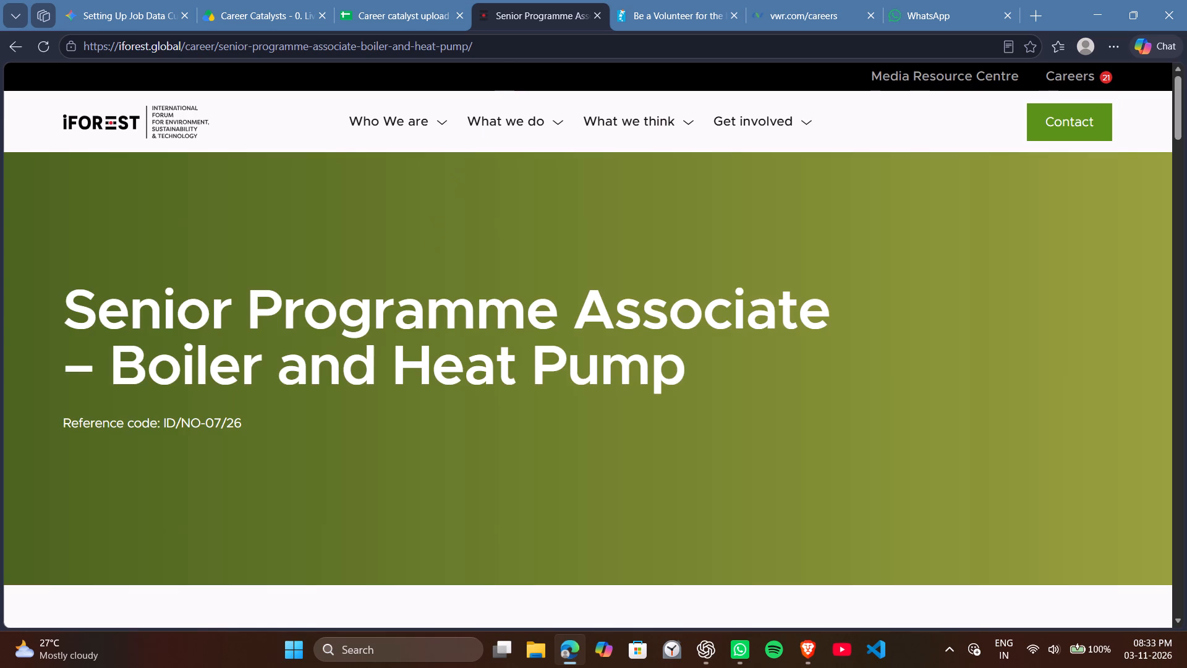
left_click(492, 45)
key("ctrl+c")
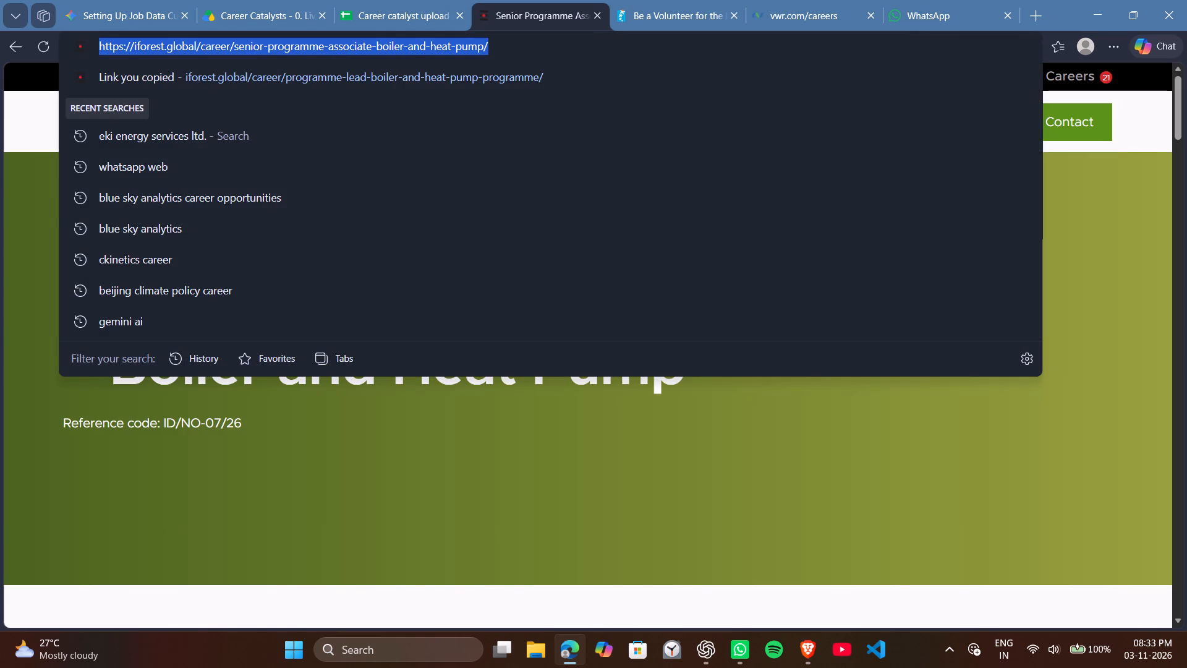
left_click(403, 0)
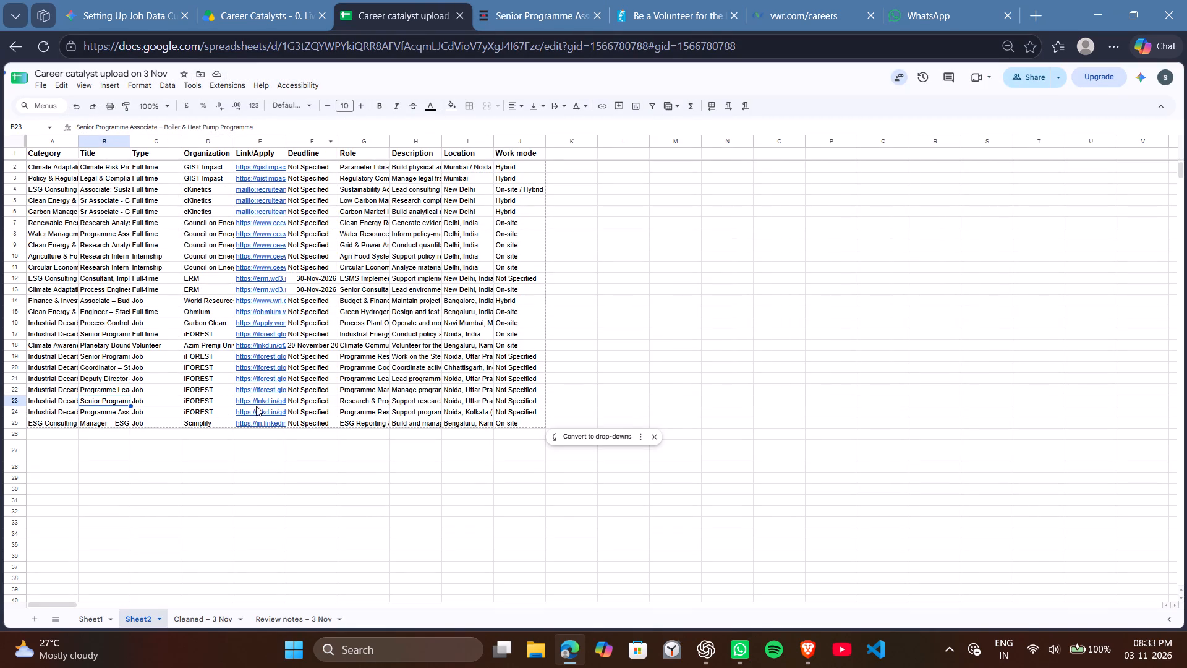
left_click(256, 402)
left_click_drag(192, 118, 74, 118)
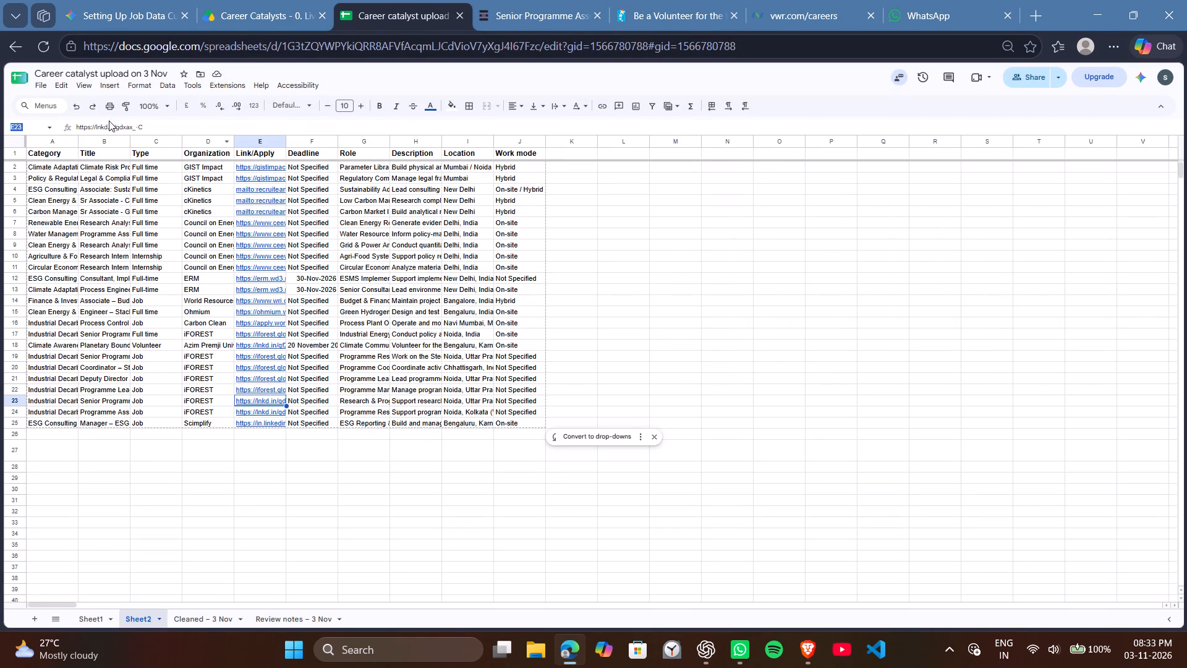
left_click_drag(143, 126, 68, 126)
key("BackSpace")
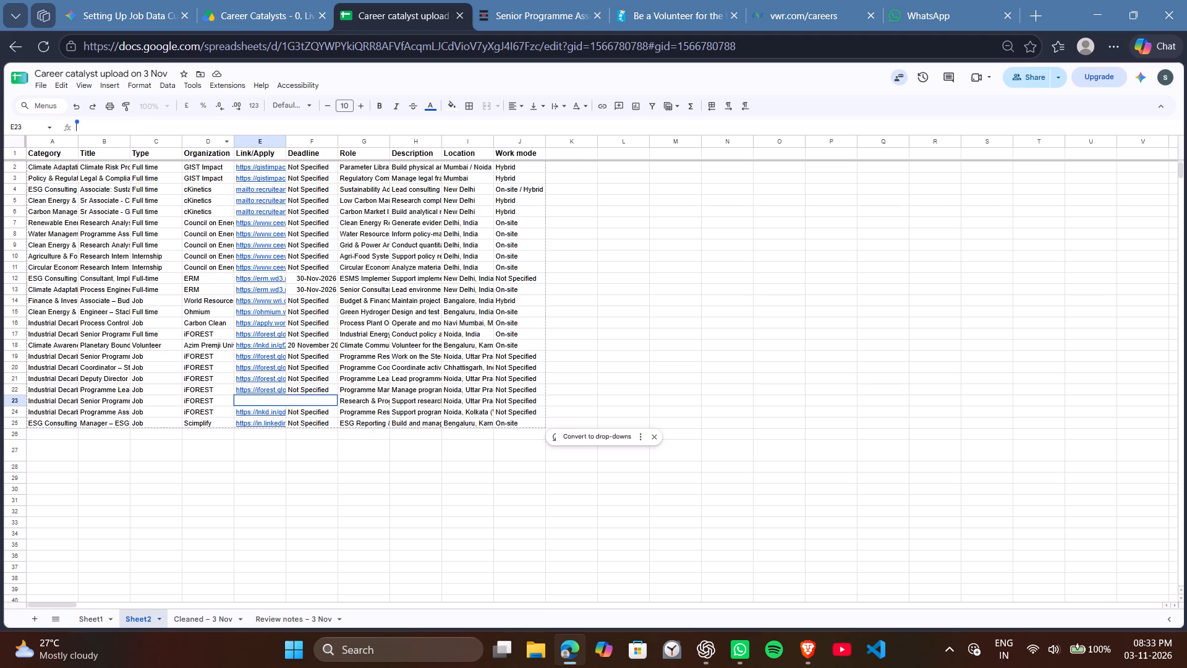
key("ctrl+v")
key("Return")
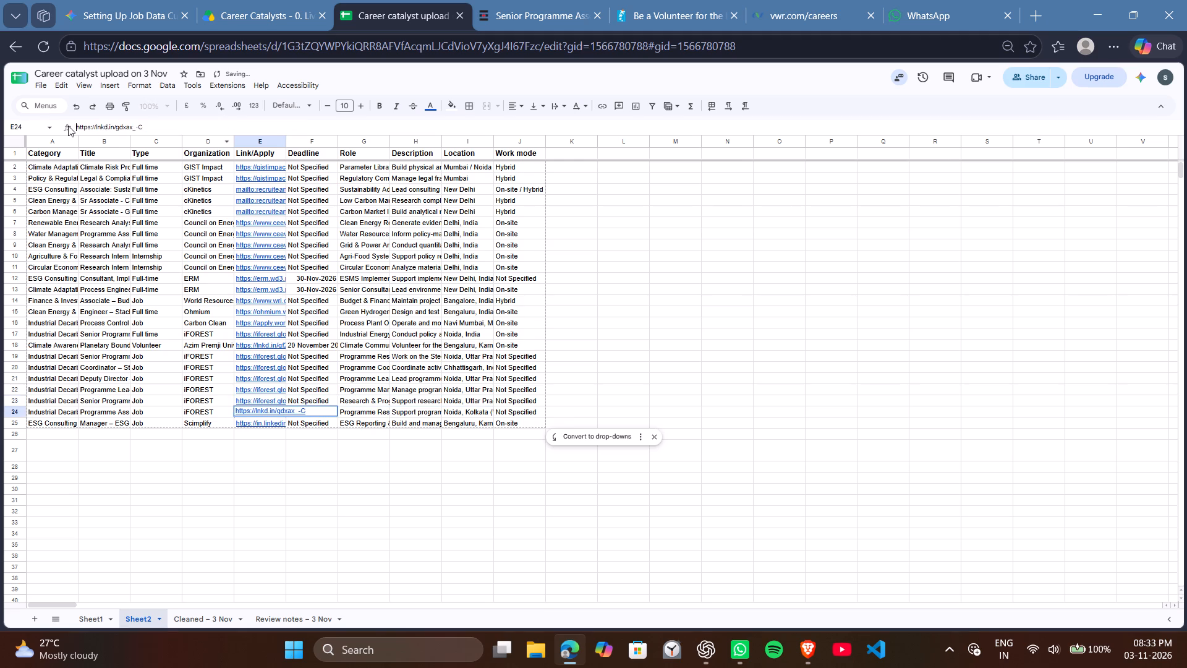
Delete row 19, the iFOREST Senior Programme entry directly above the Coordinator row, from Sheet2.
left_click(15, 358)
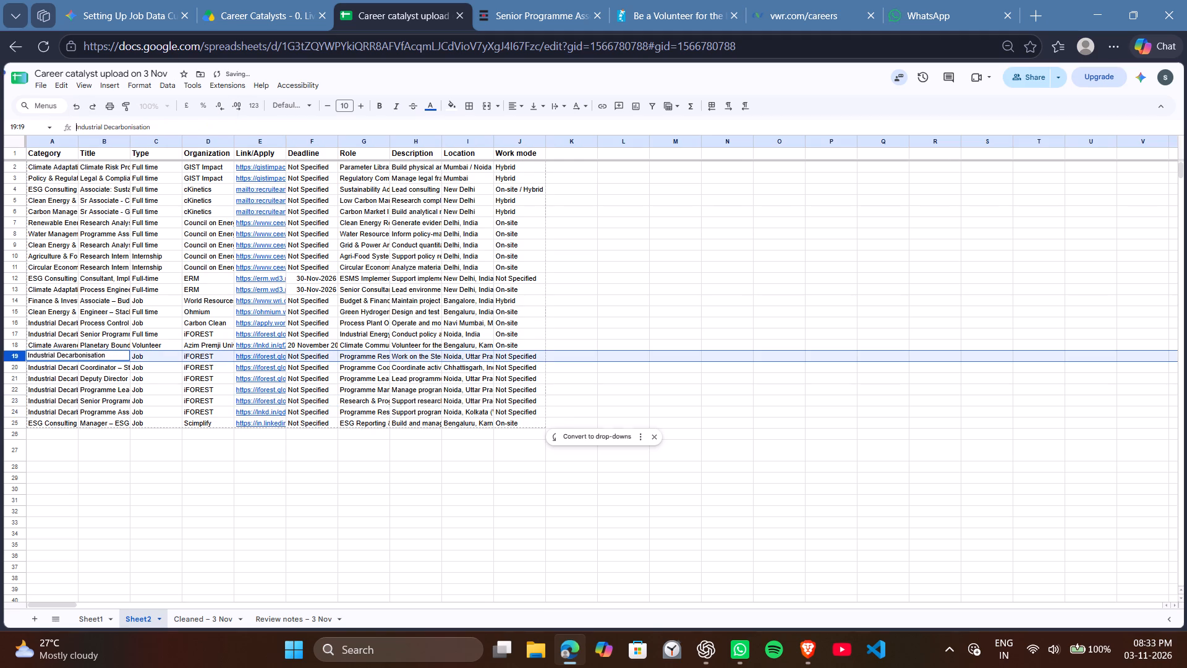
key("Delete")
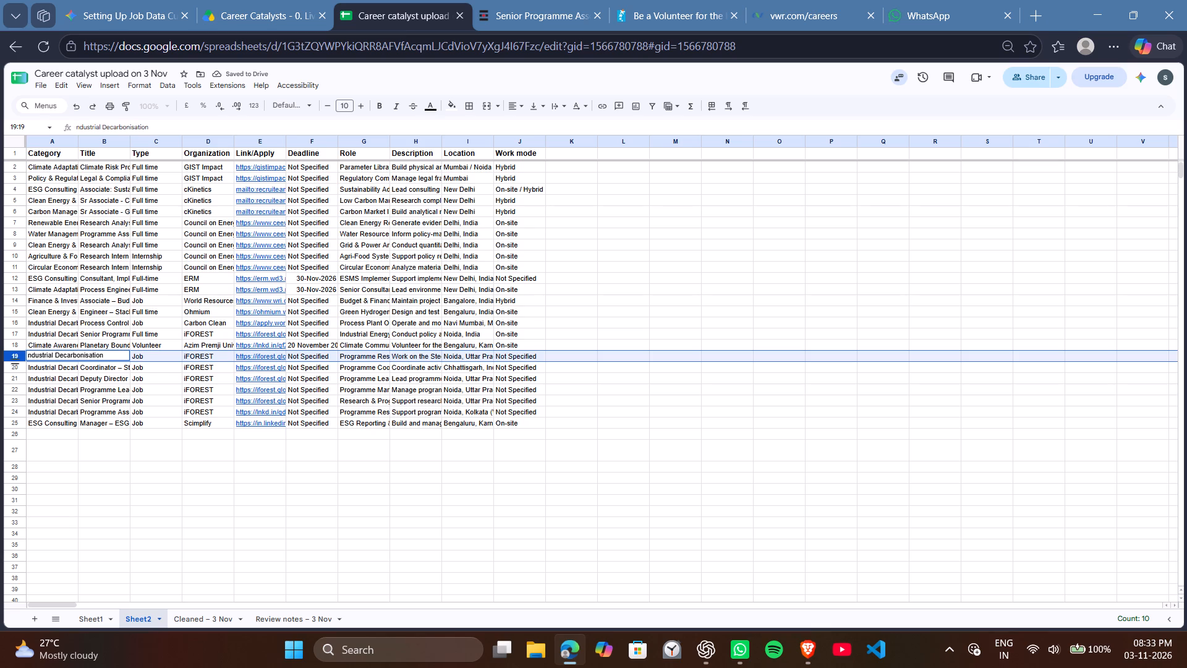
left_click(17, 361)
left_click(24, 359)
right_click(24, 359)
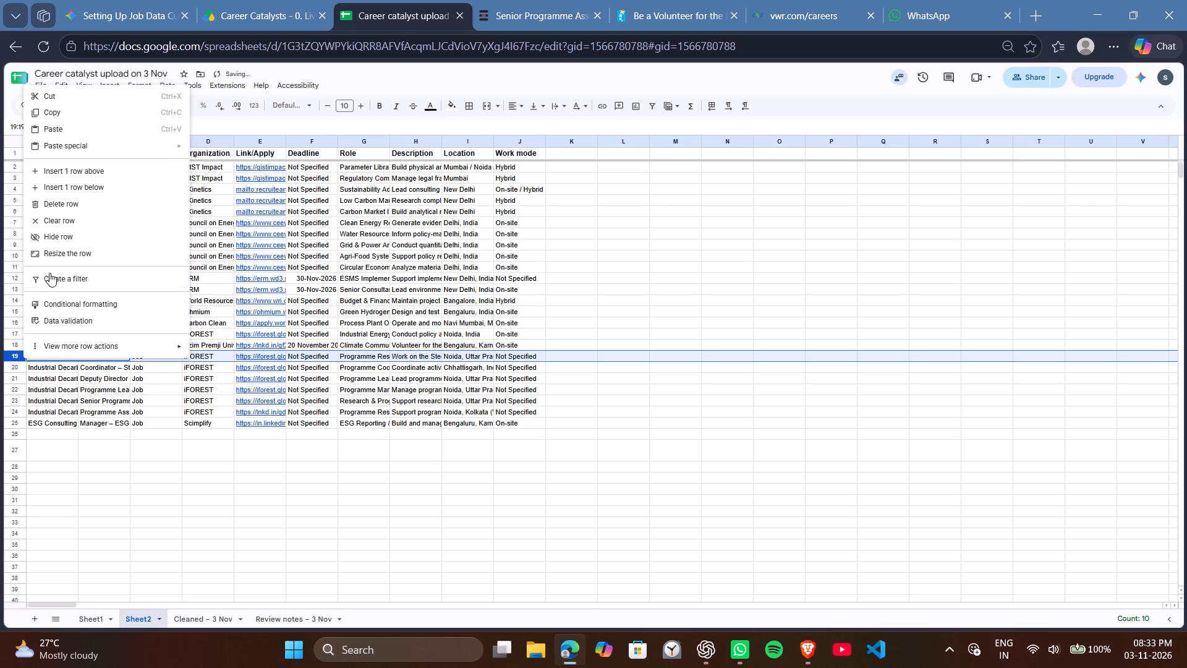
left_click(58, 200)
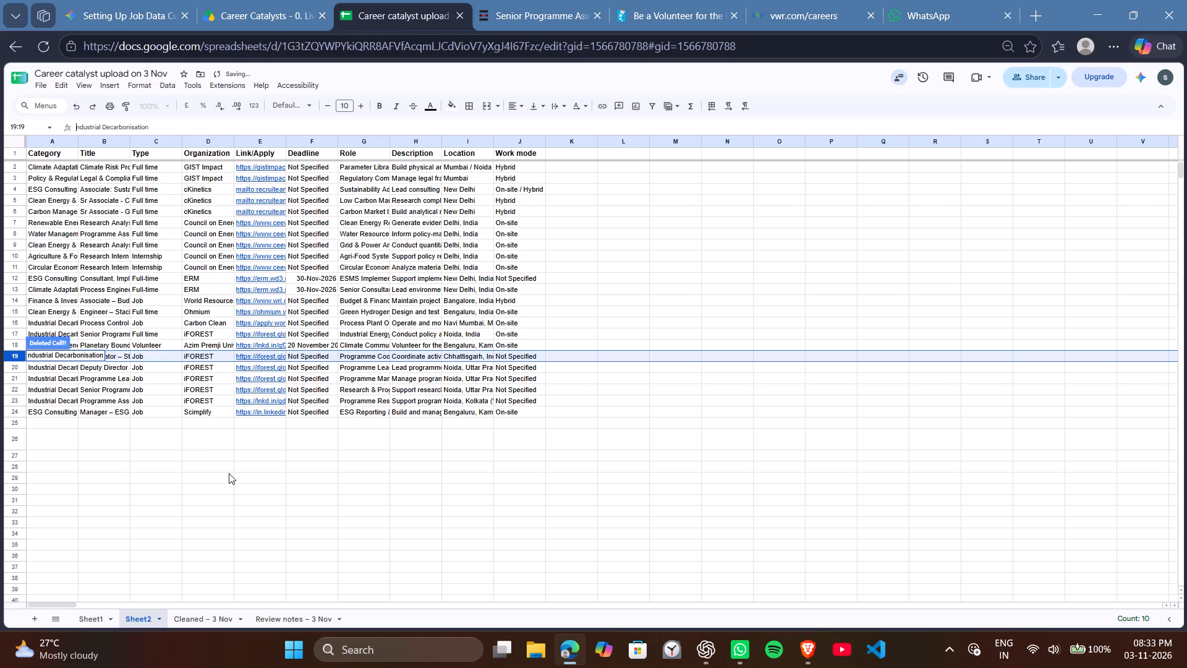
left_click(230, 474)
left_click(712, 369)
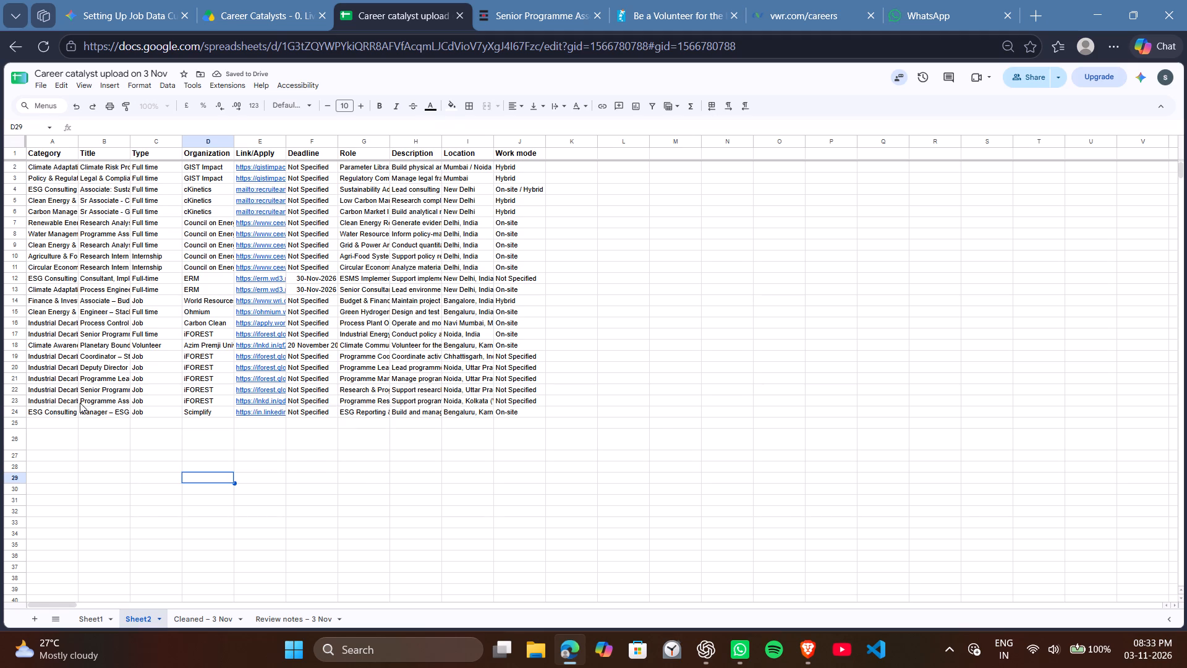
Check the job title in row 23 and open the matching Programme Associate – Boiler and Heat Pump posting on the iFOREST careers page.
left_click(92, 403)
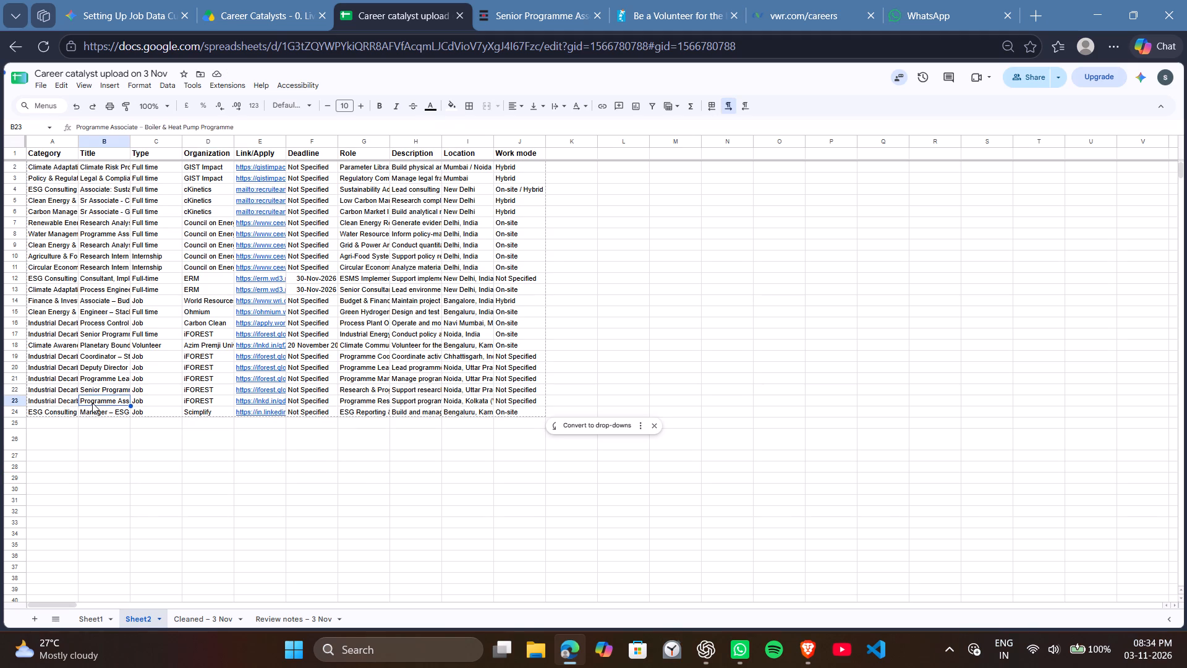
left_click(509, 4)
left_click(9, 48)
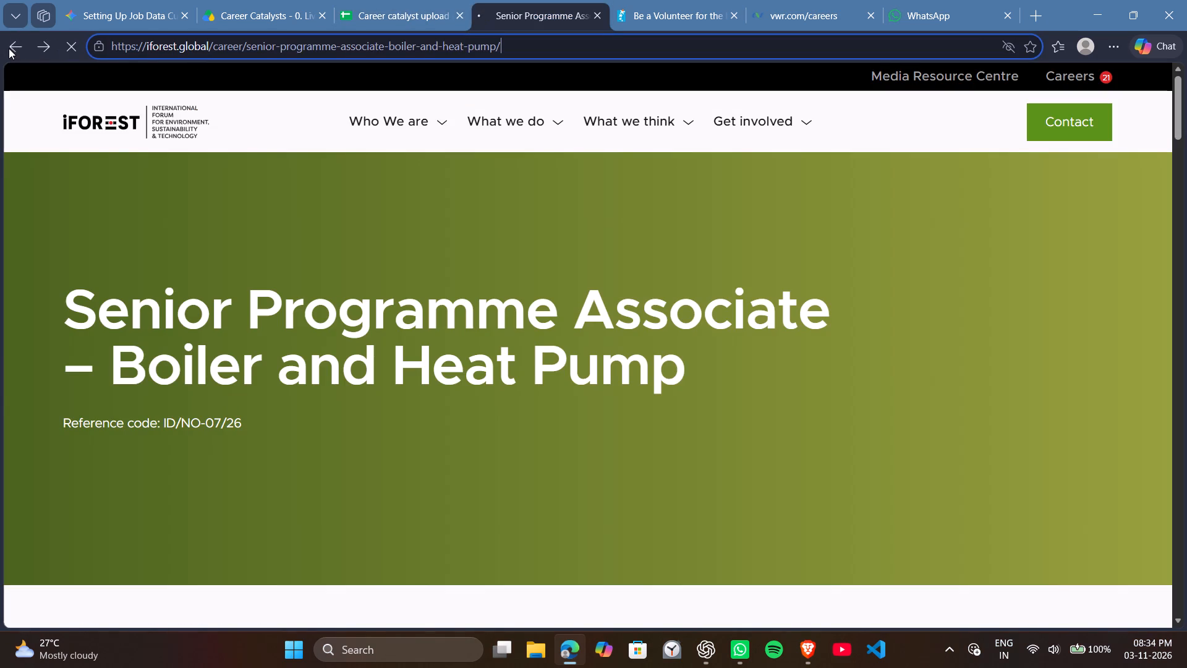
left_click(415, 0)
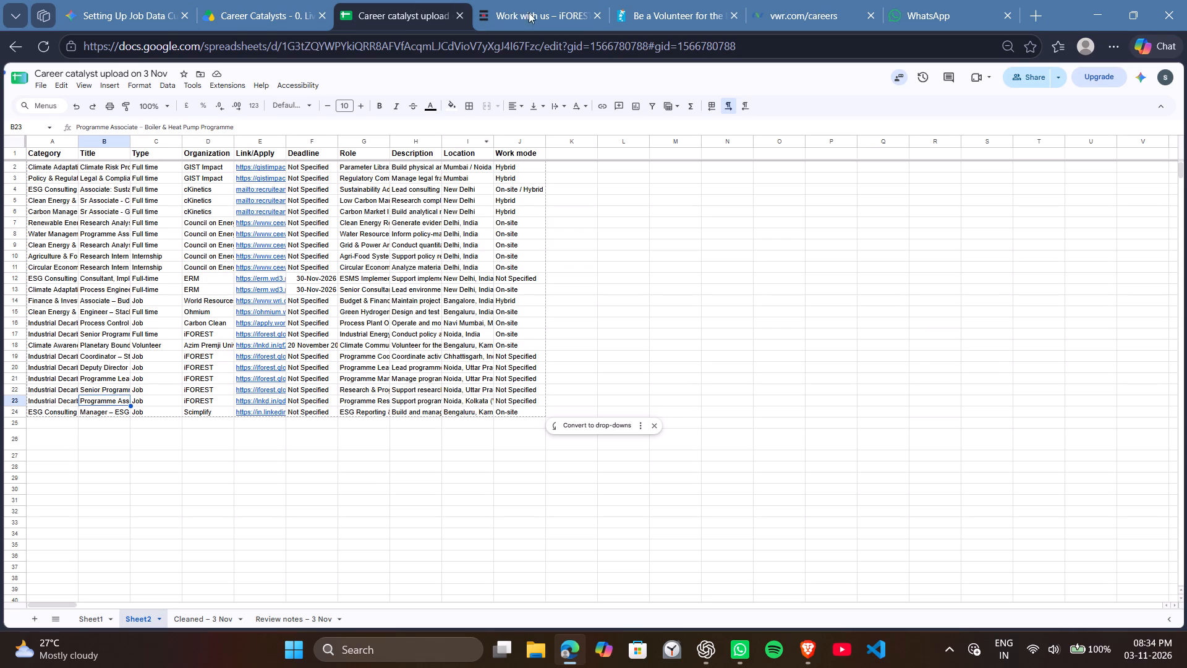
left_click(542, 2)
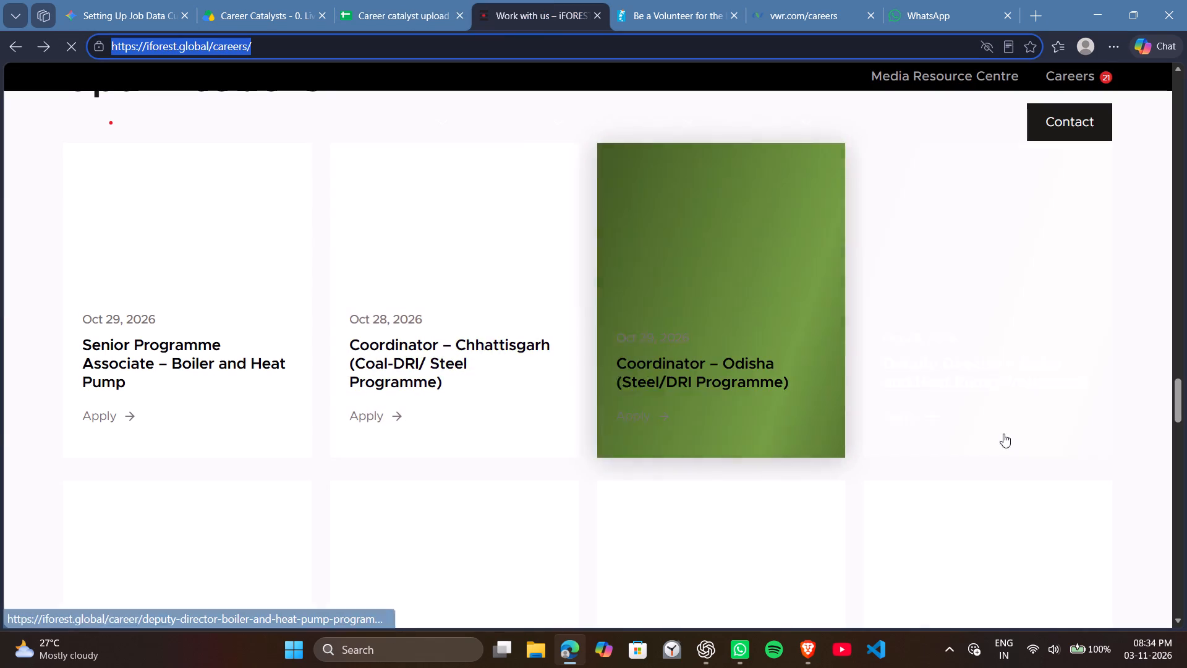
scroll(1072, 433, "down", 1)
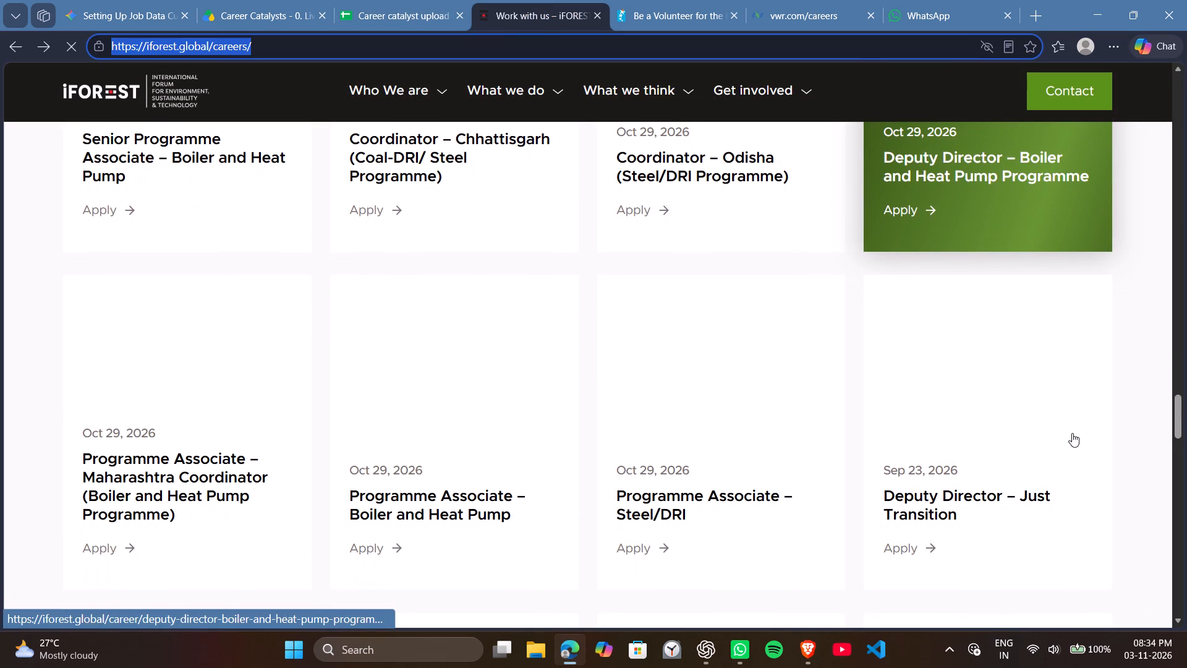
left_click(401, 0)
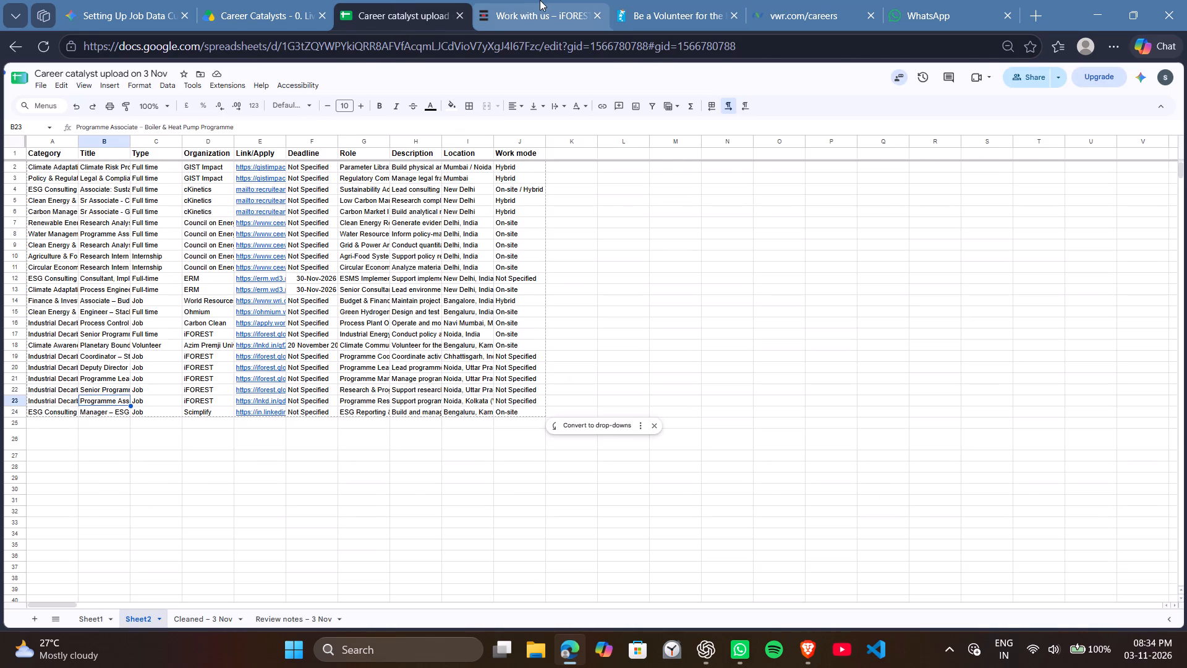
left_click(540, 0)
left_click(412, 555)
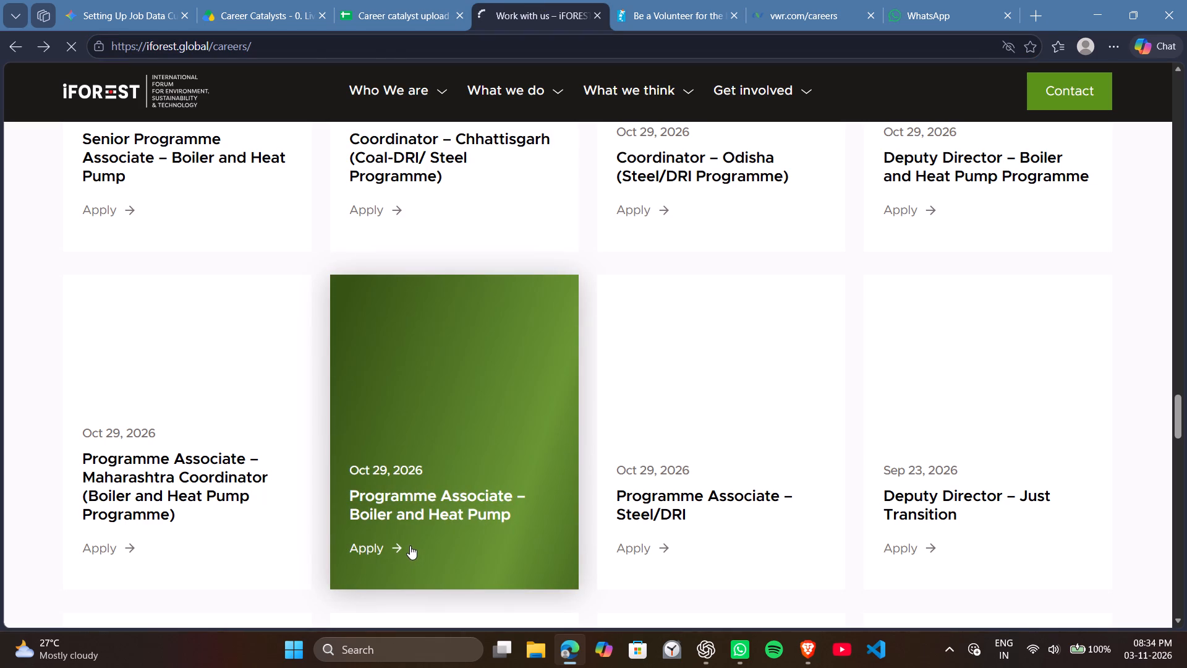
scroll(410, 546, "down", 2)
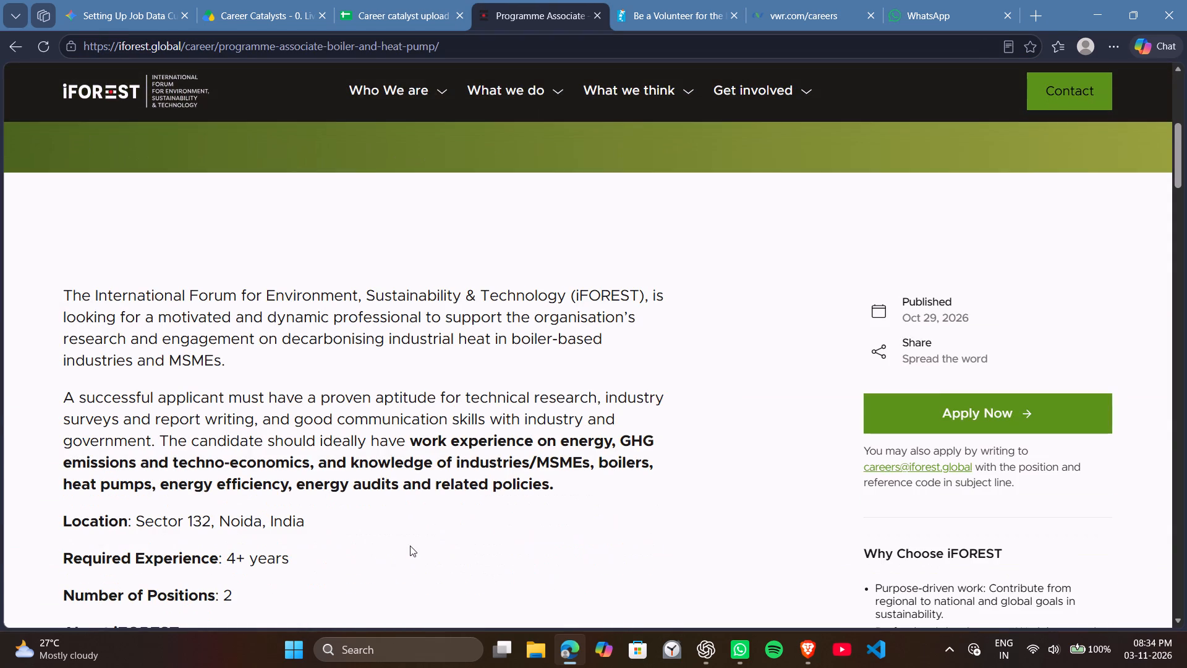
left_click(453, 54)
key("ctrl+c")
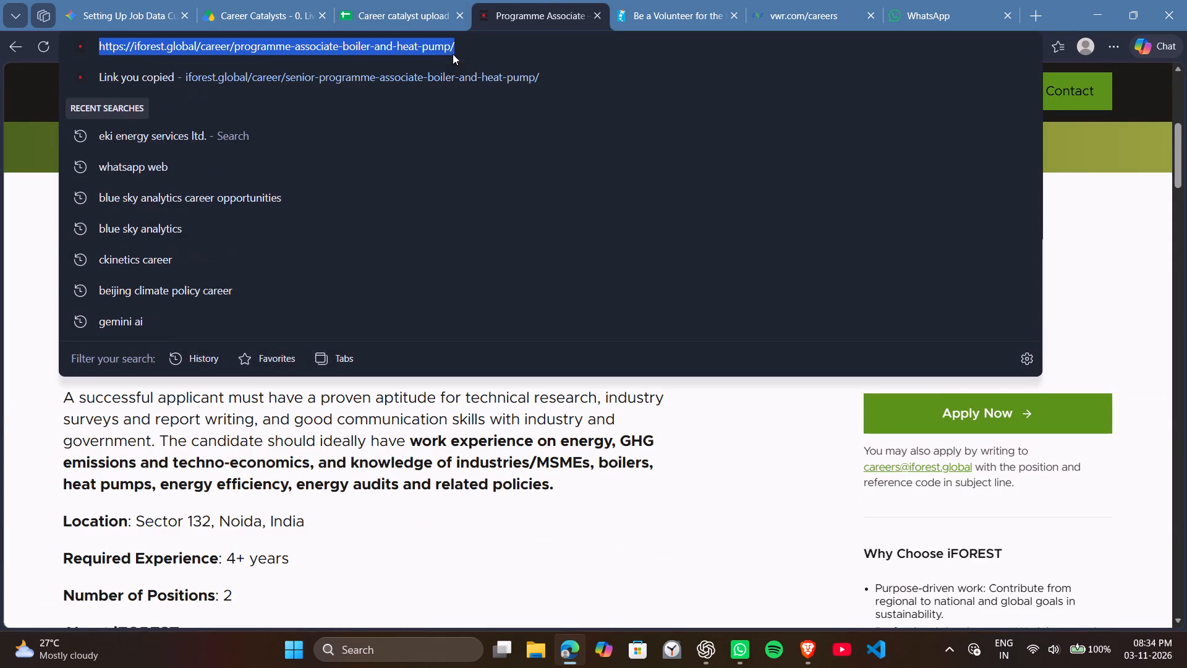
left_click(394, 5)
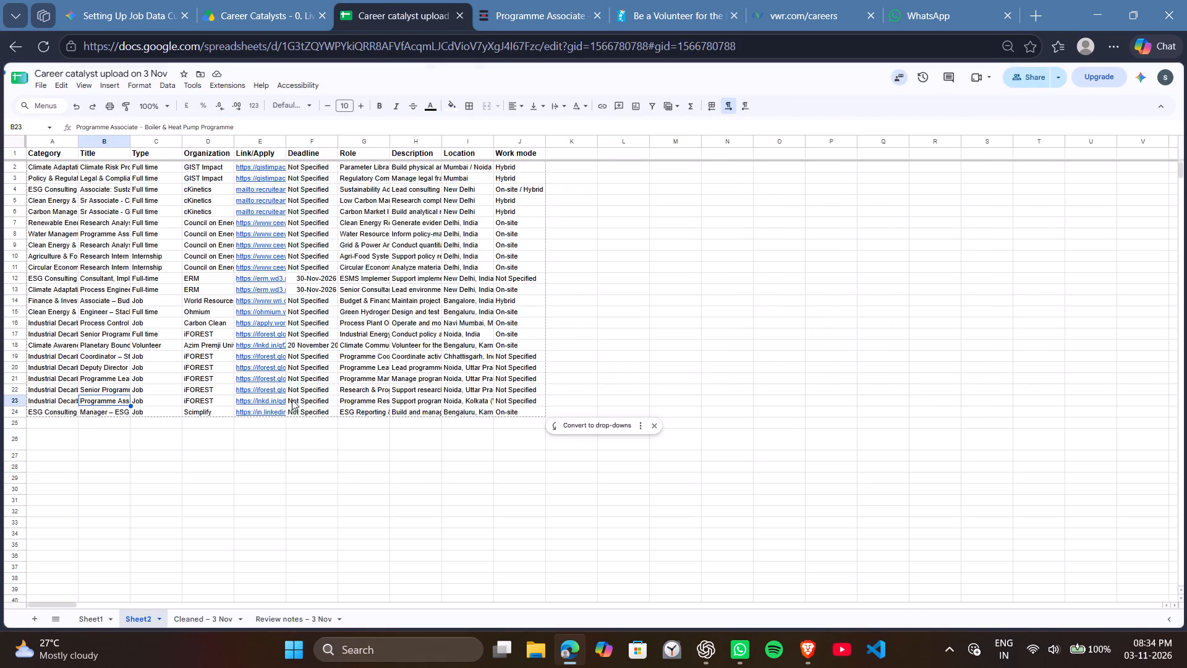
left_click(279, 395)
left_click(233, 447)
left_click(244, 401)
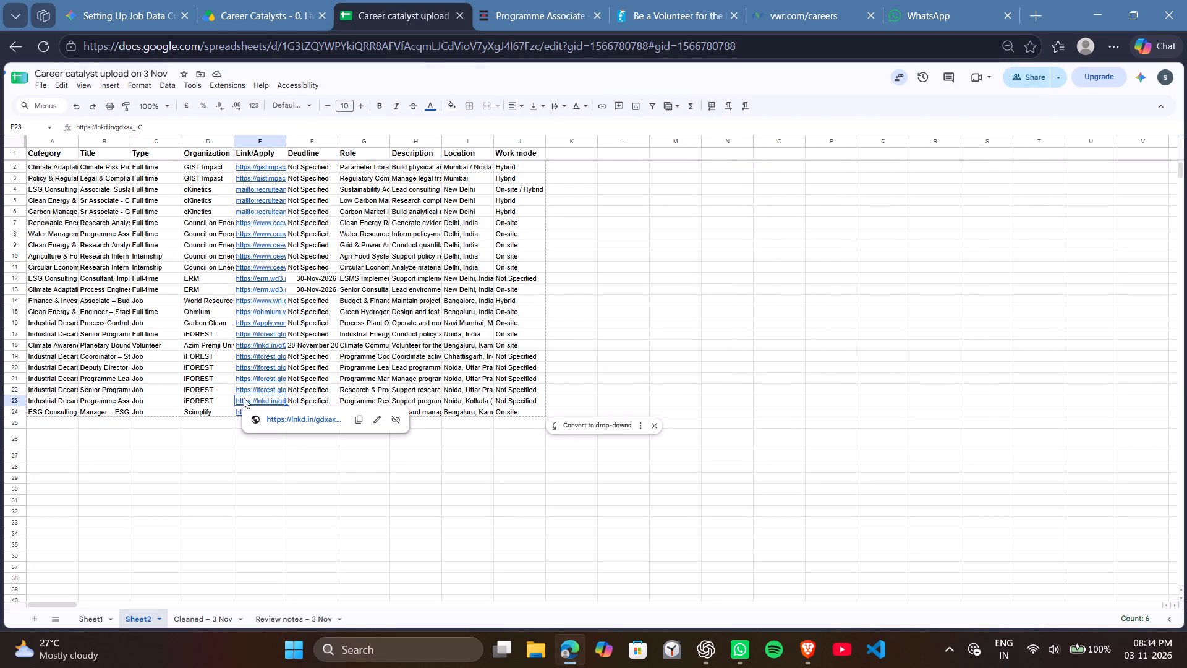
left_click_drag(154, 126, 0, 146)
key("BackSpace")
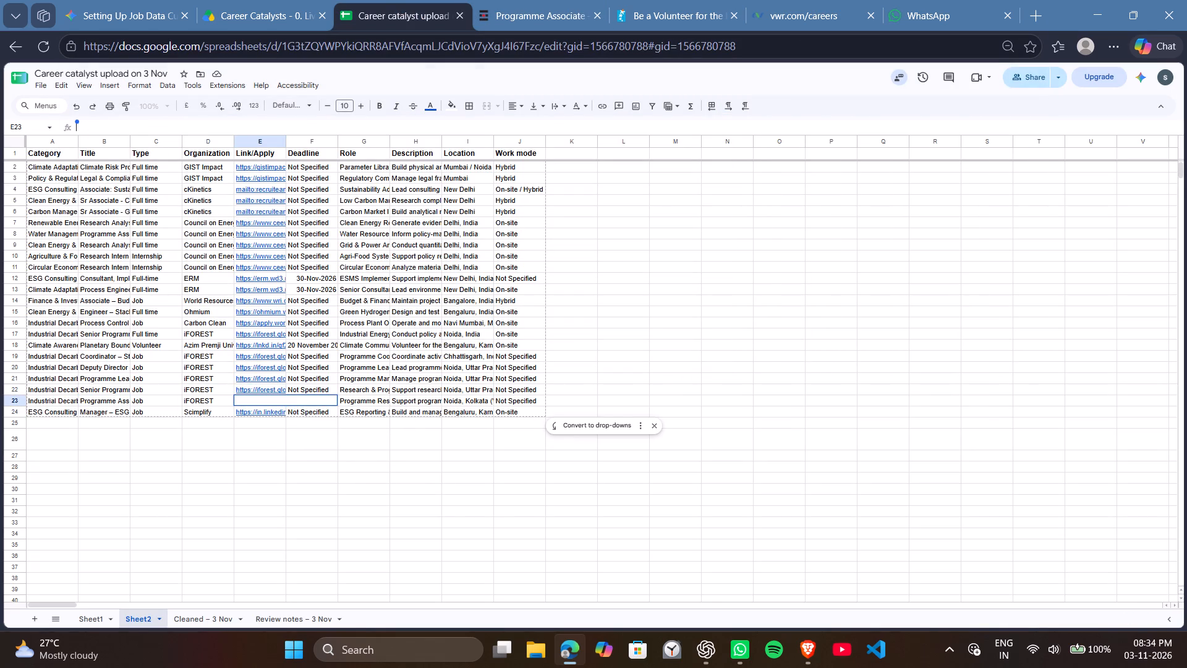
key("ctrl+v")
key("Return")
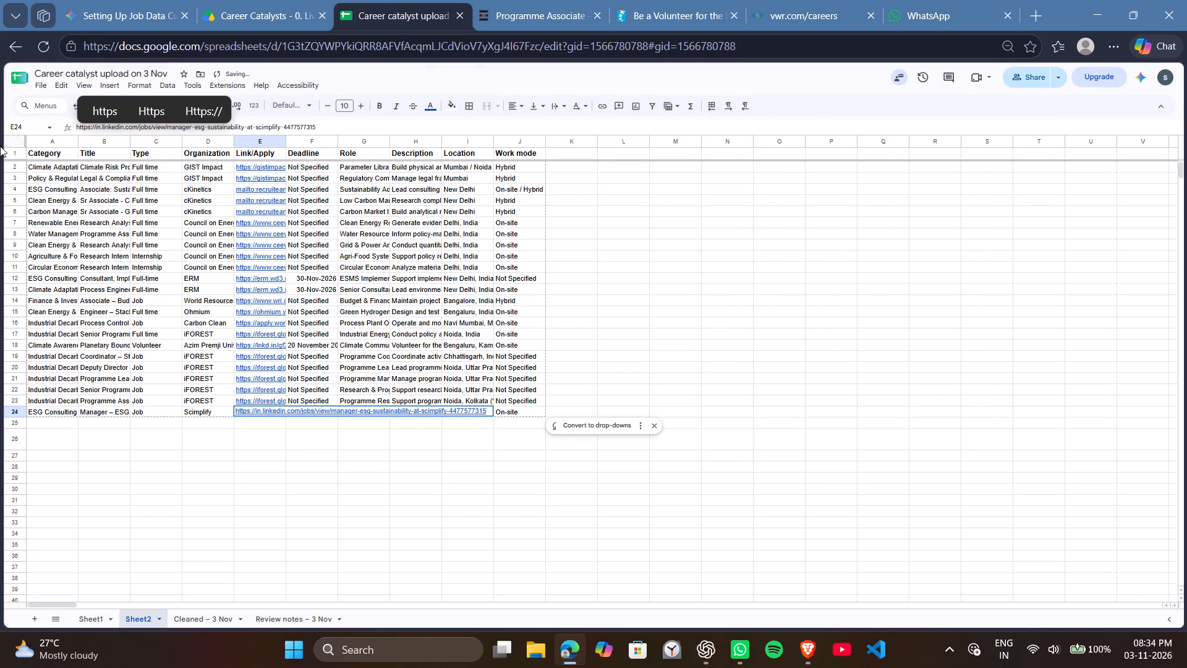
Open the LinkedIn posting linked in cell E24 for Scimplify's Manager – ESG & Sustainability job.
left_click(321, 471)
left_click(275, 415)
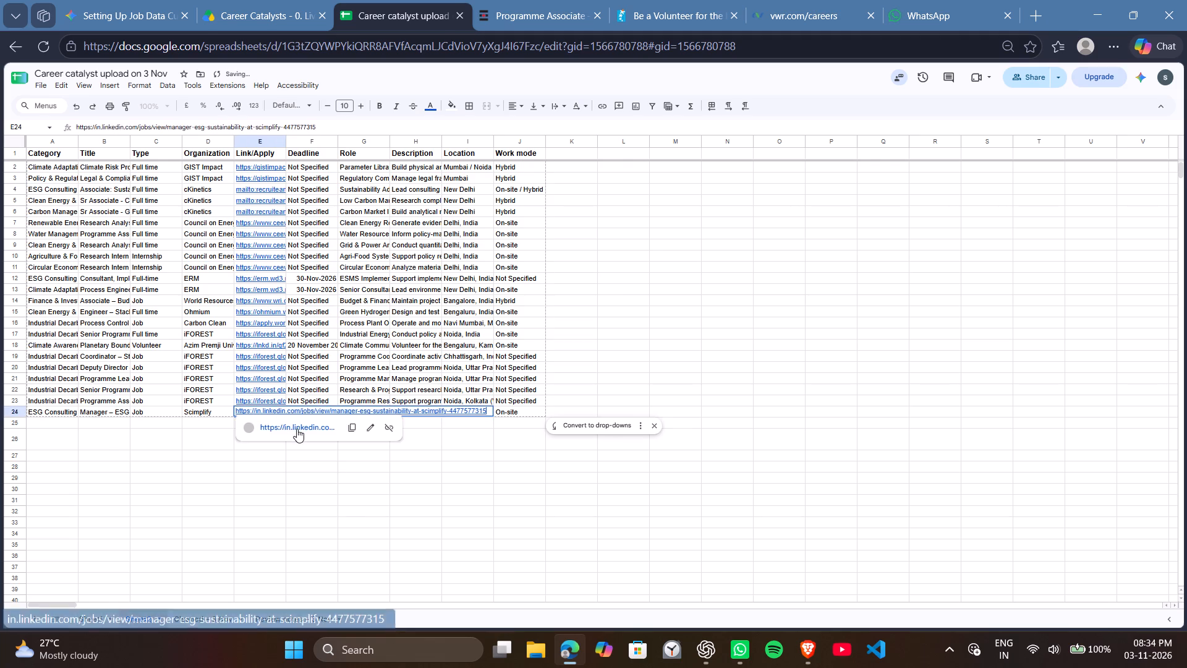
left_click(297, 429)
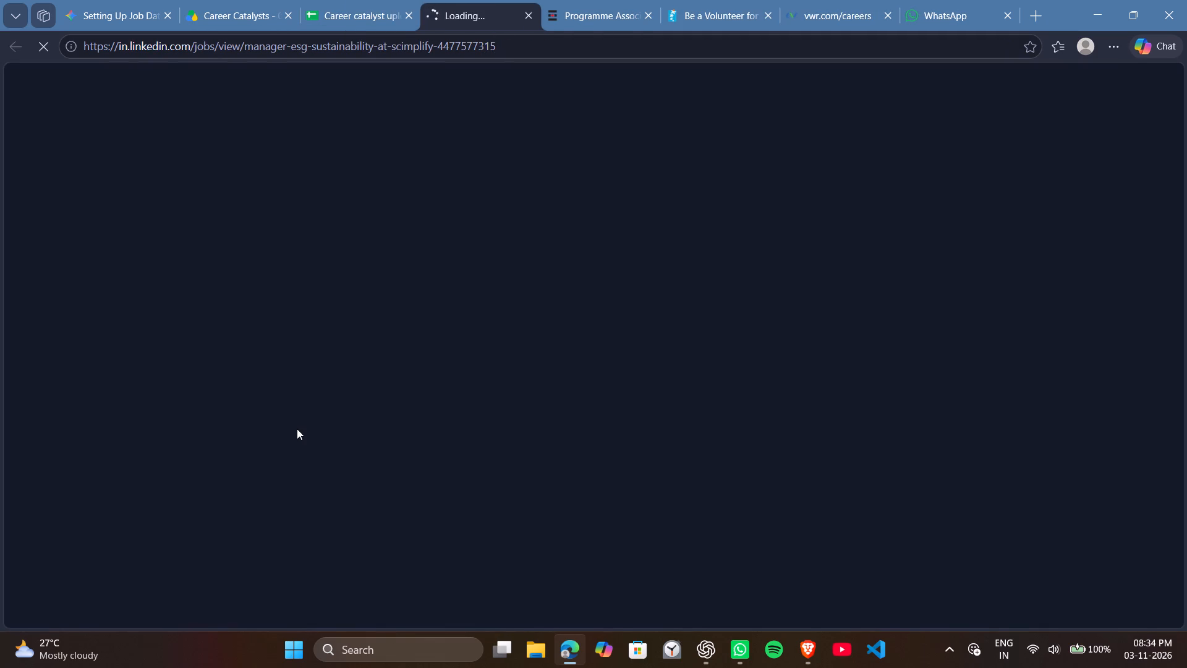
Close the iFOREST posting, the volunteer page and the vwr.com careers page.
left_click(645, 15)
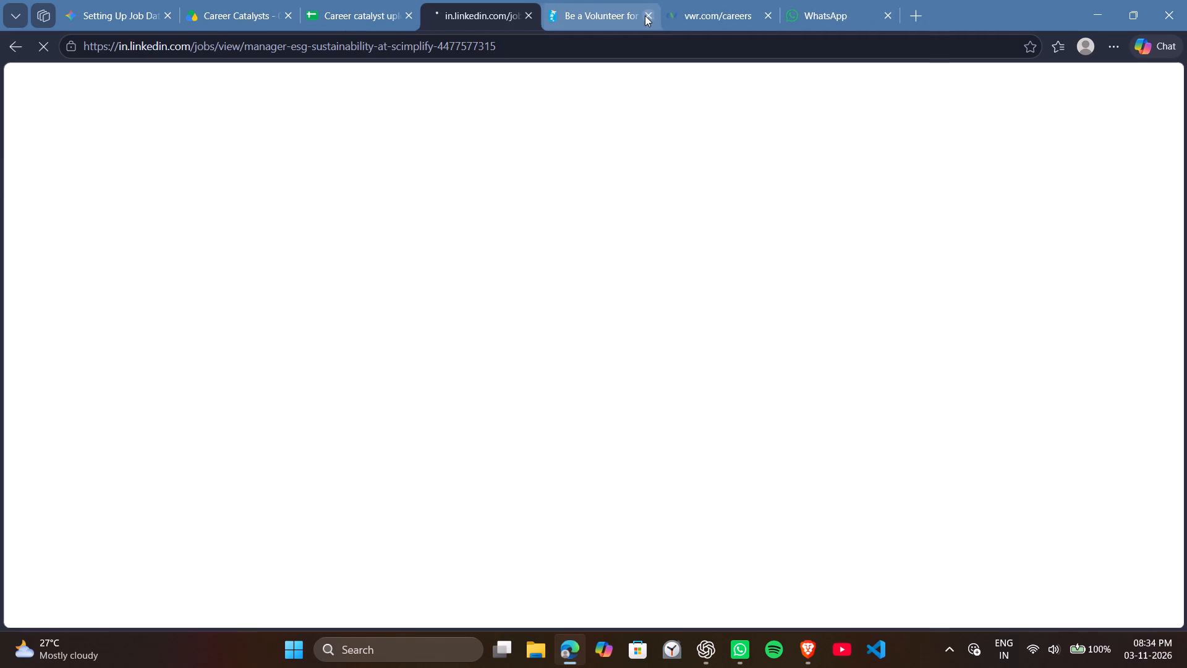
left_click(645, 15)
left_click(645, 15)
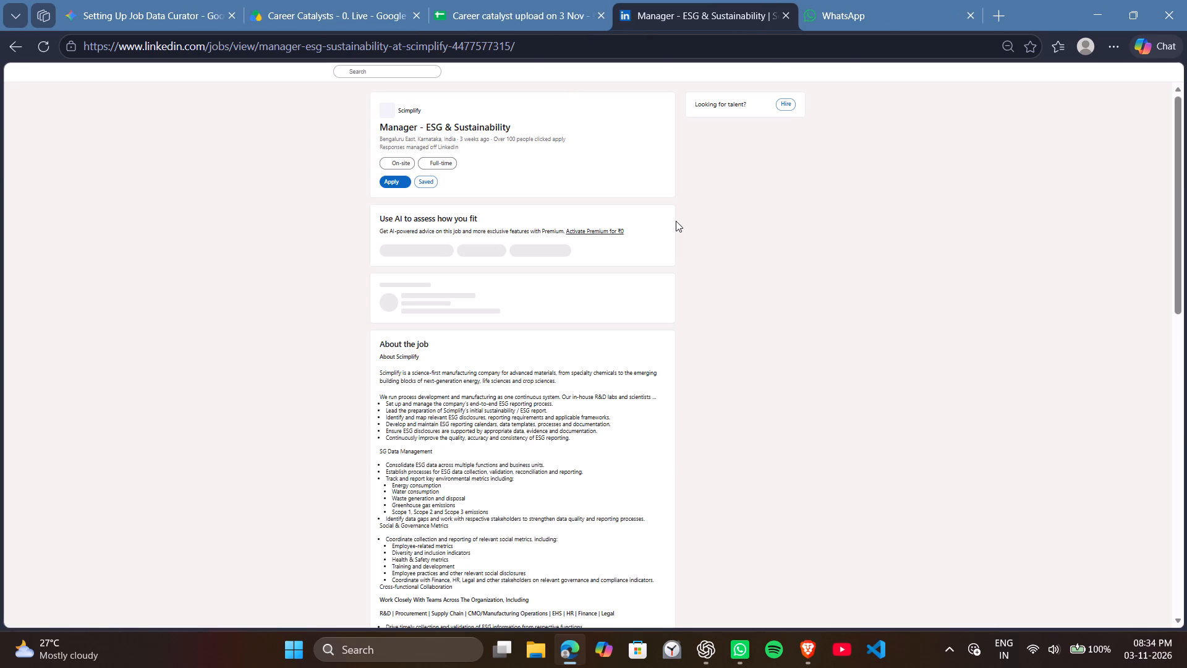
left_click(393, 186)
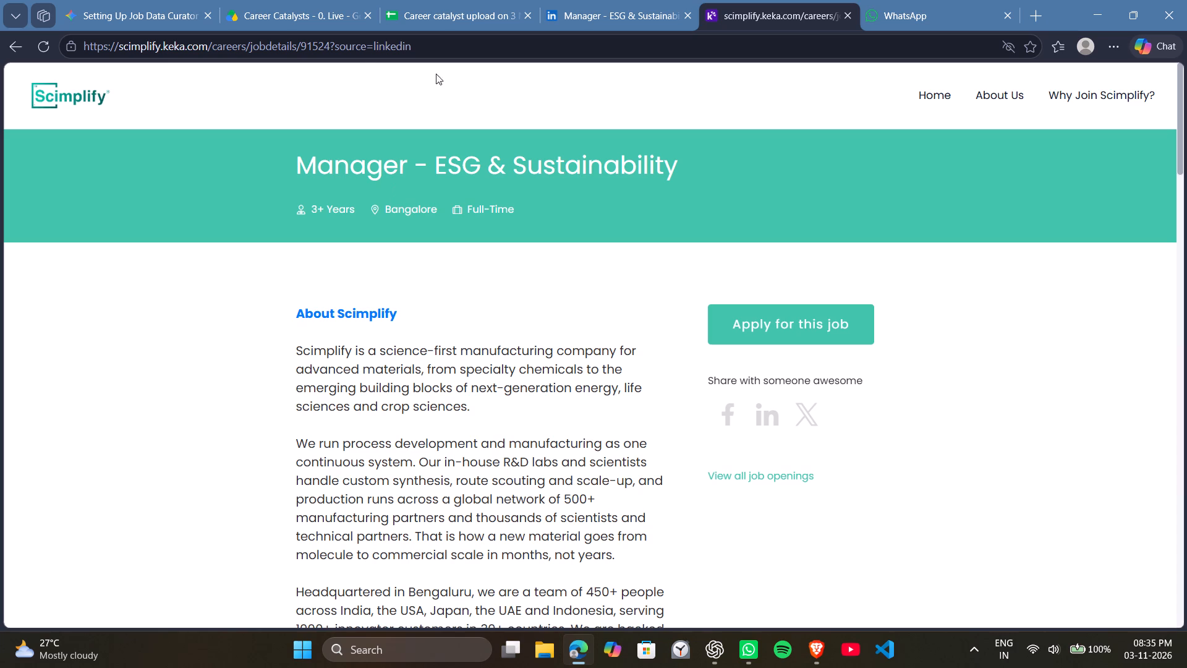
left_click_drag(336, 43, 0, 67)
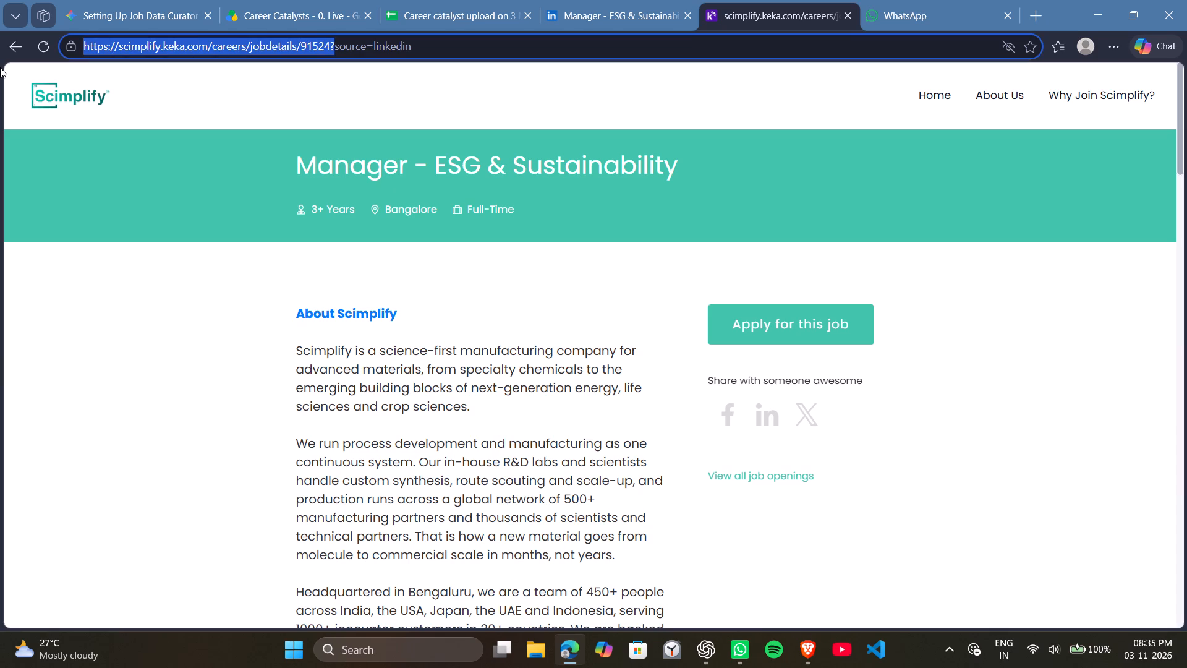
key("ctrl+c")
left_click(430, 0)
left_click_drag(331, 122, 0, 148)
key("BackSpace")
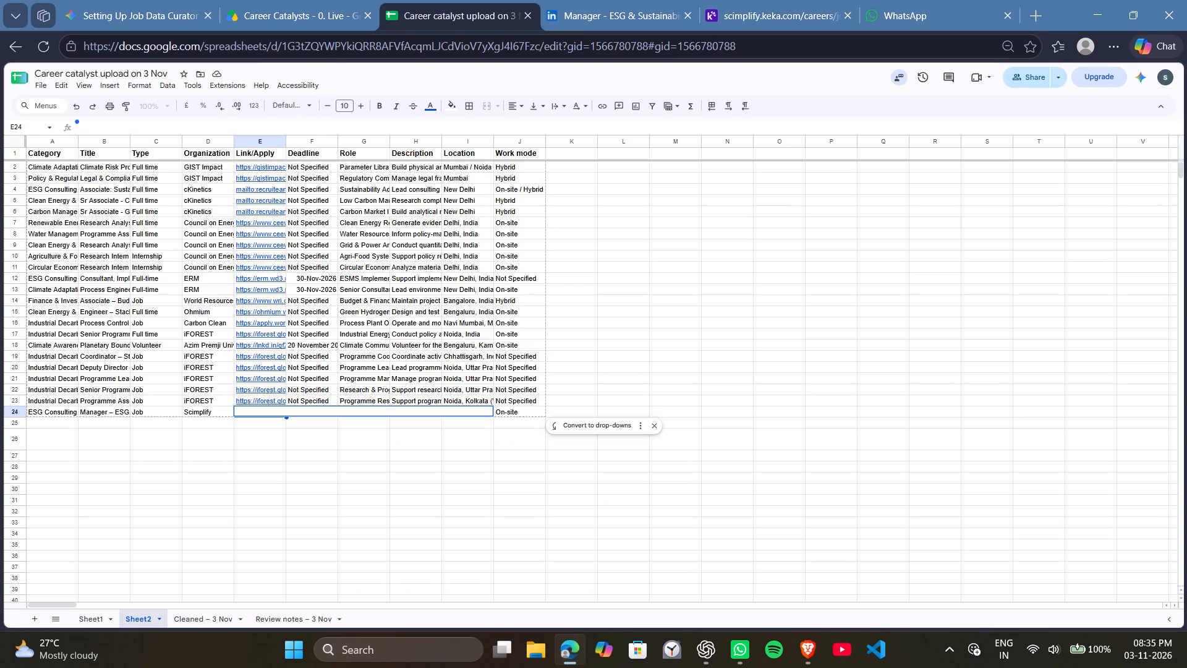
key("ctrl+v")
key("Return")
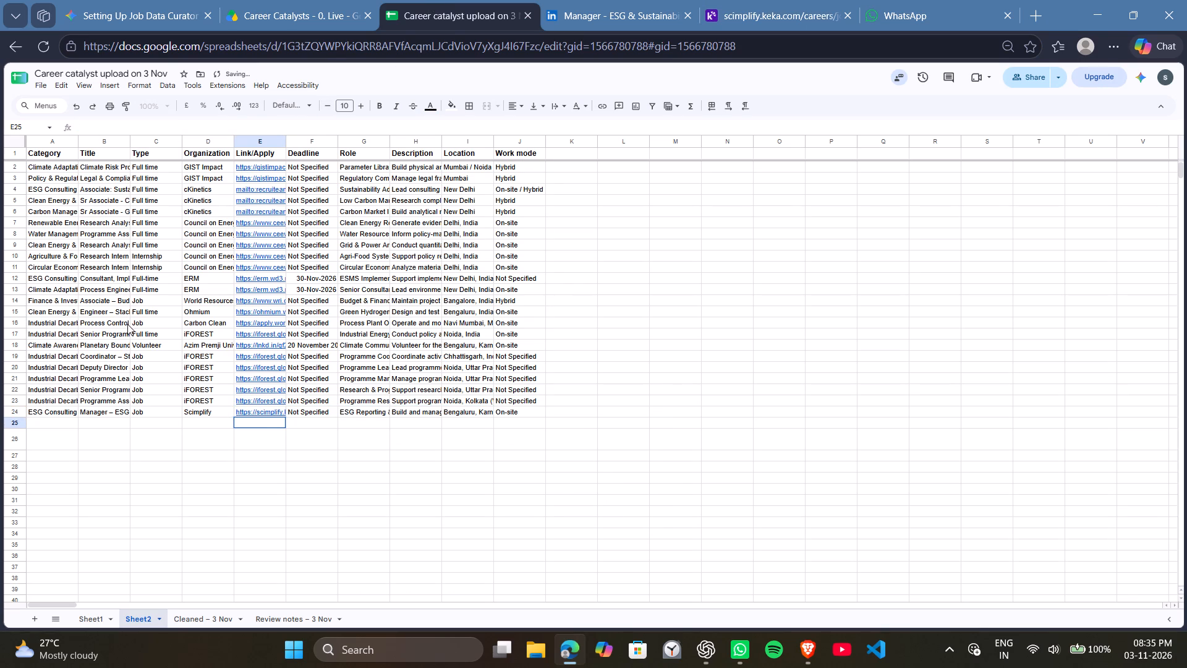
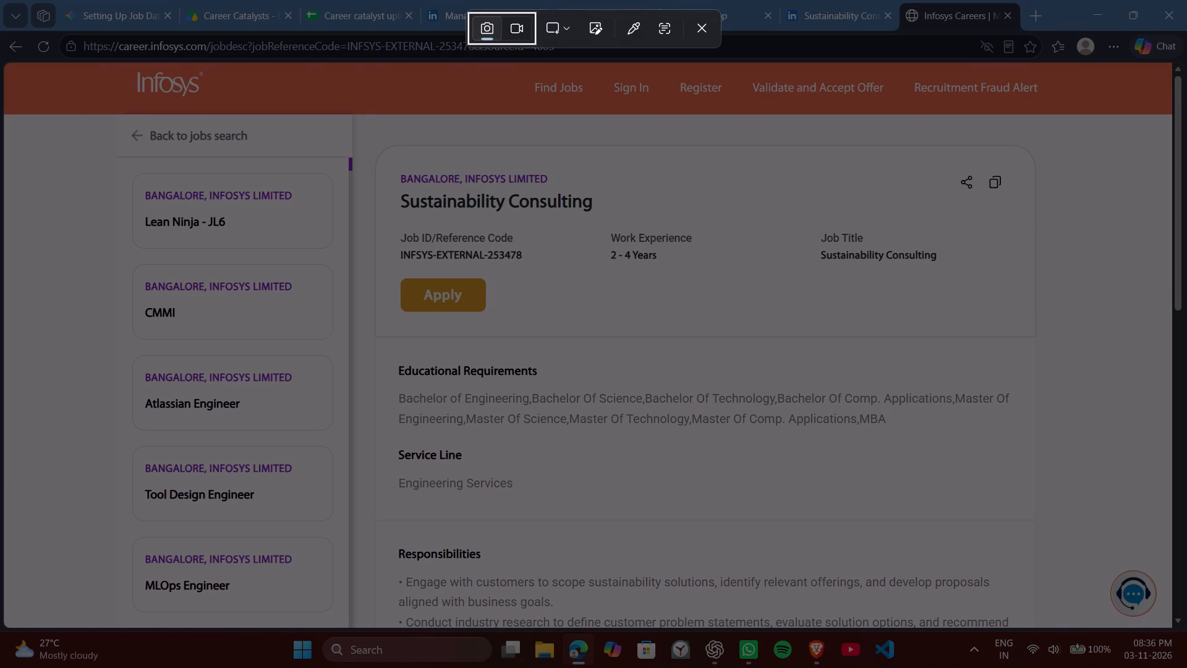
left_click_drag(389, 158, 1074, 625)
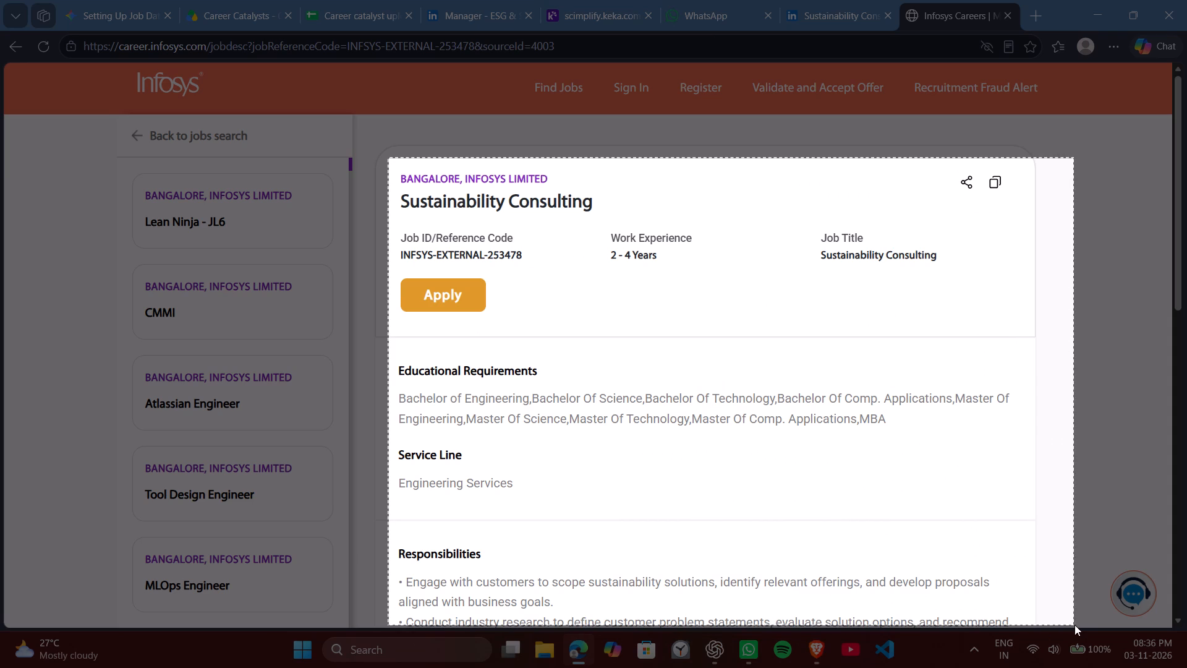
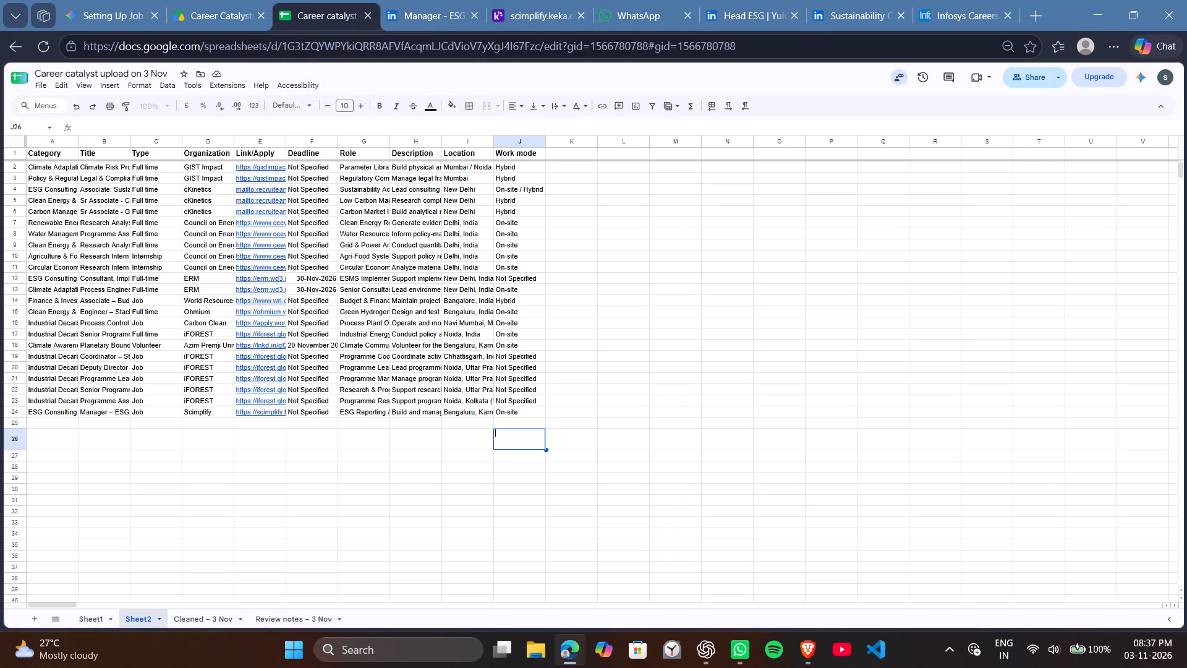
left_click(63, 426)
key("ctrl+v")
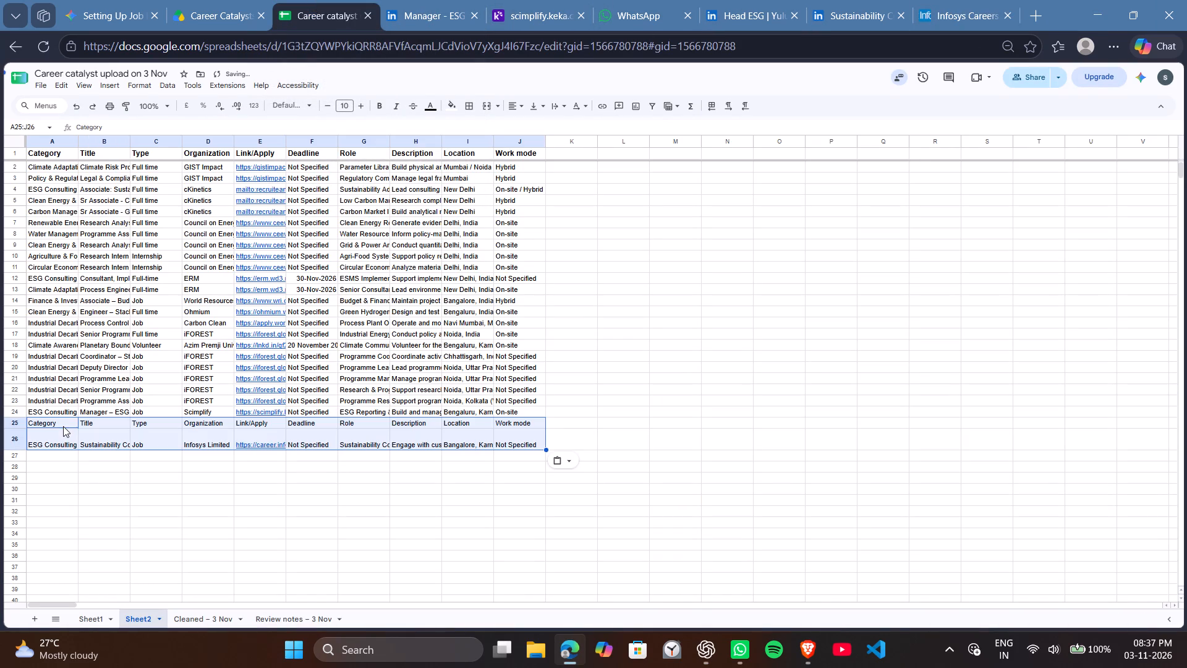
Clear the contents of the repeated header row pasted in row 25, keeping the Infosys entry in row 26.
left_click(43, 489)
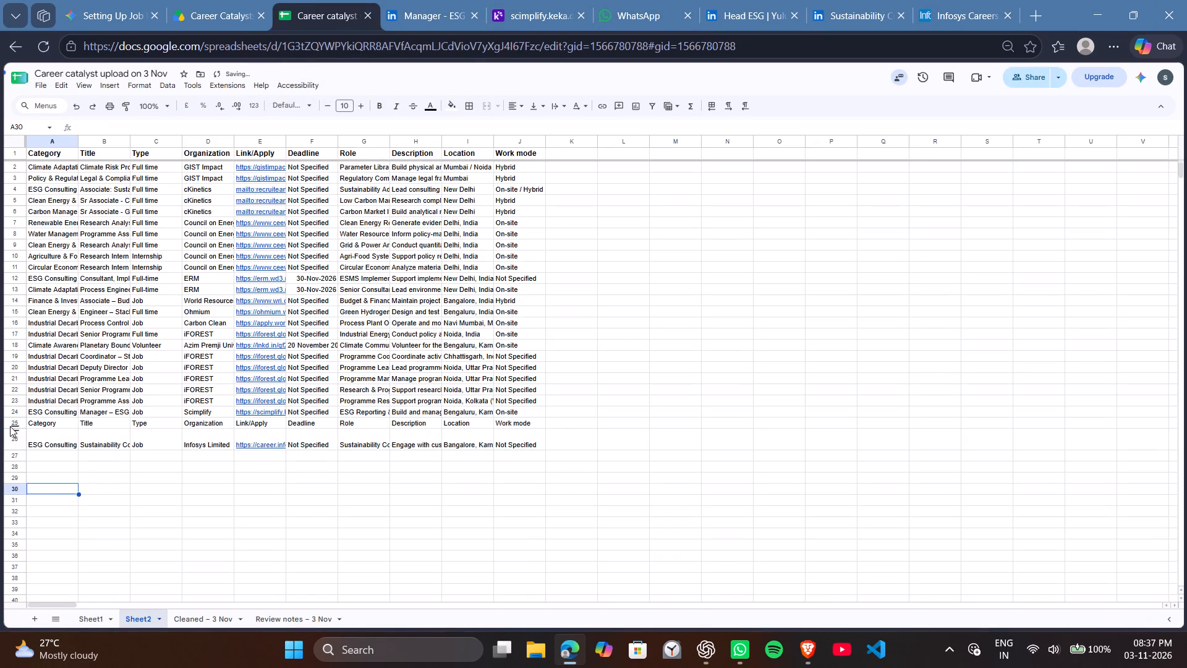
left_click(12, 426)
key("Delete")
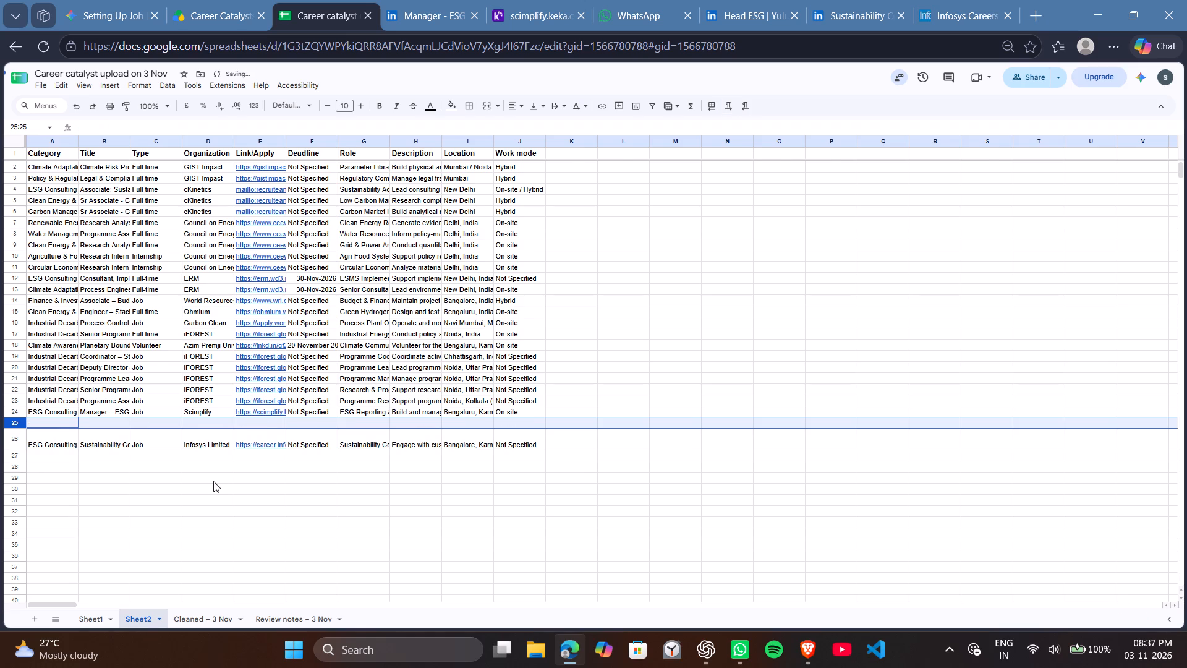
left_click(213, 481)
left_click(270, 442)
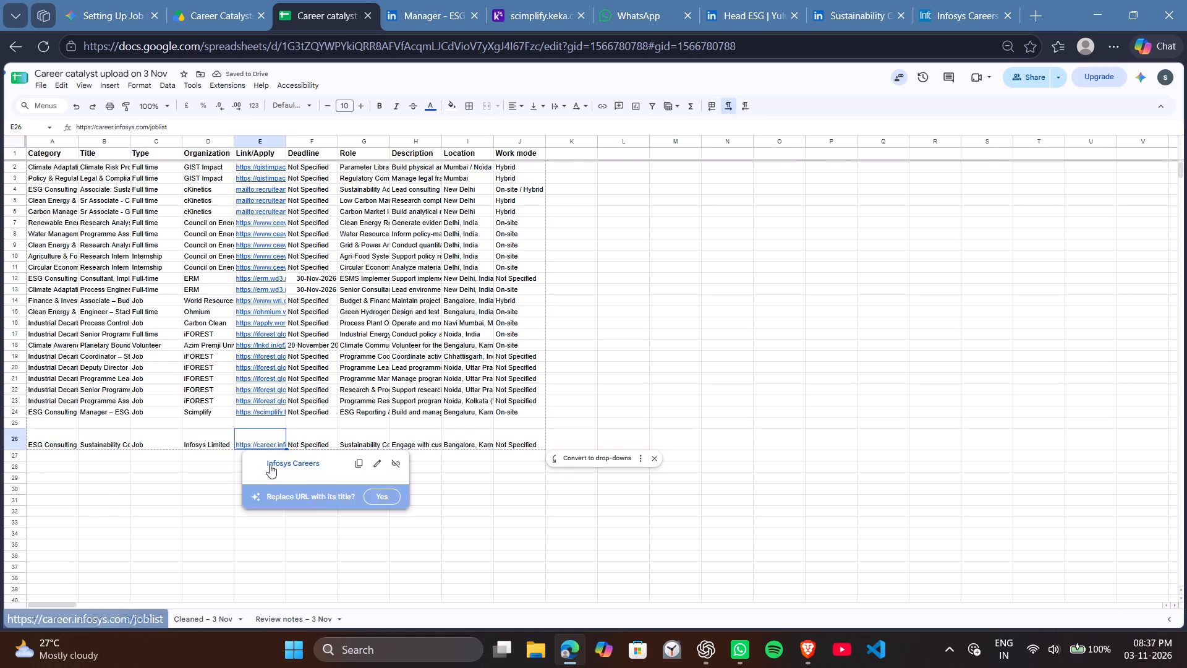
left_click(276, 465)
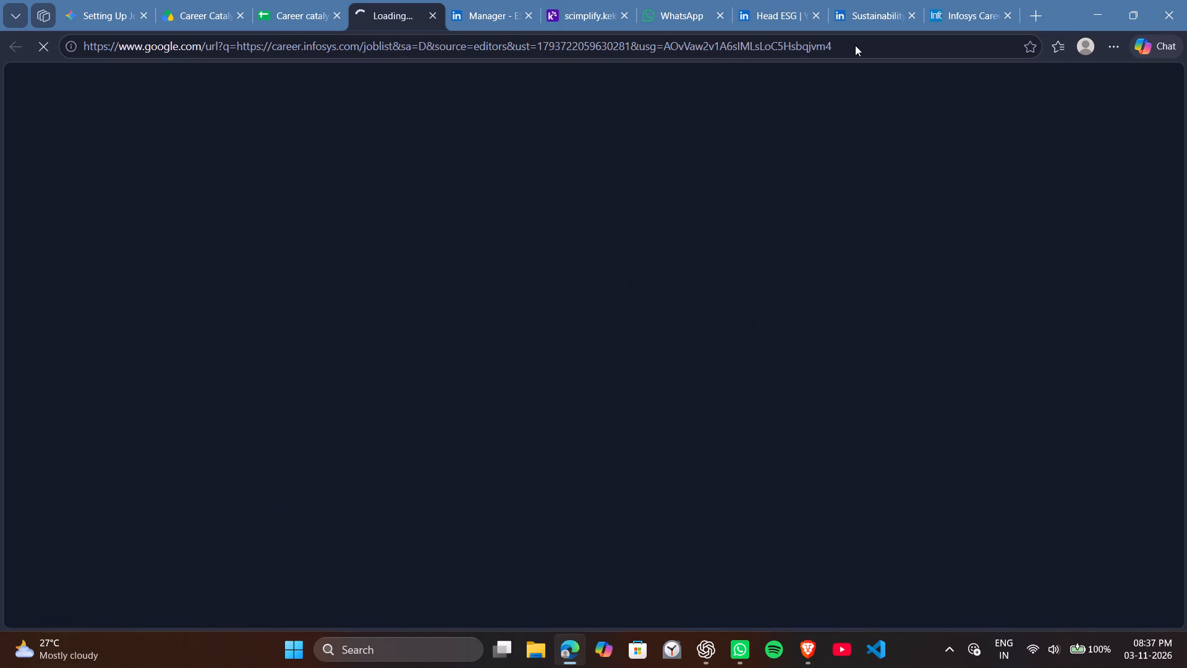
left_click(943, 0)
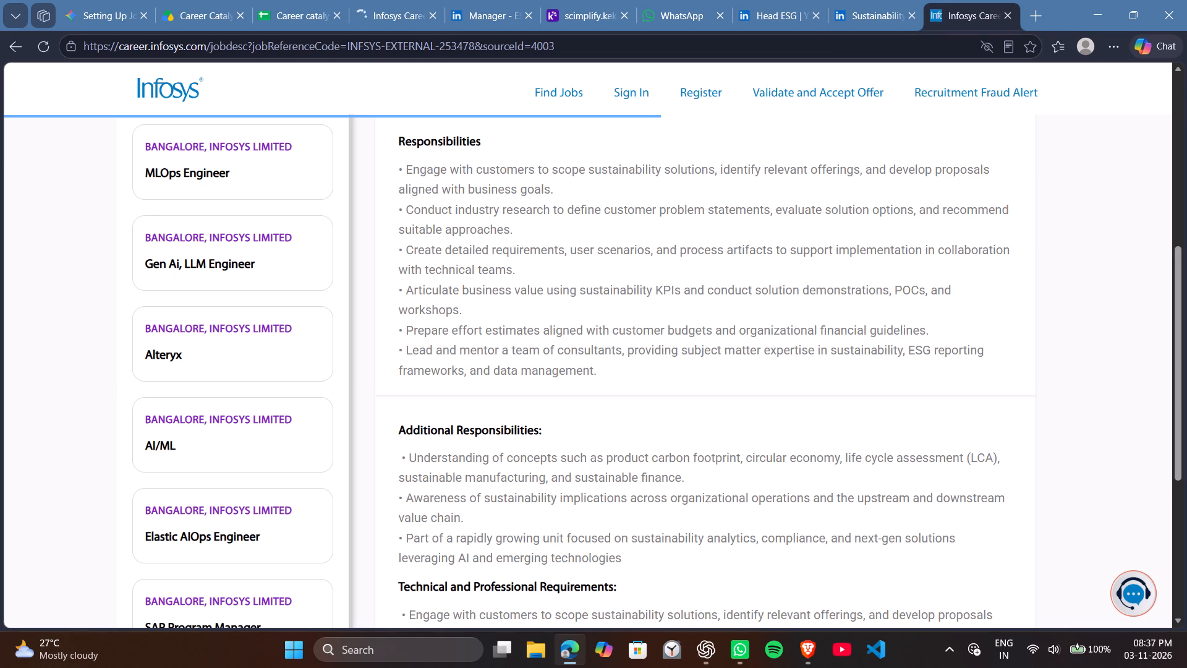
left_click(587, 51)
key("ctrl+c")
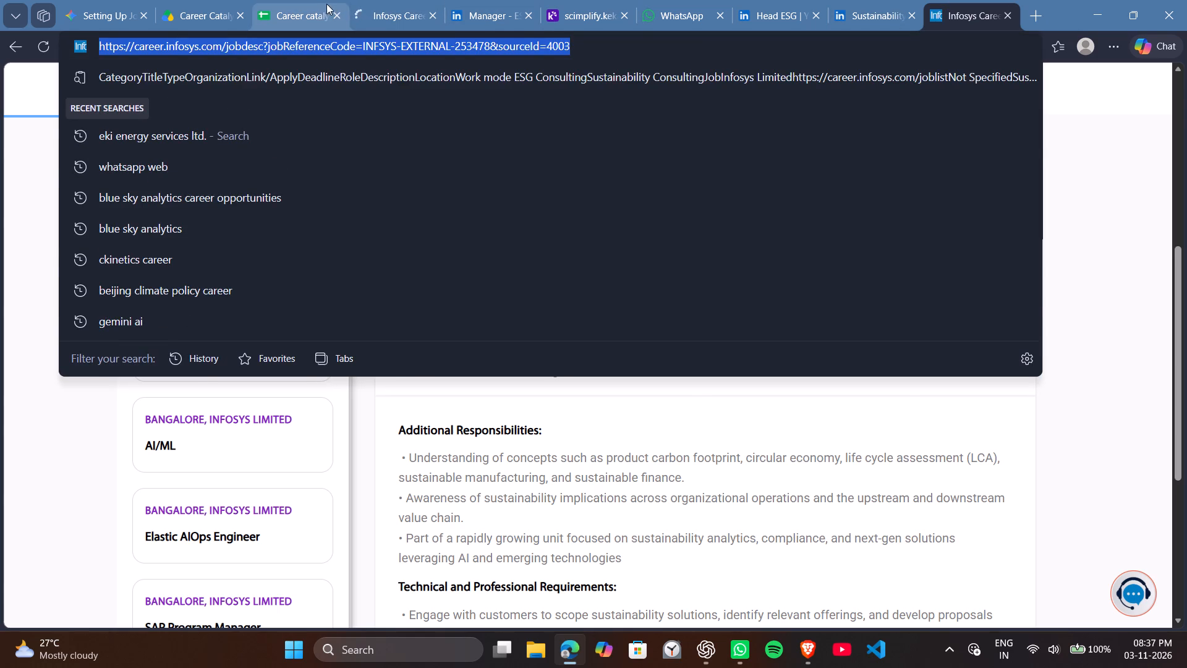
left_click(322, 2)
left_click_drag(169, 126, 47, 149)
key("BackSpace")
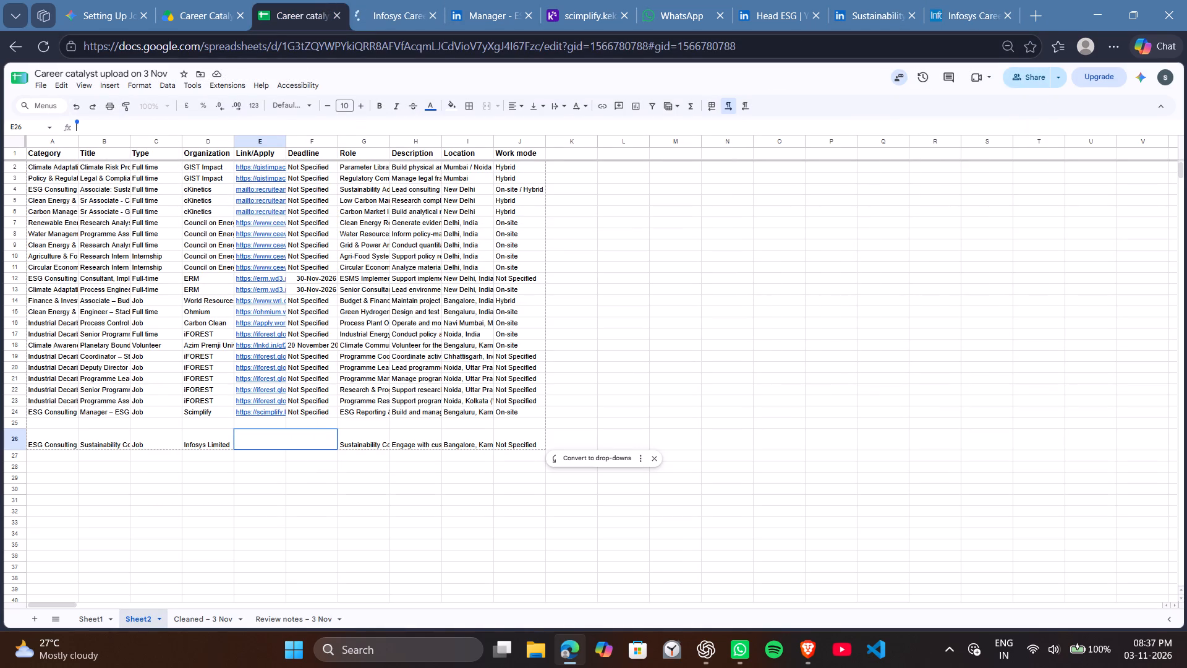
key("ctrl+v")
key("Return")
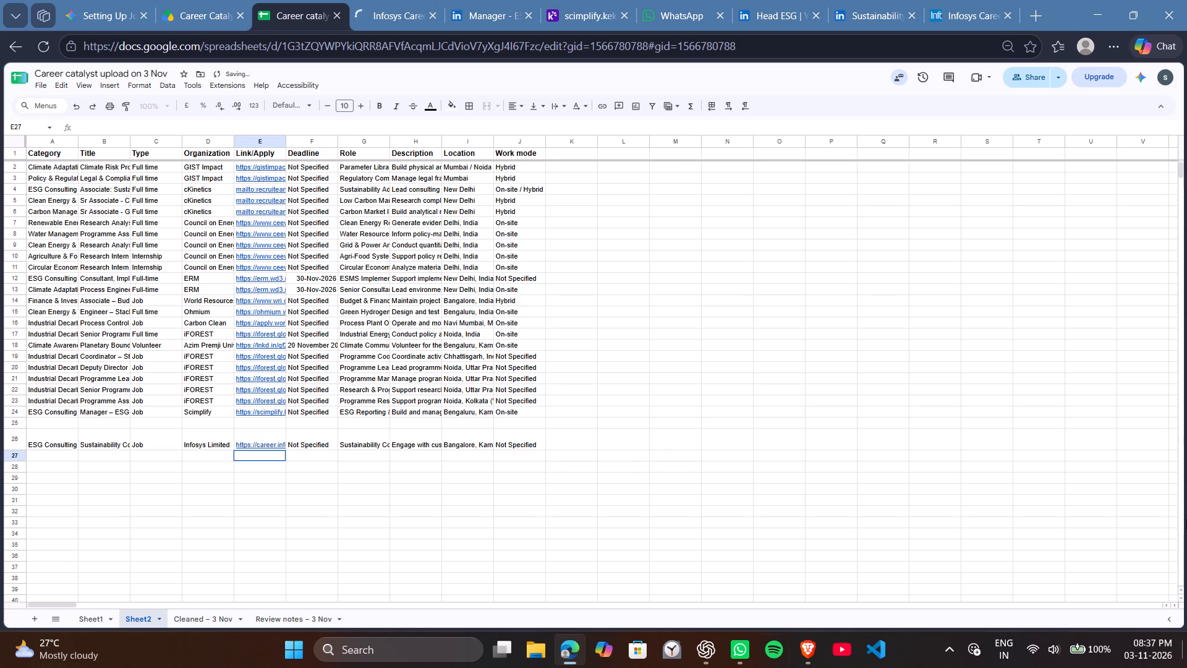
left_click(1003, 14)
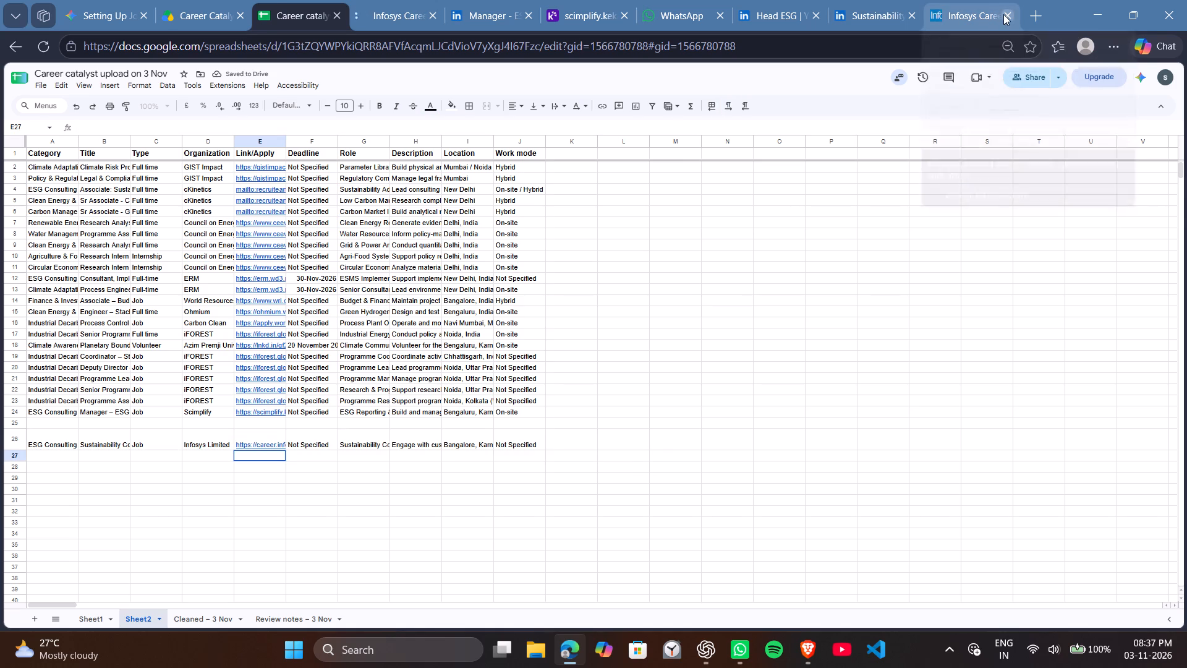
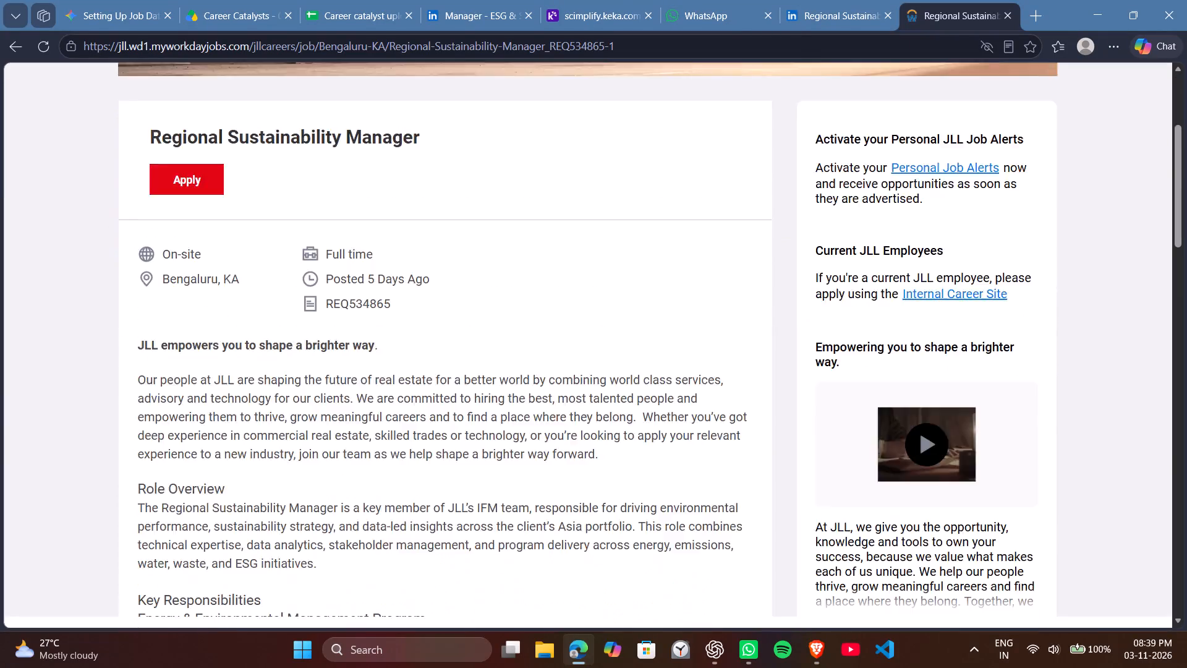
Capture a screenshot of the JLL Regional Sustainability Manager posting, from its job title down to the Key Responsibilities heading.
scroll(384, 499, "up", 1)
key("Print")
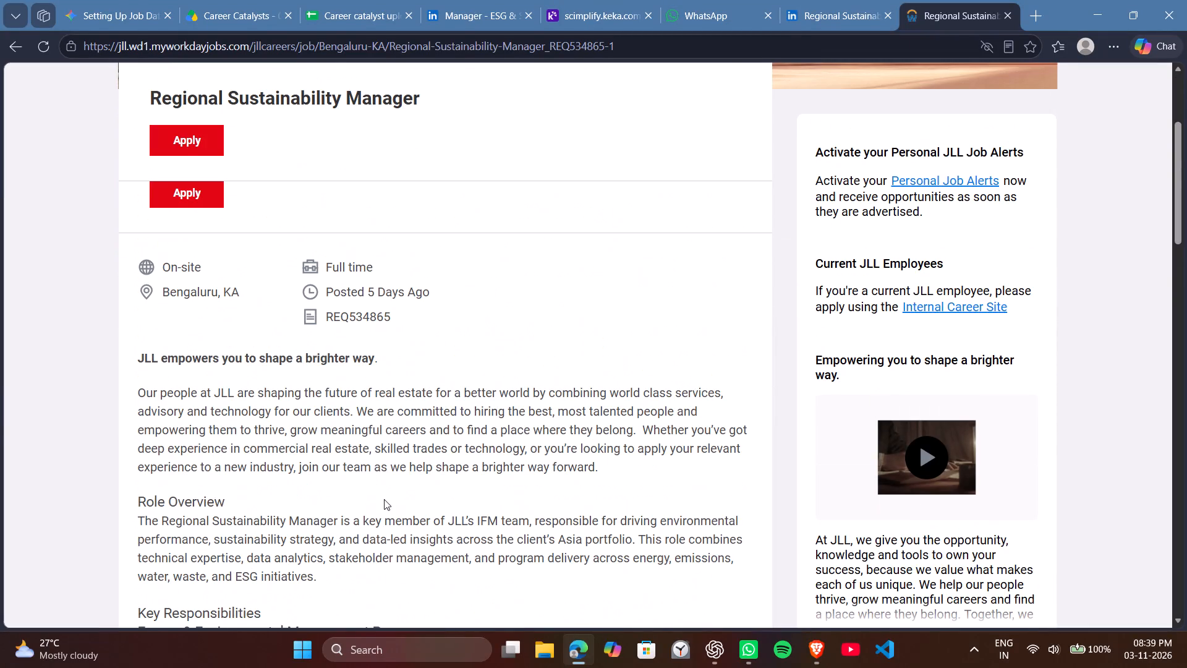
left_click_drag(104, 127, 707, 644)
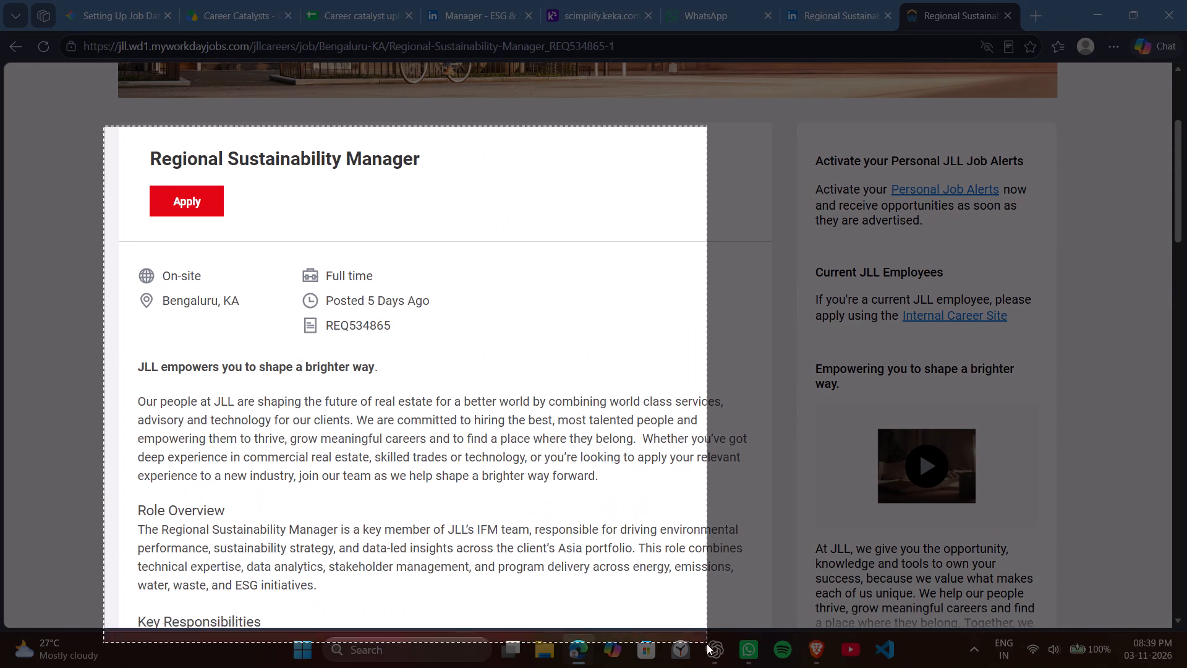
left_click_drag(707, 644, 769, 629)
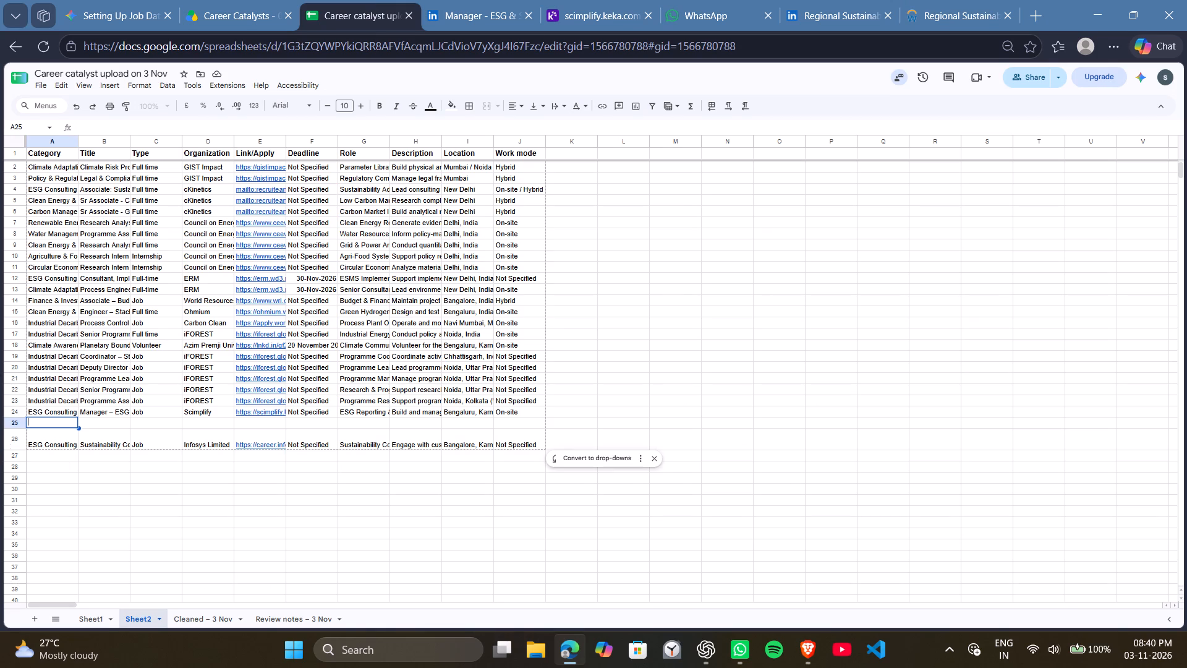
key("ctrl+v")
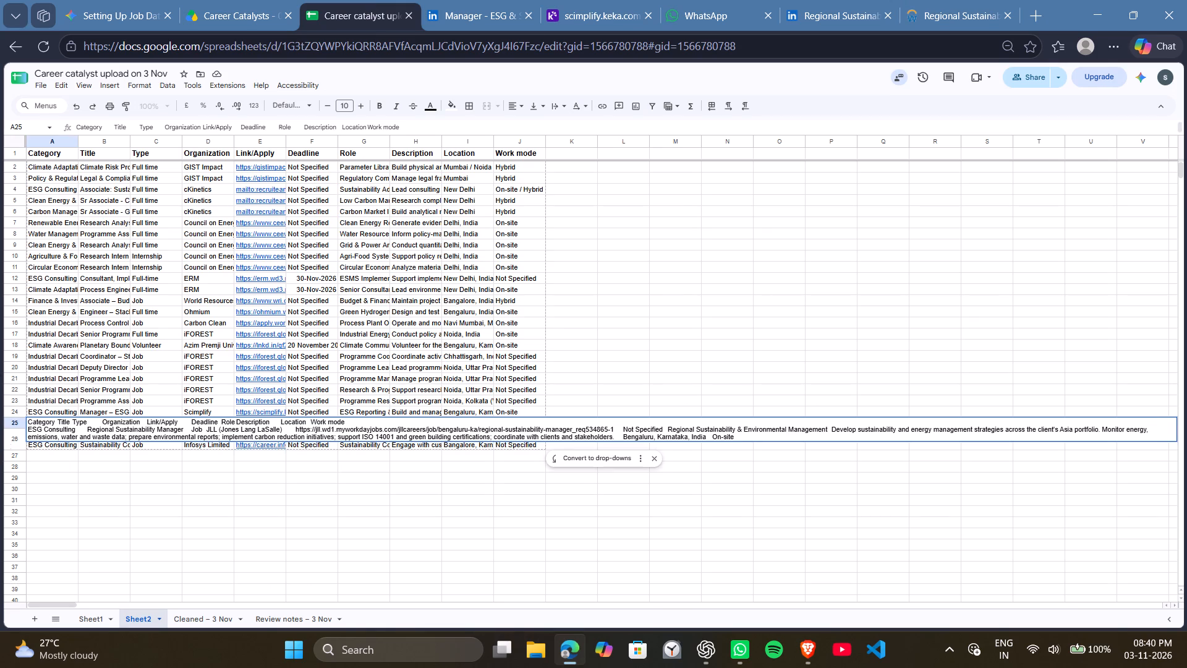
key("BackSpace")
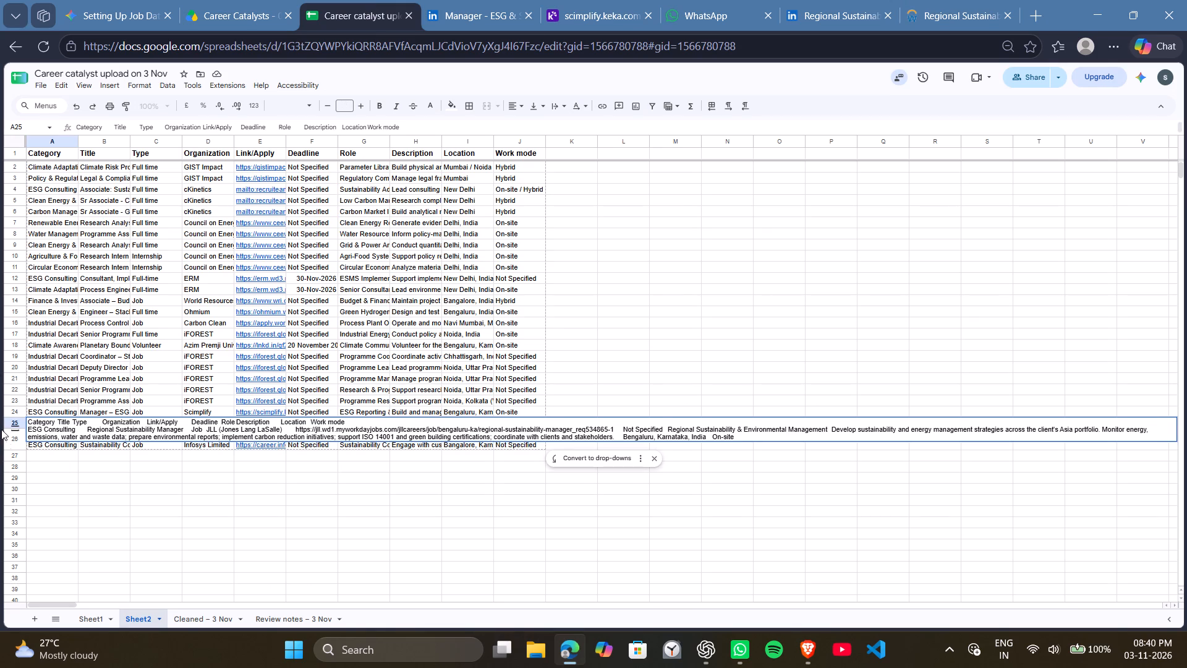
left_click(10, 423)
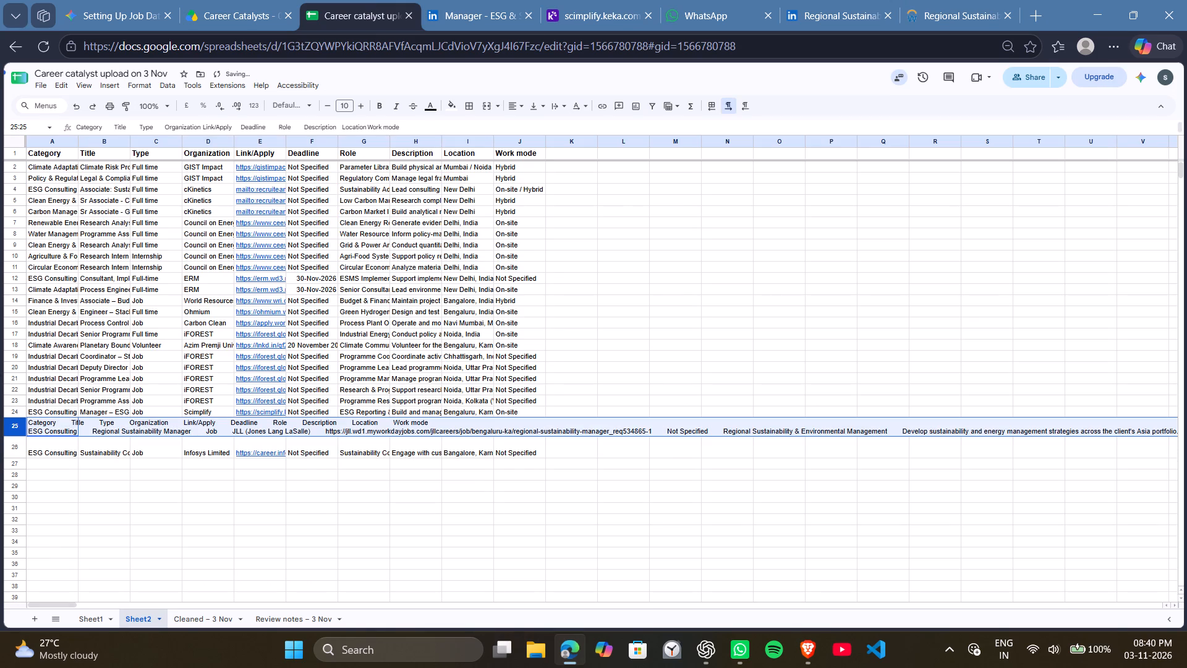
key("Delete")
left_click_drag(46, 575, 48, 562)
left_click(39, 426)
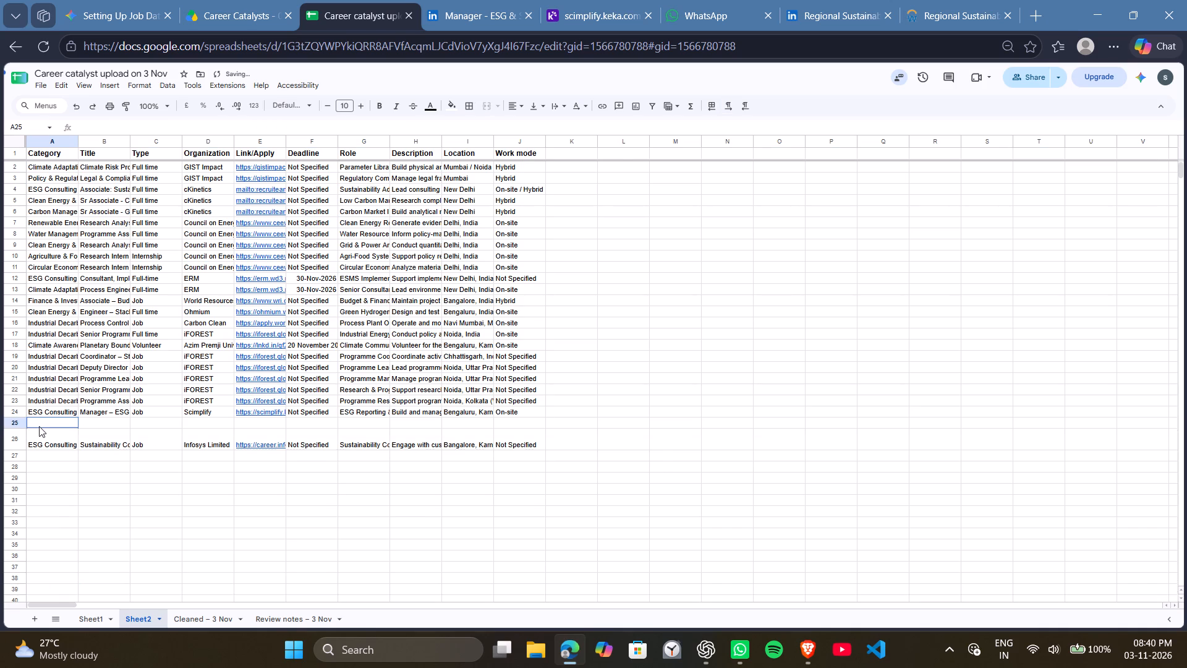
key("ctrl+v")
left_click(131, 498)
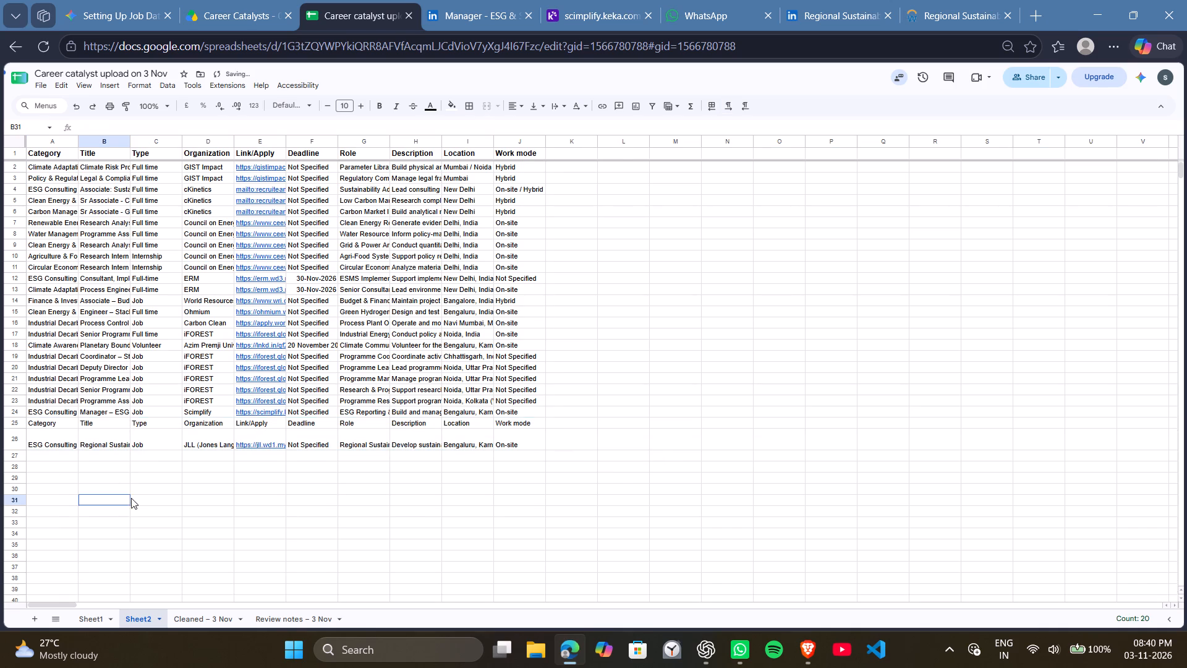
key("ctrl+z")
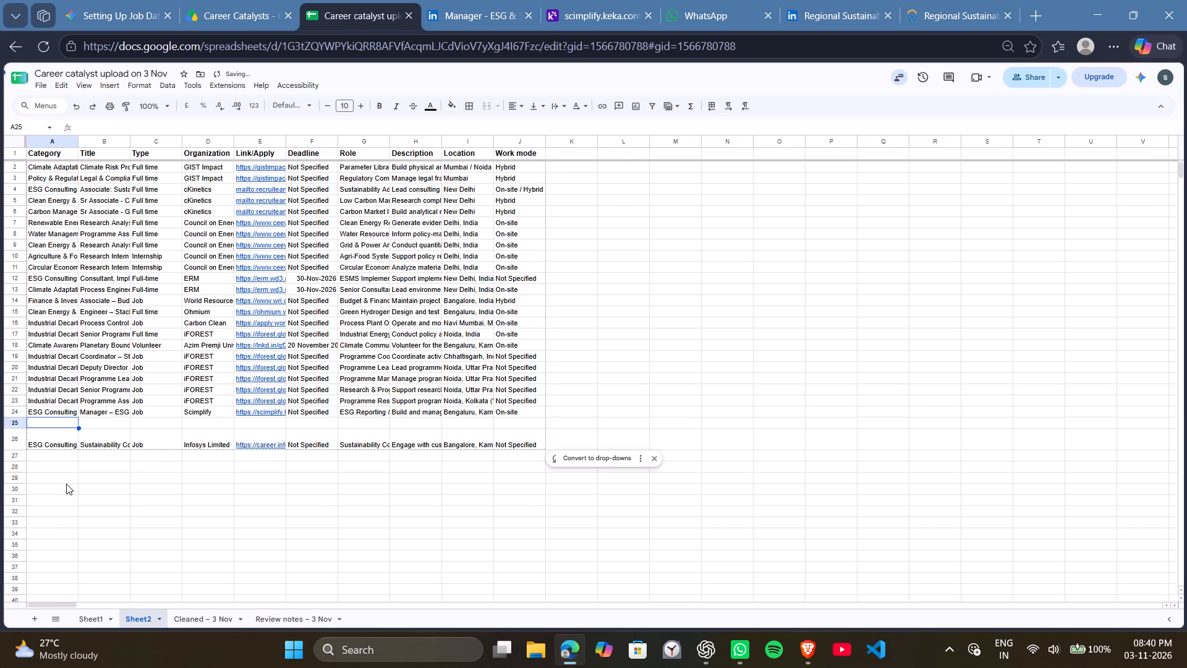
Paste the copied JLL data into Sheet2 starting at cell A27, directly below the Infosys entry.
left_click(65, 481)
left_click(45, 453)
key("ctrl+v")
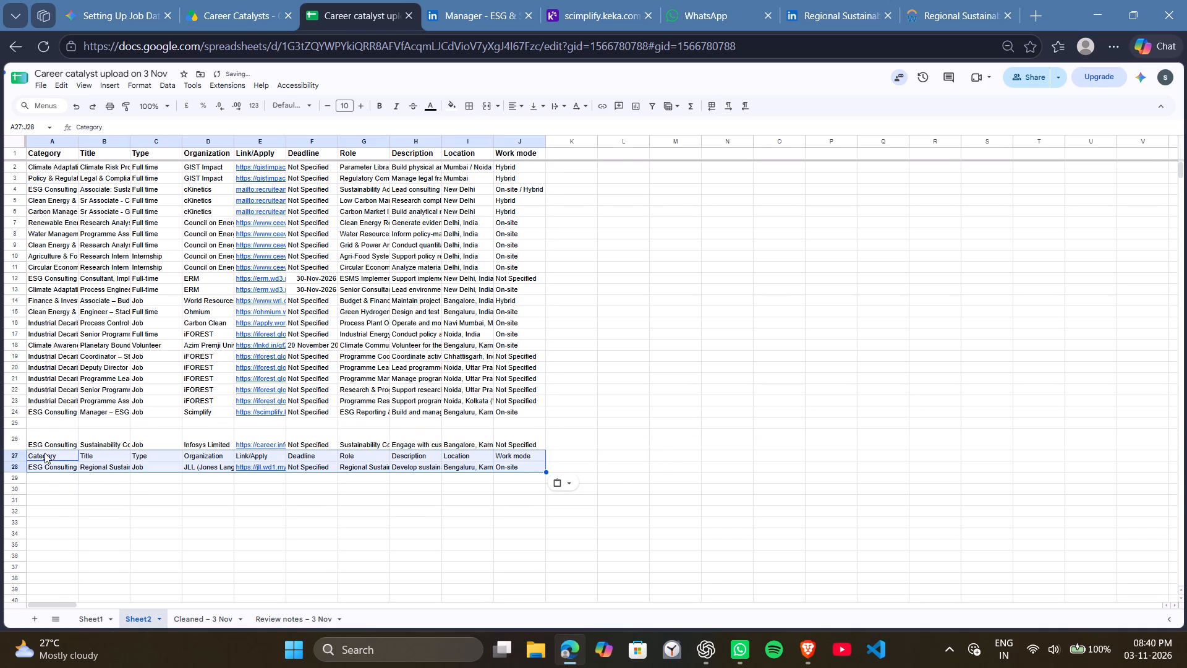
Delete the empty row 25 and the repeated header row between the Infosys and JLL entries.
left_click(21, 419)
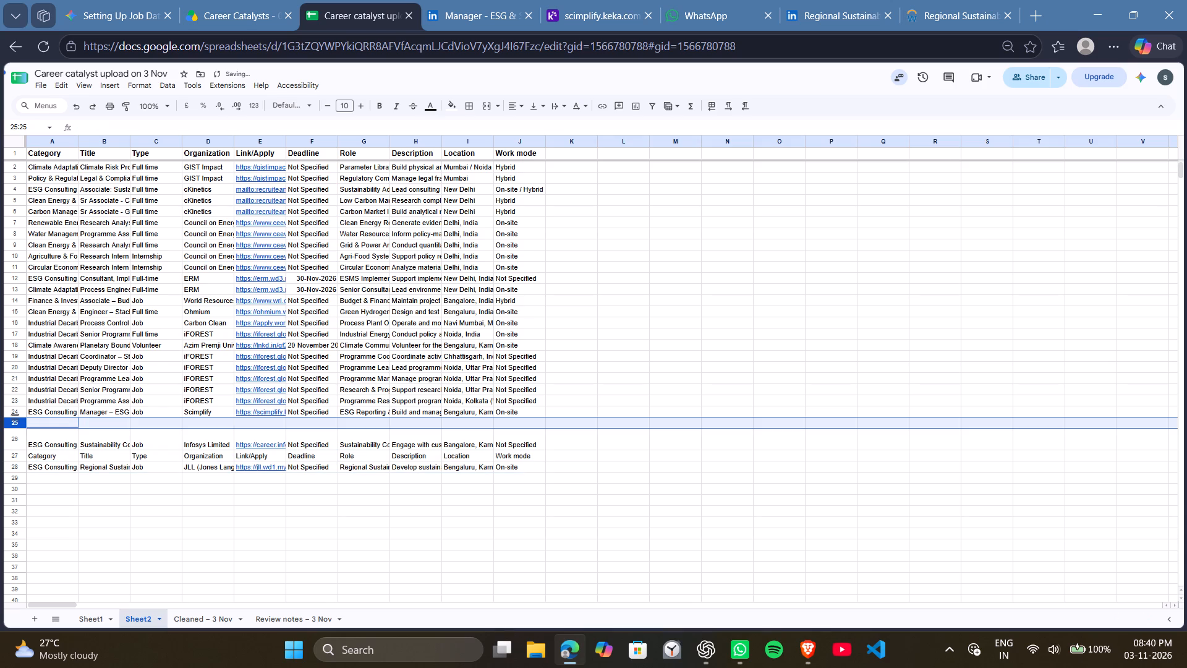
right_click(23, 425)
left_click(42, 269)
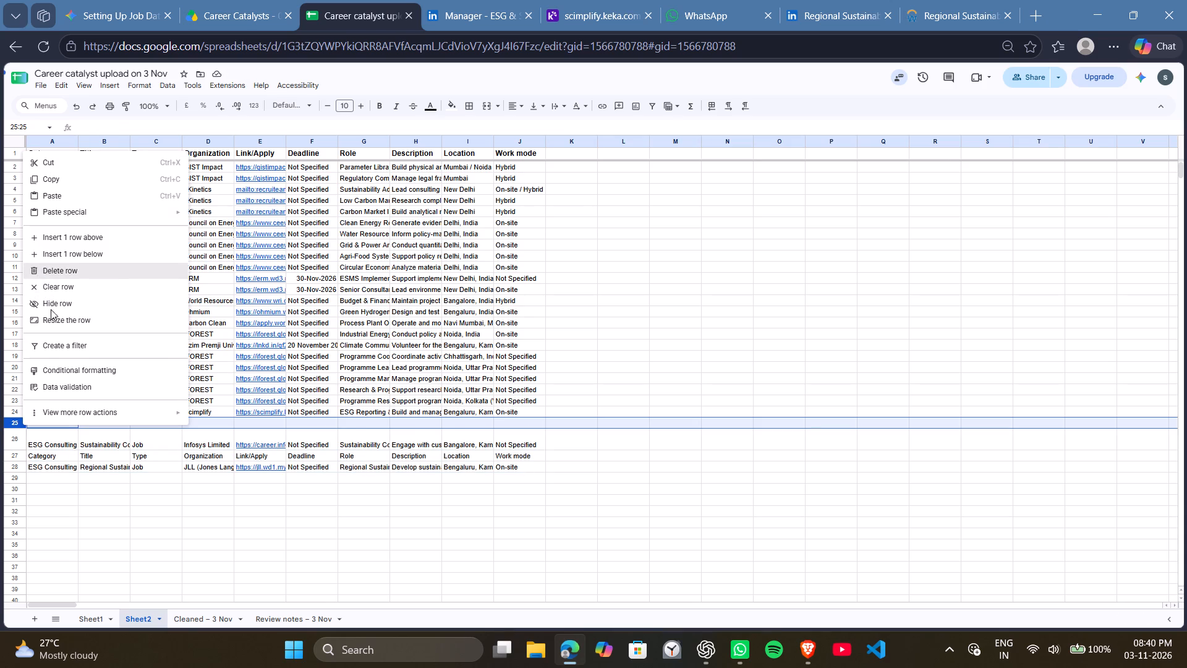
left_click(10, 442)
right_click(10, 442)
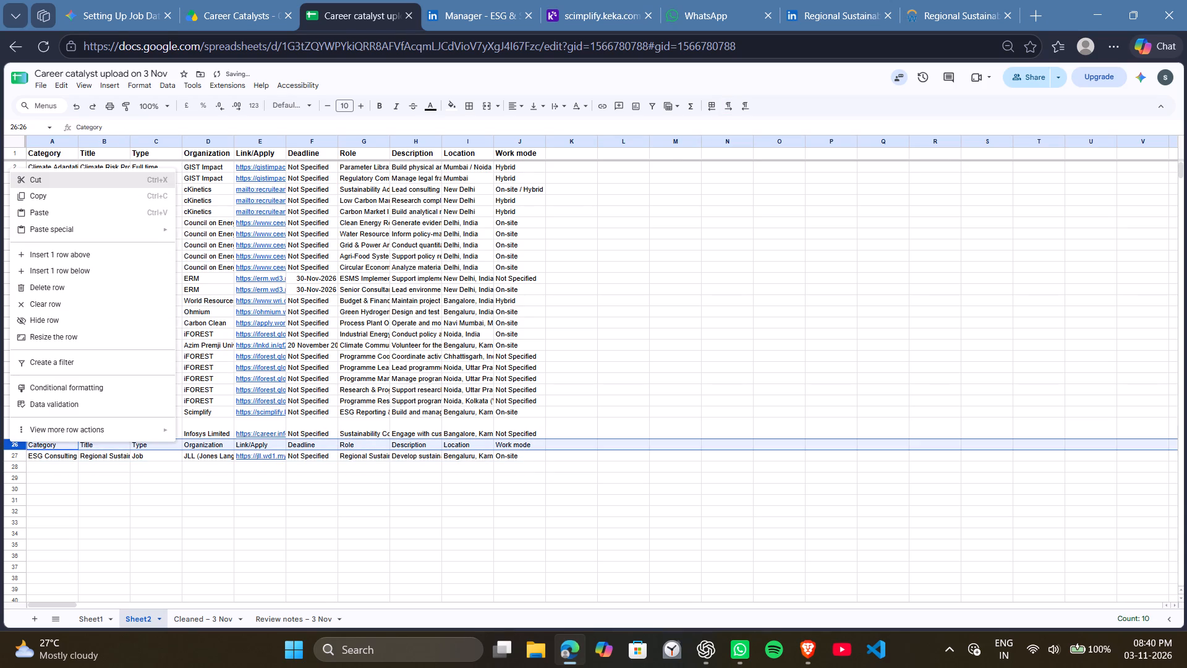
left_click(26, 289)
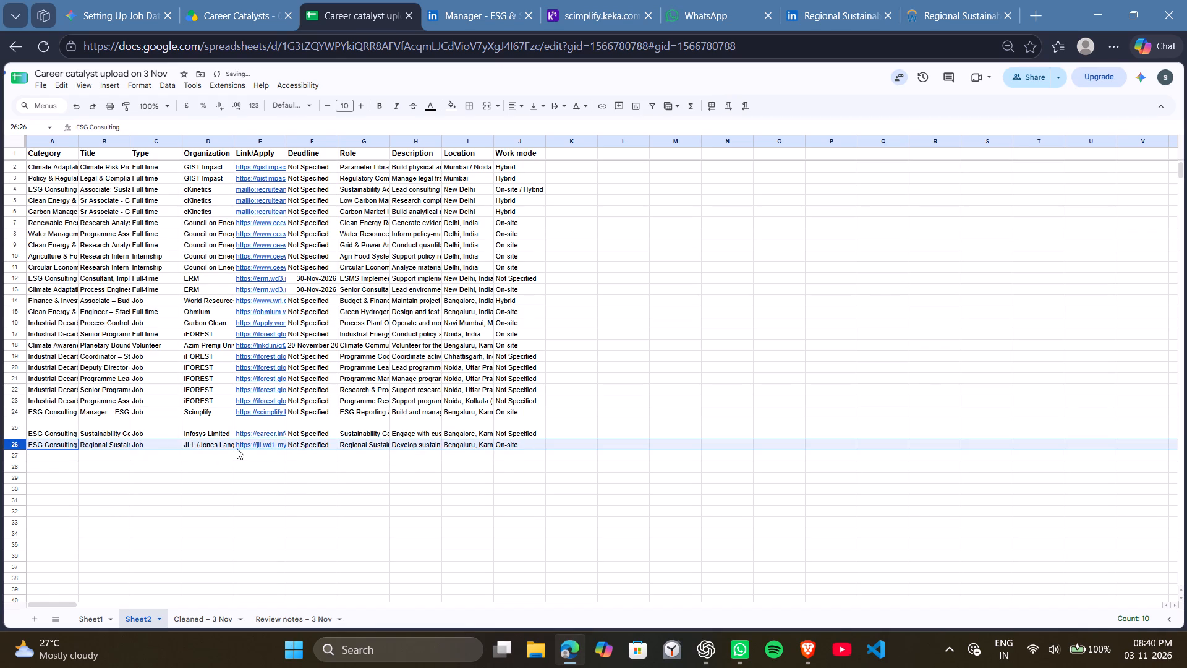
Replace the JLL apply link in cell E26 with the page address copied from the open JLL Workday posting for Regional Sustainability Manager (REQ534865-1).
left_click(243, 447)
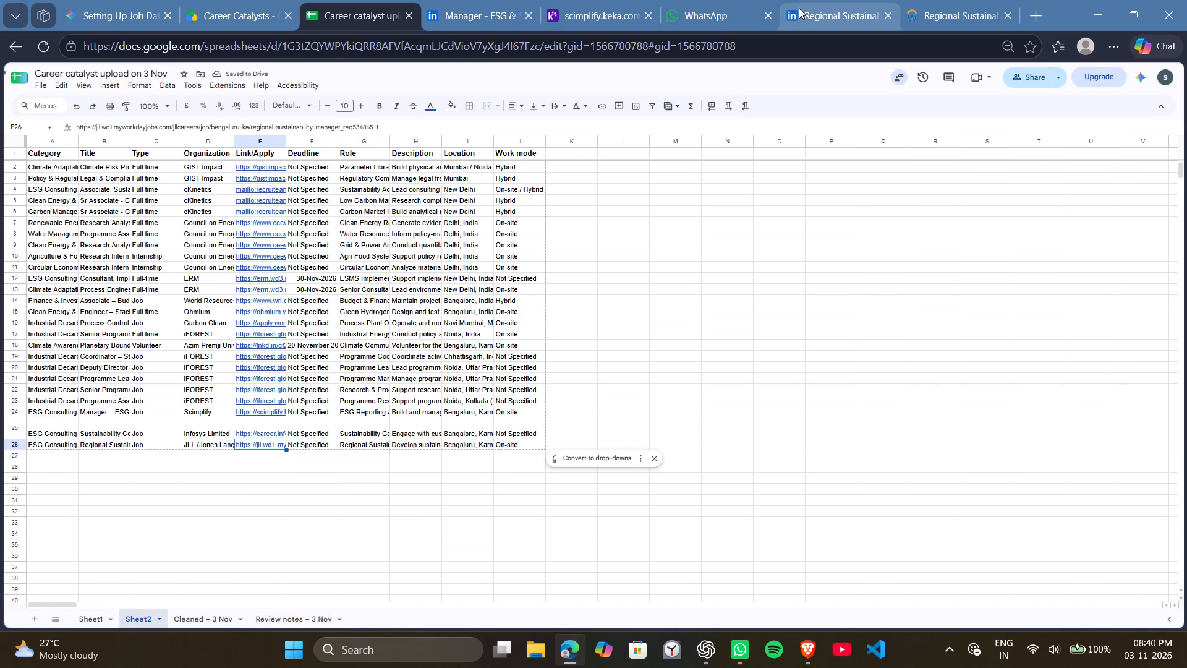
left_click(838, 4)
left_click(912, 6)
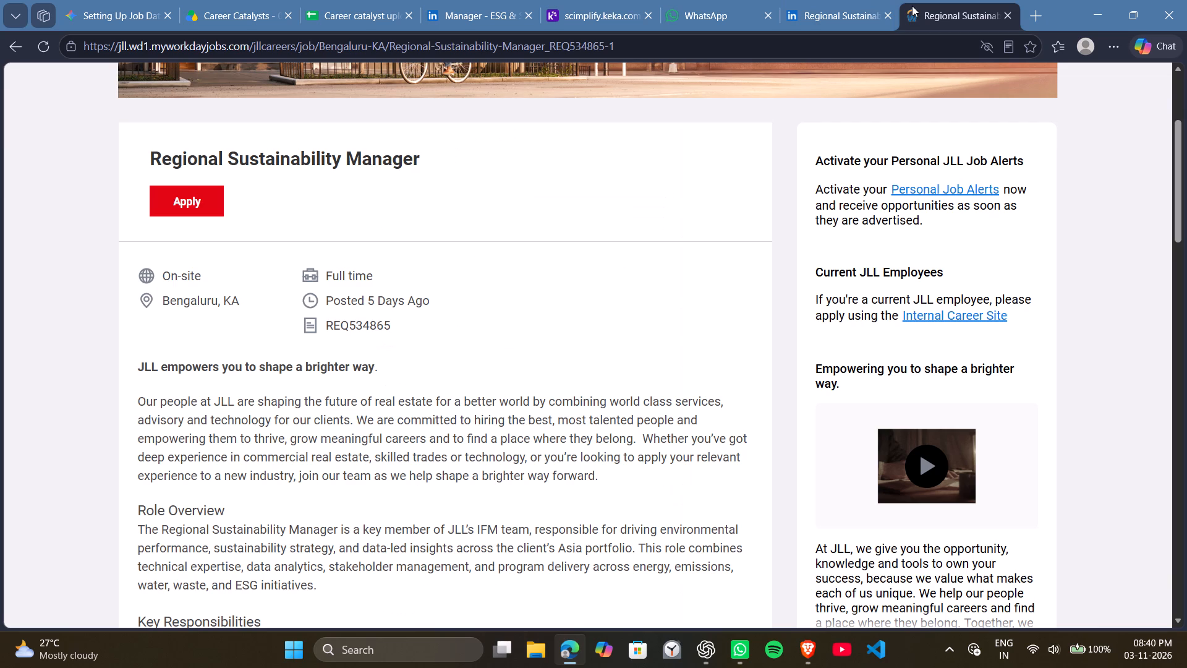
left_click(653, 45)
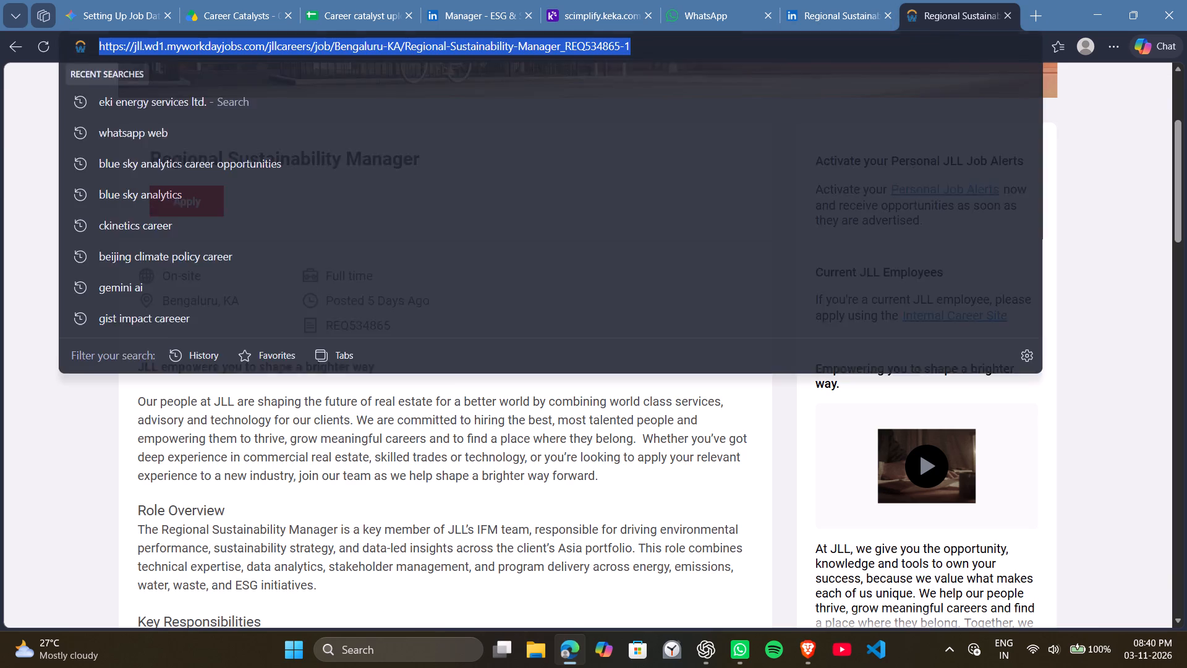
key("ctrl+c")
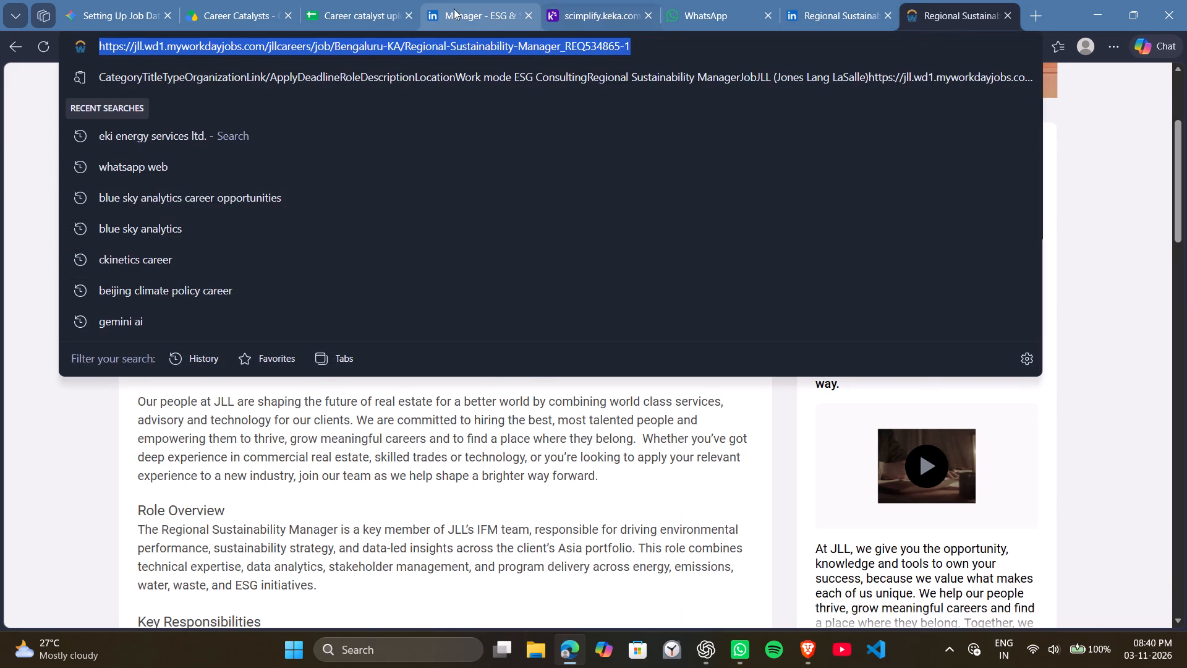
left_click(353, 2)
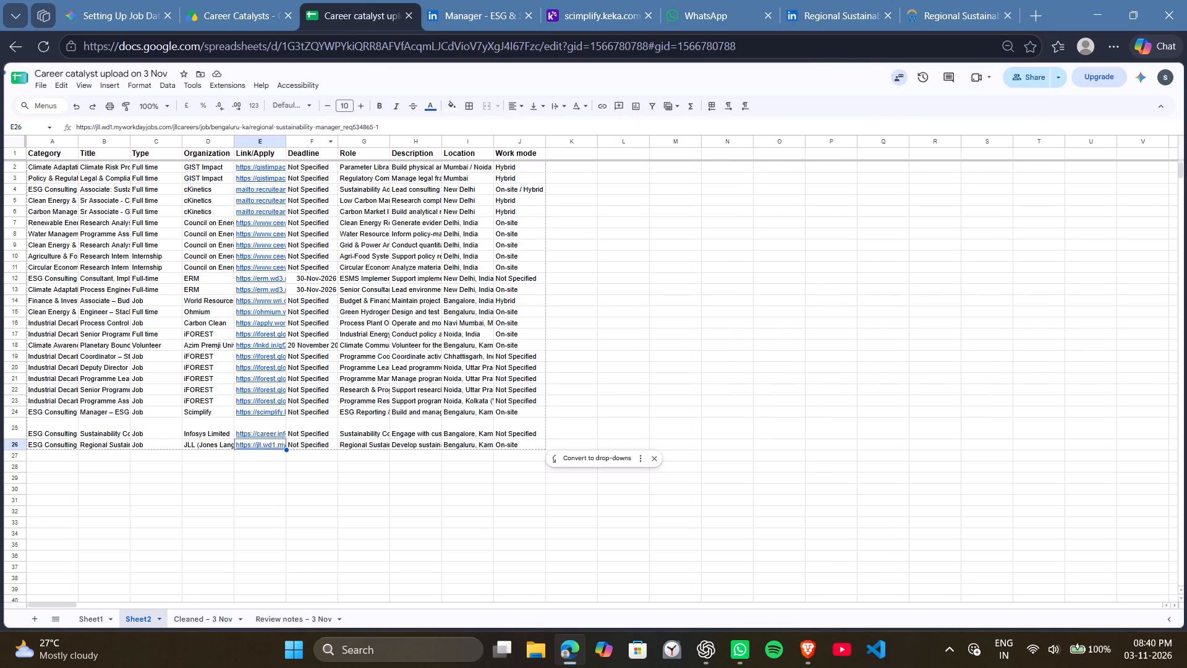
left_click_drag(386, 127, 36, 155)
key("BackSpace")
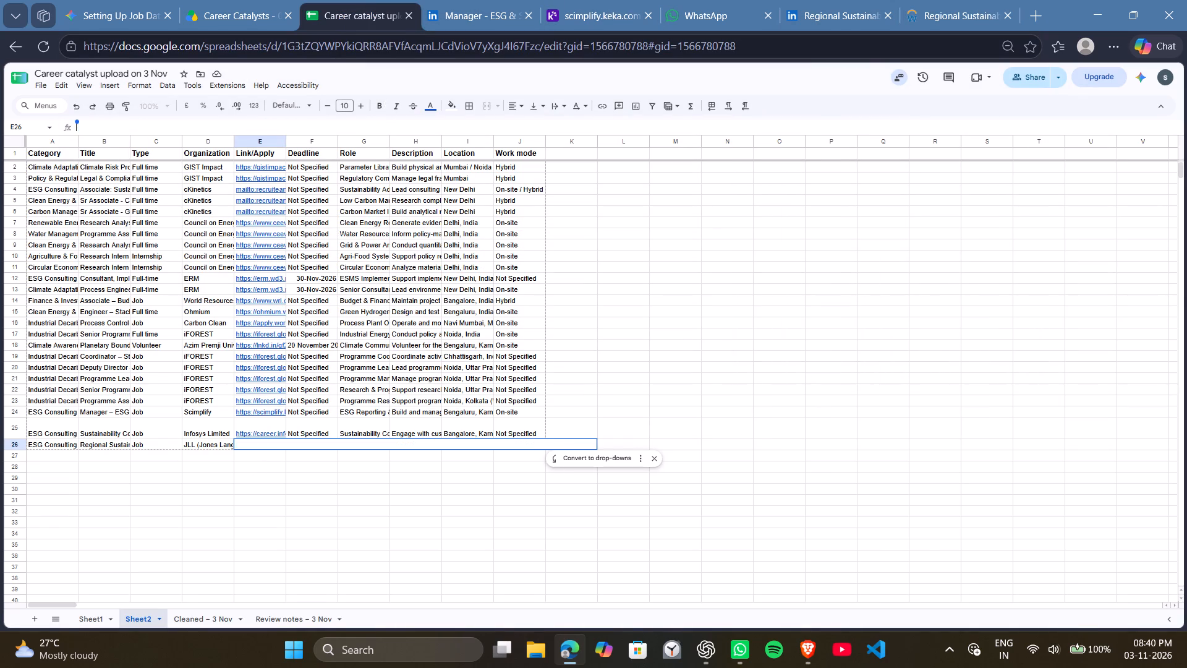
key("ctrl+v")
key("Return")
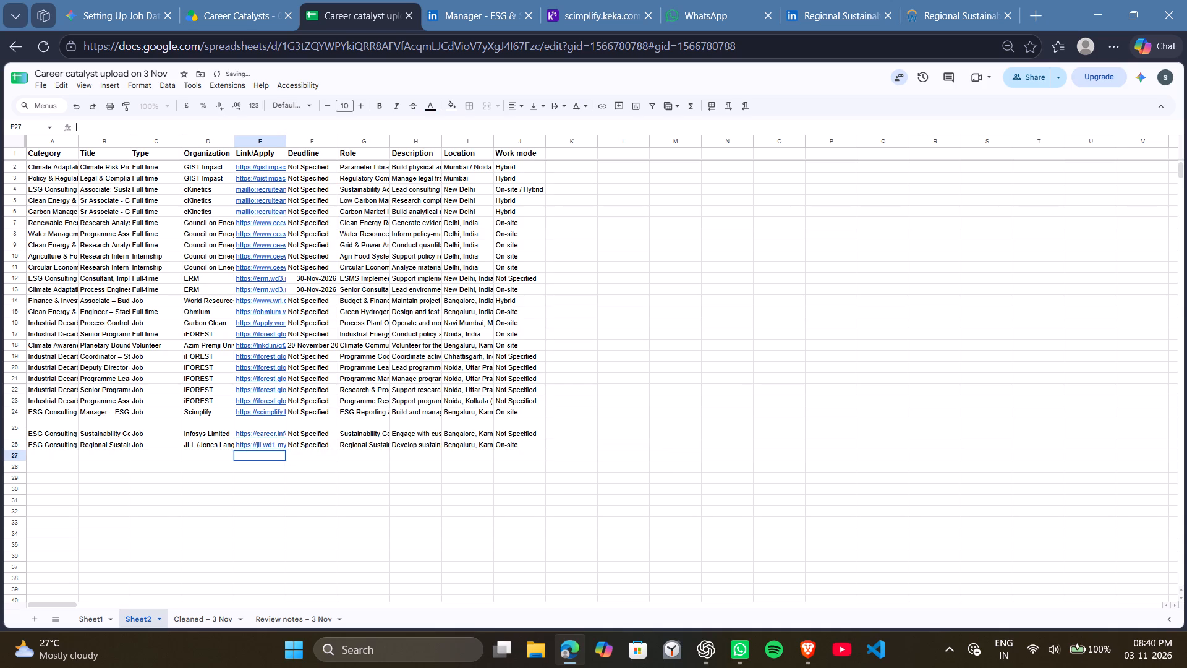
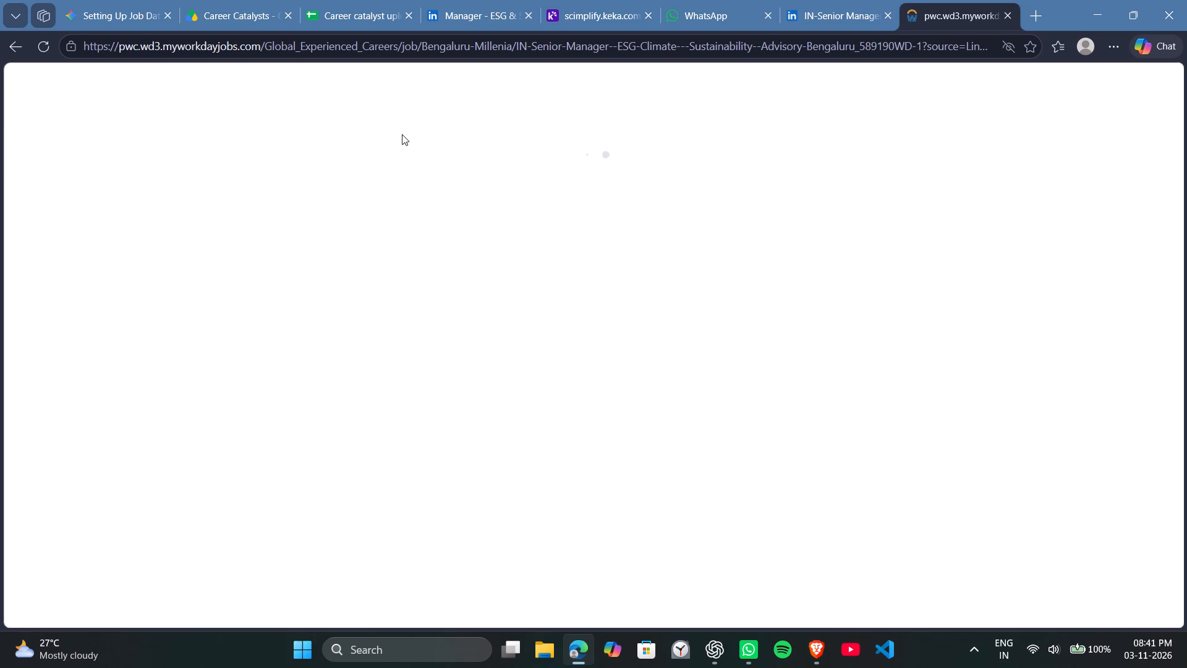
Capture a screenshot of PwC's IN-Senior Manager ESG Climate & Sustainability posting, from the job title through the Job Description & Summary.
left_click(819, 15)
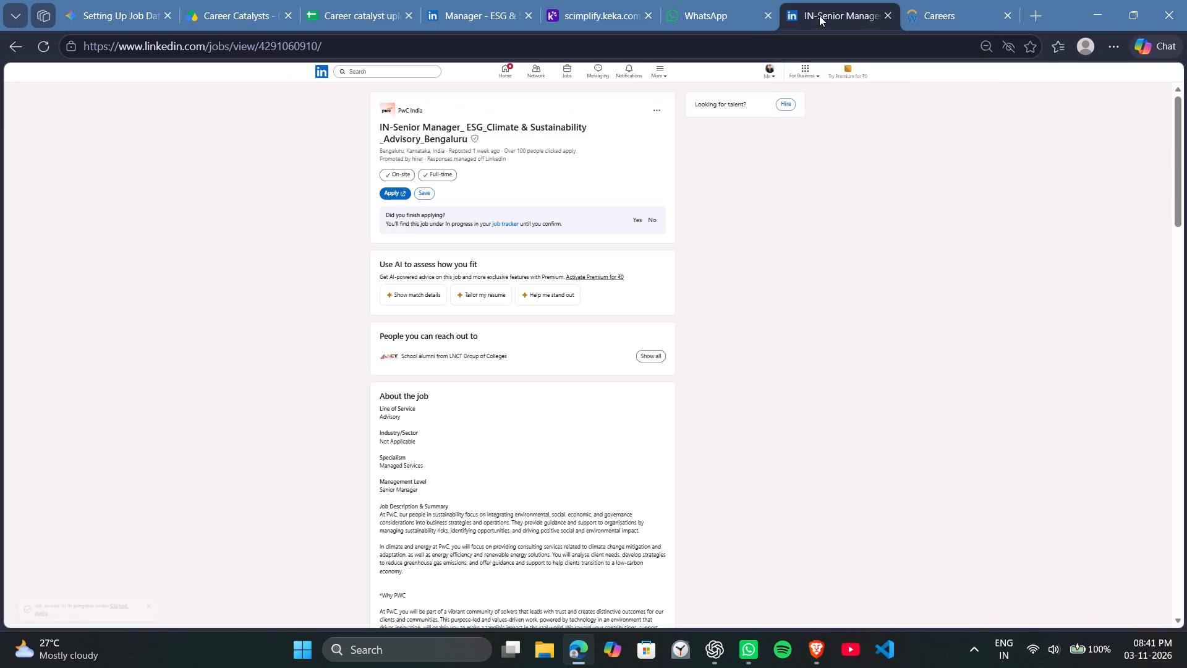
left_click(921, 8)
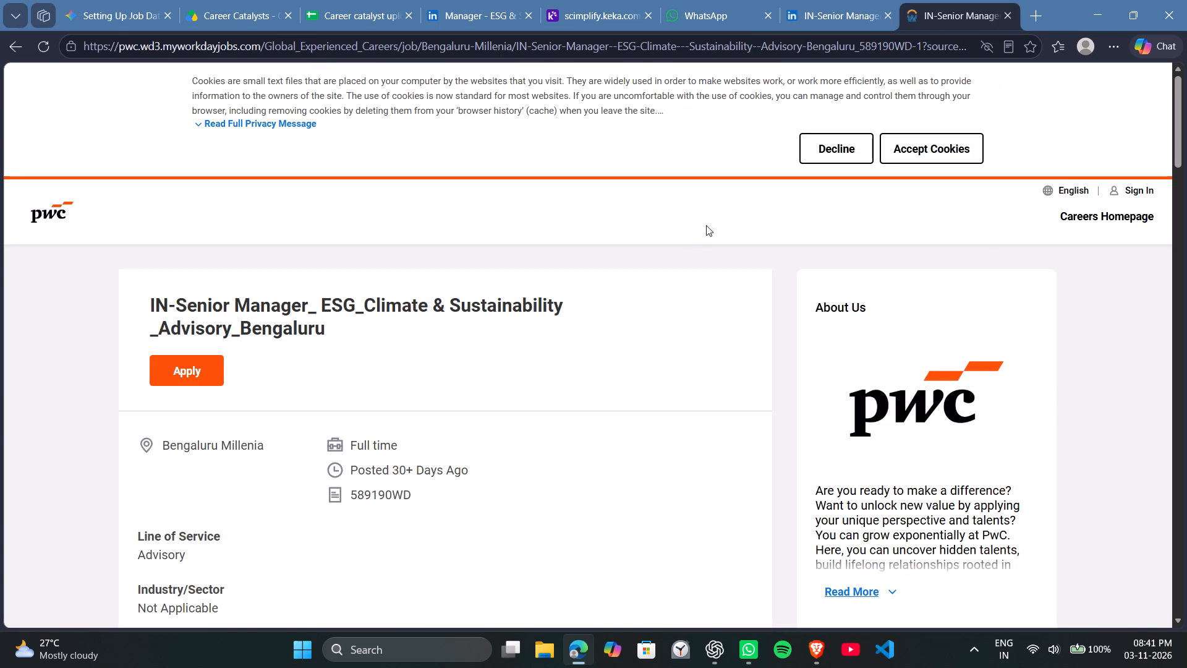
scroll(693, 238, "down", 1)
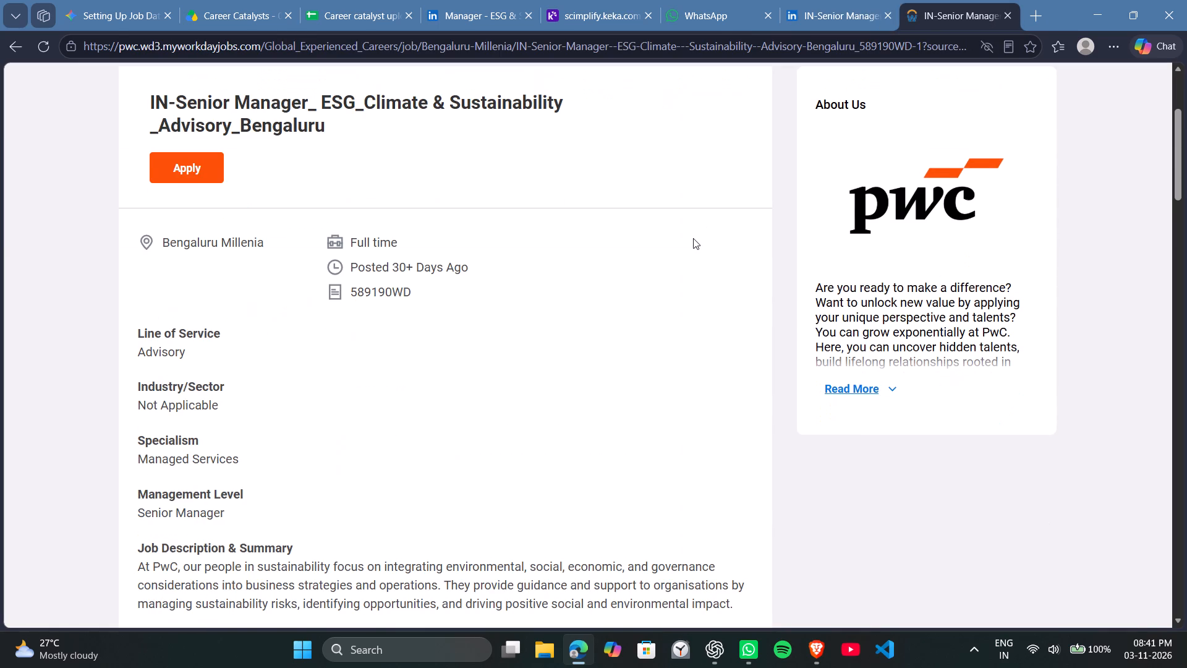
key("Print")
left_click_drag(121, 80, 120, 78)
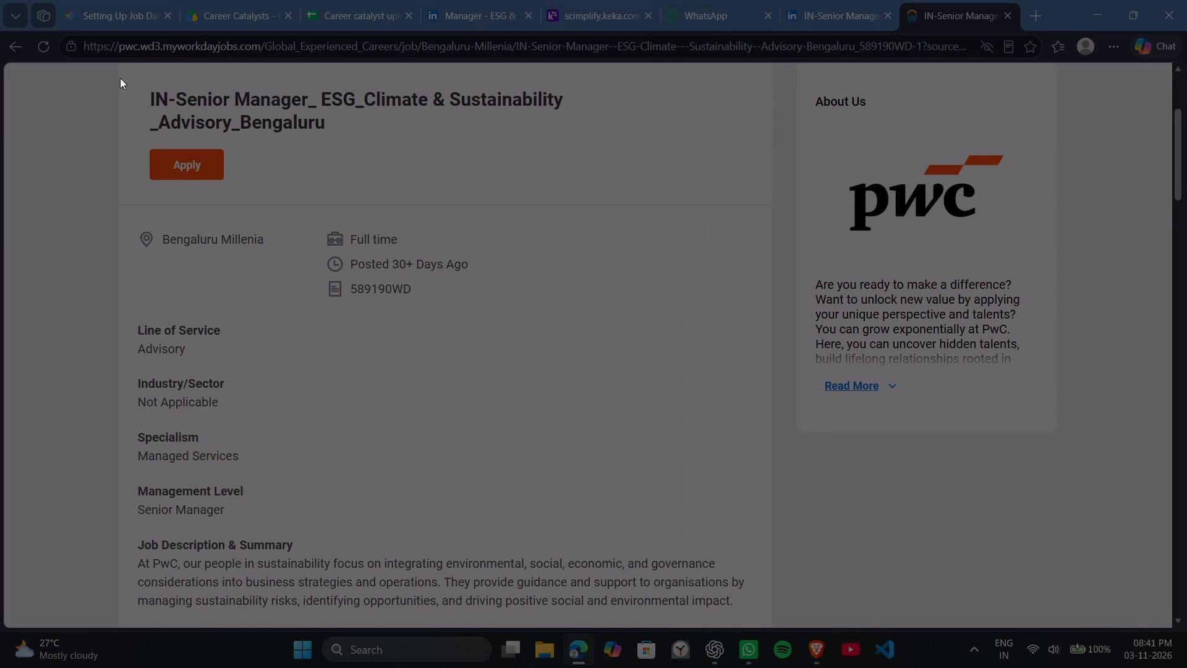
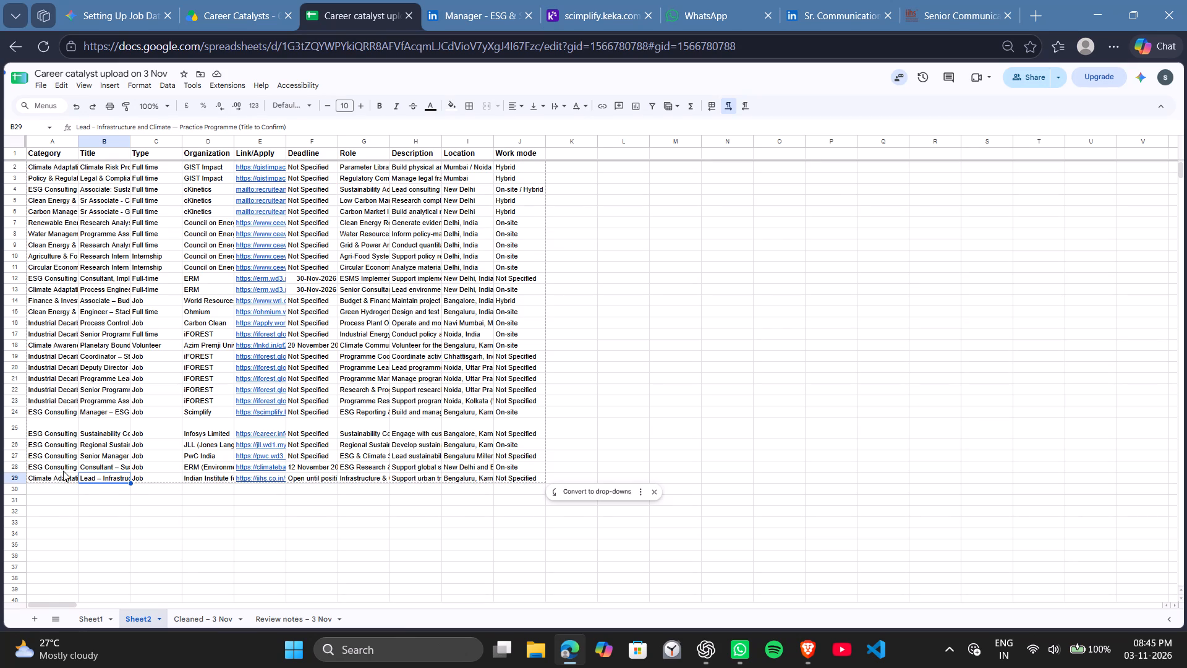
left_click(51, 489)
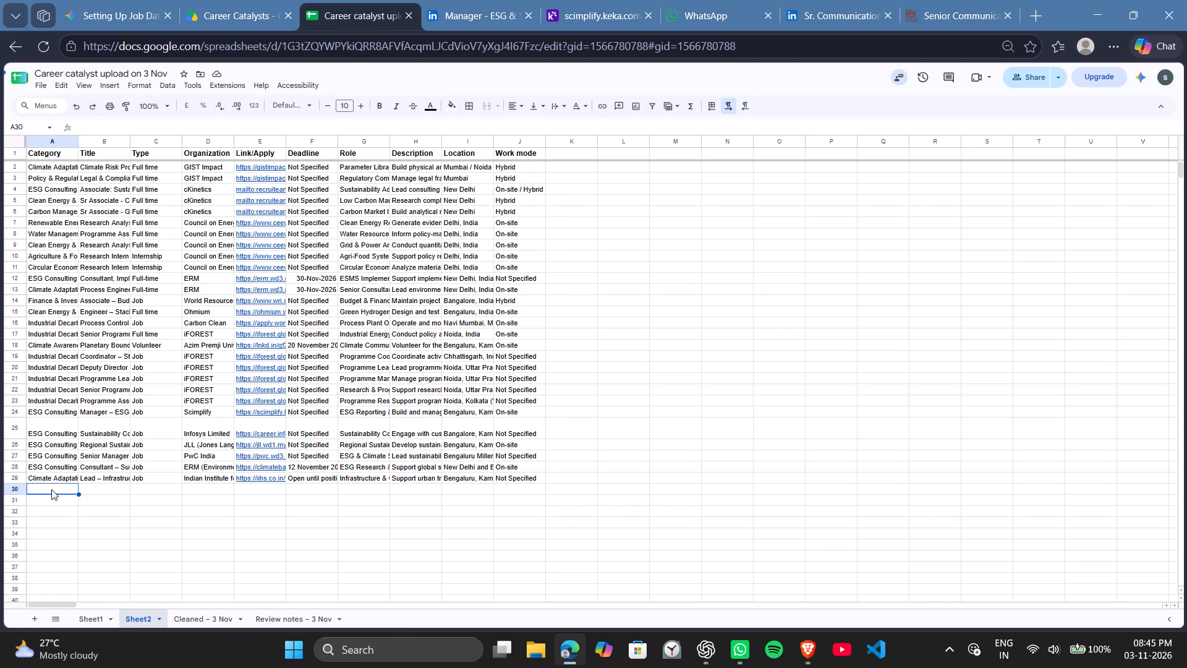
key("ctrl+v")
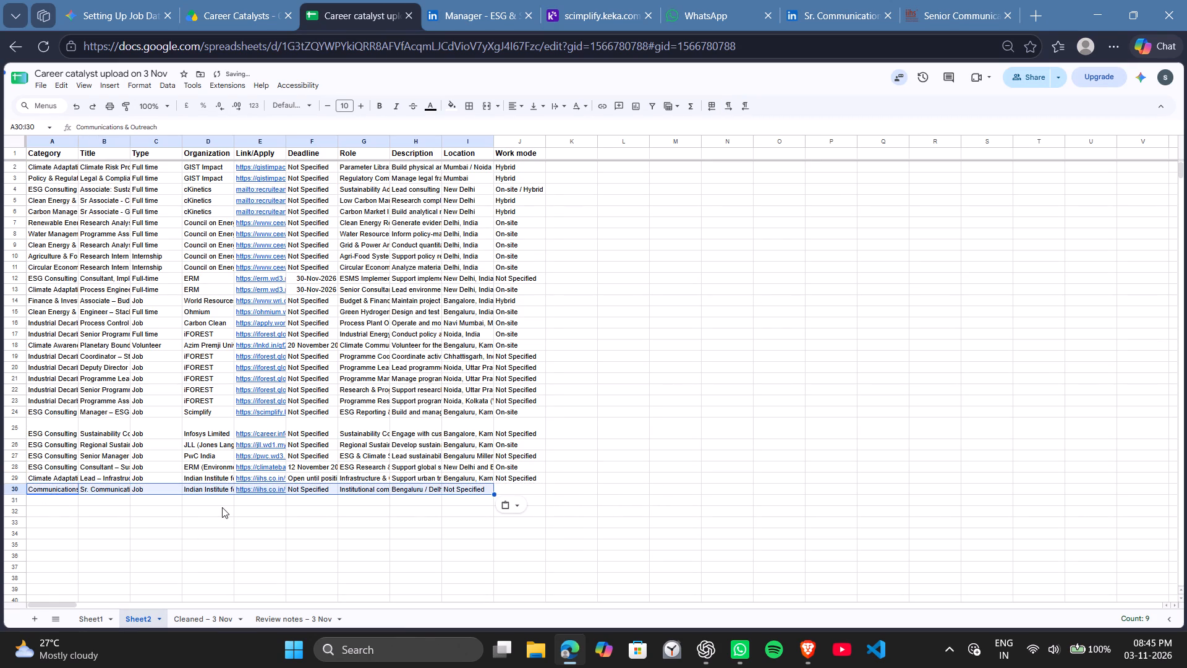
left_click(251, 486)
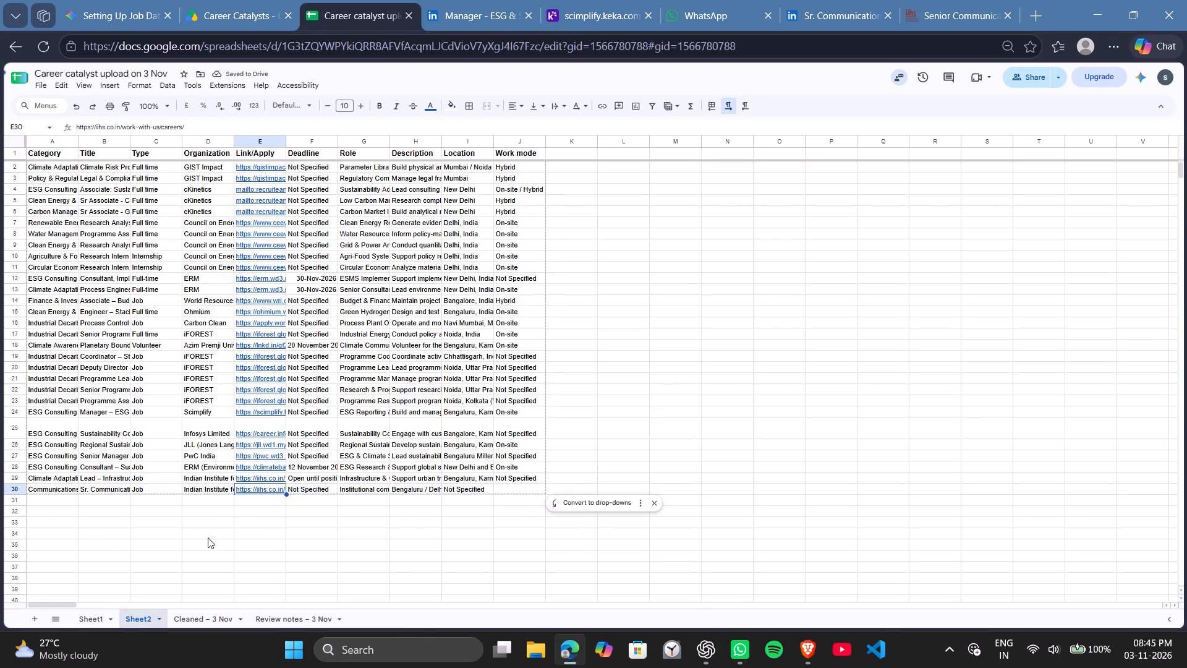
left_click(262, 483)
left_click(263, 479)
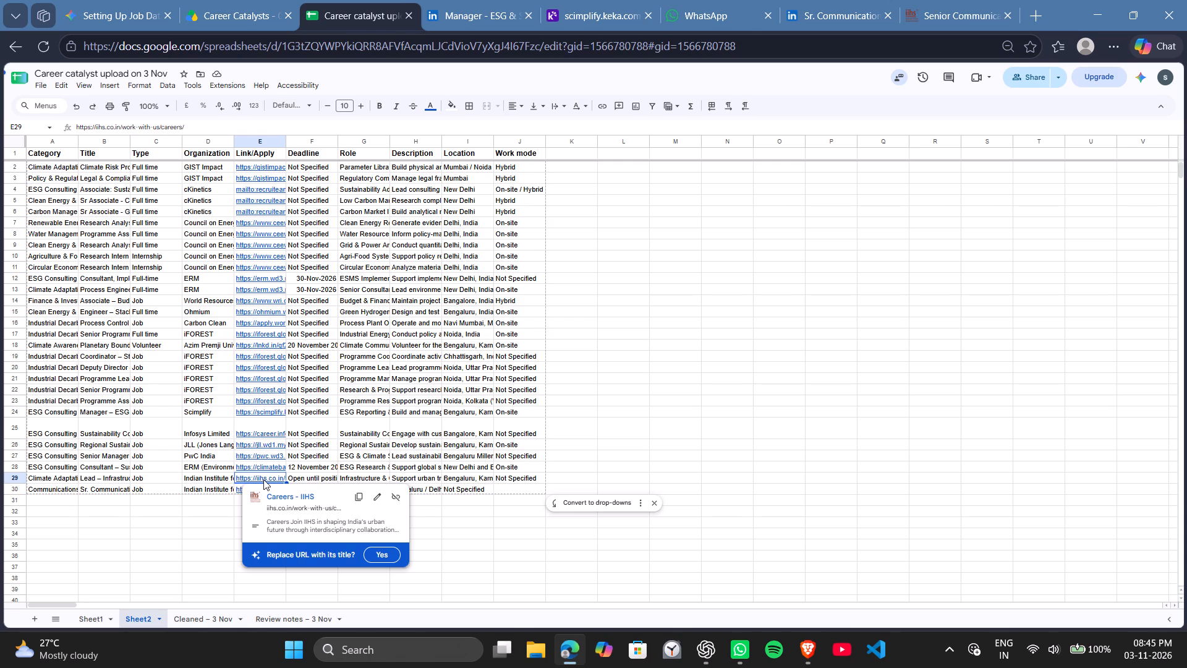
left_click(967, 25)
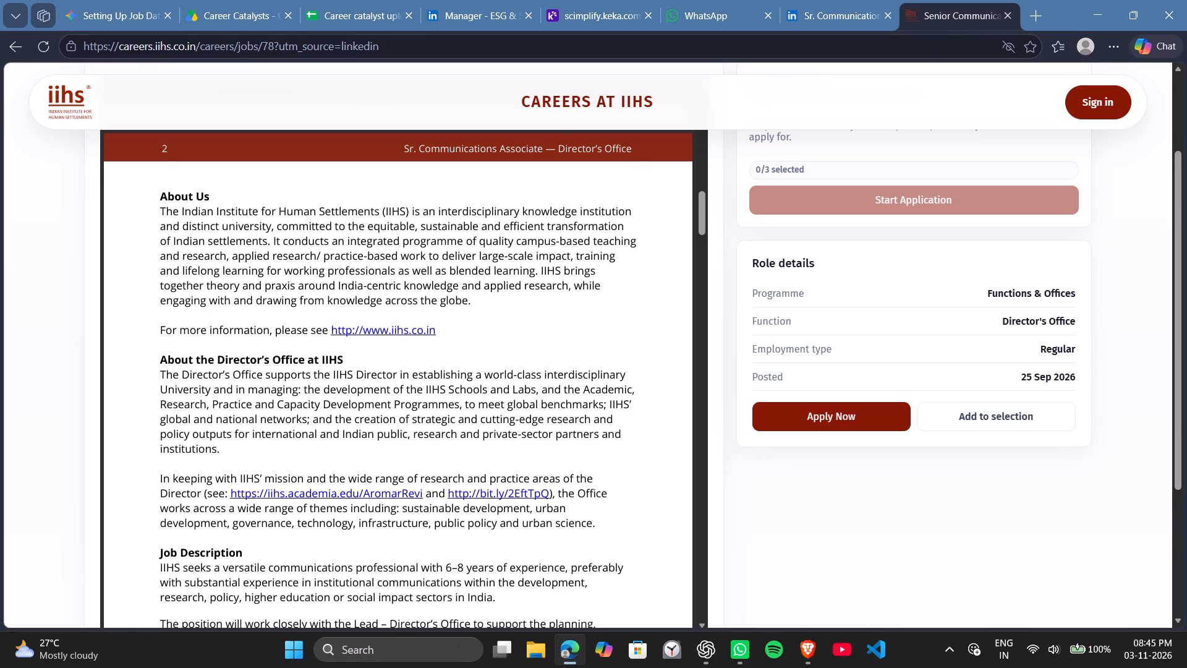
left_click_drag(278, 45, 25, 73)
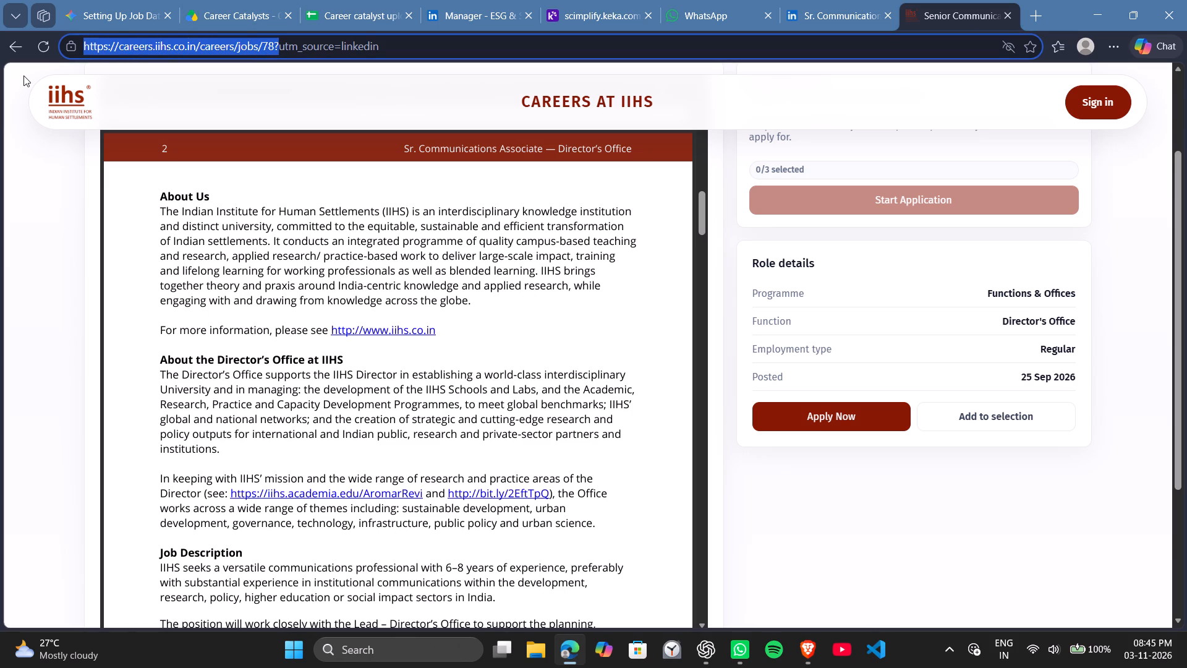
key("ctrl+c")
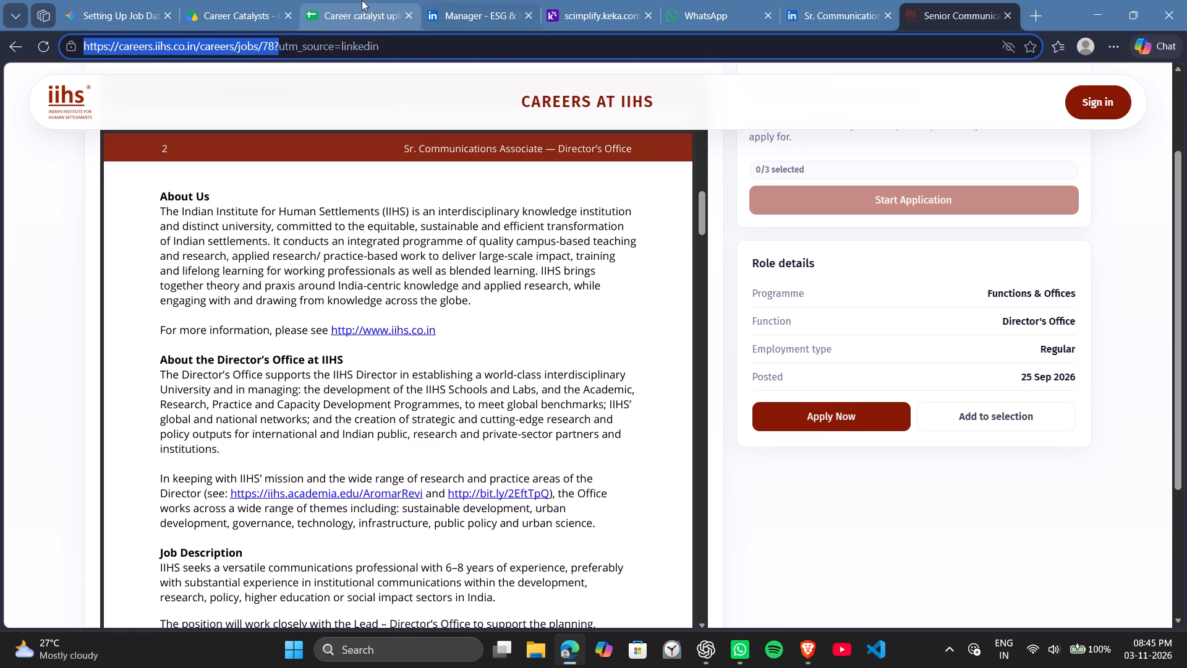
left_click(347, 0)
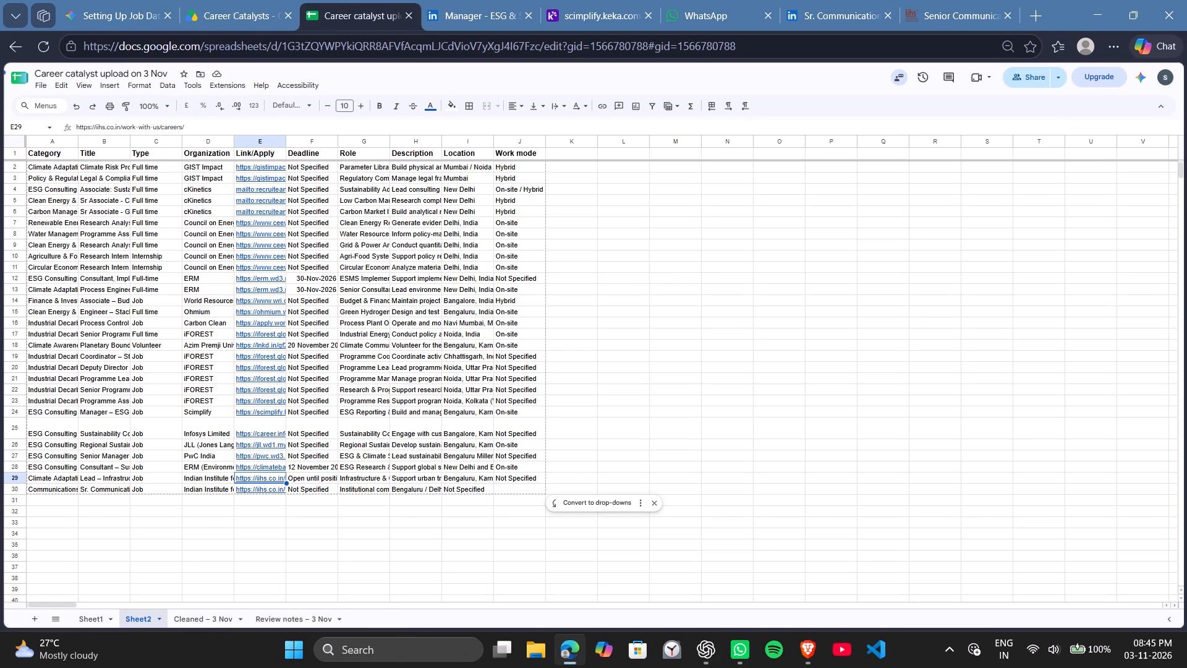
left_click_drag(183, 128, 83, 160)
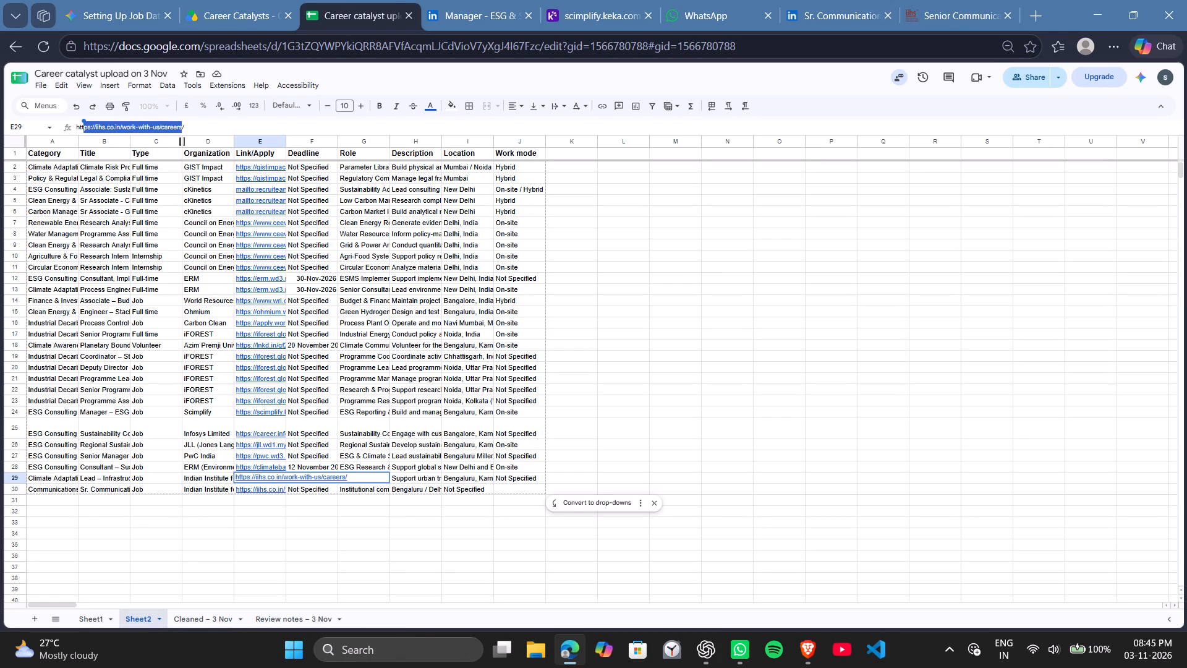
left_click_drag(190, 131, 42, 143)
key("BackSpace")
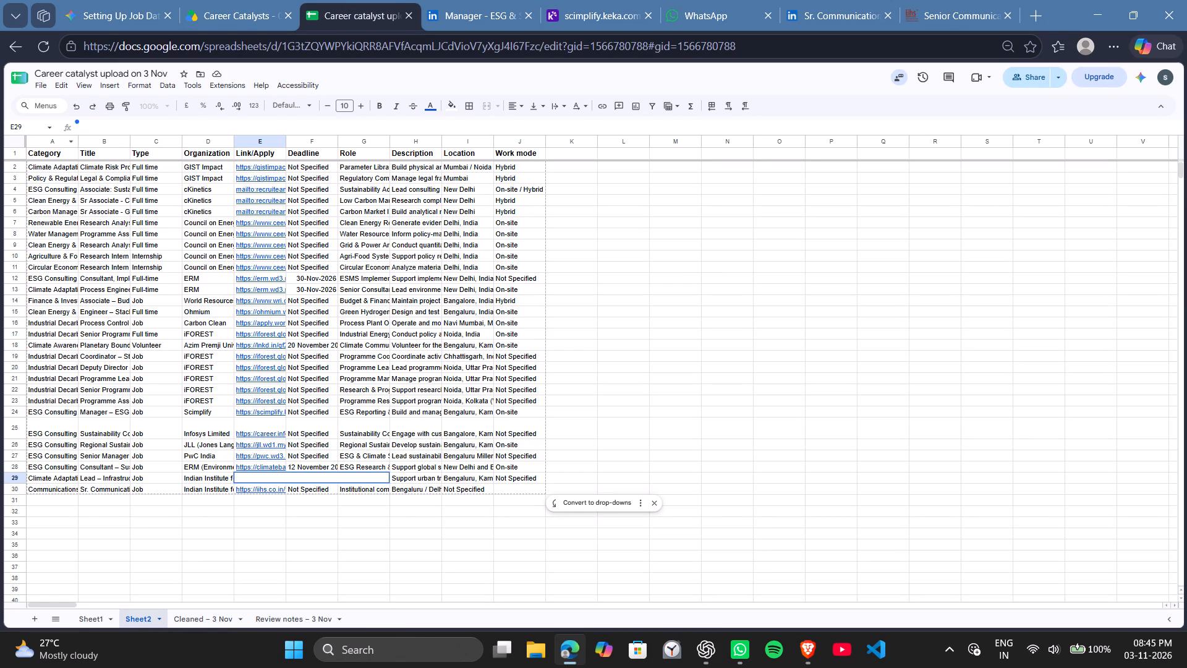
key("ctrl+v")
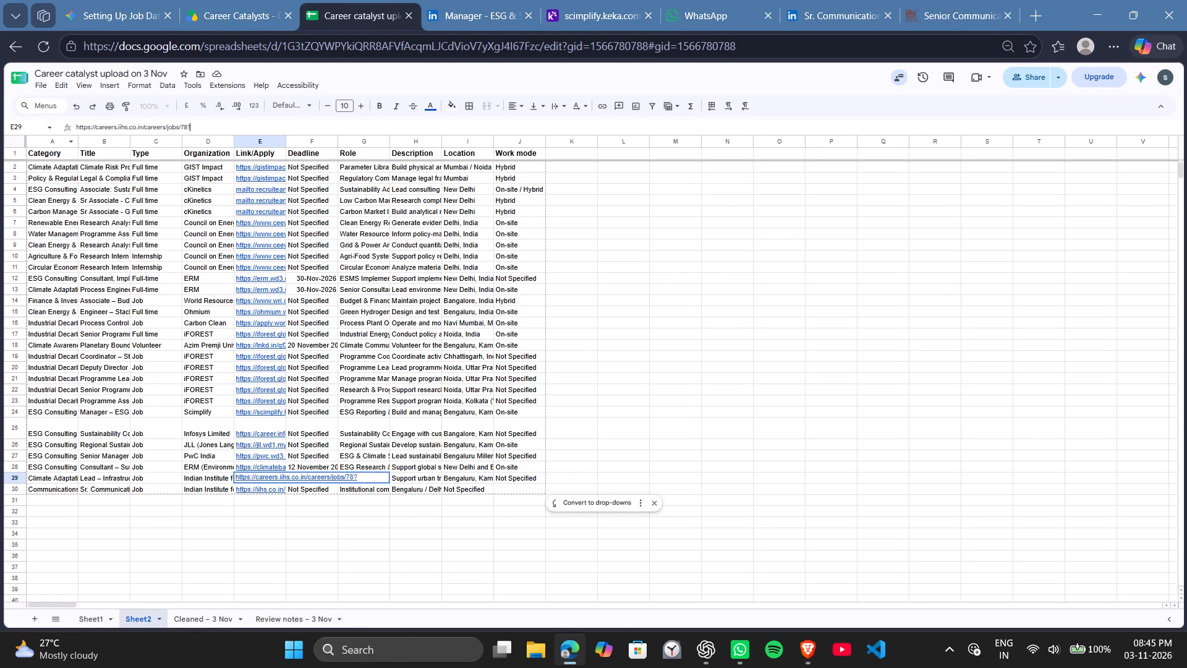
key("Return")
left_click(270, 536)
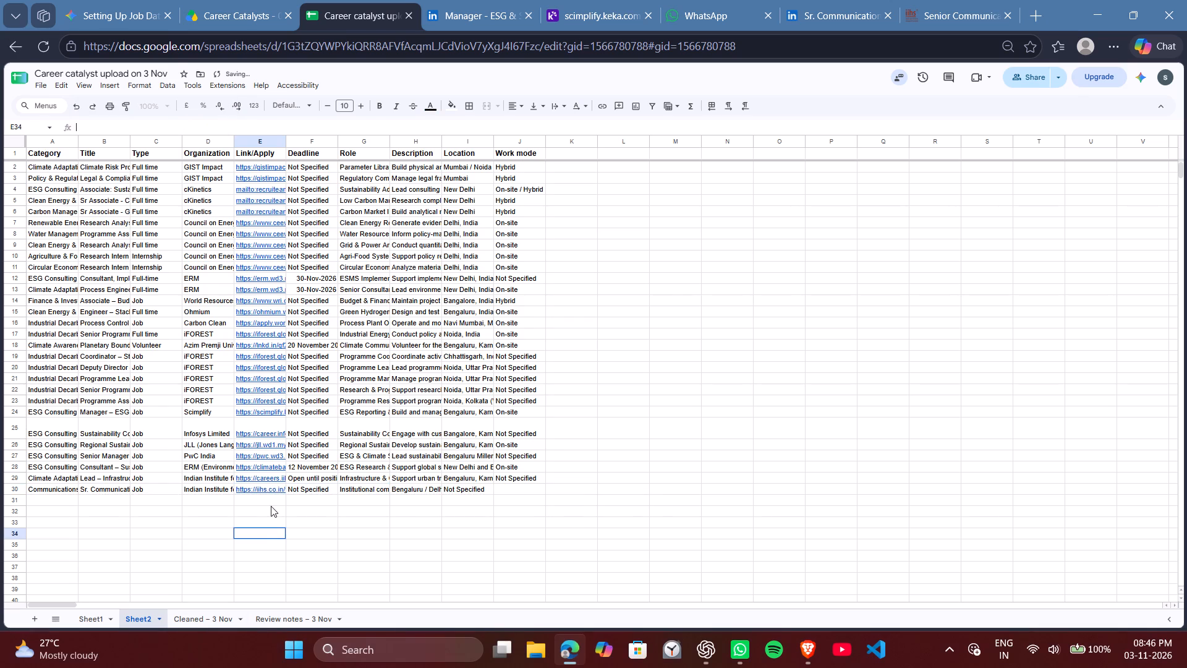
Check the Link/Apply URL in row 29 against the IIHS Sr. Communications Associate posting and its cover page.
left_click(266, 475)
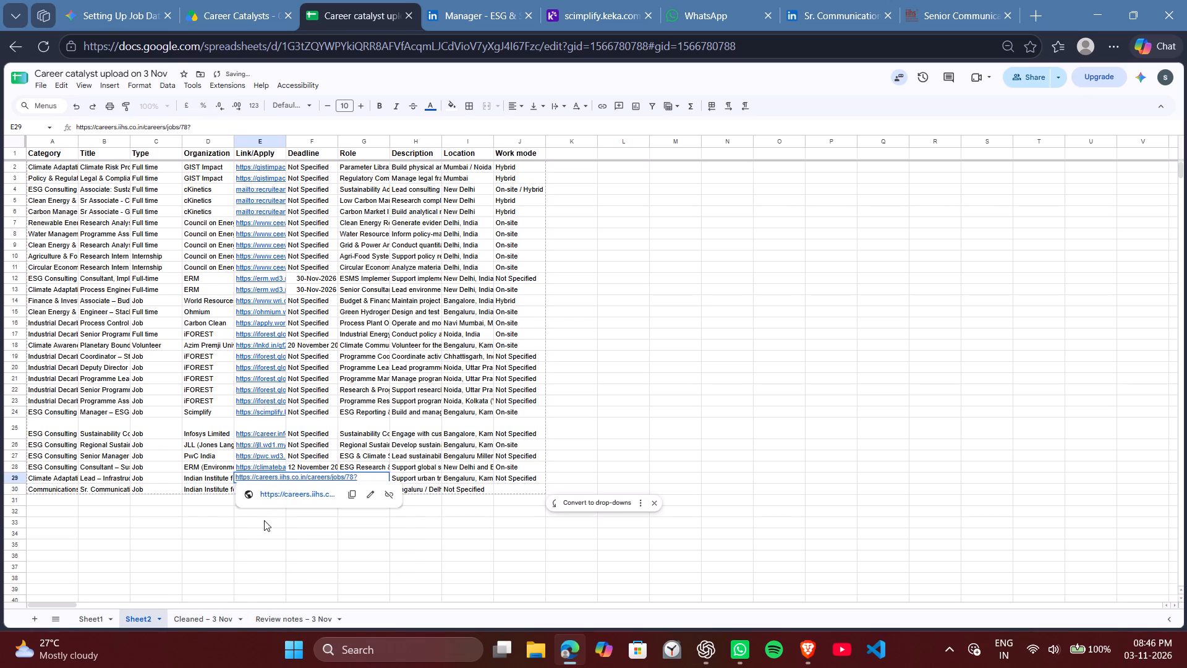
left_click(922, 0)
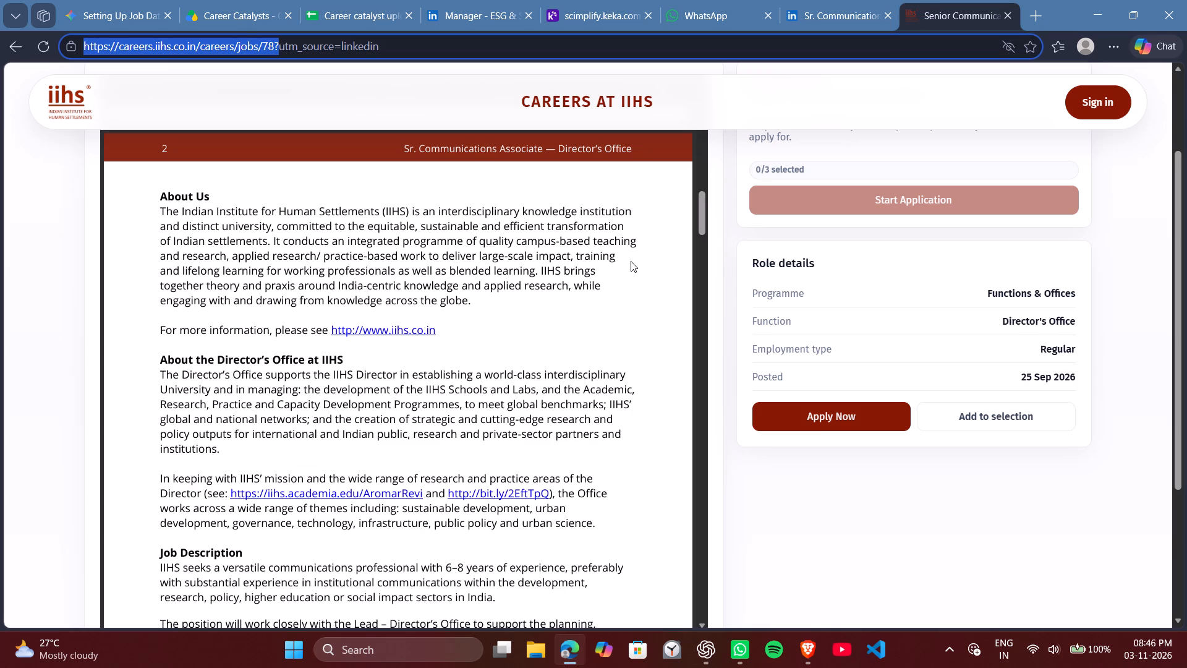
scroll(631, 261, "up", 4)
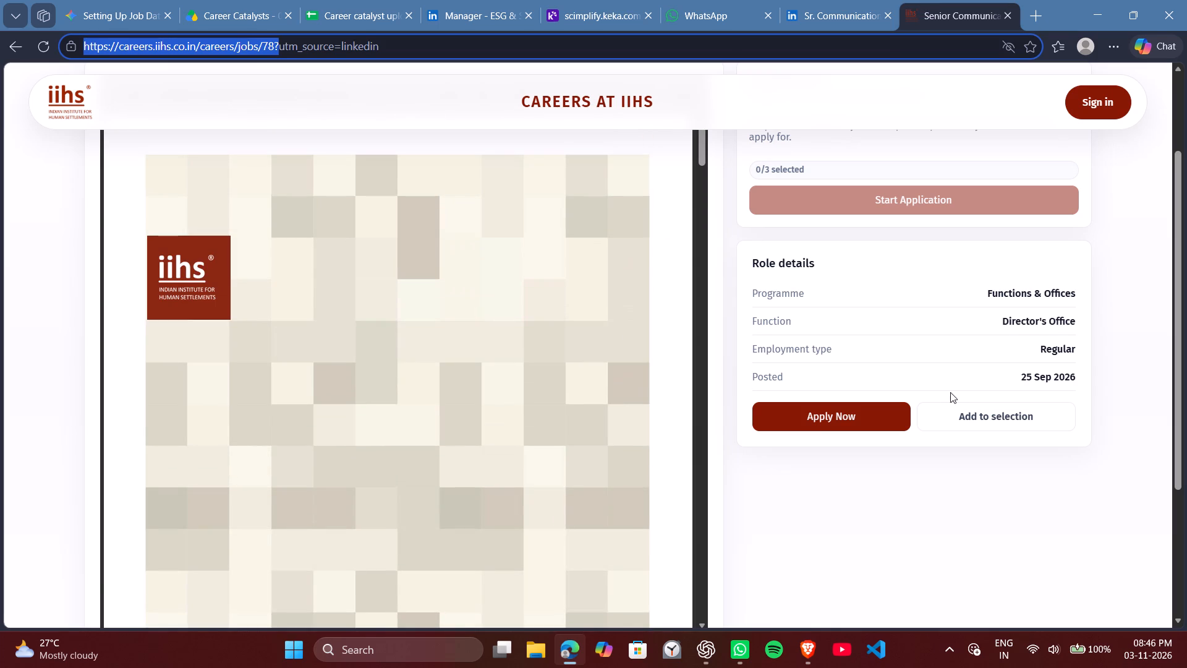
Examine the IIHS Senior Communications Associate posting's role details and job description cover page.
scroll(953, 387, "up", 3)
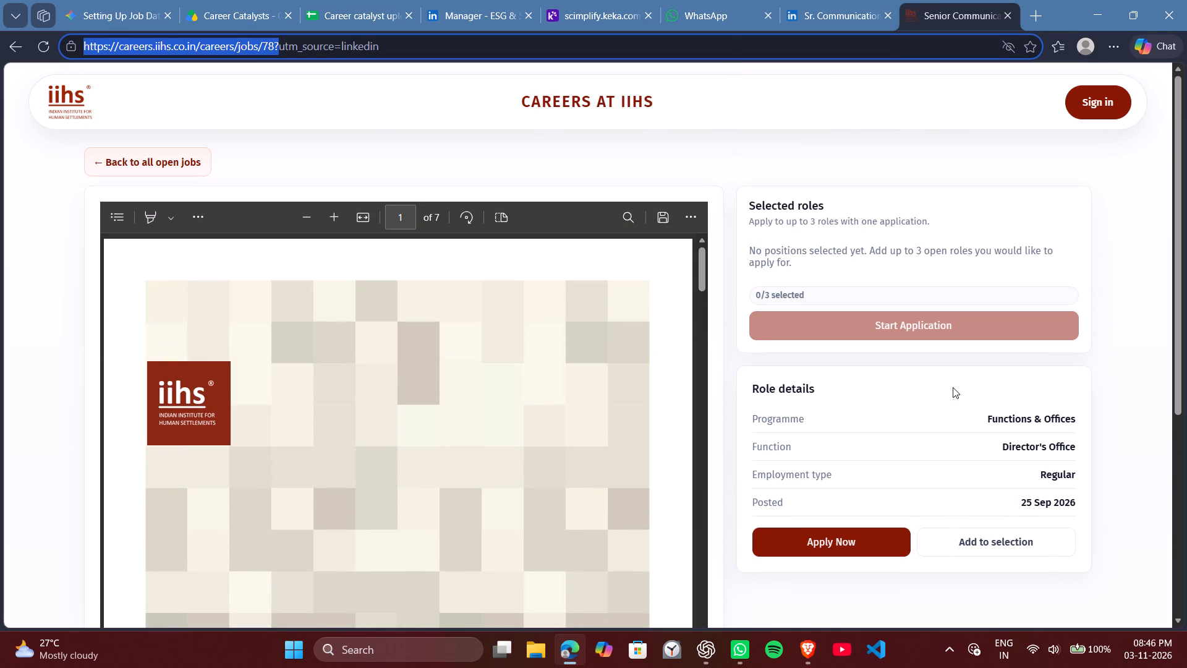
scroll(953, 387, "down", 1)
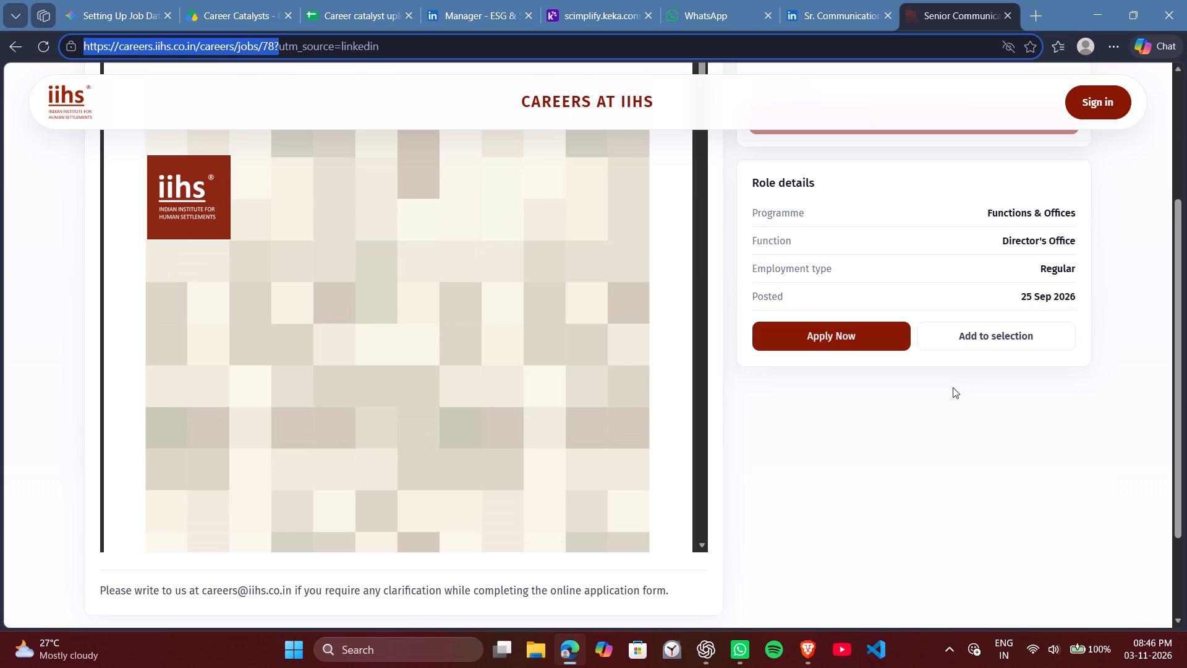
scroll(953, 387, "down", 3)
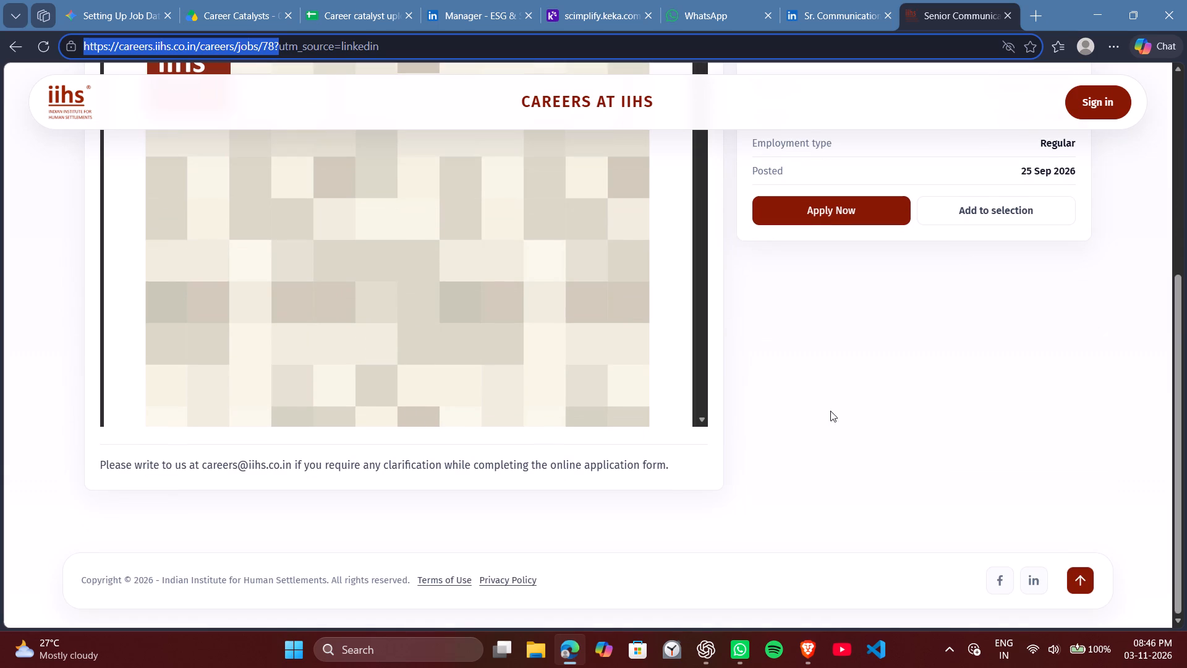
scroll(412, 371, "down", 3)
scroll(412, 371, "up", 2)
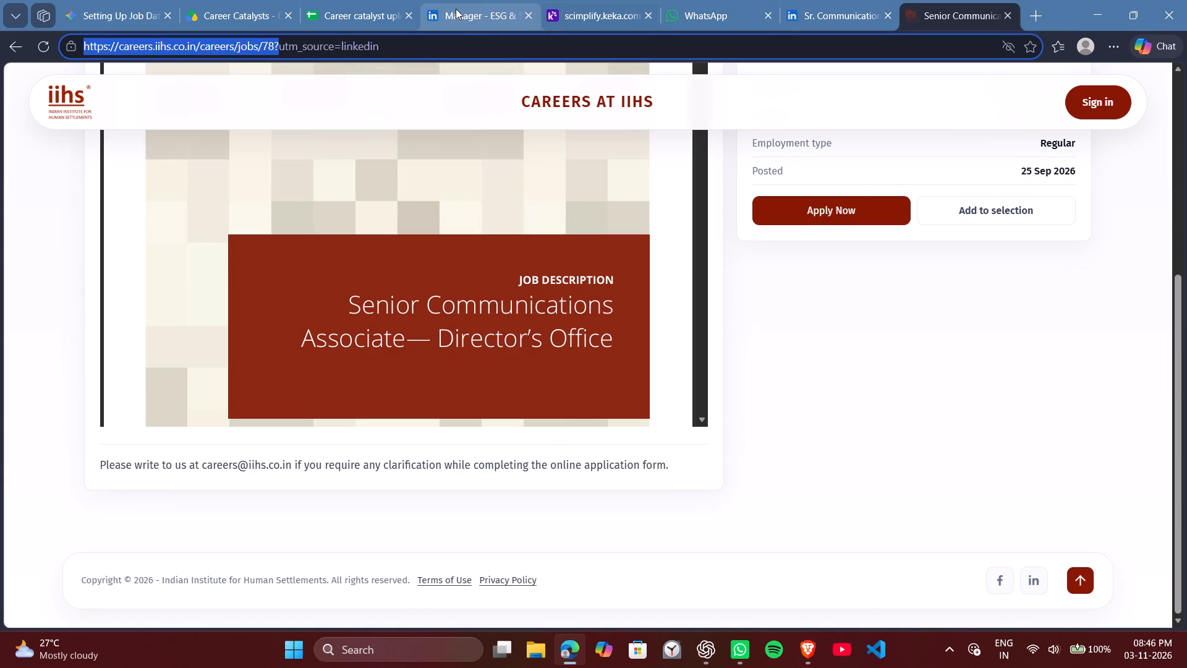
left_click(375, 2)
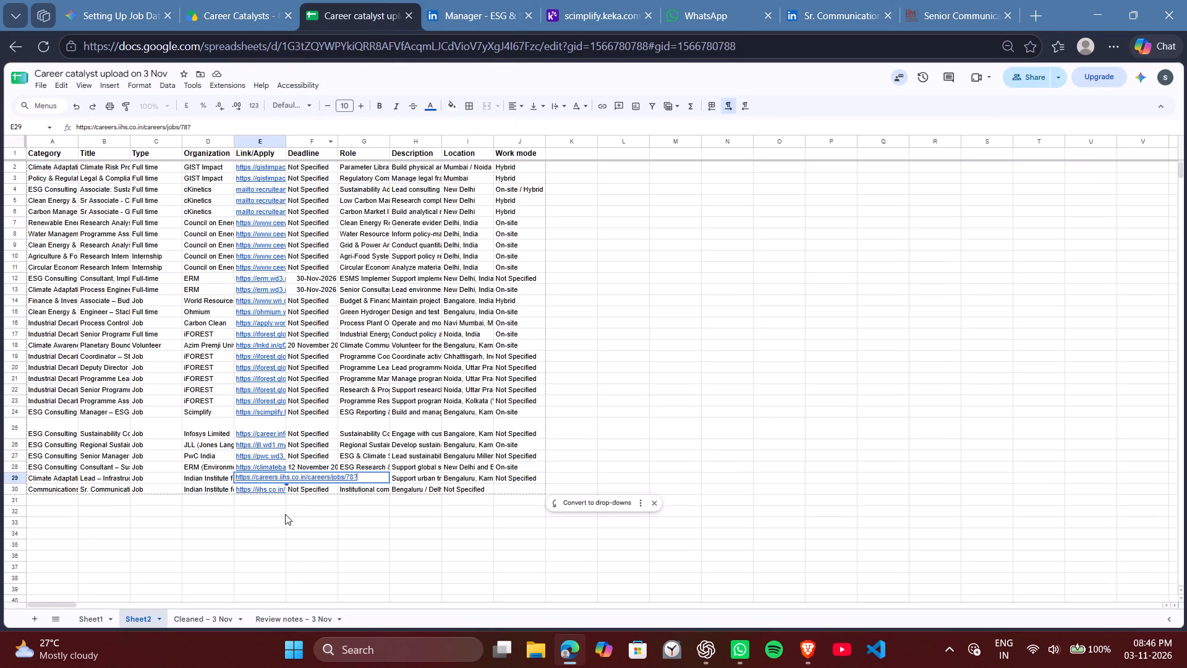
left_click(247, 525)
left_click(270, 476)
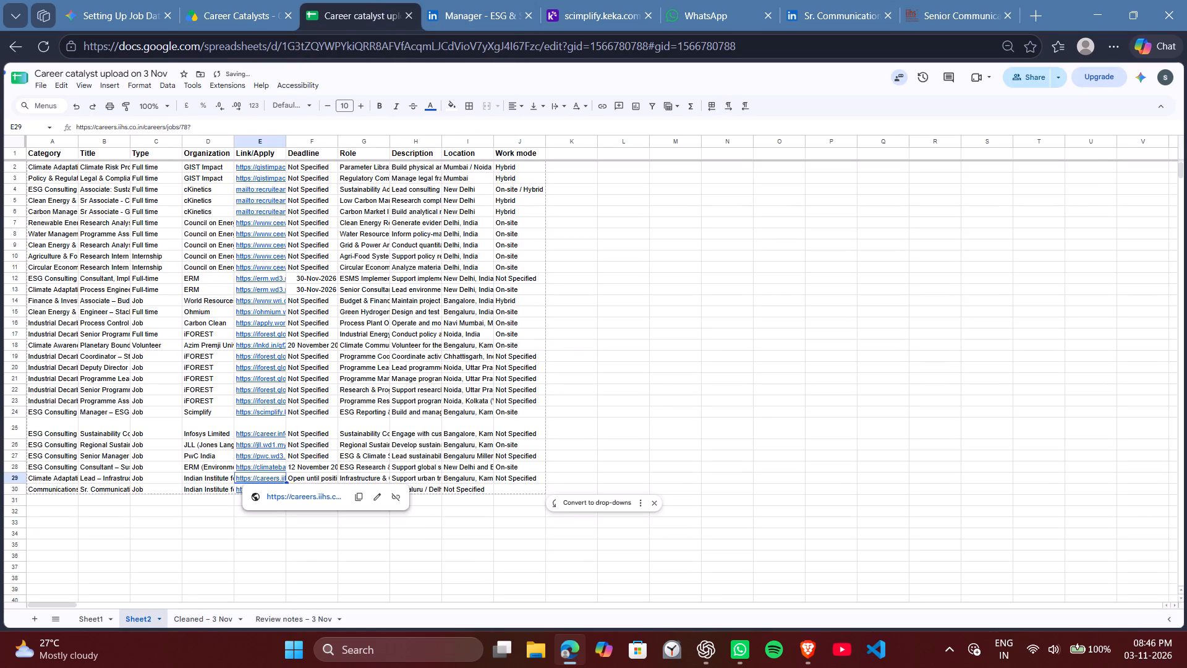
left_click_drag(279, 472, 275, 513)
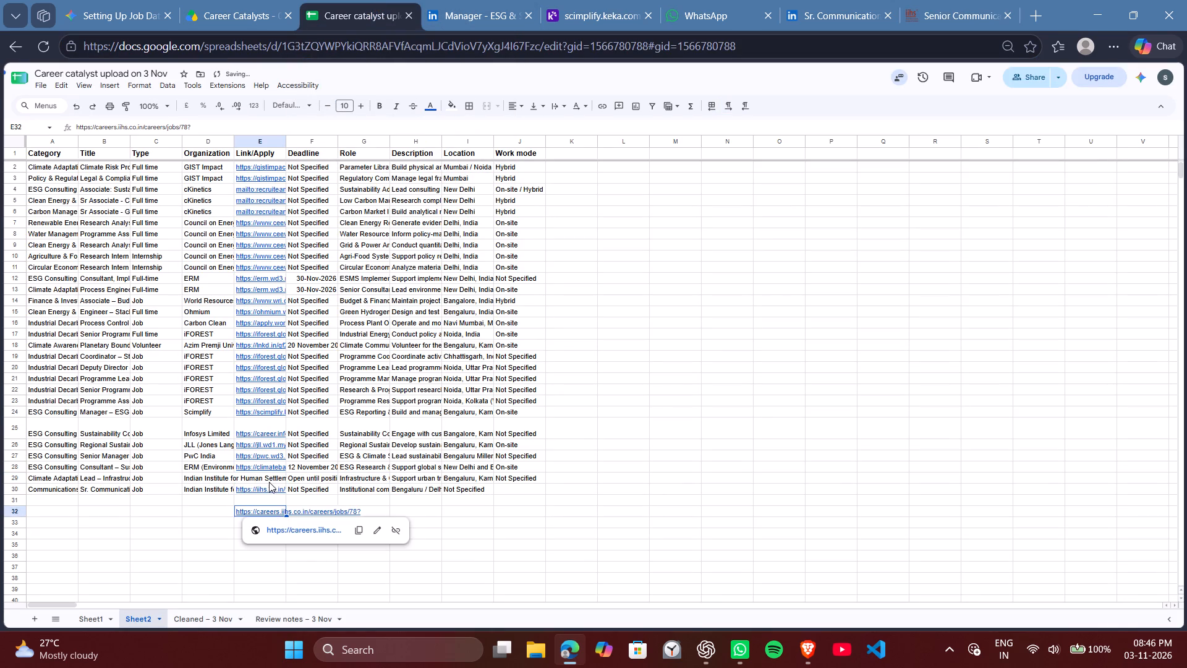
left_click_drag(274, 515, 274, 531)
left_click(270, 531)
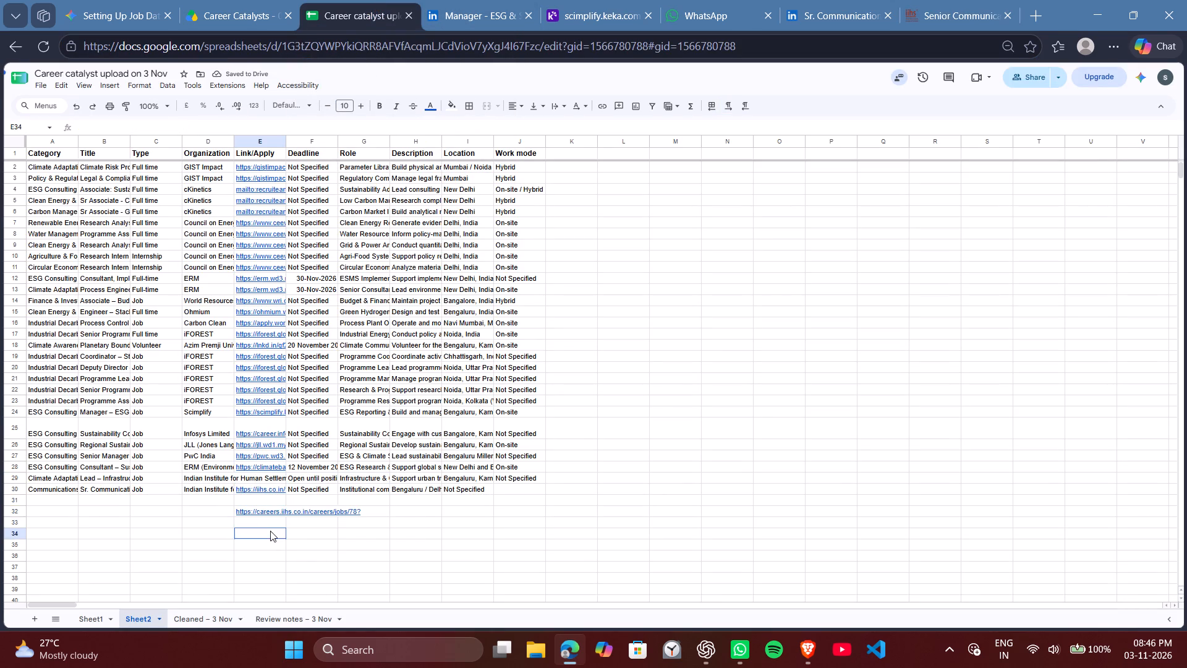
Move the general IIHS careers page link from the Link/Apply cell in row 30 to the empty cell H33.
left_click(260, 490)
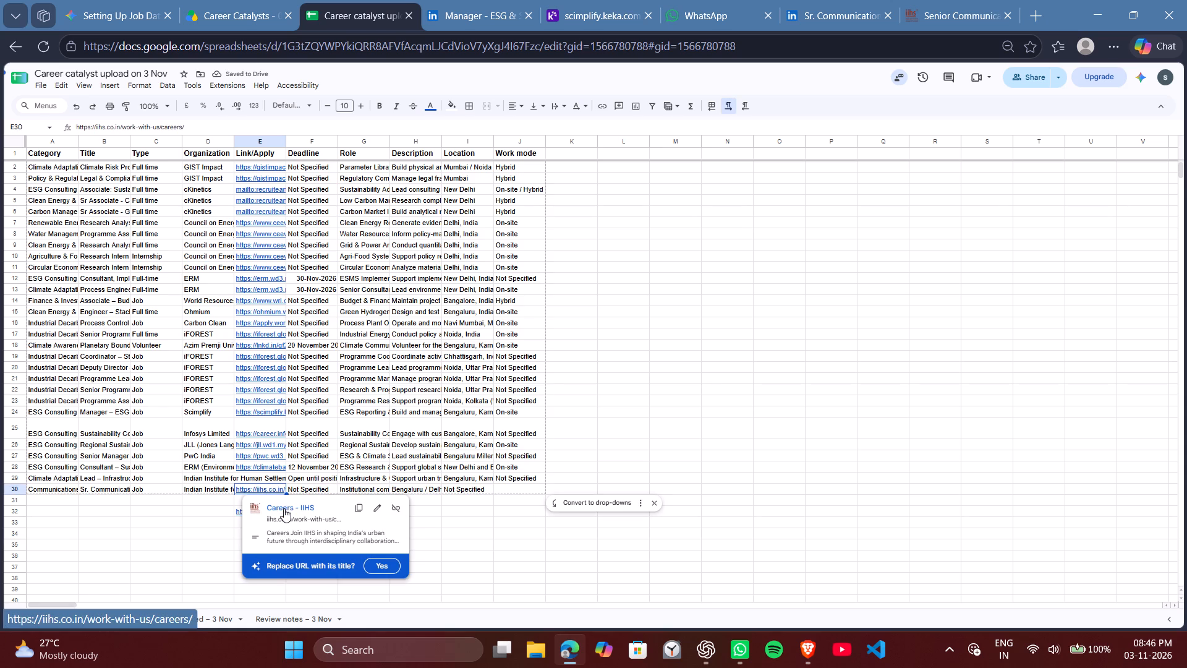
left_click(271, 488)
left_click_drag(279, 485, 287, 495)
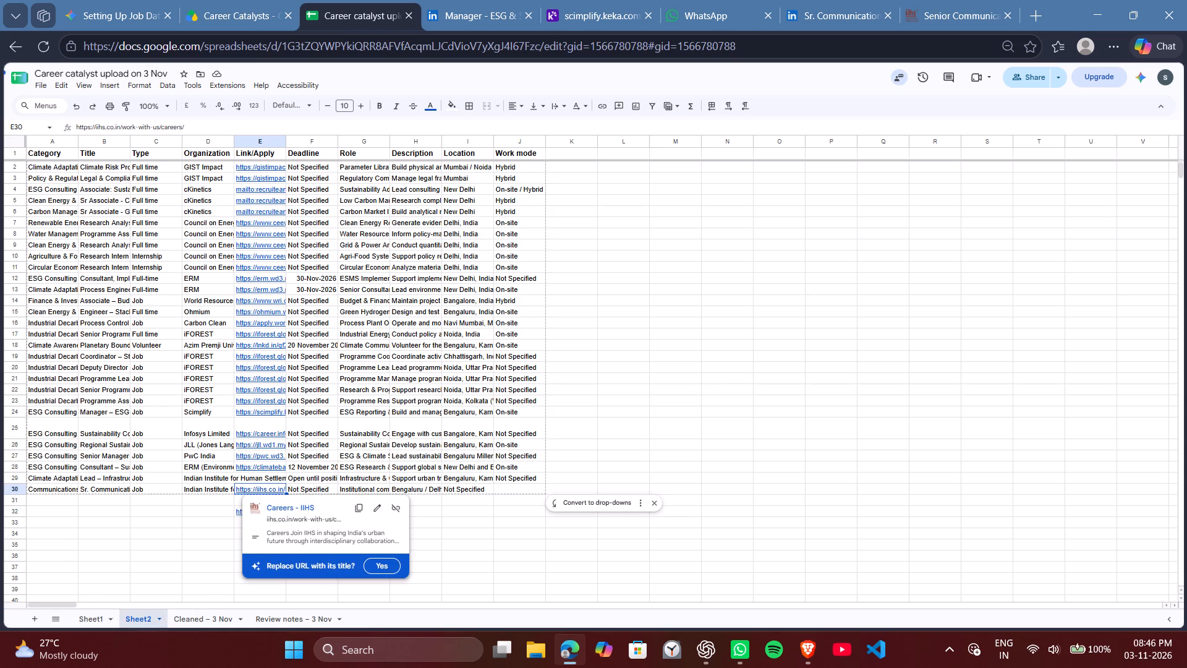
left_click_drag(287, 495, 434, 522)
Select the IIHS careers/jobs/78? link in cell E32.
left_click(270, 511)
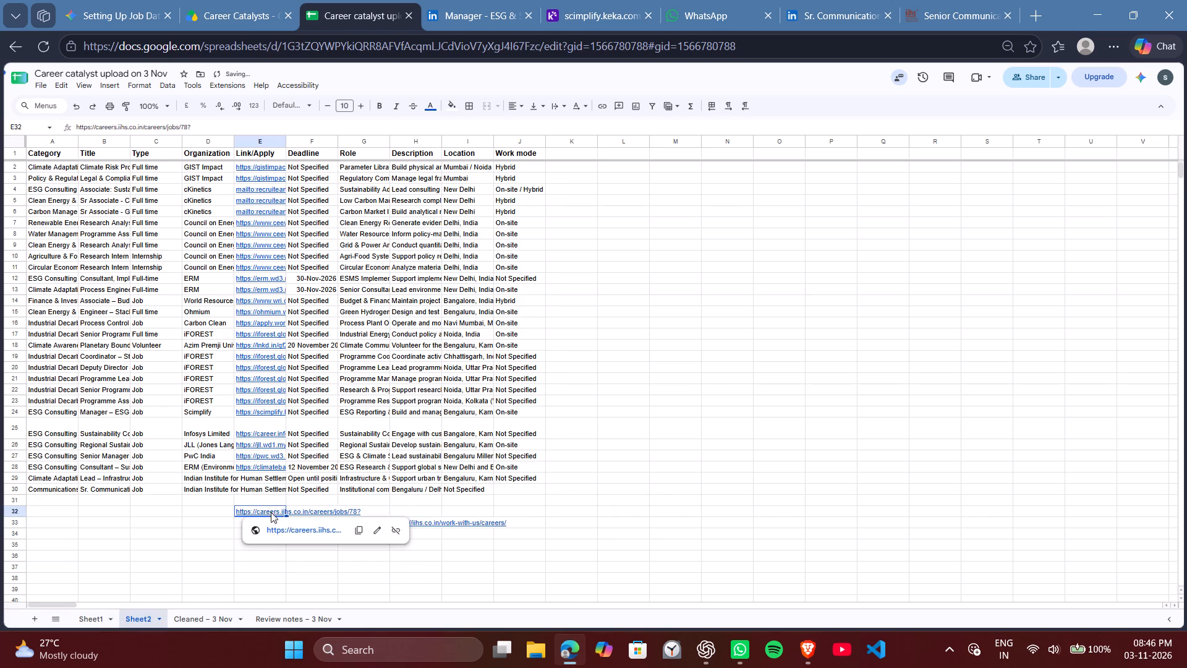
left_click(270, 504)
left_click(272, 510)
left_click(276, 508)
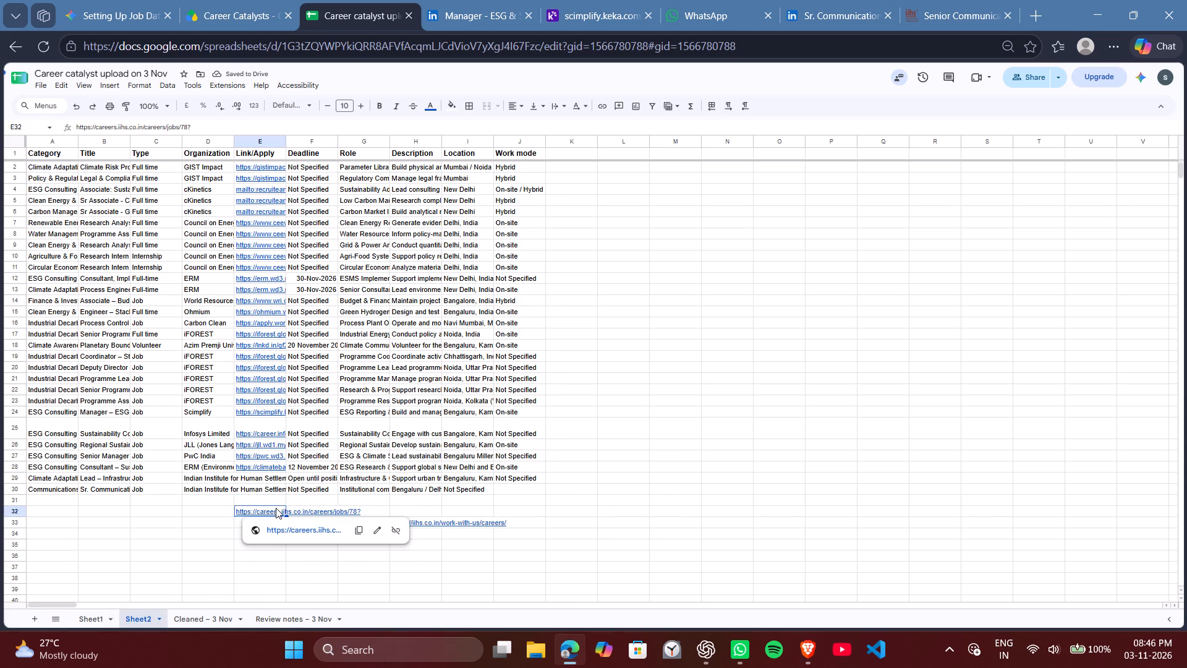
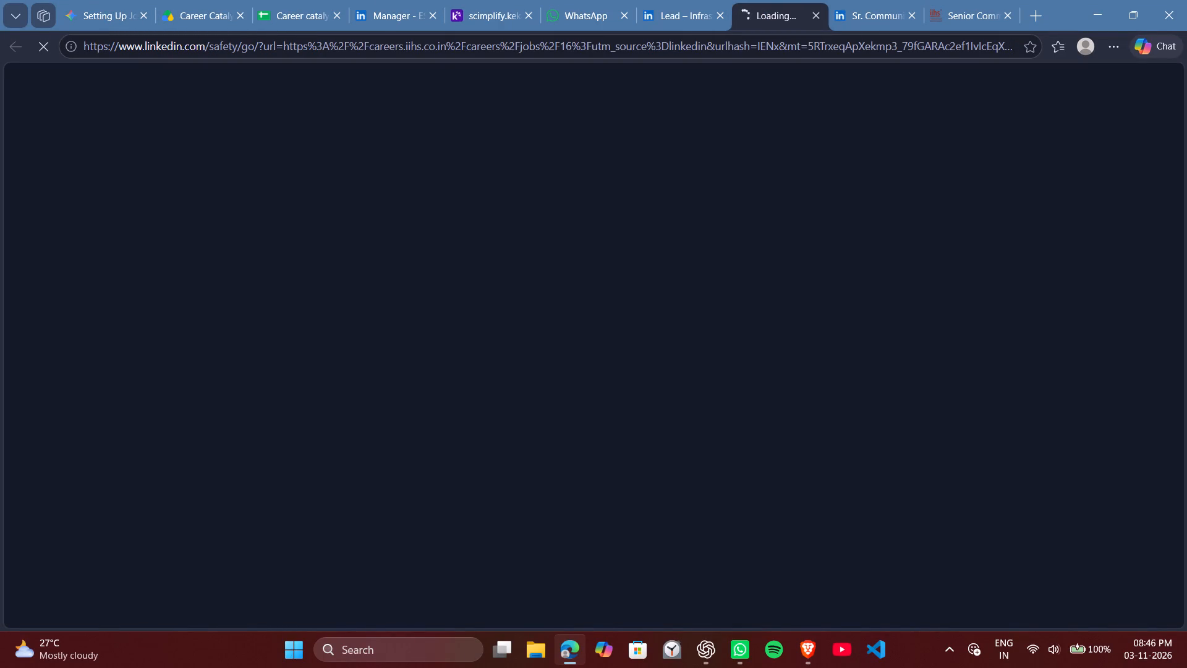
Close the two browser tabs of the IIHS Sr. Communications Associate posting.
left_click(913, 12)
left_click(913, 12)
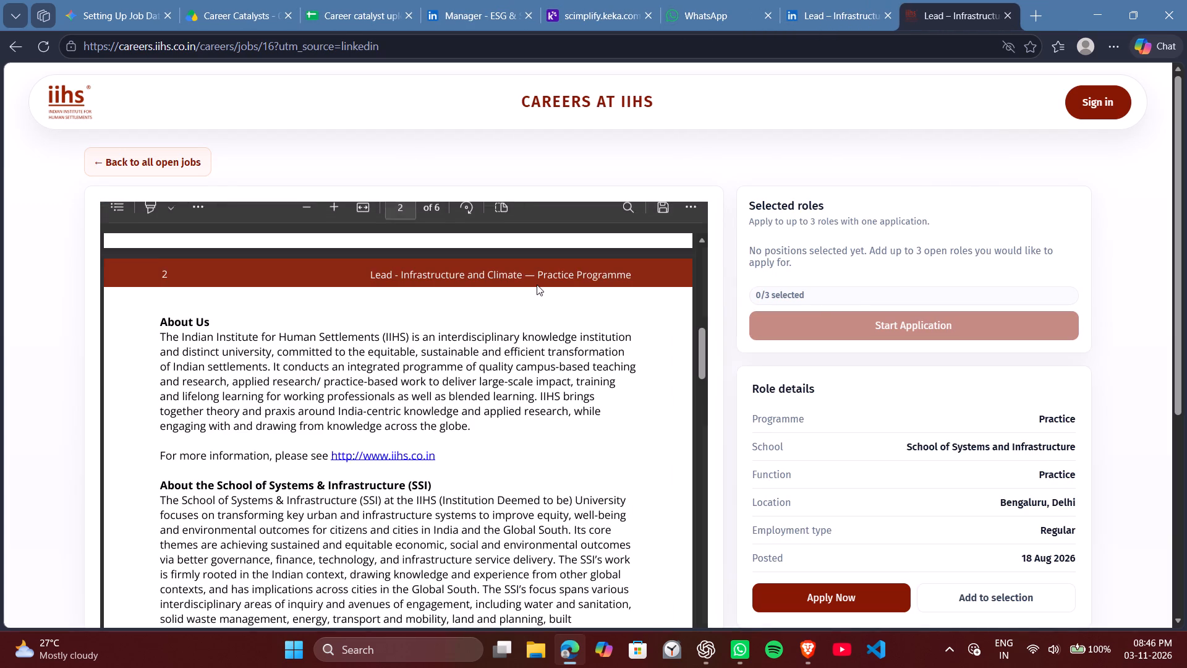
scroll(537, 285, "down", 1)
scroll(537, 285, "up", 1)
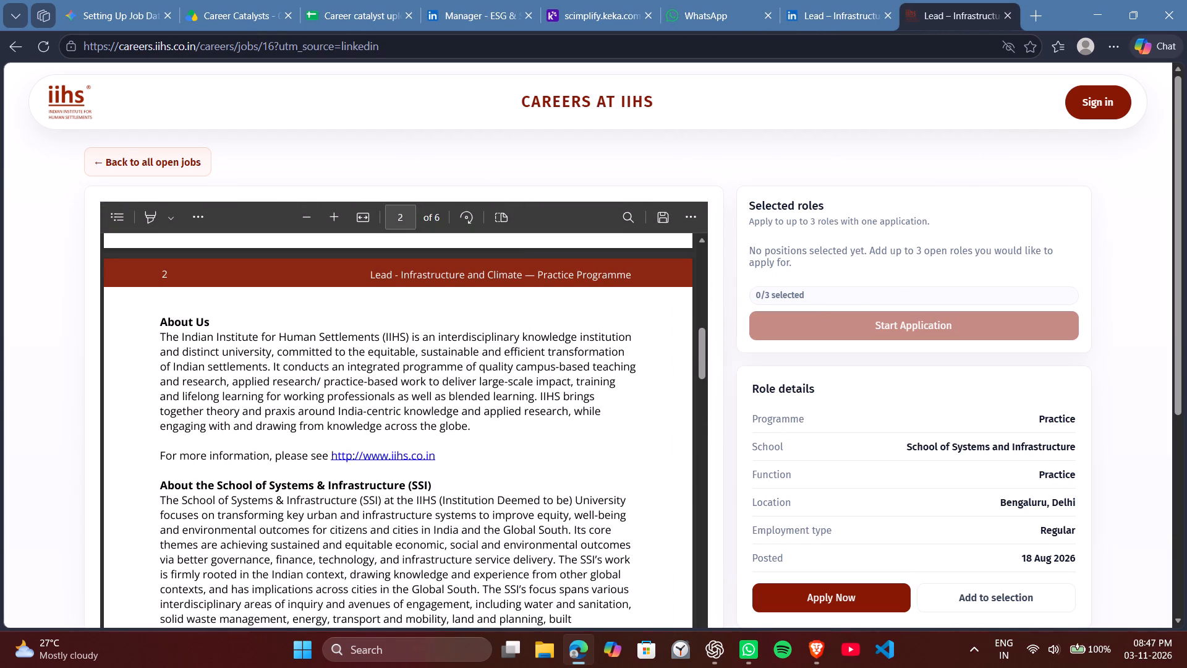
left_click_drag(273, 49, 59, 48)
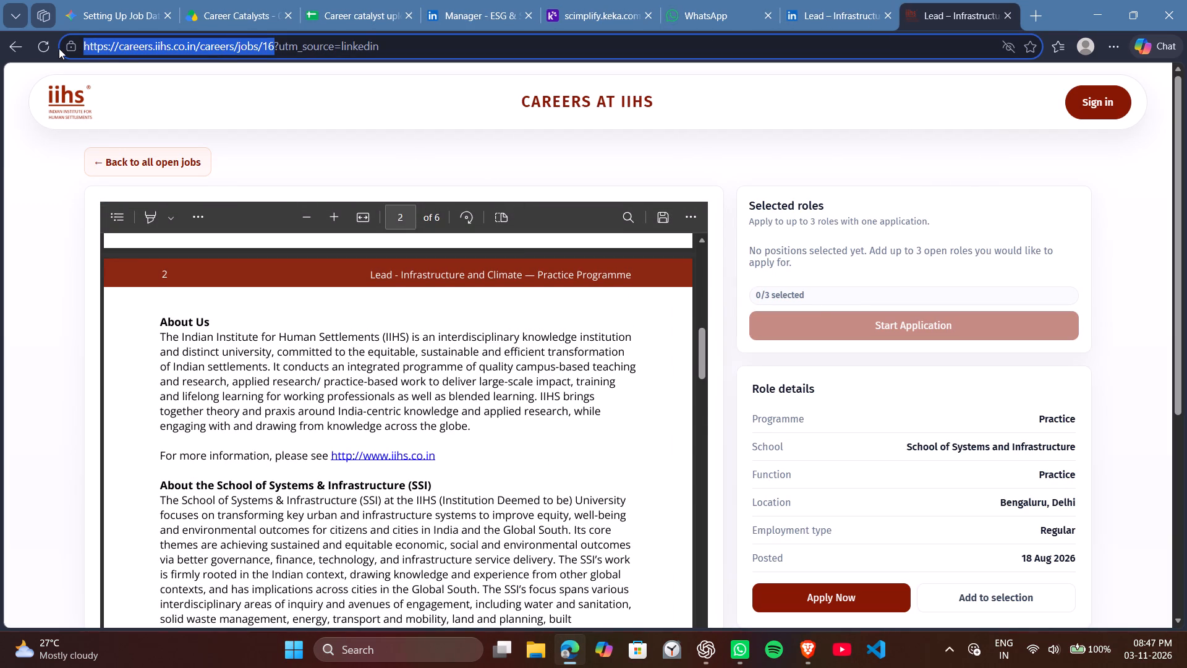
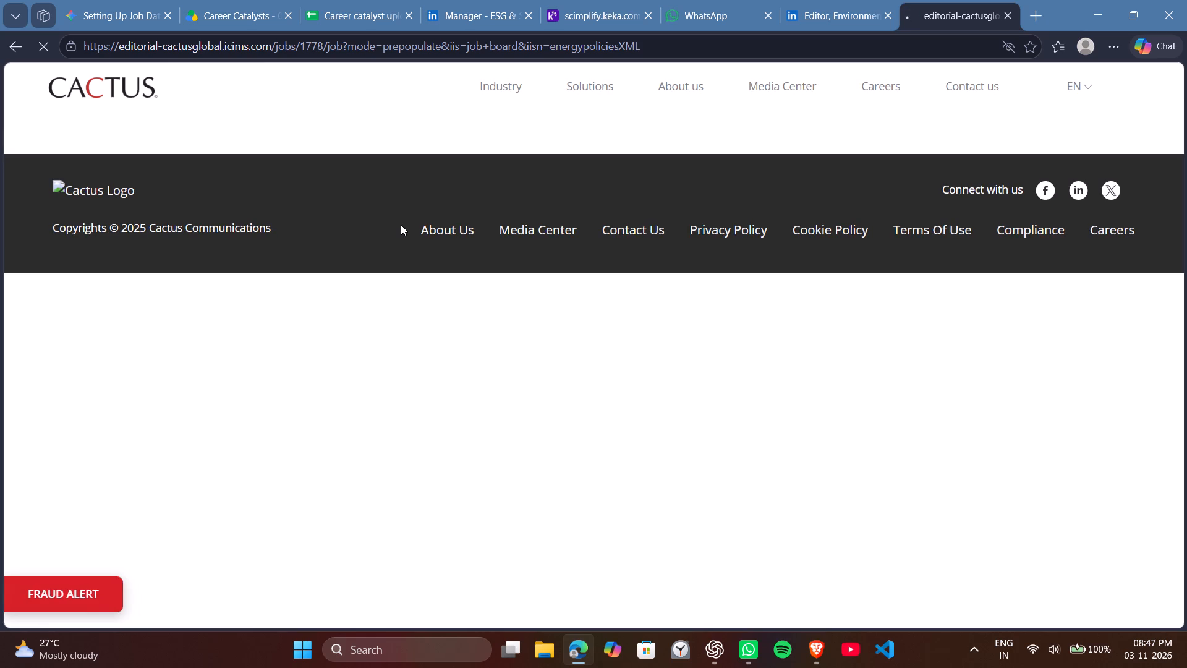
Open the Cactus Communications Careers page from the Editor posting's site and look through its career options.
scroll(401, 225, "down", 2)
left_click(1120, 234)
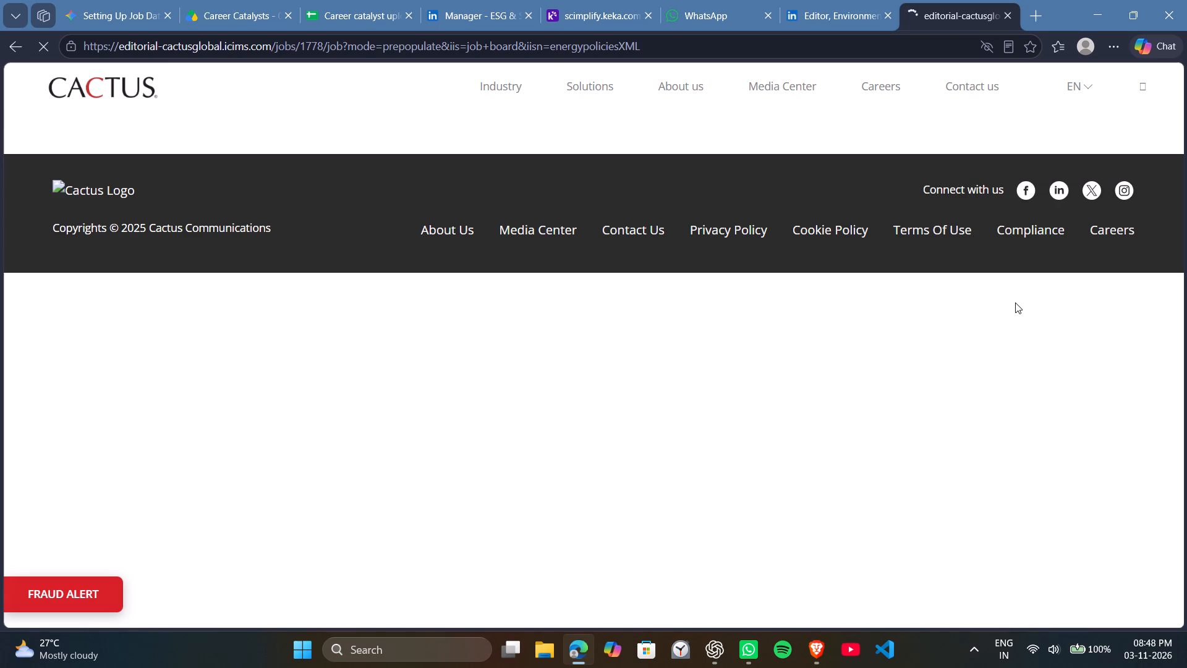
scroll(1015, 302, "down", 1)
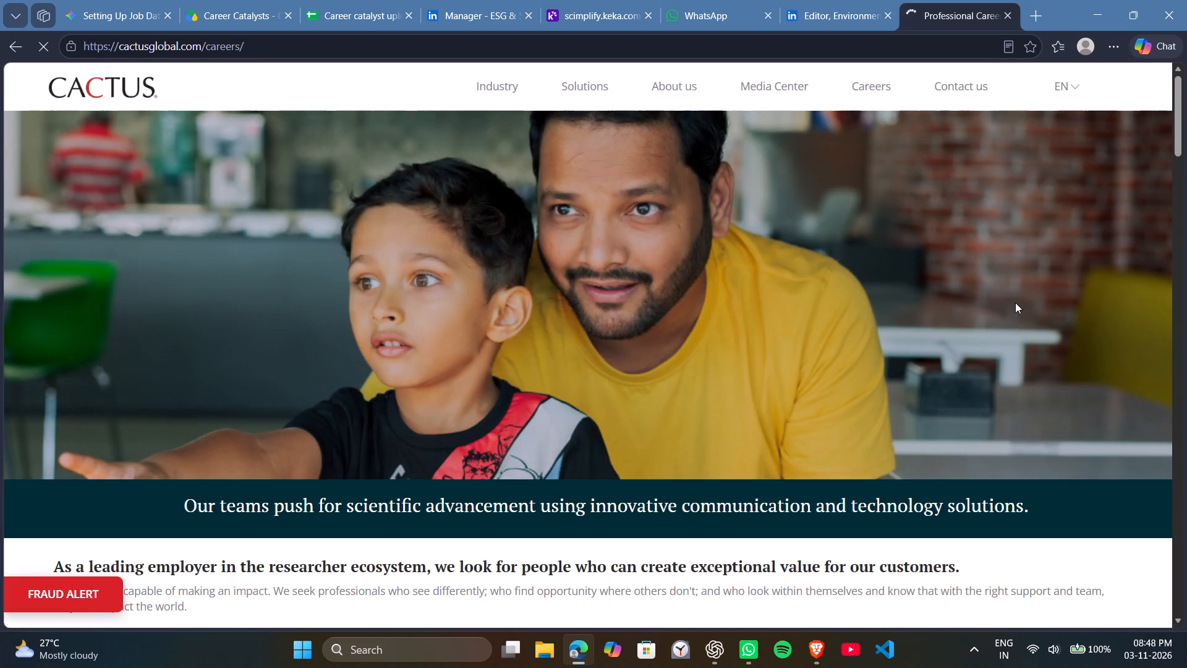
scroll(1015, 302, "down", 3)
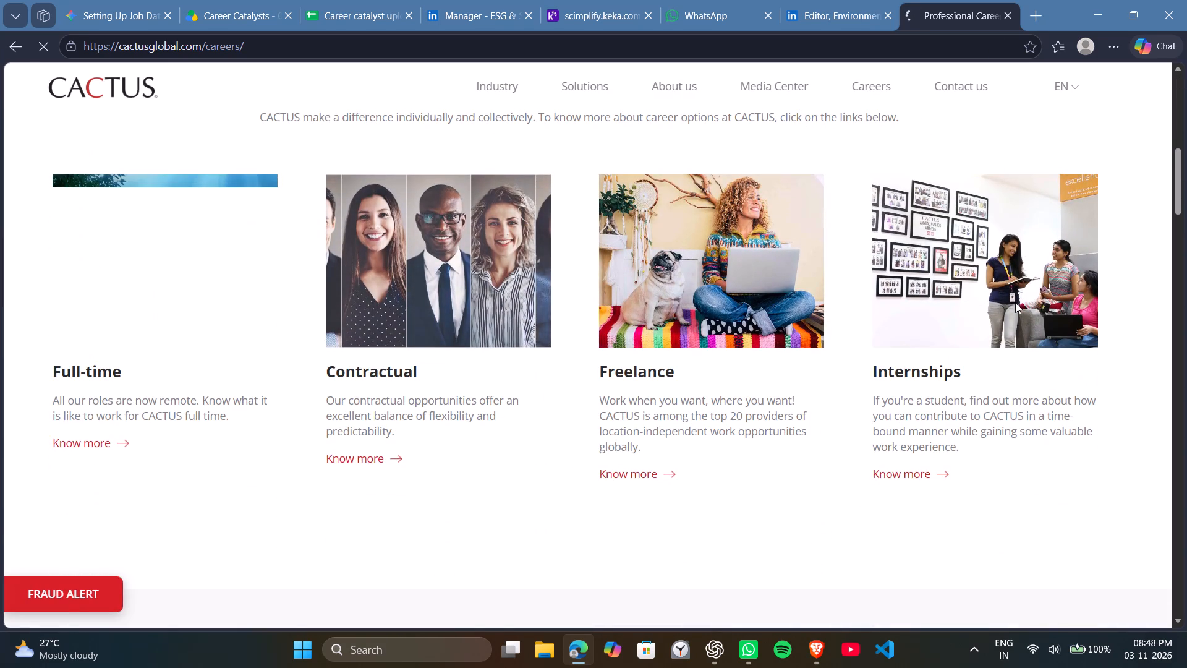
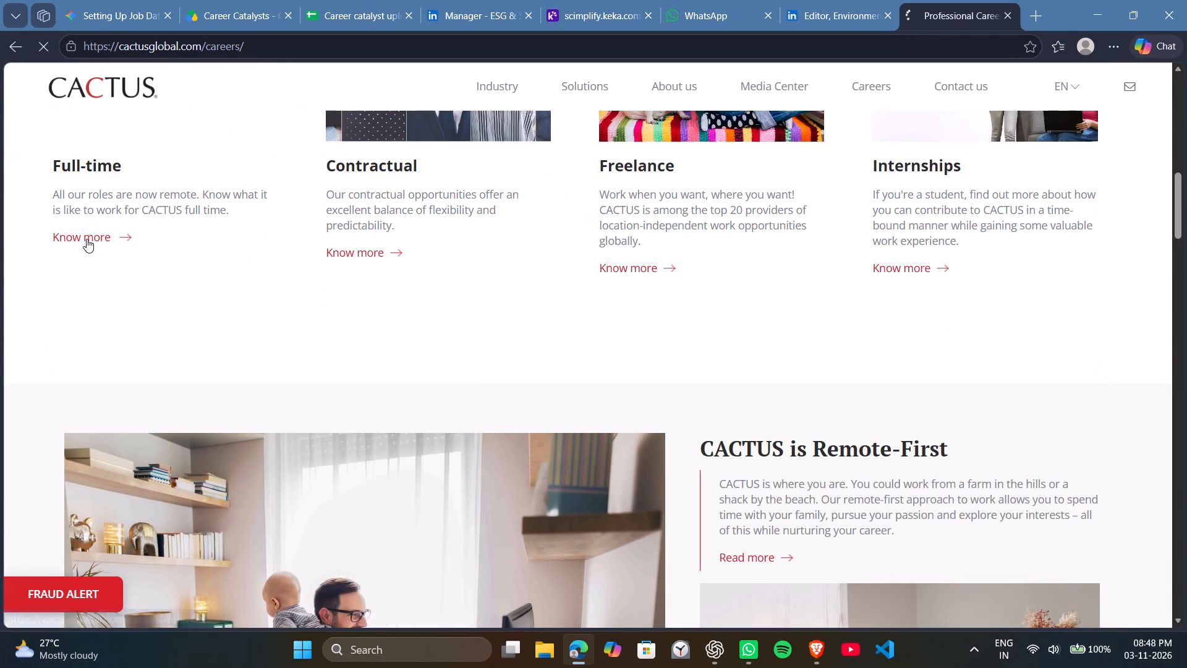
Open the current openings listing from the Cactus full-time careers page.
left_click(87, 239)
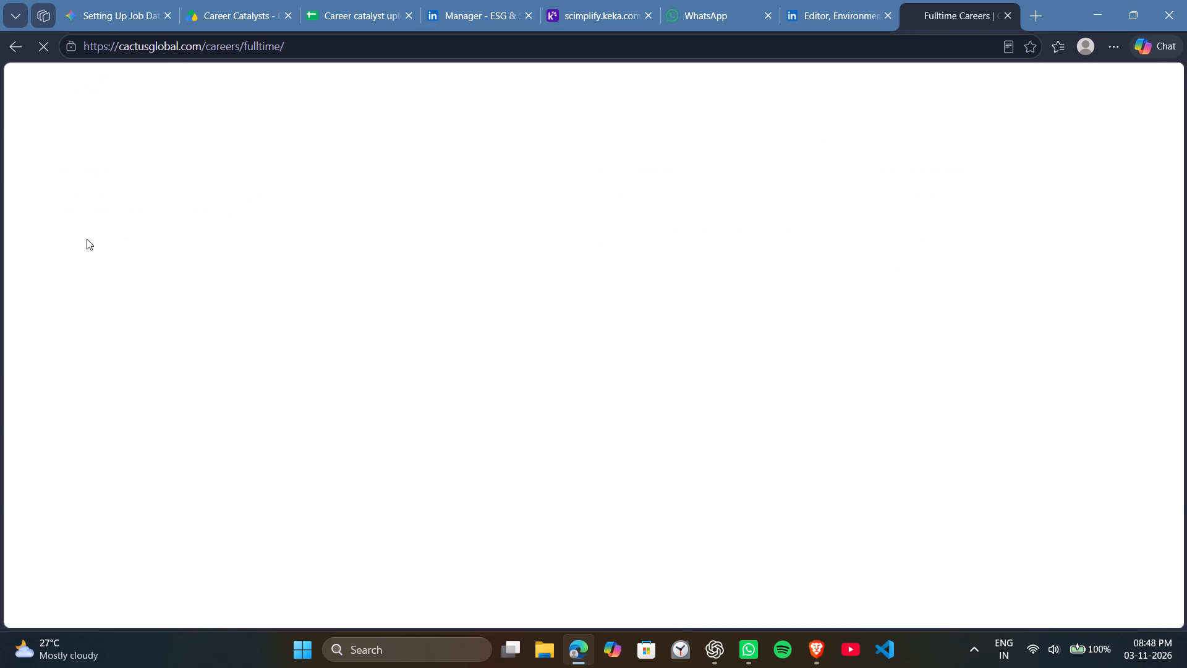
scroll(87, 239, "down", 1)
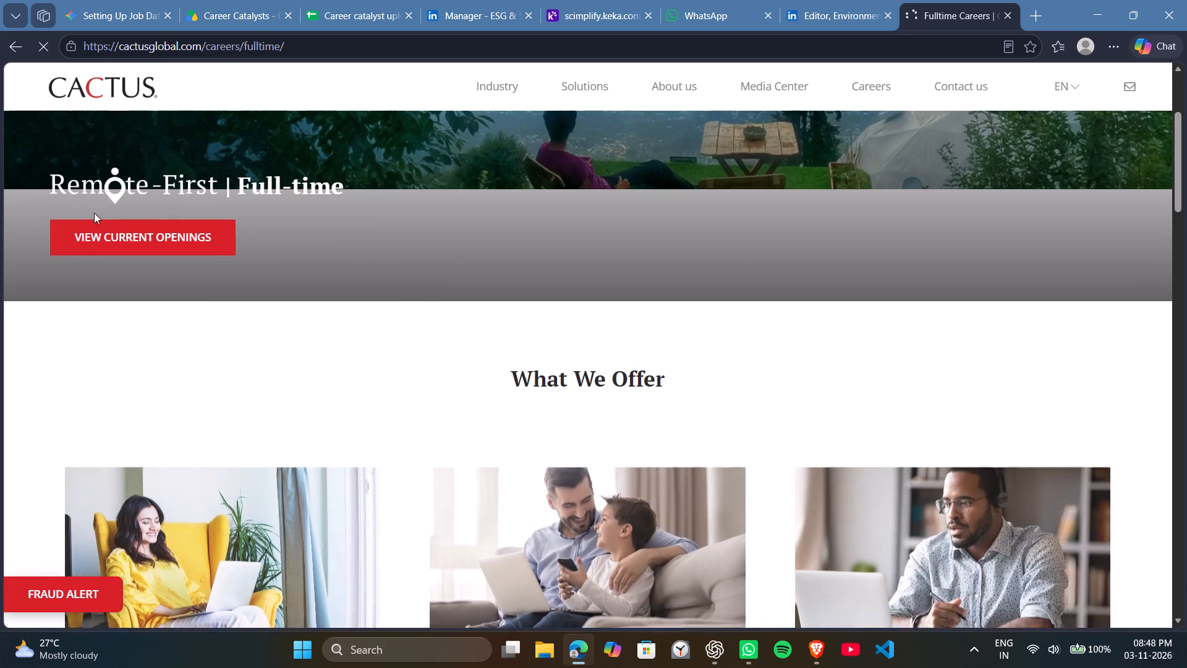
left_click(126, 241)
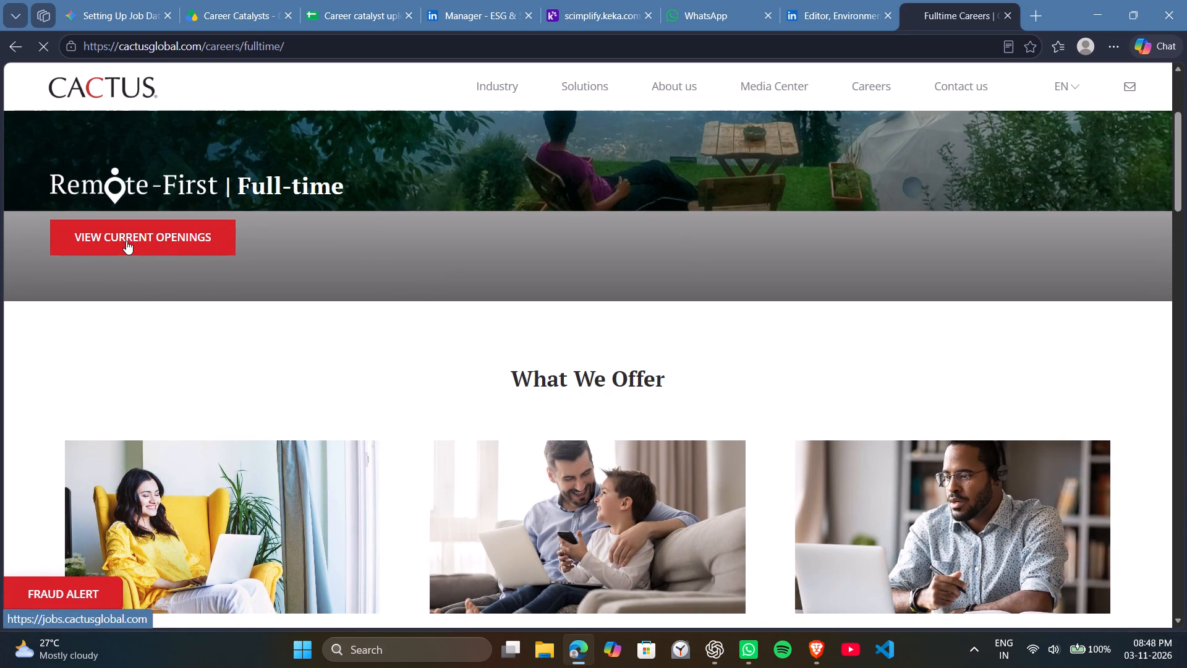
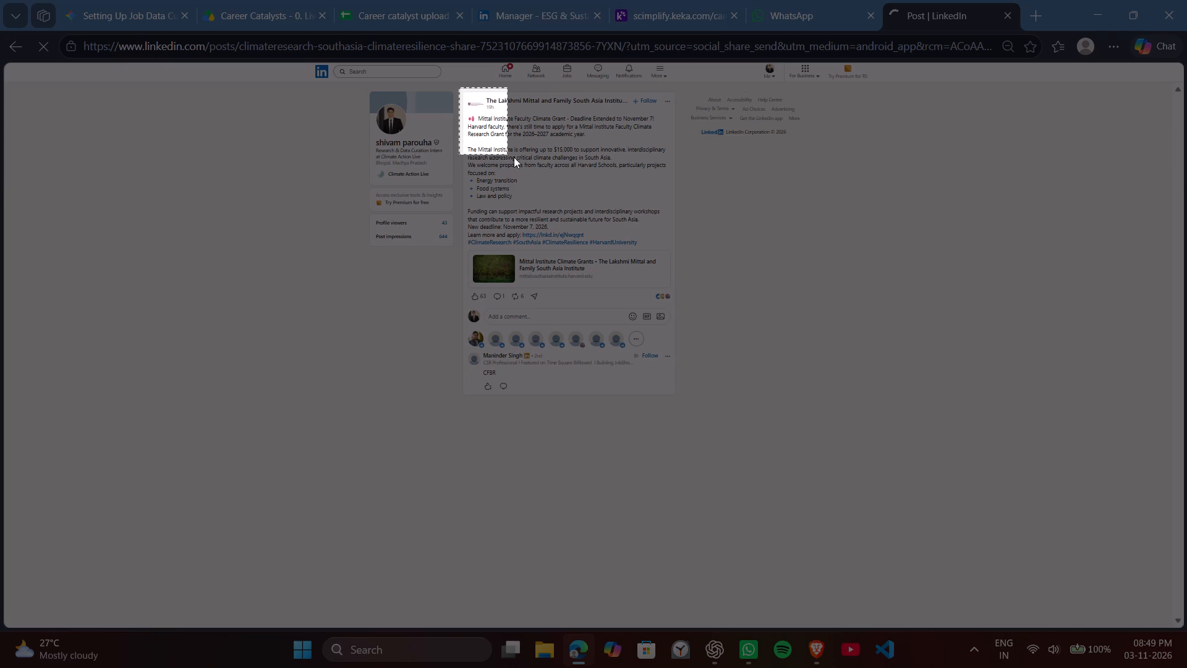
left_click_drag(514, 157, 678, 288)
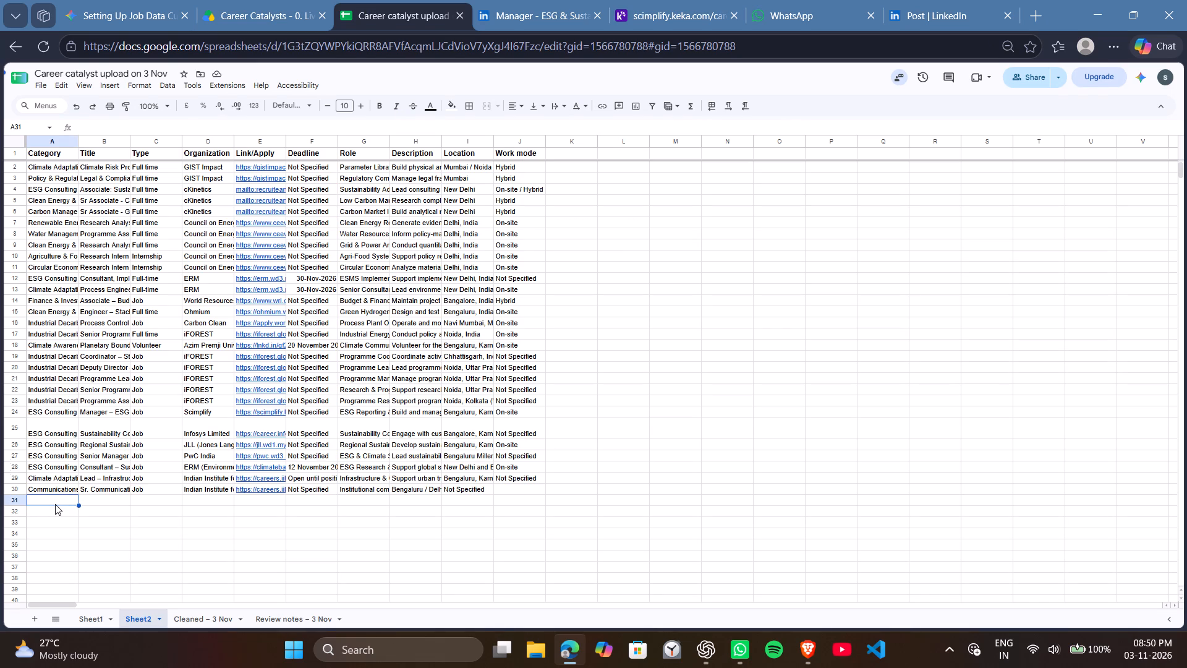
key("ctrl+v")
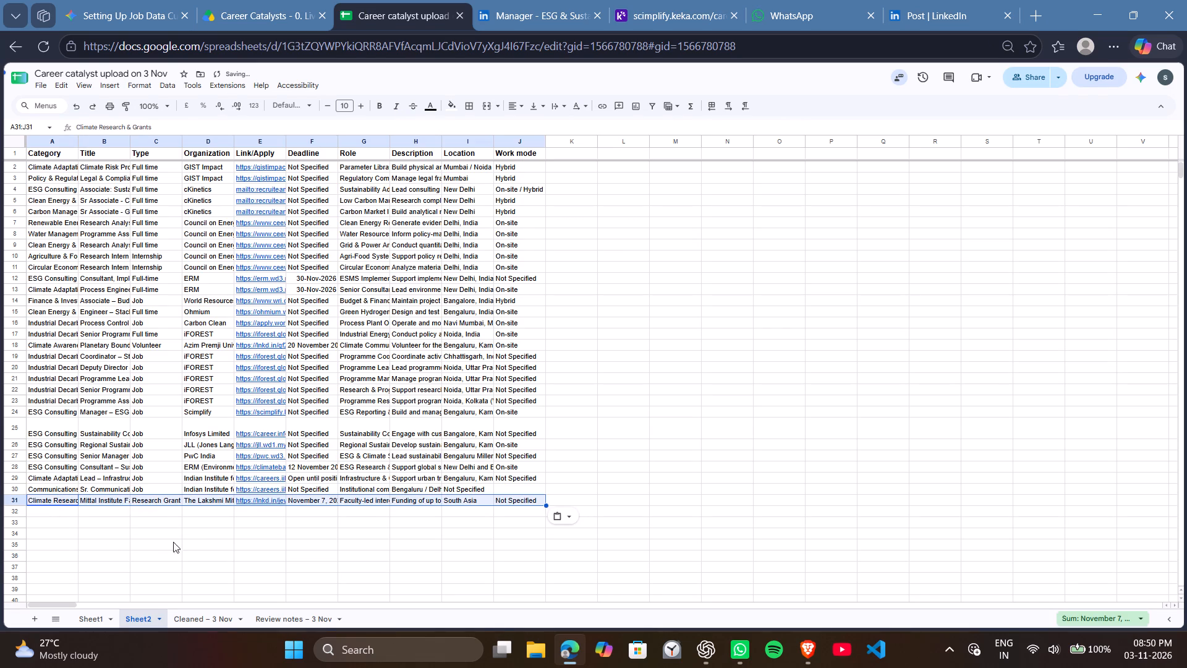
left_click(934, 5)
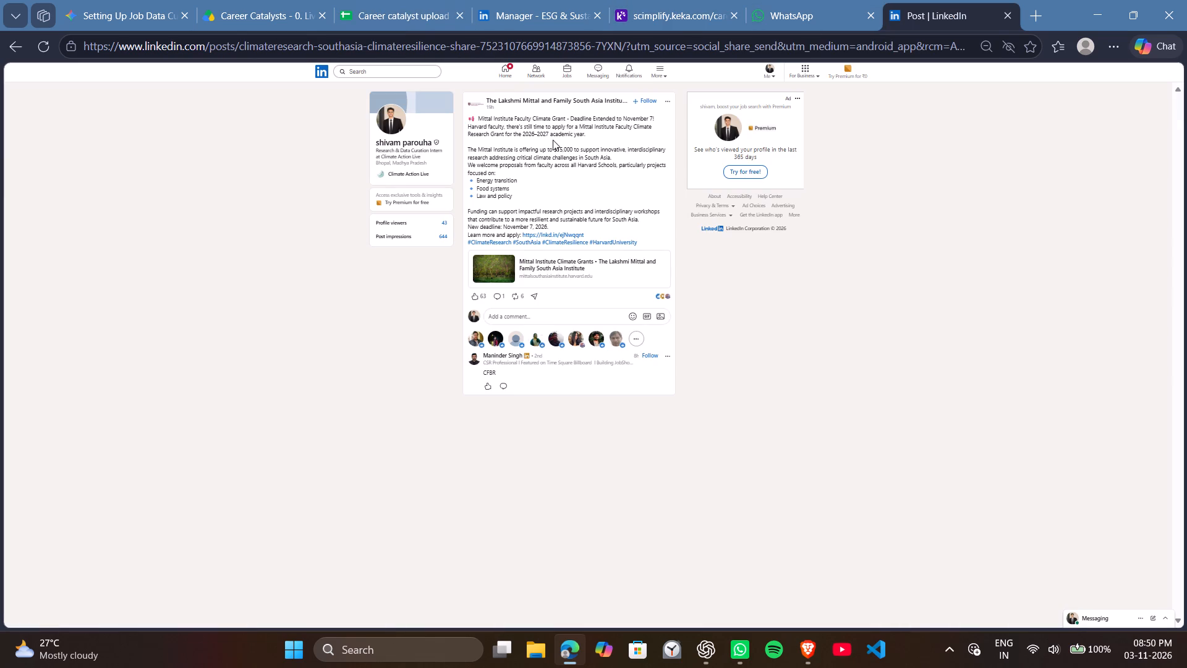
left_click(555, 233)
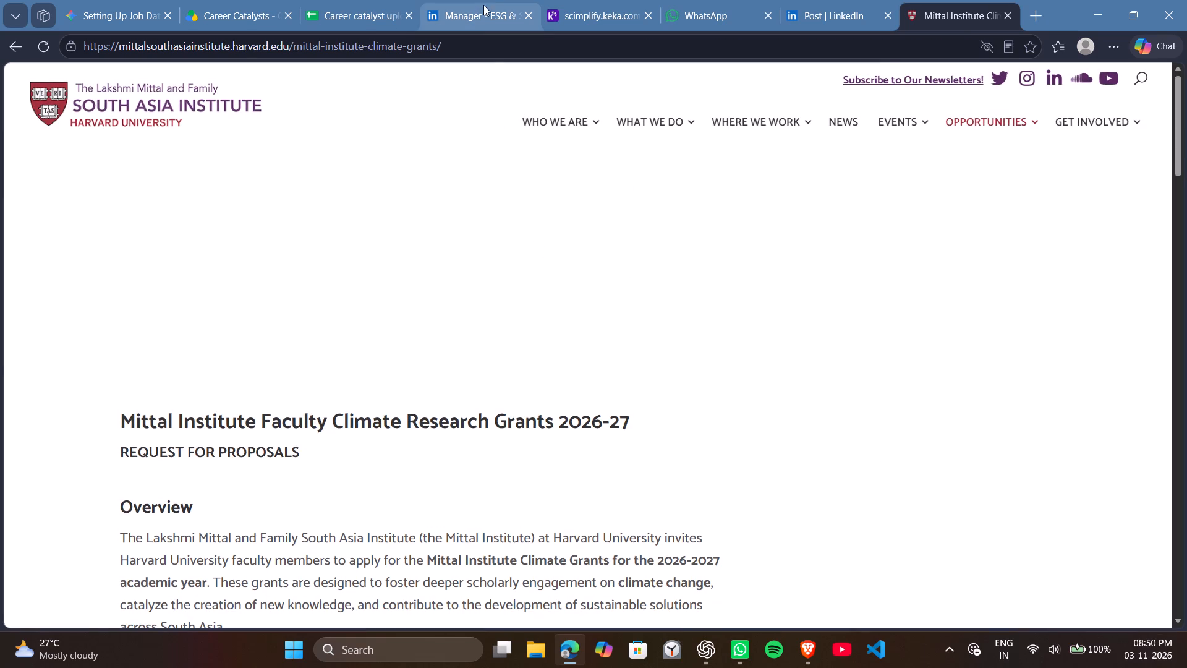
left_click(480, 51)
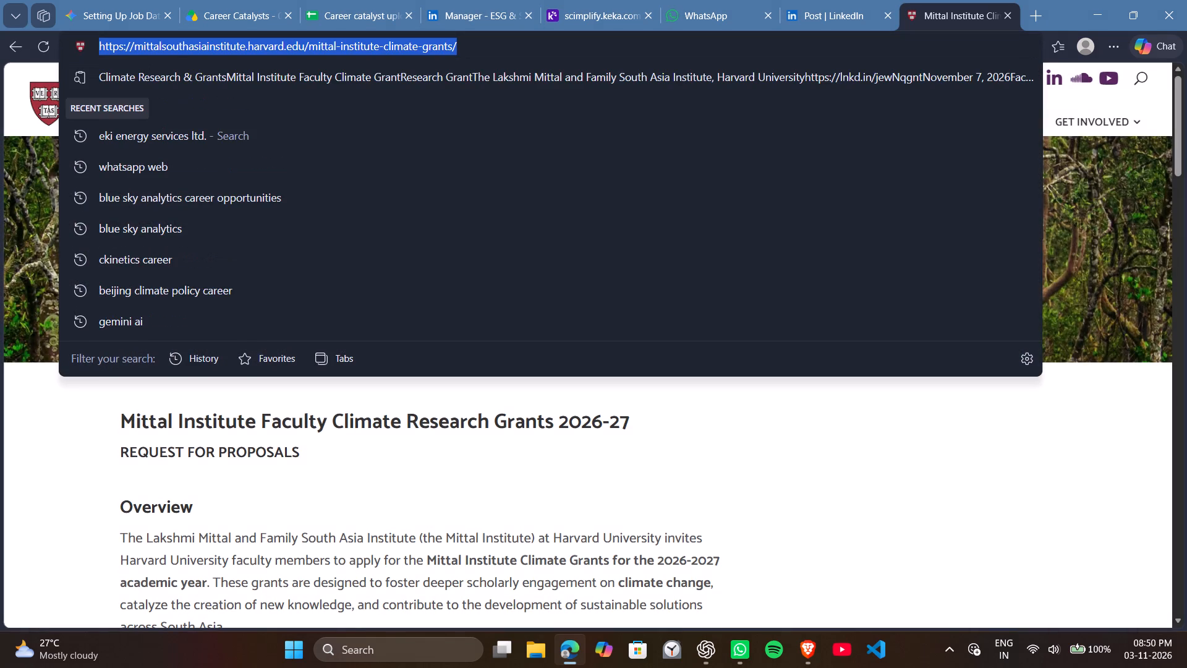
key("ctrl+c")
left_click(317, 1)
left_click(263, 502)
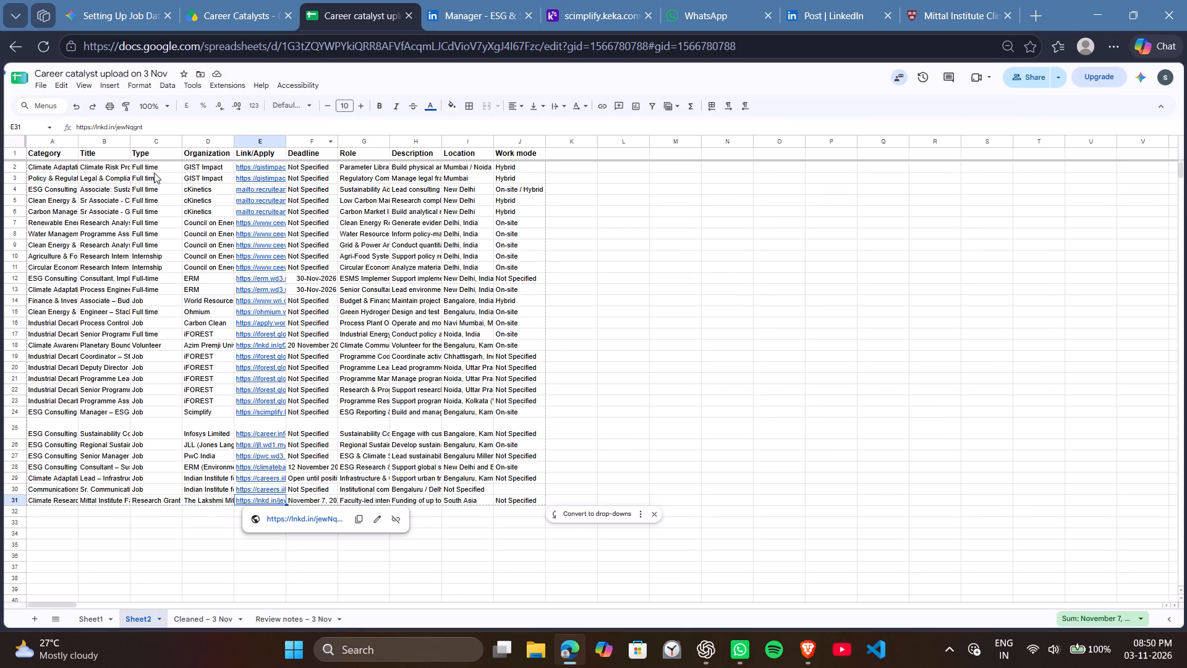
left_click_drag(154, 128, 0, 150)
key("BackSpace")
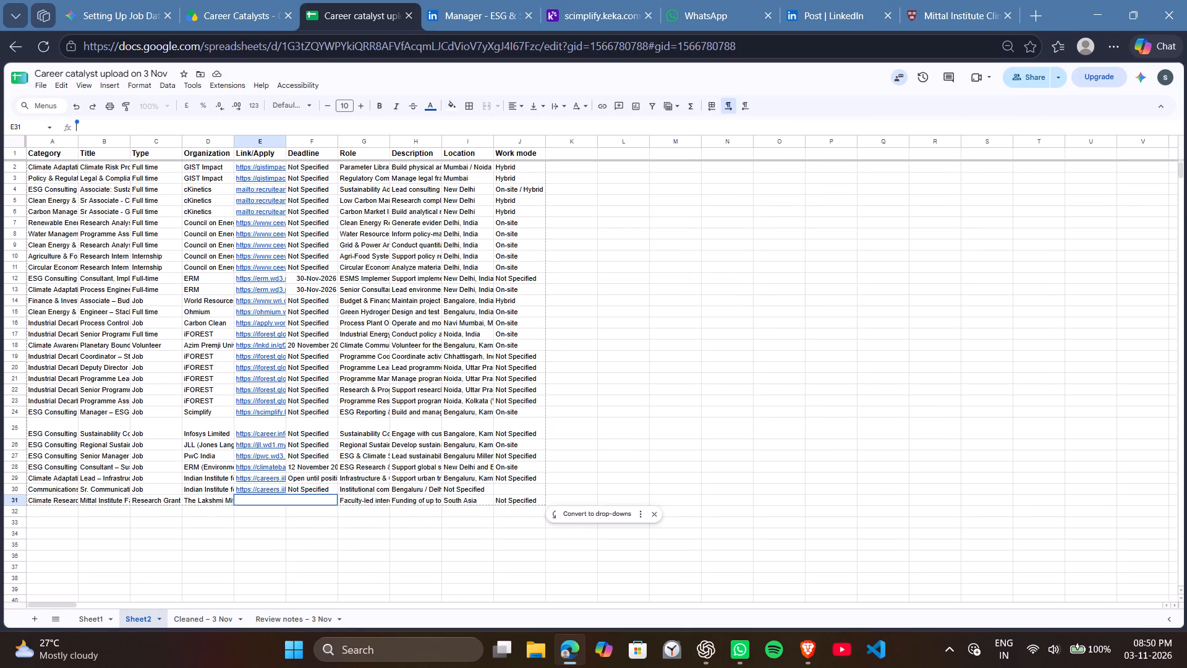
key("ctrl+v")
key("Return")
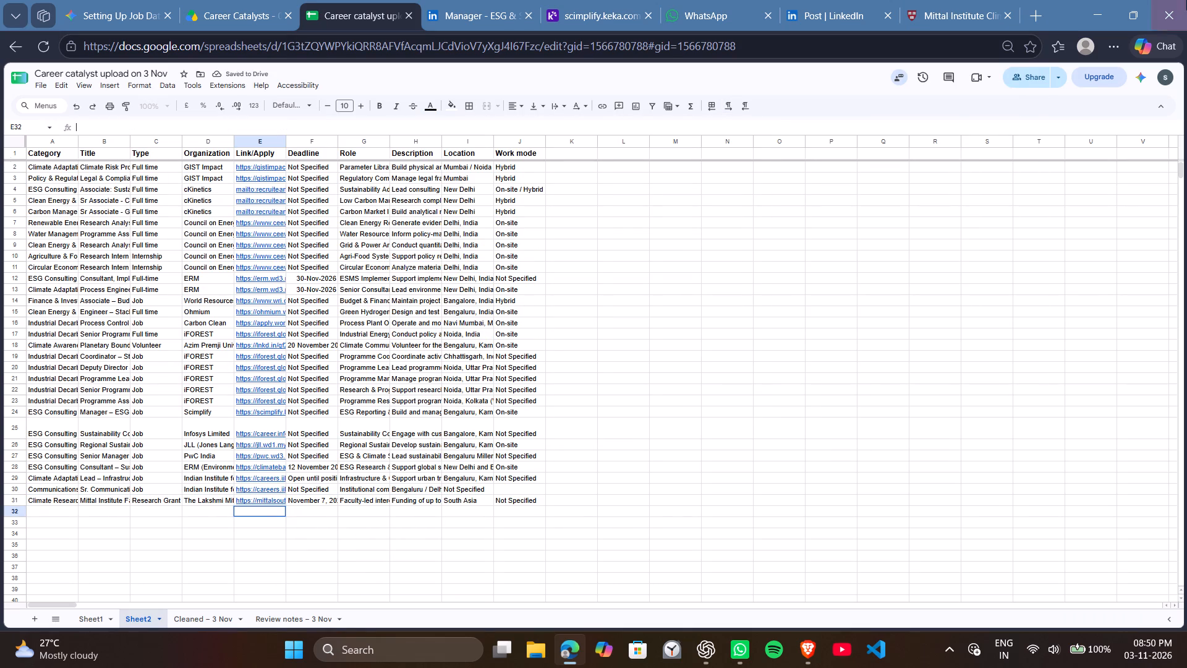
Examine the Mittal Institute climate grants page for its eligibility, funding, application process, deadline and timeline details.
left_click(985, 0)
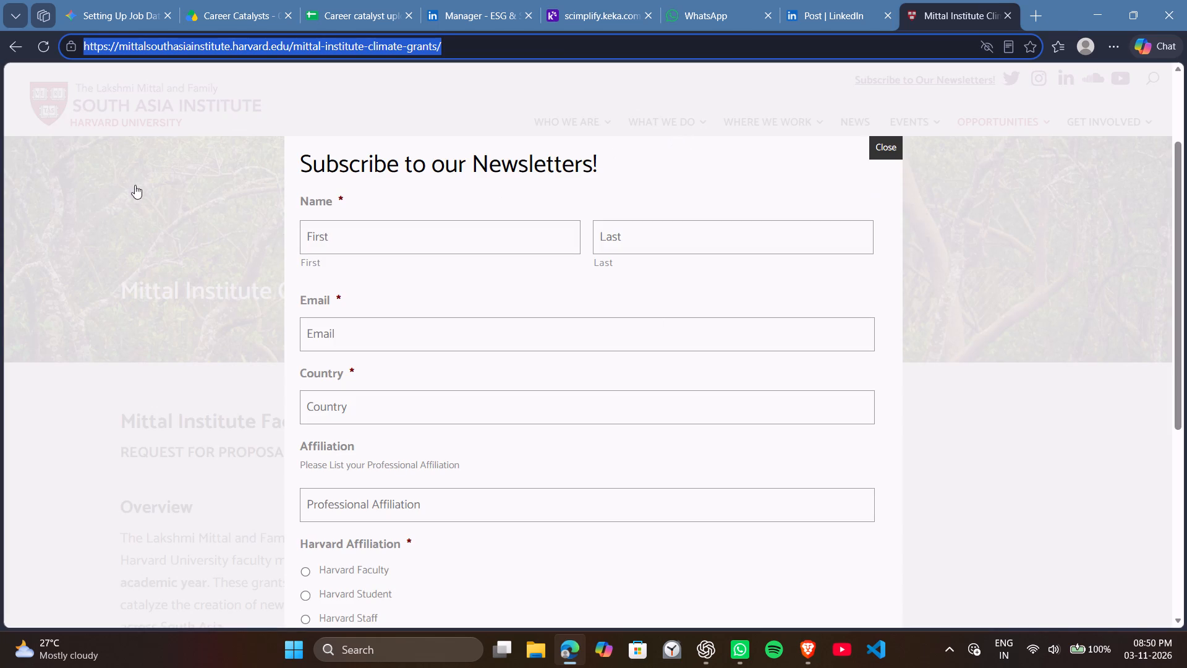
left_click(890, 148)
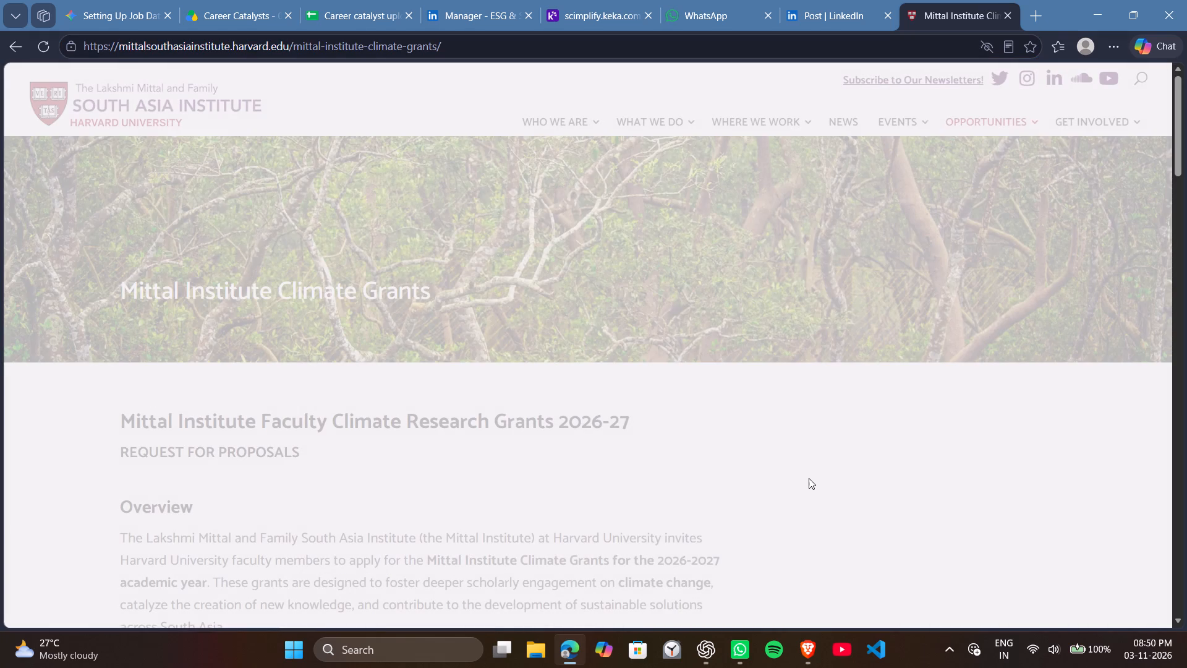
scroll(809, 478, "down", 1)
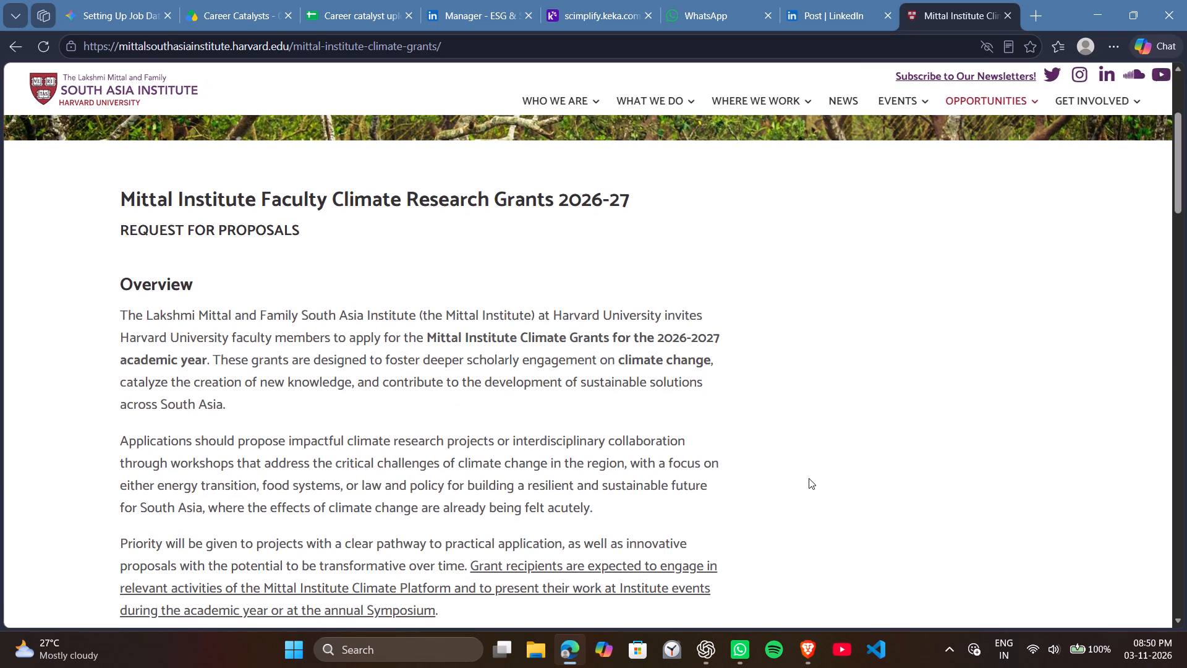
scroll(809, 478, "down", 2)
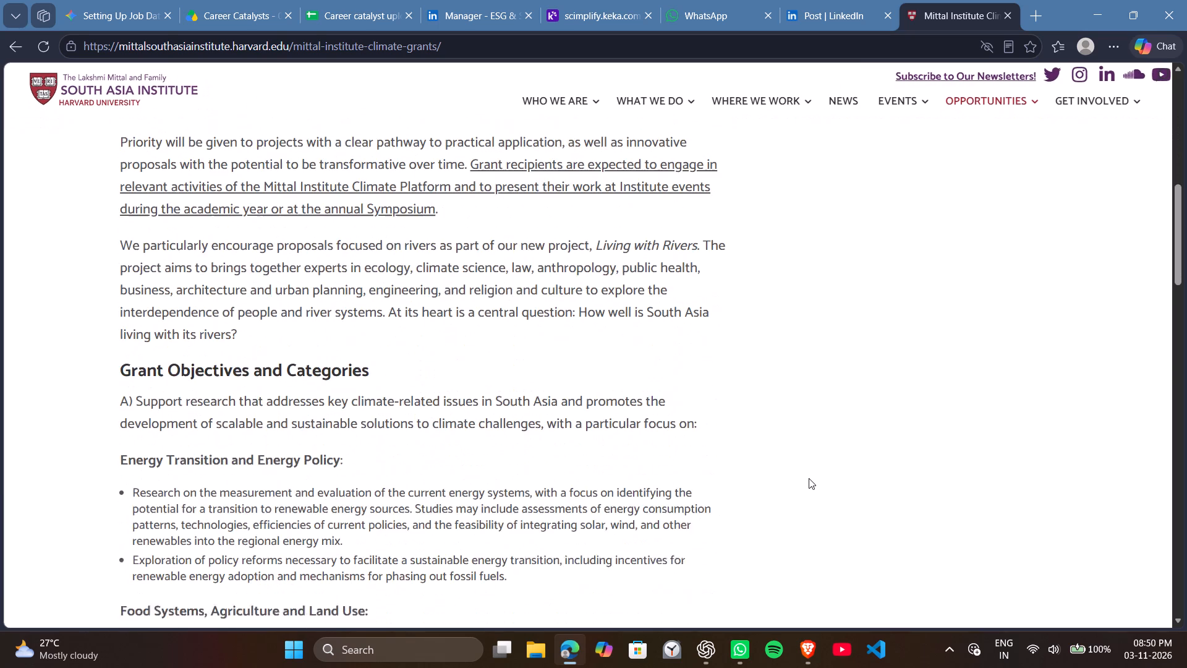
scroll(809, 478, "down", 2)
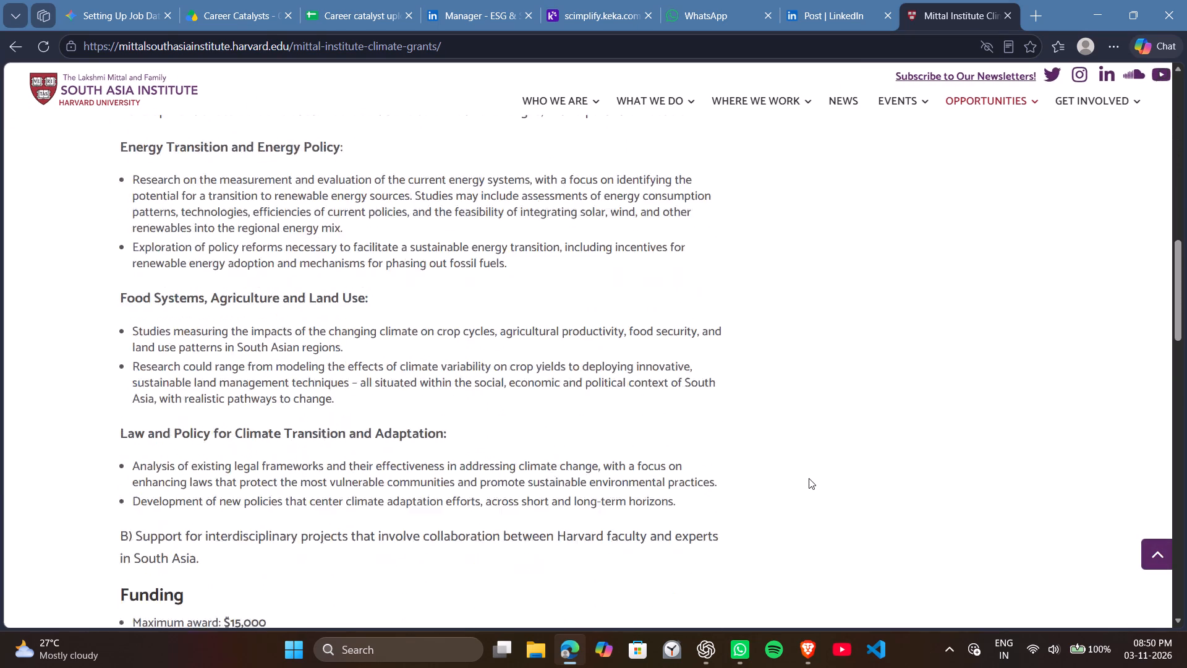
scroll(809, 478, "down", 3)
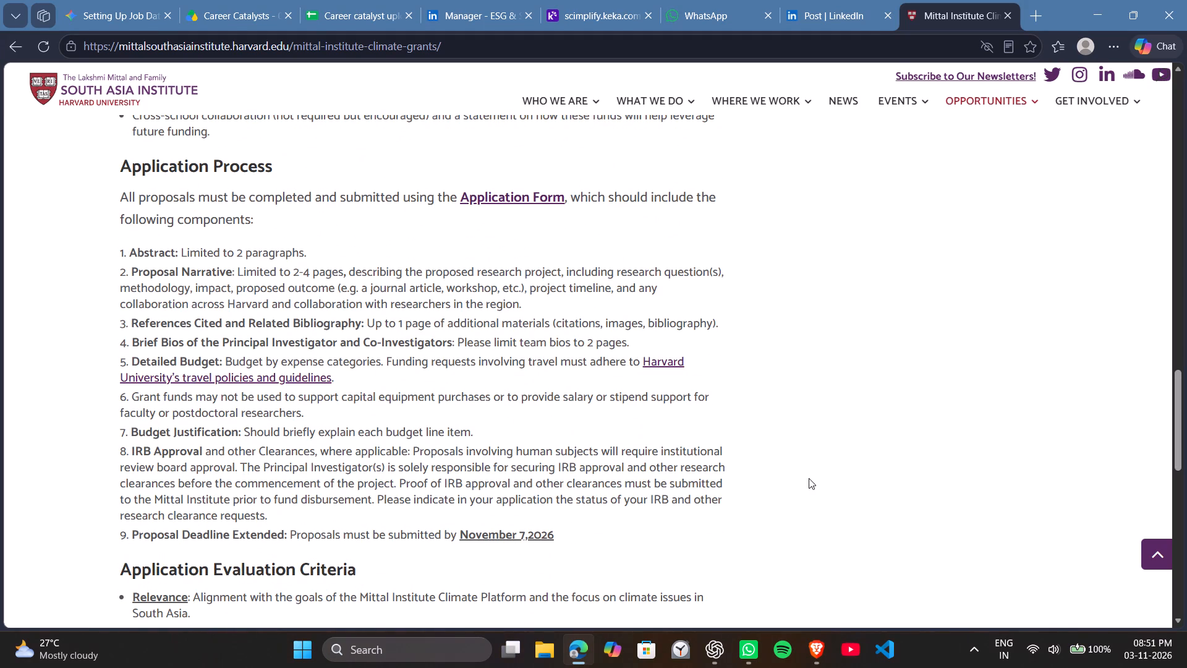
scroll(809, 478, "down", 1)
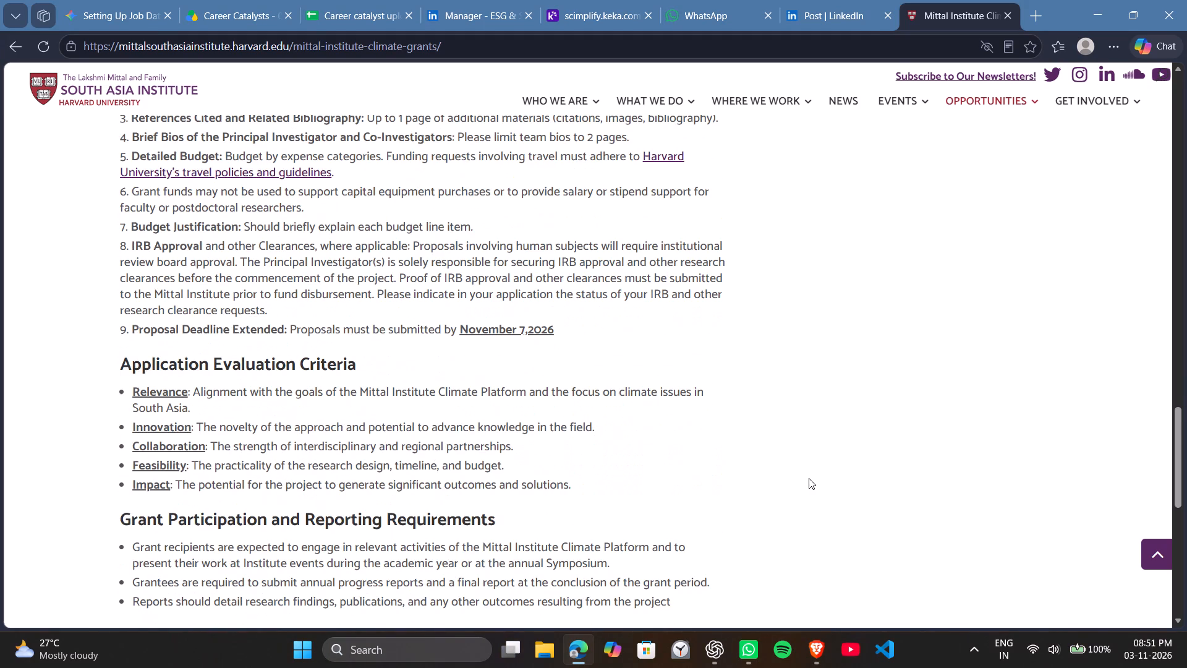
scroll(809, 478, "up", 1)
scroll(809, 478, "down", 2)
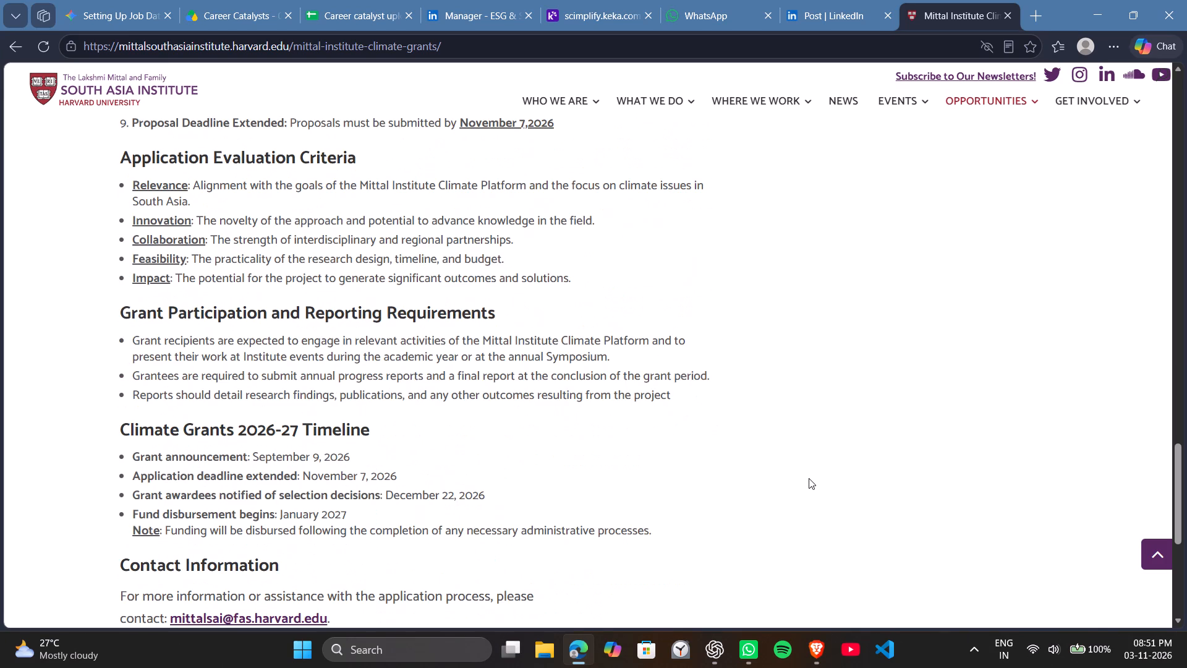
scroll(809, 478, "down", 1)
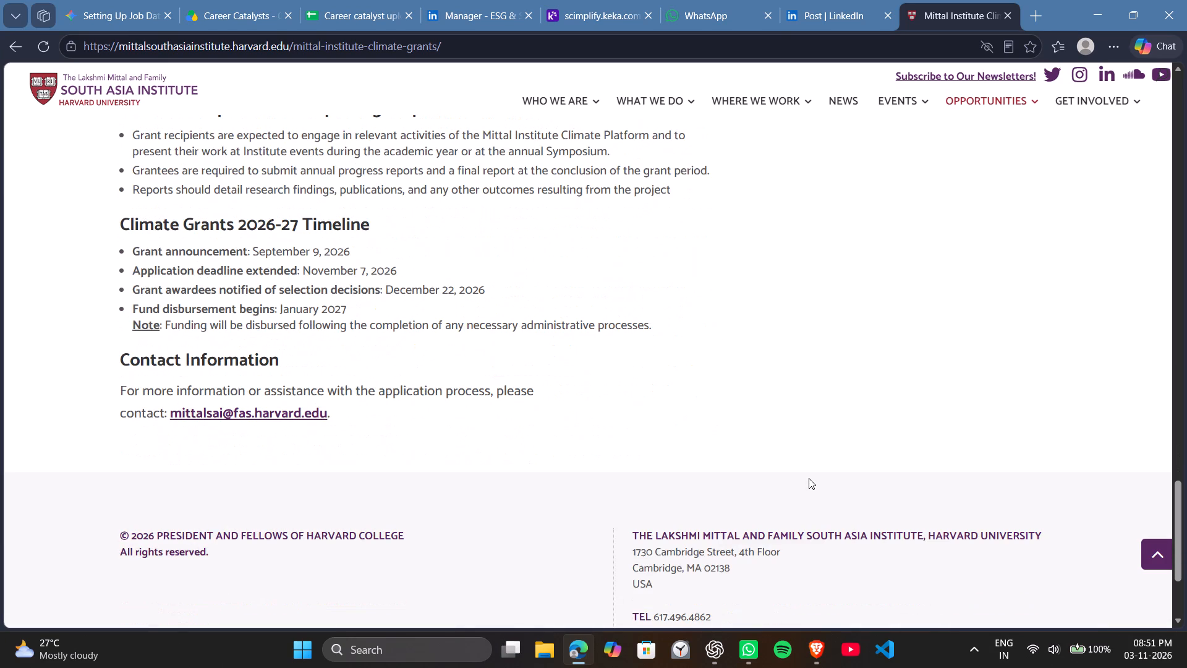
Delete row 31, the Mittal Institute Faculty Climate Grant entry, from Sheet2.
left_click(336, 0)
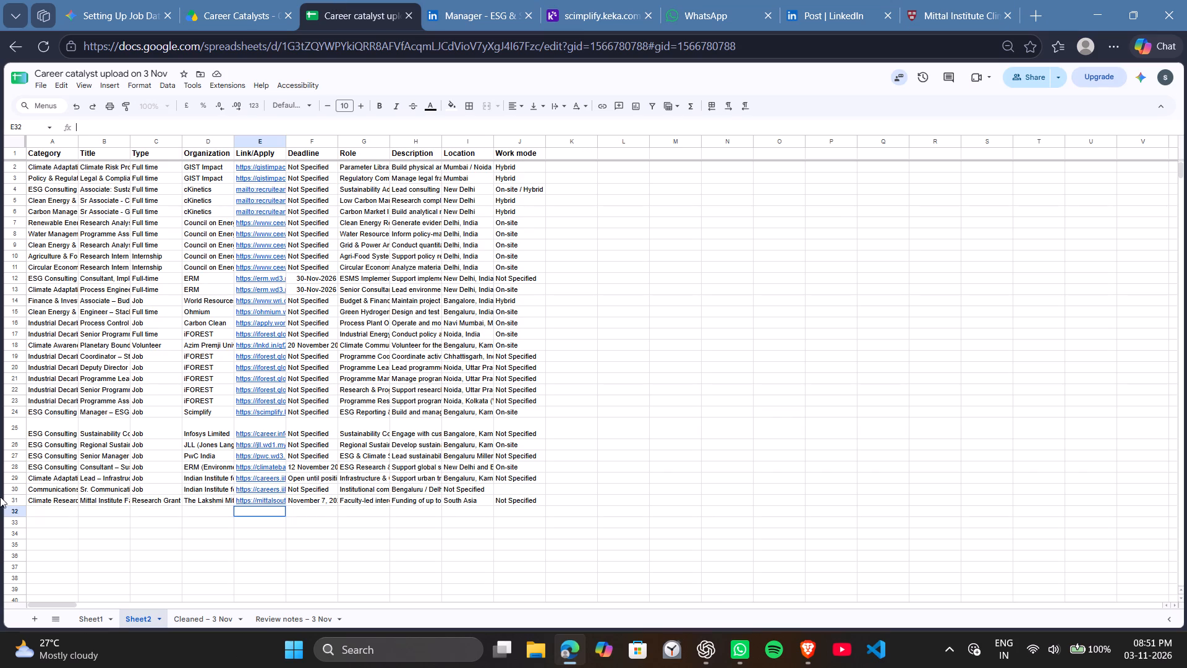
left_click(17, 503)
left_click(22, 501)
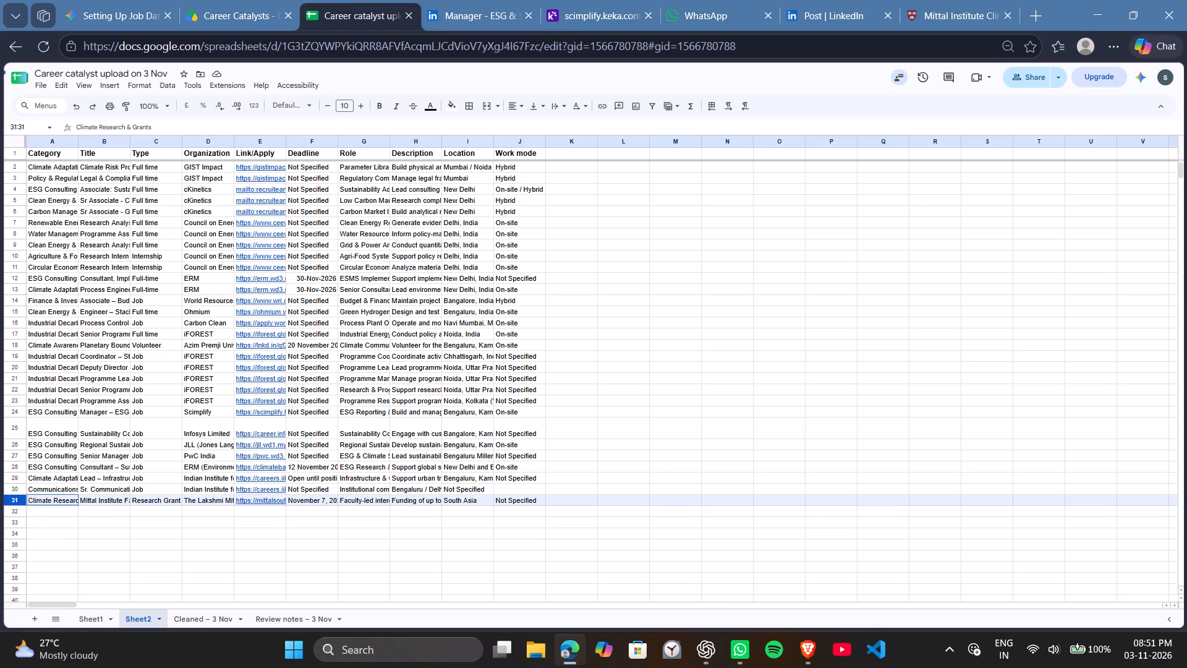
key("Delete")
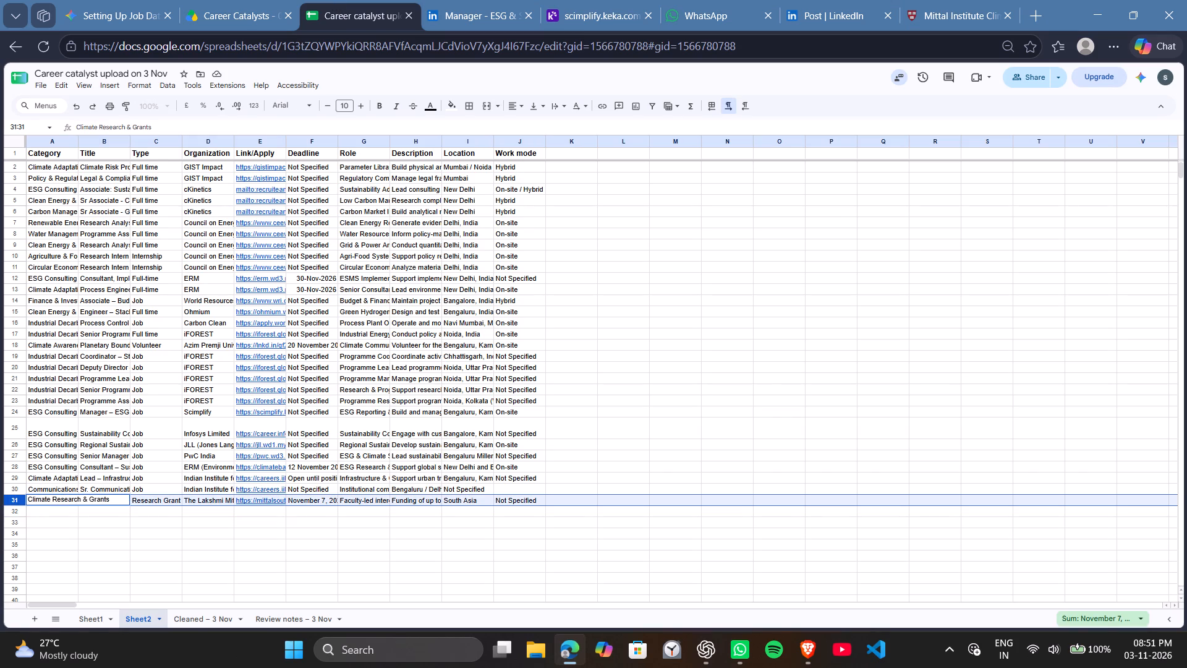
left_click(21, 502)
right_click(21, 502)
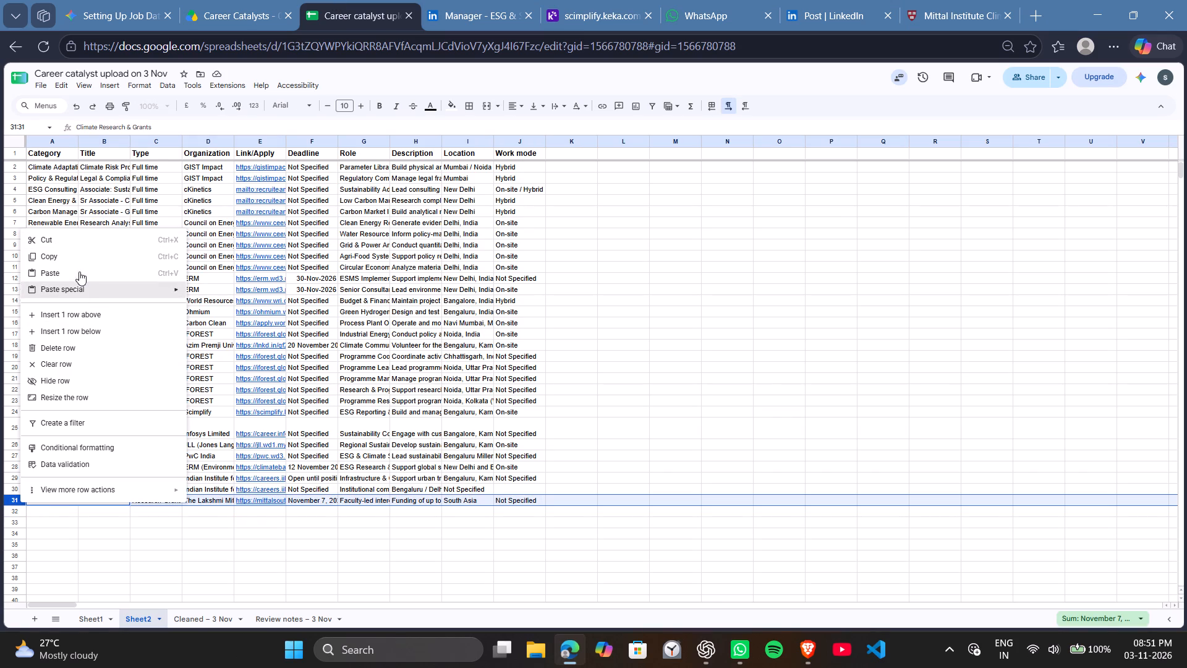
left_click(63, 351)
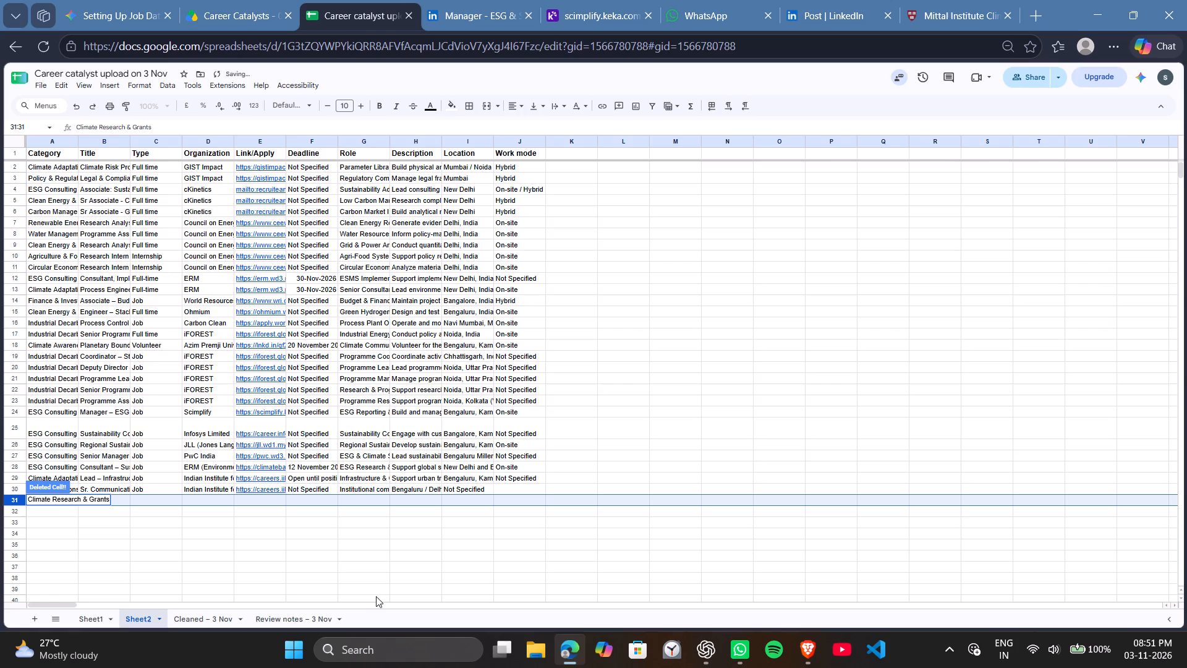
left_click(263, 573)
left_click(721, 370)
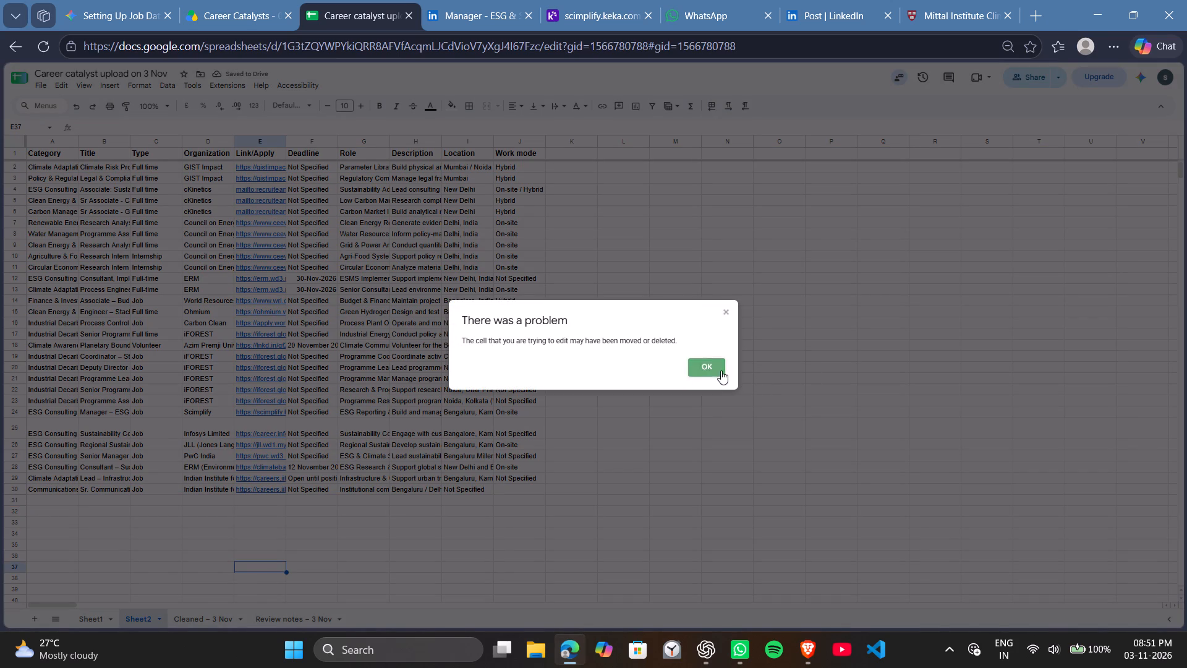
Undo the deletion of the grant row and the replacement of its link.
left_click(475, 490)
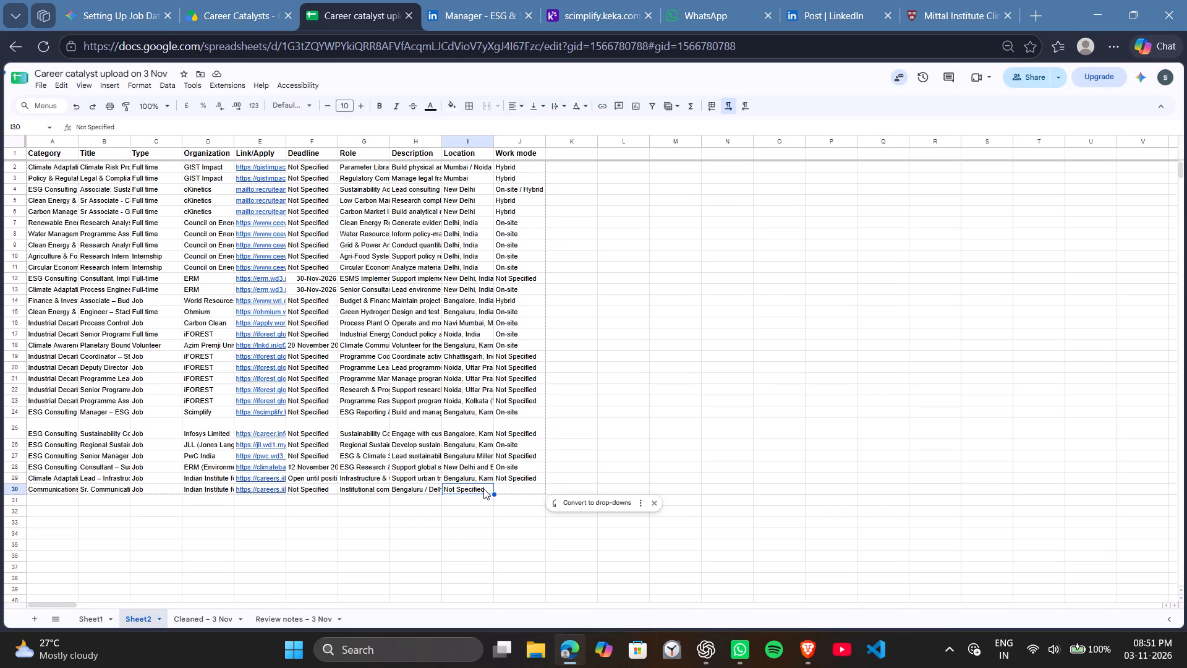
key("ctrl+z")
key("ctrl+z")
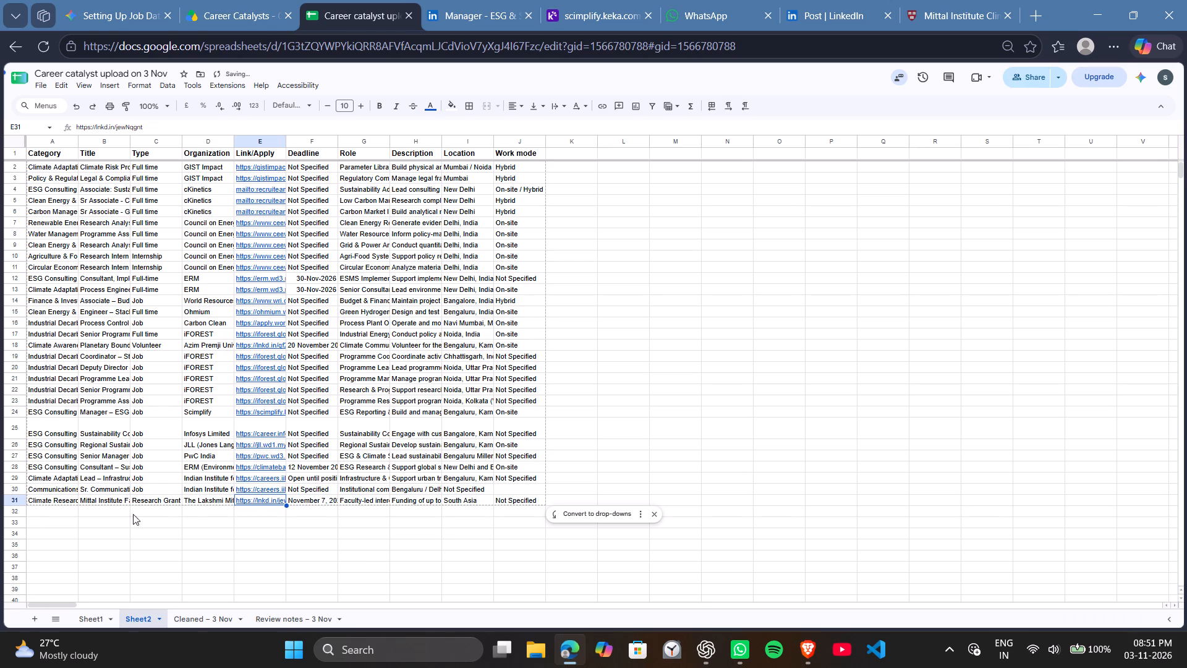
Clear the Mittal Institute grant entry from row 31 of Sheet2.
left_click(10, 499)
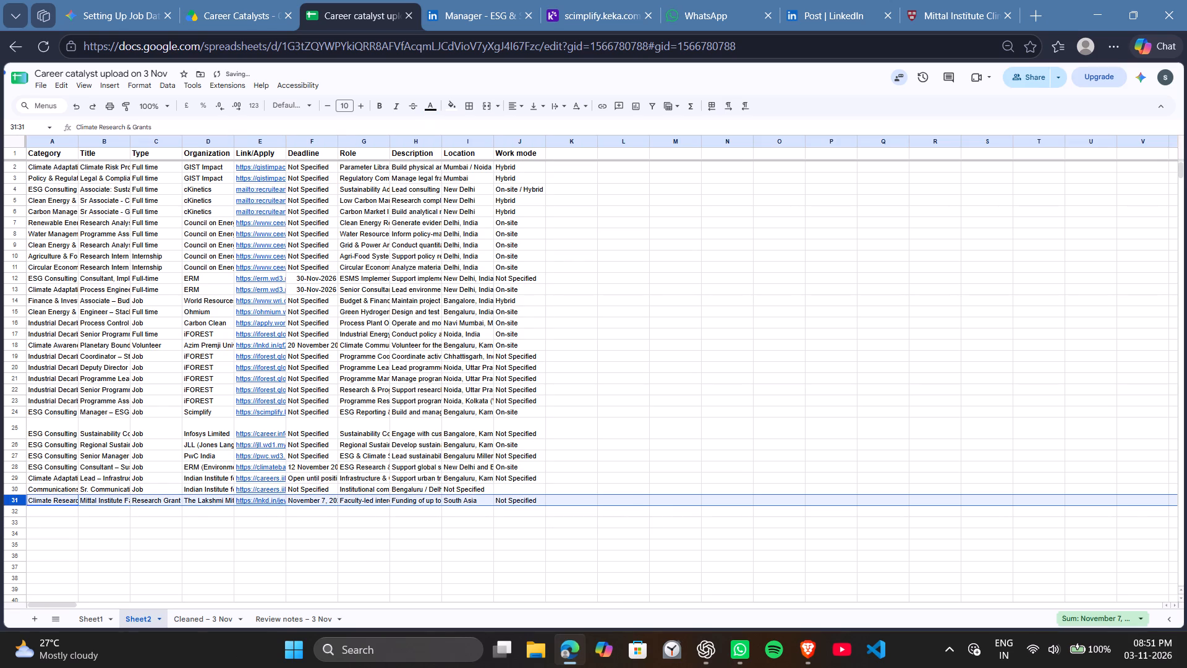
key("Delete")
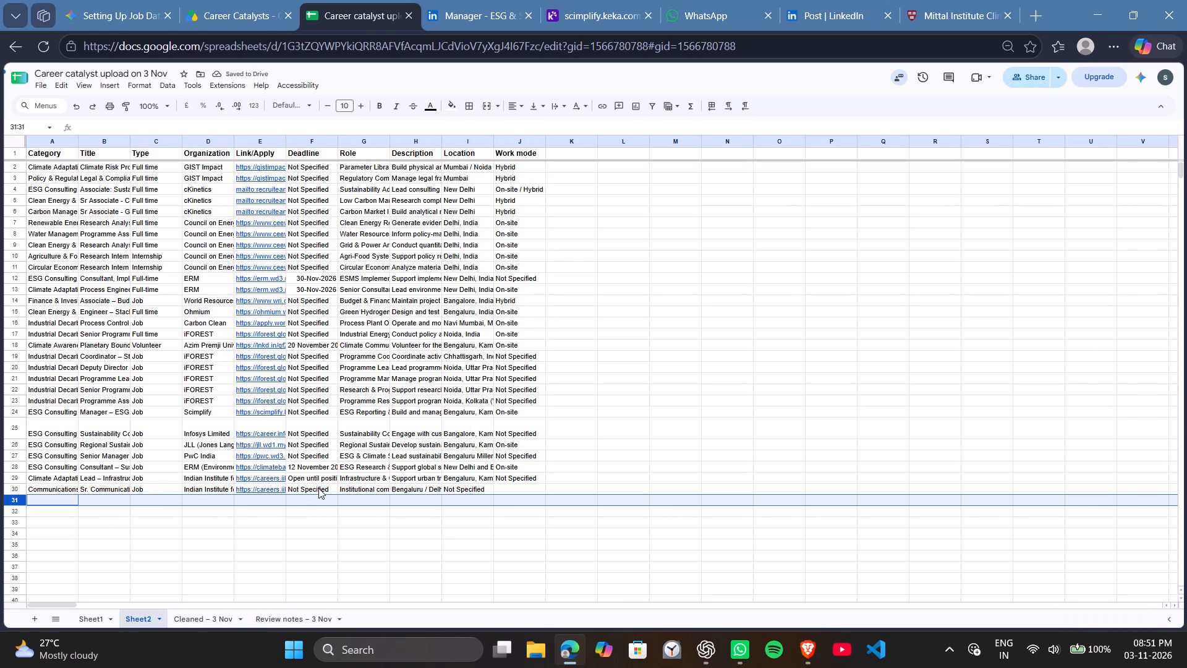
Set the Deadline of row 29, the Lead – Infrastructure job, to "Not specified".
left_click(323, 467)
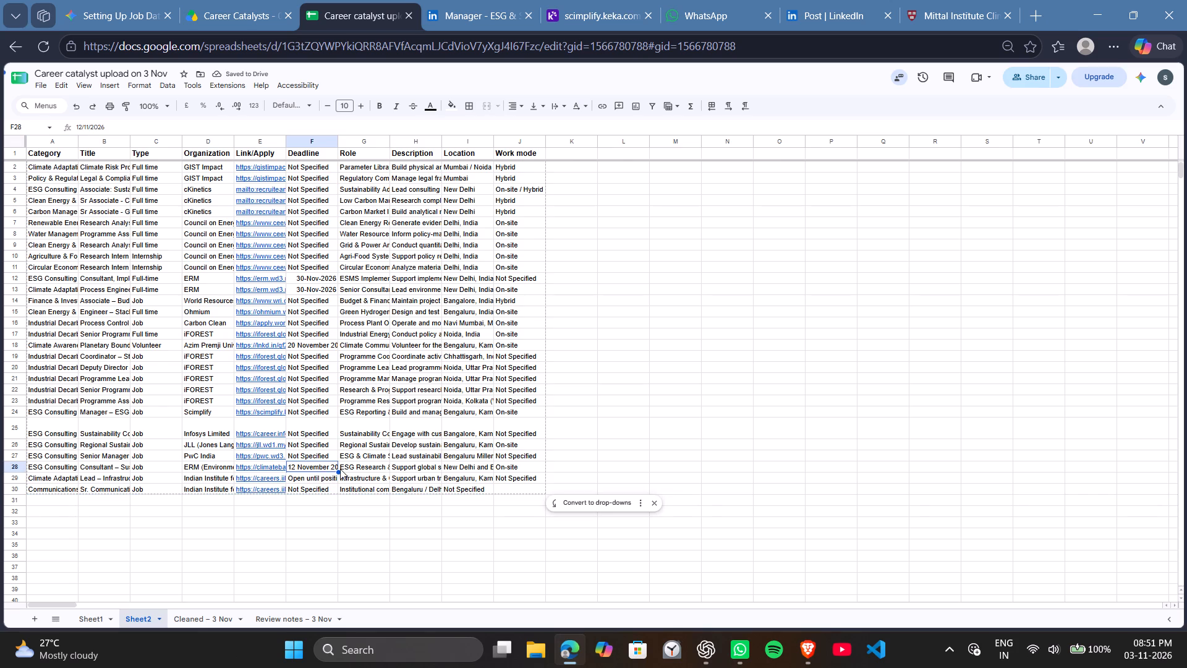
left_click(332, 476)
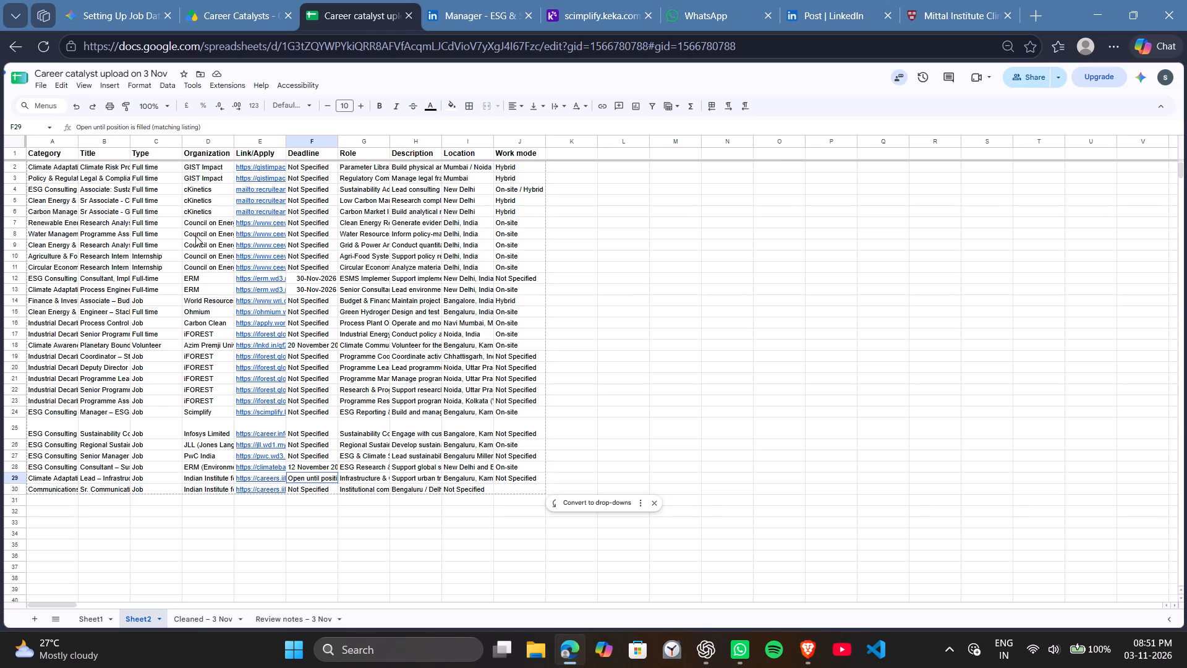
left_click_drag(211, 127, 30, 143)
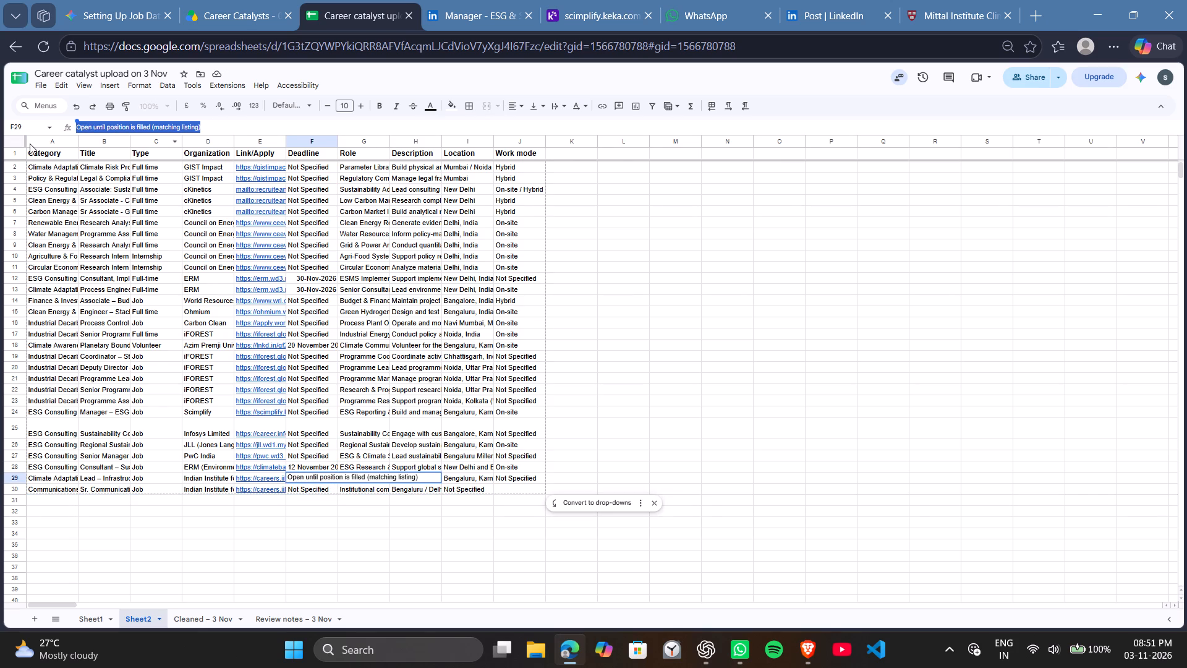
key("BackSpace")
type("Not specified")
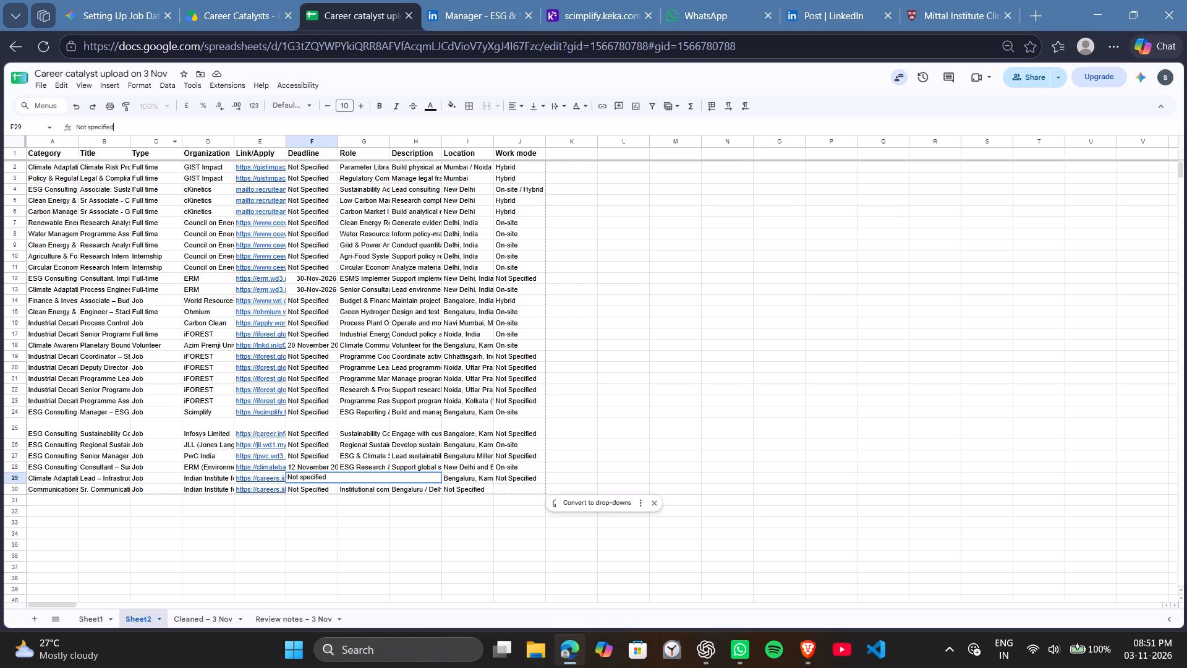
key("Return")
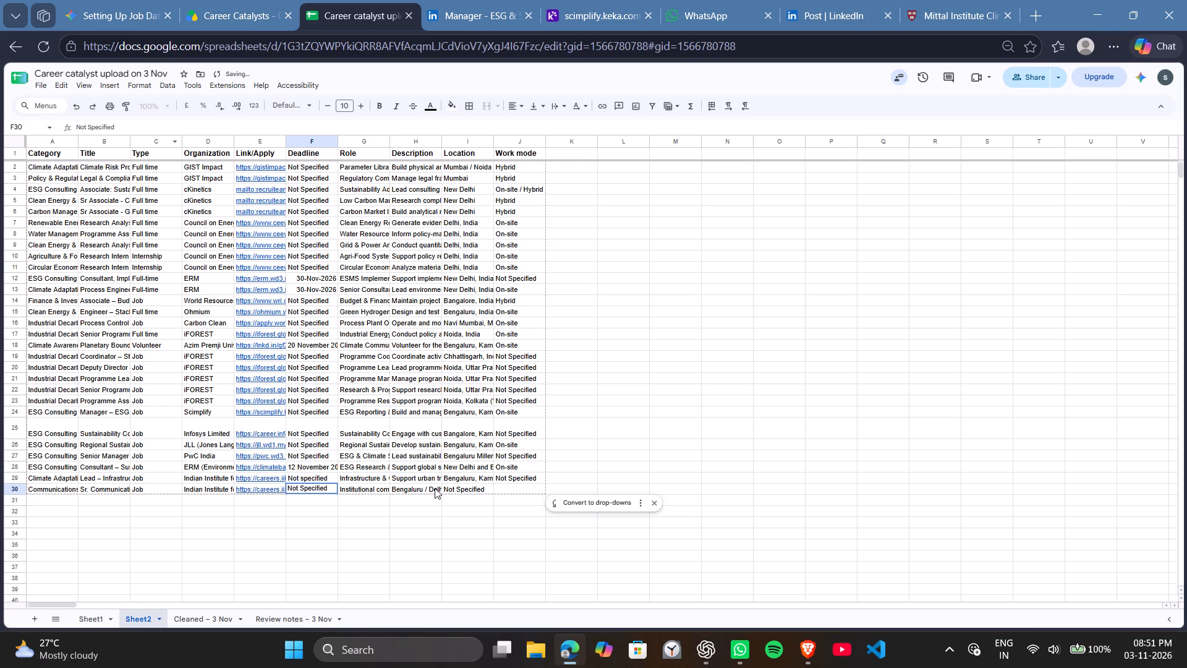
Shift row 30's misplaced values one column over, putting "Not Specified" under Work mode and "Bengaluru / Delhi" under Location.
left_click(477, 493)
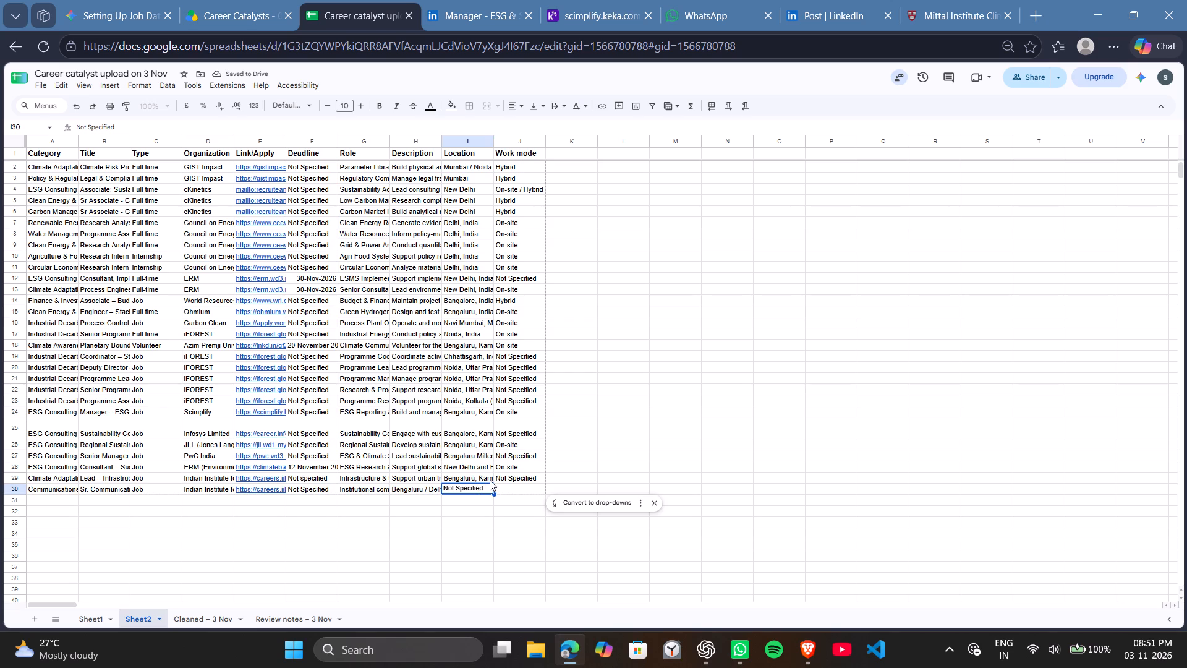
left_click(419, 542)
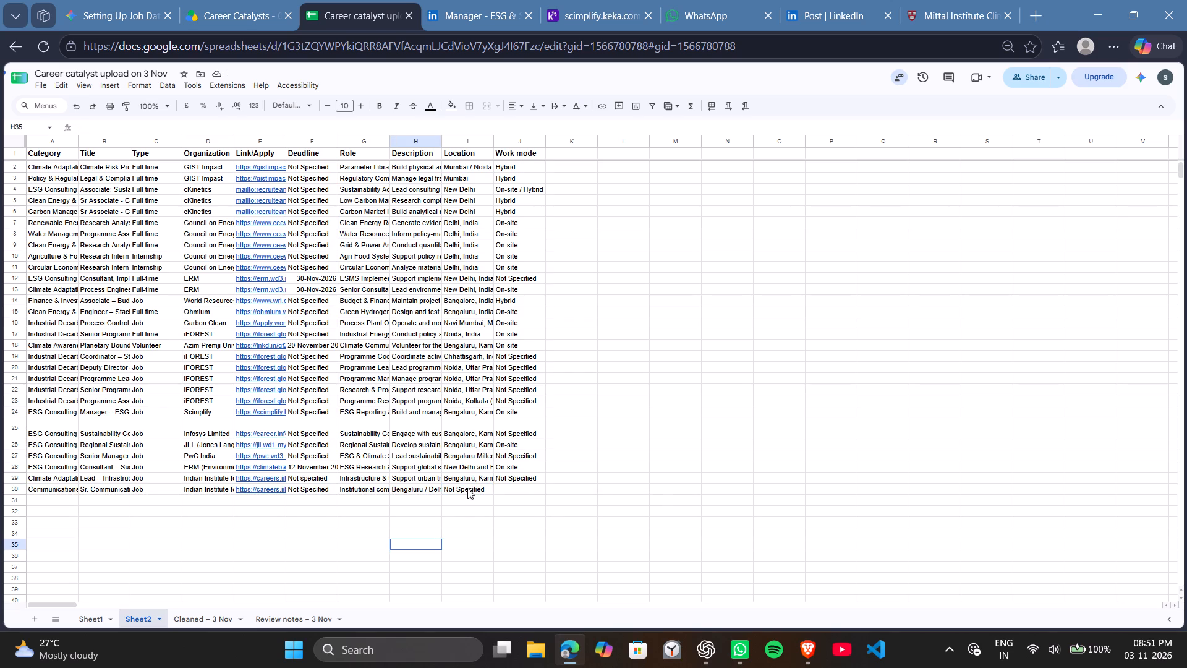
left_click(467, 488)
left_click_drag(475, 484, 501, 488)
left_click(430, 490)
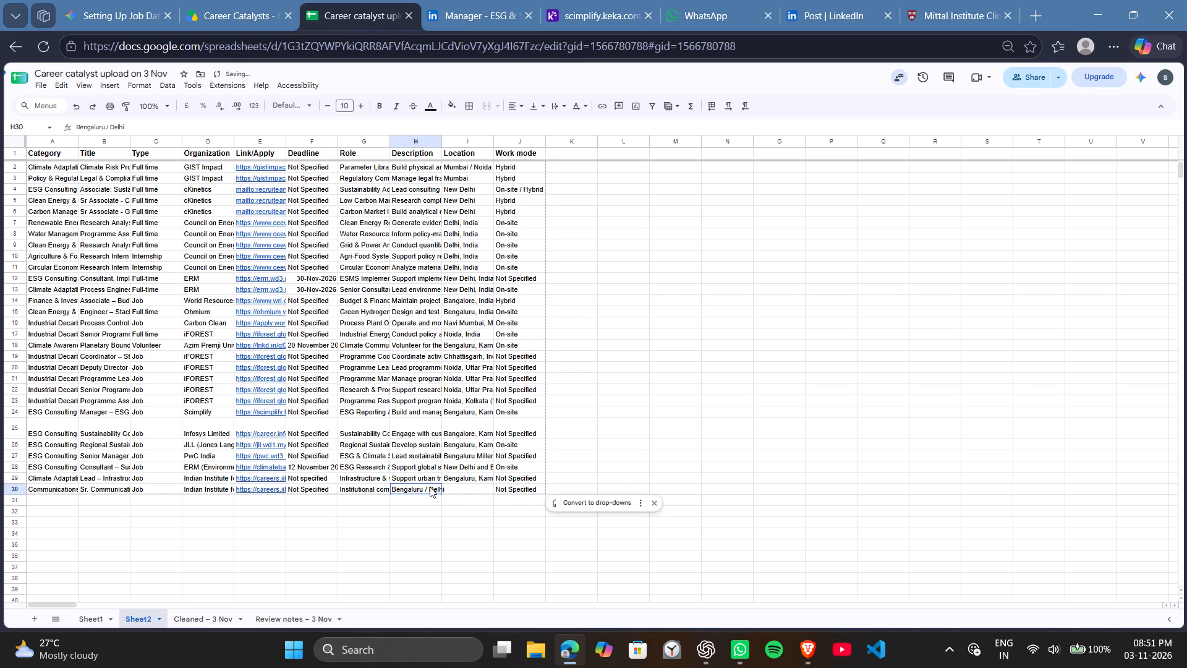
left_click_drag(434, 483, 451, 486)
left_click_drag(451, 486, 451, 487)
left_click(417, 483)
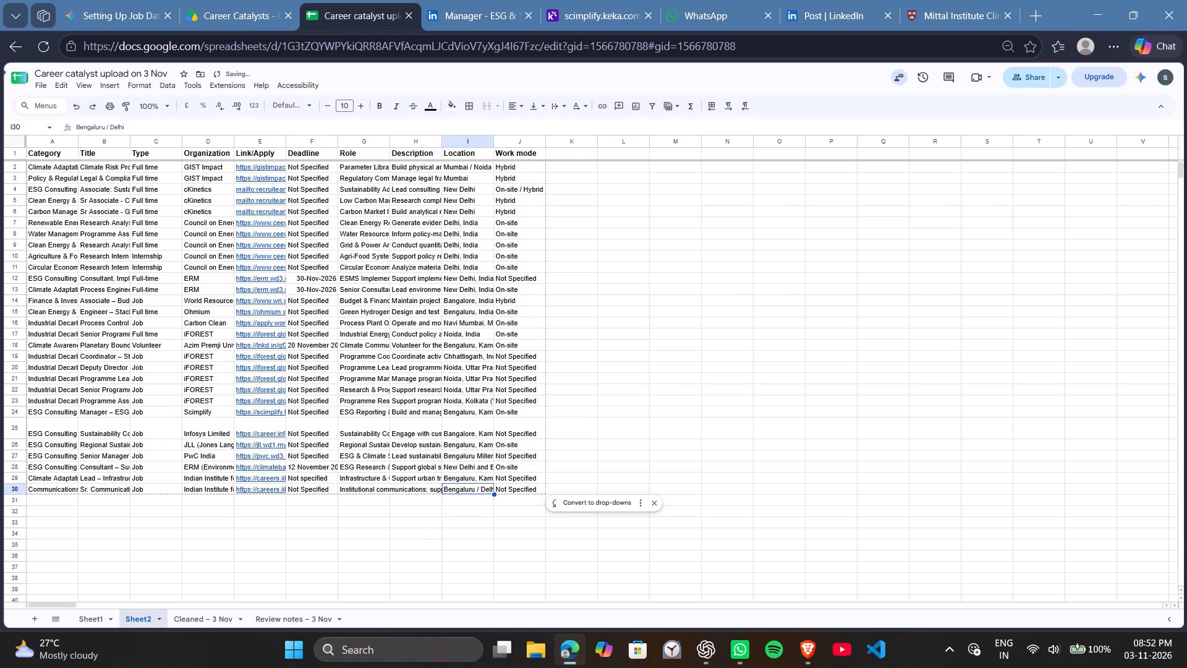
Move row 30's institutional communications text from the Role column to the Description column.
left_click(416, 491)
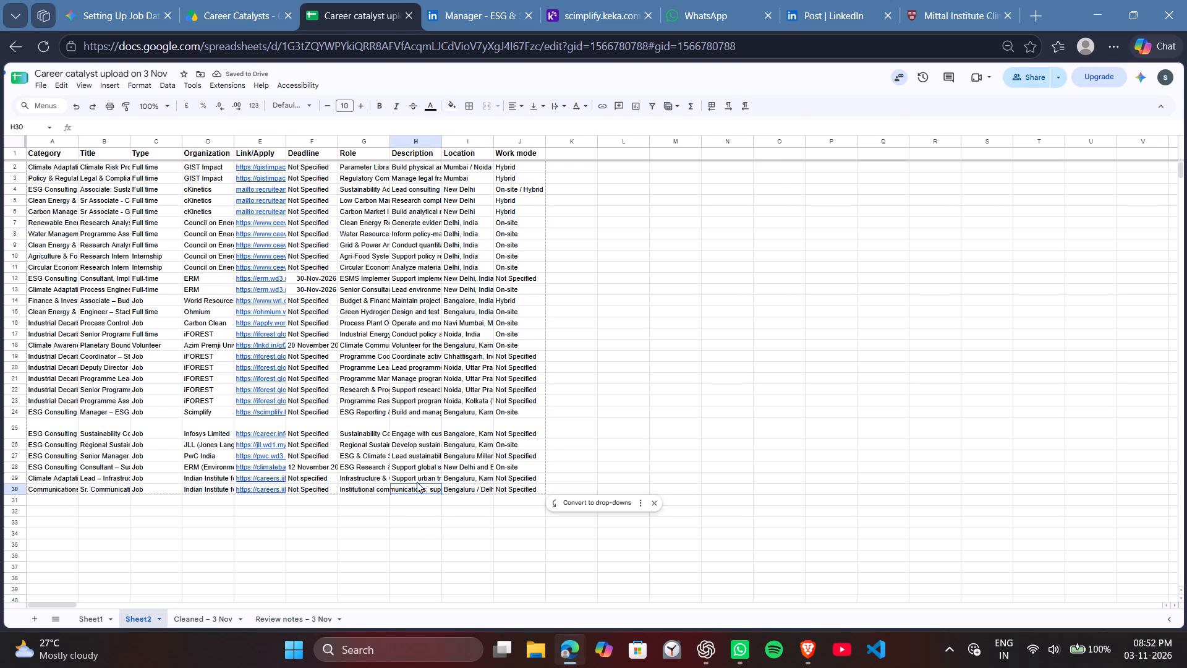
left_click(417, 475)
left_click(352, 487)
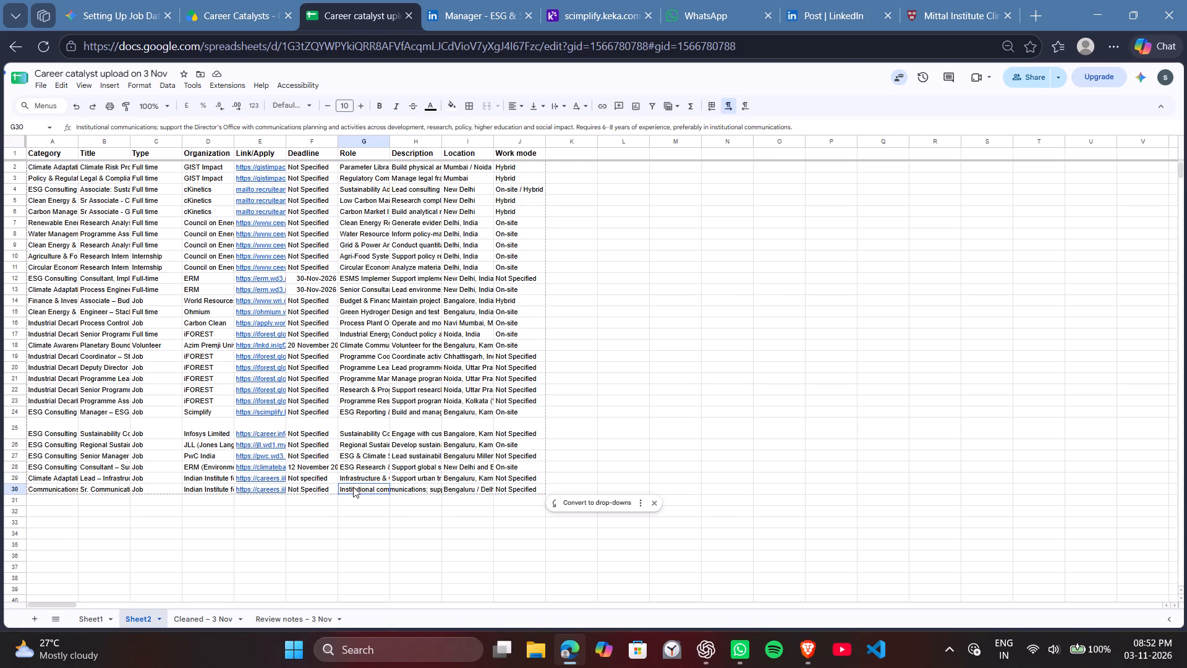
left_click(359, 484)
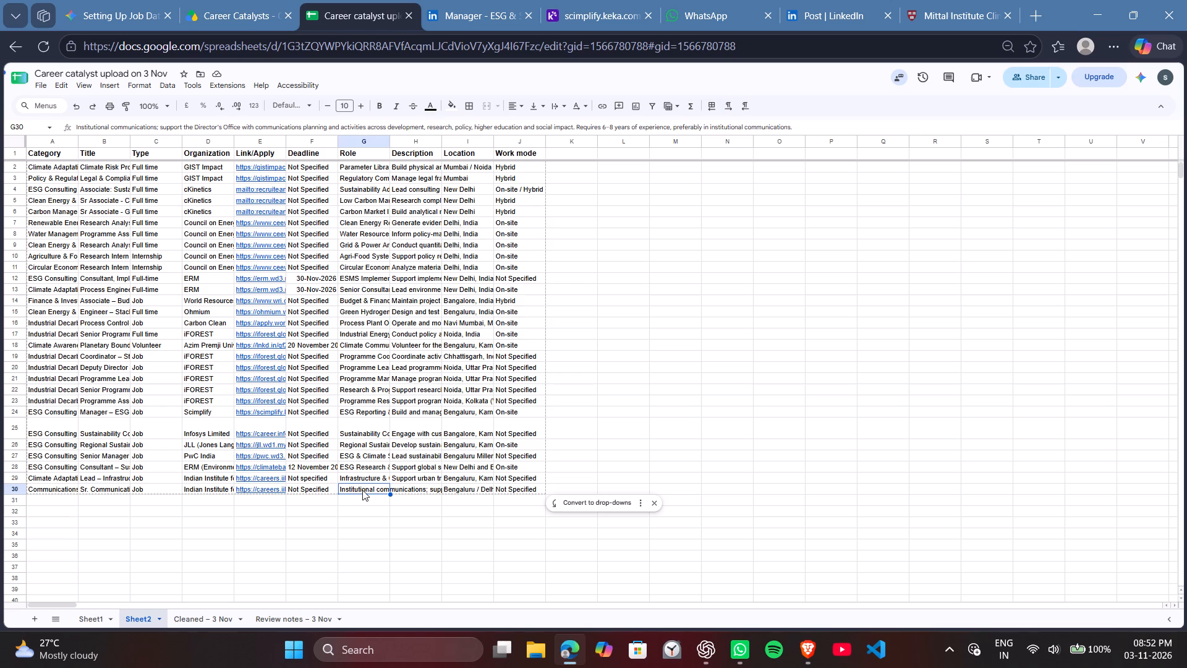
left_click(362, 490)
left_click_drag(378, 484, 380, 484)
left_click_drag(380, 484, 409, 487)
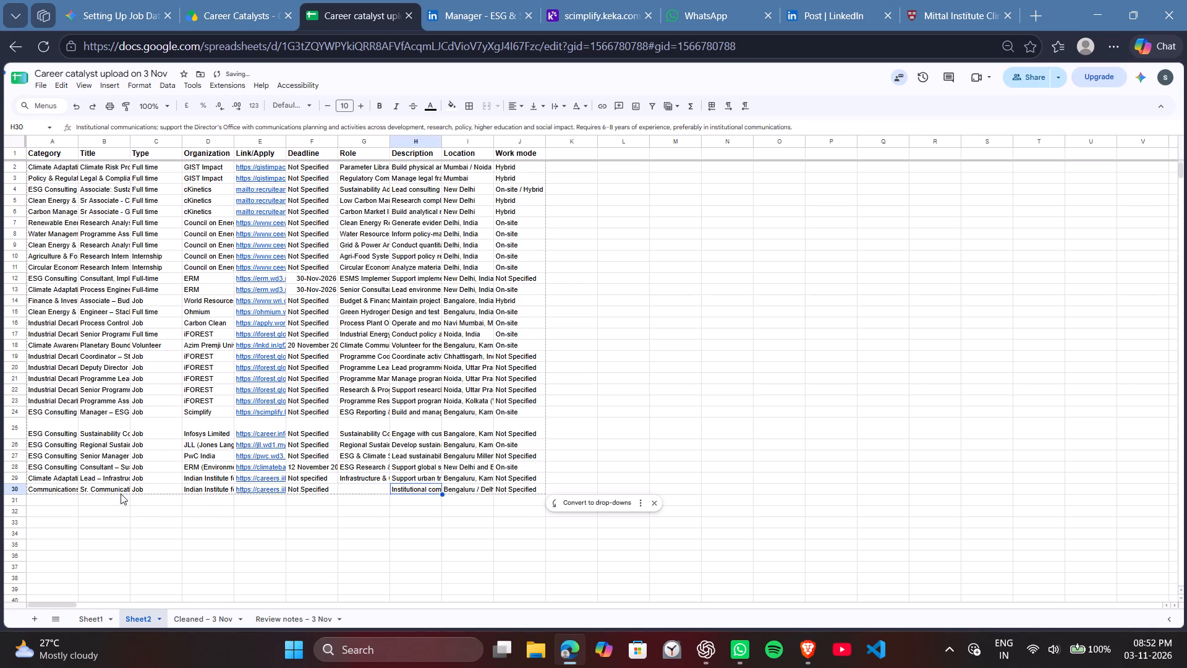
Copy row 30's title, "Sr. Communications Associate — Director's Office", into its empty Role cell.
left_click(107, 490)
left_click_drag(216, 124, 22, 127)
key("ctrl+c")
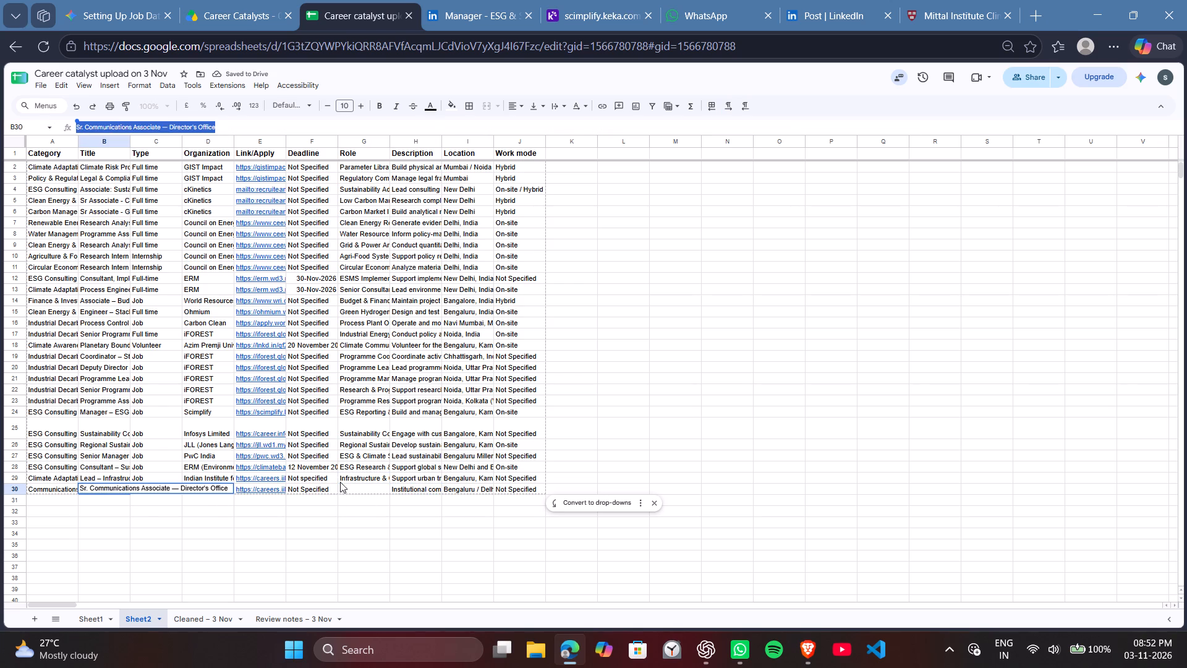
left_click(347, 487)
key("ctrl+v")
left_click(402, 534)
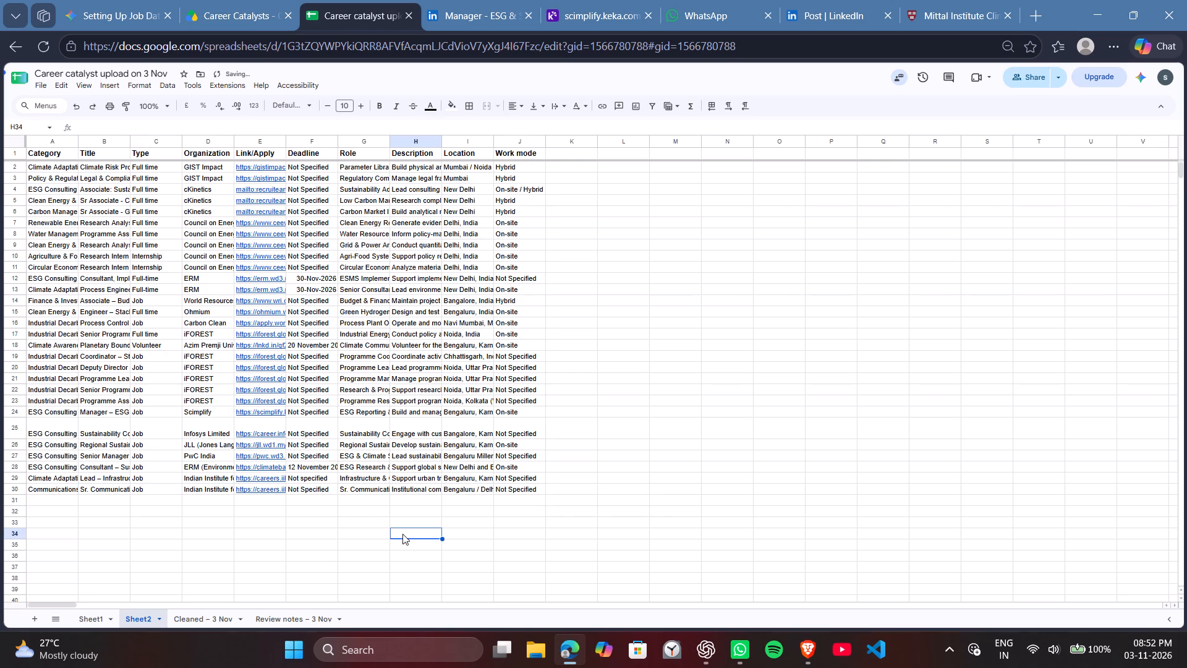
Apply text wrapping to all entry rows in the range A2:J32.
scroll(402, 534, "up", 7)
left_click_drag(544, 512, 0, 212)
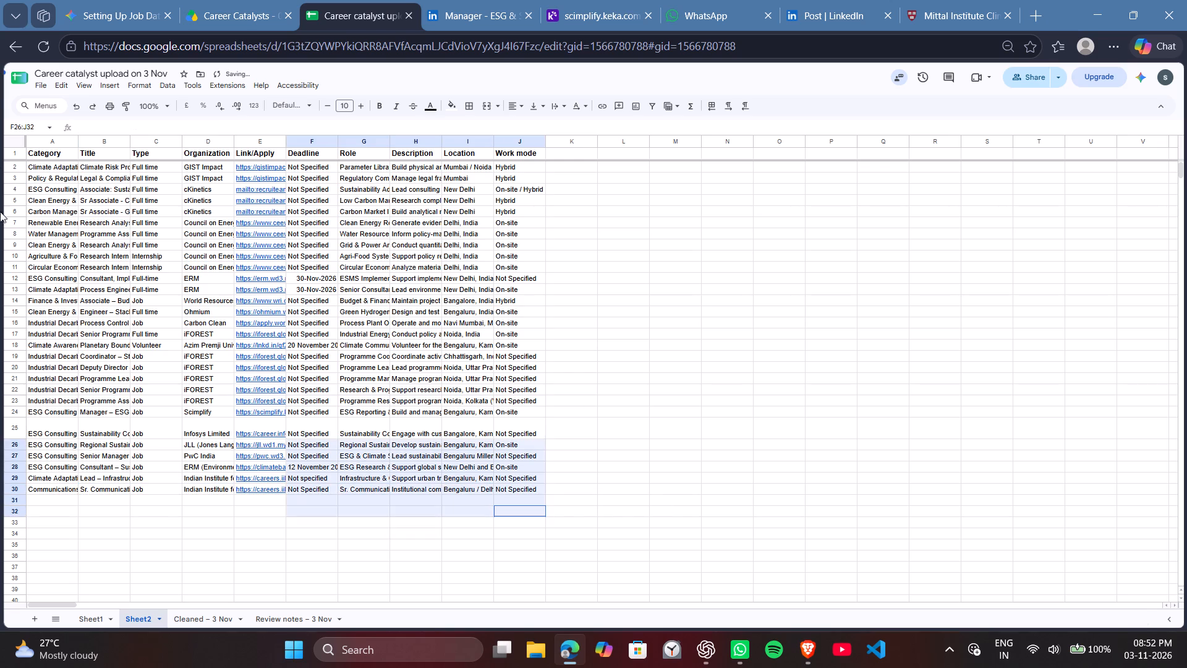
left_click_drag(0, 212, 11, 157)
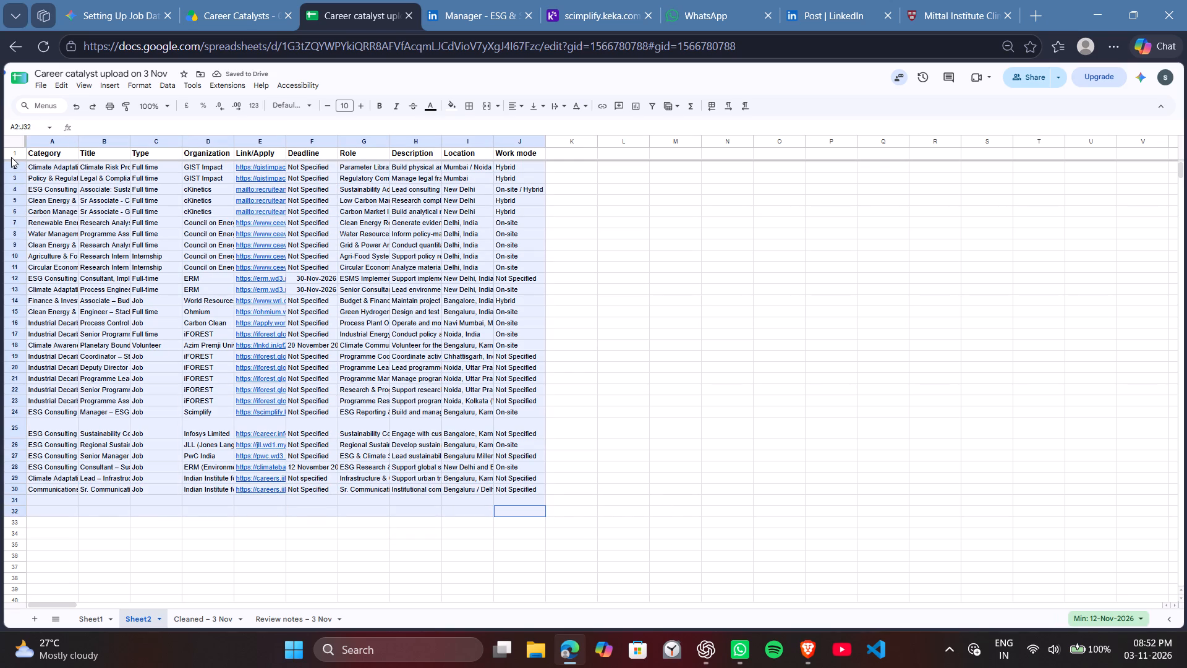
left_click(551, 108)
left_click(574, 129)
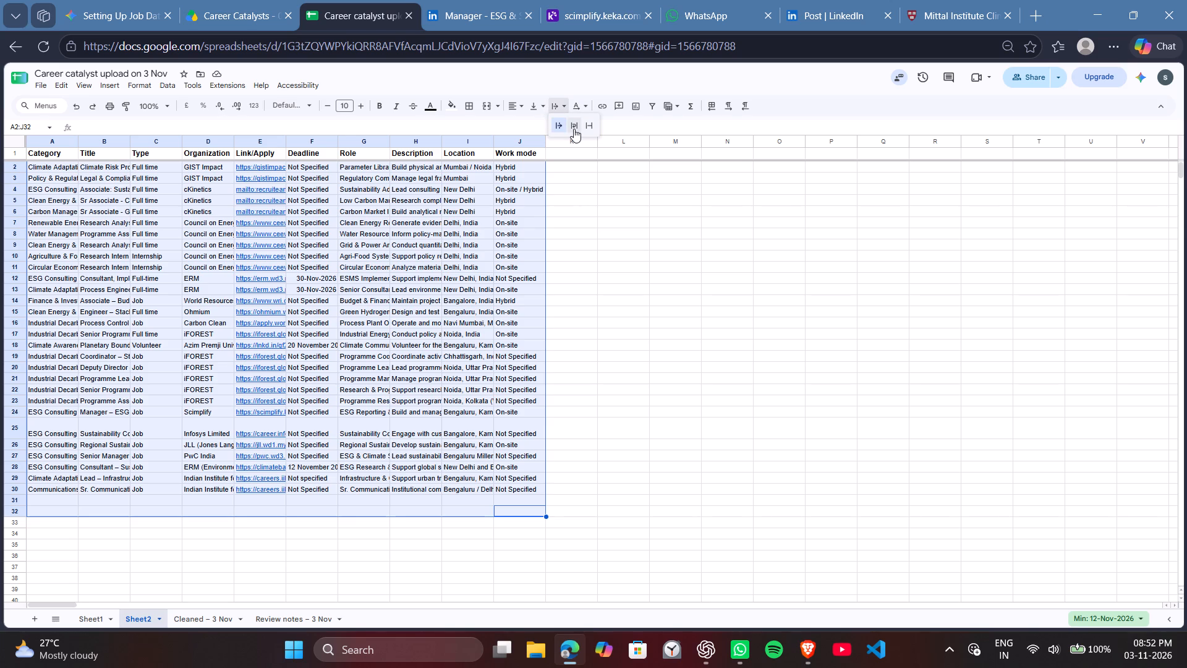
Trim row 14's WRI Budget Analyst description to end at "support events and administration", removing the degree, experience, salary and duration details.
scroll(713, 356, "down", 2)
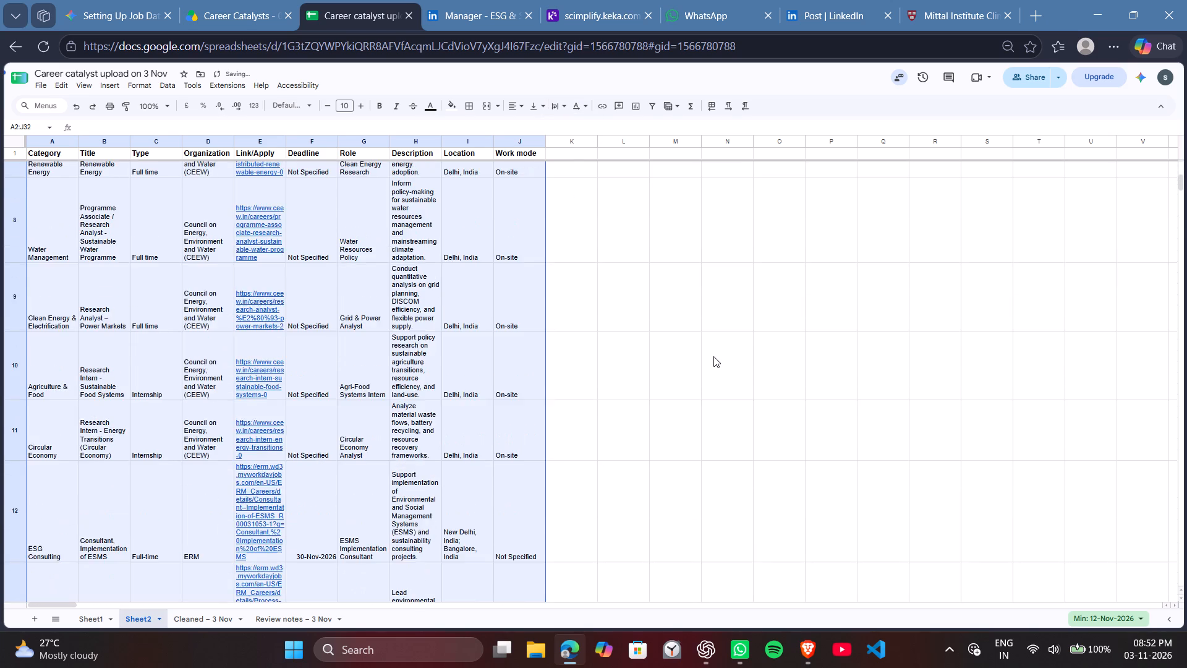
scroll(713, 356, "down", 2)
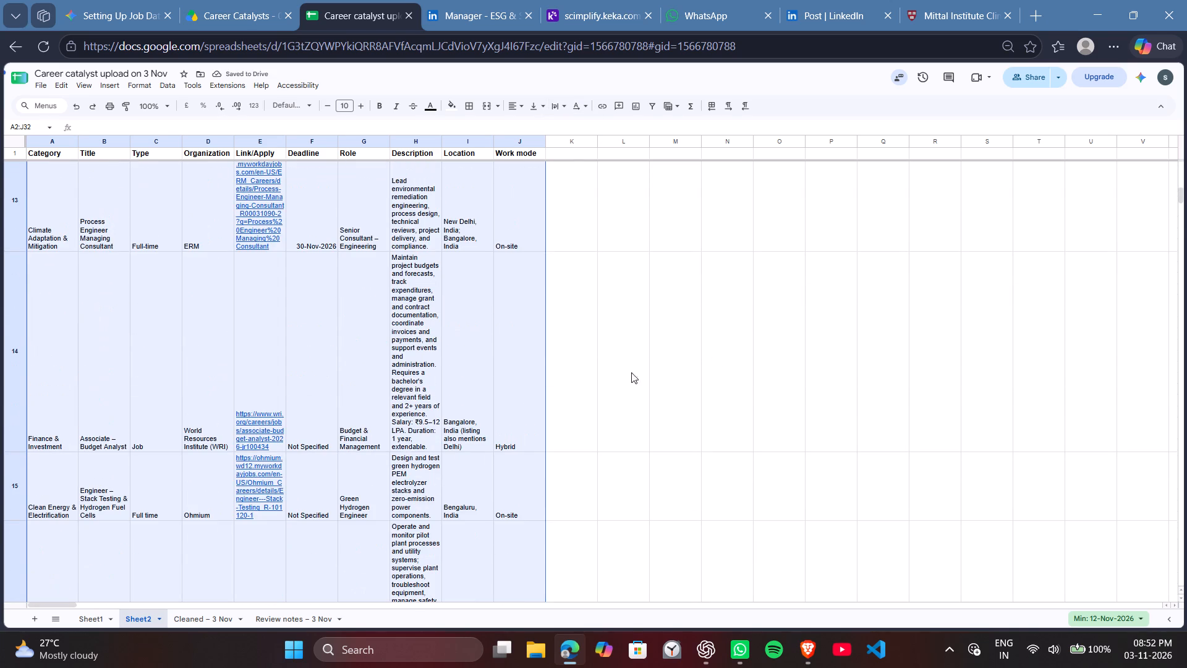
left_click(418, 358)
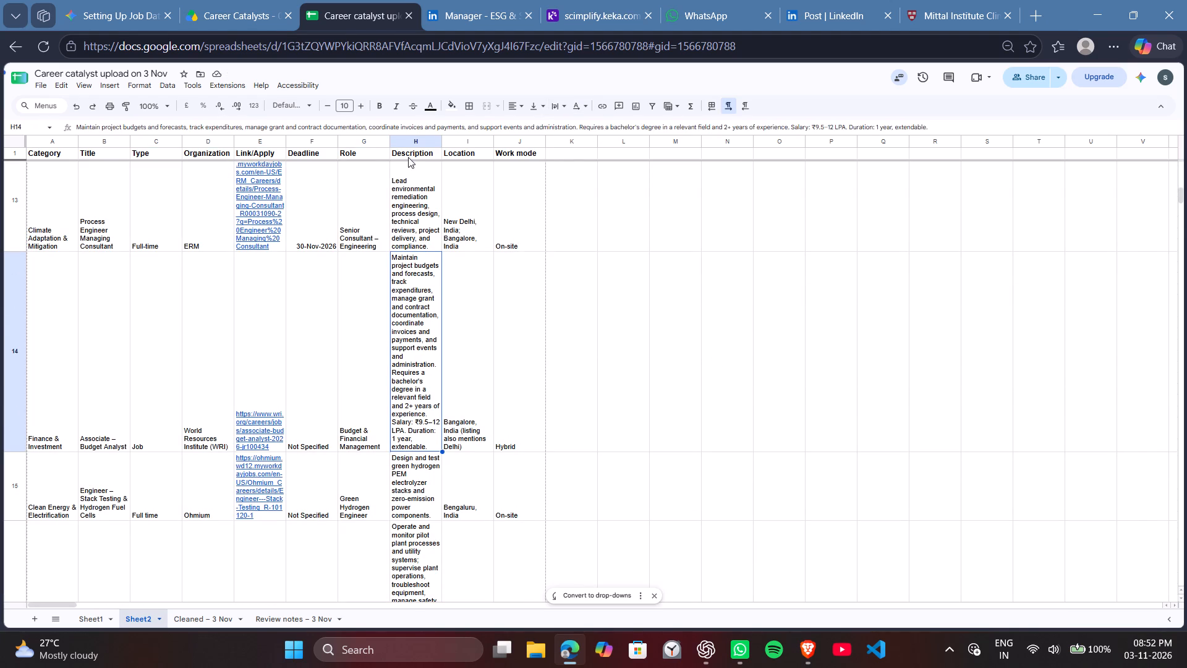
left_click_drag(577, 127, 1186, 176)
key("BackSpace")
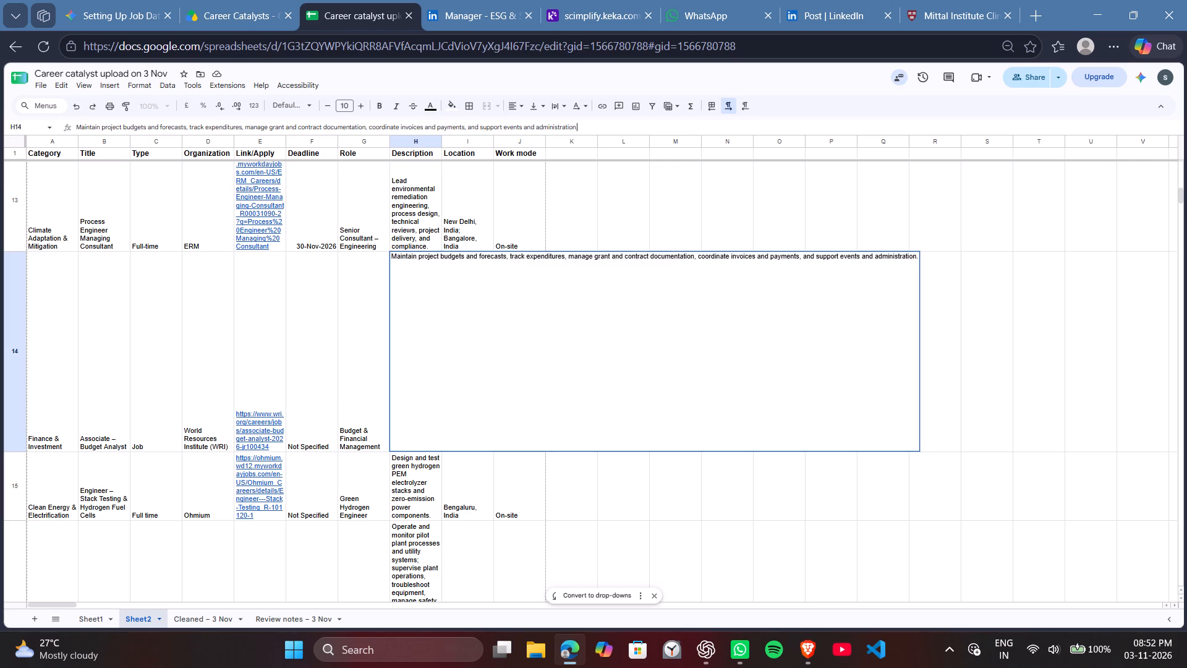
key("Return")
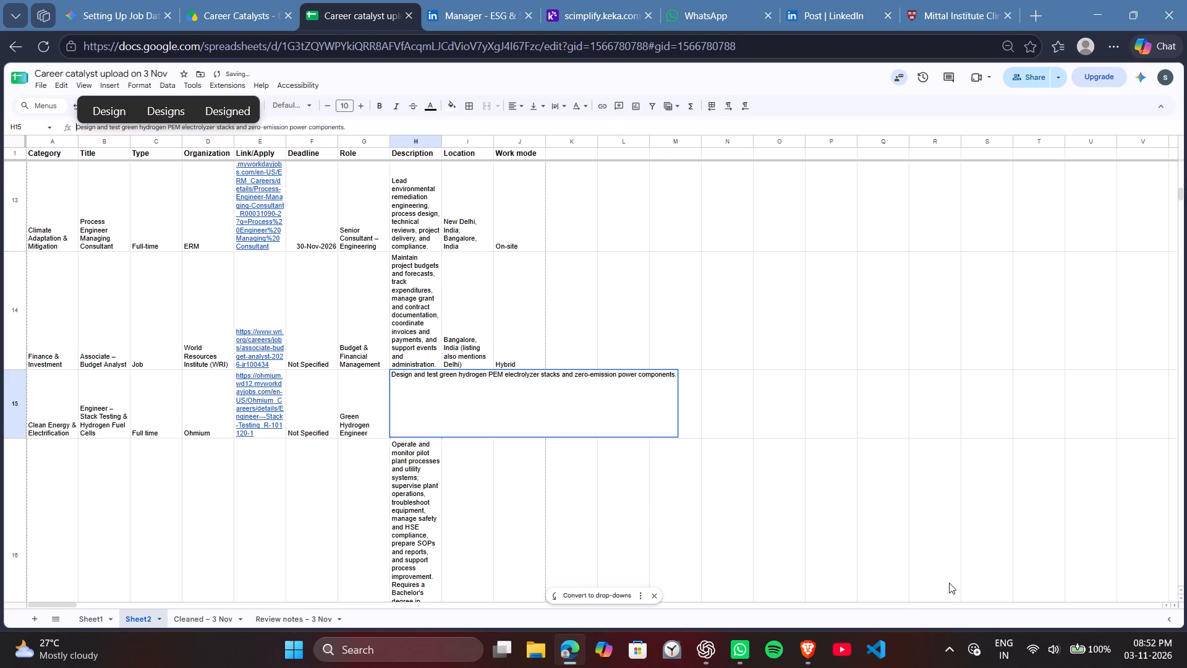
left_click(807, 550)
Trim row 16's Carbon Clean description to end at "support process improvement", removing the degree and experience requirements.
scroll(802, 486, "down", 1)
scroll(551, 419, "up", 1)
left_click(390, 476)
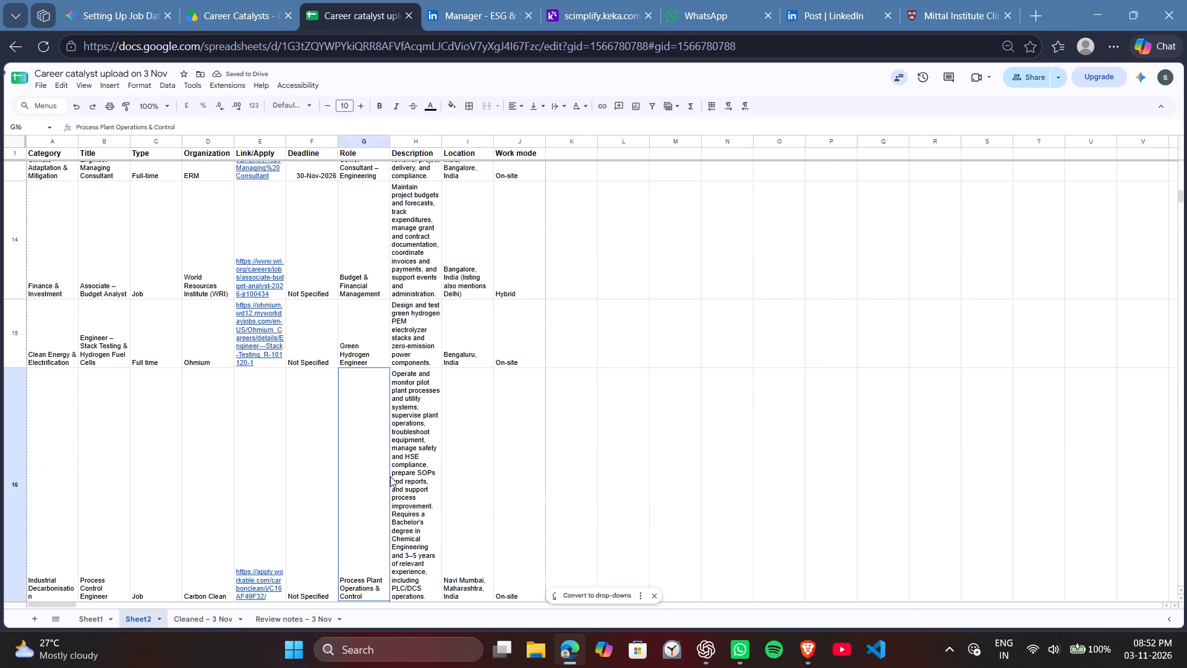
left_click(418, 463)
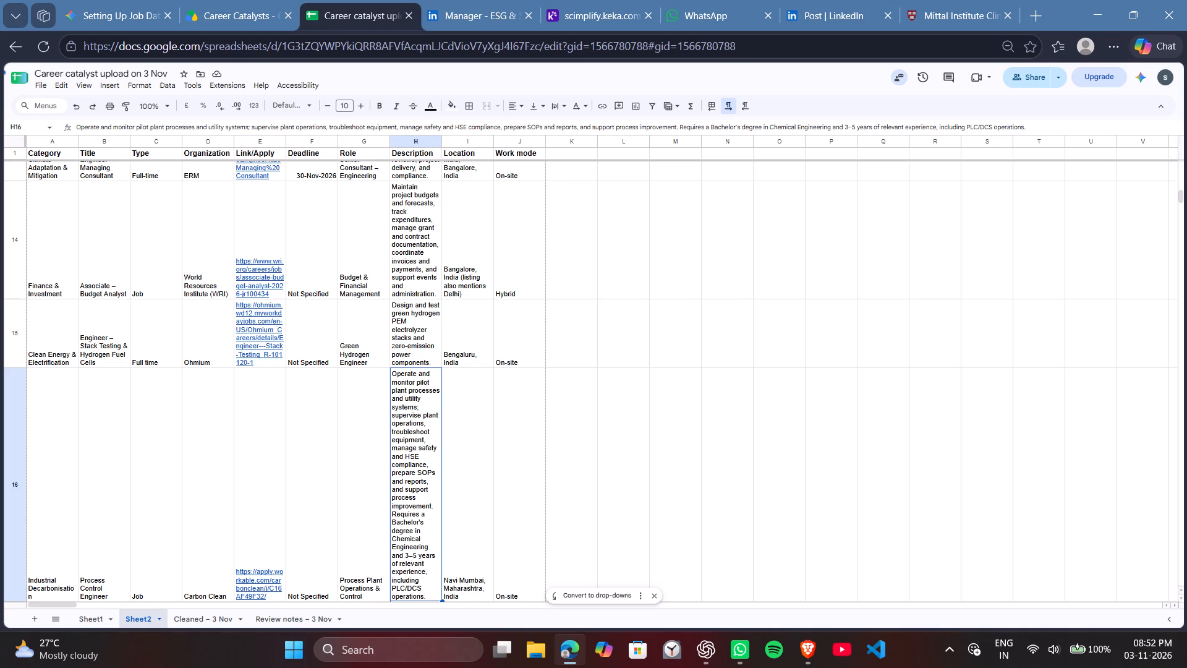
left_click_drag(678, 126, 1087, 131)
key("BackSpace")
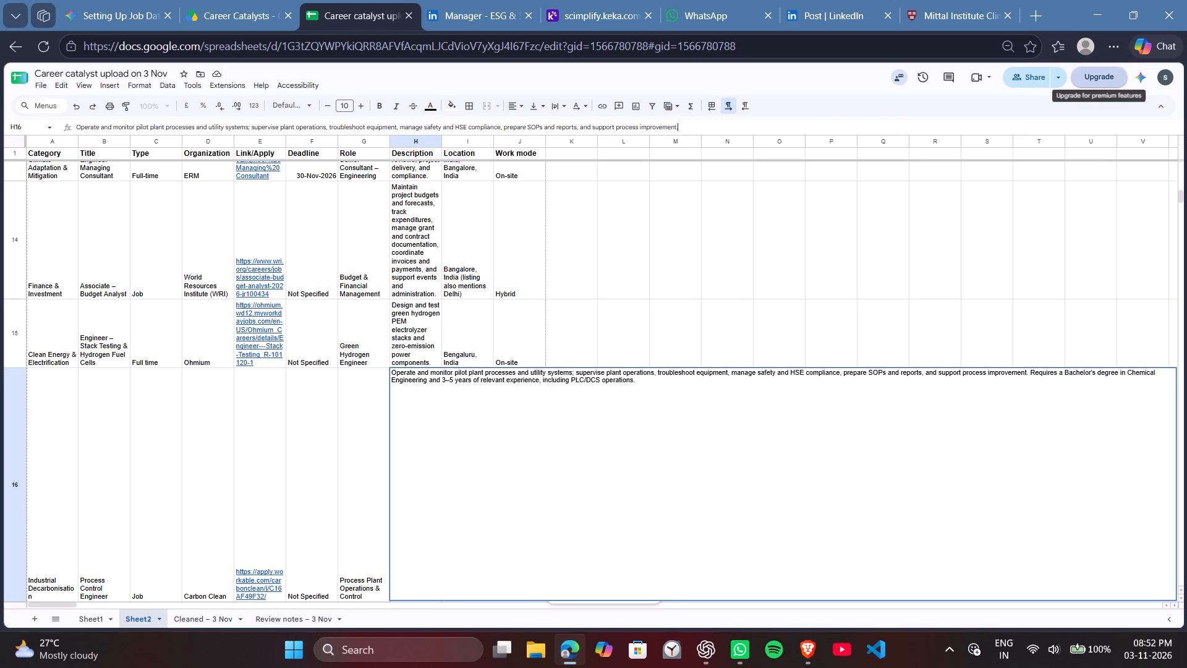
left_click(898, 222)
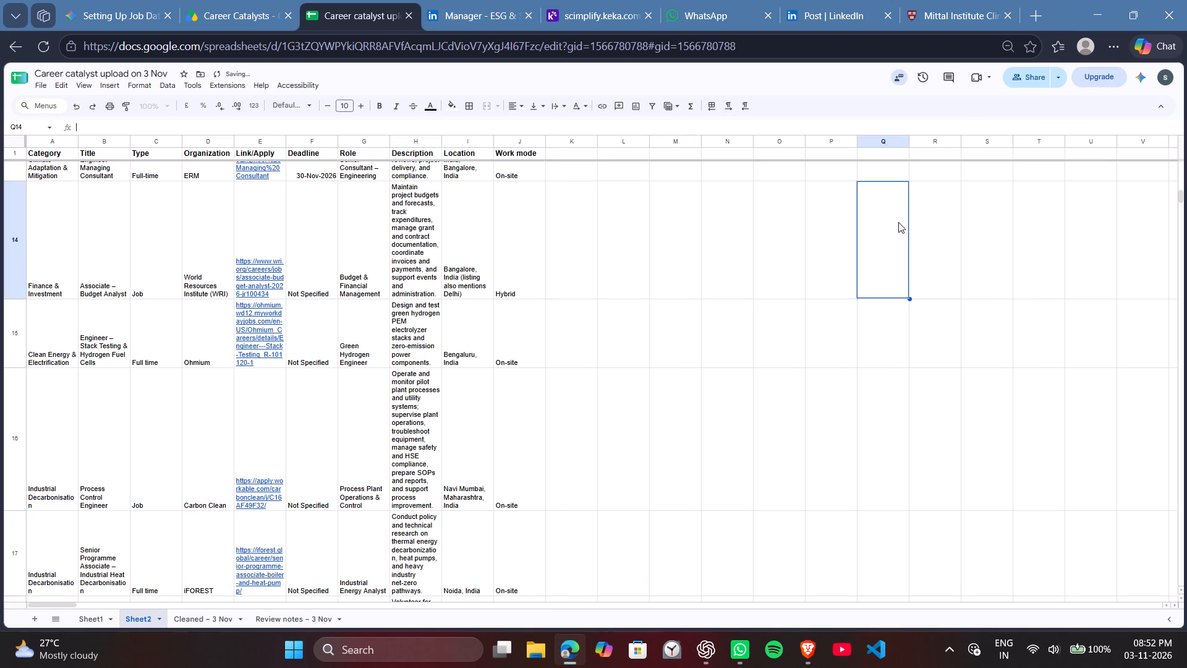
Trim row 18's Azim Premji University description to end at "support festival activities", removing the age, language, commitment and student eligibility details.
scroll(811, 419, "down", 1)
left_click(417, 458)
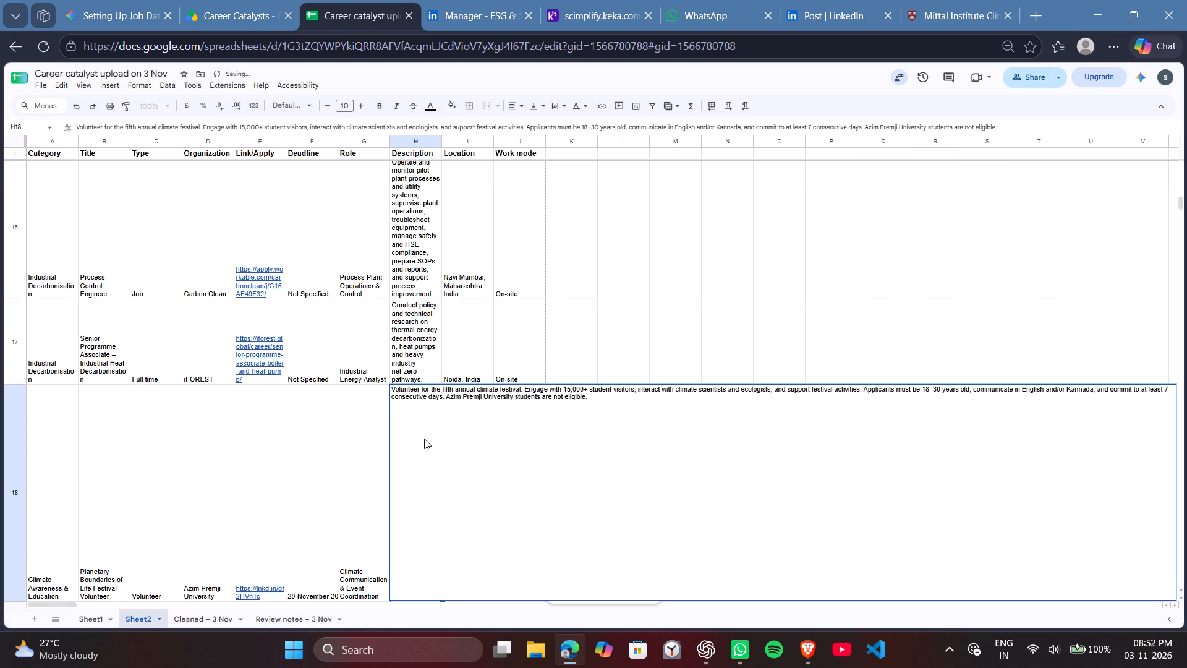
left_click(523, 128)
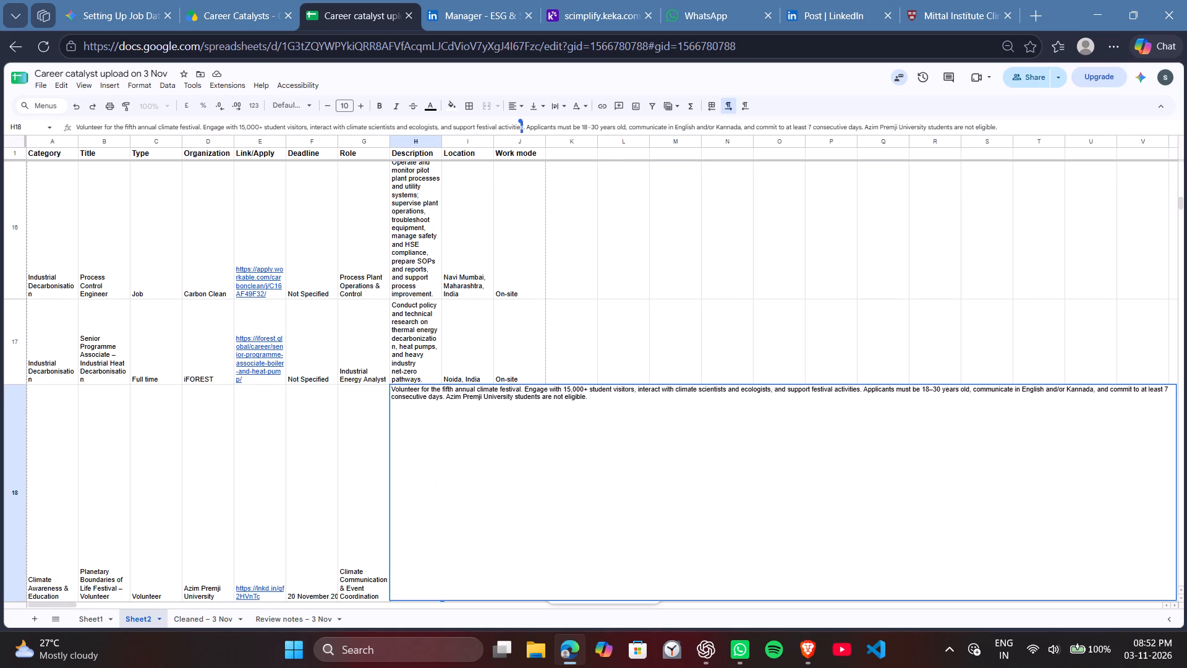
left_click(524, 126)
left_click_drag(524, 126, 1063, 130)
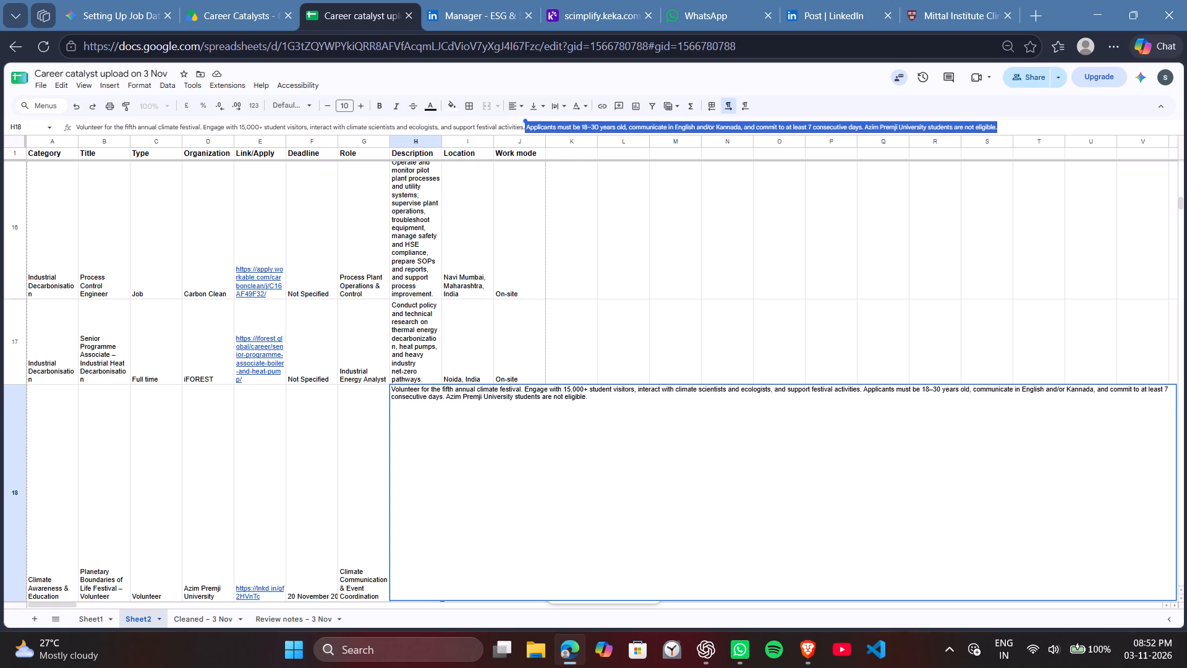
left_click_drag(1063, 130, 1084, 132)
key("BackSpace")
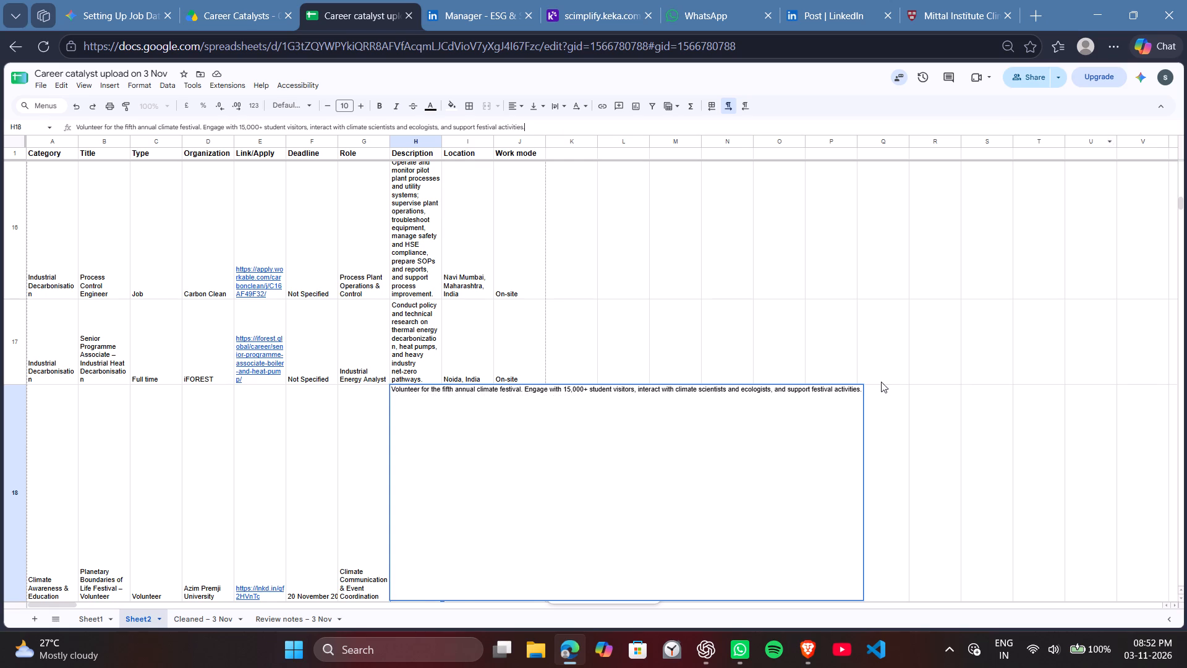
left_click(881, 382)
Shorten row 24's Scimplify description to end at "track energy, water, waste.", removing everything from "and Scope 1, 2 and 3 emissions" onward.
scroll(859, 405, "down", 1)
scroll(563, 448, "down", 1)
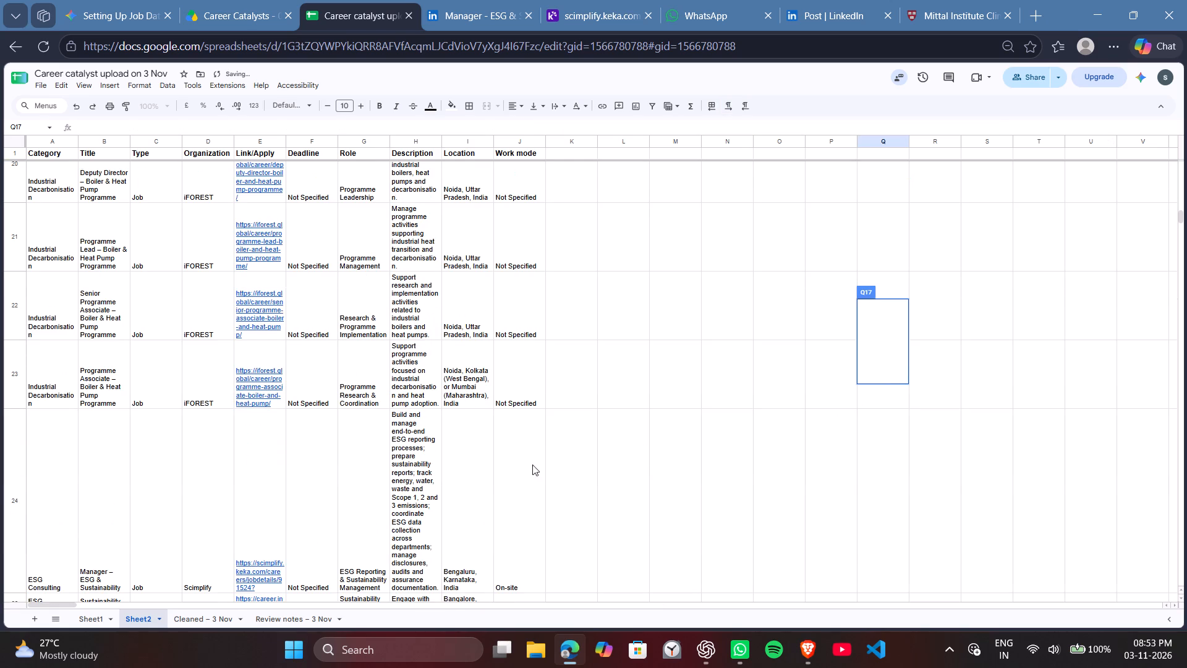
left_click(423, 487)
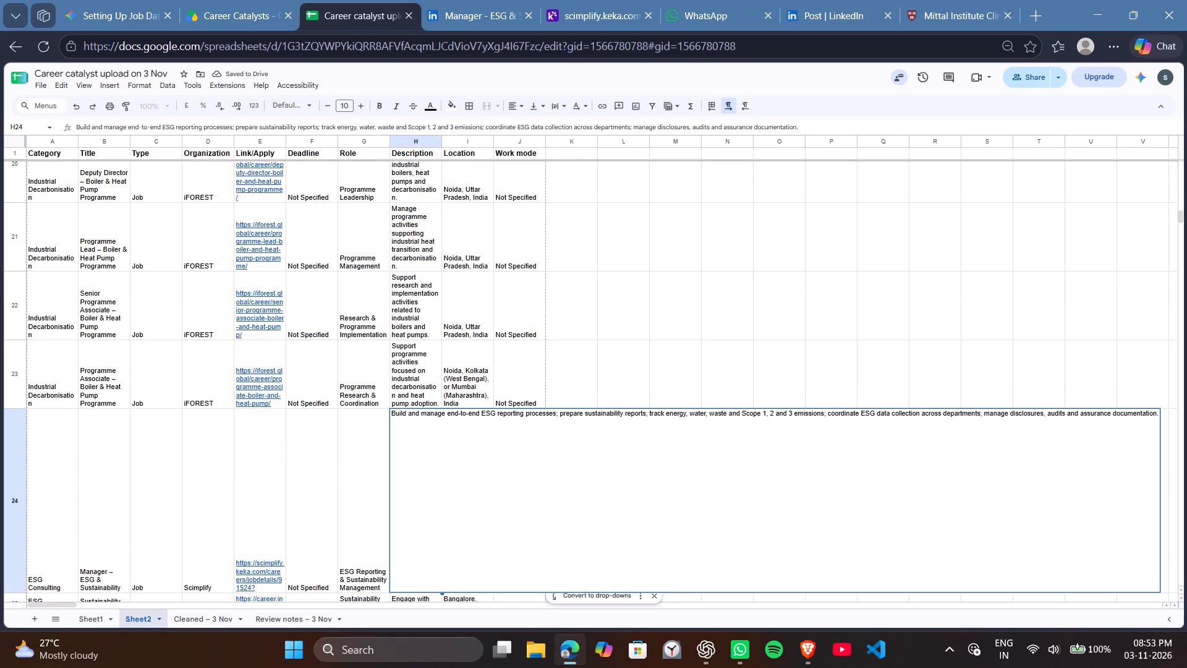
left_click_drag(396, 124, 880, 123)
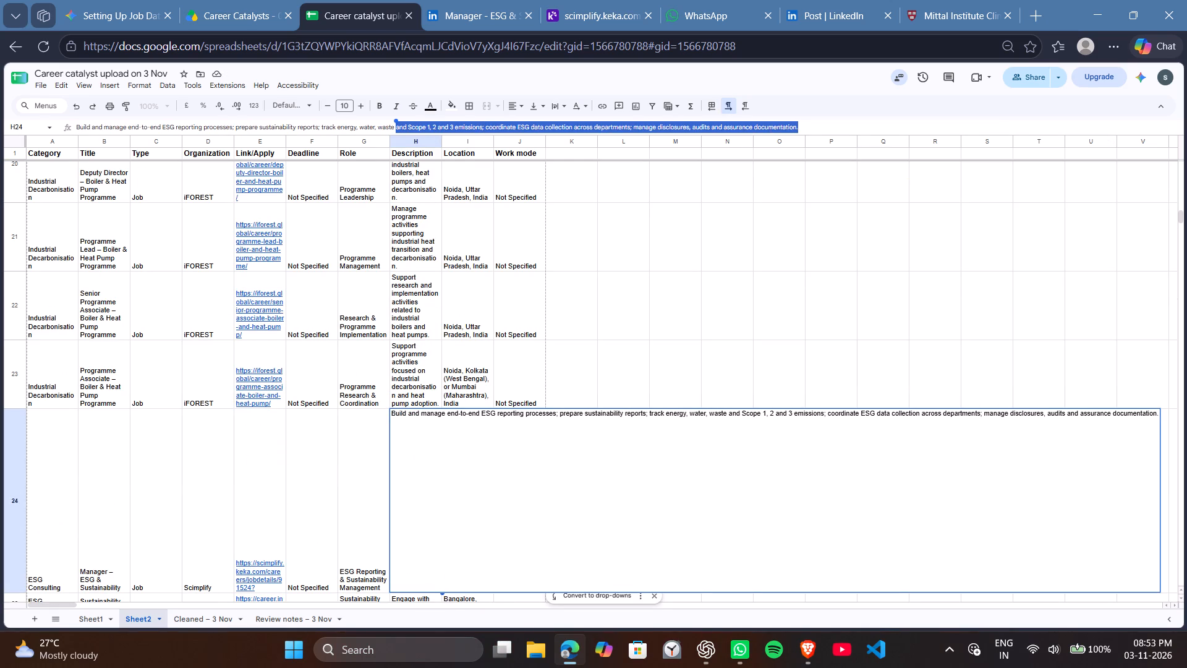
left_click_drag(880, 123, 891, 122)
key("BackSpace")
key("BackSpace")
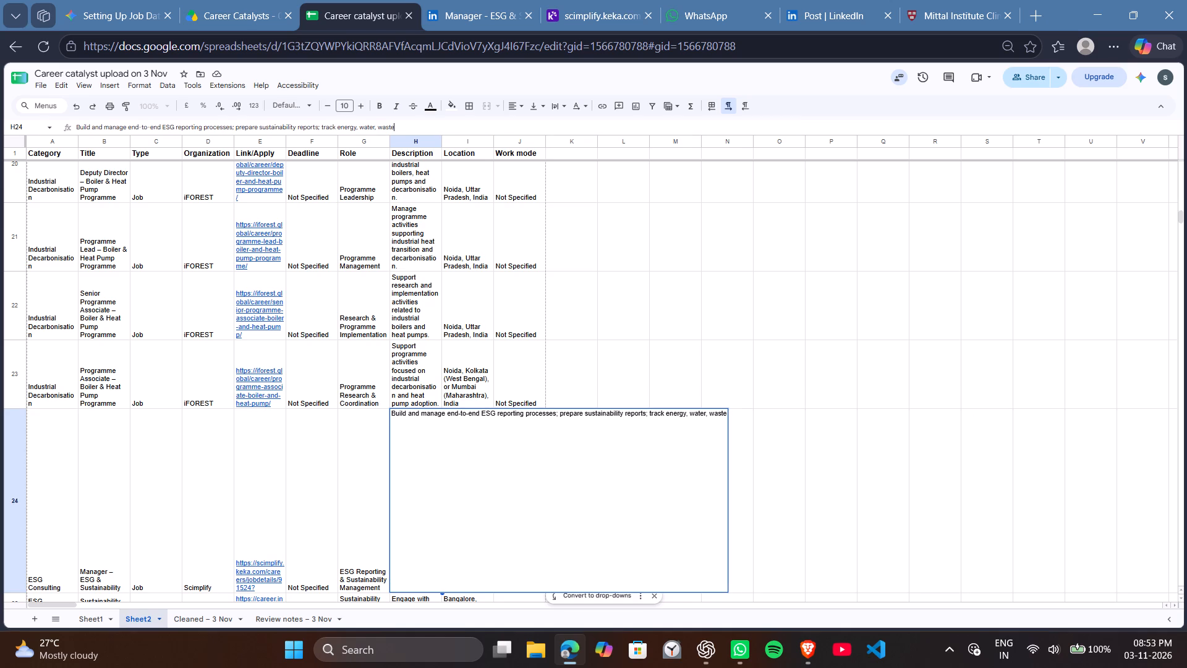
key("period")
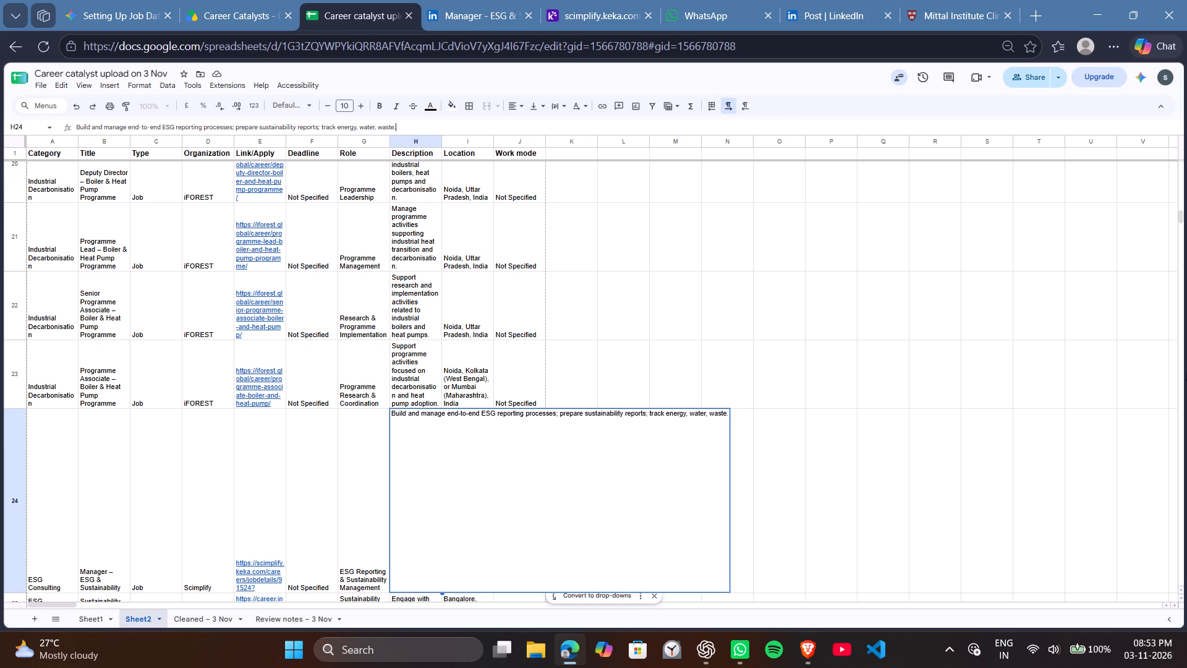
left_click(723, 333)
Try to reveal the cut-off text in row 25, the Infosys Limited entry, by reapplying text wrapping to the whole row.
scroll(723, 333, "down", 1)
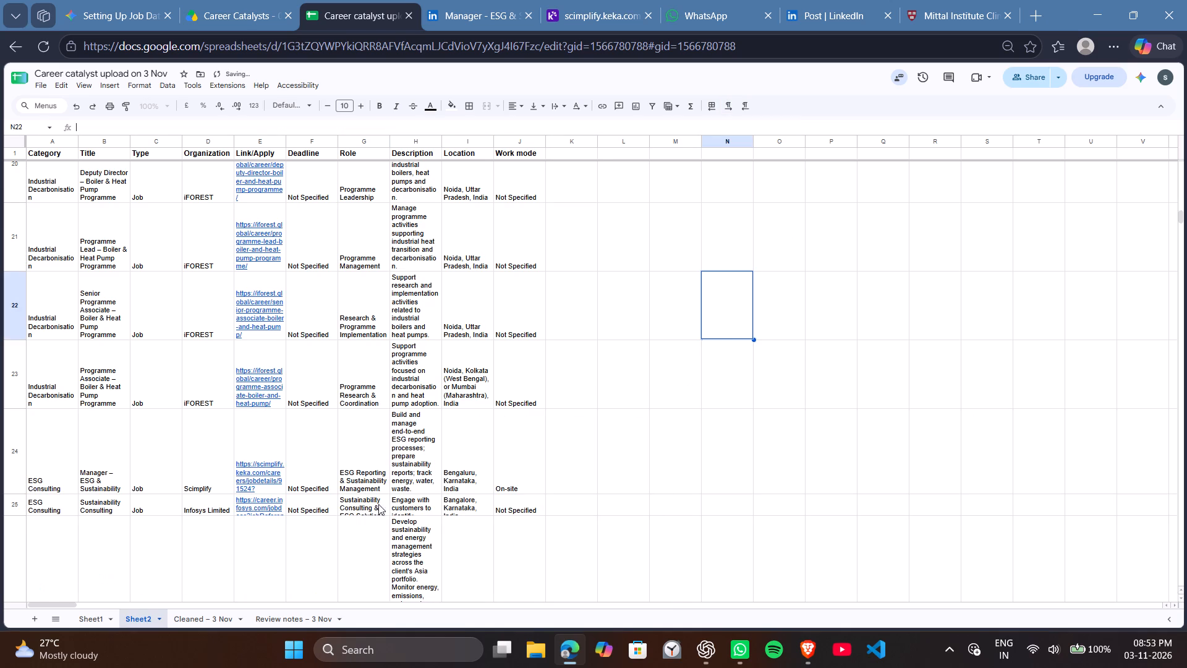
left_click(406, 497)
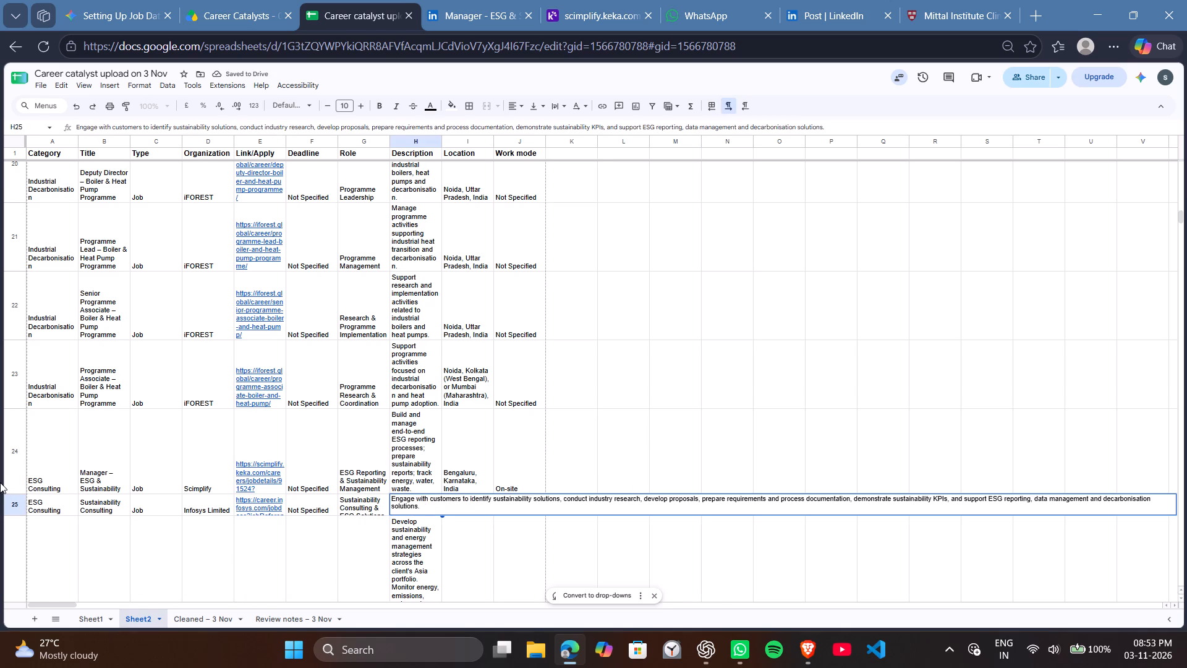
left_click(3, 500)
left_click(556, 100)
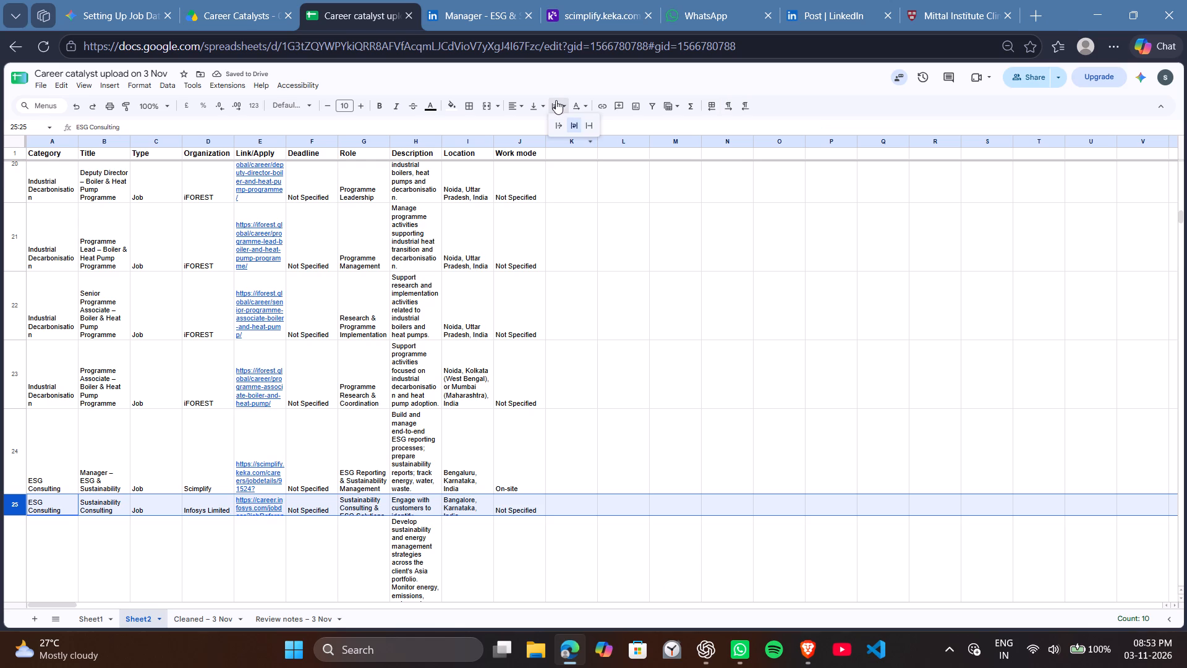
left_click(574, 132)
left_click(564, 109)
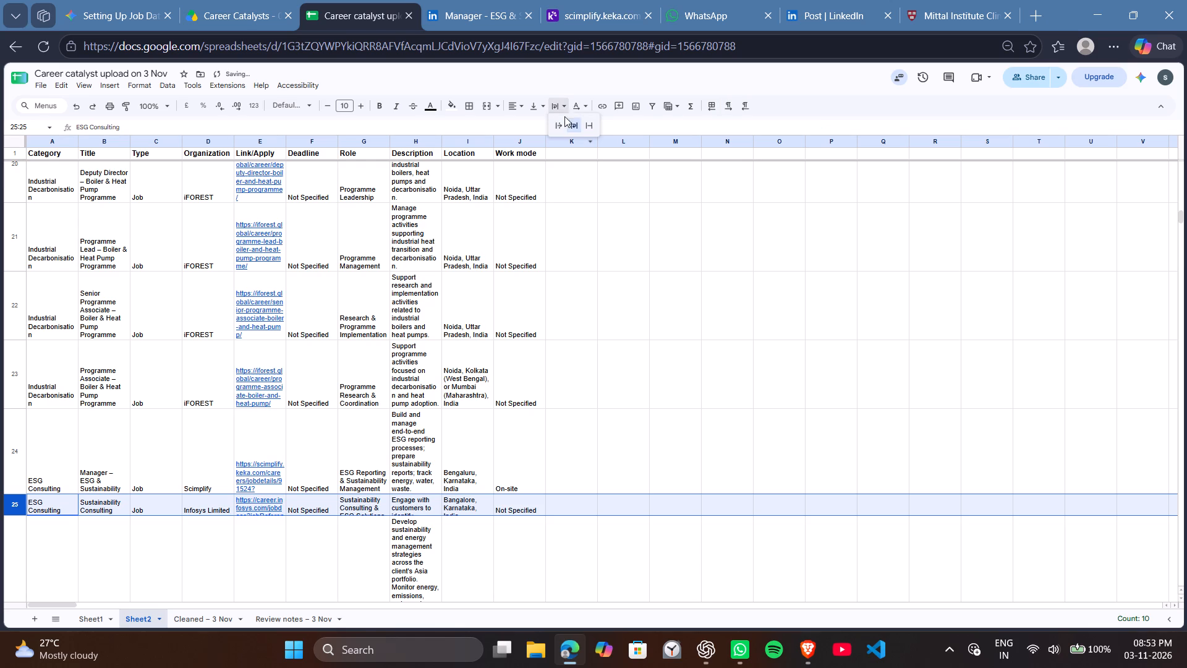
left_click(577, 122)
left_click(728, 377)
Increase the height of row 25, the Infosys Limited entry, to make room for its long wrapped description.
scroll(728, 377, "down", 1)
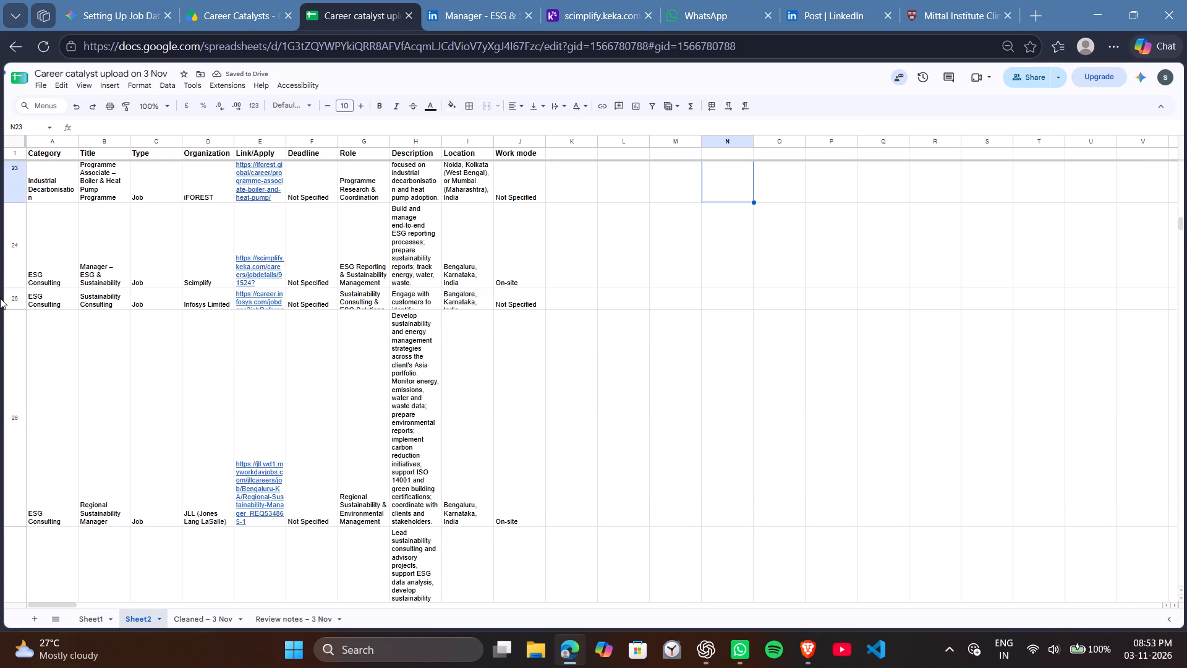
left_click_drag(16, 309, 9, 353)
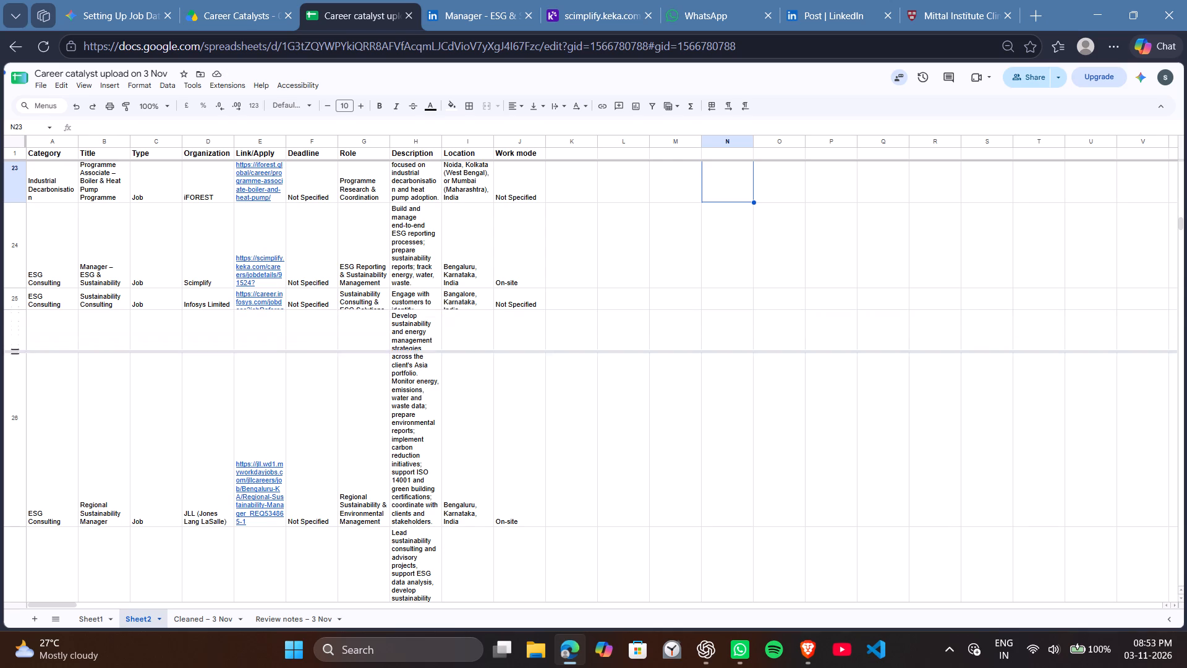
left_click_drag(9, 353, 7, 383)
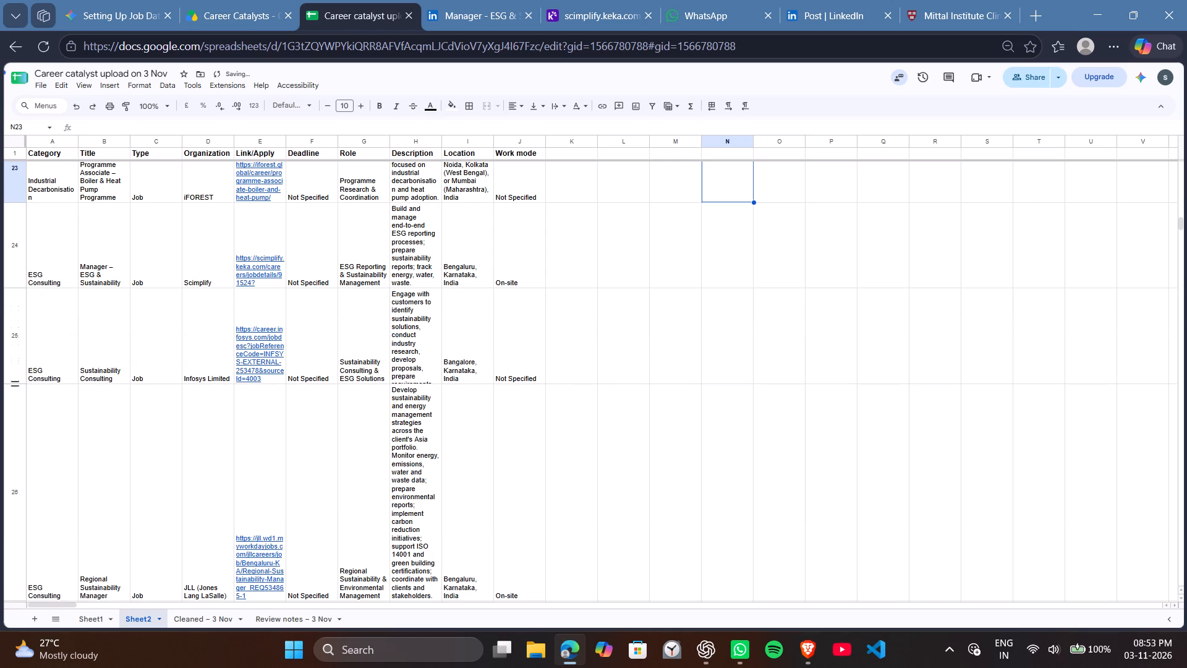
left_click_drag(15, 383, 9, 434)
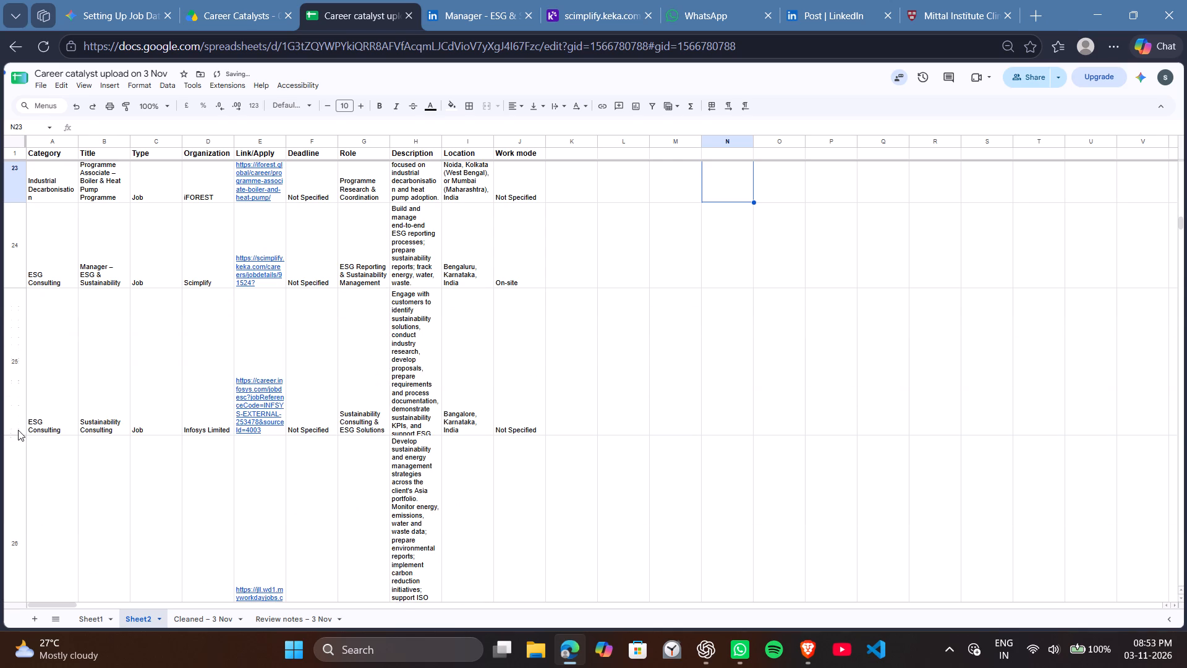
left_click(411, 375)
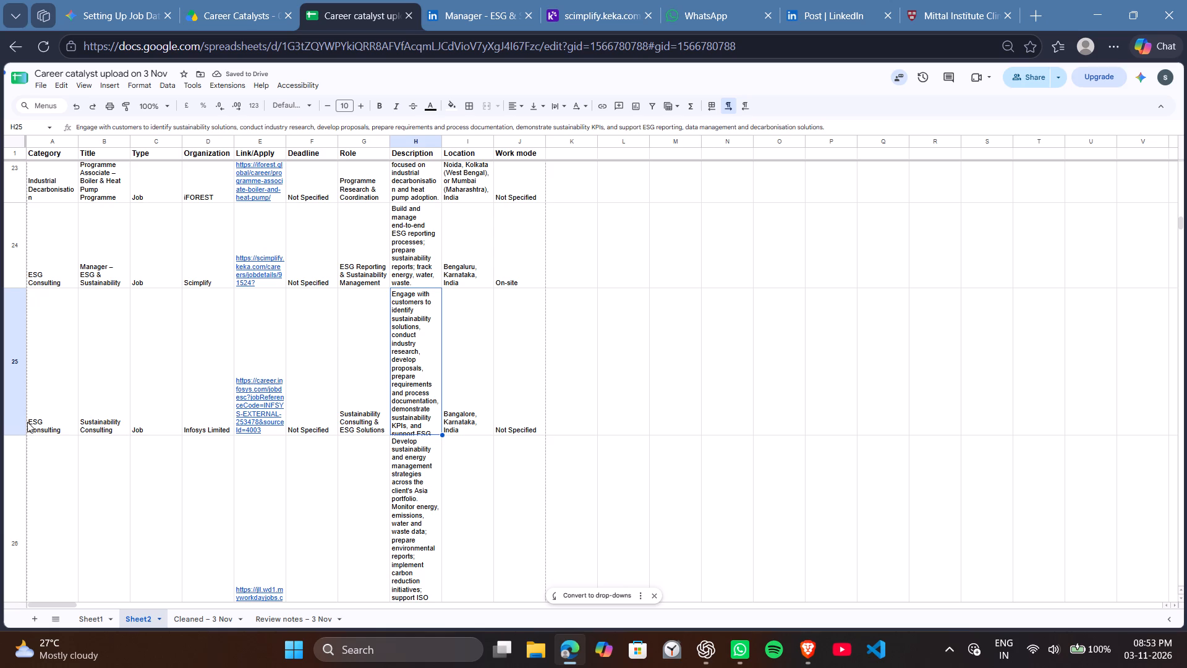
left_click(4, 406)
left_click(10, 434)
left_click_drag(12, 435, 12, 463)
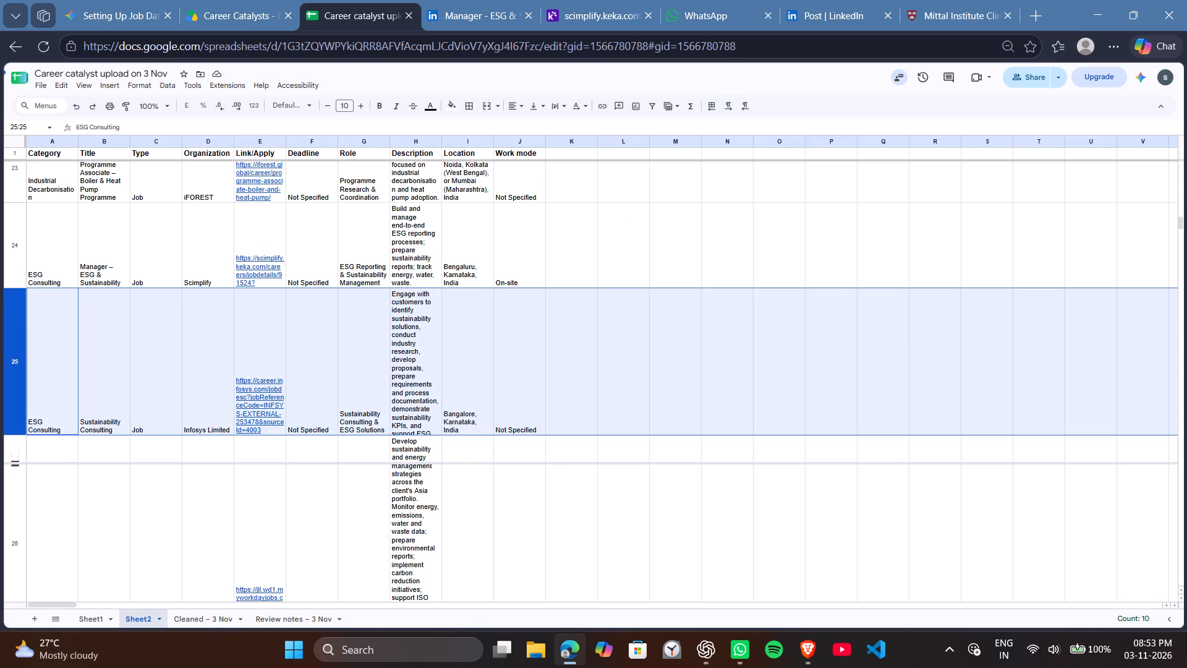
left_click(530, 500)
Shorten row 26's JLL description to end at "implement carbon reduction initiatives.", removing the ISO 14001, green building certification and stakeholder coordination parts.
scroll(530, 500, "down", 1)
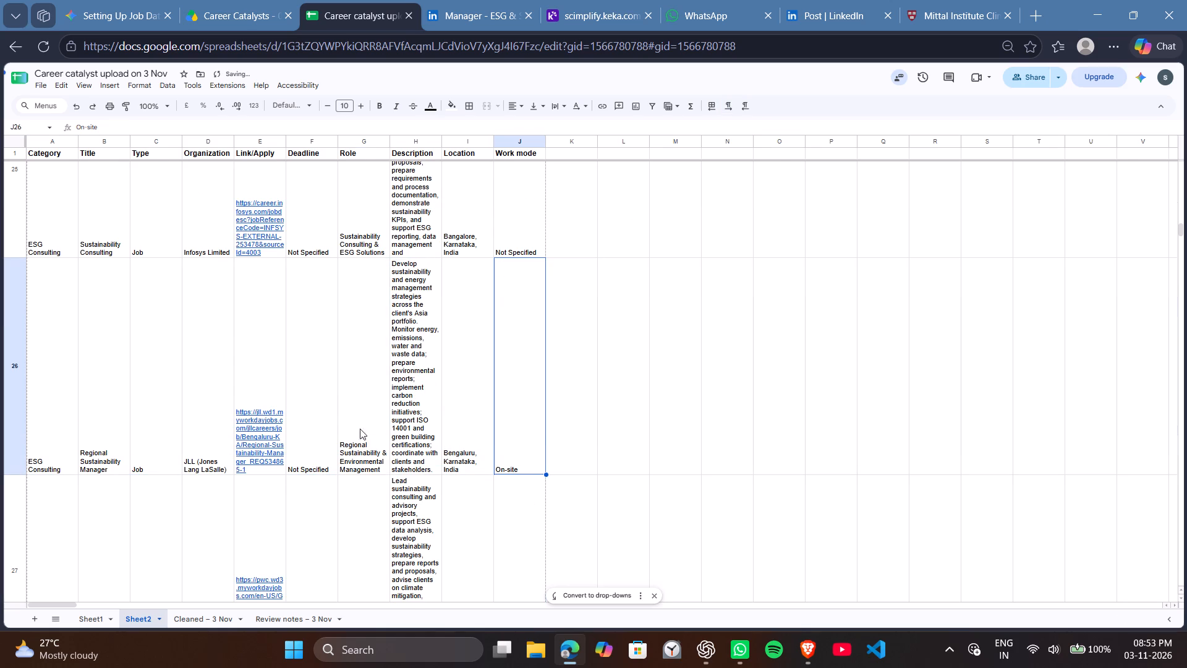
left_click(409, 364)
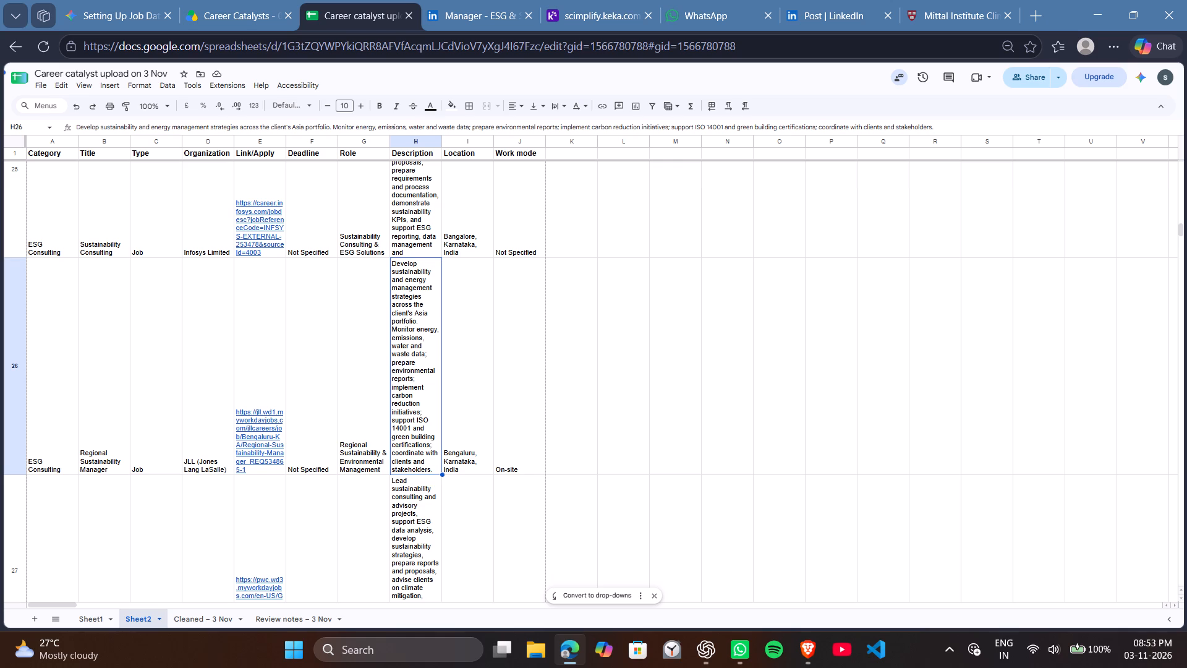
left_click_drag(671, 127, 1008, 129)
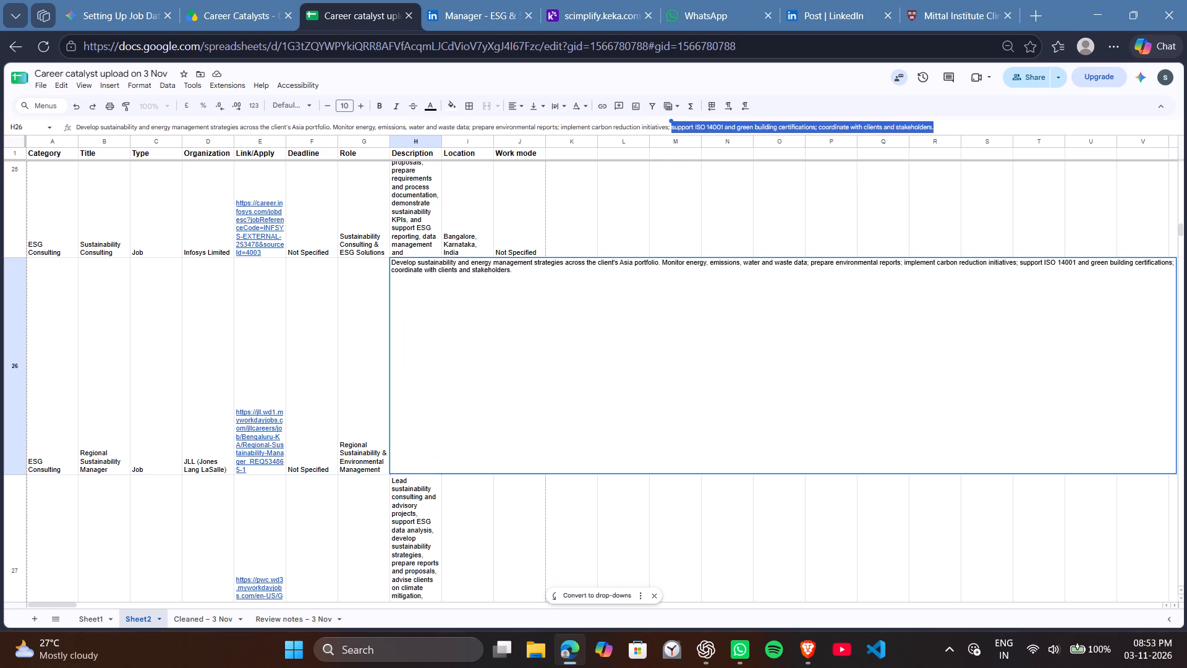
key("BackSpace")
key("BackSpace")
key("BackSpace")
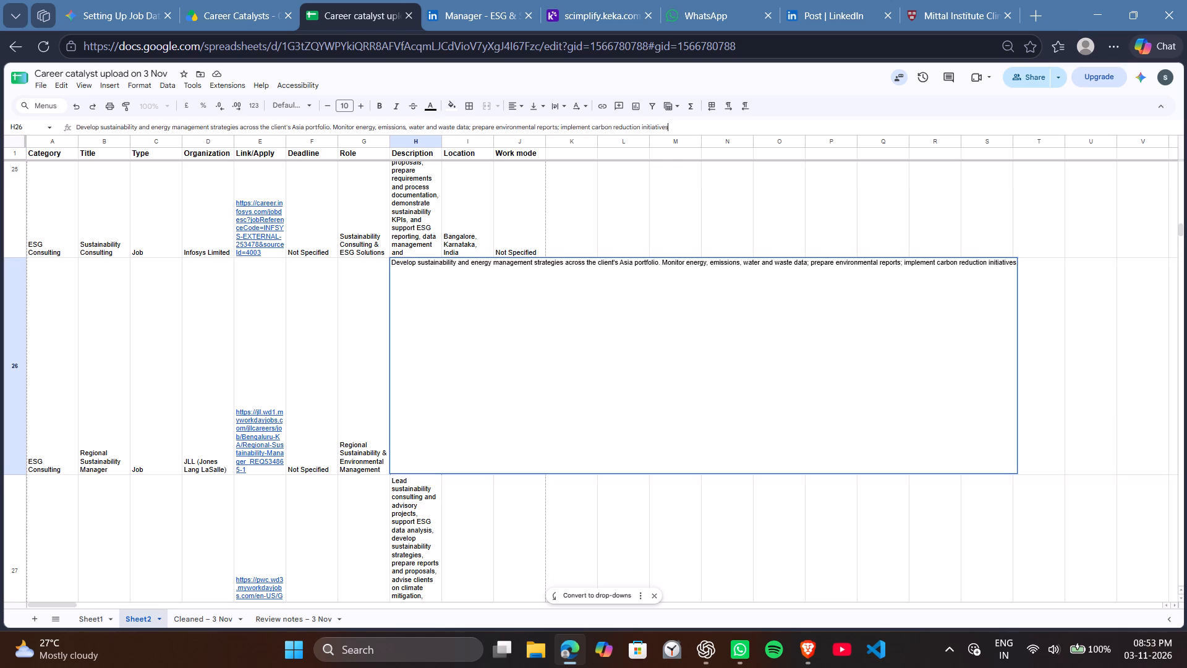
key("period")
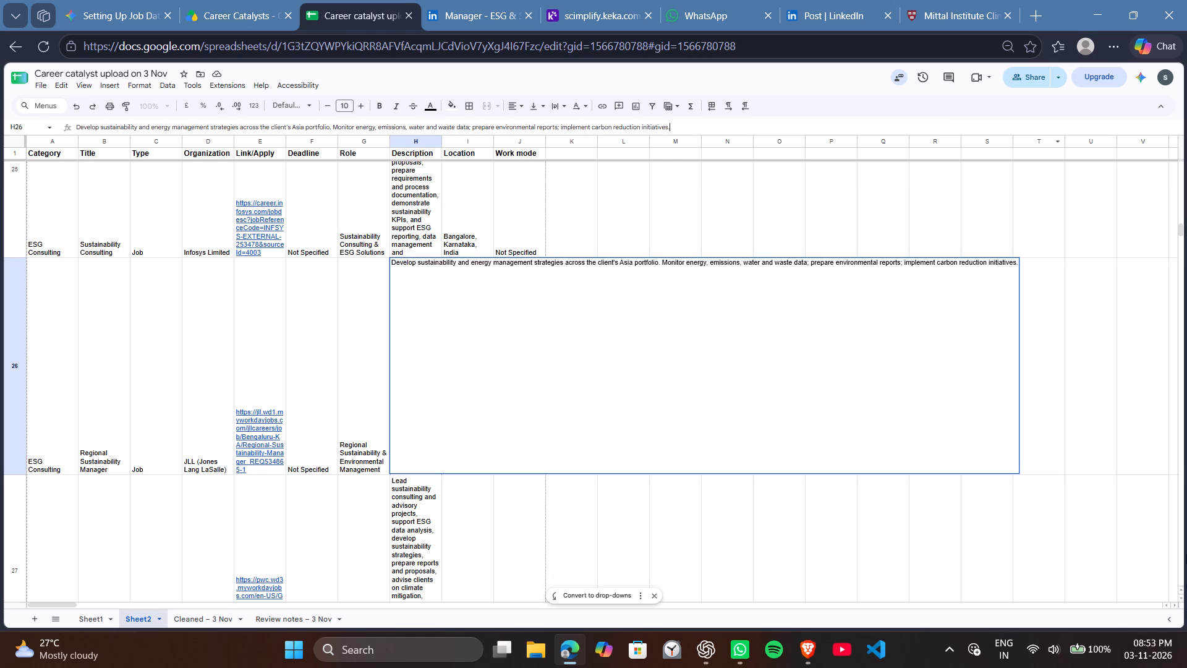
left_click(804, 523)
Examine the descriptions in rows 27 to 30 for length and eligibility details.
left_click(424, 459)
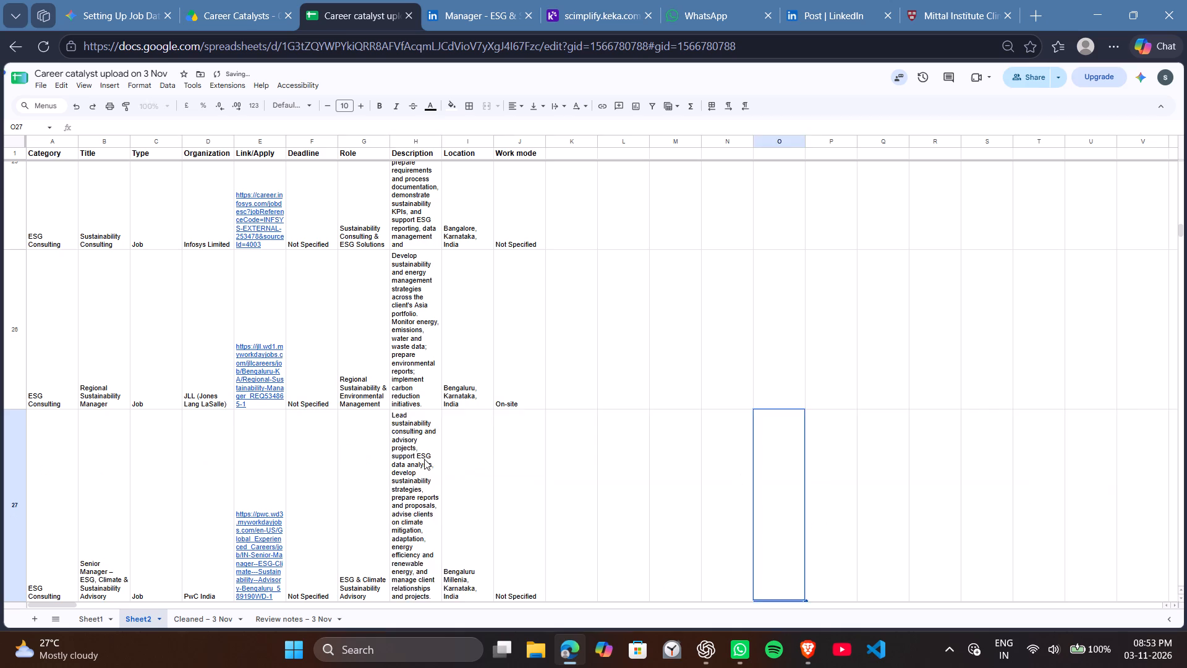
left_click(691, 252)
scroll(786, 390, "down", 1)
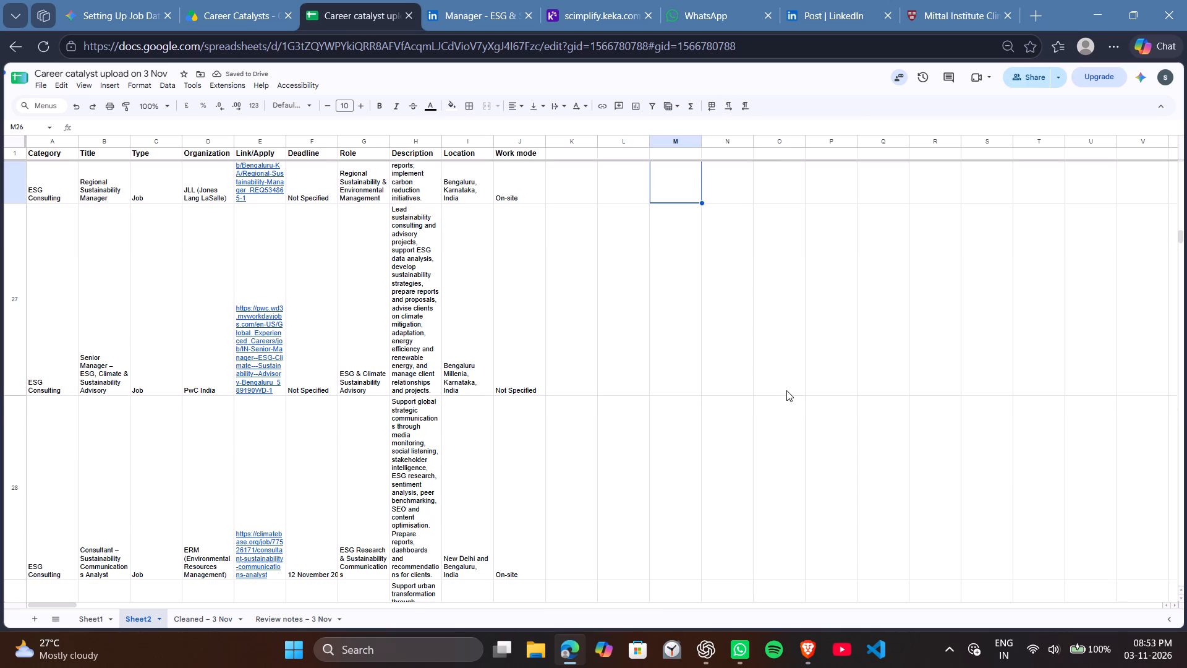
scroll(718, 422, "down", 1)
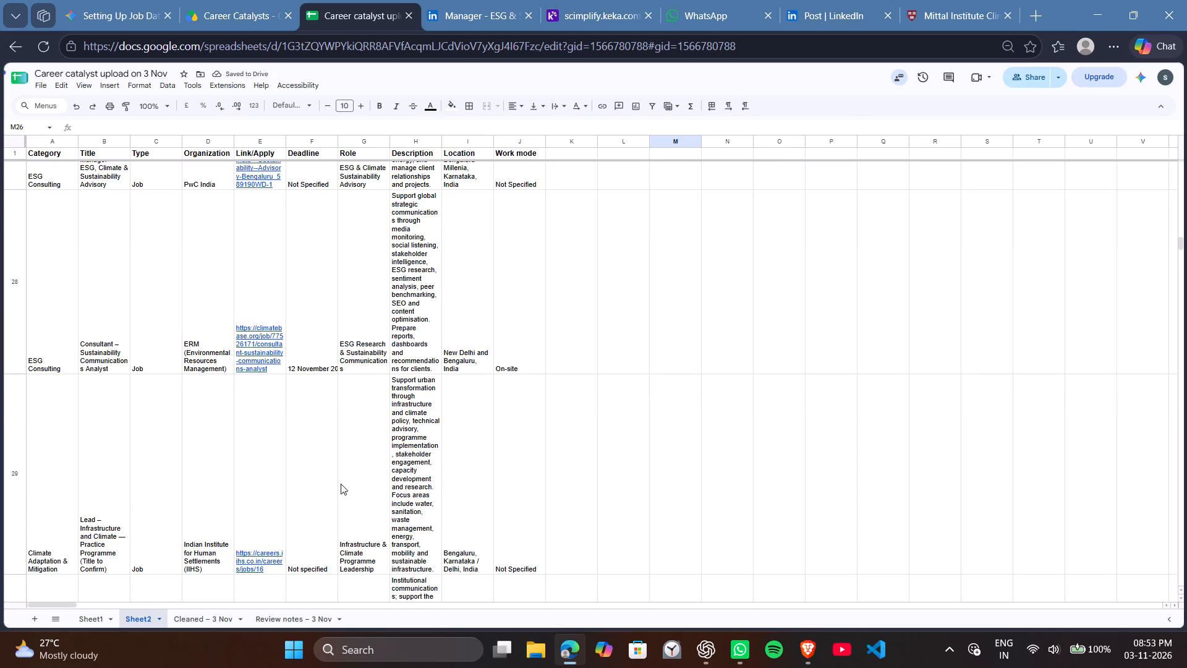
left_click(400, 426)
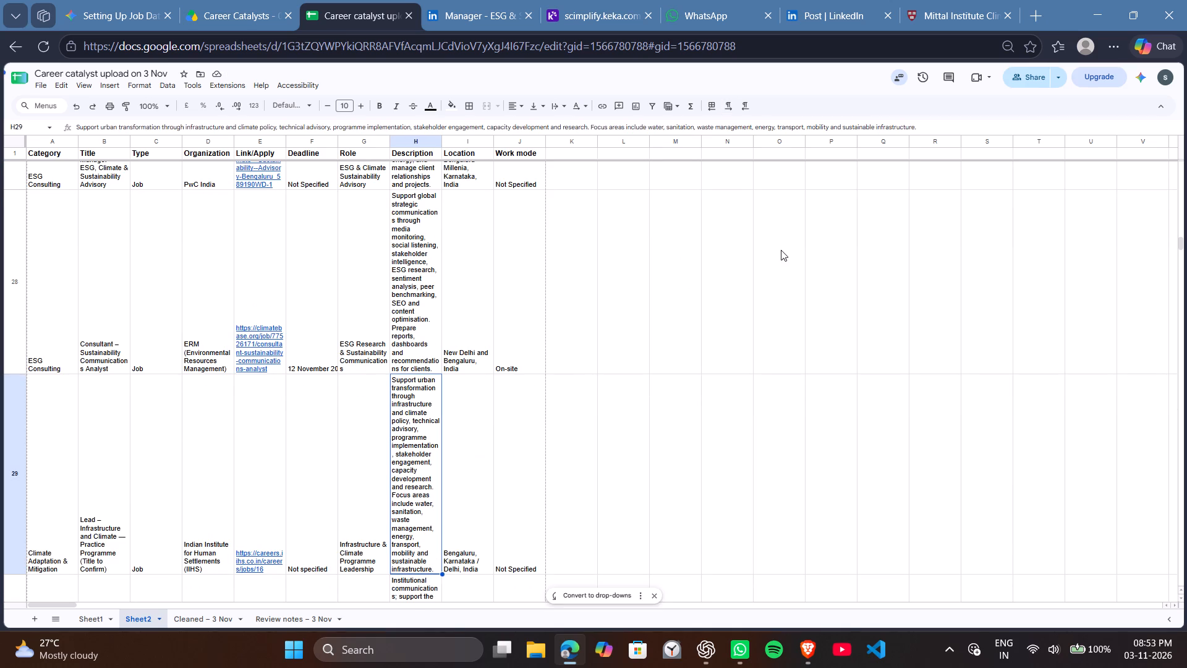
scroll(809, 384, "down", 2)
left_click(809, 384)
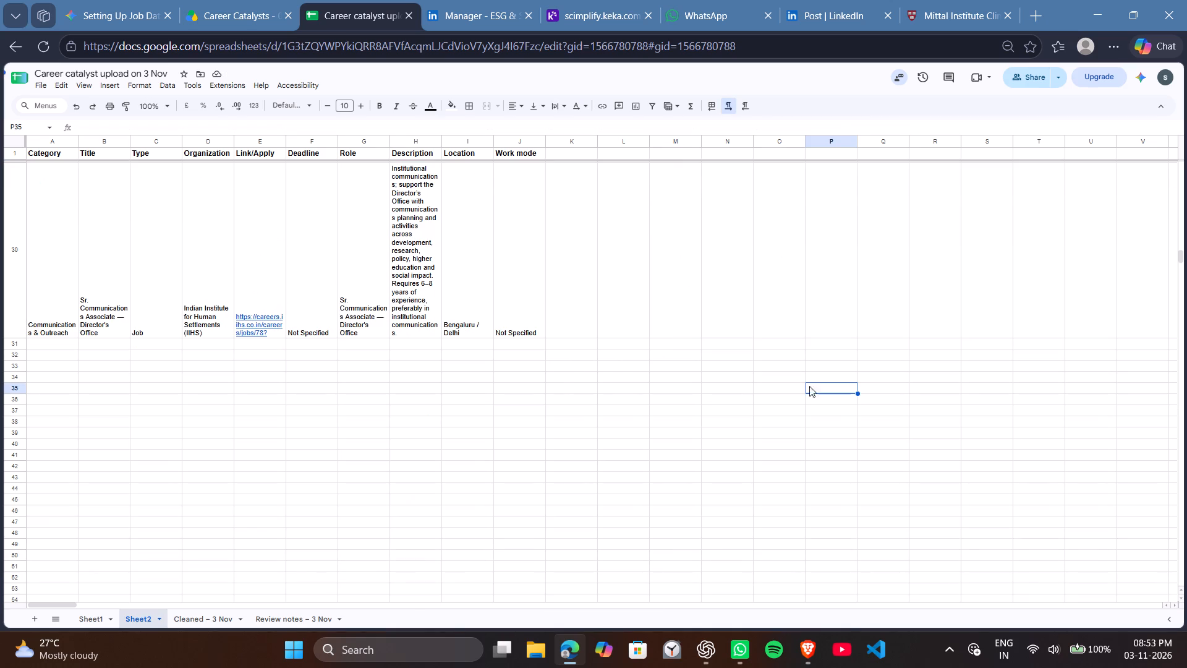
Copy rows 1 to 30 of Sheet2, including the header row.
scroll(422, 461, "up", 12)
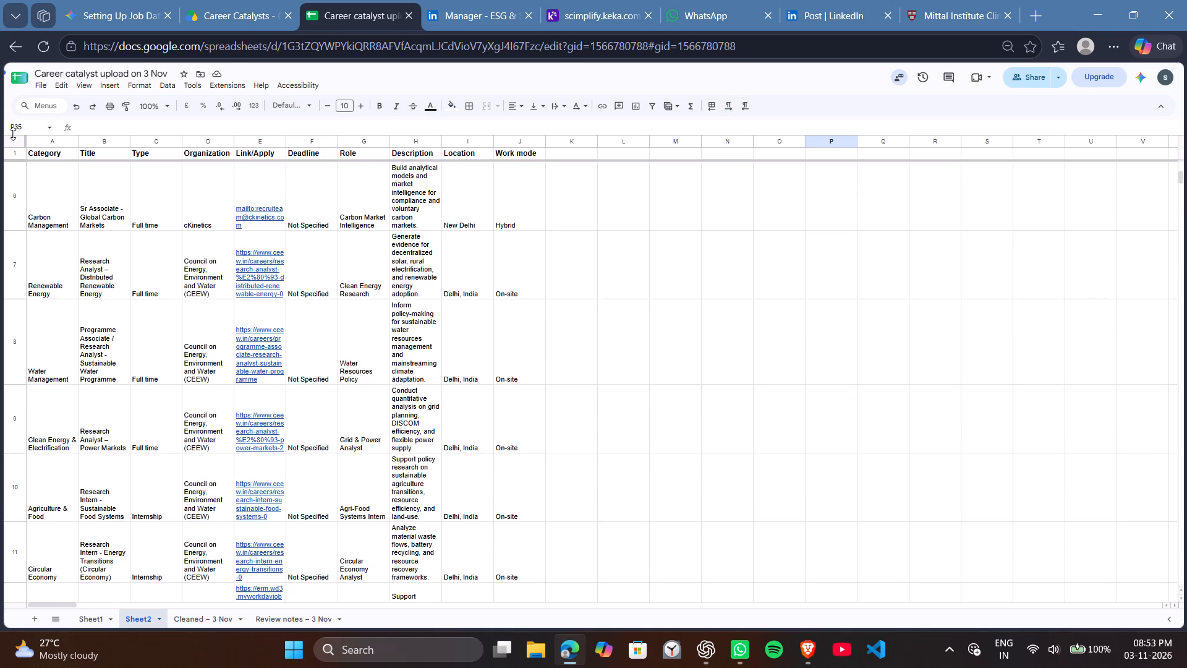
scroll(0, 178, "up", 3)
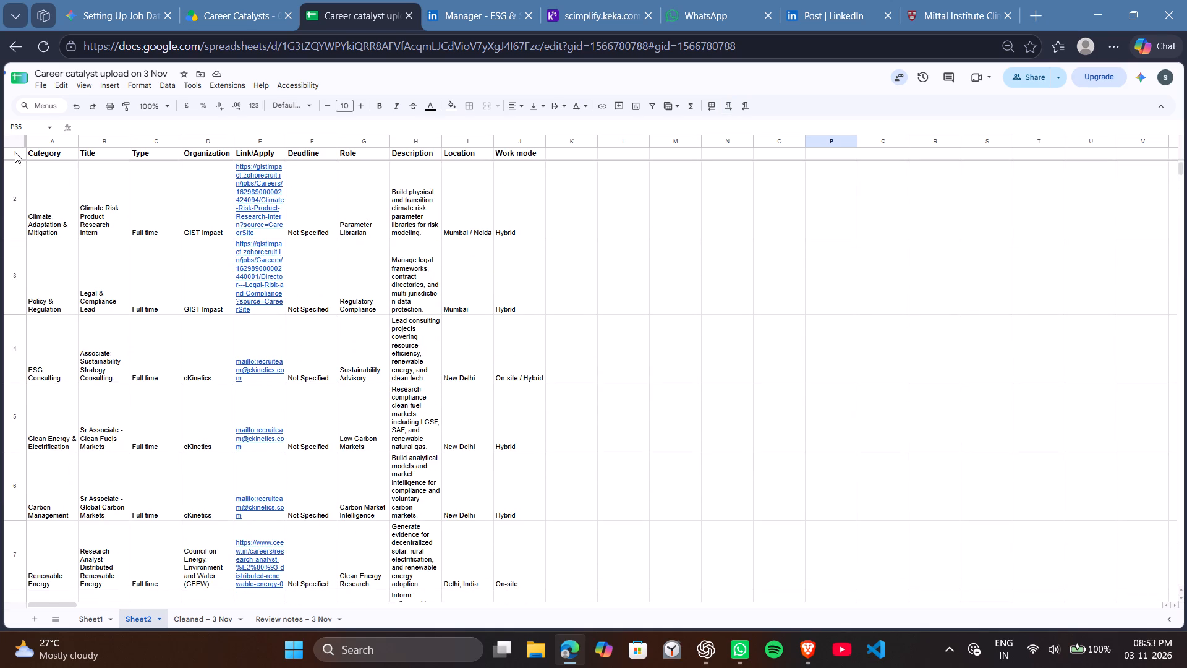
left_click_drag(15, 152, 2, 622)
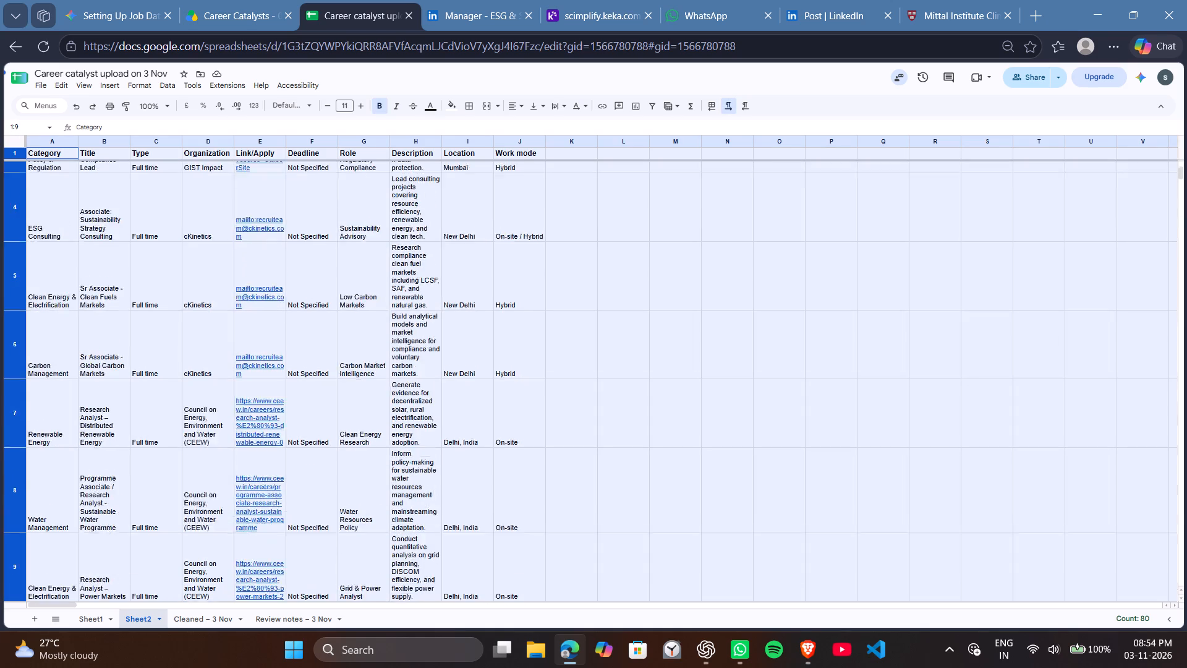
left_click_drag(2, 622, 2, 556)
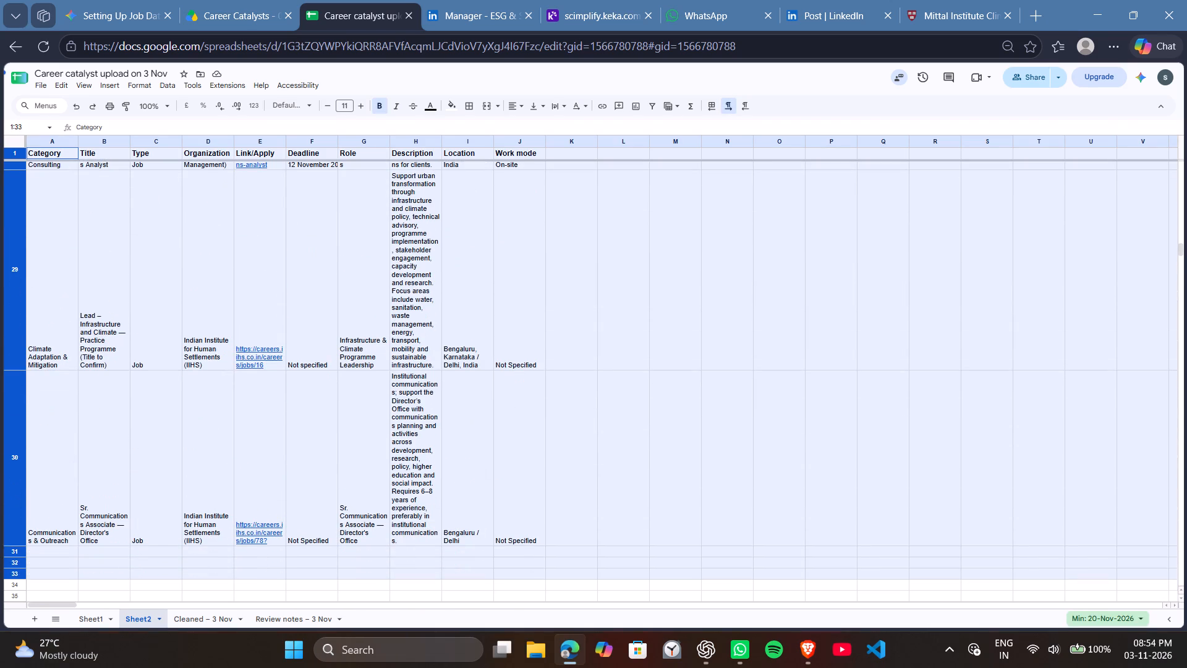
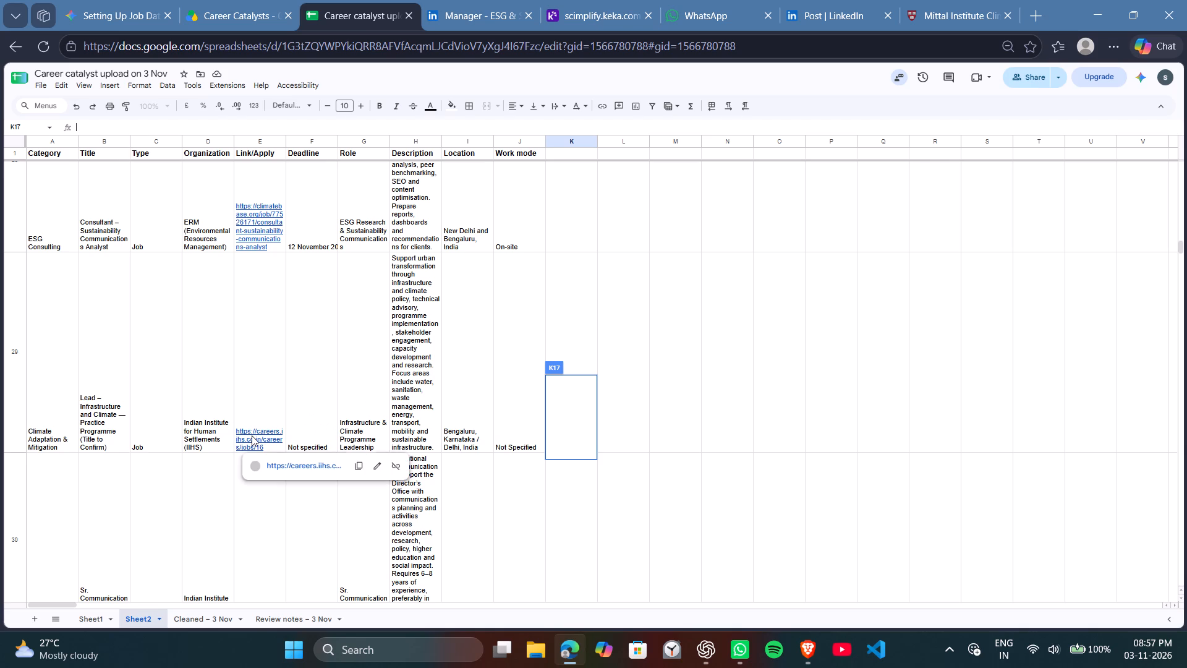
left_click(406, 408)
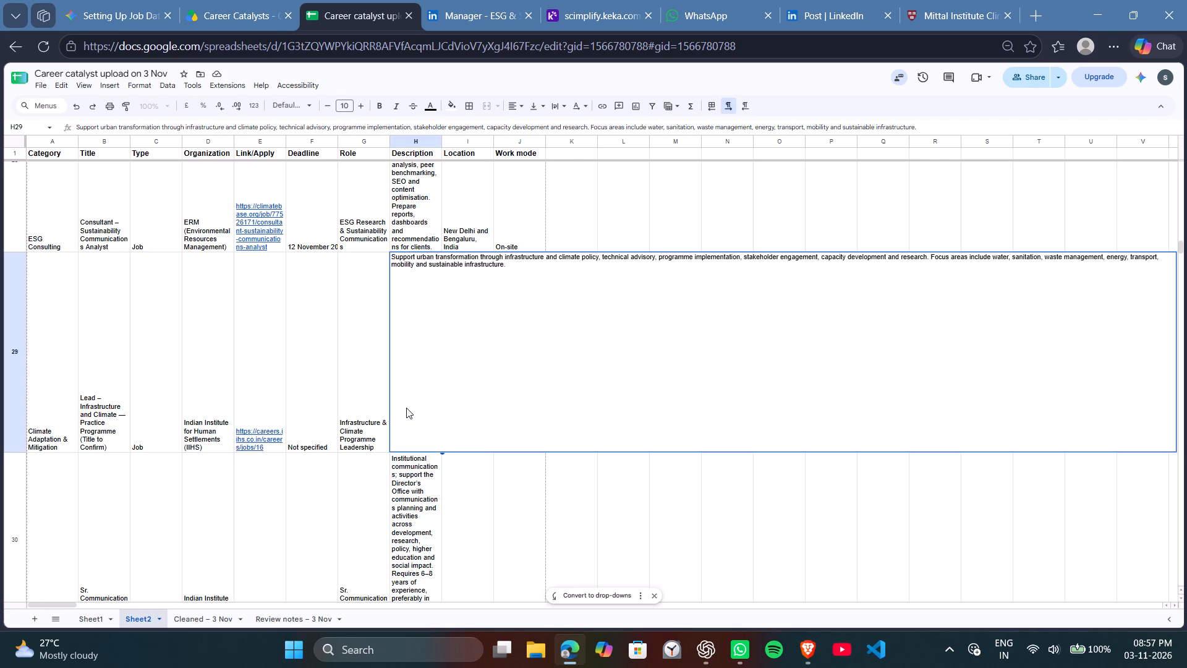
left_click(670, 515)
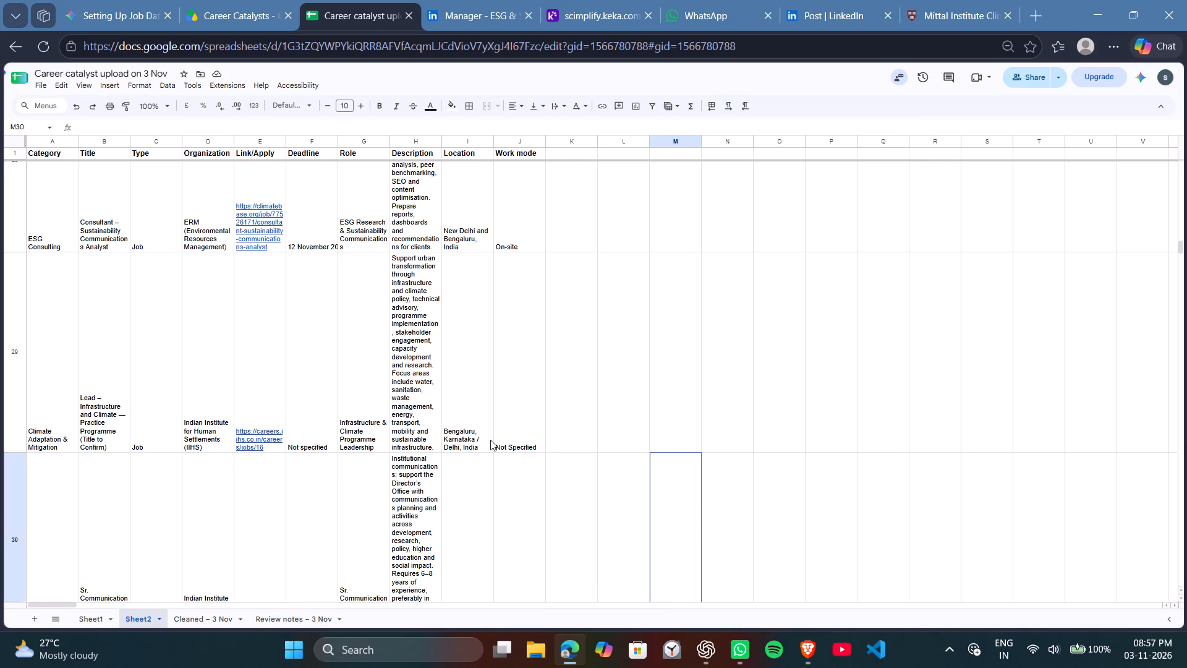
left_click(261, 427)
left_click(300, 465)
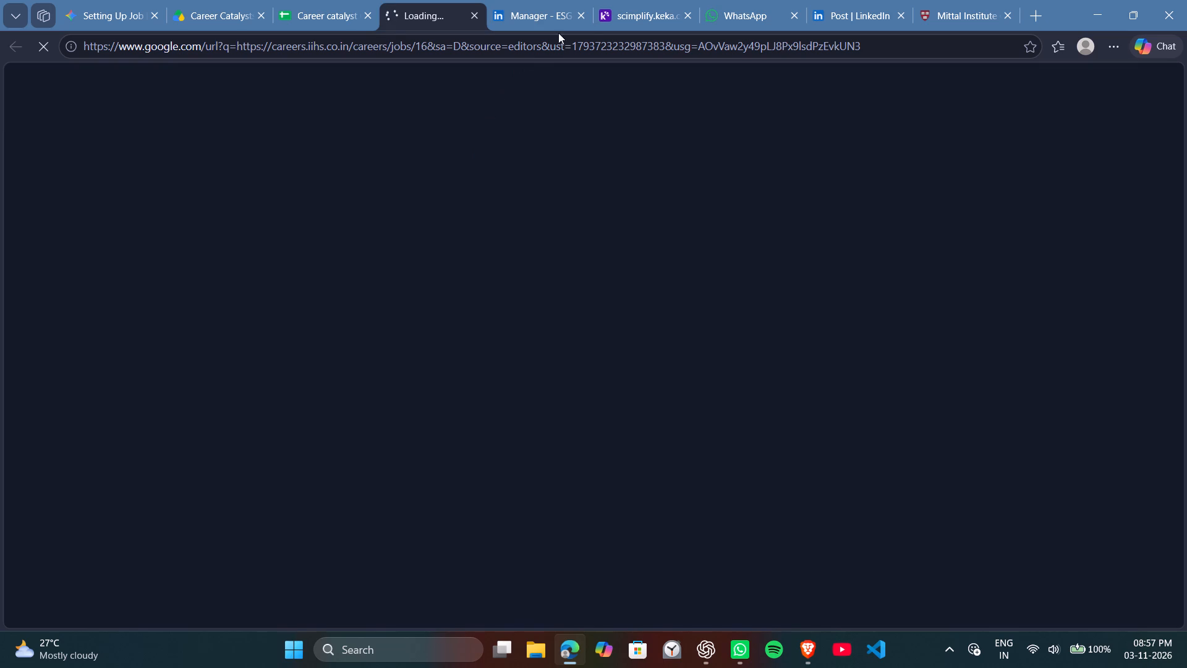
left_click(582, 16)
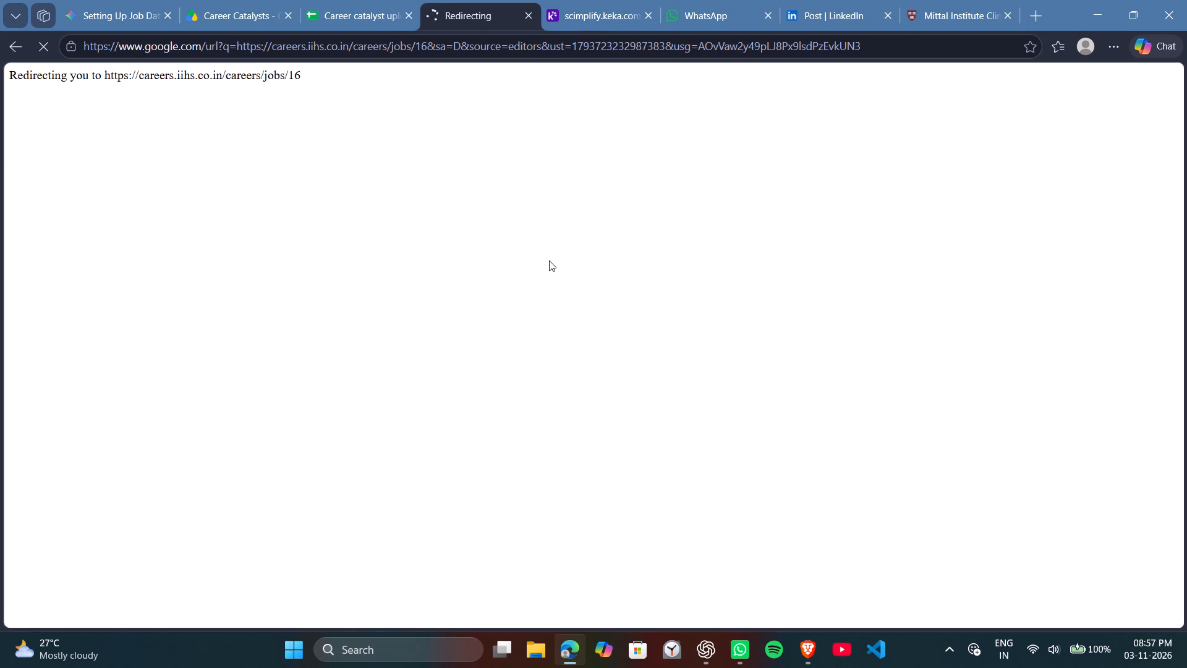
Return to the spreadsheet and copy its sharing link, leaving general access as Restricted.
left_click(355, 0)
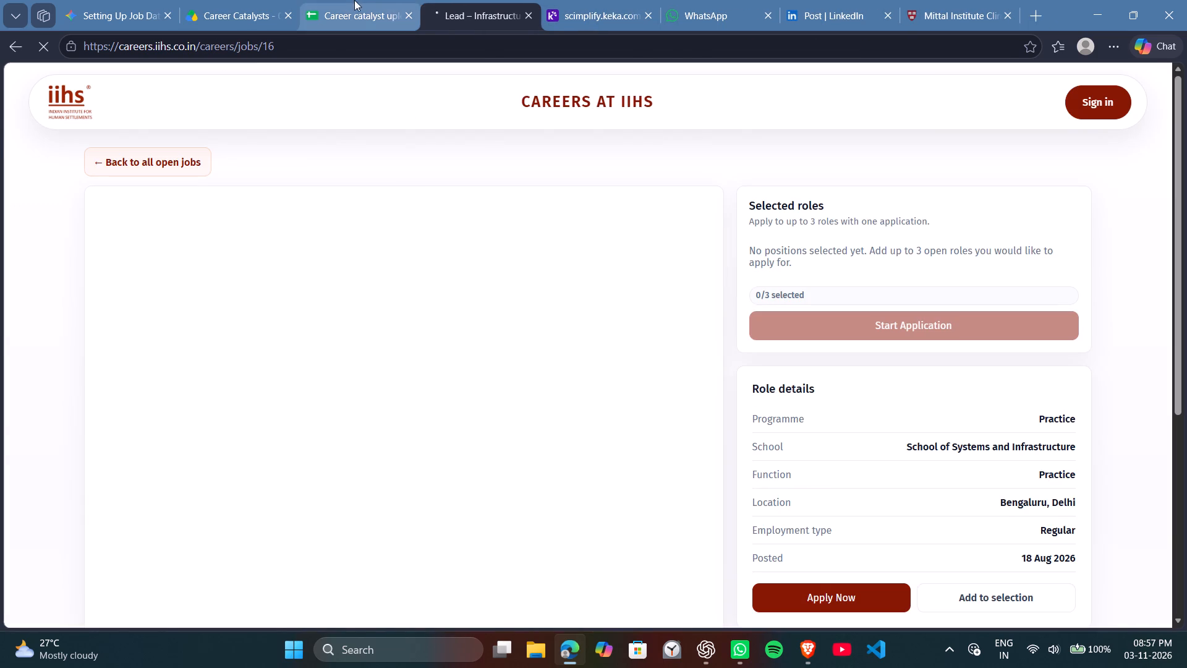
scroll(174, 281, "up", 4)
left_click(42, 91)
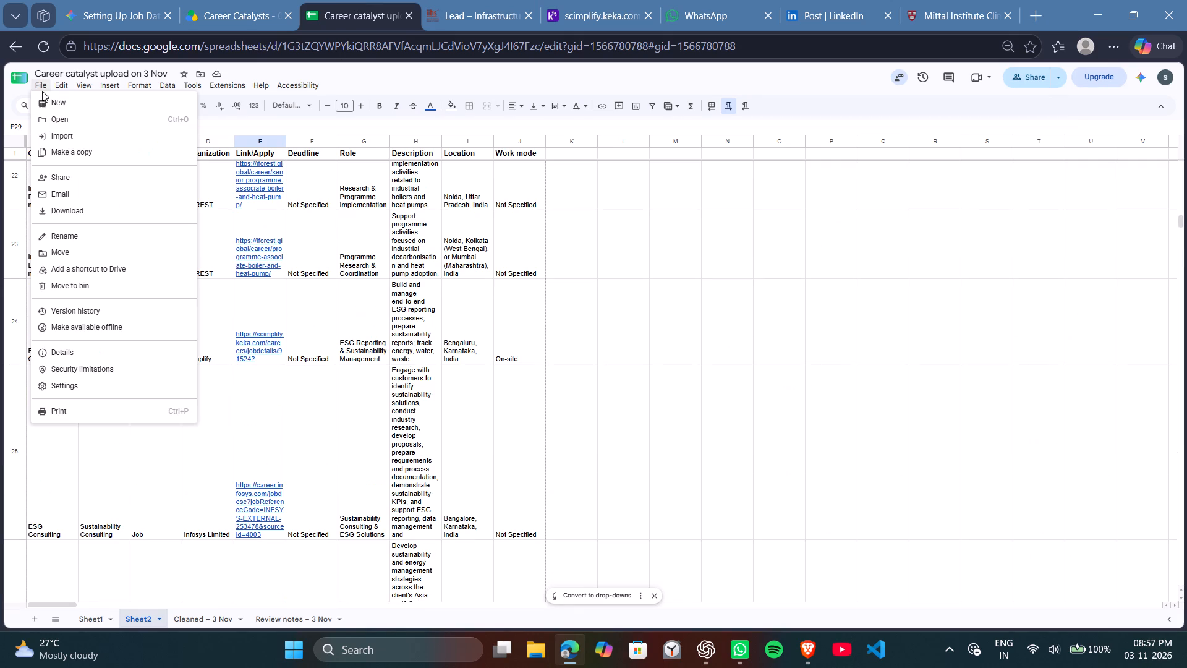
left_click(205, 176)
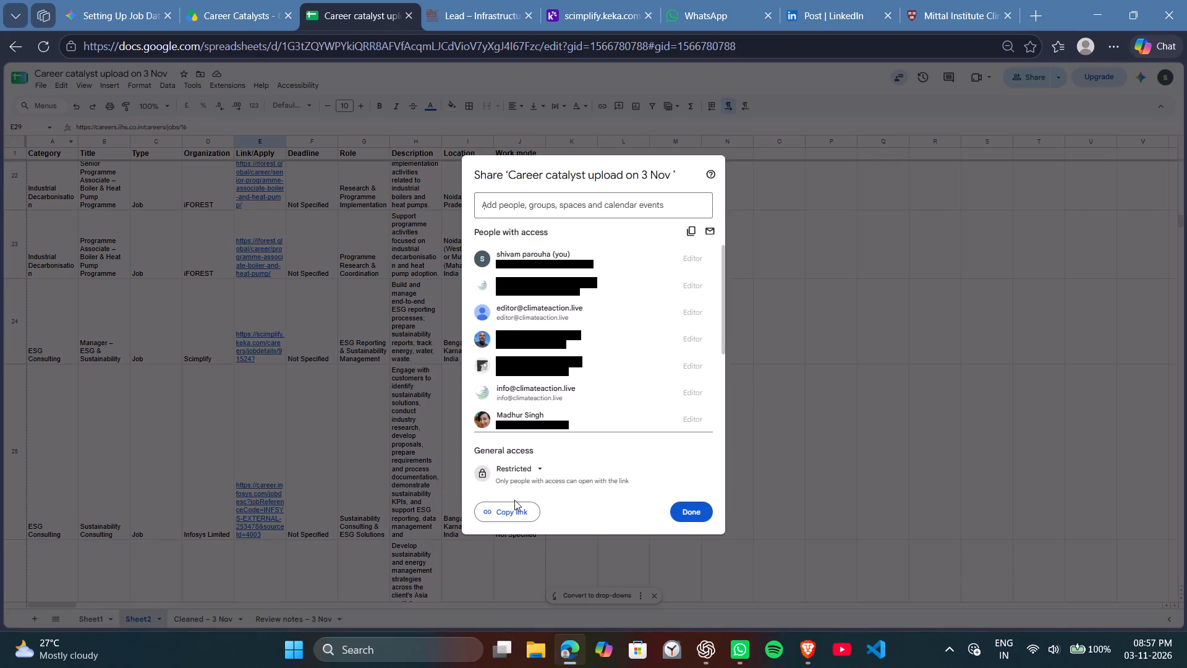
left_click(513, 507)
left_click(679, 507)
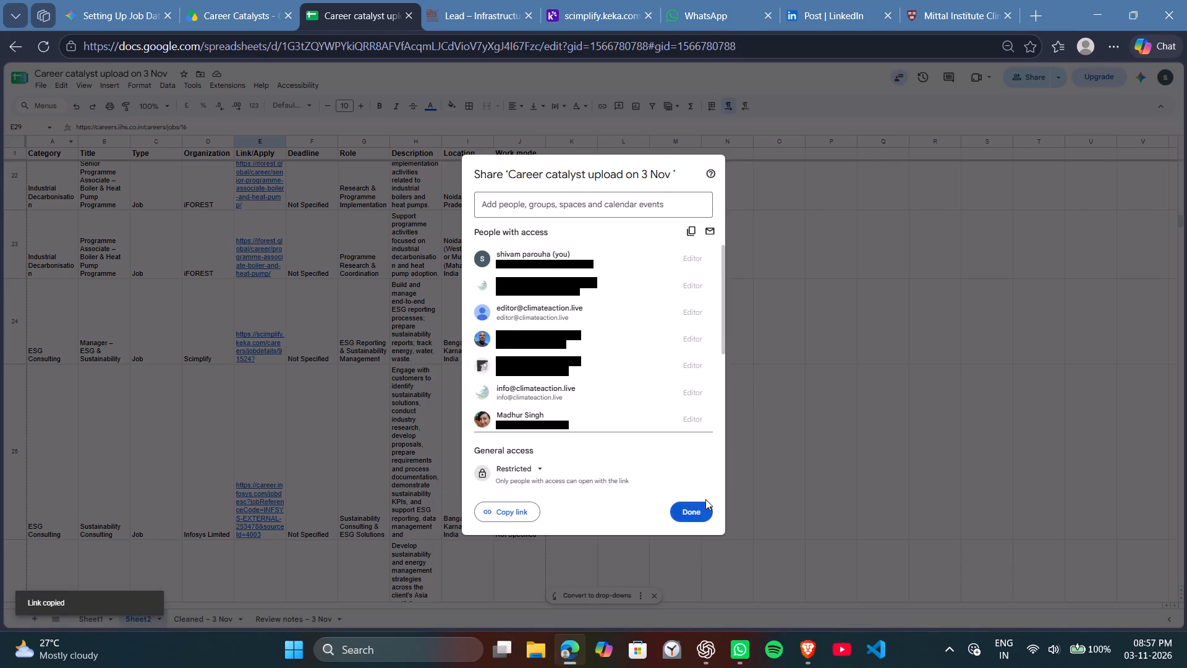